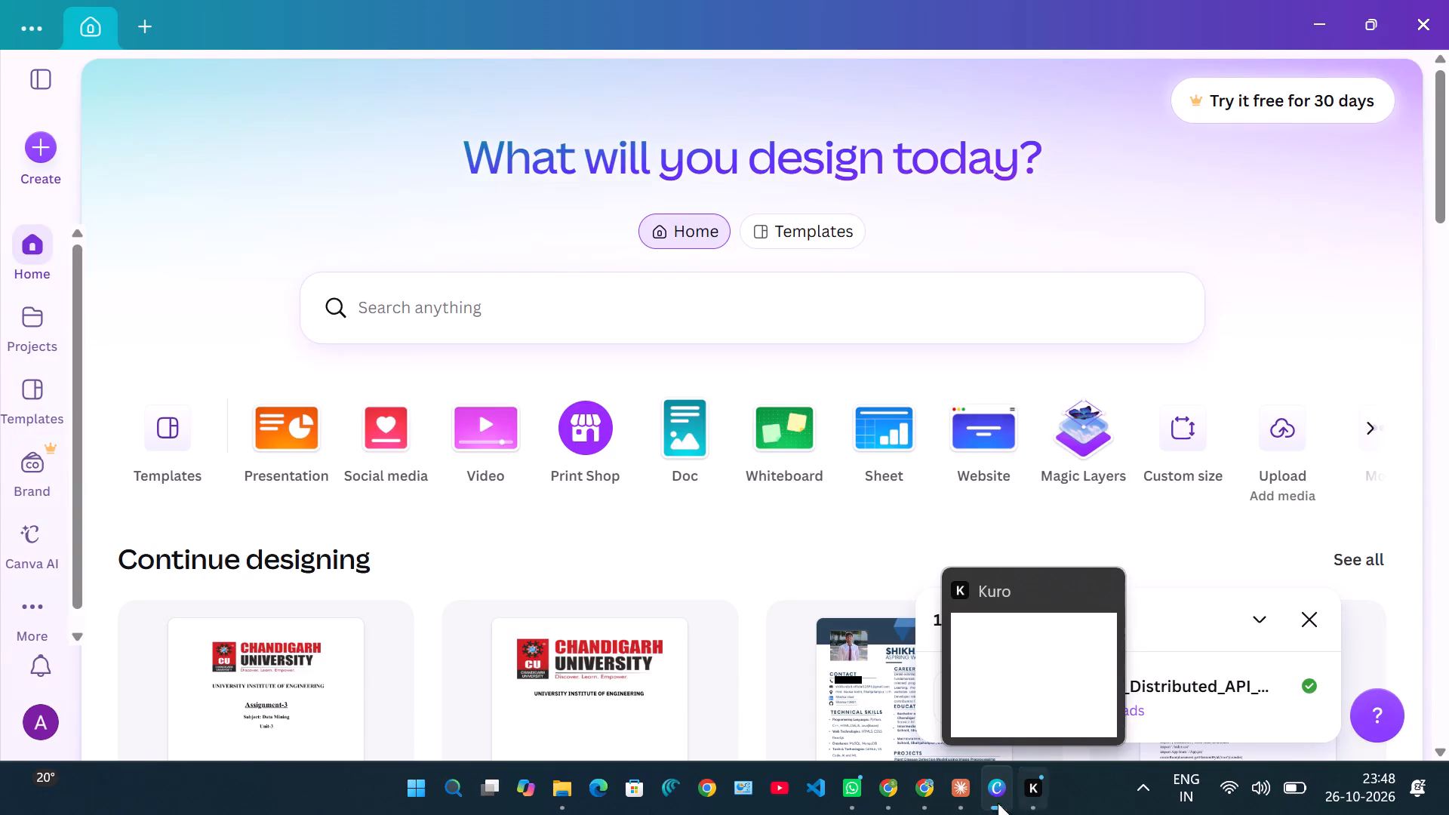
# Open the uploaded Project_Report_Distributed_API_Gateway PDF from the Uploads folder for editing.
pyautogui.scroll(-4, 788, 536)
pyautogui.scroll(4, 785, 522)
pyautogui.click(1278, 432)
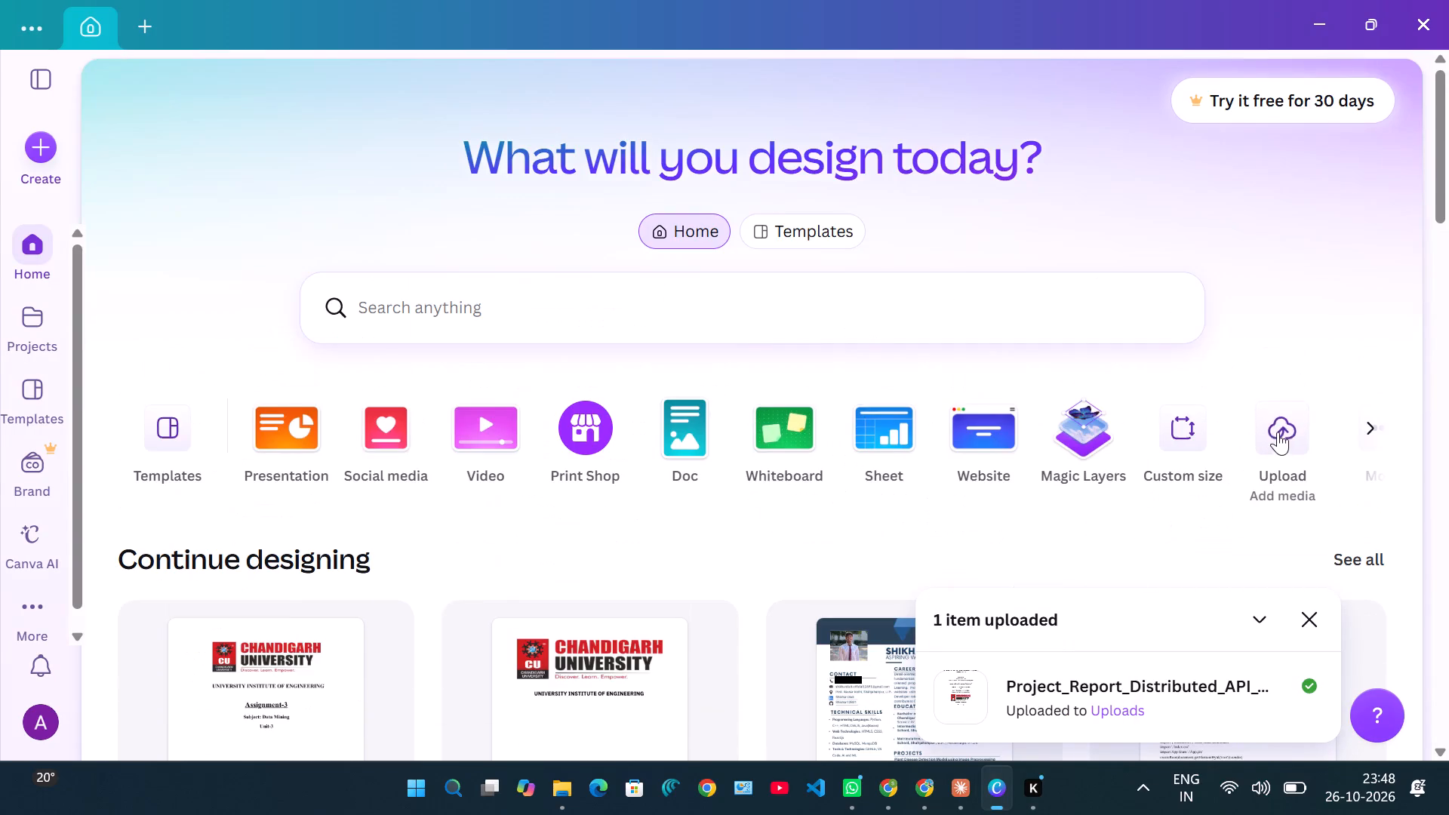
pyautogui.click(1429, 106)
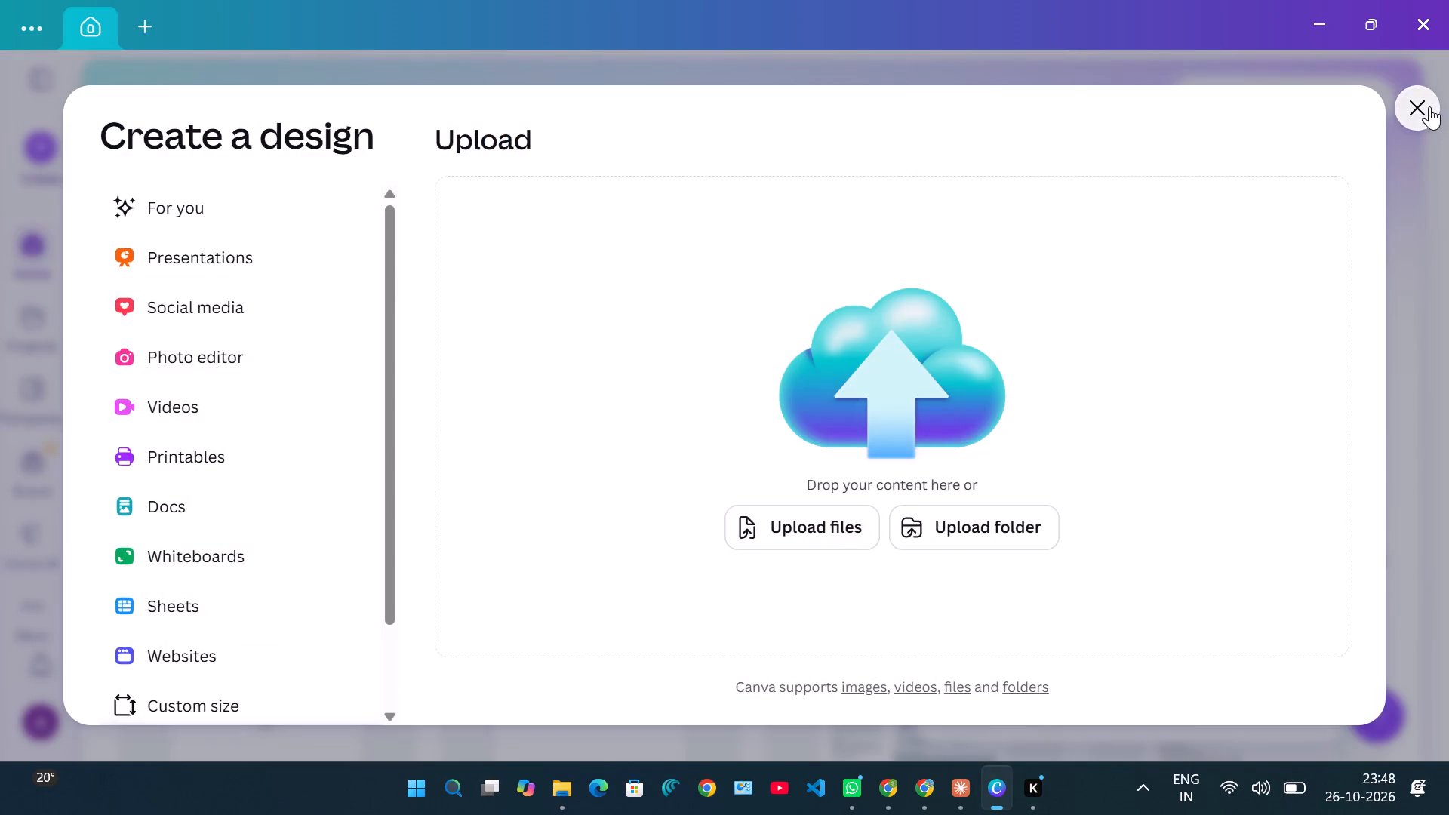
pyautogui.click(1127, 708)
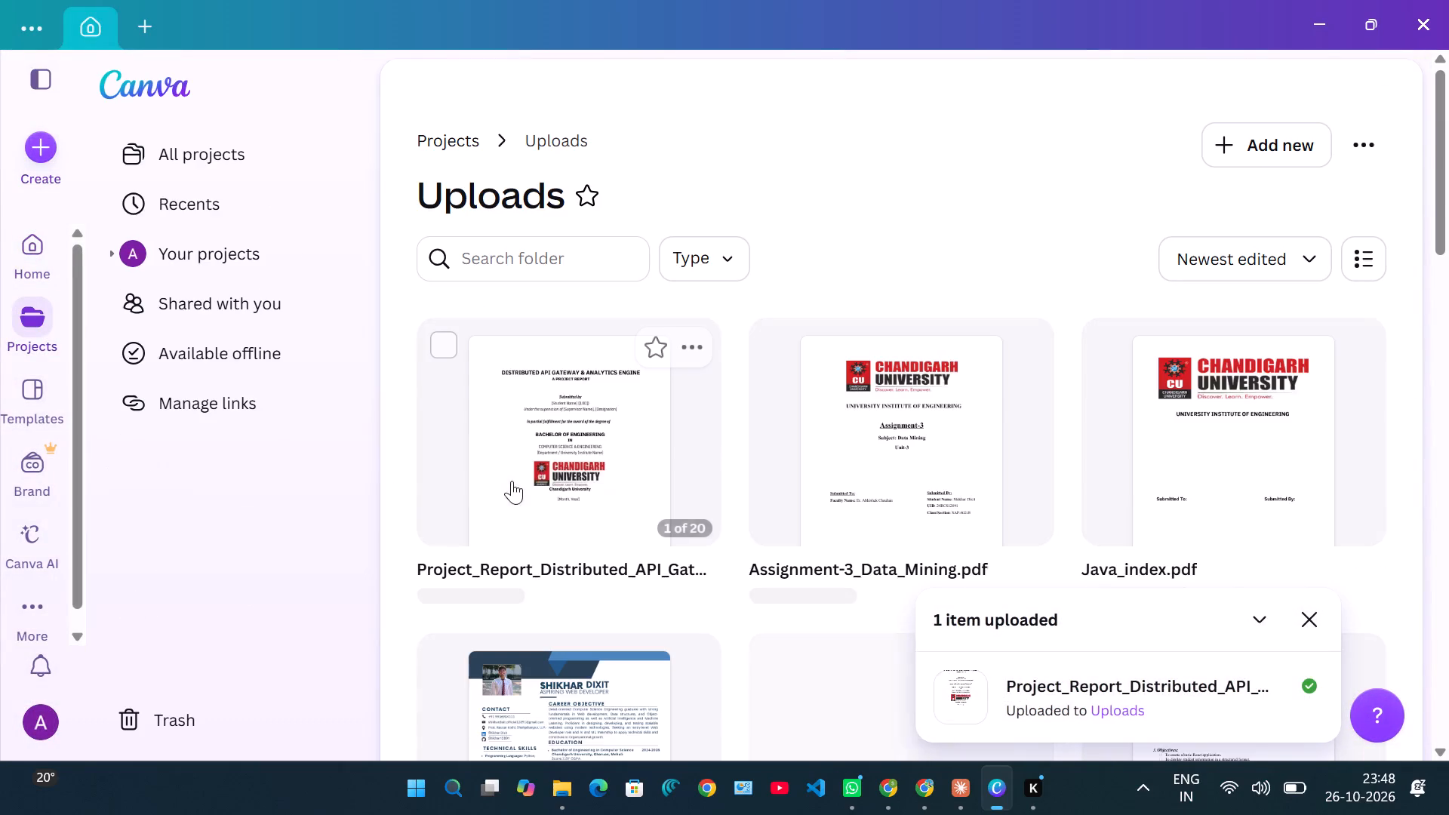
pyautogui.click(545, 466)
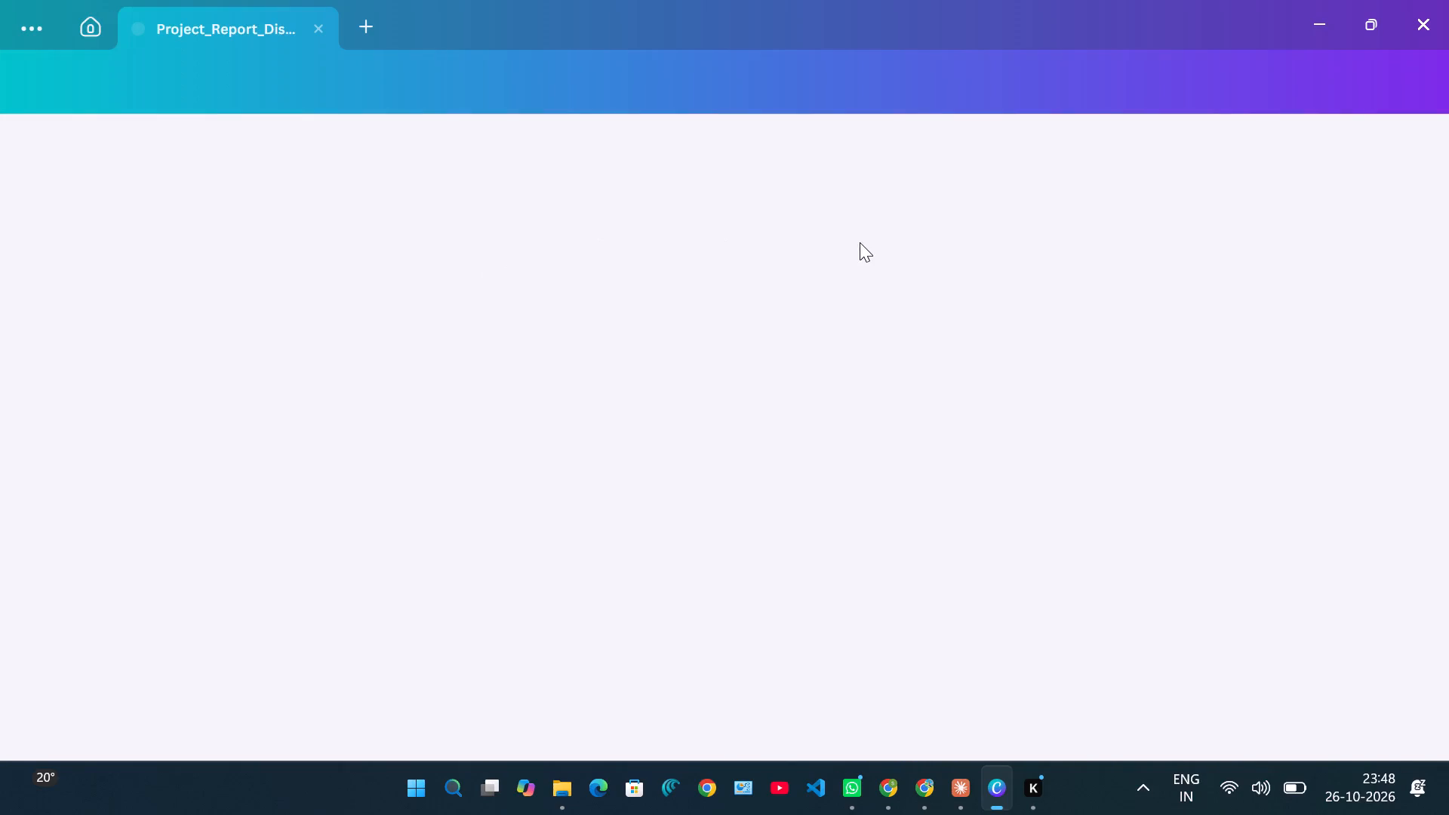
# Change the cover title's font to Times New Roman and replace IBM Plex Sans with it across the whole design.
pyautogui.scroll(3, 928, 326)
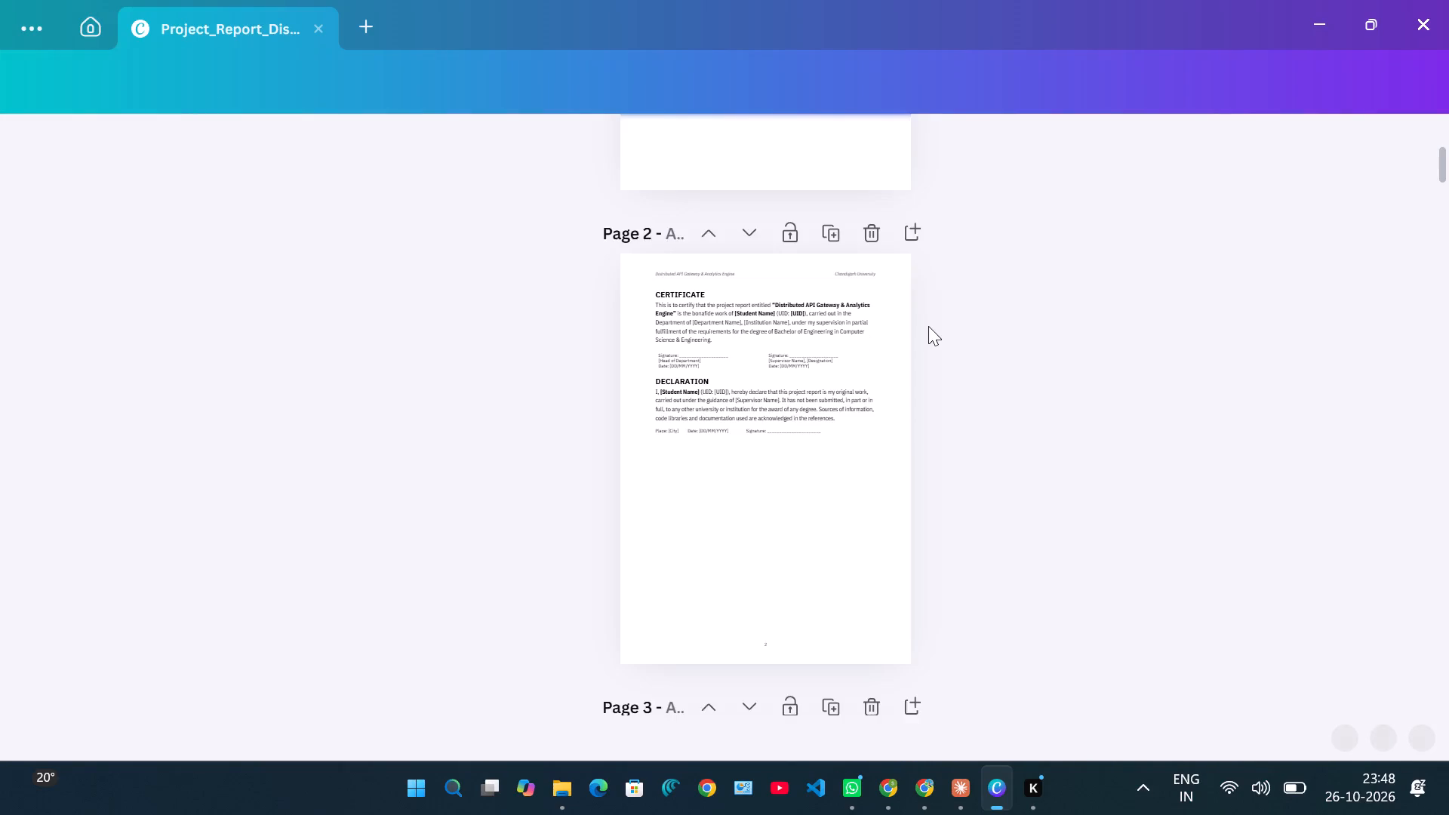
pyautogui.scroll(1, 928, 326)
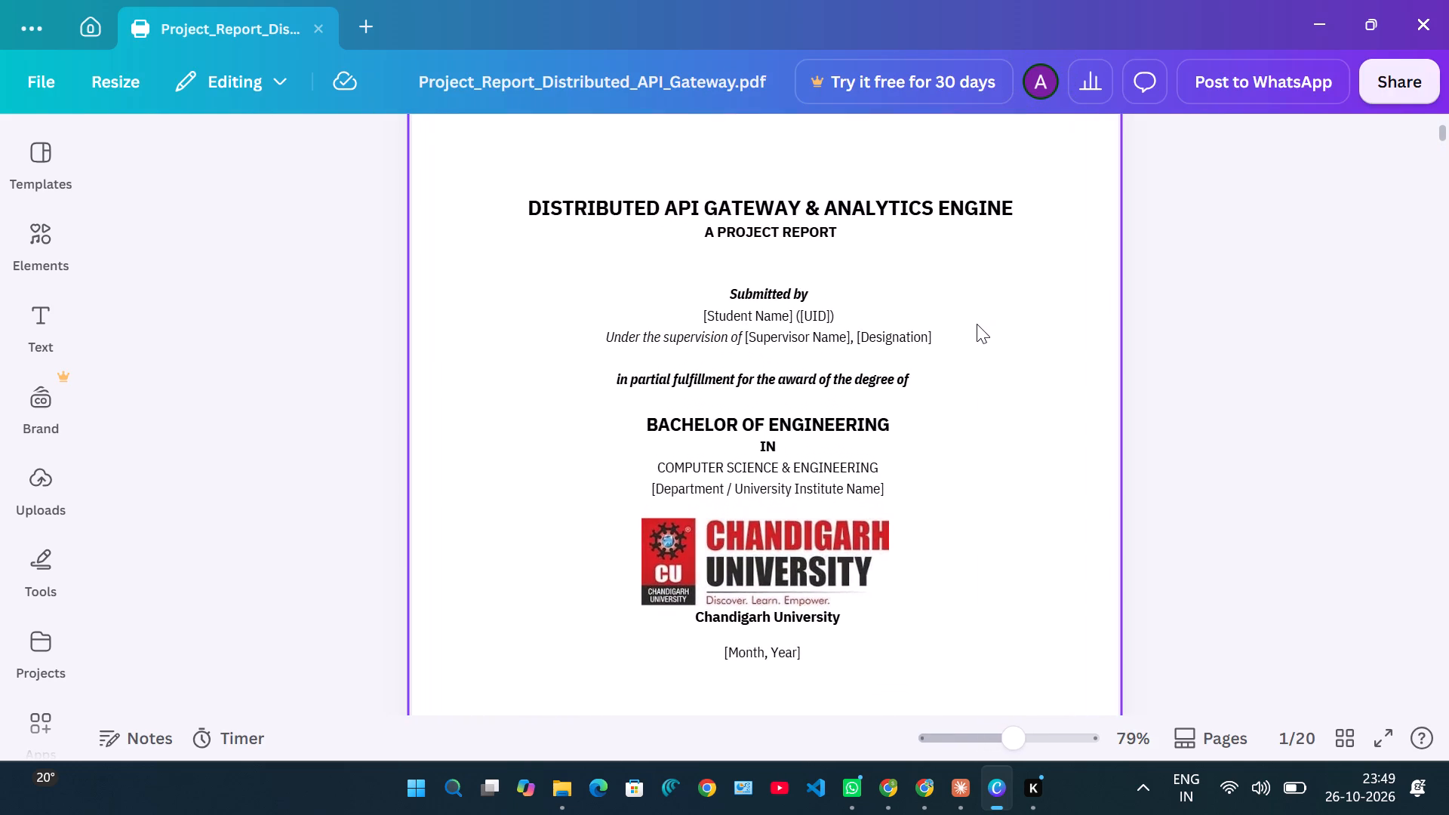
pyautogui.click(843, 223)
pyautogui.click(373, 152)
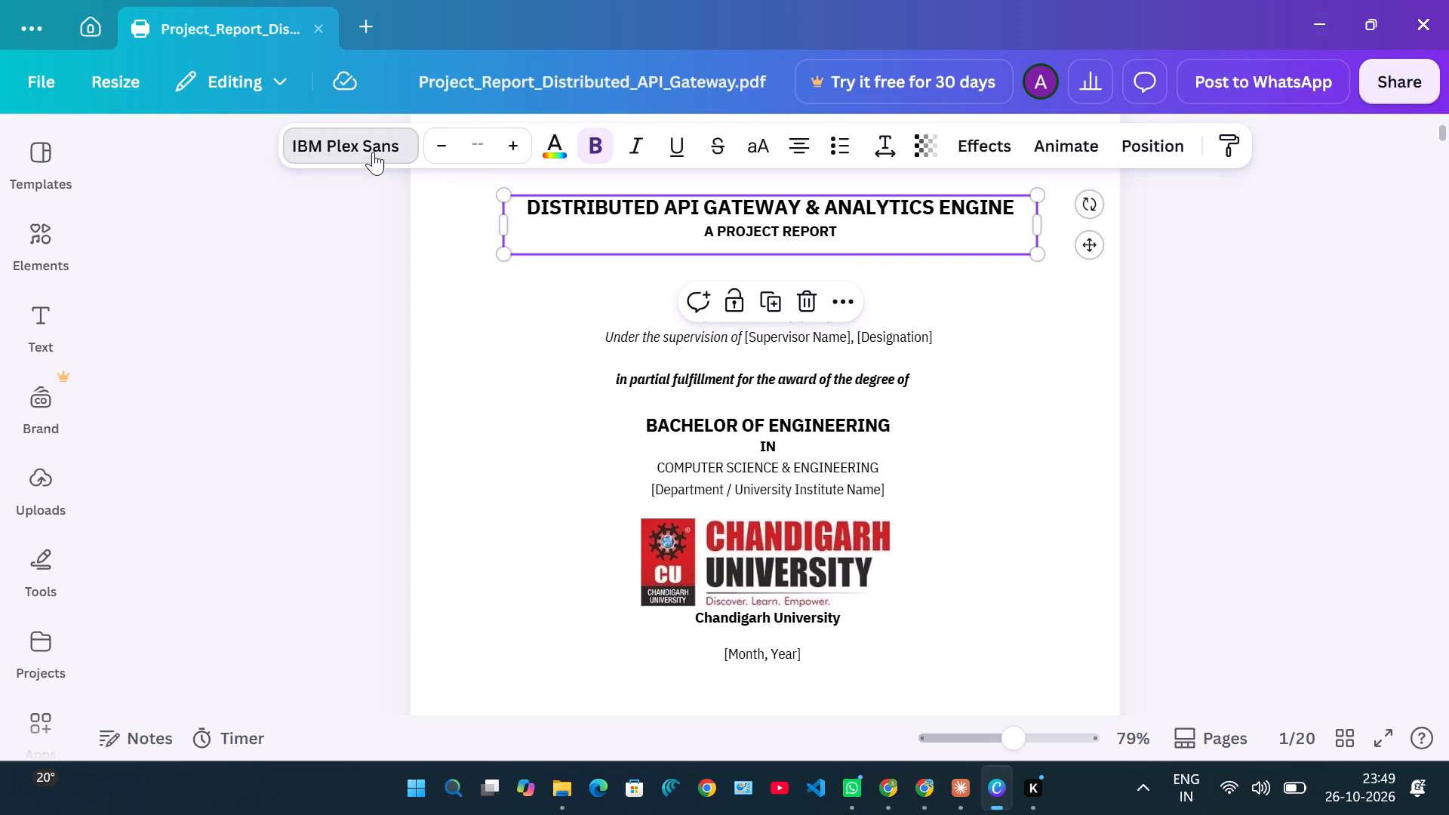
pyautogui.scroll(-1, 232, 531)
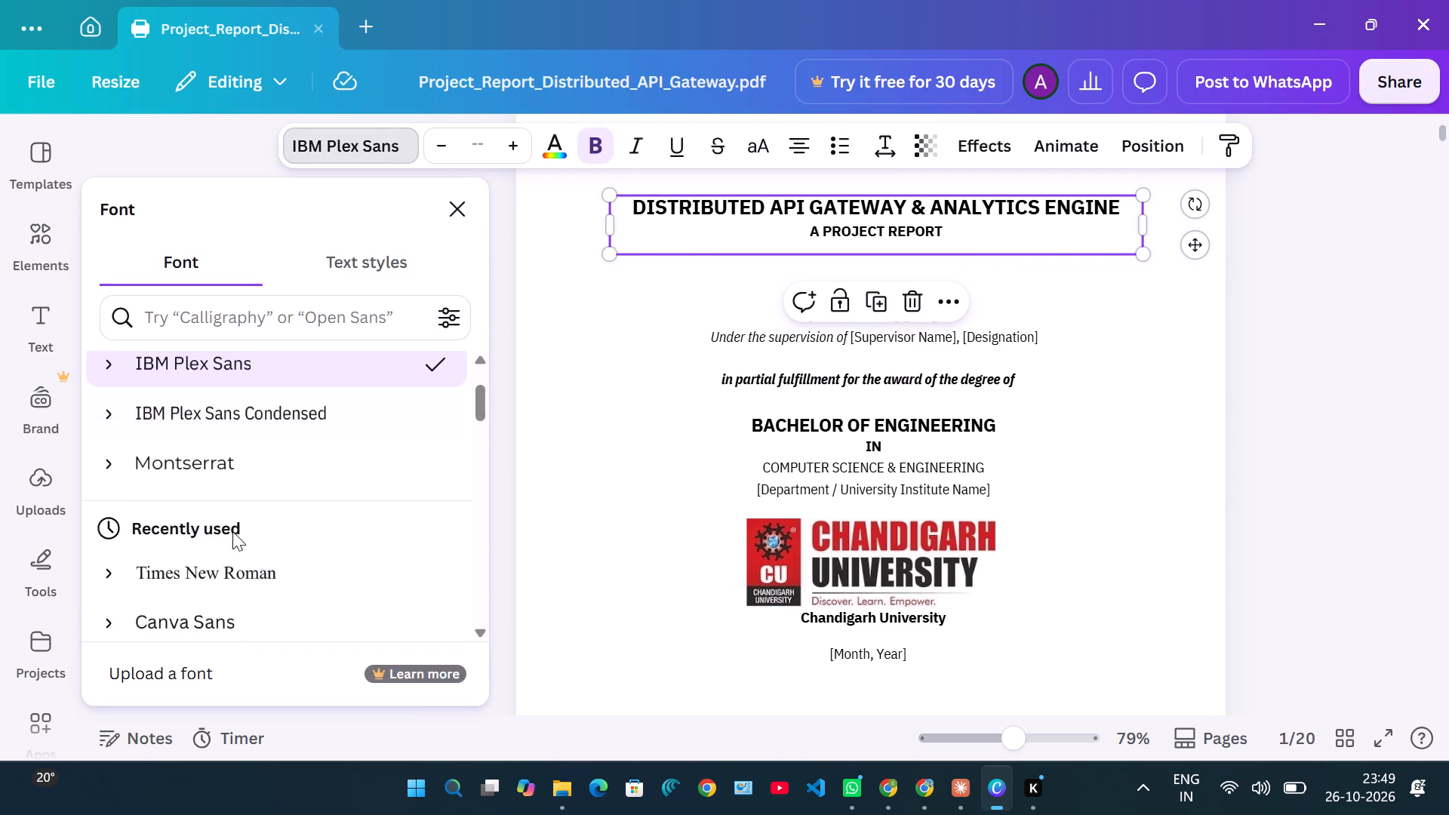
pyautogui.scroll(-1, 232, 531)
pyautogui.click(229, 461)
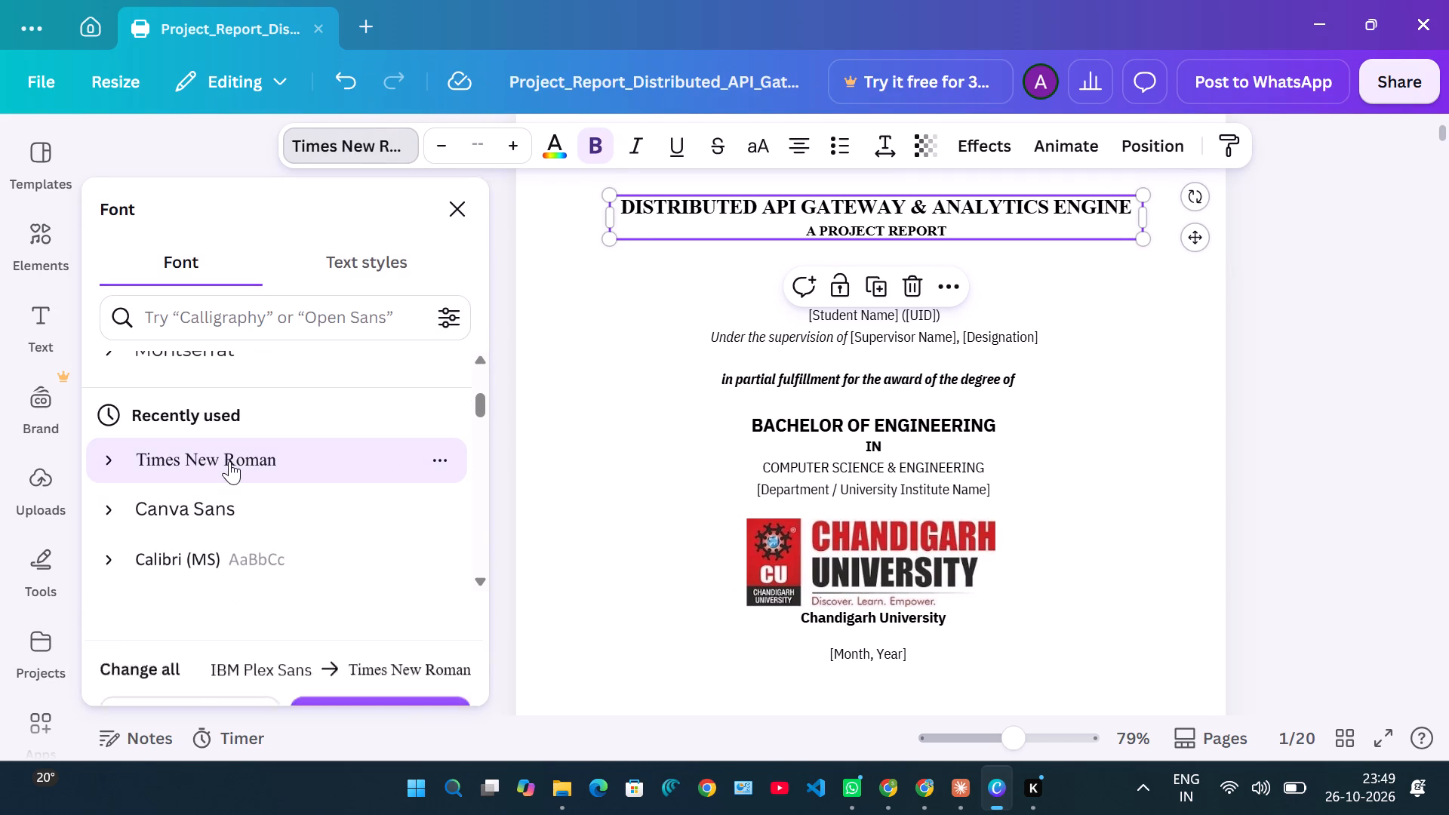
pyautogui.click(362, 674)
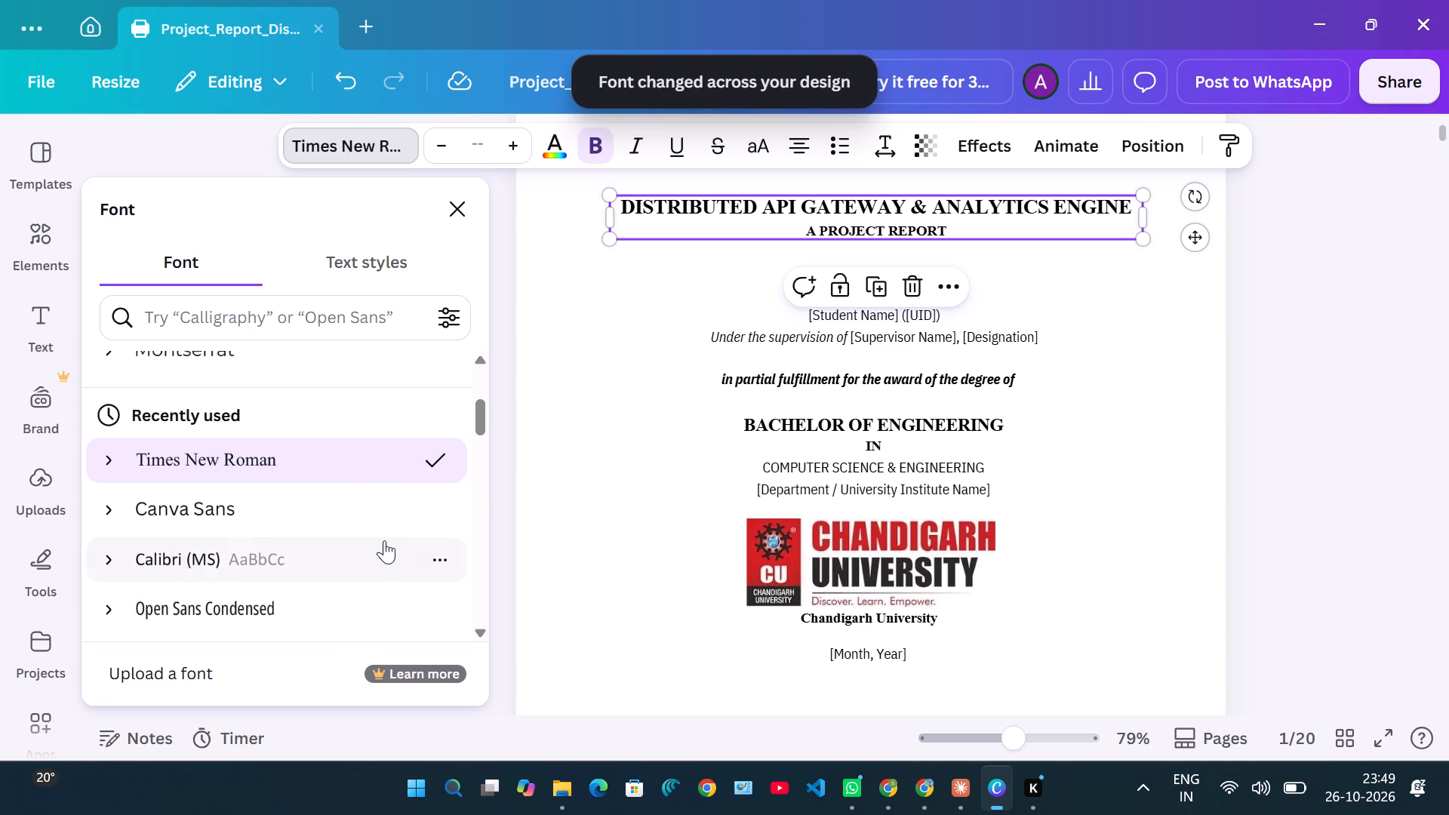
pyautogui.scroll(2, 1292, 406)
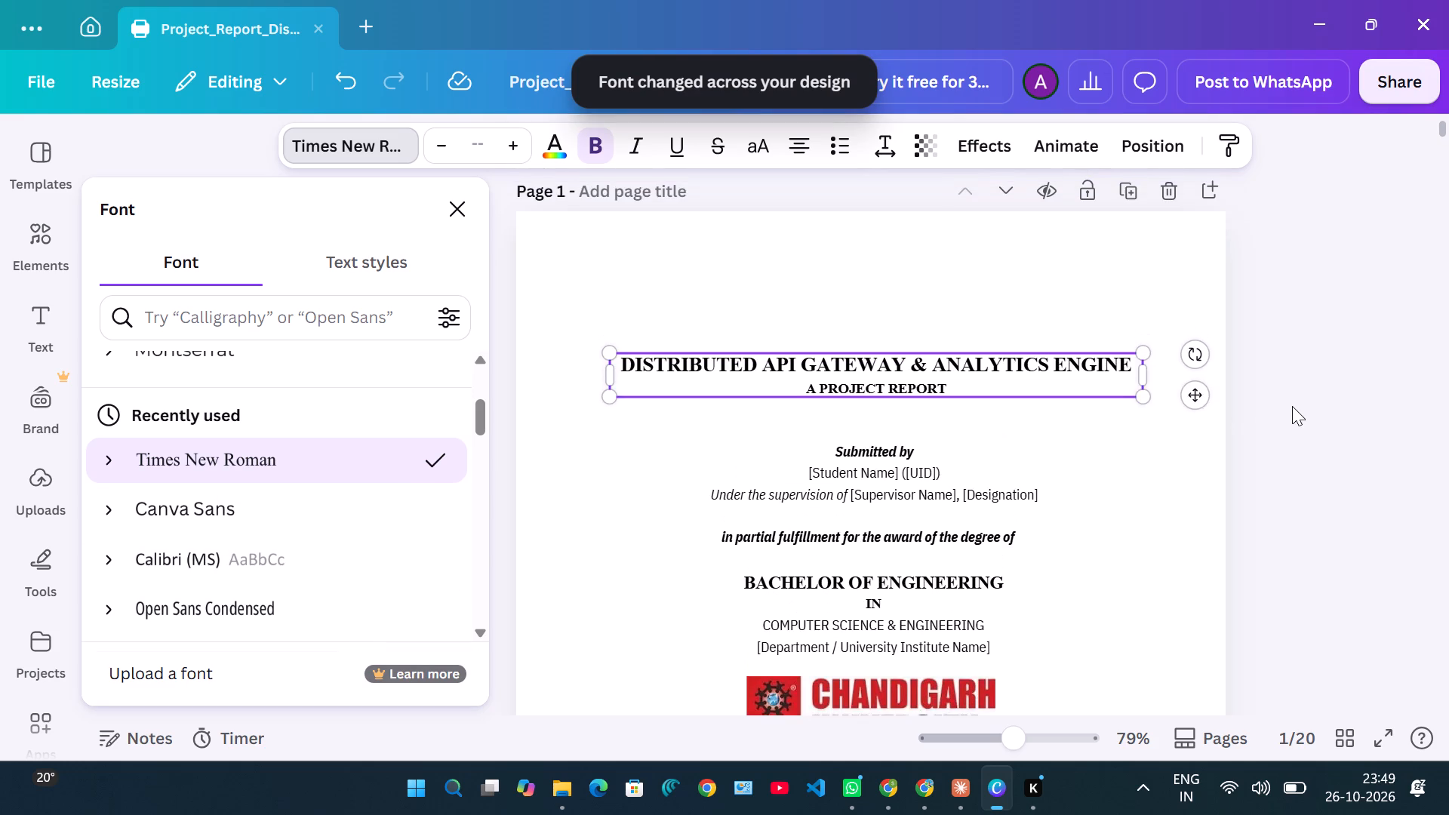
pyautogui.click(1266, 407)
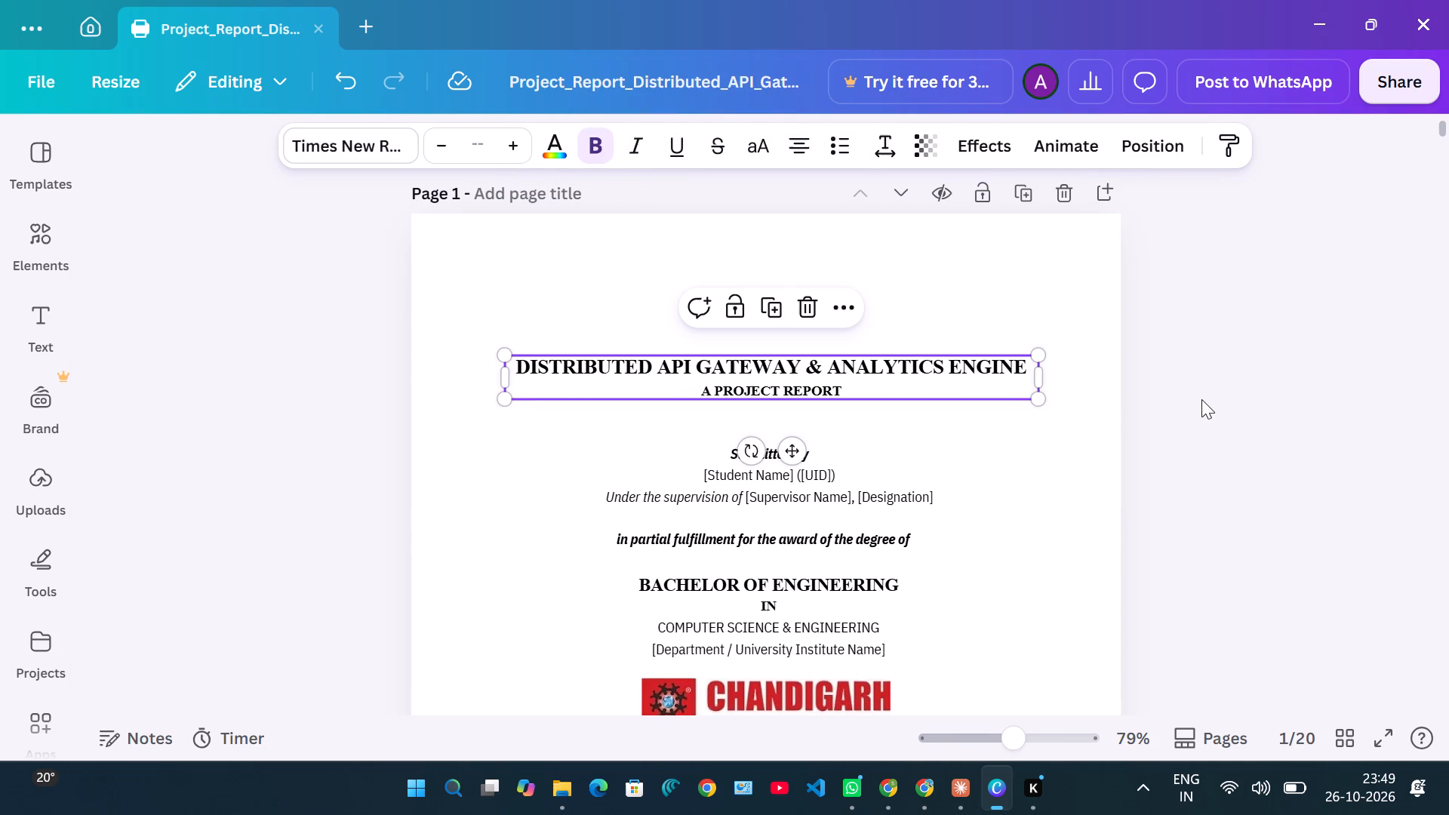
pyautogui.click(1201, 399)
# Look over the cover page to check which text blocks use the new font.
pyautogui.scroll(-4, 1190, 399)
pyautogui.scroll(4, 1190, 399)
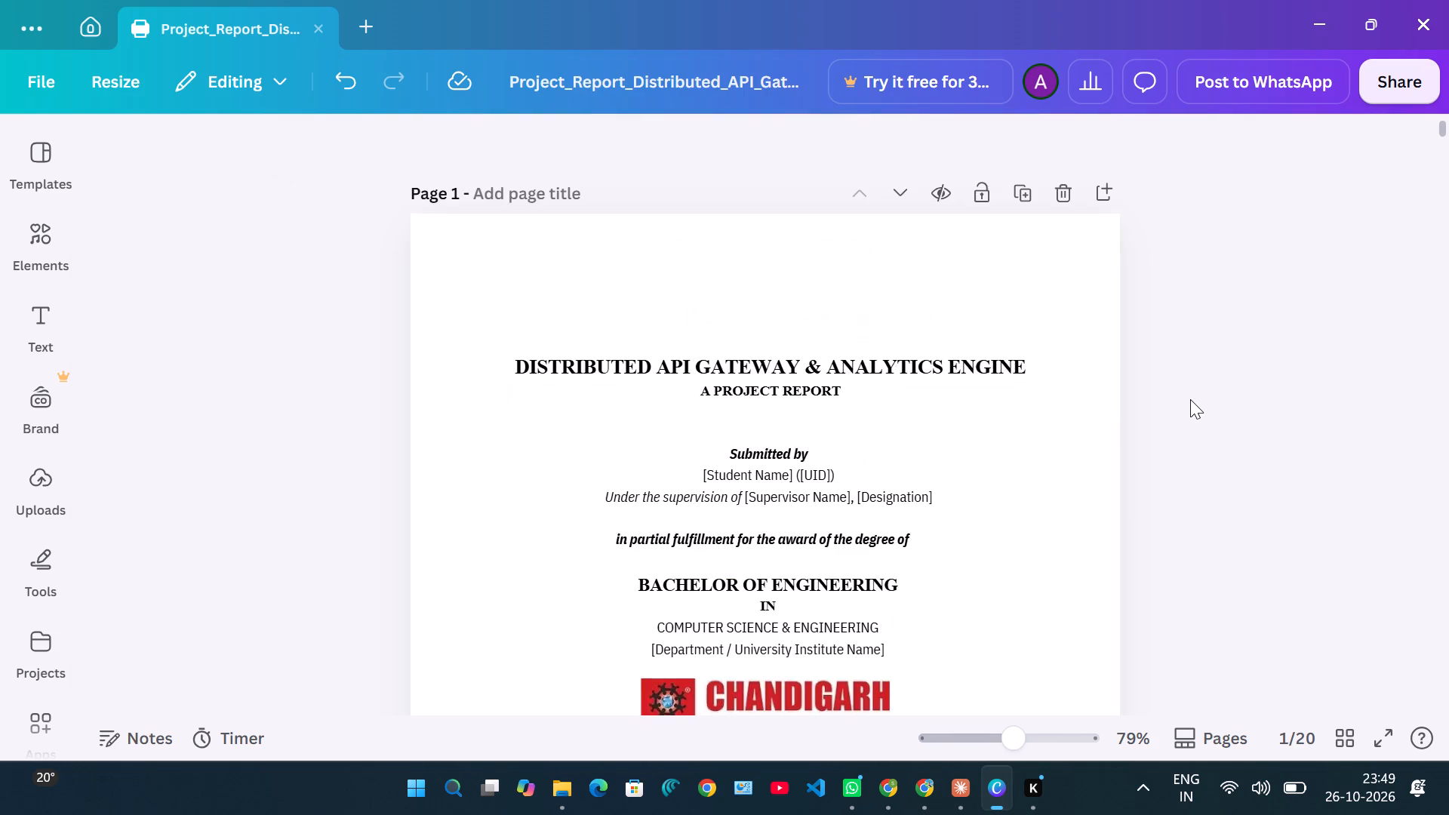
pyautogui.scroll(-9, 1190, 399)
pyautogui.scroll(5, 1190, 399)
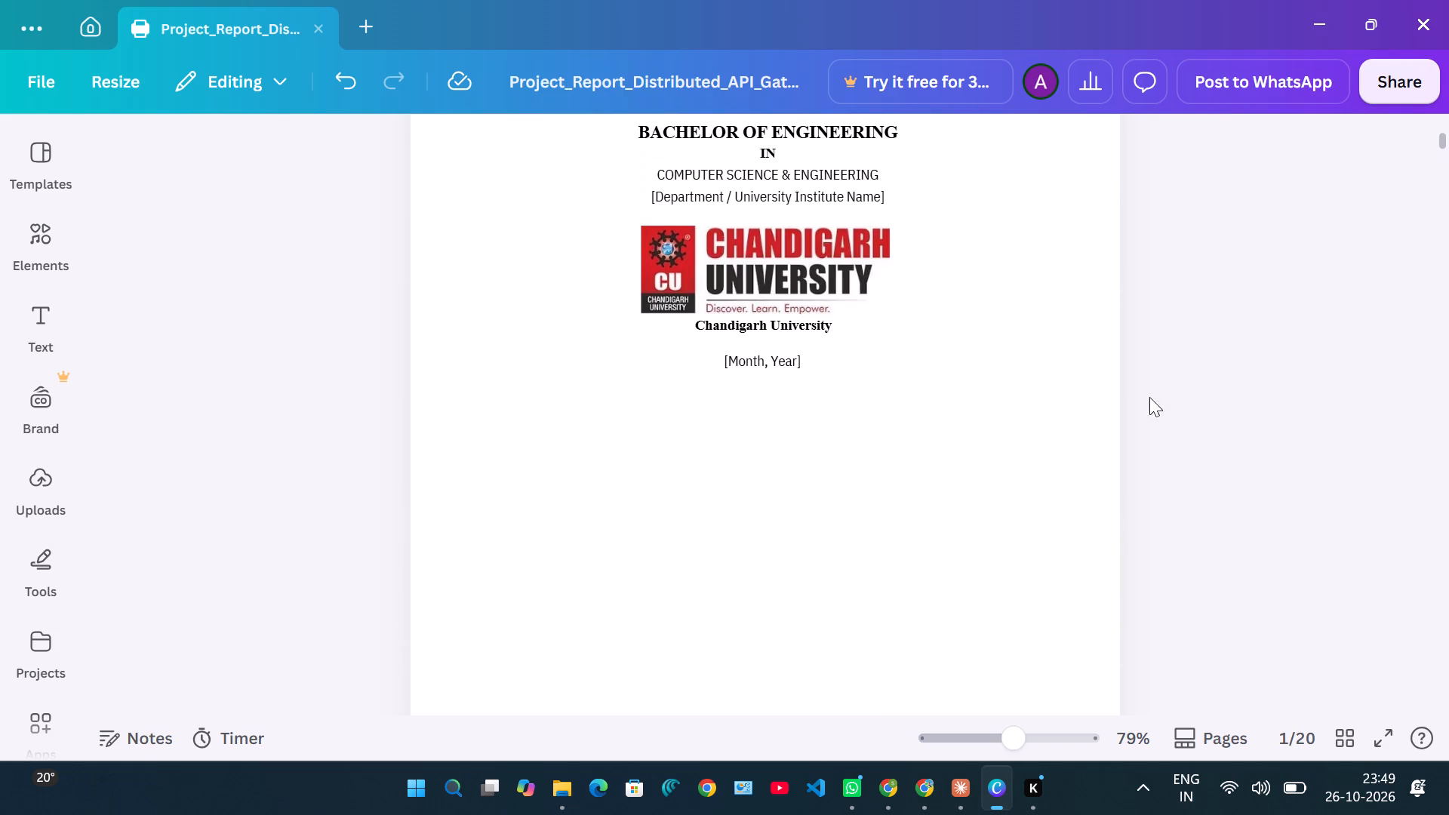
pyautogui.scroll(2, 772, 328)
pyautogui.scroll(3, 843, 327)
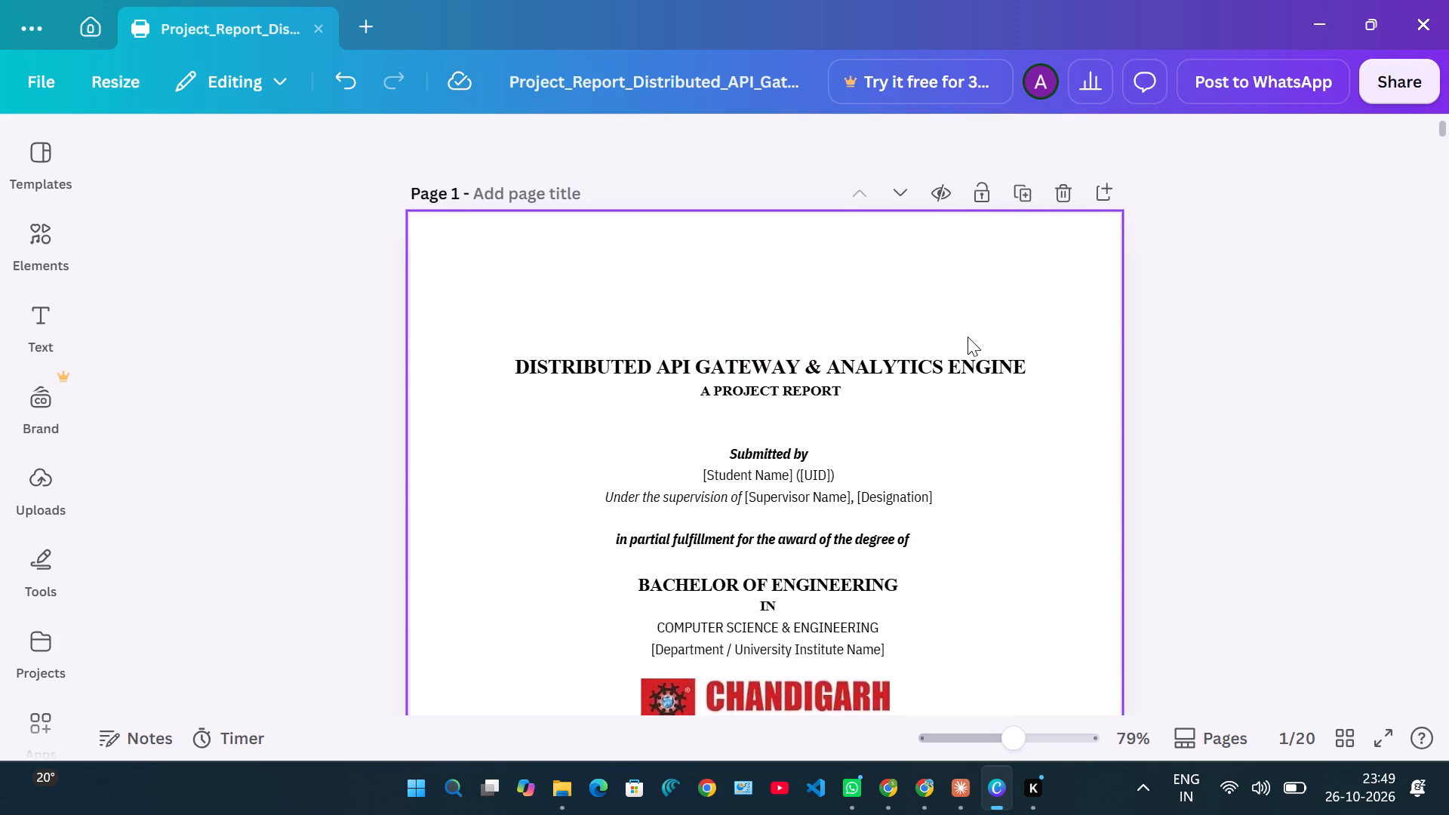
# Enlarge the cover title line "DISTRIBUTED API GATEWAY & ANALYTICS ENGINE" by two font-size increments.
pyautogui.scroll(-2, 915, 349)
pyautogui.click(780, 166)
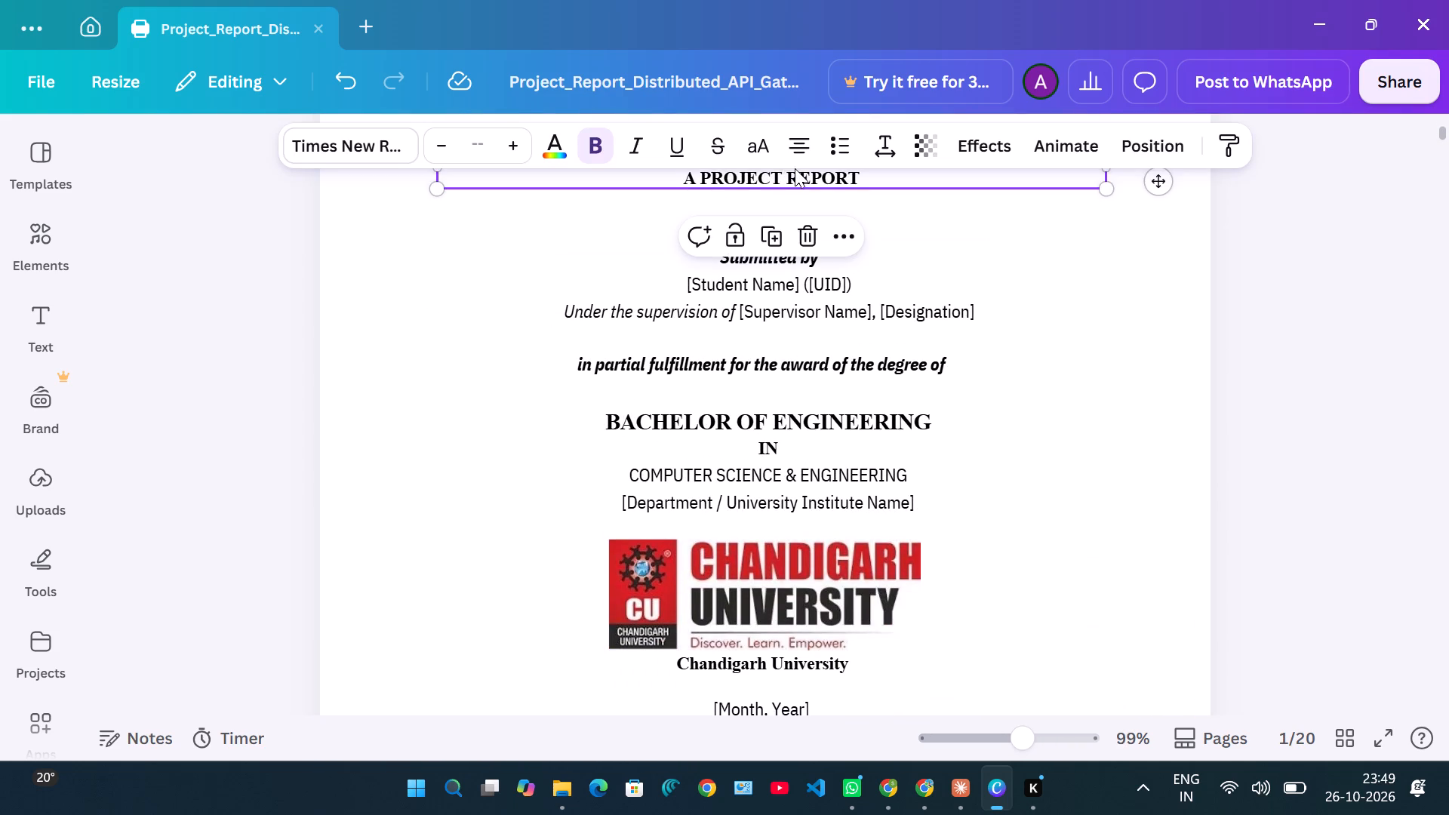
pyautogui.scroll(1, 869, 223)
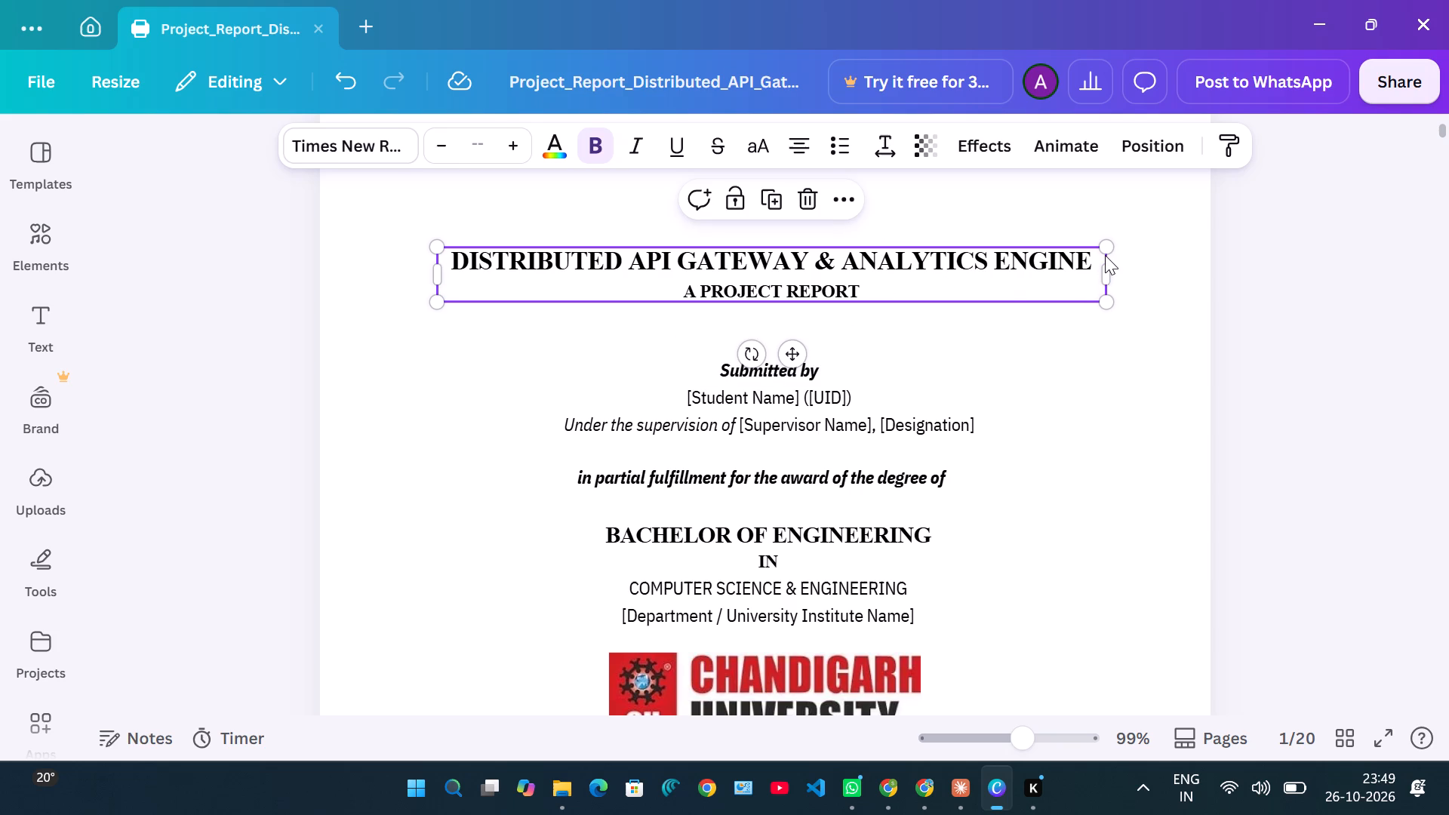
pyautogui.click(1098, 255)
pyautogui.click(1098, 255)
pyautogui.moveTo(1098, 255); pyautogui.dragTo(746, 271)
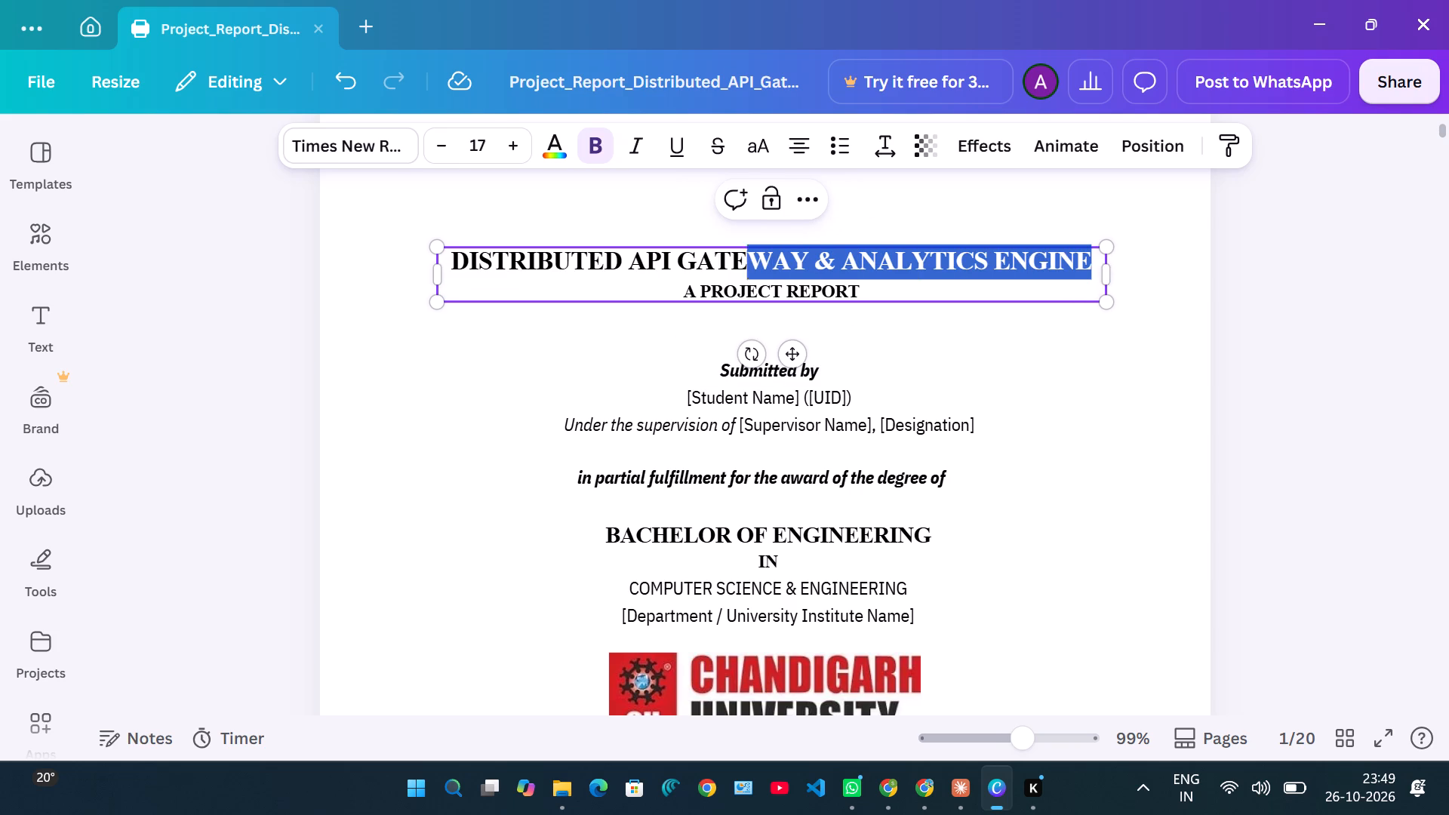
pyautogui.moveTo(746, 271); pyautogui.dragTo(455, 275)
pyautogui.click(504, 148)
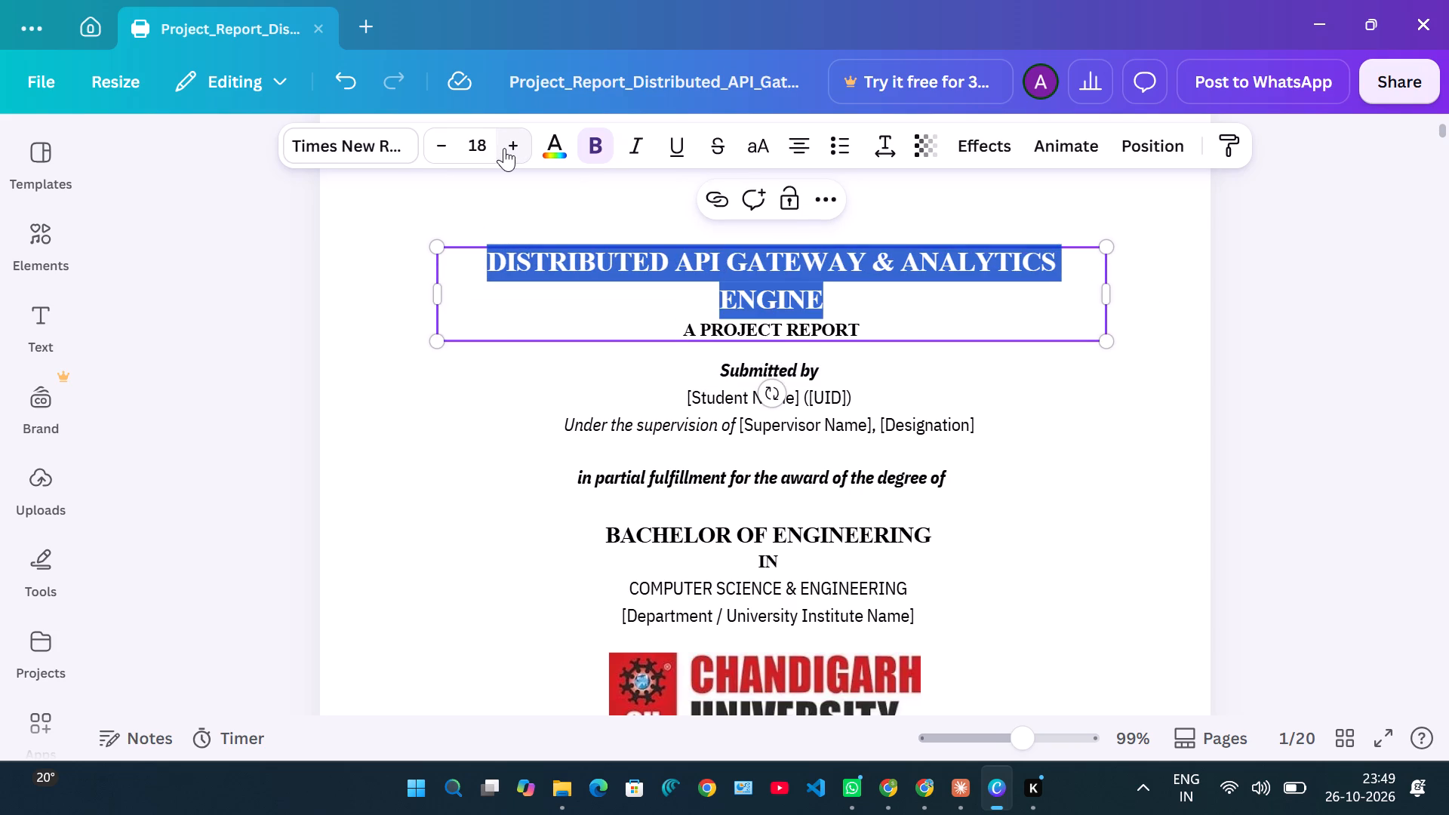
pyautogui.click(504, 148)
pyautogui.click(1280, 309)
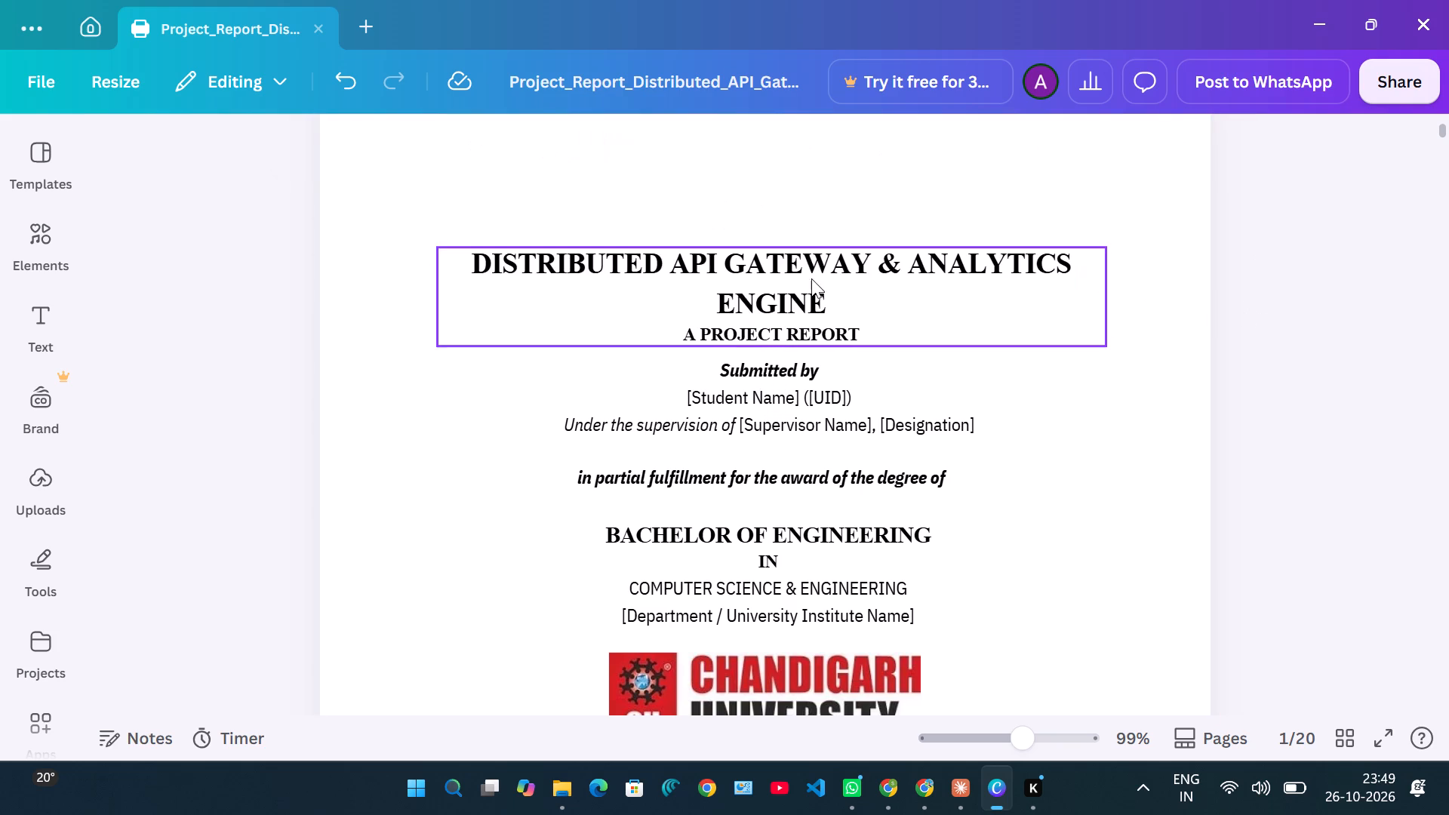
# Move the cover title block up slightly and insert a blank line between the title and "A PROJECT REPORT".
pyautogui.moveTo(792, 275); pyautogui.dragTo(793, 257)
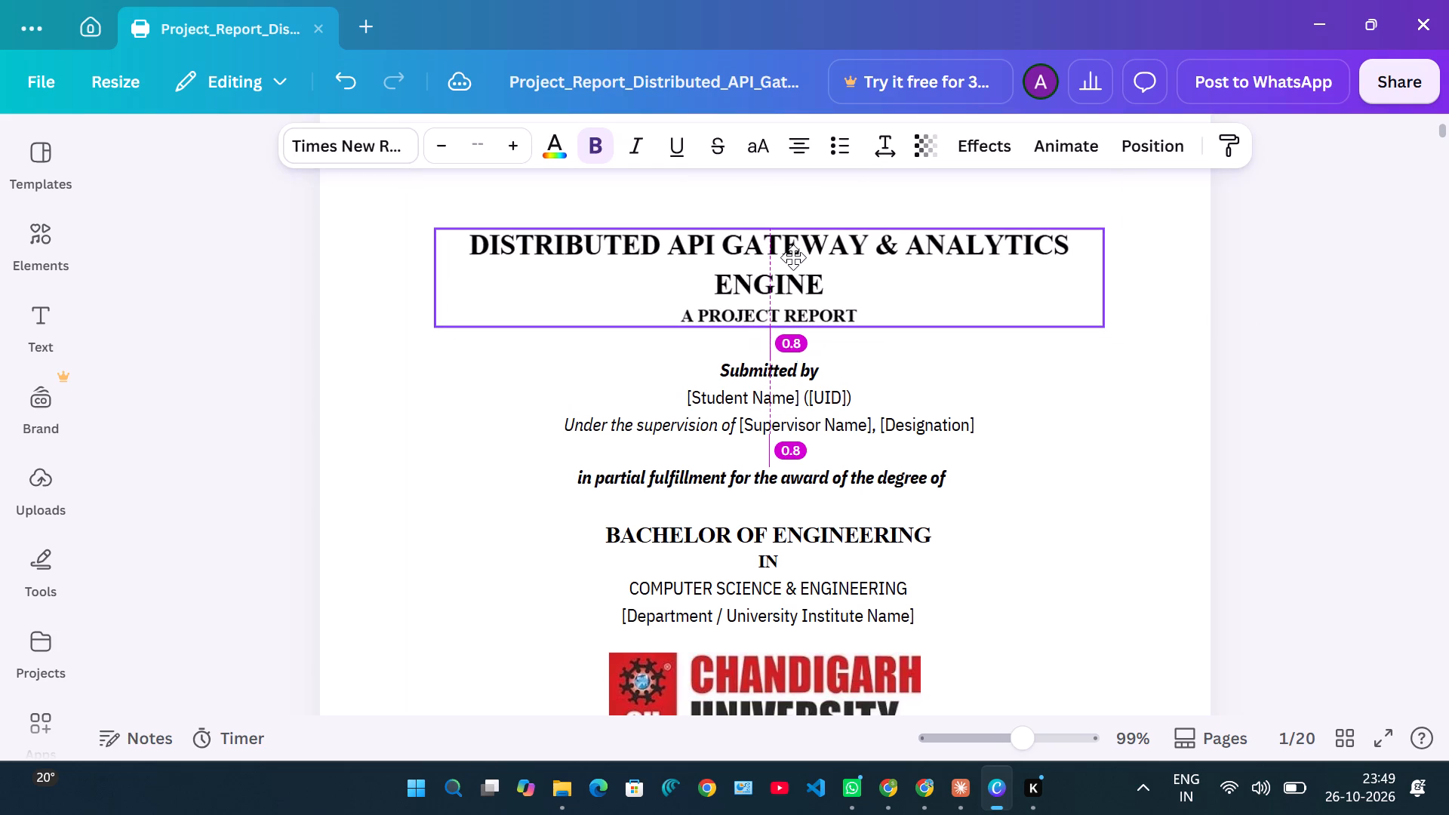
pyautogui.moveTo(793, 257); pyautogui.dragTo(792, 257)
pyautogui.click(827, 282)
pyautogui.click(827, 282)
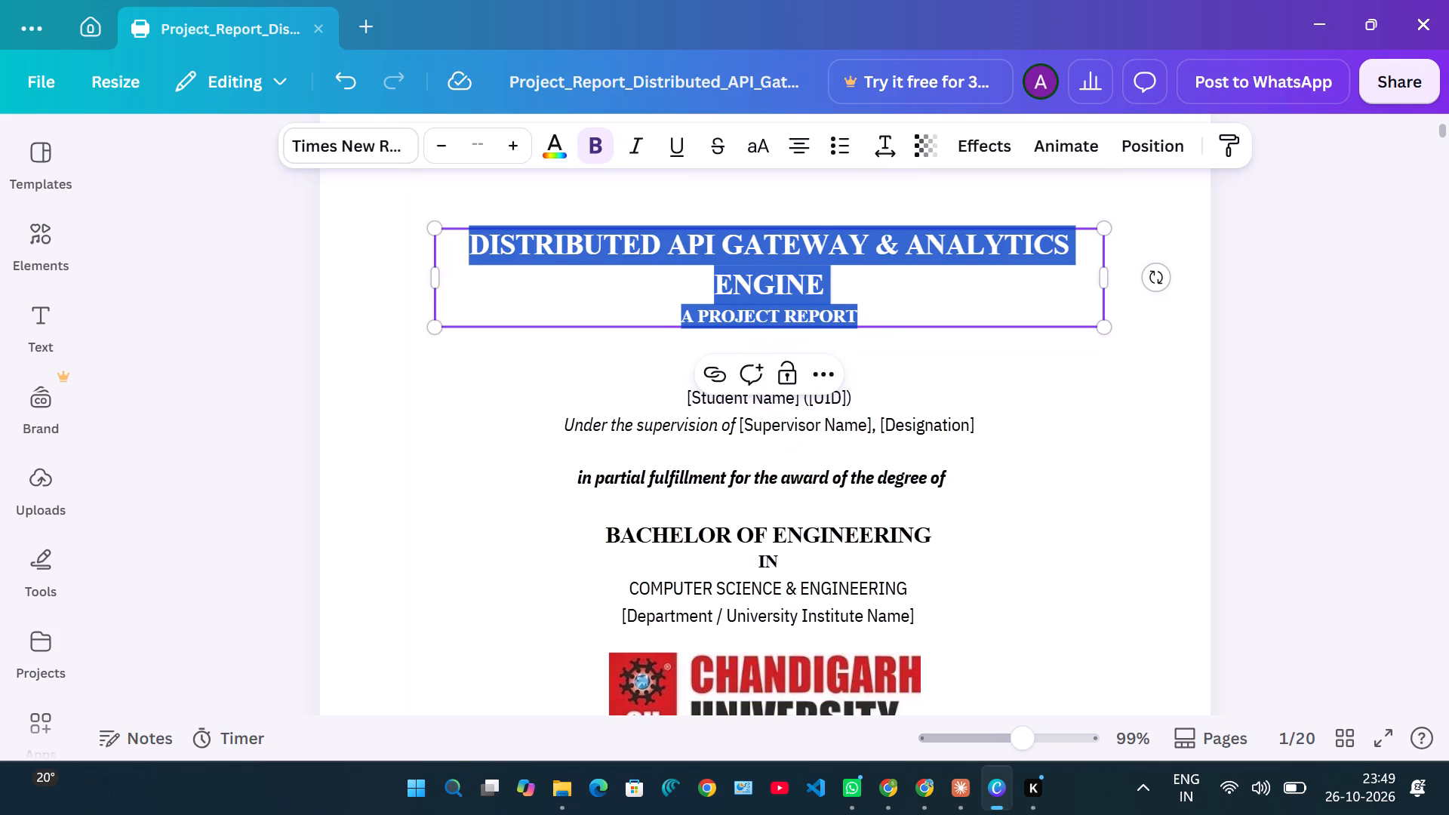
pyautogui.click(827, 282)
pyautogui.press('Return')
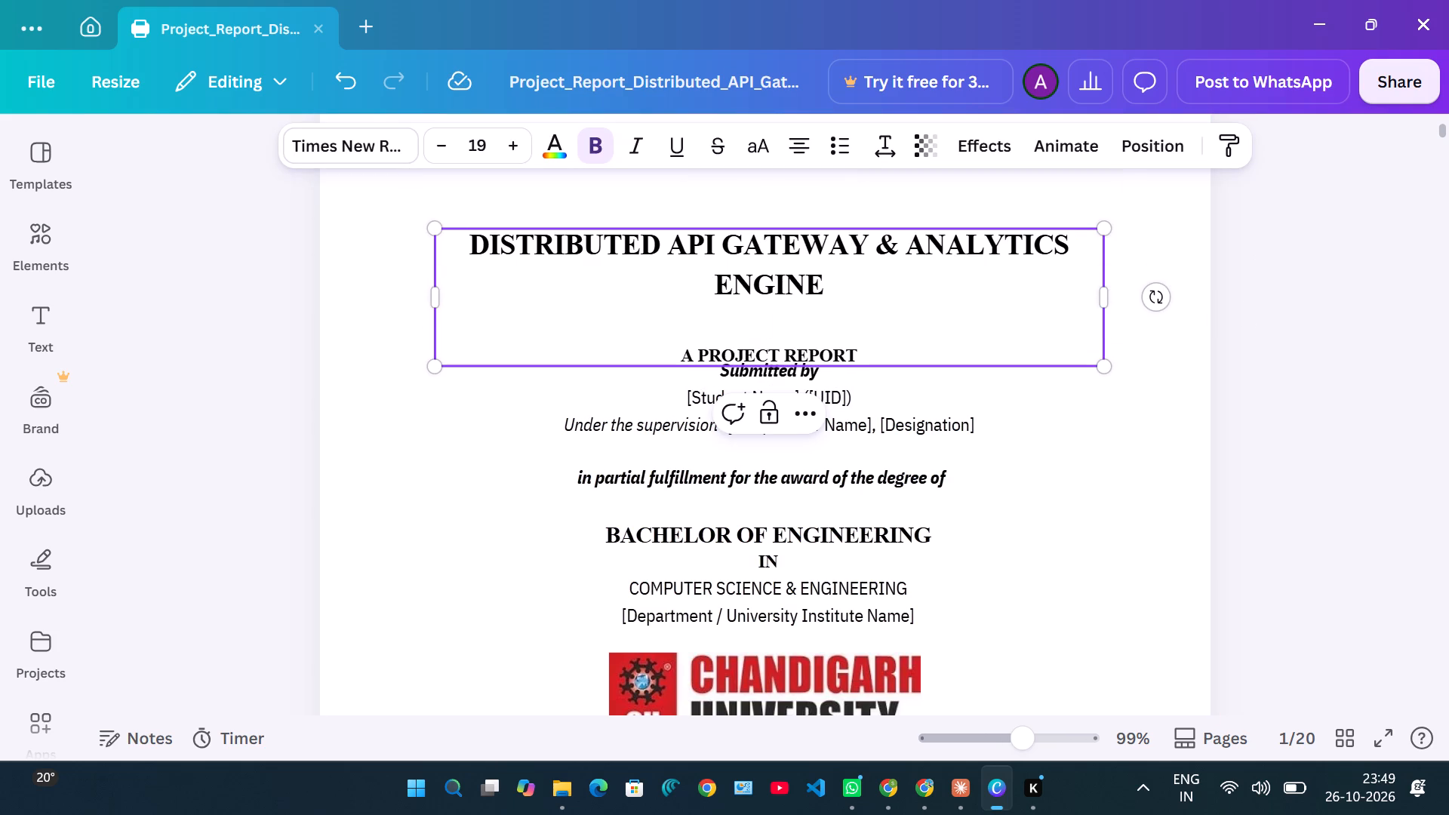
# Shorten the cover line "A PROJECT REPORT" to "PROJECT REPORT".
pyautogui.click(698, 355)
pyautogui.press('BackSpace')
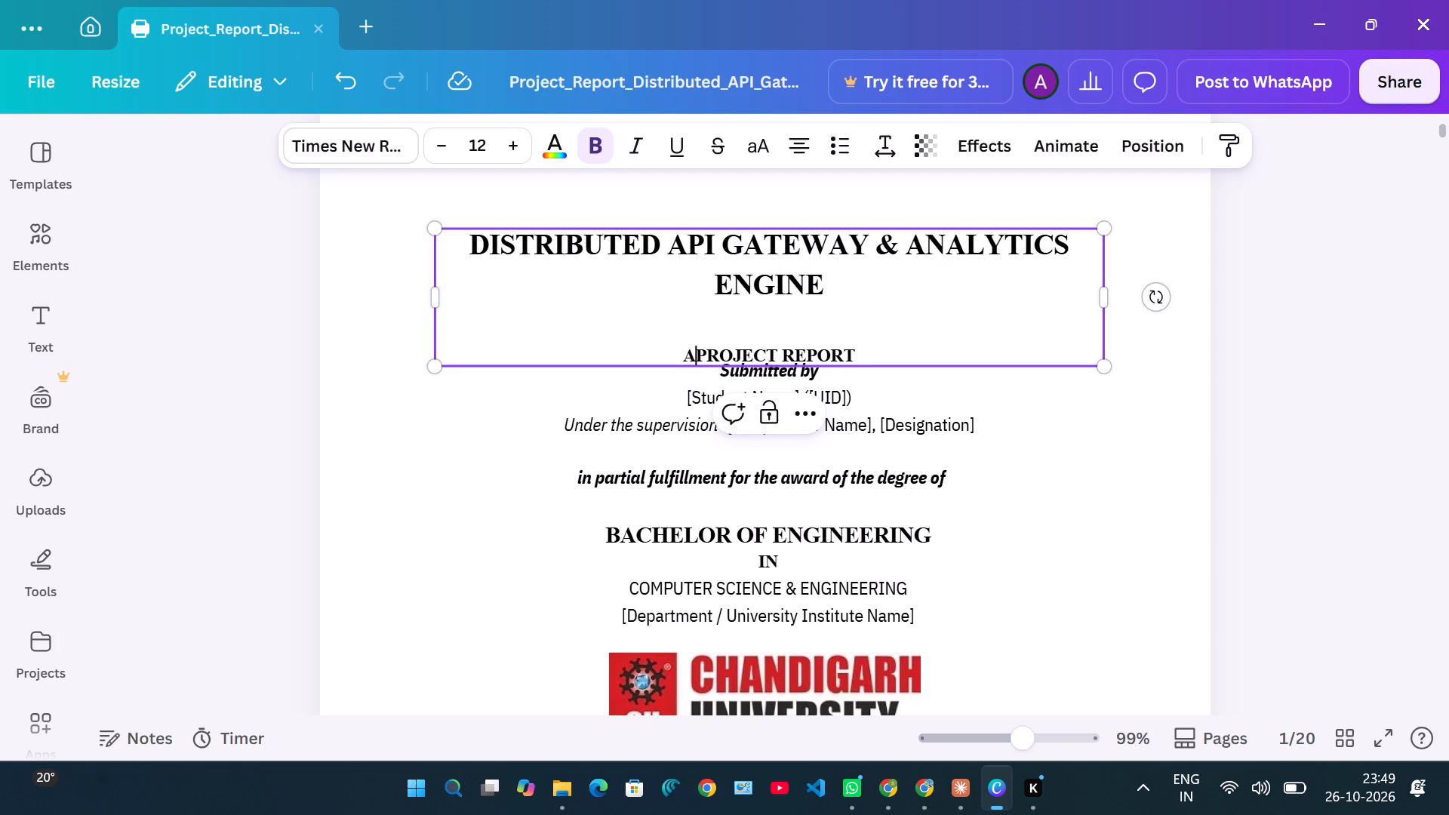
pyautogui.press('BackSpace')
pyautogui.click(1407, 198)
# Move the cover title block further up the page so it clears the "Submitted by" text.
pyautogui.scroll(1, 1262, 351)
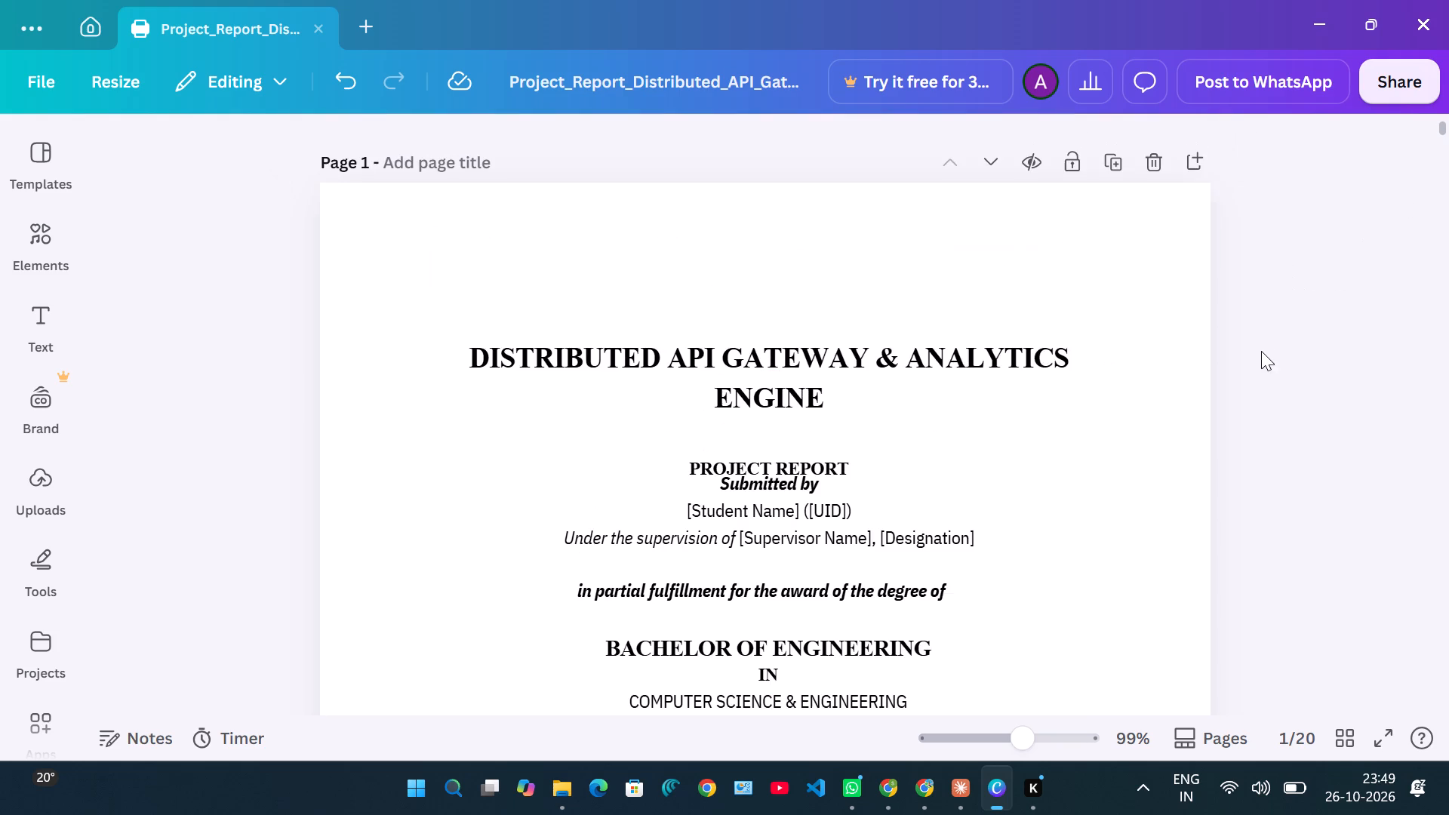
pyautogui.moveTo(863, 384); pyautogui.dragTo(863, 321)
pyautogui.click(1303, 346)
# Insert a blank line below "Submitted by" on the cover page.
pyautogui.scroll(-1, 1303, 346)
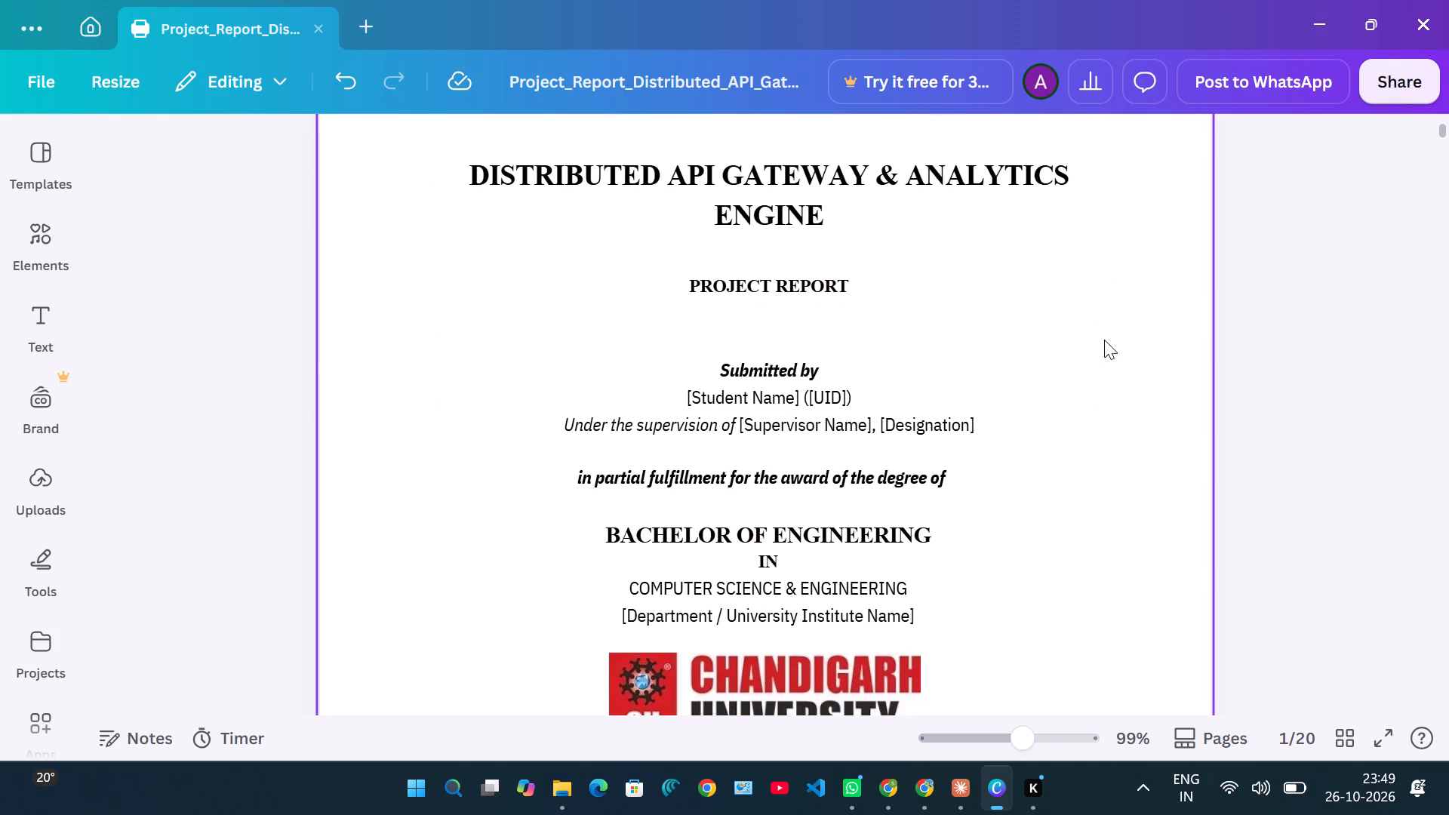
pyautogui.click(823, 374)
pyautogui.click(823, 374)
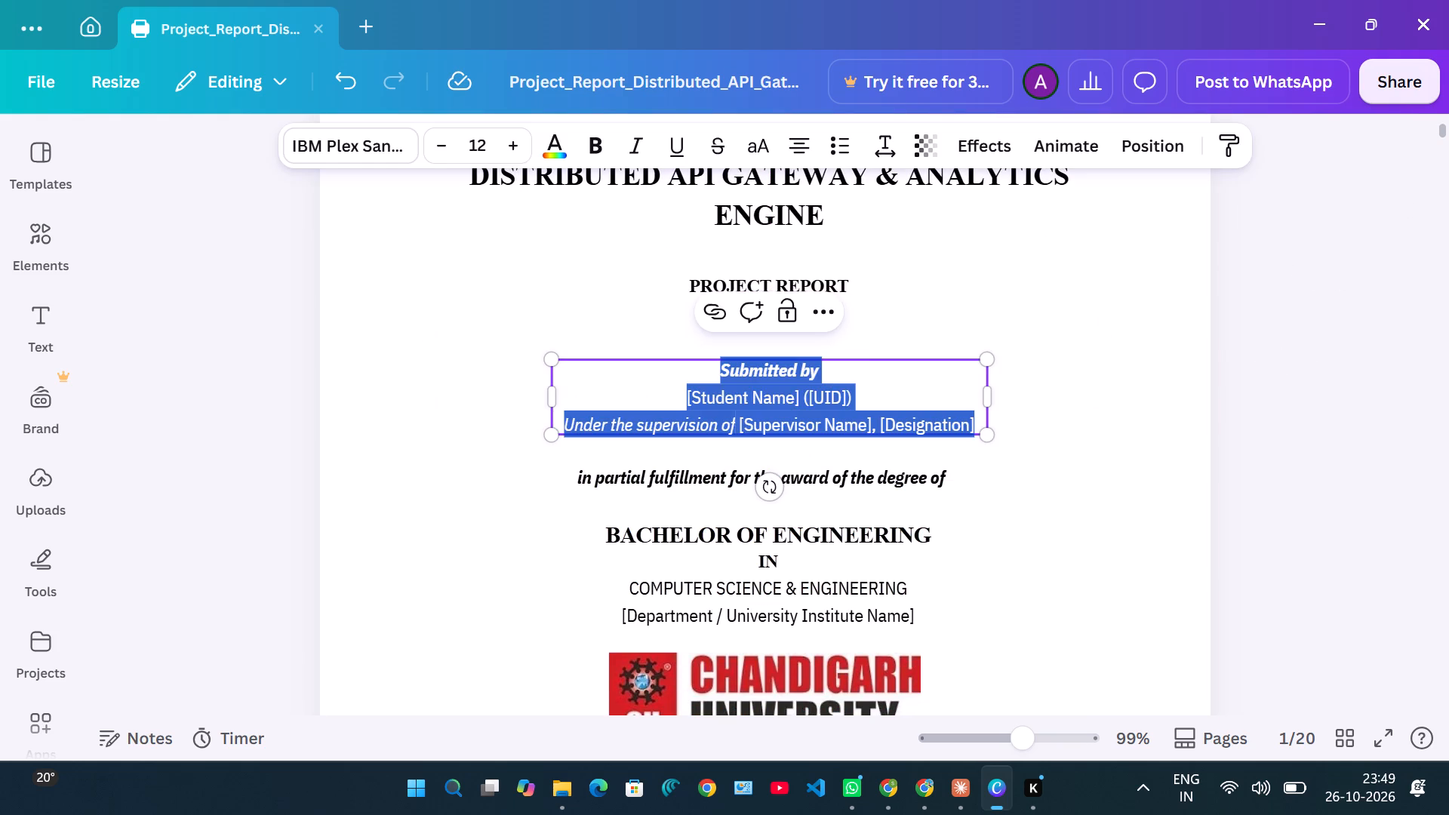
pyautogui.click(823, 374)
pyautogui.press('Return')
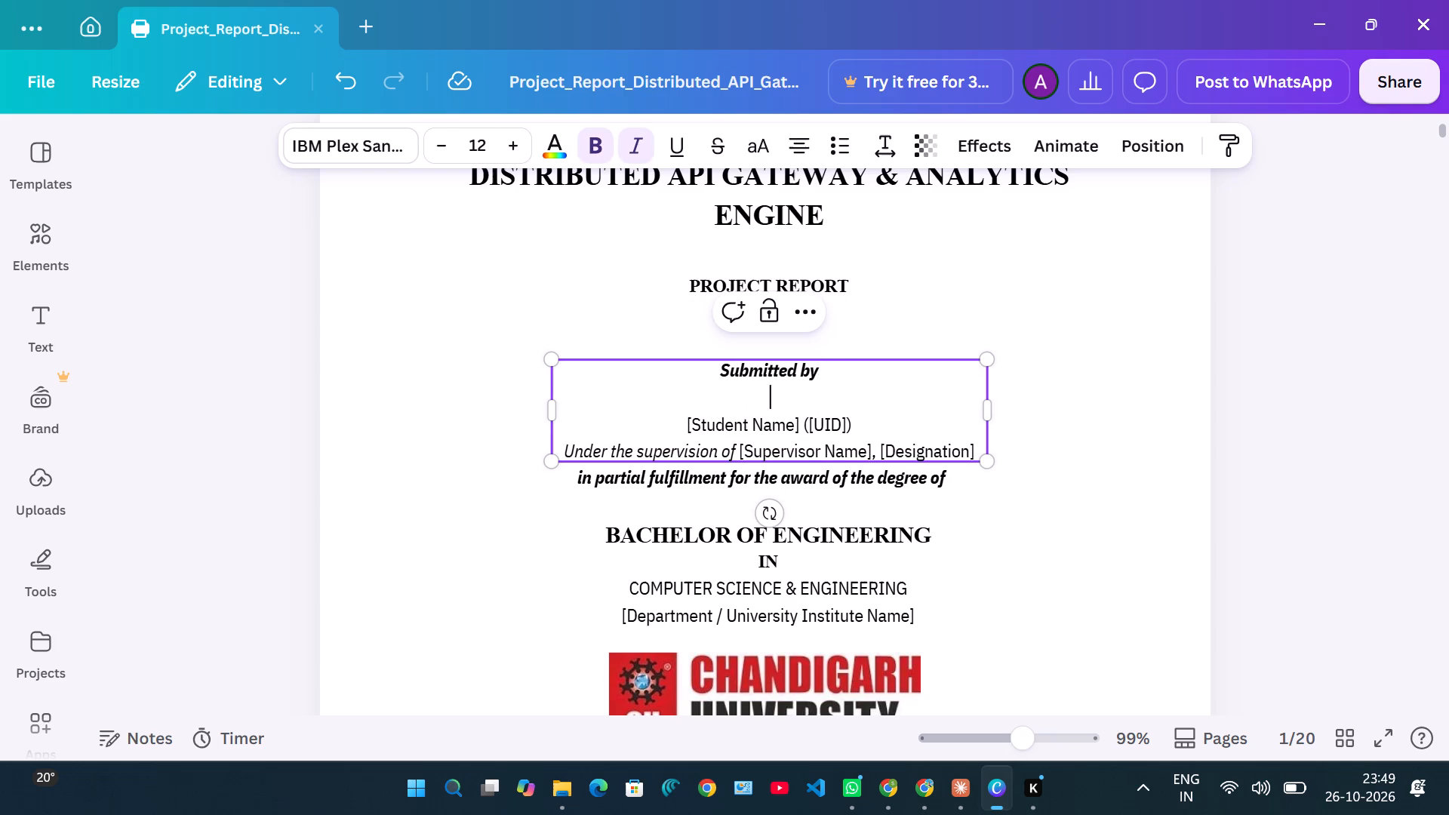
# Replace the "[Student Name] ([UID])" placeholder text with the first student's name and UID separated by a spaced hyphen, keeping the opening bracket.
pyautogui.click(867, 429)
pyautogui.press('BackSpace')
pyautogui.press('BackSpace')
pyautogui.press('BackSpace')
pyautogui.press('BackSpace')
pyautogui.press('BackSpace')
pyautogui.press('BackSpace')
pyautogui.press('BackSpace')
pyautogui.press('BackSpace')
pyautogui.press('BackSpace')
pyautogui.press('BackSpace')
pyautogui.press('BackSpace')
pyautogui.press('BackSpace')
pyautogui.press('BackSpace')
pyautogui.press('BackSpace')
pyautogui.press('BackSpace')
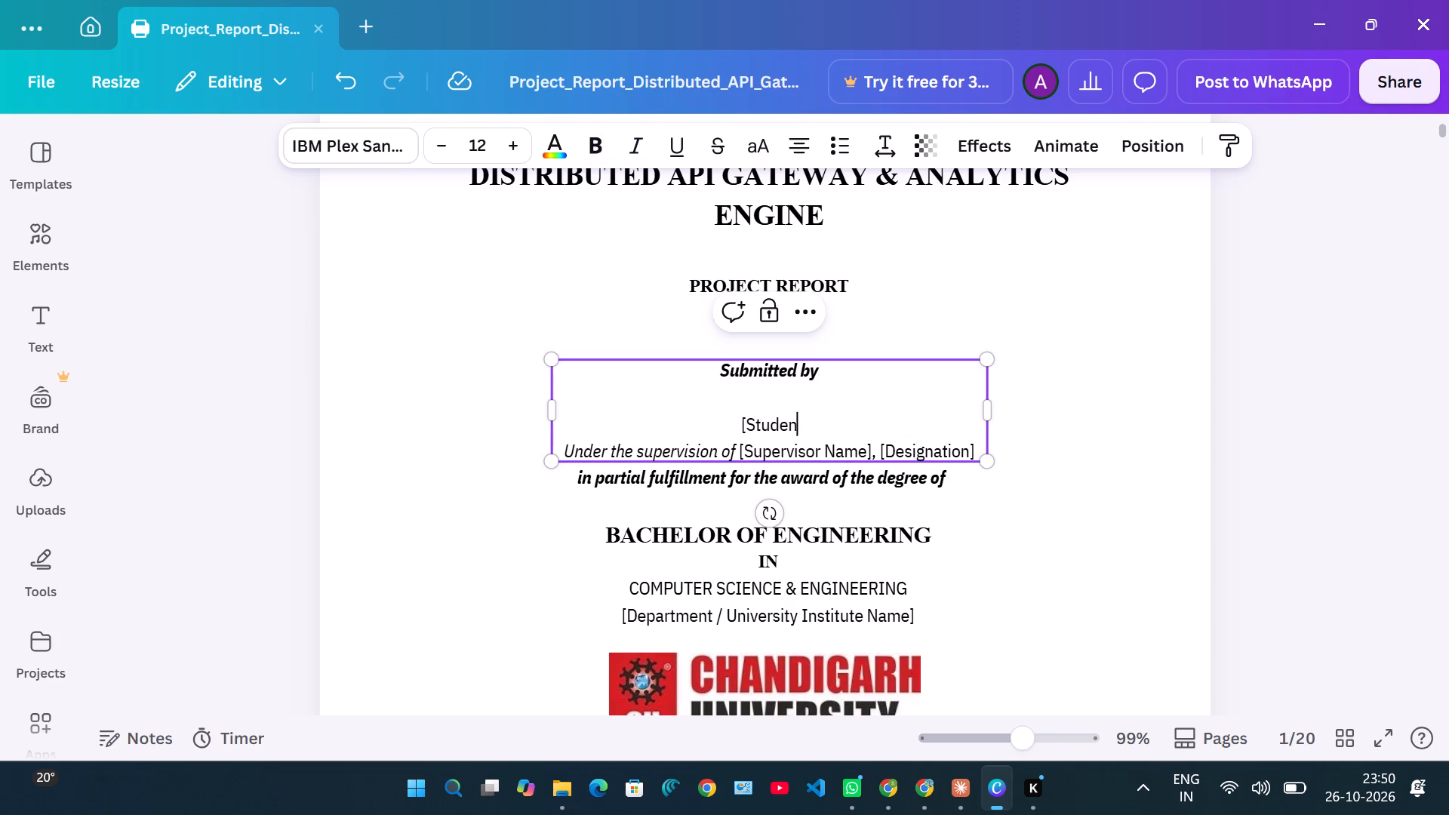
pyautogui.press('BackSpace')
pyautogui.press('BackSpace')
pyautogui.press('BackSpace')
pyautogui.press('BackSpace')
pyautogui.press('BackSpace')
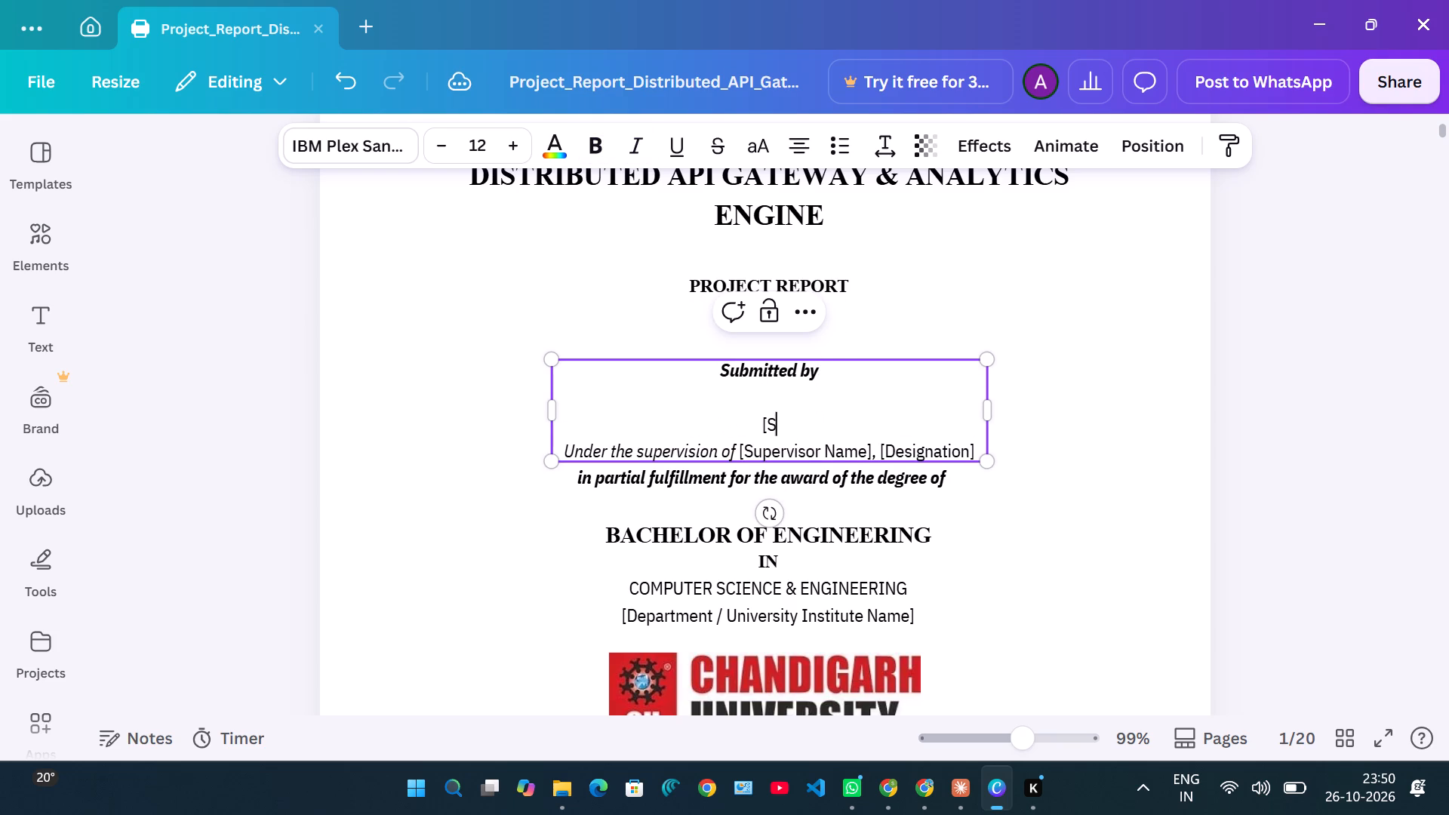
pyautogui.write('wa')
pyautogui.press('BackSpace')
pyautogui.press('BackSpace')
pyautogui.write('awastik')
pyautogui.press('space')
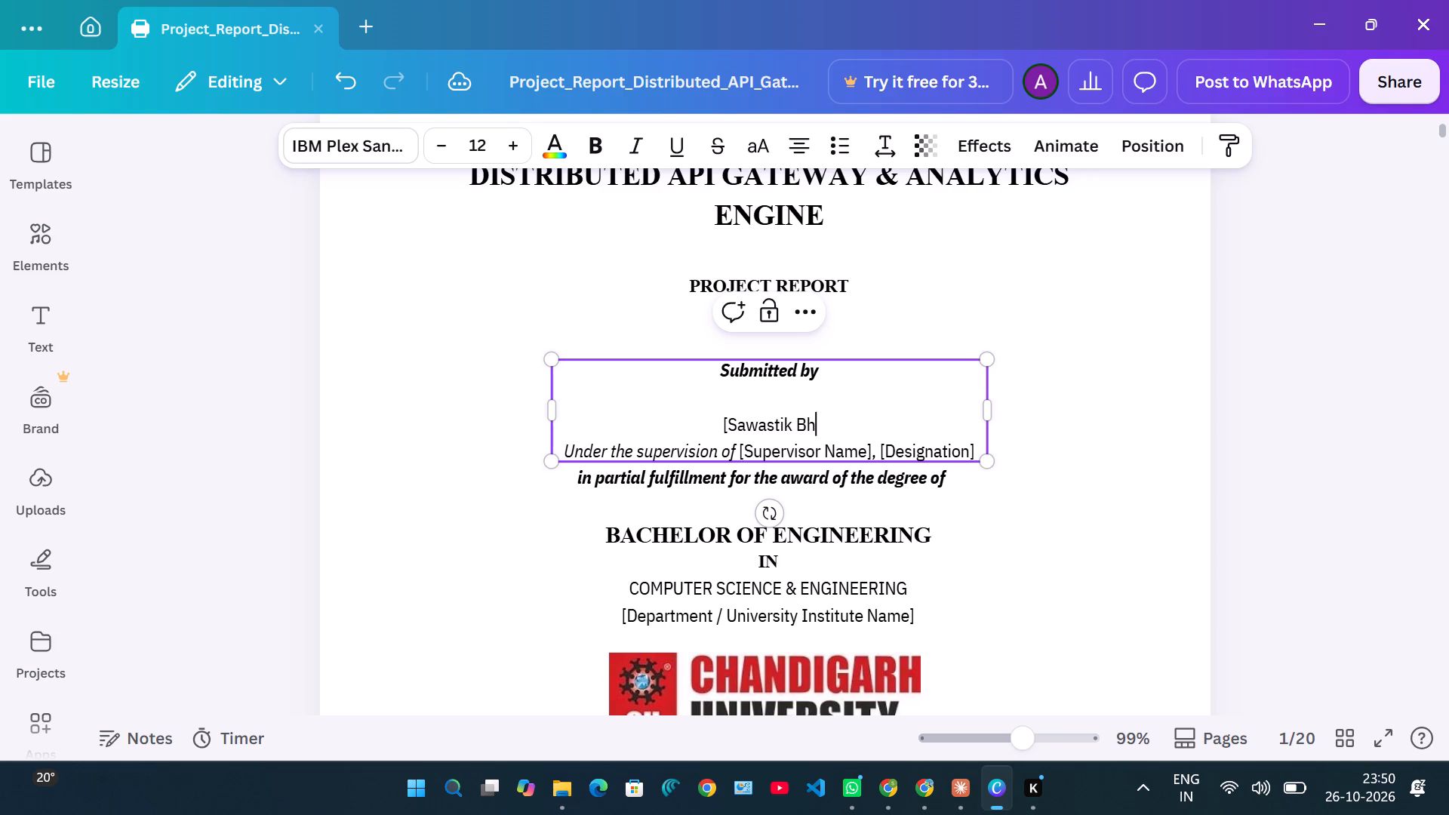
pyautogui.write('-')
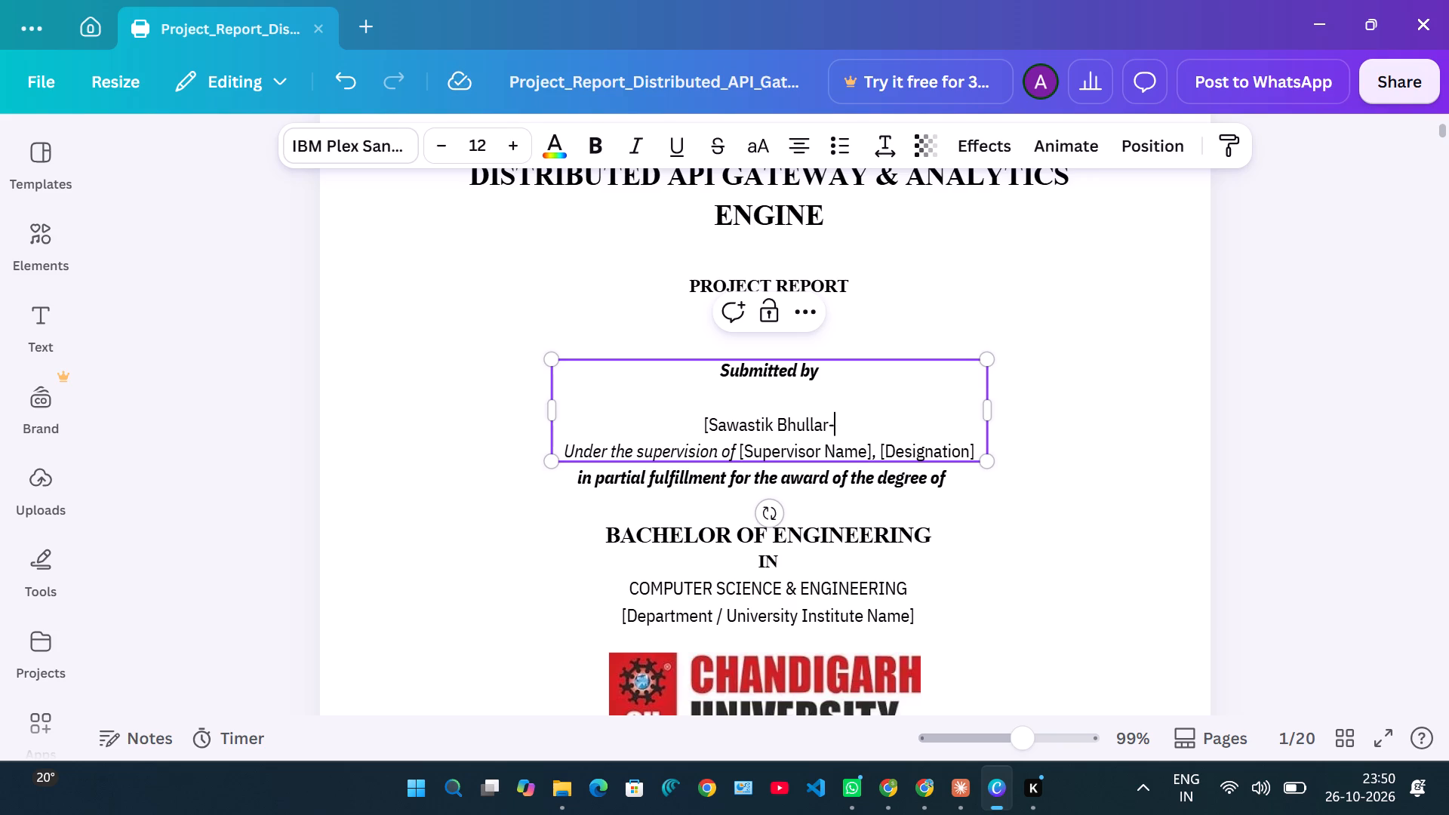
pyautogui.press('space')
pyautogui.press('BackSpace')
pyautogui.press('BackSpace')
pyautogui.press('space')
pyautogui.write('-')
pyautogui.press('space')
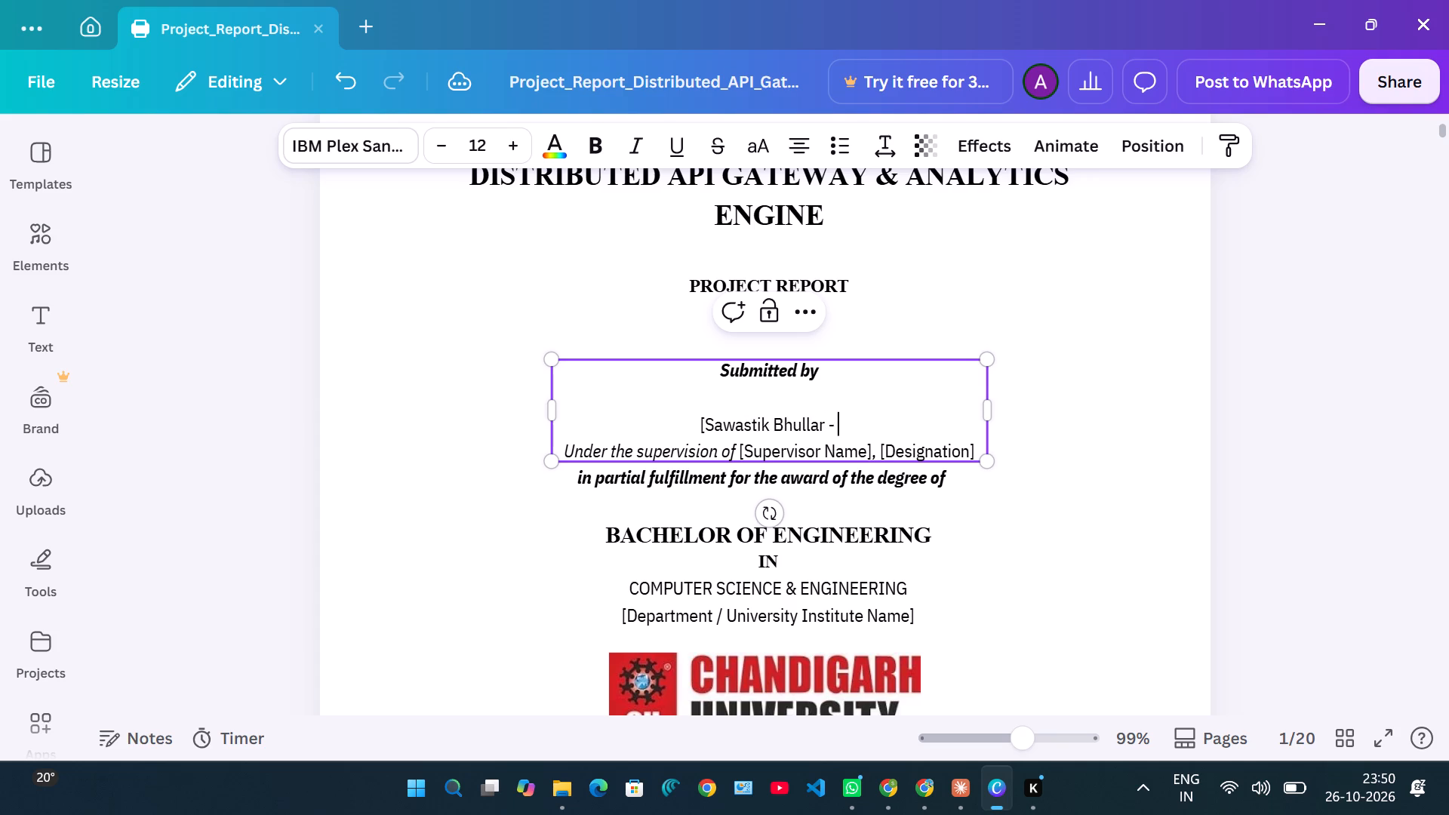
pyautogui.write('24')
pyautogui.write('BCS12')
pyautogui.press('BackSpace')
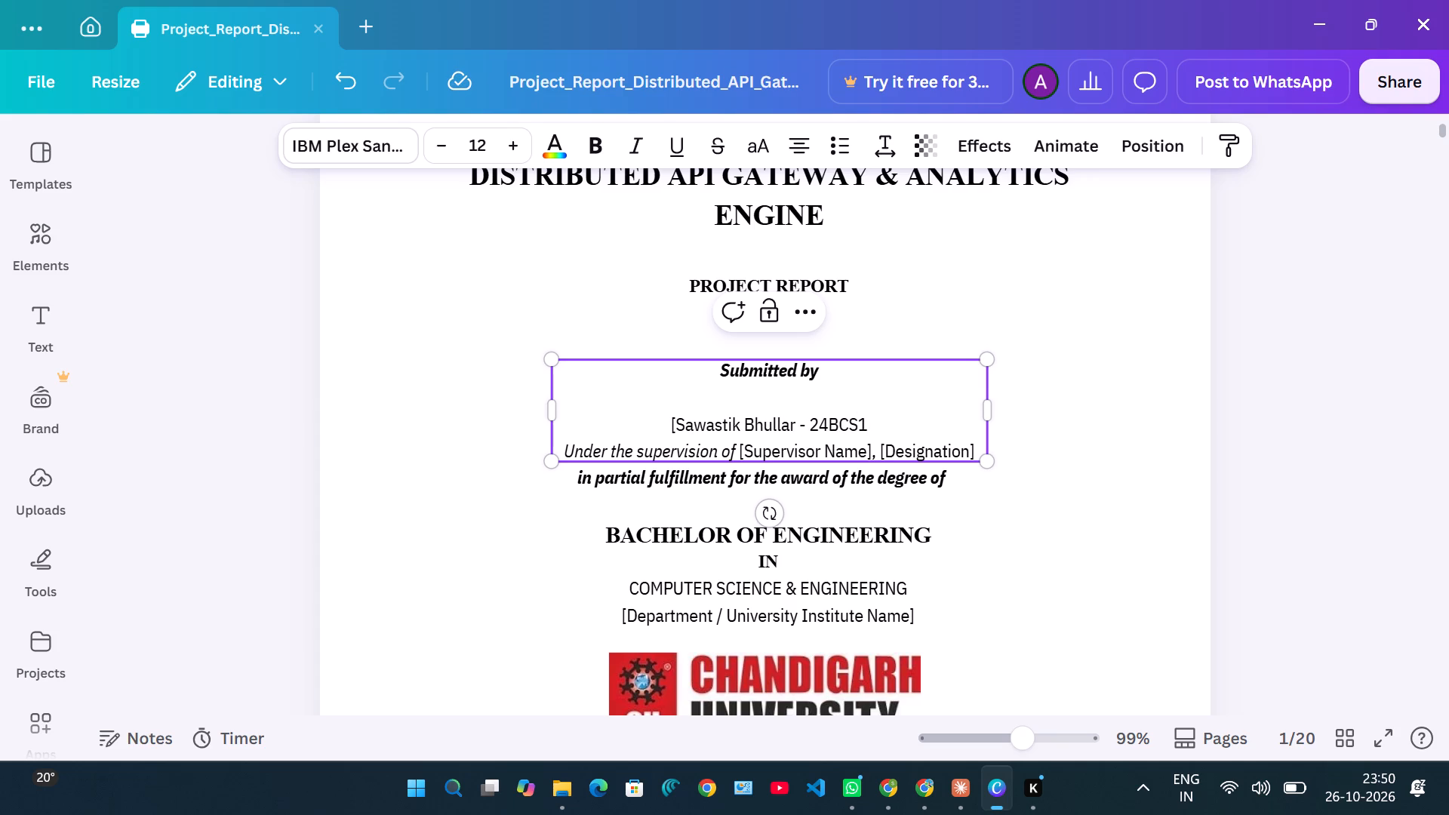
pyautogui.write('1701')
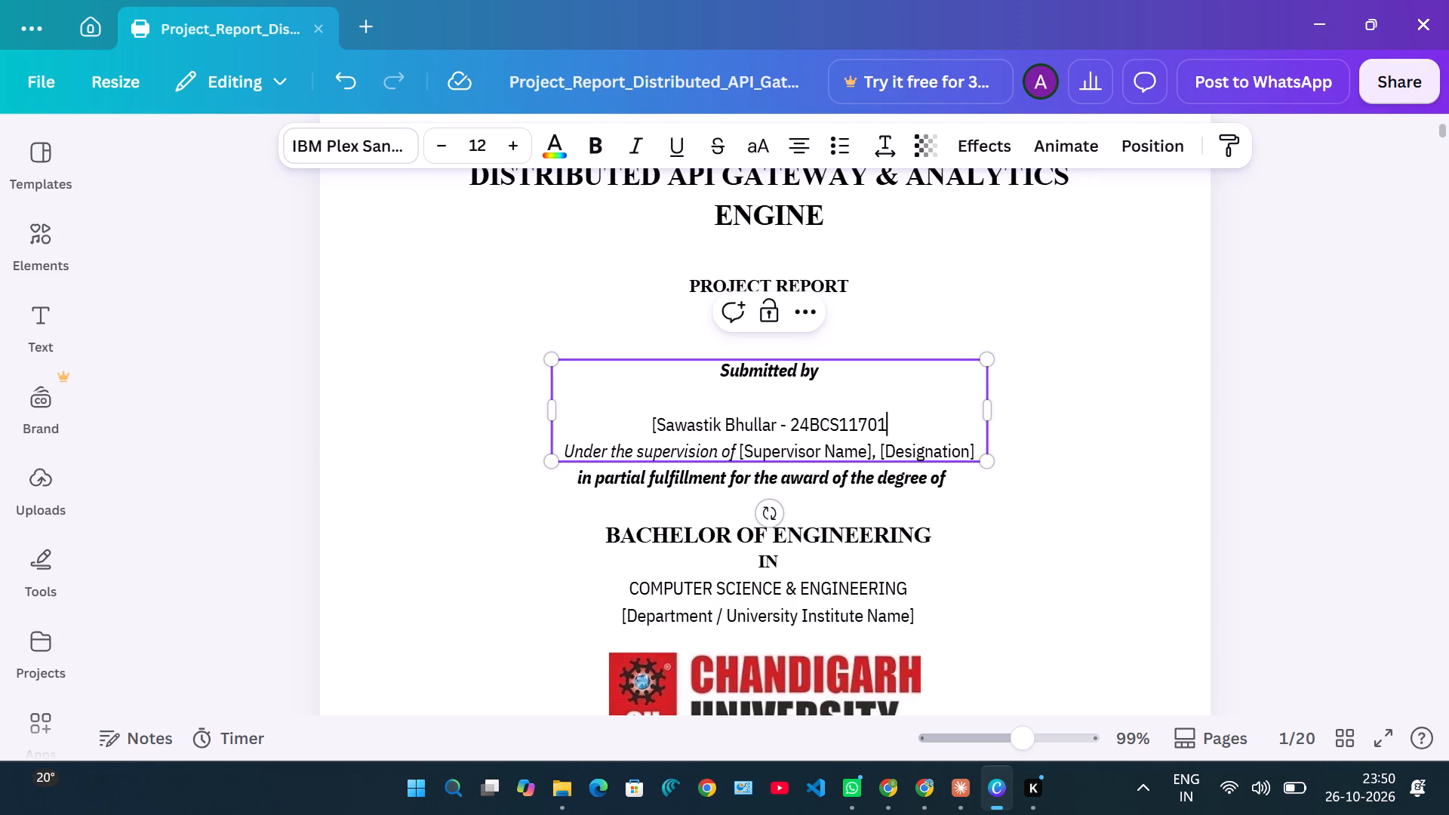
# Add the second student's name and UID on a new line in the same format, followed by a blank line.
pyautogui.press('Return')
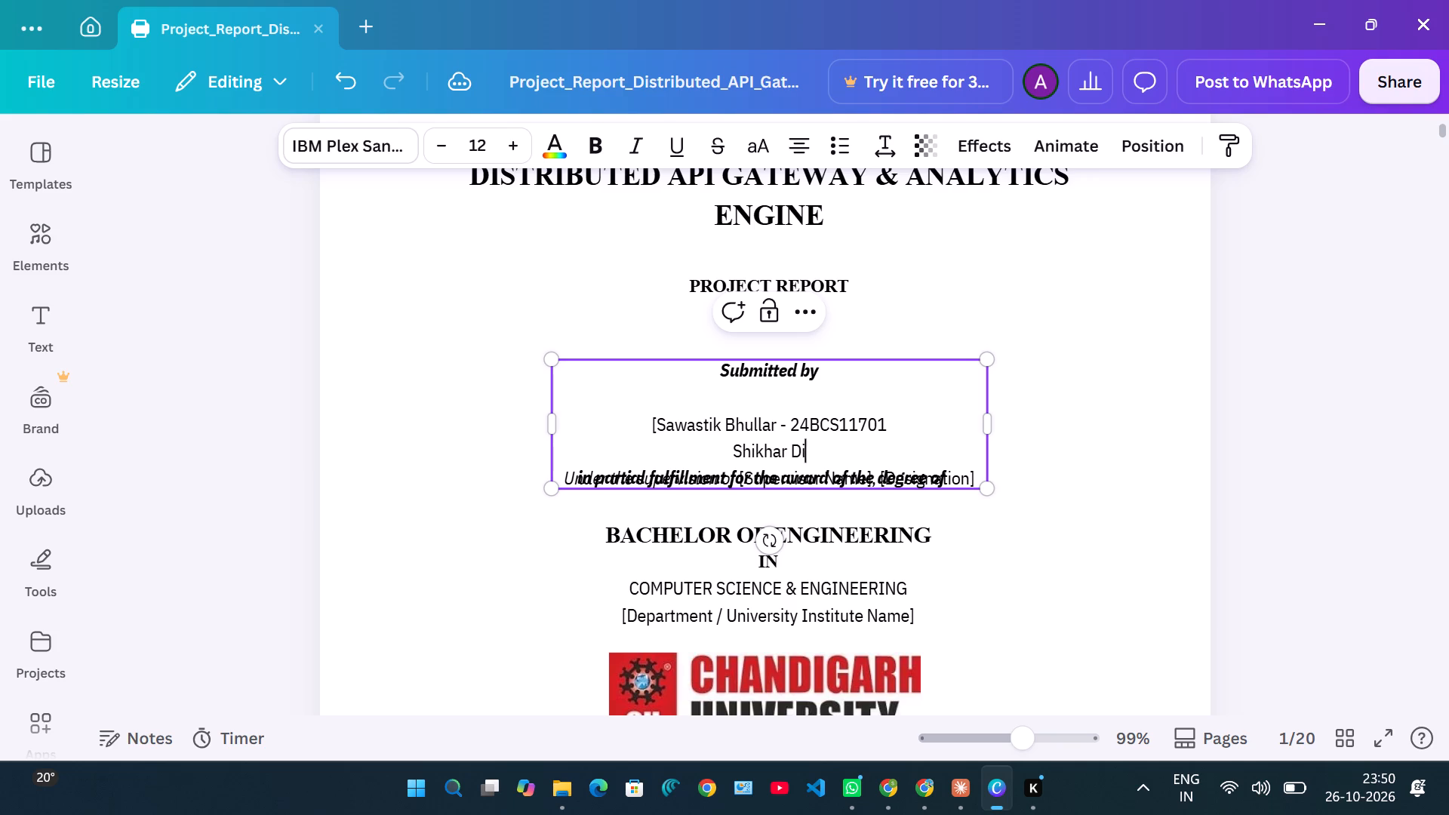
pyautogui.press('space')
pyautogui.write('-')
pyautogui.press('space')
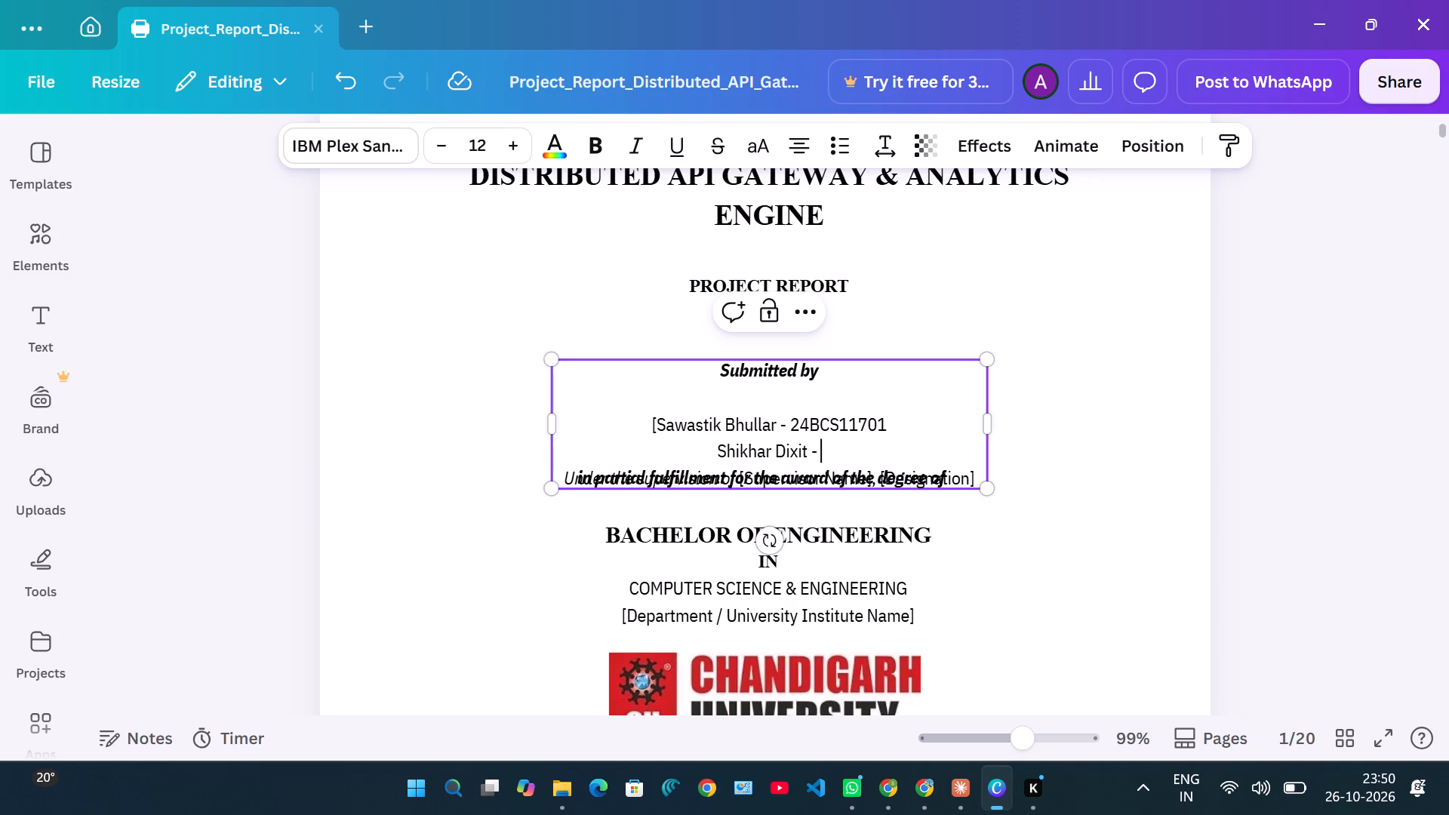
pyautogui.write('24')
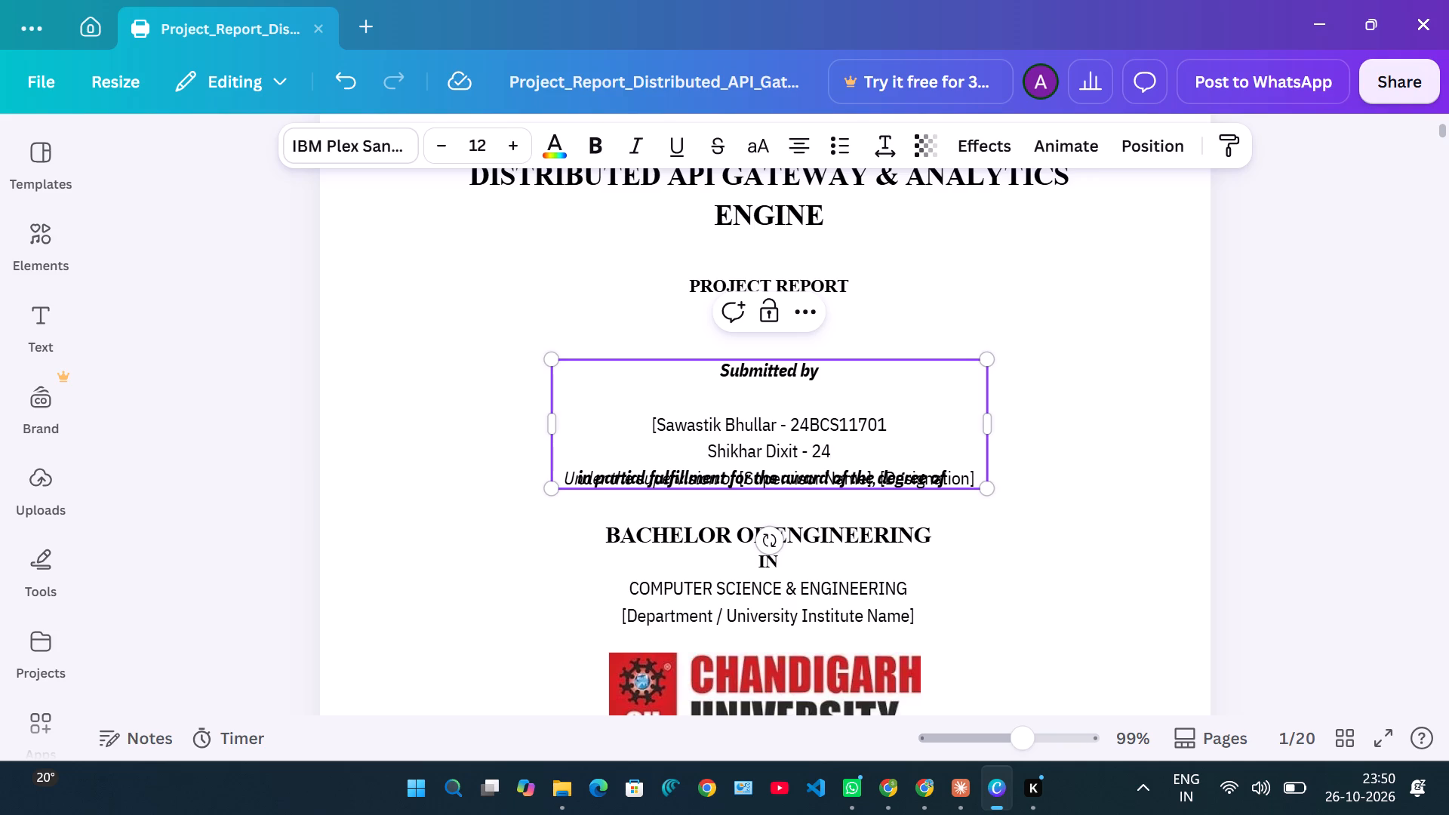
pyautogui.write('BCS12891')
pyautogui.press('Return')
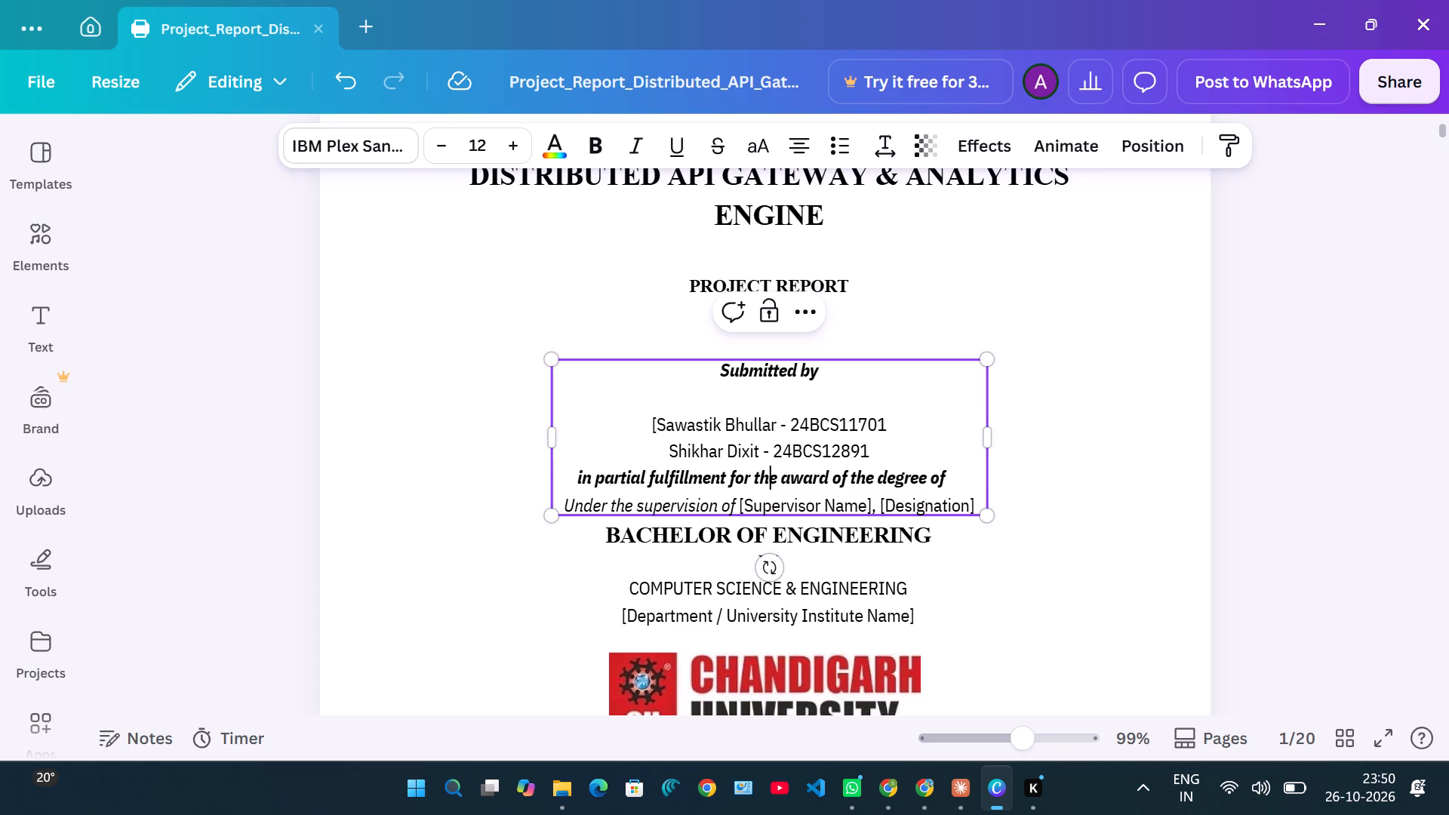
# Move the "Submitted by" text block up so it clears the "in partial fulfillment" line.
pyautogui.moveTo(894, 394); pyautogui.dragTo(902, 339)
pyautogui.click(1318, 357)
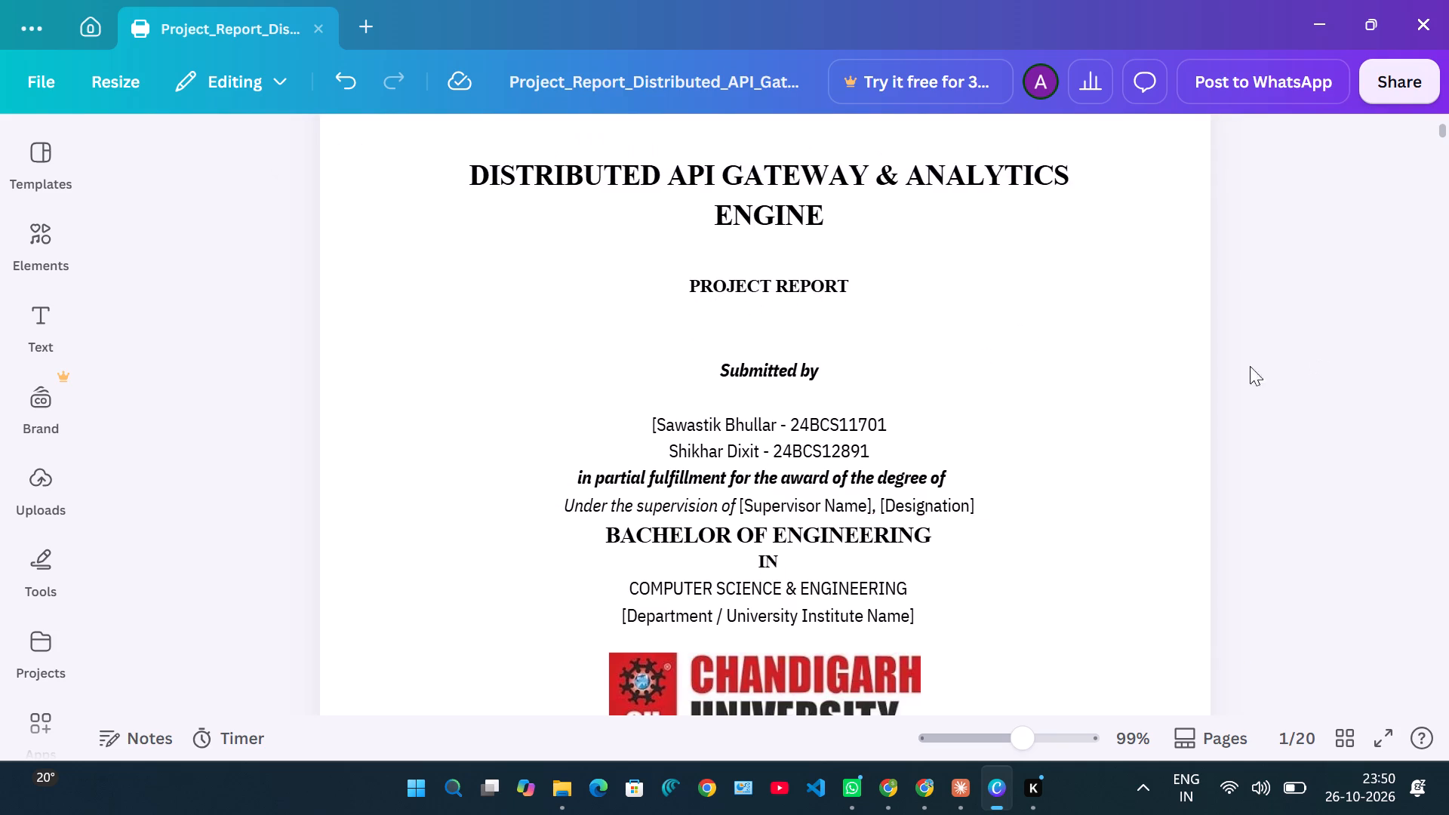
pyautogui.moveTo(801, 433); pyautogui.dragTo(823, 360)
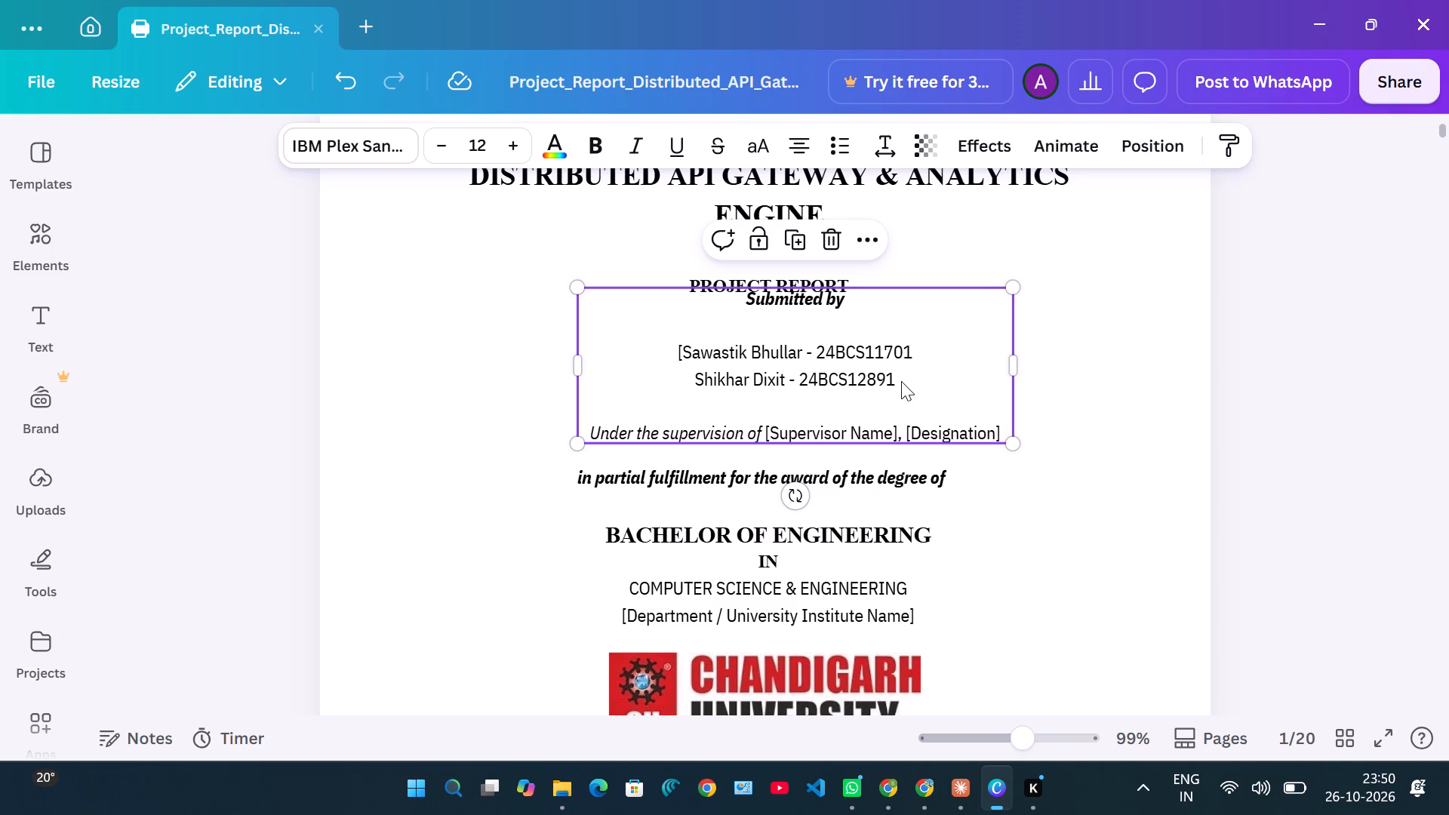
# Shift the "[Month, Year]" line, the "Chandigarh University" caption and the university logo down the cover page.
pyautogui.scroll(-3, 901, 381)
pyautogui.scroll(2, 901, 381)
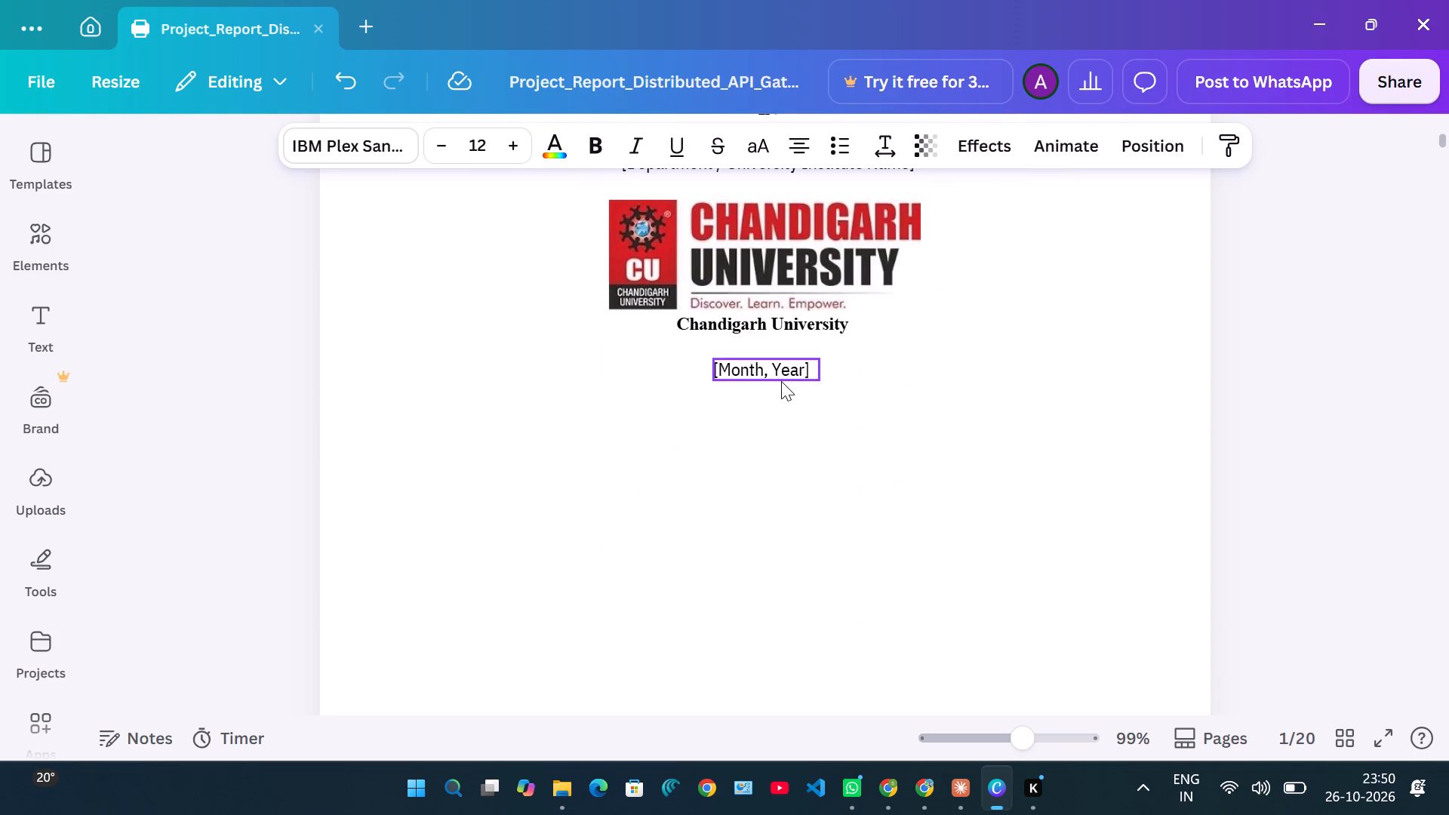
pyautogui.moveTo(781, 381); pyautogui.dragTo(776, 454)
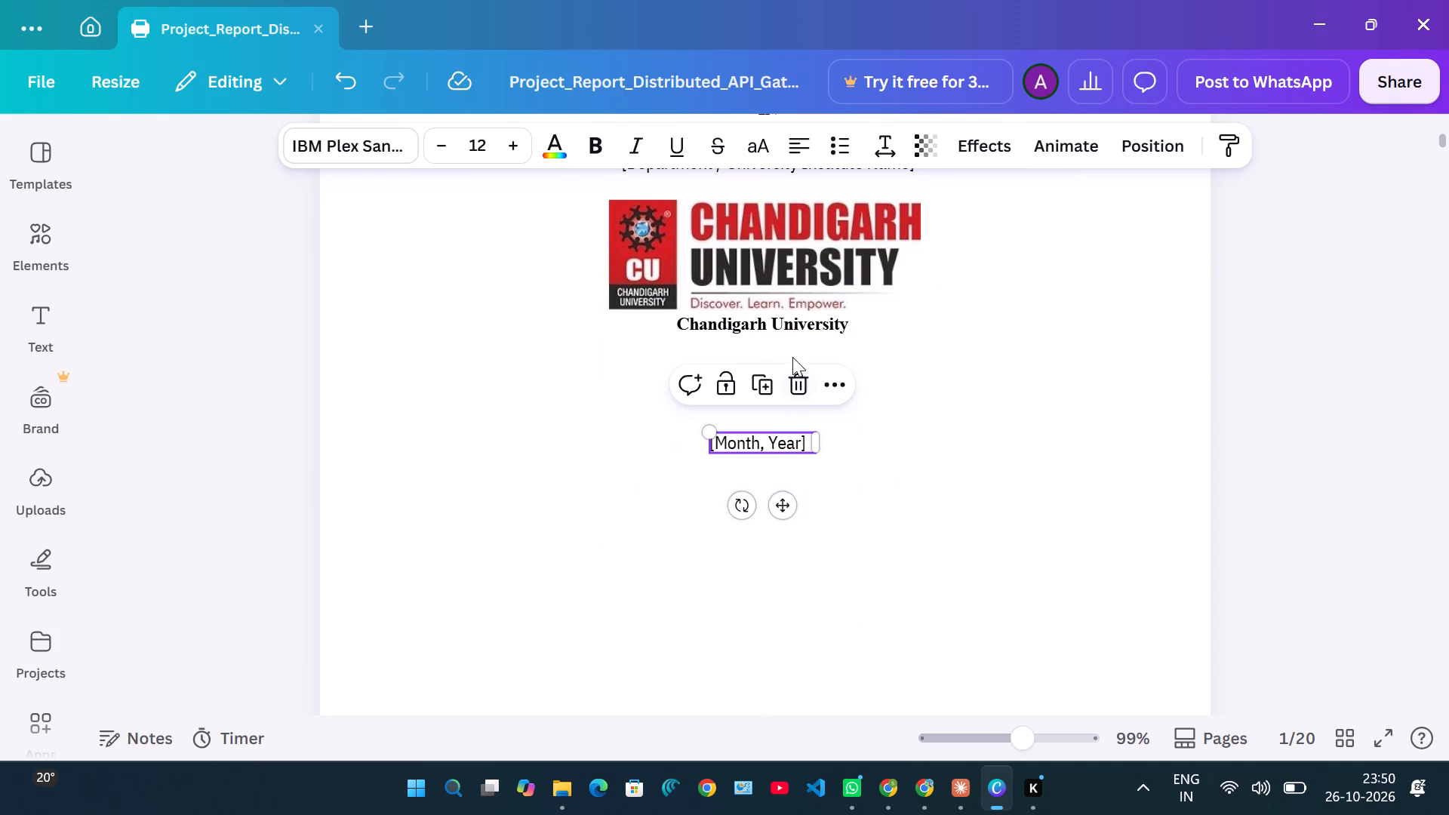
pyautogui.moveTo(792, 323); pyautogui.dragTo(786, 404)
pyautogui.moveTo(801, 264); pyautogui.dragTo(795, 328)
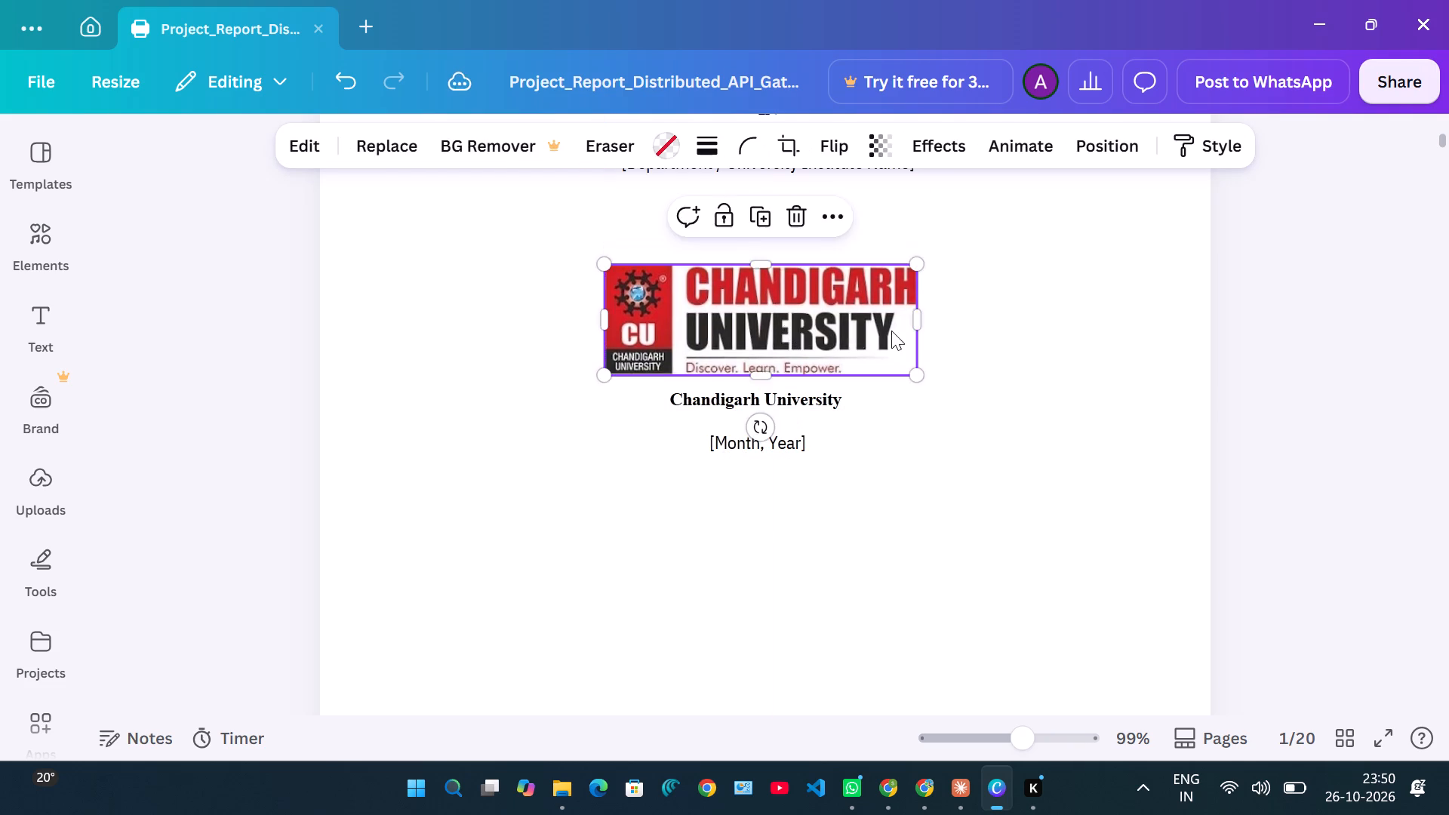
# Move the department, "BACHELOR OF ENGINEERING", "in partial fulfillment" and "Submitted by" blocks lower on the cover page, keeping their order.
pyautogui.scroll(3, 891, 331)
pyautogui.moveTo(736, 459); pyautogui.dragTo(736, 475)
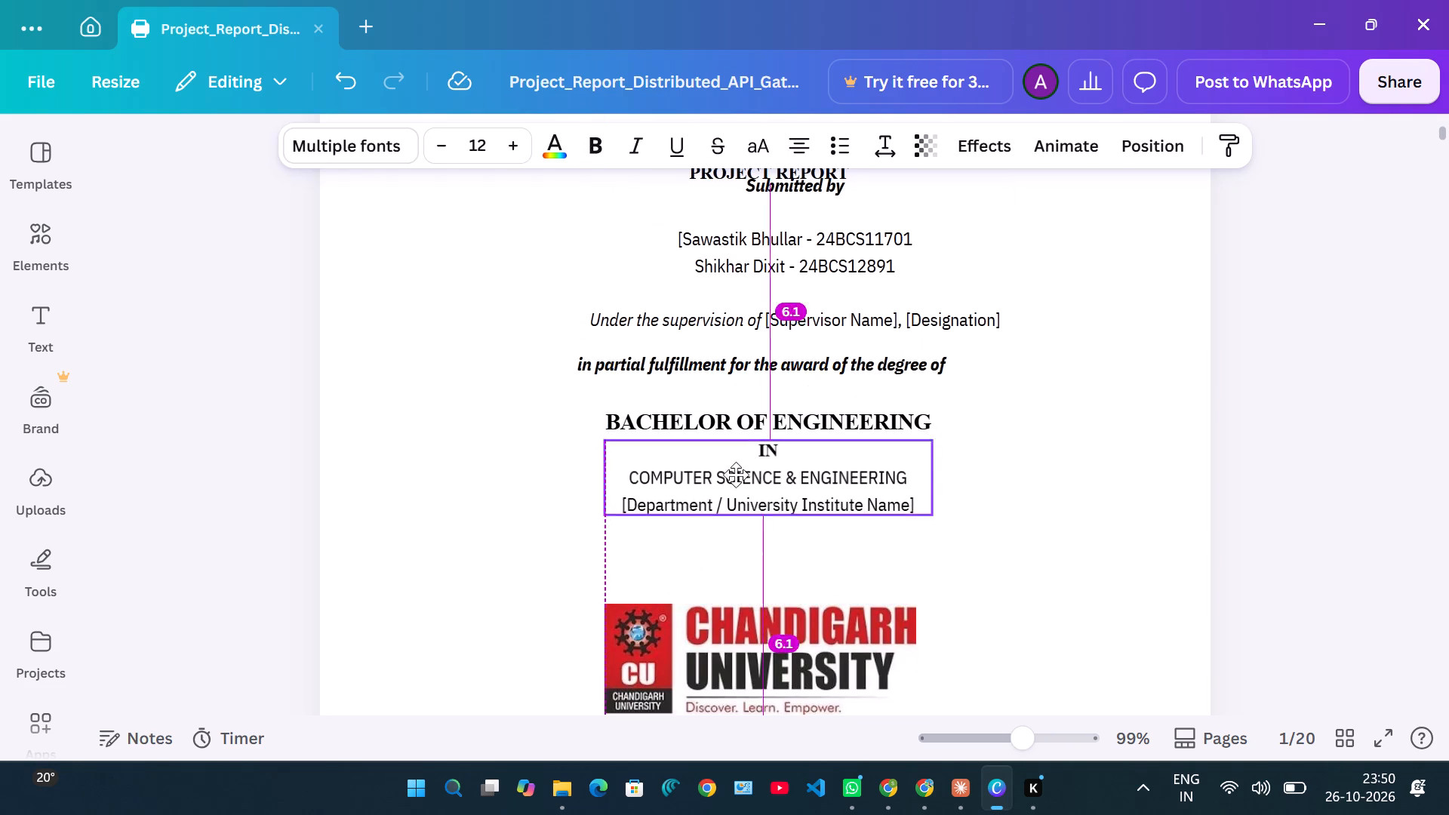
pyautogui.moveTo(736, 475); pyautogui.dragTo(736, 520)
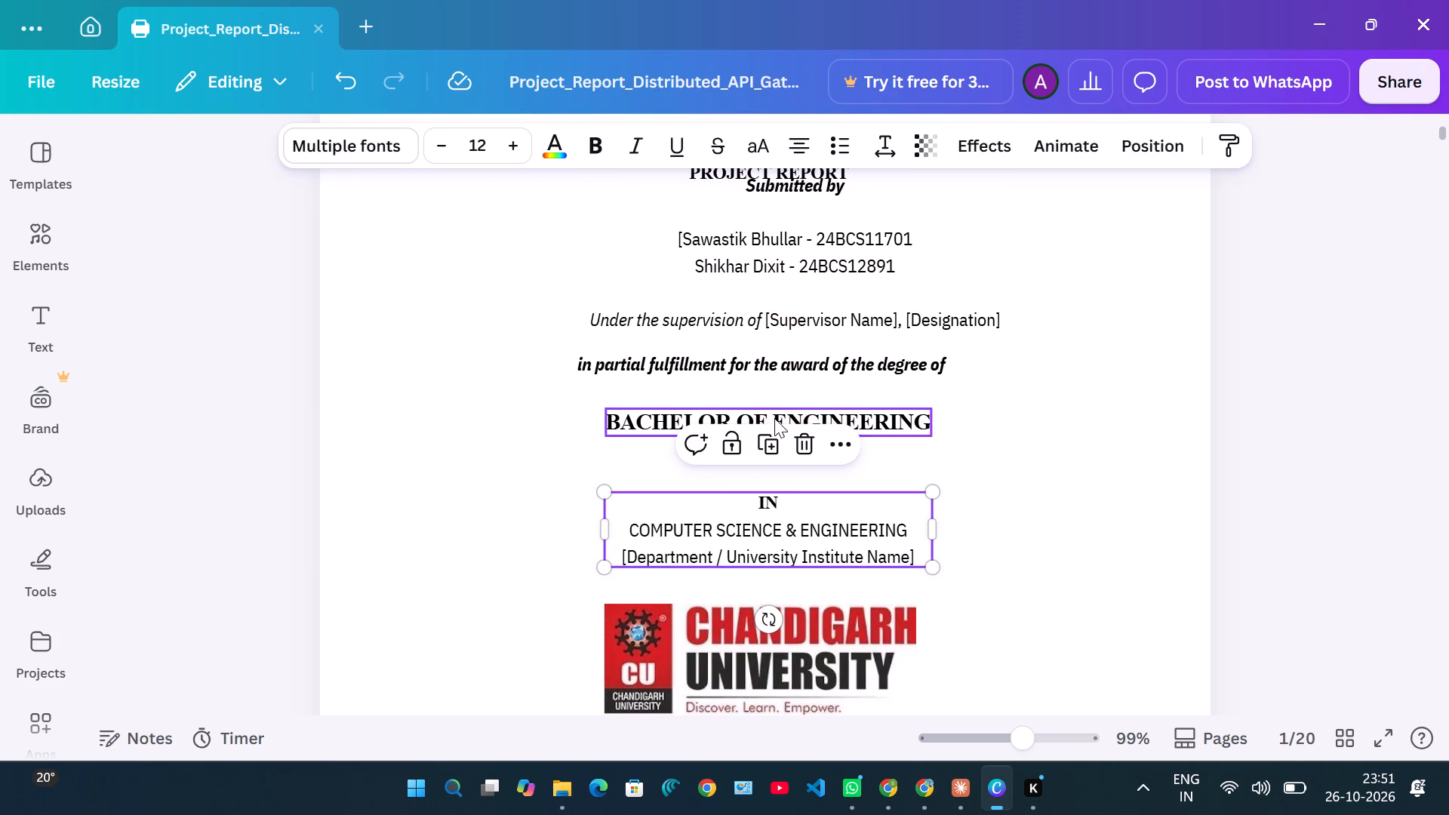
pyautogui.moveTo(774, 418); pyautogui.dragTo(775, 475)
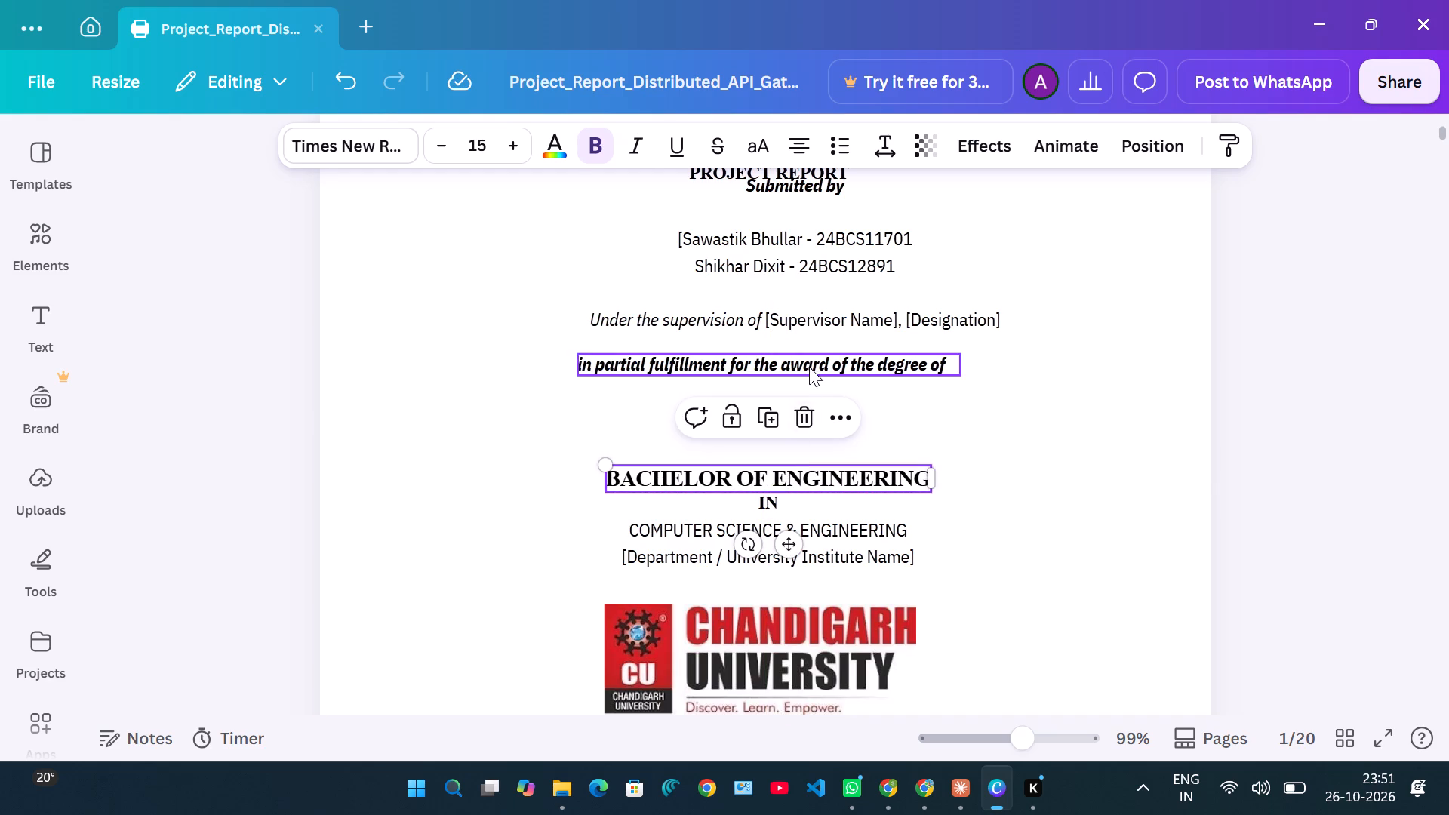
pyautogui.moveTo(809, 367); pyautogui.dragTo(811, 435)
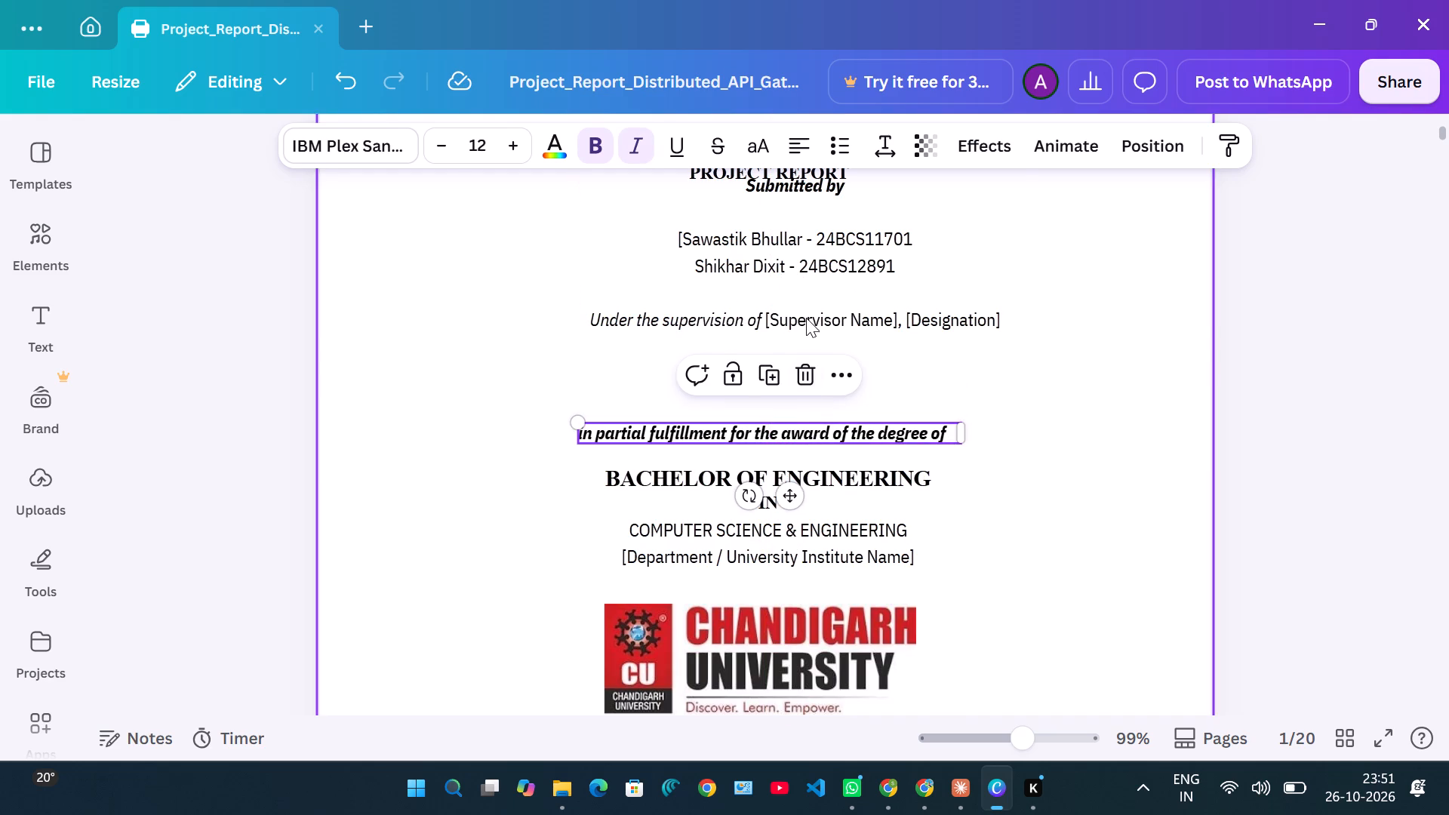
pyautogui.moveTo(806, 318); pyautogui.dragTo(782, 369)
# Delete the stray opening bracket before the first student's name in the "Submitted by" block.
pyautogui.scroll(2, 782, 369)
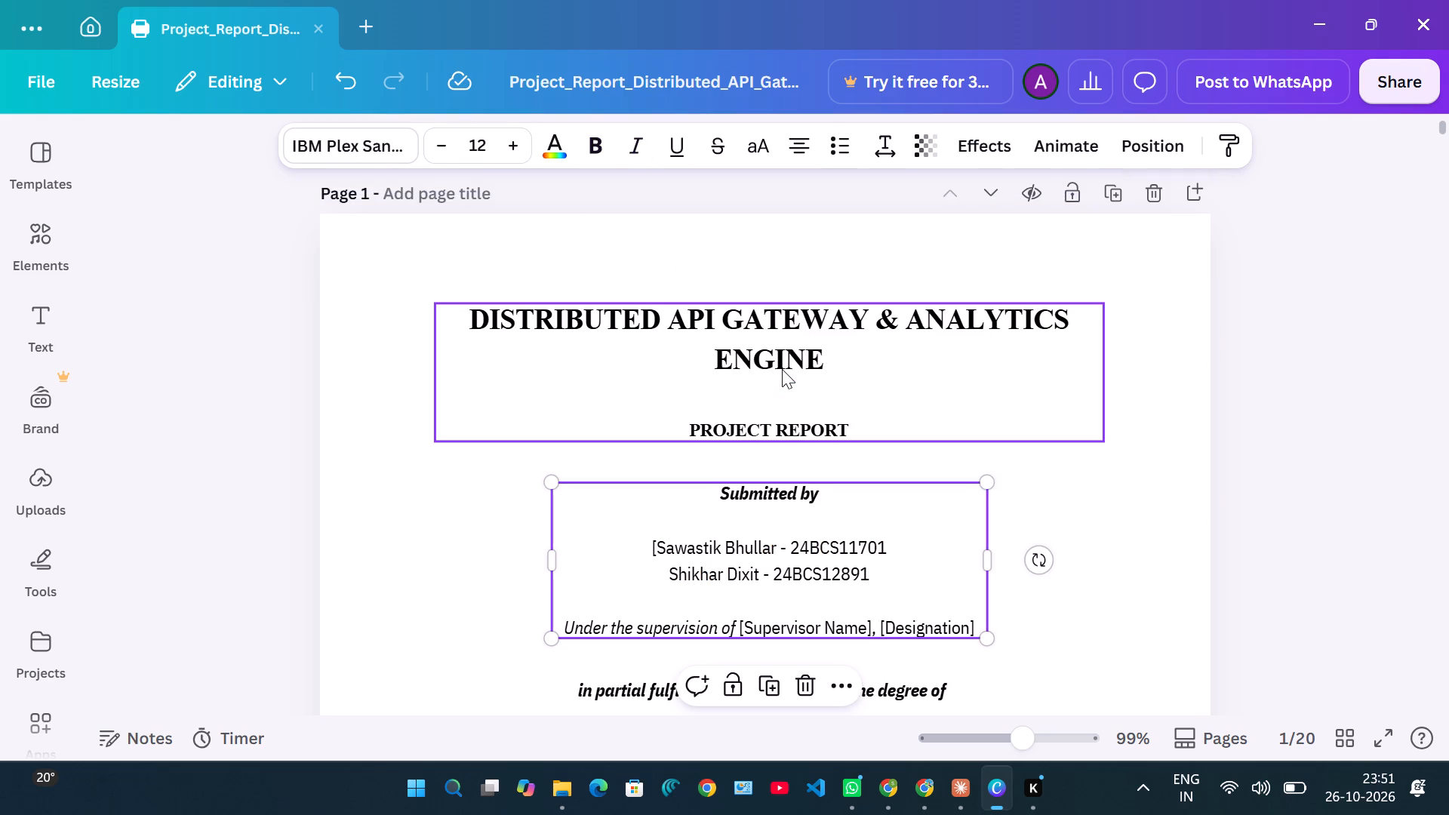
pyautogui.click(865, 565)
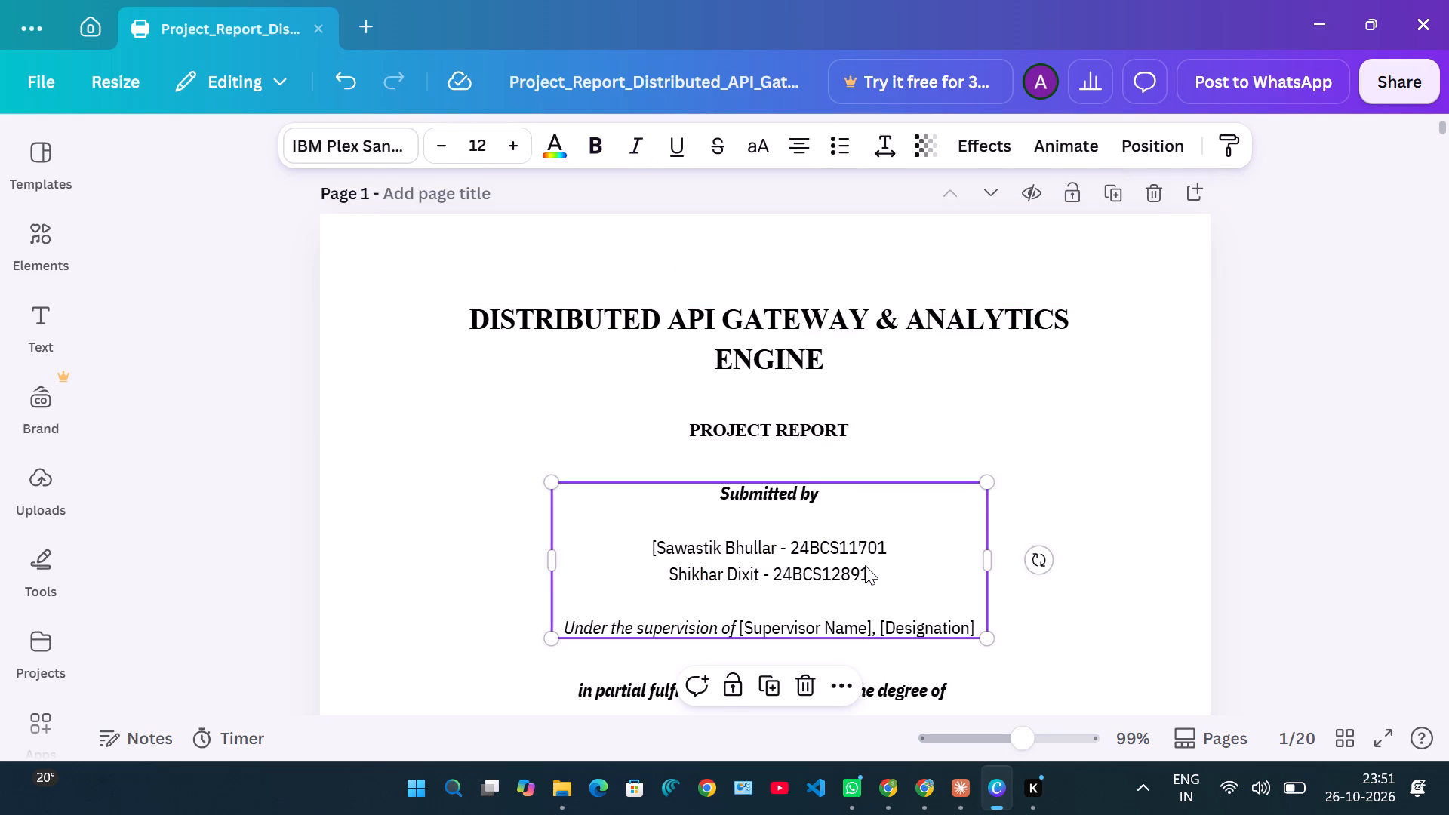
pyautogui.click(661, 544)
pyautogui.press('BackSpace')
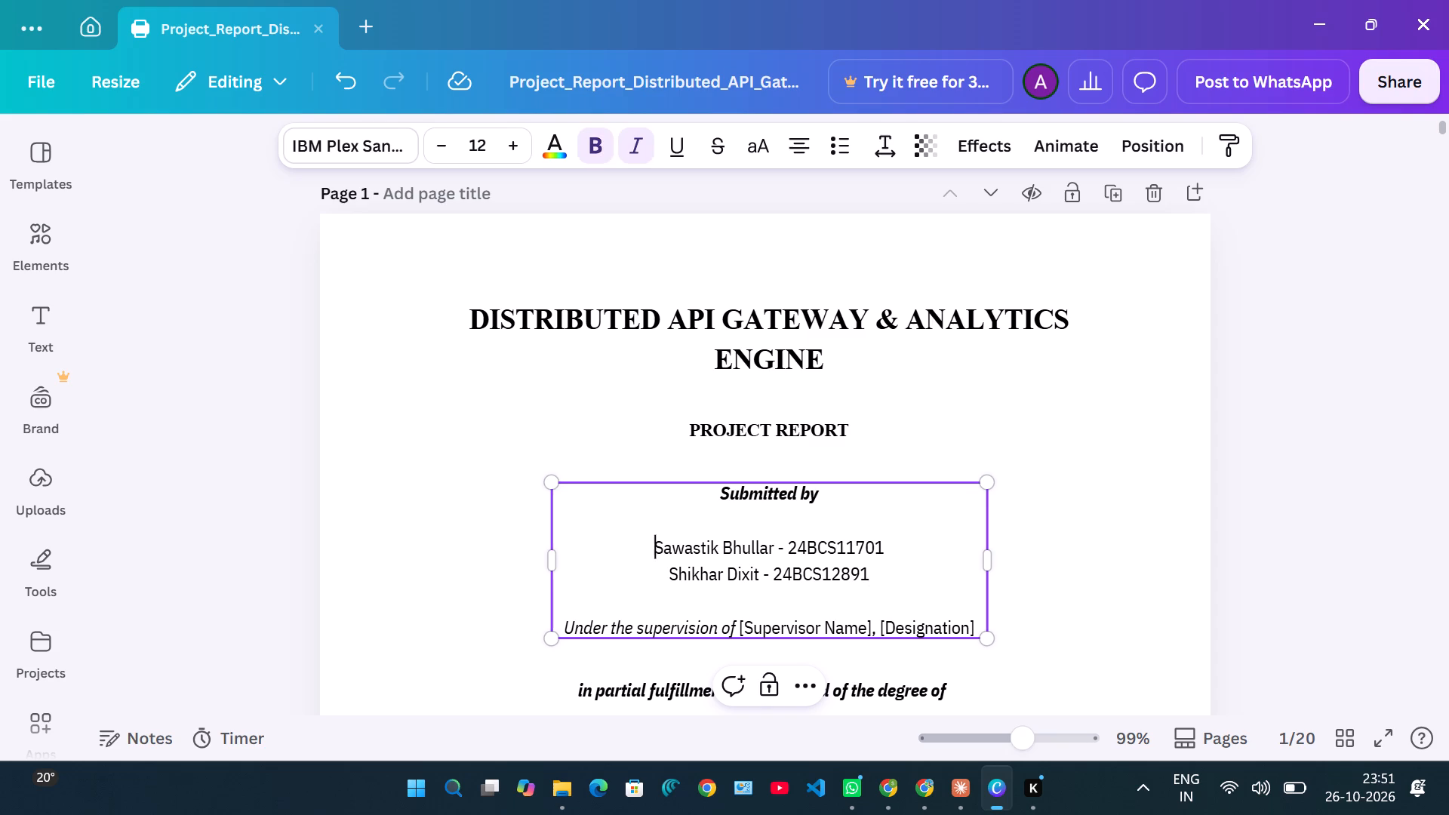
# Add the third student's name and student ID on a new line below the second student.
pyautogui.click(875, 579)
pyautogui.press('Return')
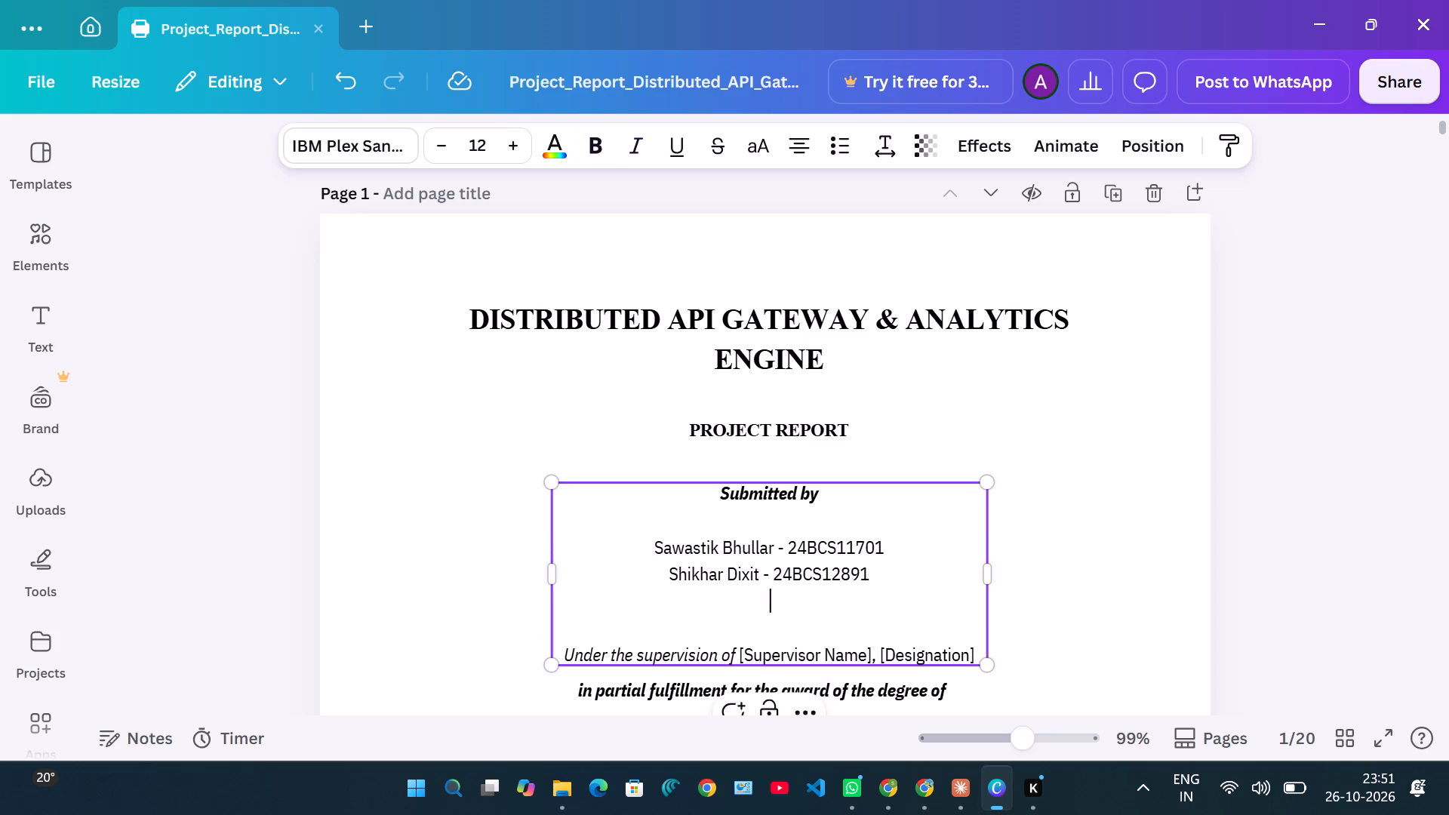
pyautogui.write('tkarsh')
pyautogui.press('space')
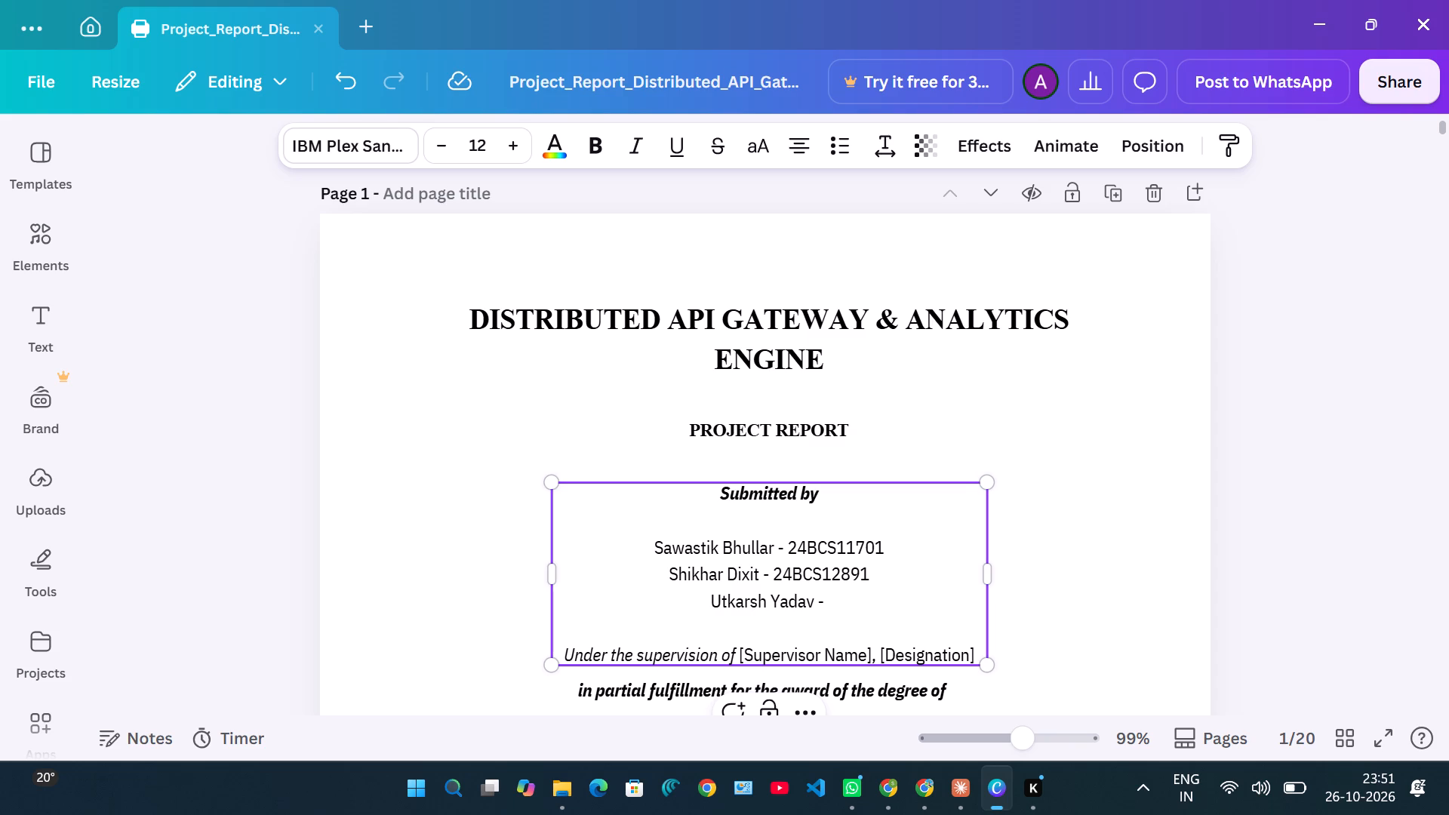
pyautogui.write('24')
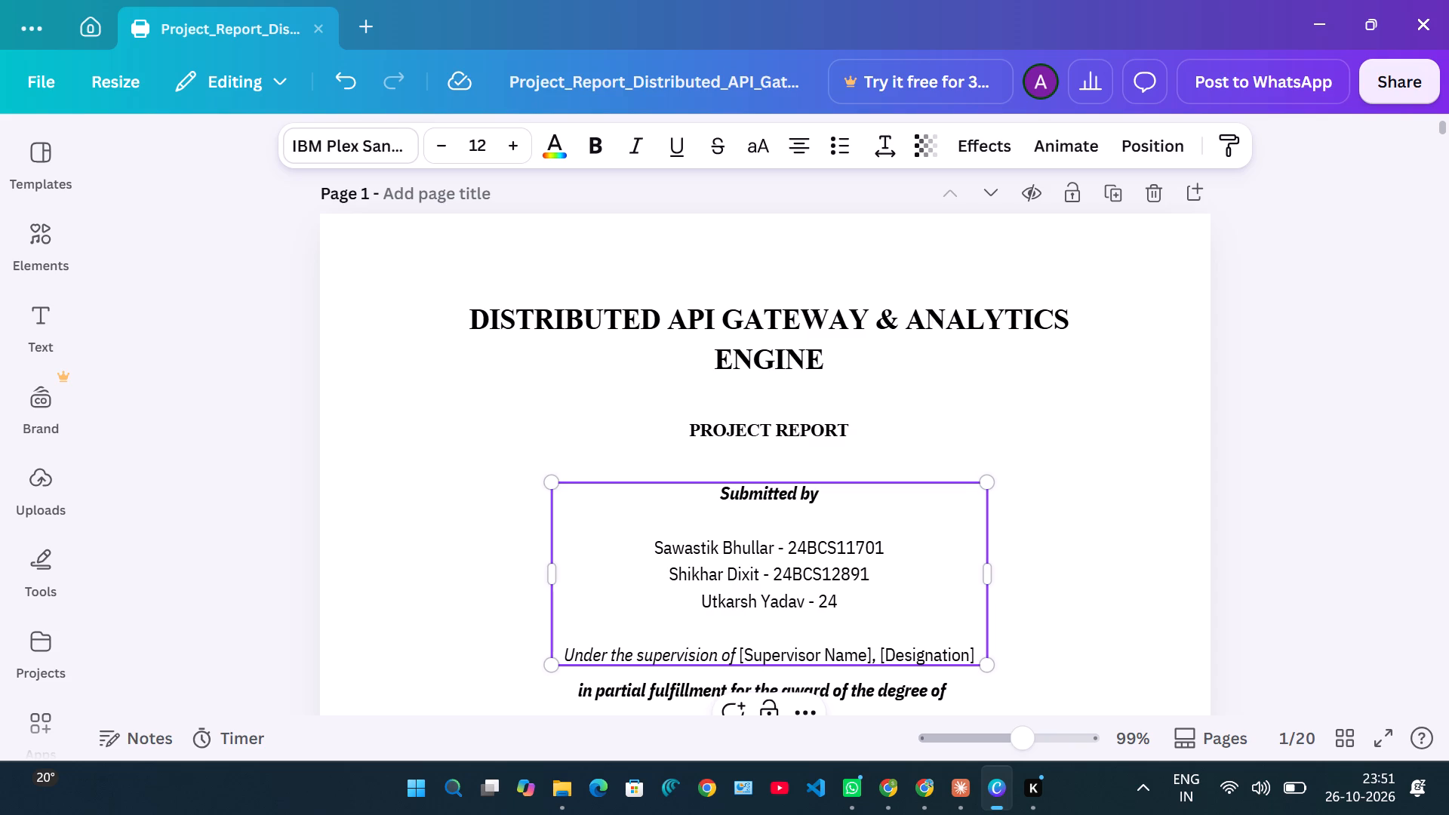
# Complete the third student's ID in the "Submitted by" block with the remaining letters and digits.
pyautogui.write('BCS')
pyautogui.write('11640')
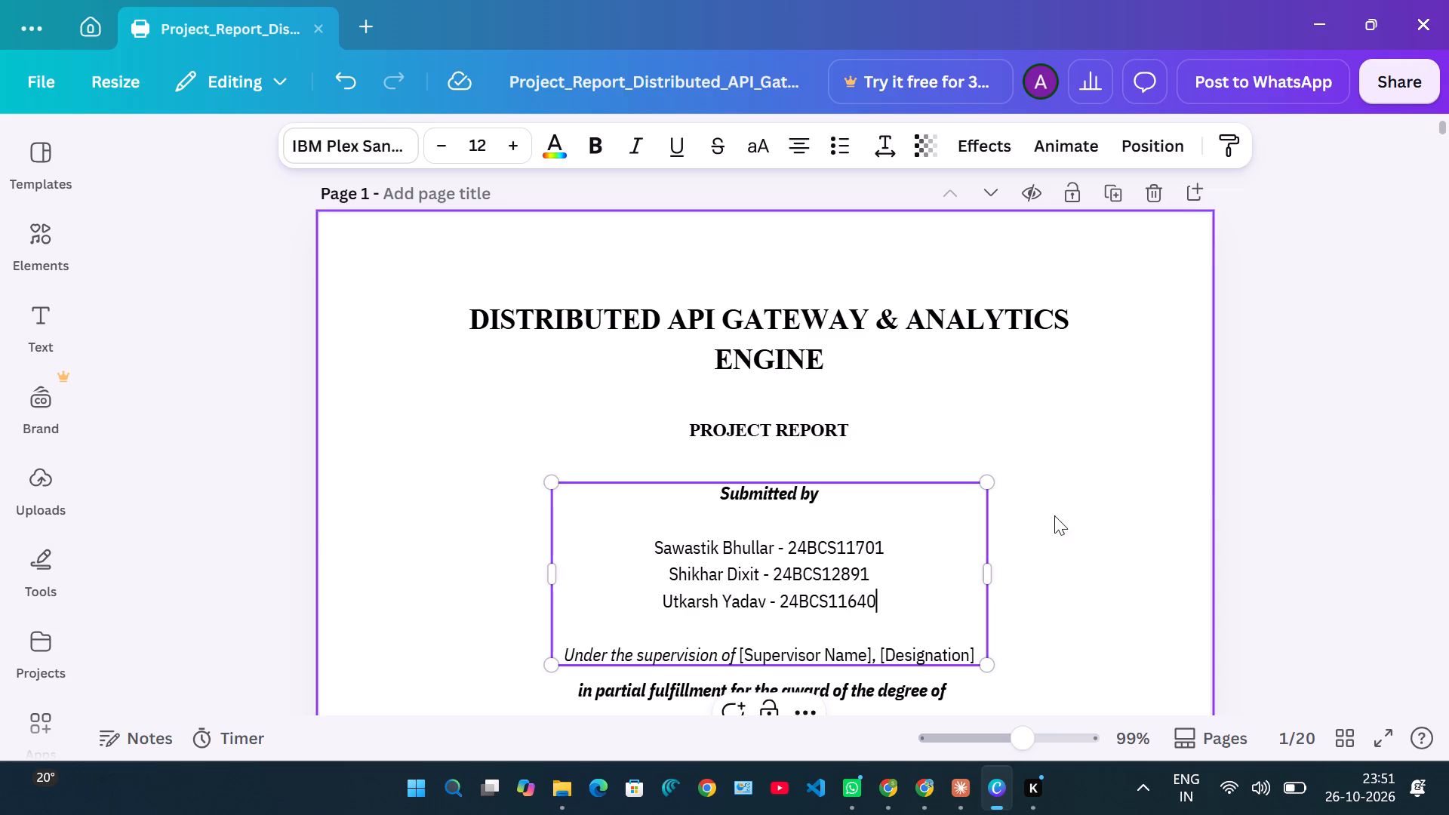
pyautogui.click(1286, 487)
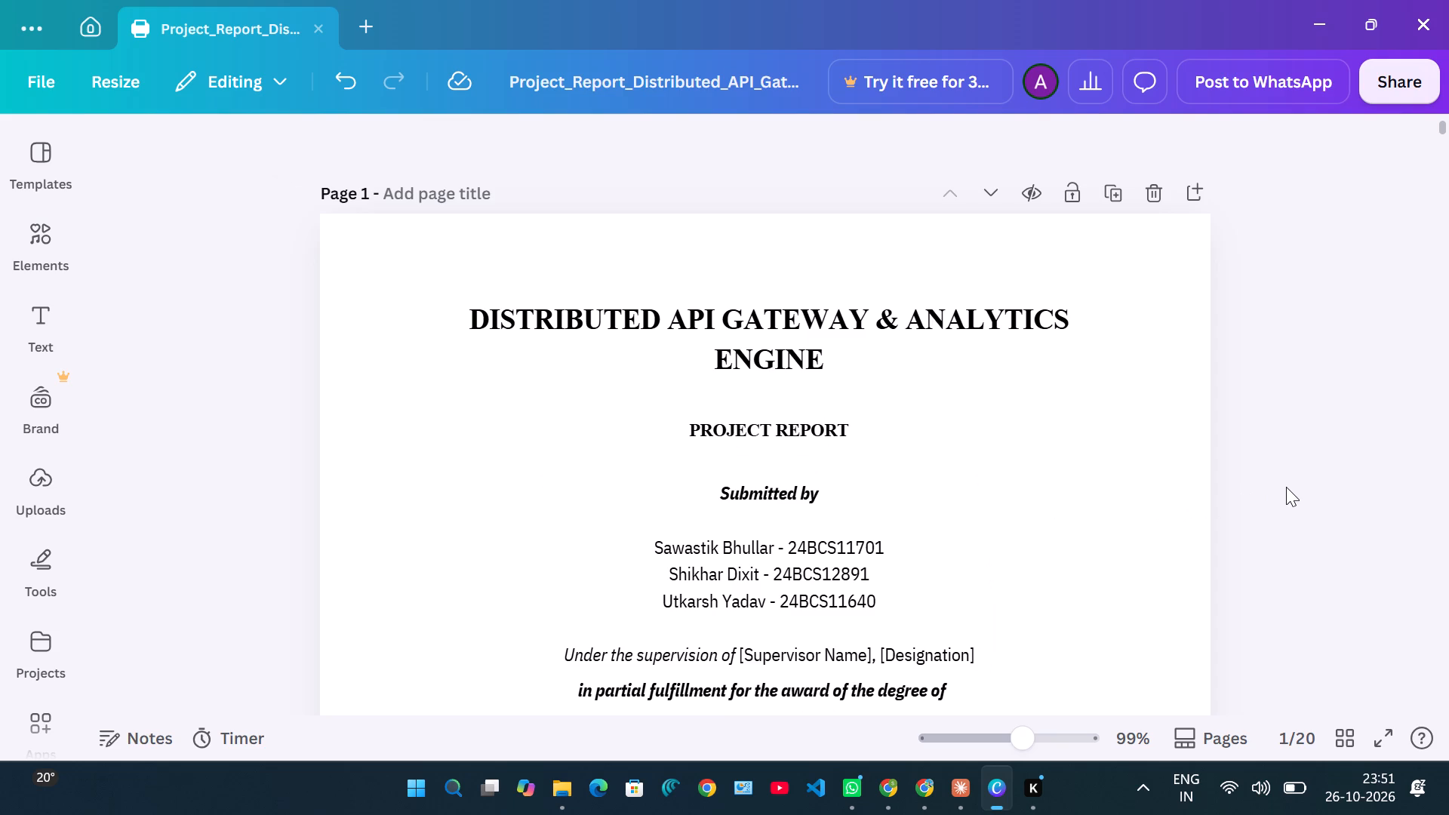
# Replace the "[Supervisor Name], [Designation]" placeholder with the supervisor's name, prefixed by the title "Er.".
pyautogui.scroll(-2, 1281, 468)
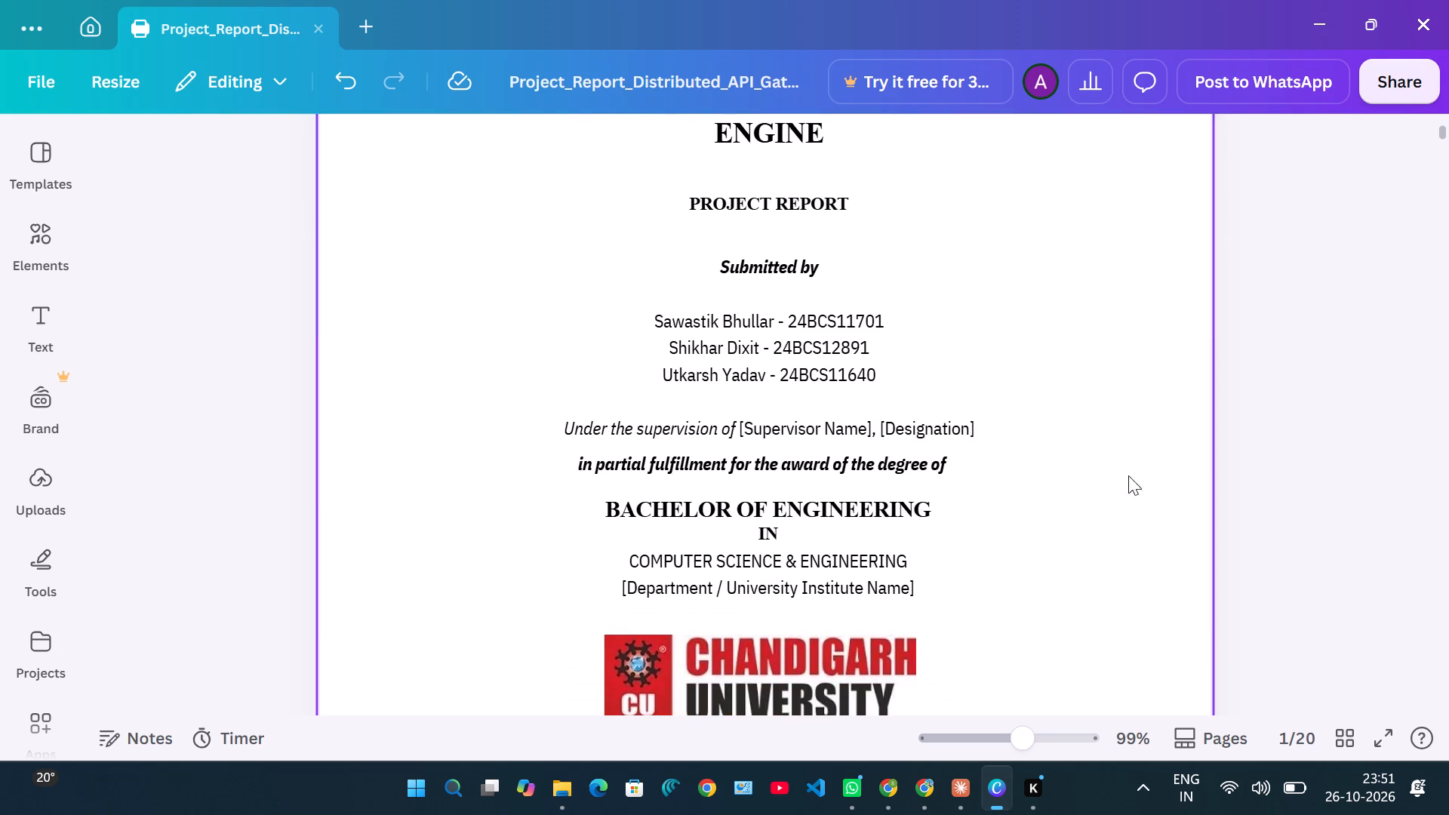
pyautogui.doubleClick(974, 429)
pyautogui.press('BackSpace')
pyautogui.press('BackSpace')
pyautogui.press('BackSpace')
pyautogui.press('BackSpace')
pyautogui.press('BackSpace')
pyautogui.press('BackSpace')
pyautogui.press('BackSpace')
pyautogui.press('BackSpace')
pyautogui.press('BackSpace')
pyautogui.press('BackSpace')
pyautogui.press('BackSpace')
pyautogui.press('BackSpace')
pyautogui.press('BackSpace')
pyautogui.press('BackSpace')
pyautogui.press('BackSpace')
pyautogui.press('BackSpace')
pyautogui.press('BackSpace')
pyautogui.press('BackSpace')
pyautogui.press('BackSpace')
pyautogui.press('BackSpace')
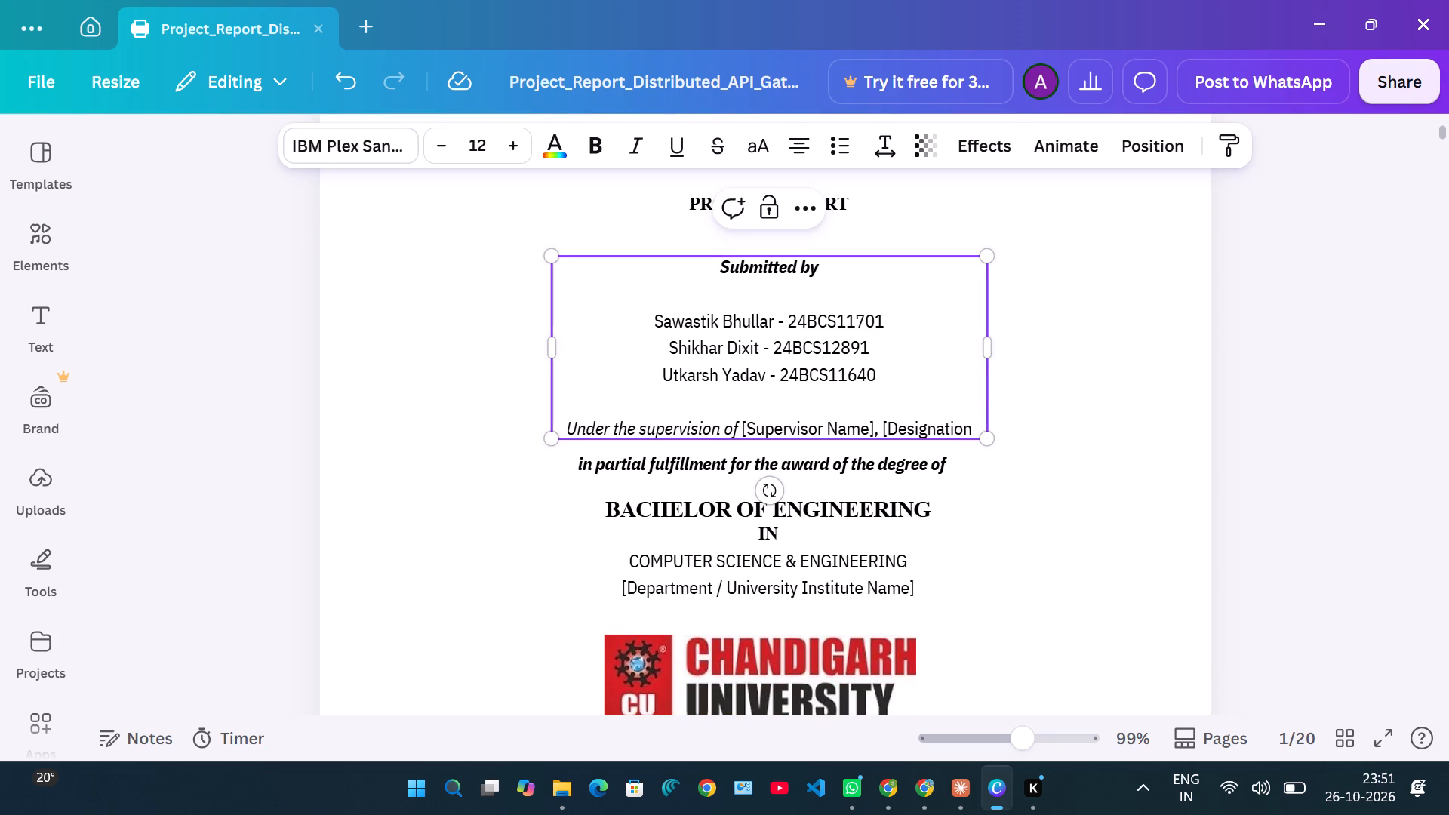
pyautogui.press('BackSpace')
pyautogui.press('BackSpace')
pyautogui.press('BackSpace')
pyautogui.press('BackSpace')
pyautogui.press('BackSpace')
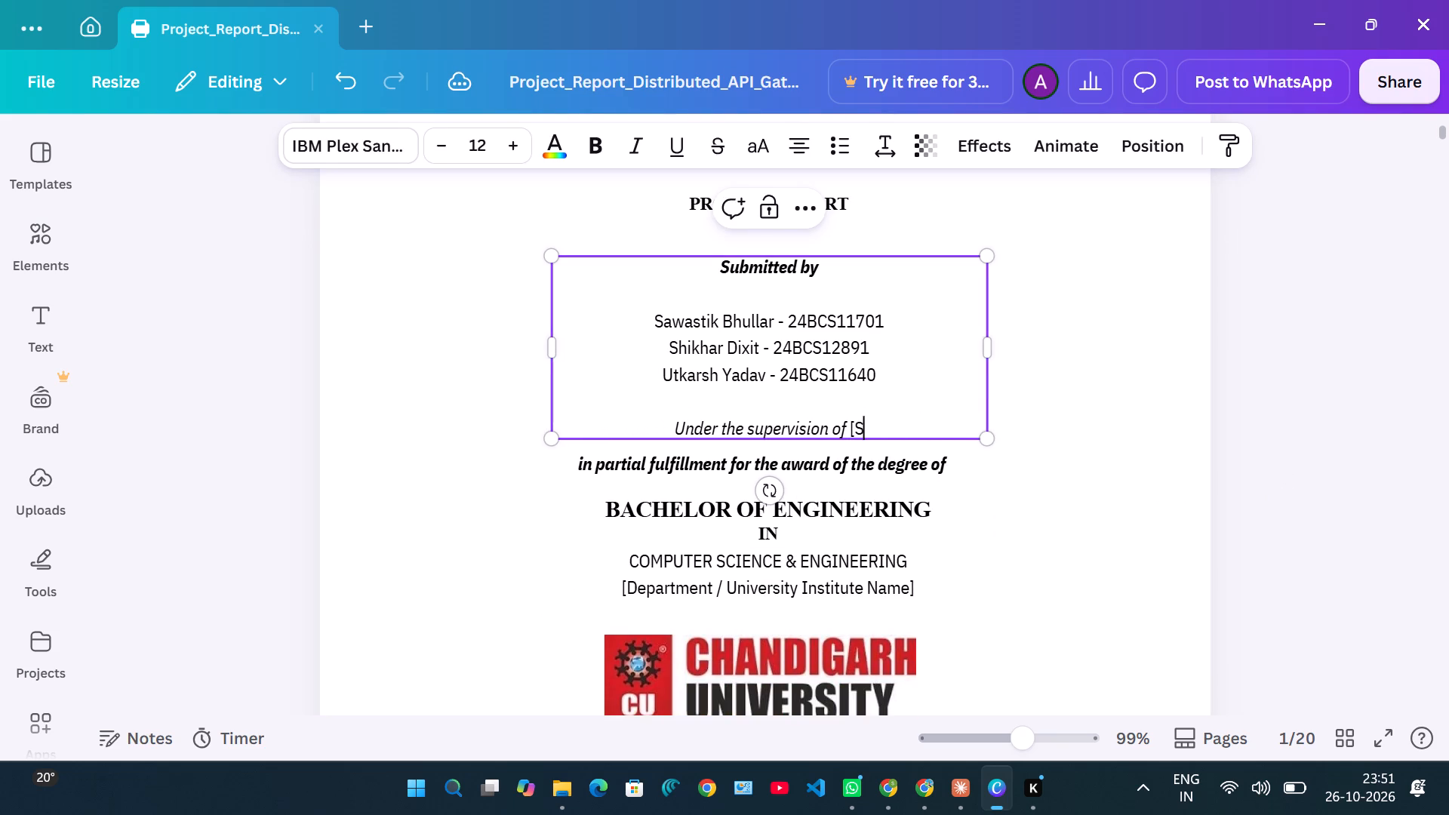
pyautogui.press('BackSpace')
pyautogui.press('BackSpace')
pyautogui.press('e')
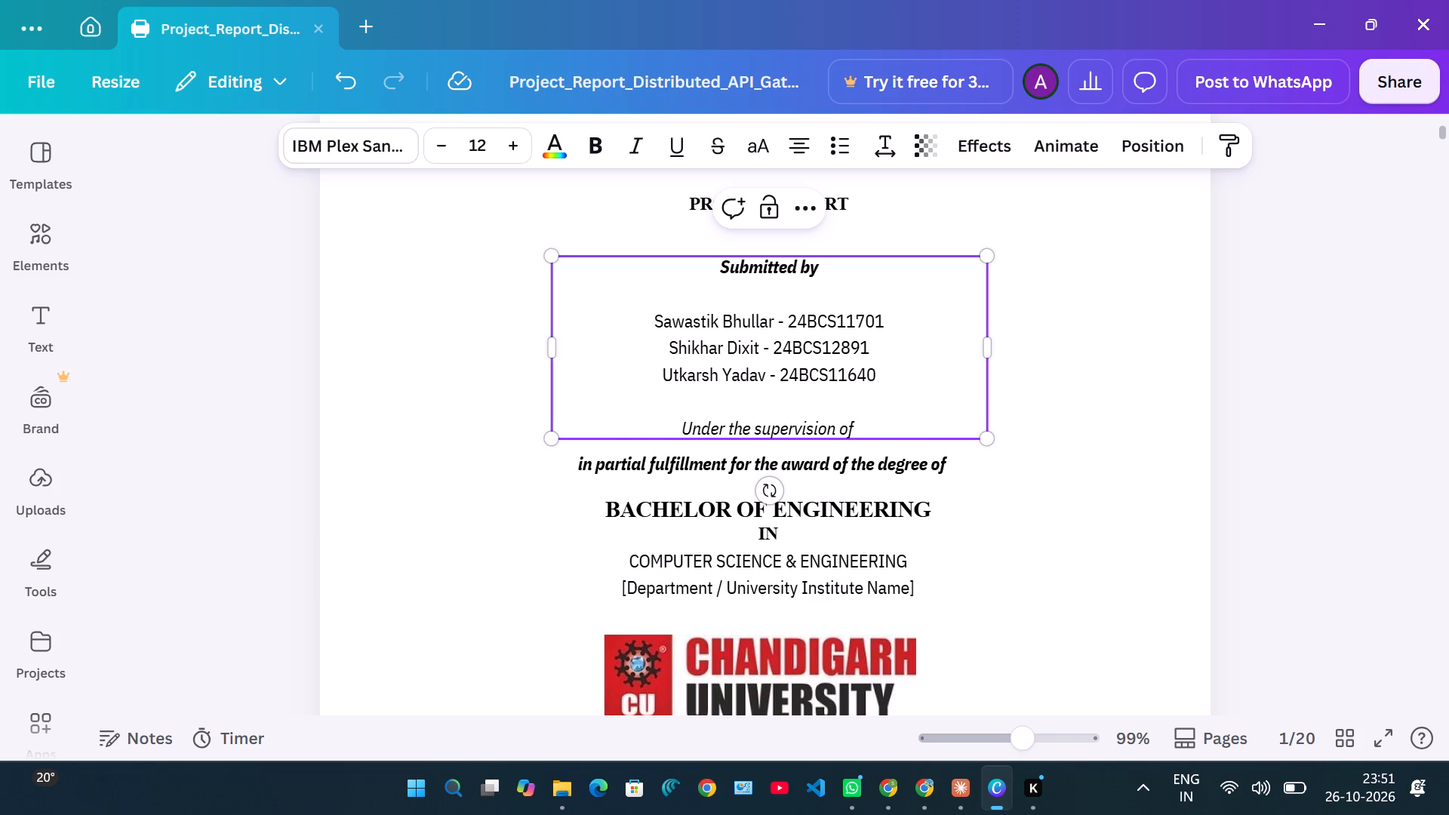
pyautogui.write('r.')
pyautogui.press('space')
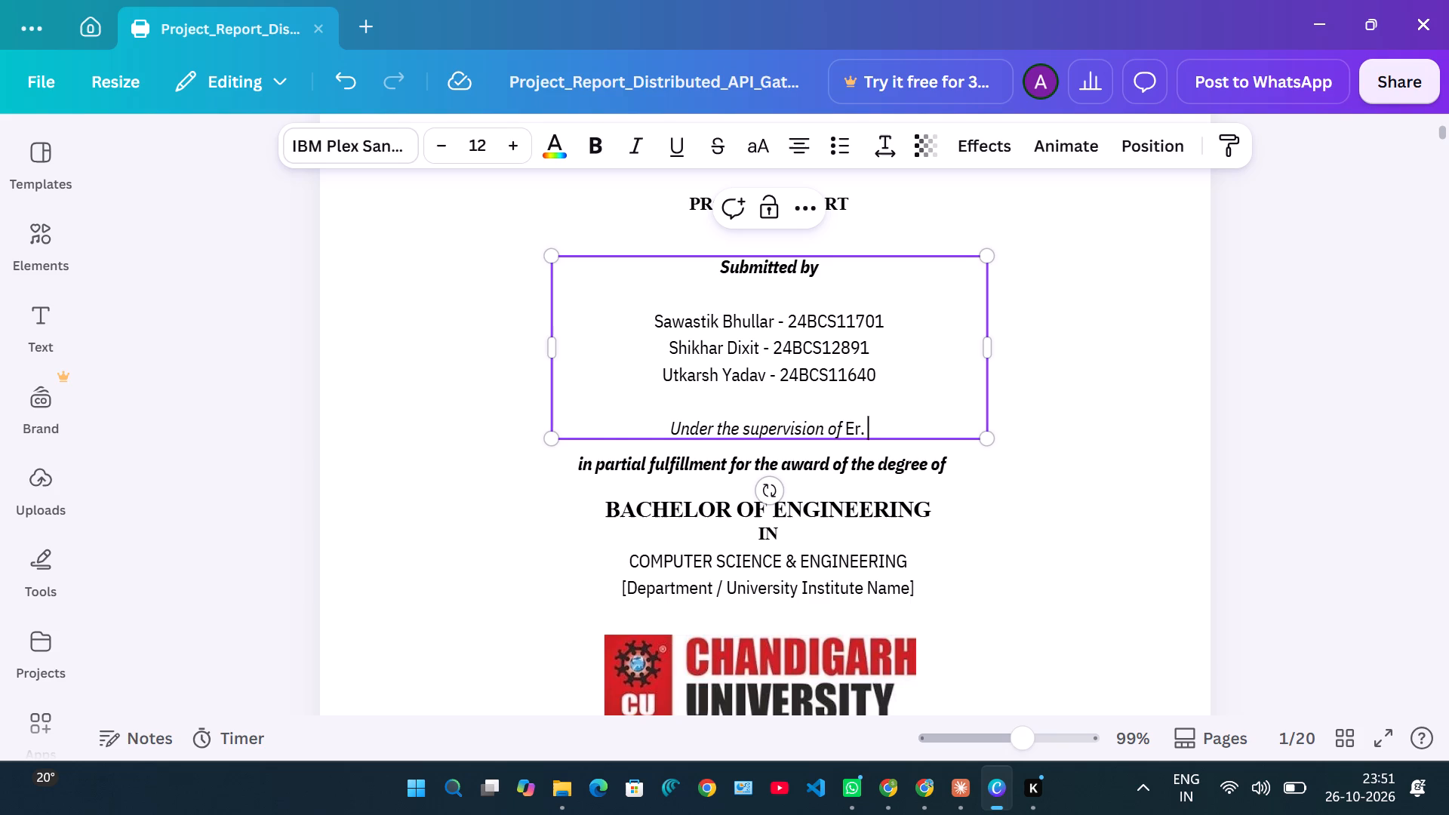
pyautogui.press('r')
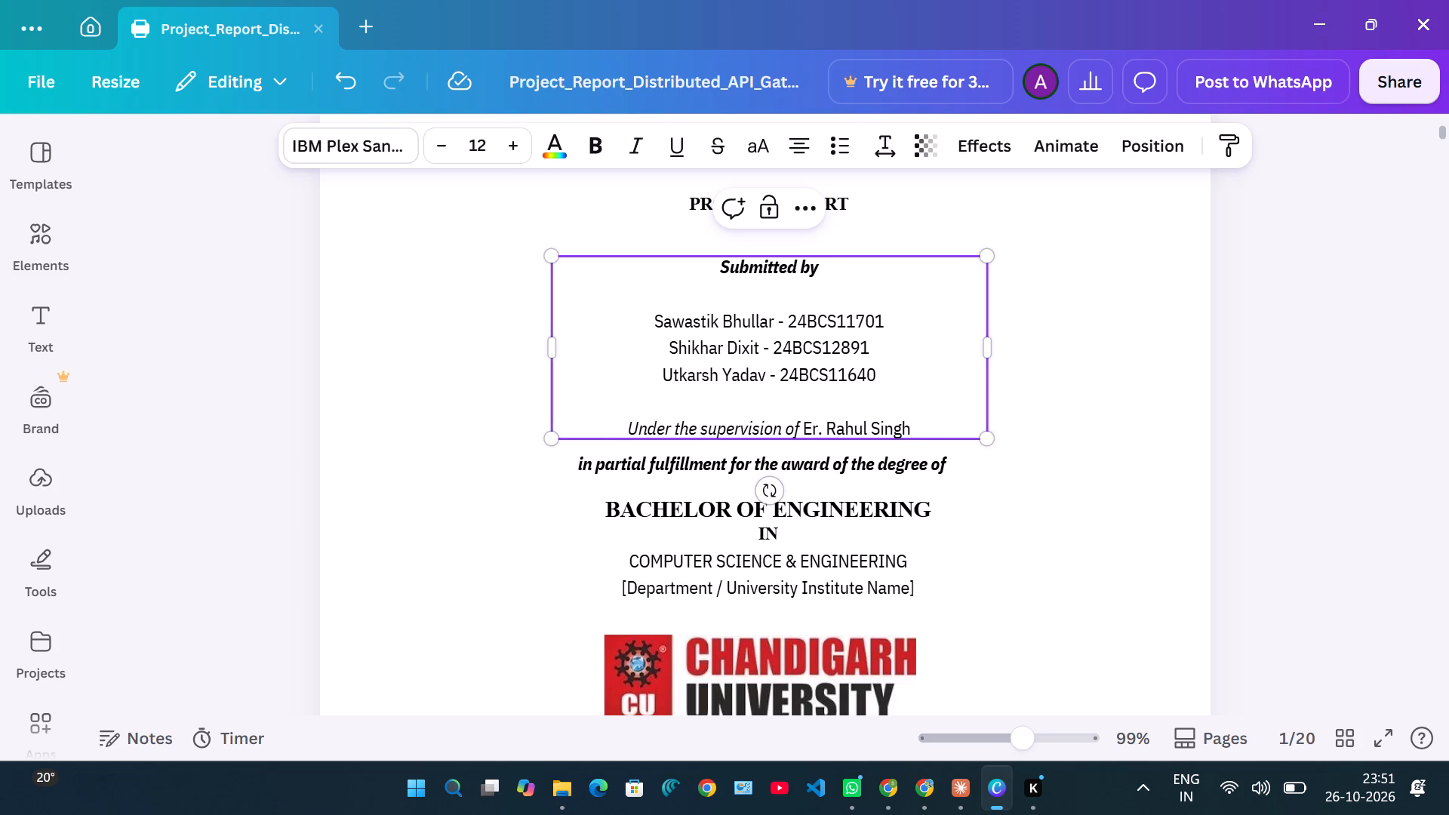
# Insert an extra space between "Under the supervision of" and the supervisor's name.
pyautogui.click(802, 429)
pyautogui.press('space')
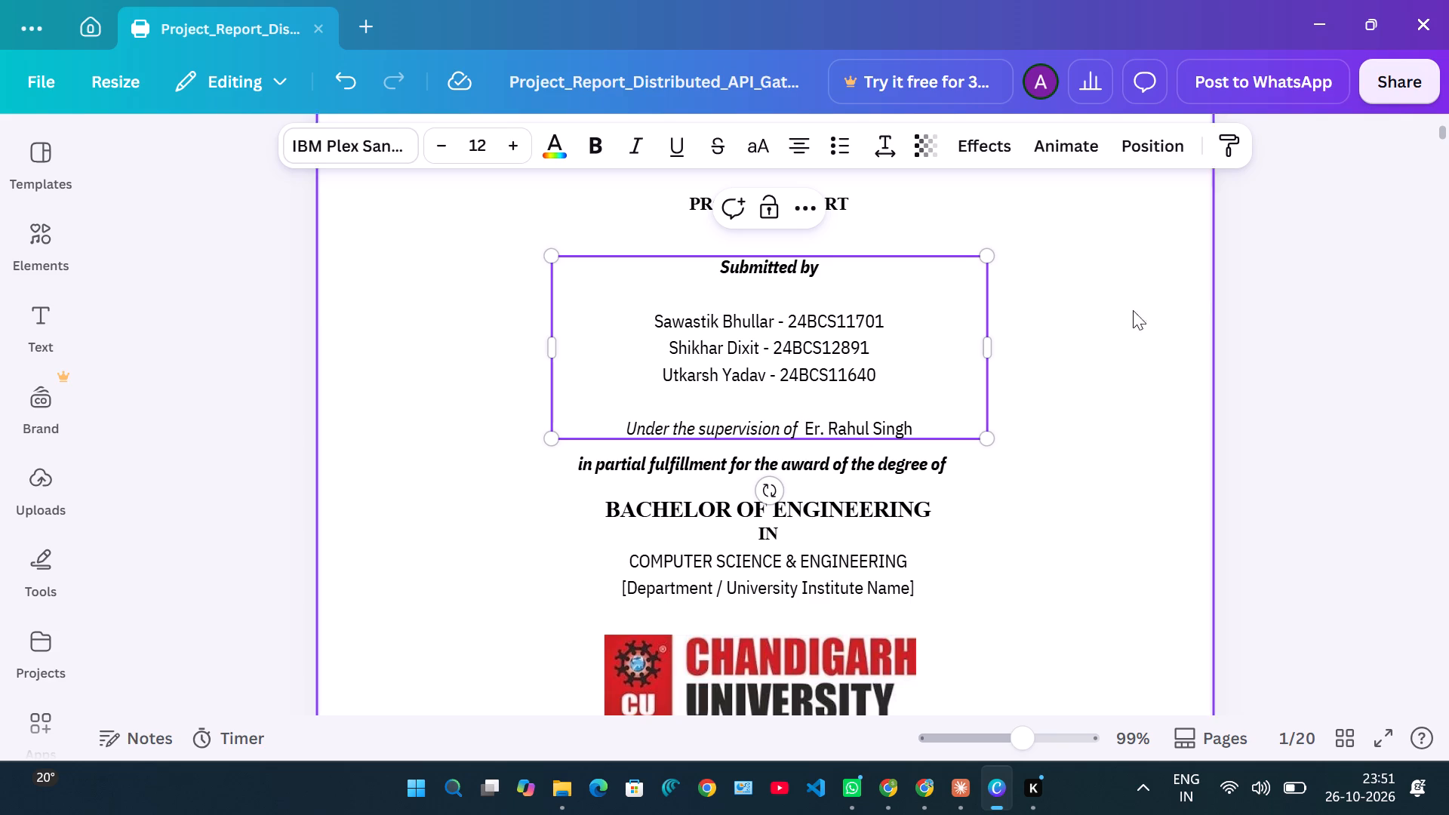
pyautogui.click(1271, 300)
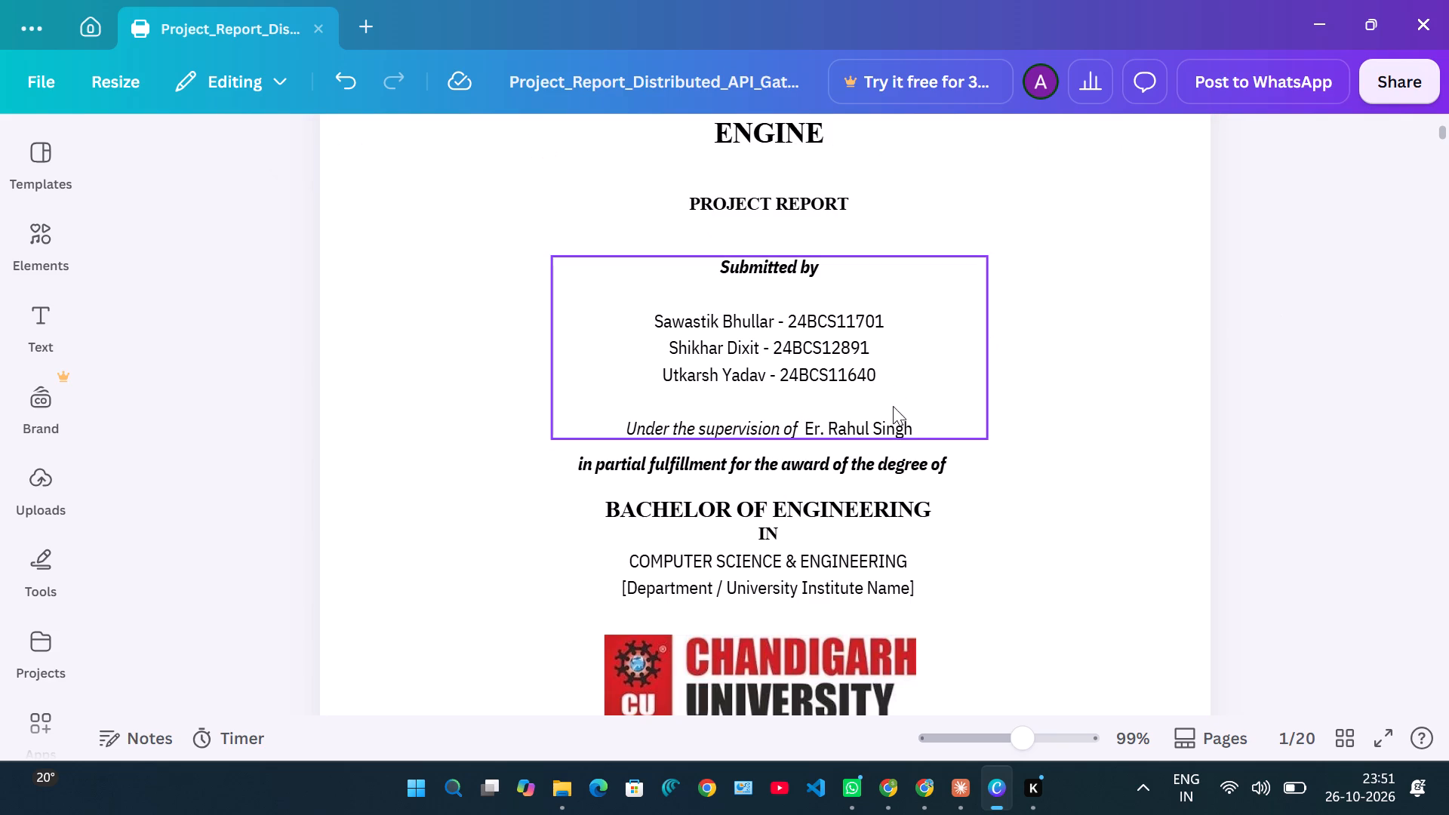
# Move the "in partial fulfillment for the award of the degree of" line slightly lower, away from the supervisor line.
pyautogui.moveTo(795, 461); pyautogui.dragTo(795, 473)
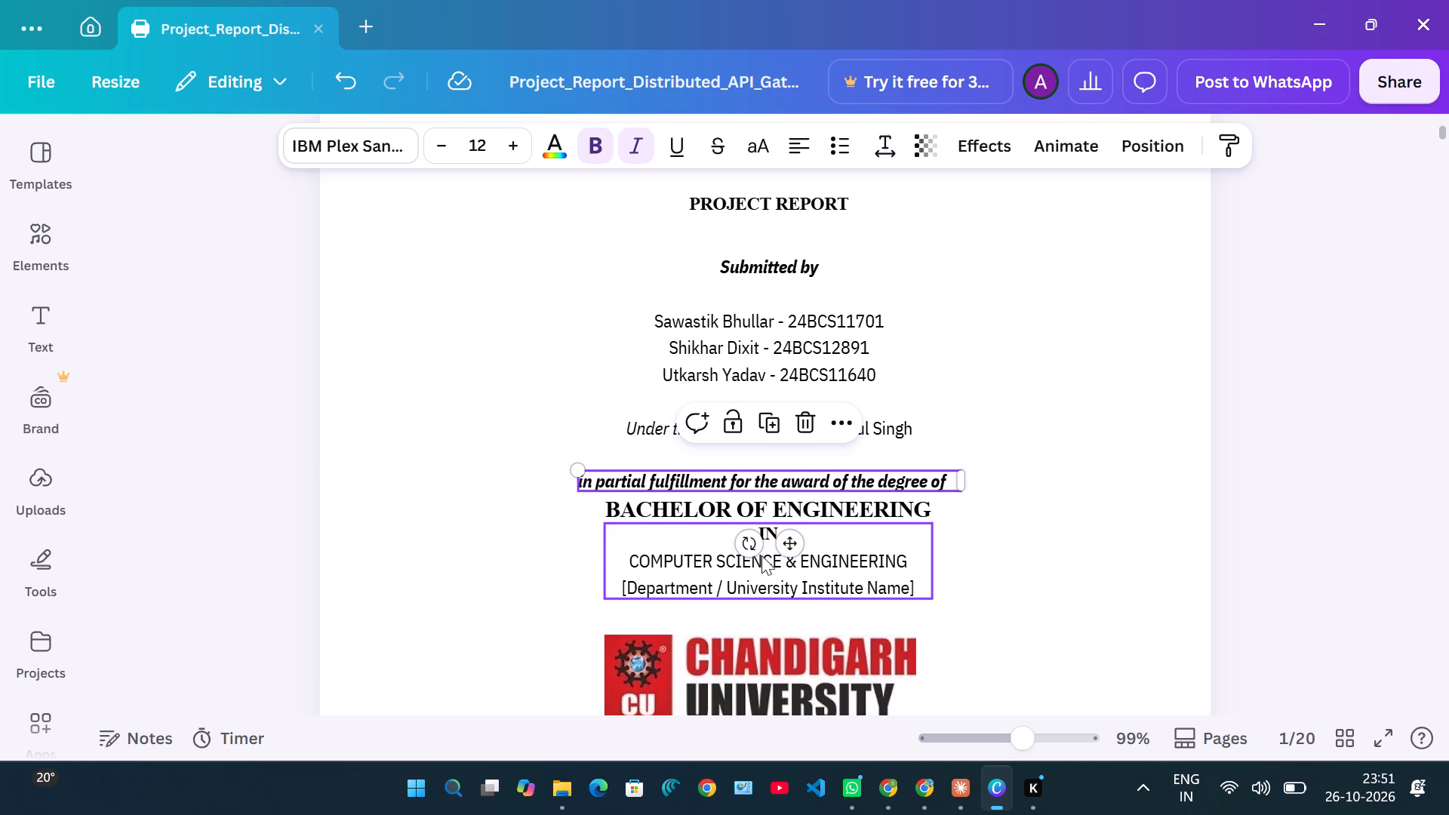
# Move the "IN COMPUTER SCIENCE & ENGINEERING" block slightly down, away from the "BACHELOR OF ENGINEERING" line.
pyautogui.moveTo(761, 556); pyautogui.dragTo(761, 572)
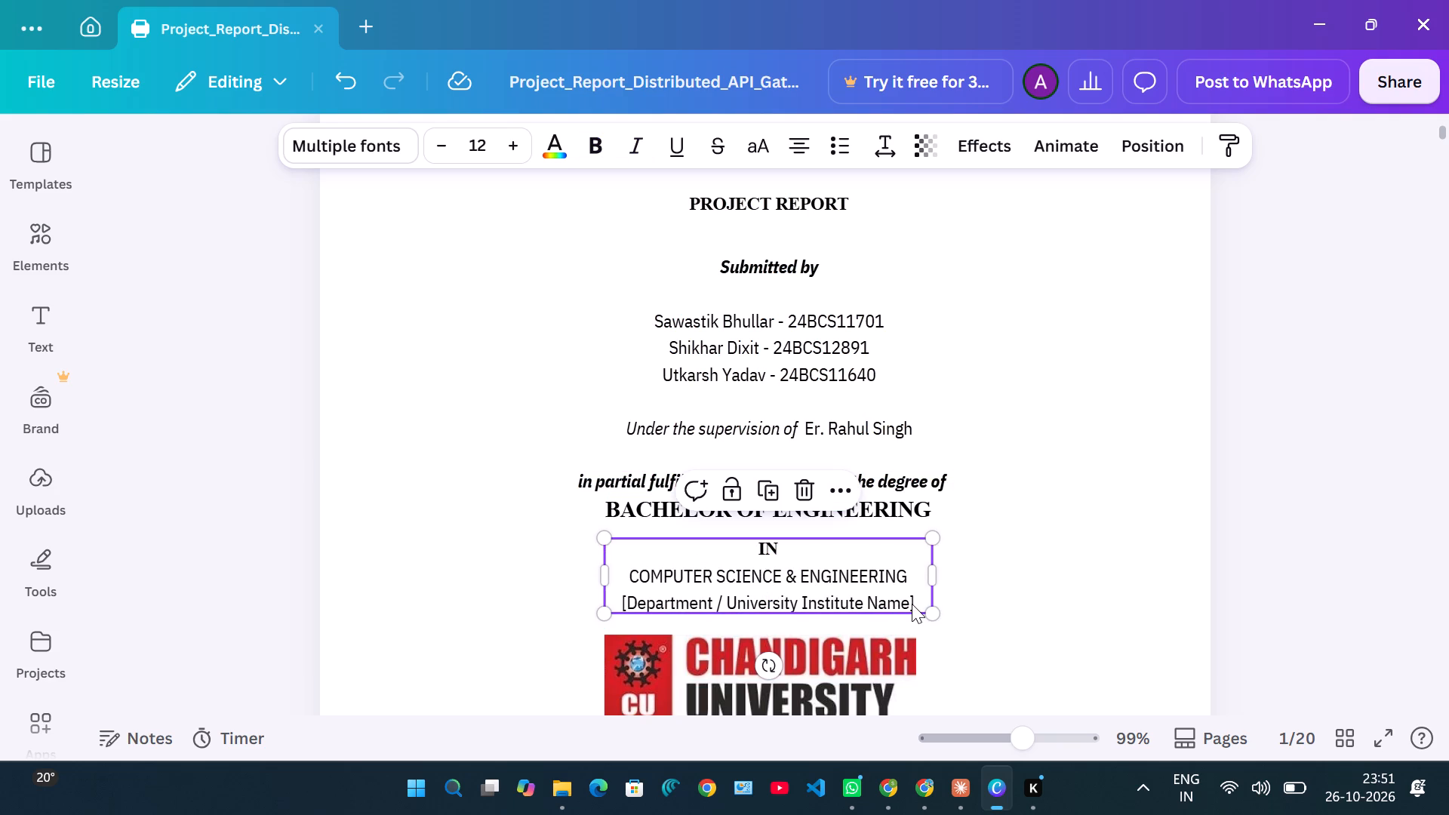
# Delete the "[Department / University Institute Name]" placeholder line below "COMPUTER SCIENCE & ENGINEERING".
pyautogui.click(912, 603)
pyautogui.click(912, 603)
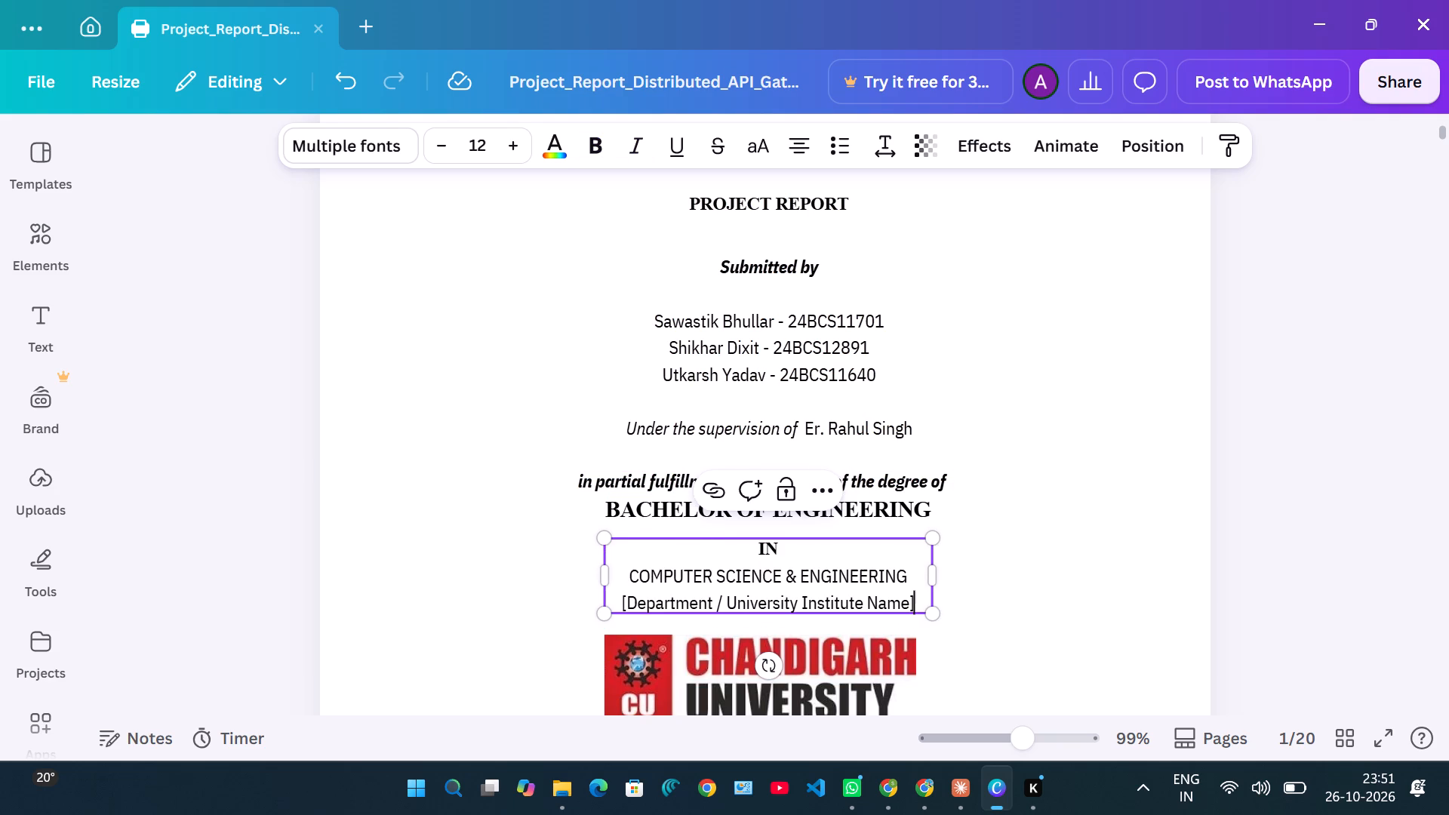
pyautogui.press('BackSpace')
pyautogui.press('BackSpace')
pyautogui.press('BackSpace')
pyautogui.press('BackSpace')
pyautogui.press('BackSpace')
pyautogui.press('BackSpace')
pyautogui.press('BackSpace')
pyautogui.press('BackSpace')
pyautogui.press('BackSpace')
pyautogui.press('BackSpace')
pyautogui.press('BackSpace')
pyautogui.press('BackSpace')
pyautogui.press('BackSpace')
pyautogui.press('BackSpace')
pyautogui.press('BackSpace')
pyautogui.press('BackSpace')
pyautogui.press('BackSpace')
pyautogui.press('BackSpace')
pyautogui.press('BackSpace')
pyautogui.press('BackSpace')
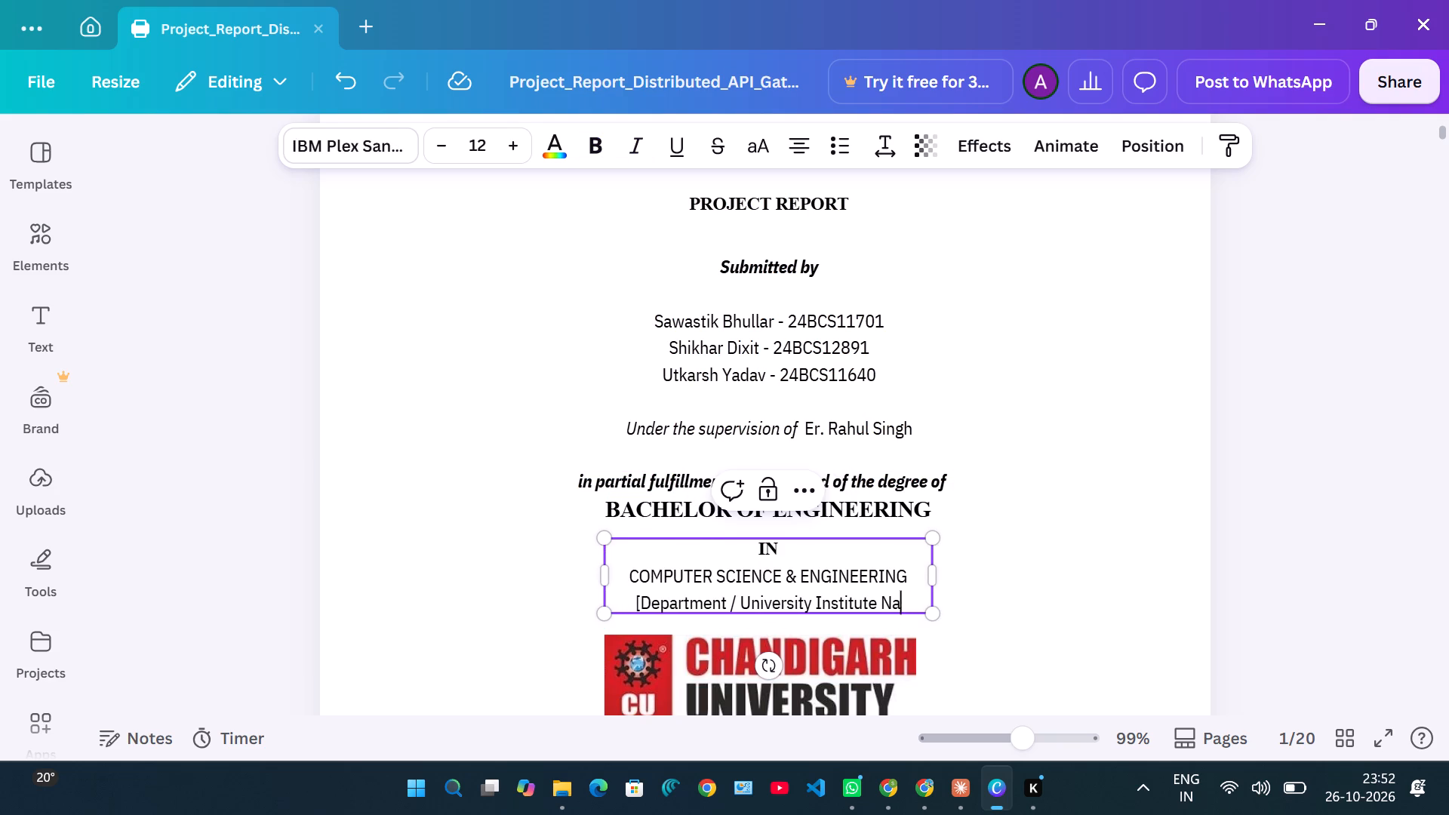
pyautogui.press('BackSpace')
pyautogui.press('BackSpace')
pyautogui.press('BackSpace')
pyautogui.press('BackSpace')
pyautogui.press('BackSpace')
pyautogui.press('BackSpace')
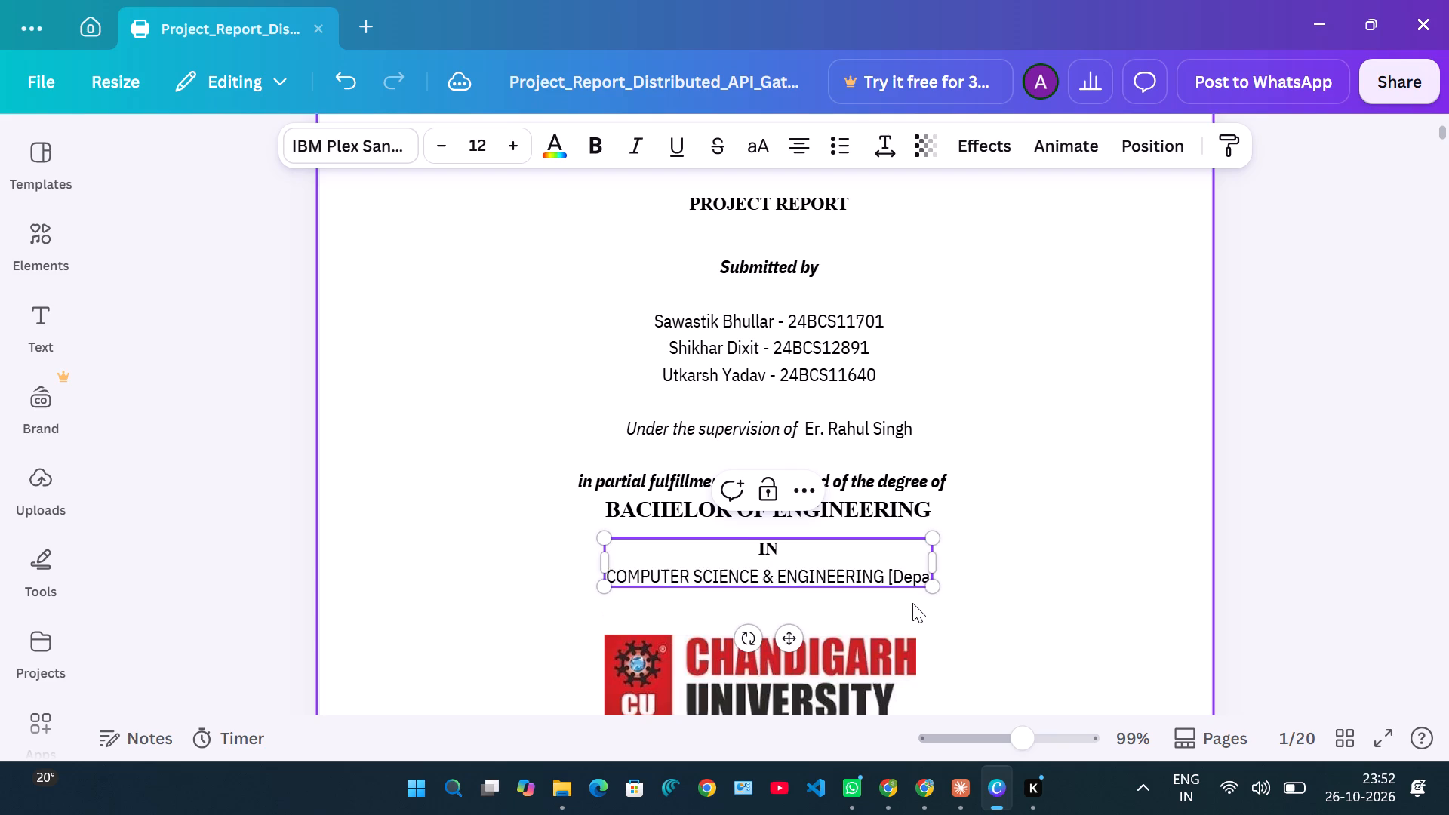
pyautogui.press('BackSpace')
pyautogui.press('BackSpace')
pyautogui.press('BackSpace')
pyautogui.press('BackSpace')
pyautogui.press('BackSpace')
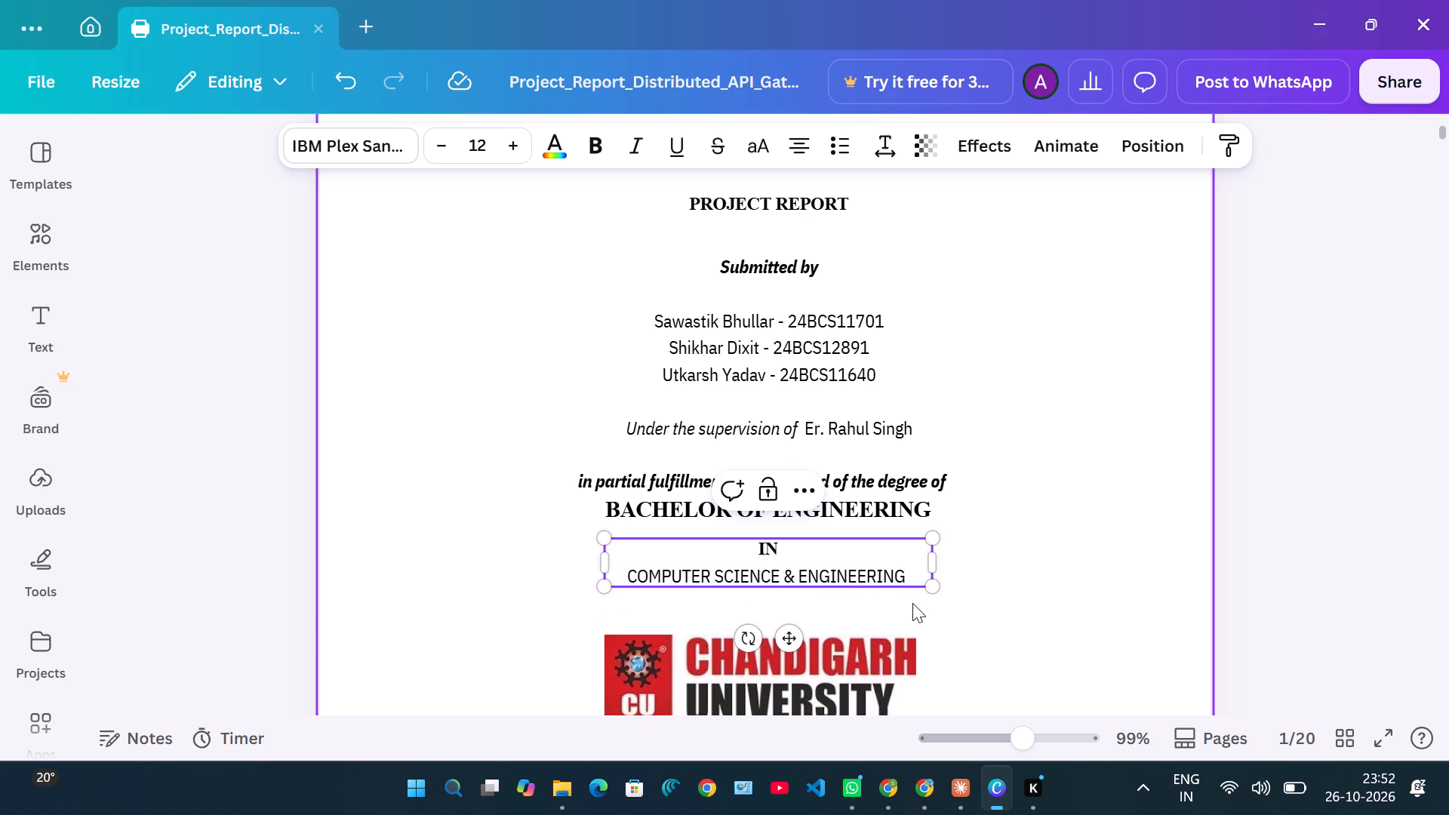
# Add the line "University Institute of Engineering" below "COMPUTER SCIENCE & ENGINEERING" on the cover page.
pyautogui.press('Return')
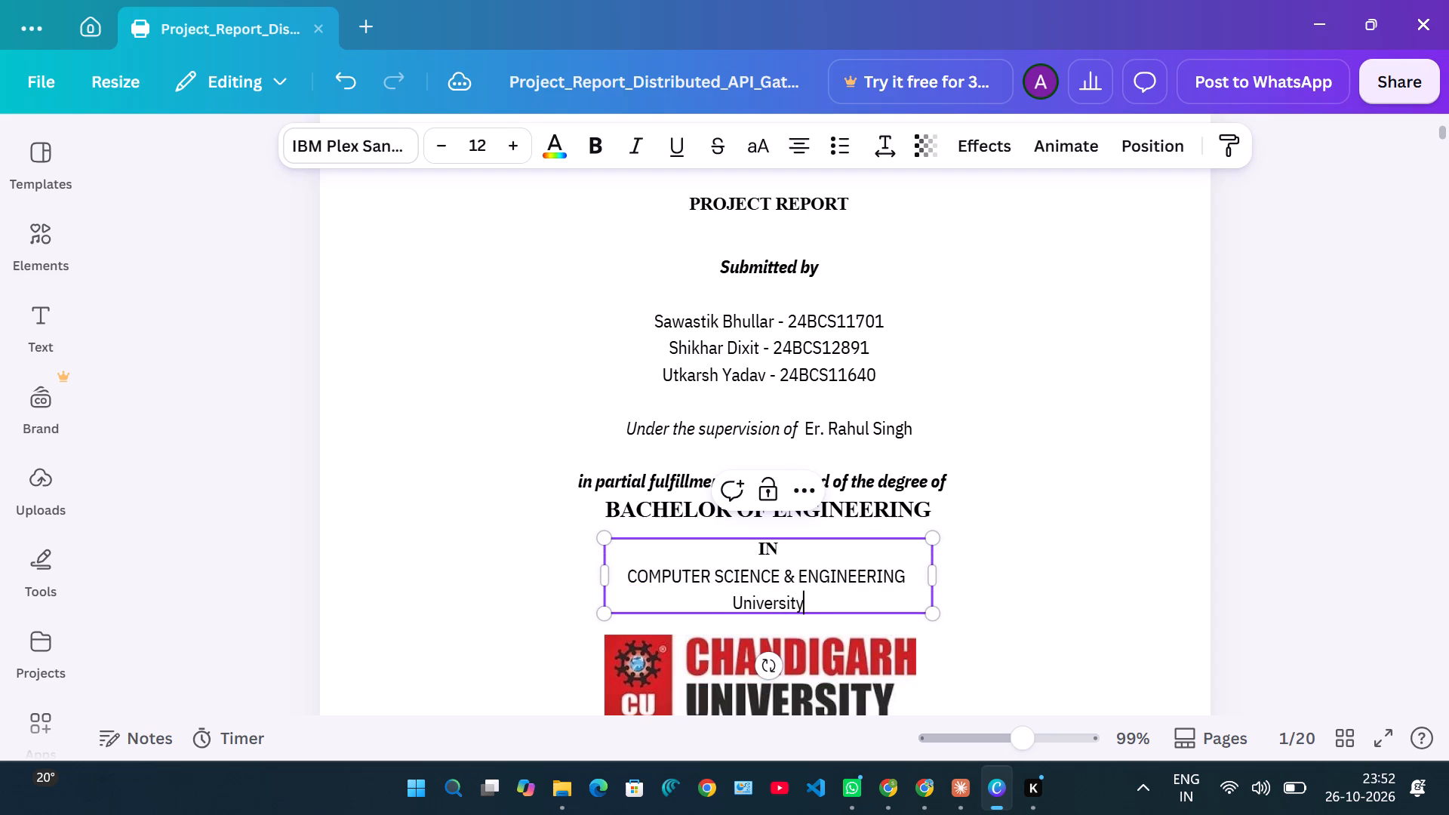
pyautogui.press('BackSpace')
pyautogui.write('nstitute of')
pyautogui.press('space')
pyautogui.press('e')
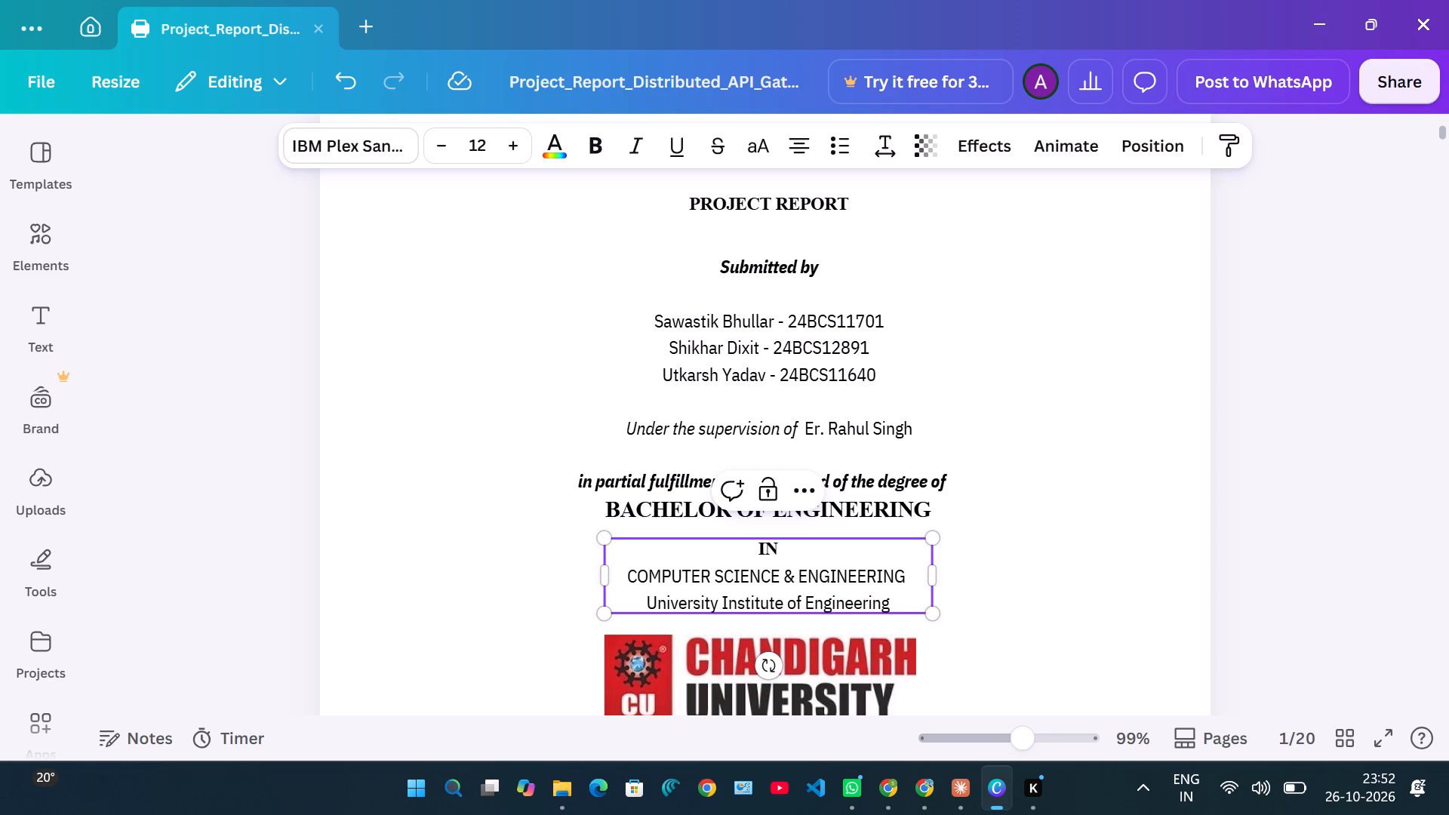
pyautogui.click(1255, 524)
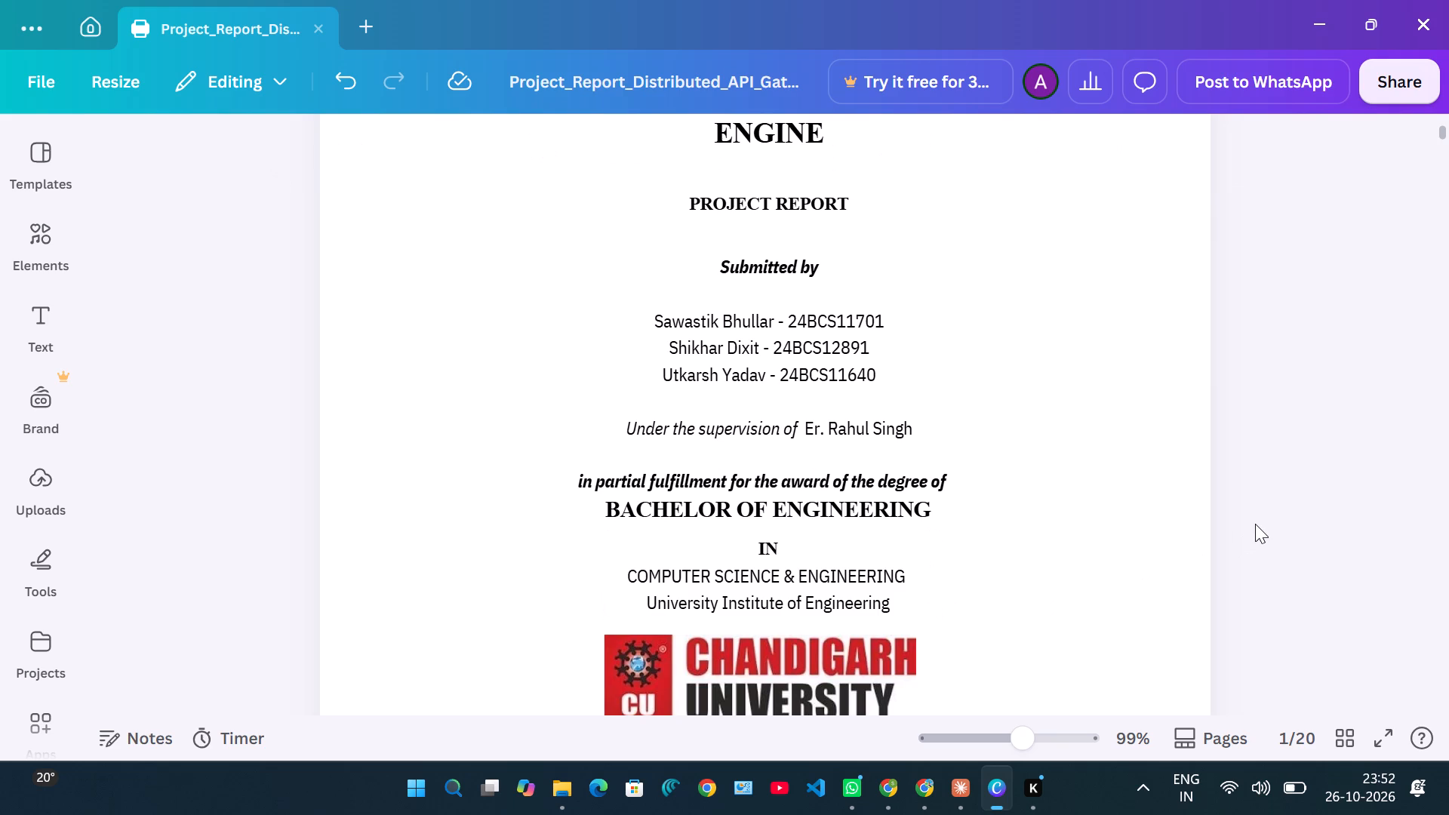
# Set the "PROJECT REPORT" heading under the cover title to font size 14 and underline it.
pyautogui.scroll(-4, 1255, 524)
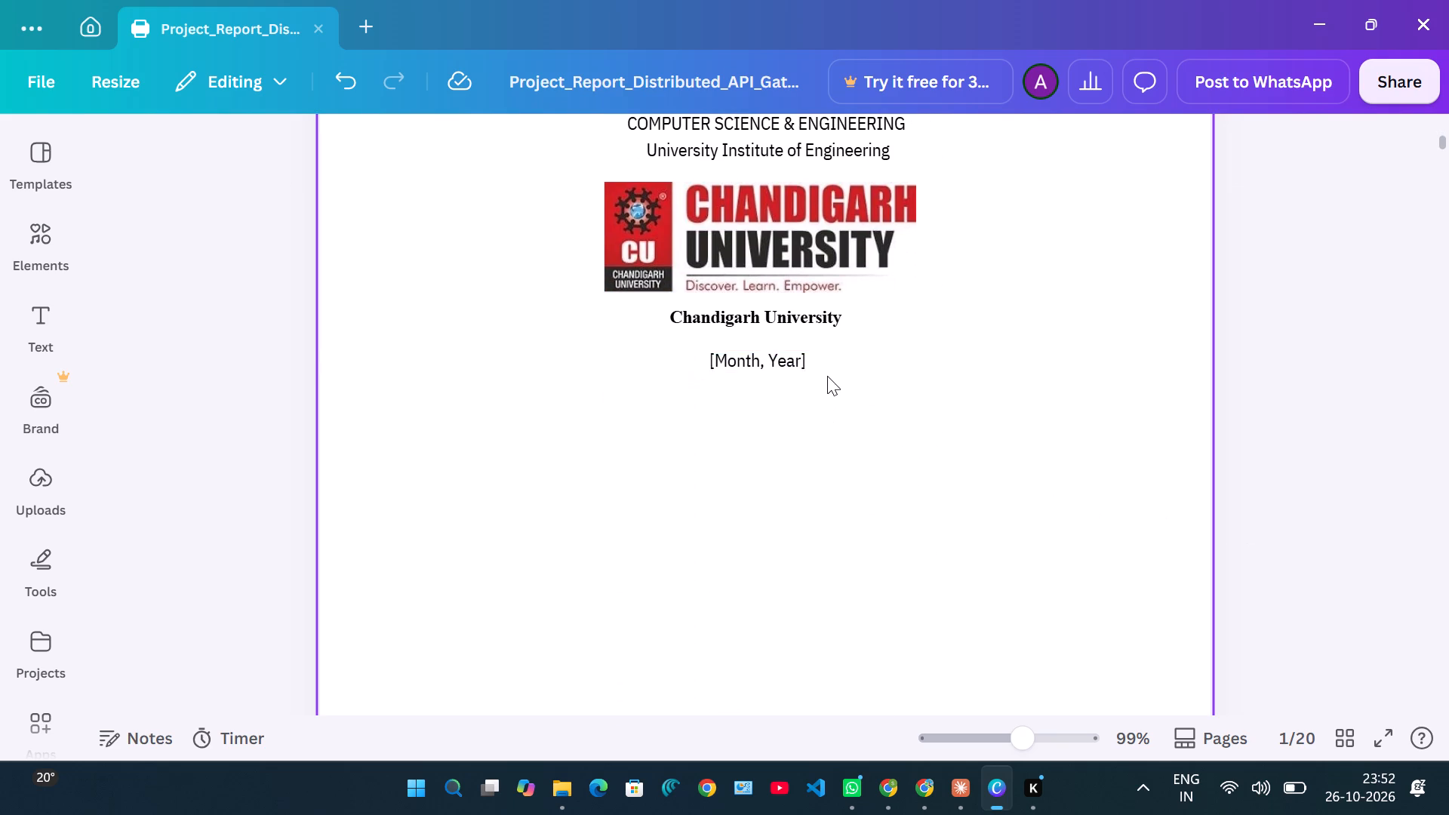
pyautogui.scroll(-2, 833, 387)
pyautogui.scroll(8, 833, 388)
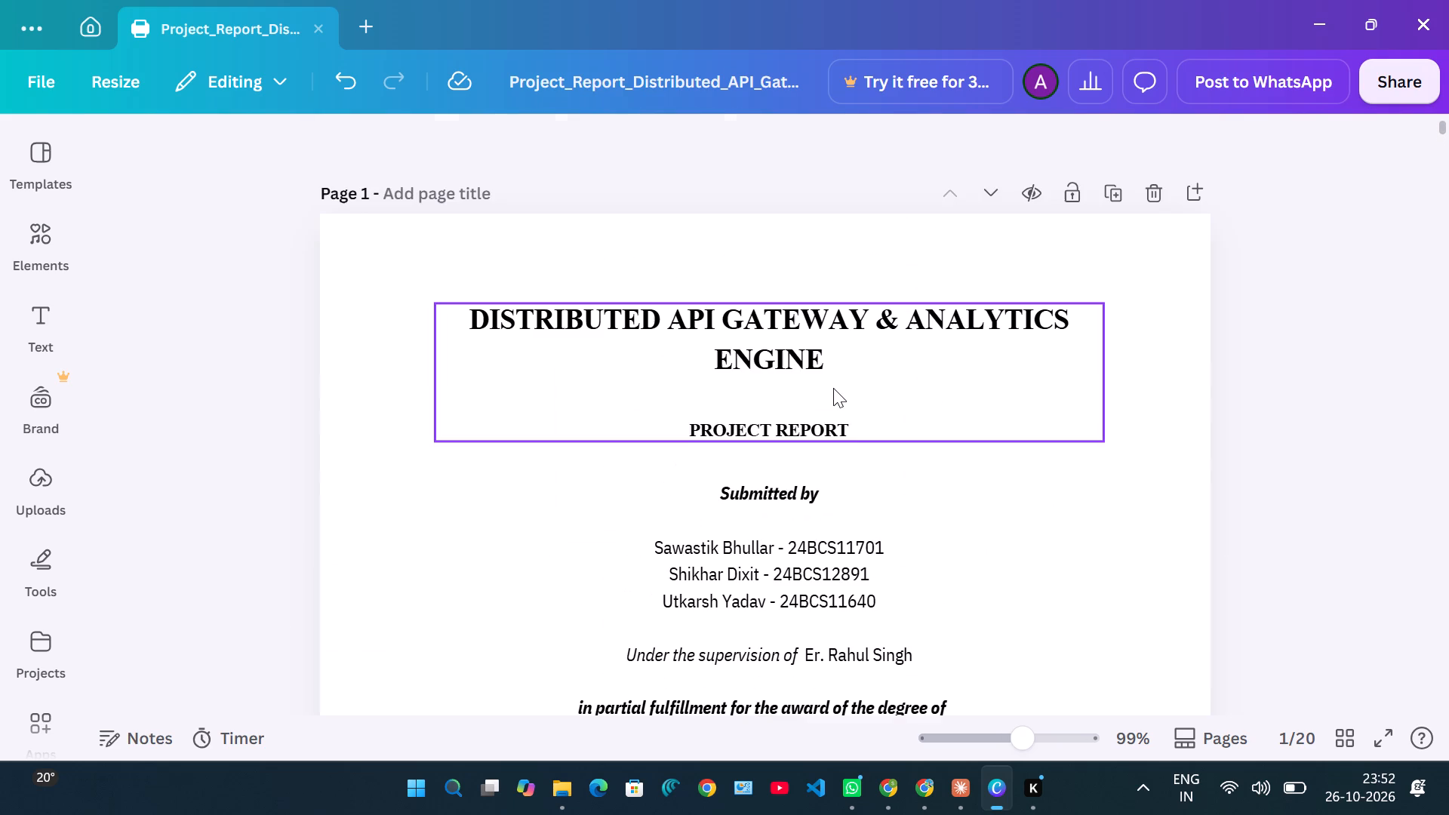
pyautogui.scroll(1, 833, 388)
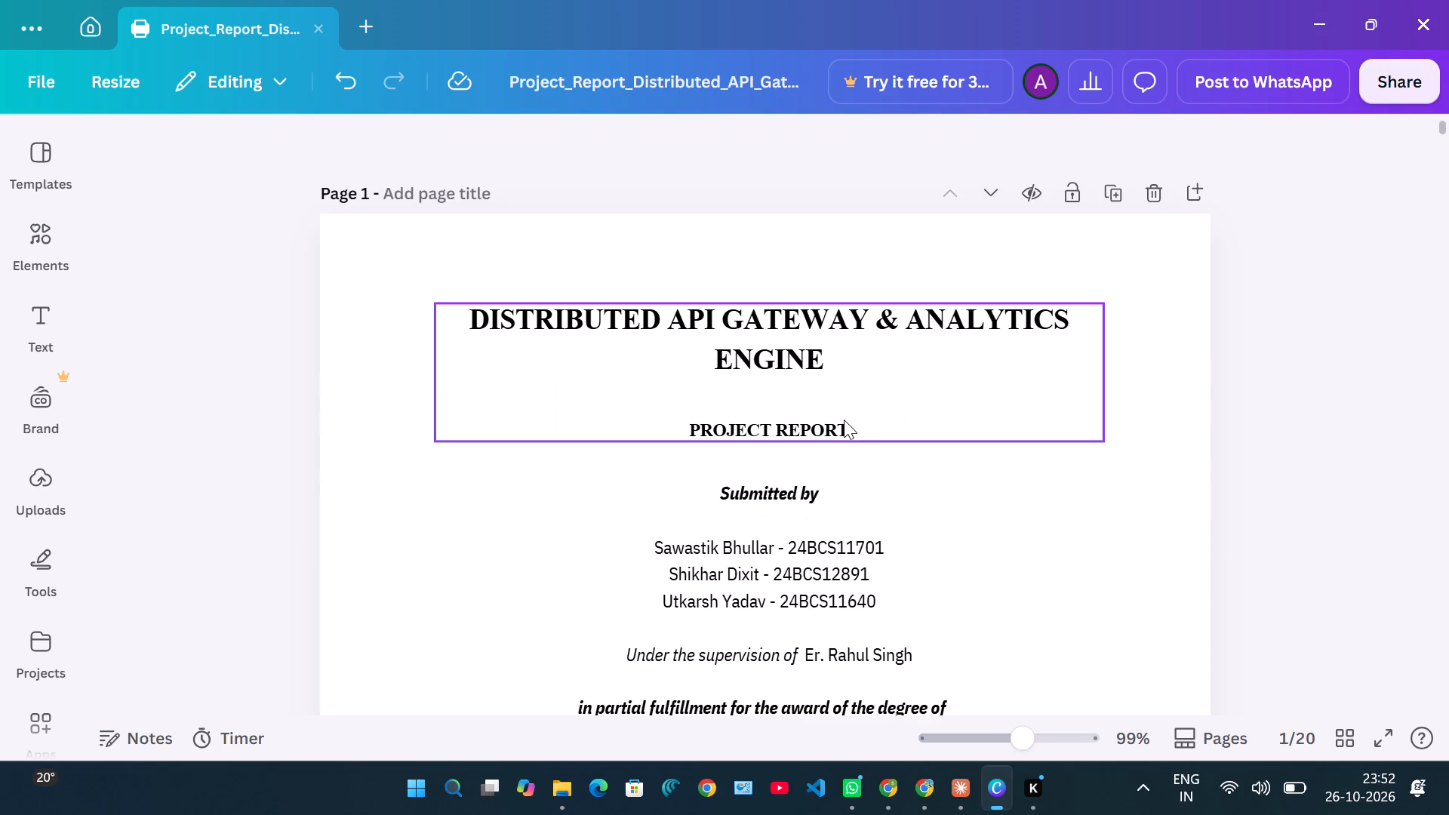
pyautogui.doubleClick(850, 429)
pyautogui.moveTo(850, 429); pyautogui.dragTo(815, 425)
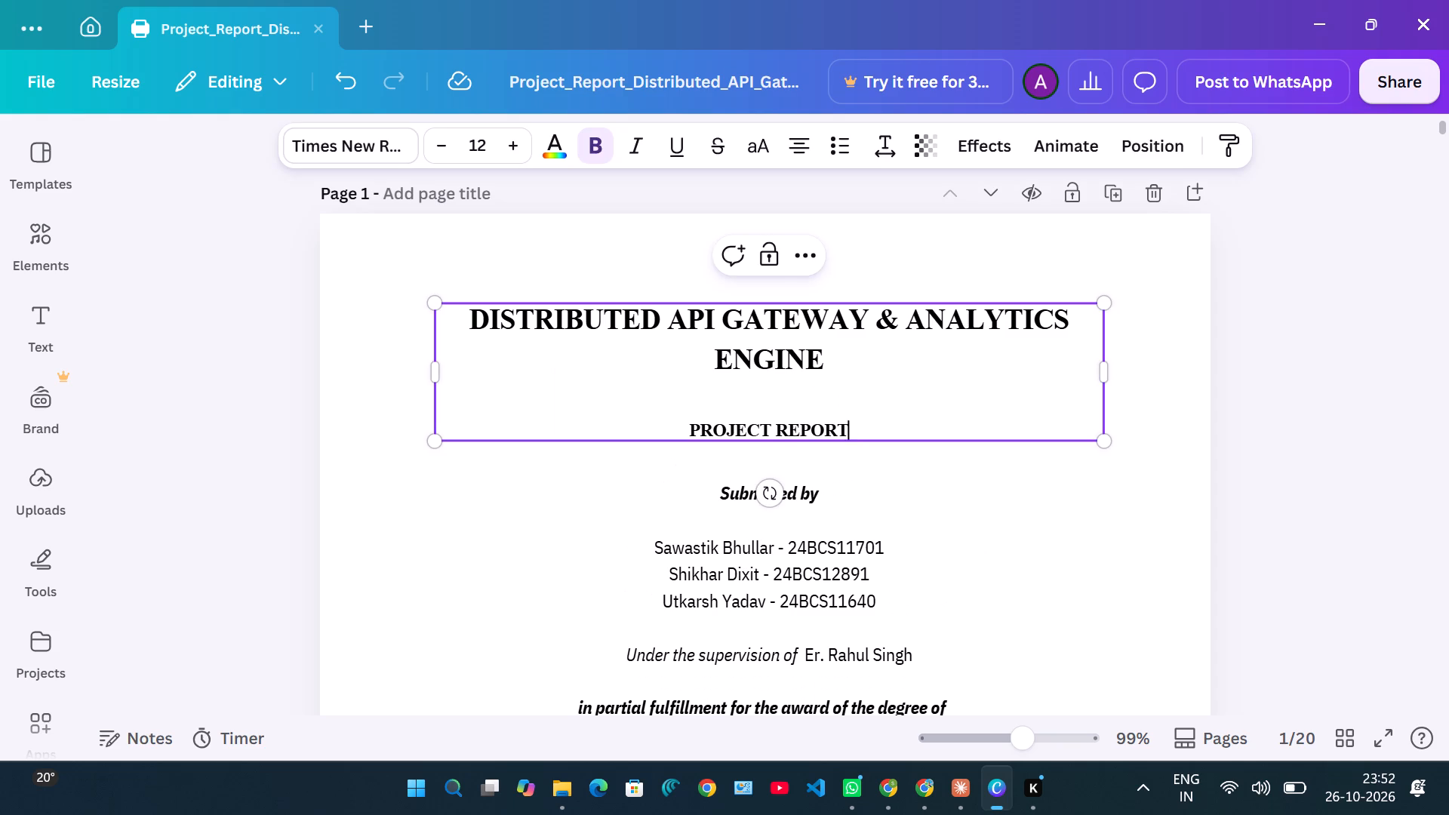
pyautogui.moveTo(815, 425); pyautogui.dragTo(682, 420)
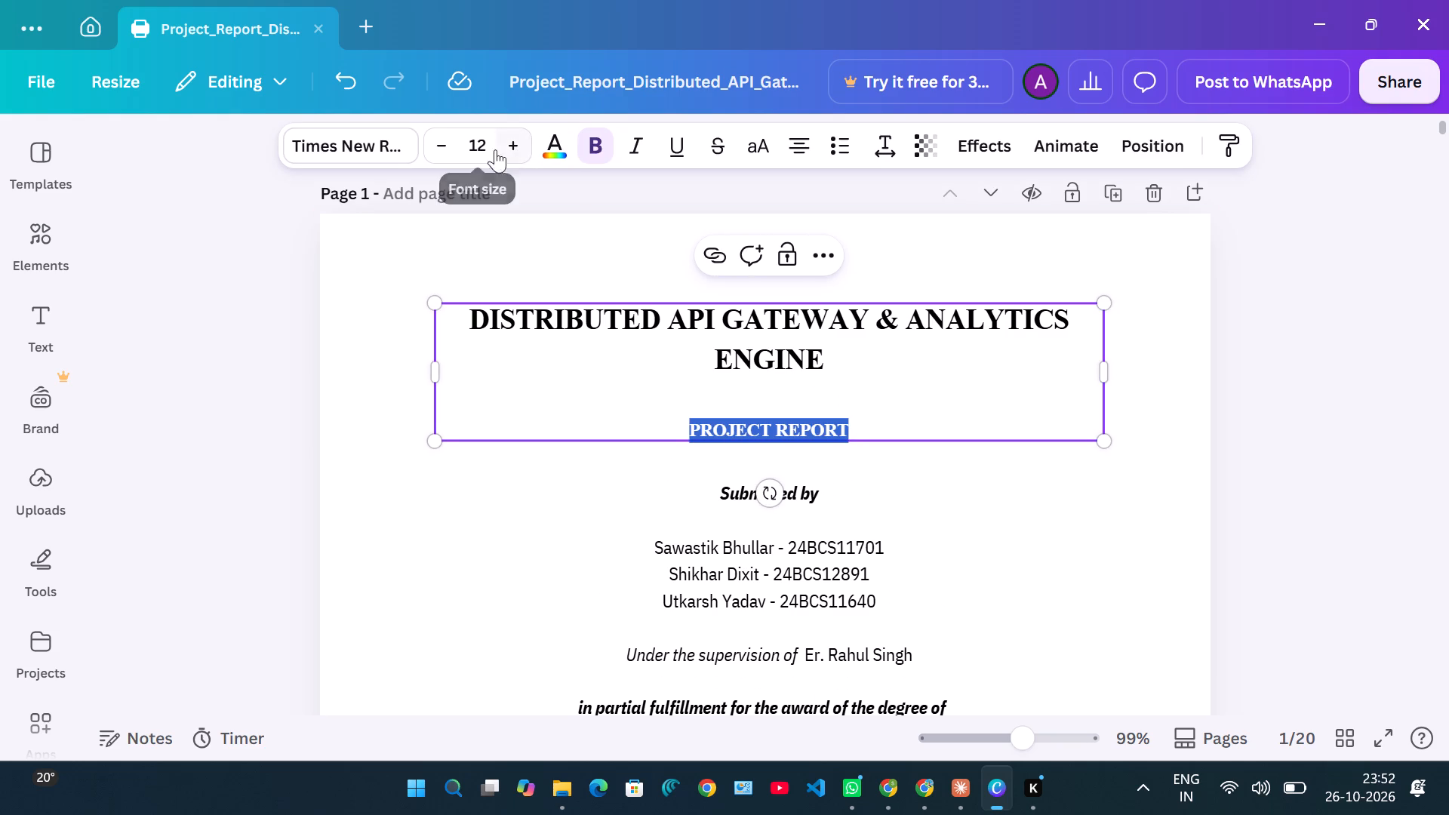
pyautogui.click(530, 153)
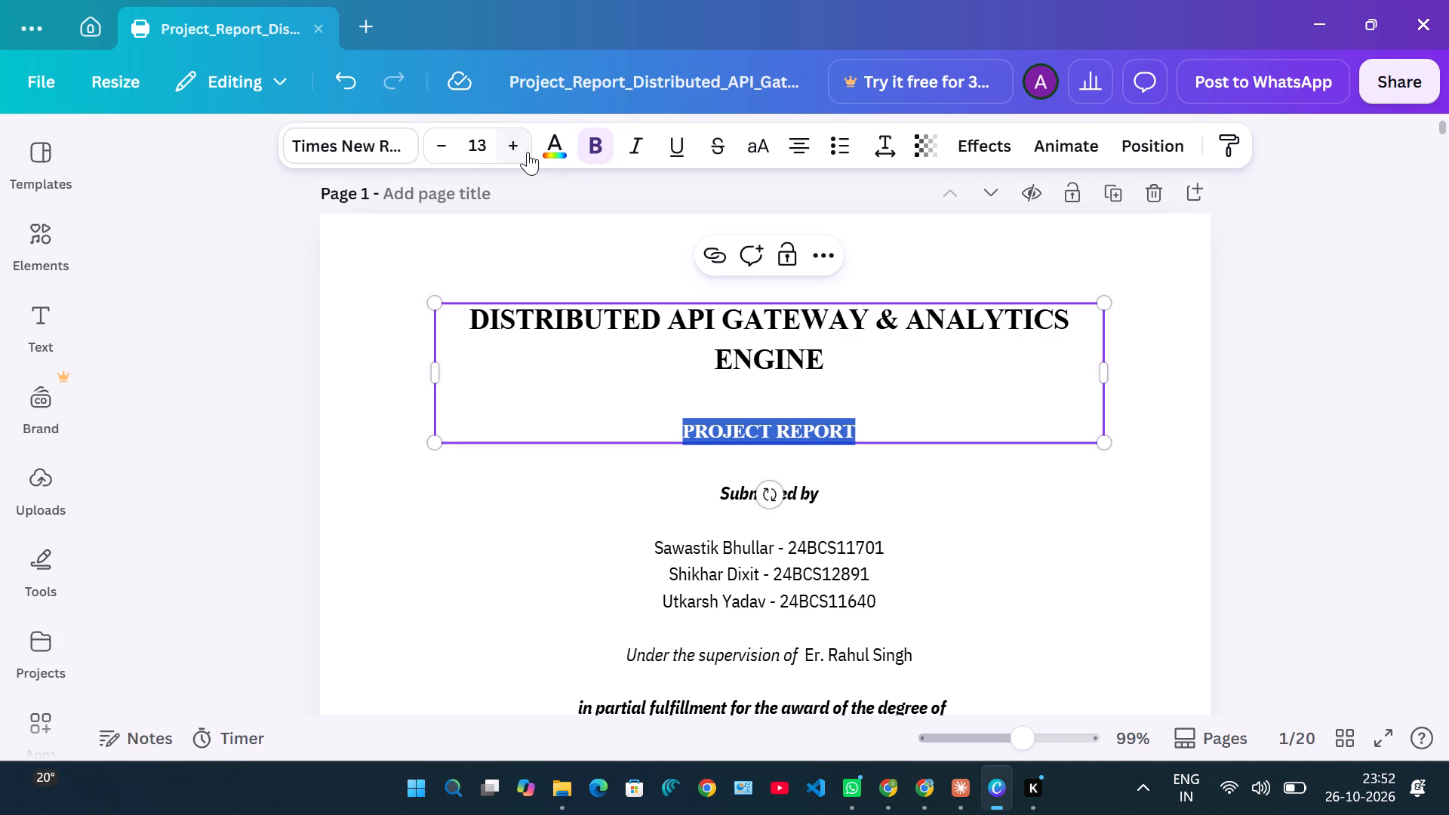
pyautogui.click(528, 152)
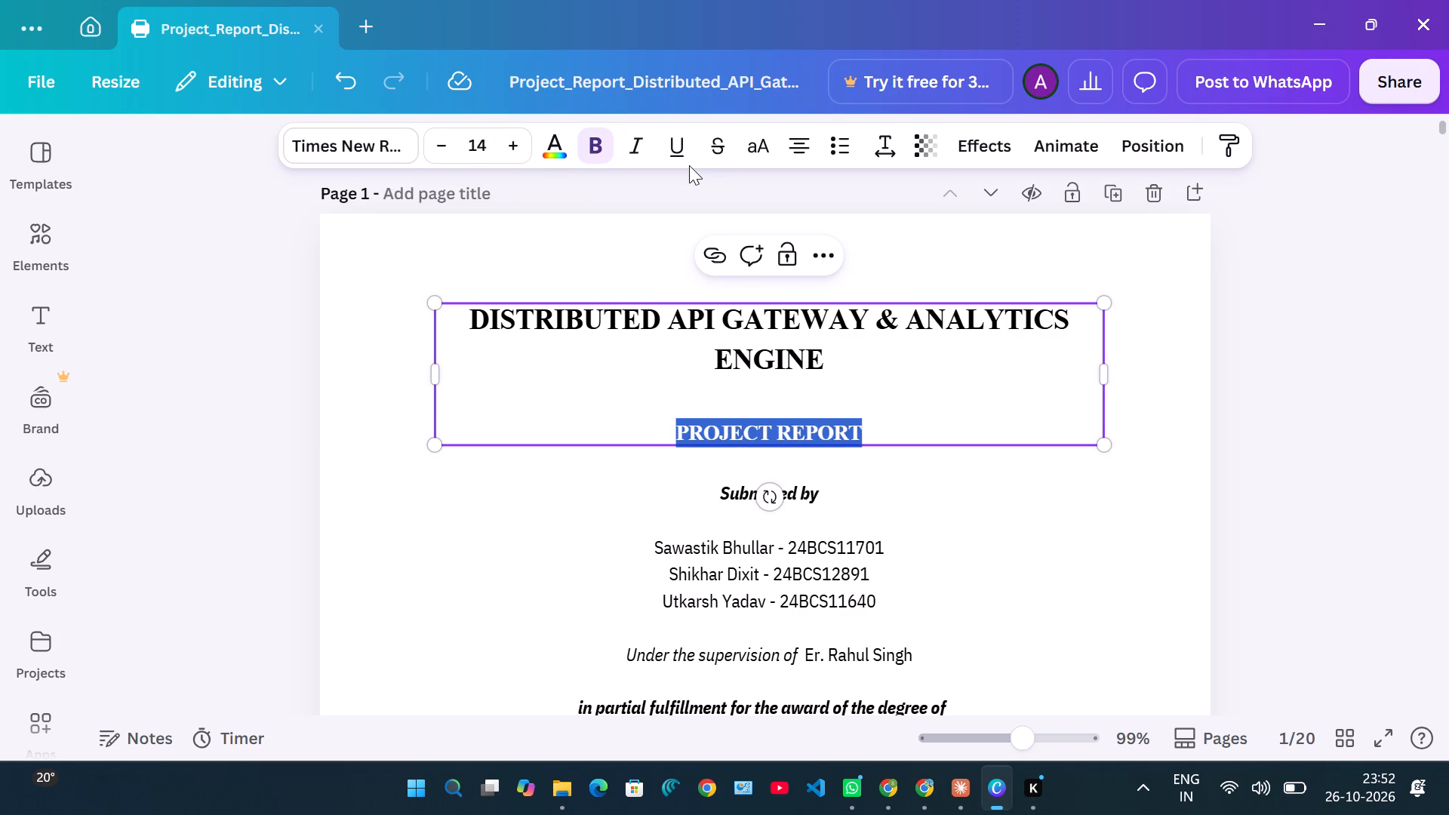
pyautogui.click(683, 154)
pyautogui.click(1420, 391)
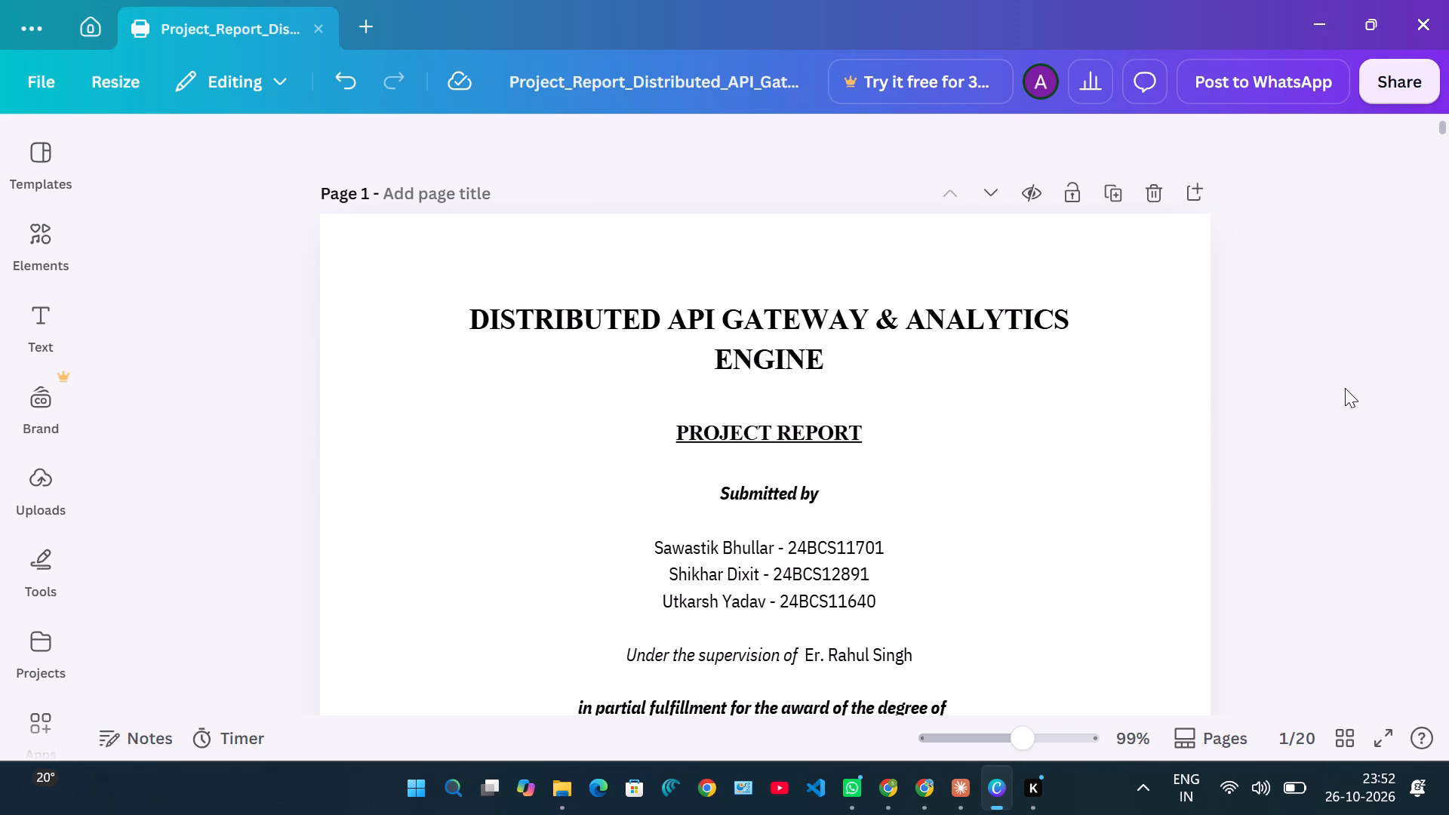
# Move the "[Month, Year]" placeholder down, leaving a wider gap below the "Chandigarh University" line.
pyautogui.scroll(-5, 1343, 387)
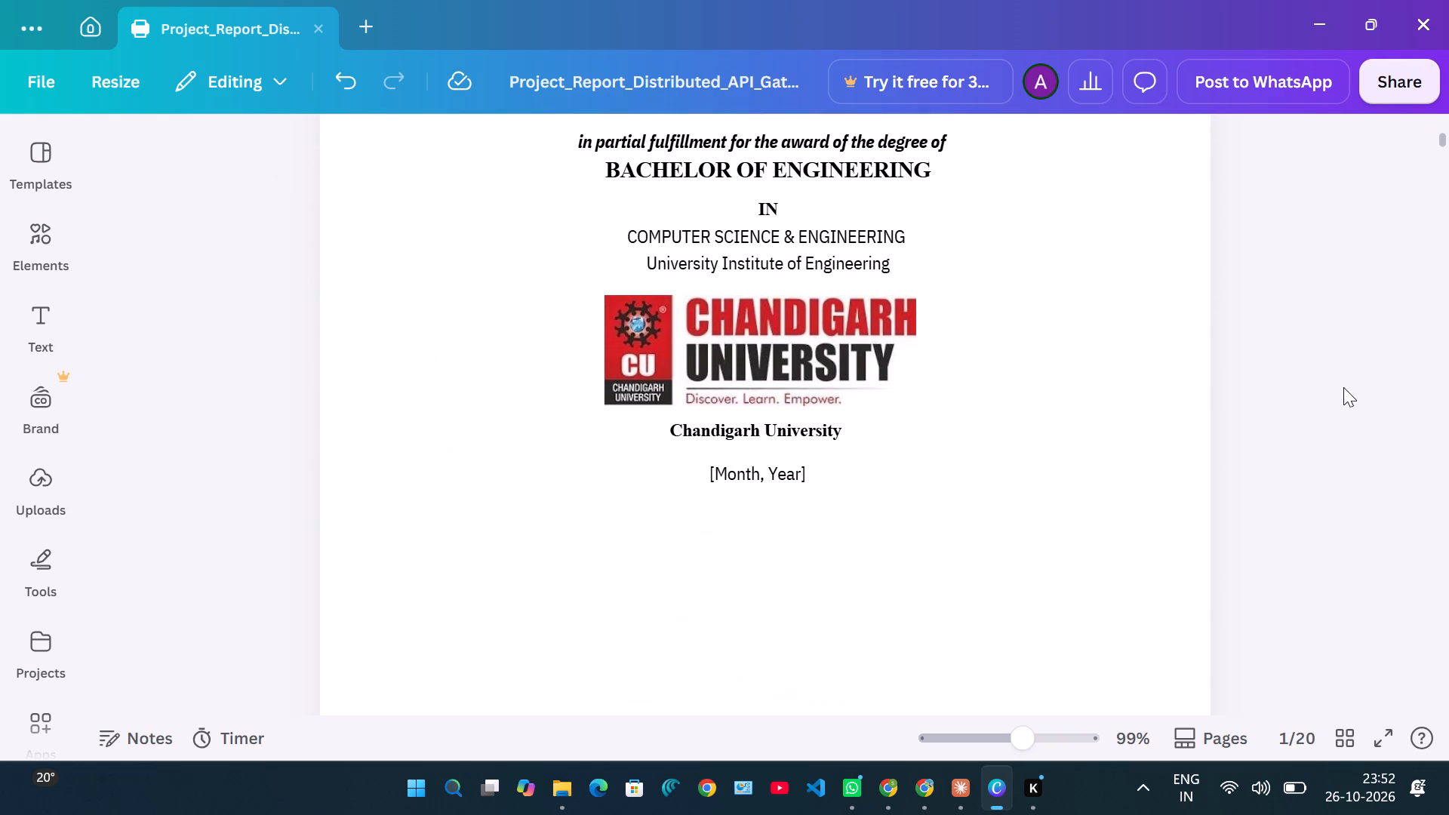
pyautogui.scroll(-1, 778, 478)
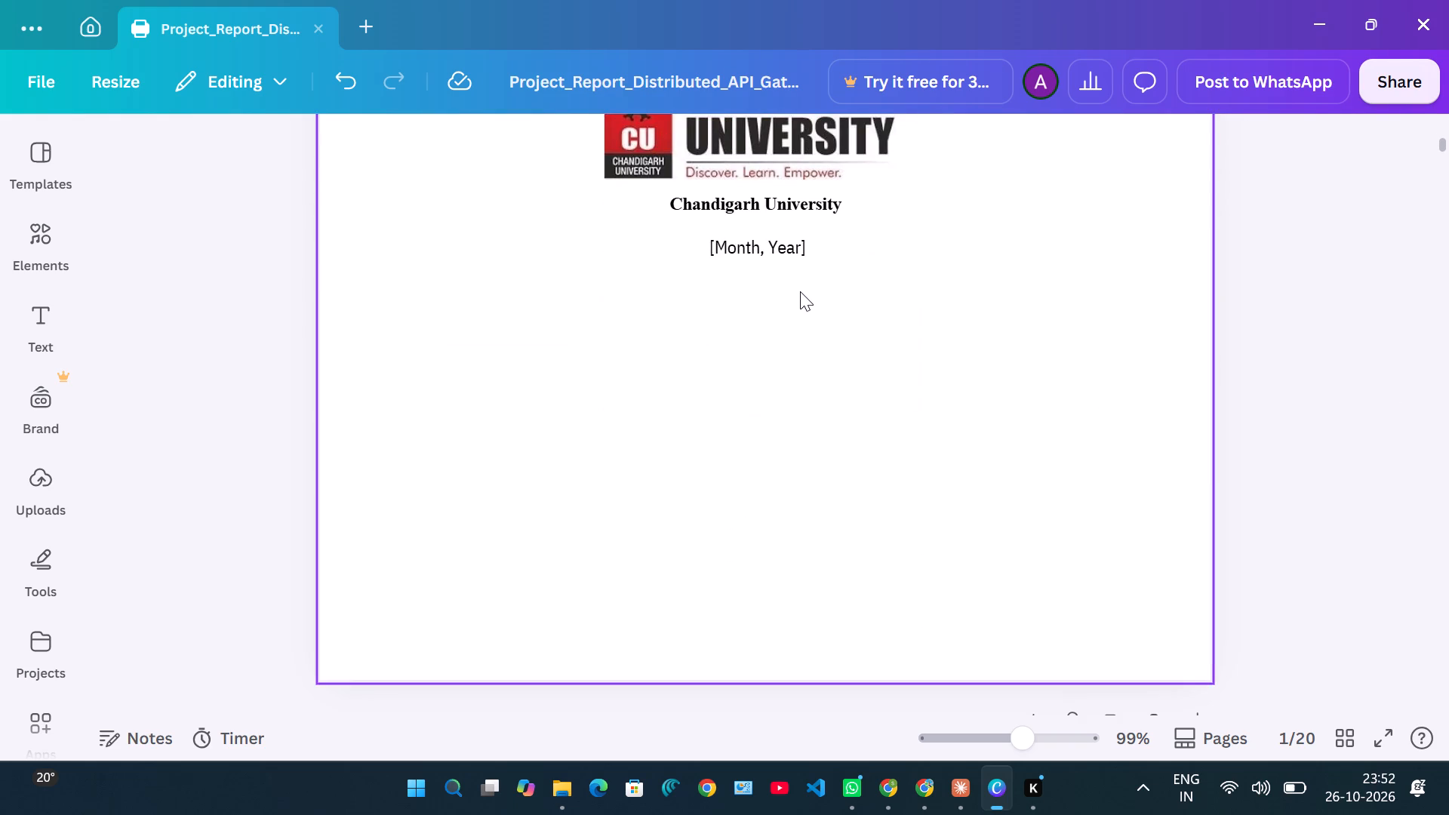
pyautogui.moveTo(791, 241); pyautogui.dragTo(789, 319)
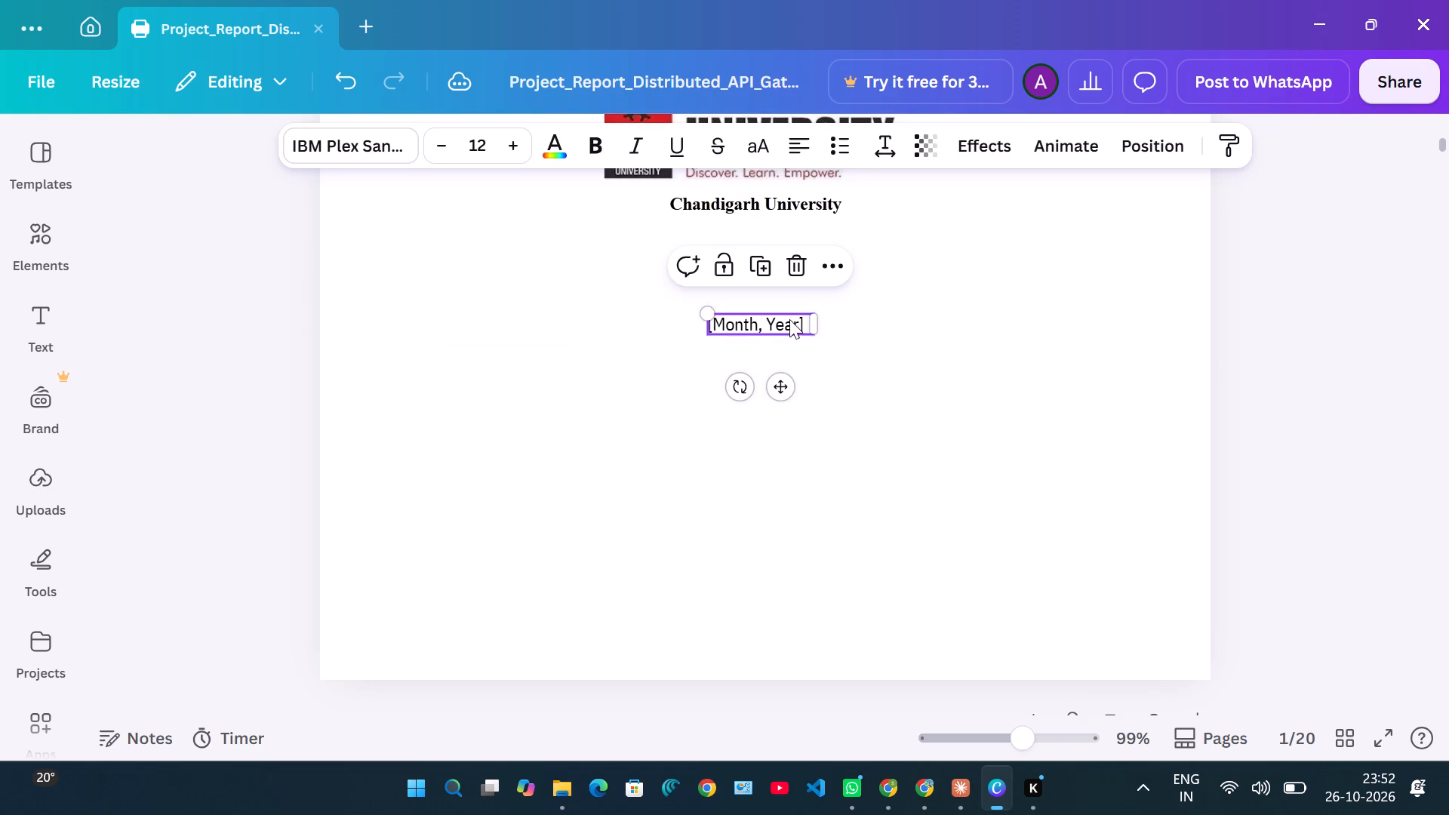
pyautogui.click(901, 297)
# Reposition the "Chandigarh University" line just above "[Month, Year]", centred on the page, at font size 14.
pyautogui.scroll(1, 871, 291)
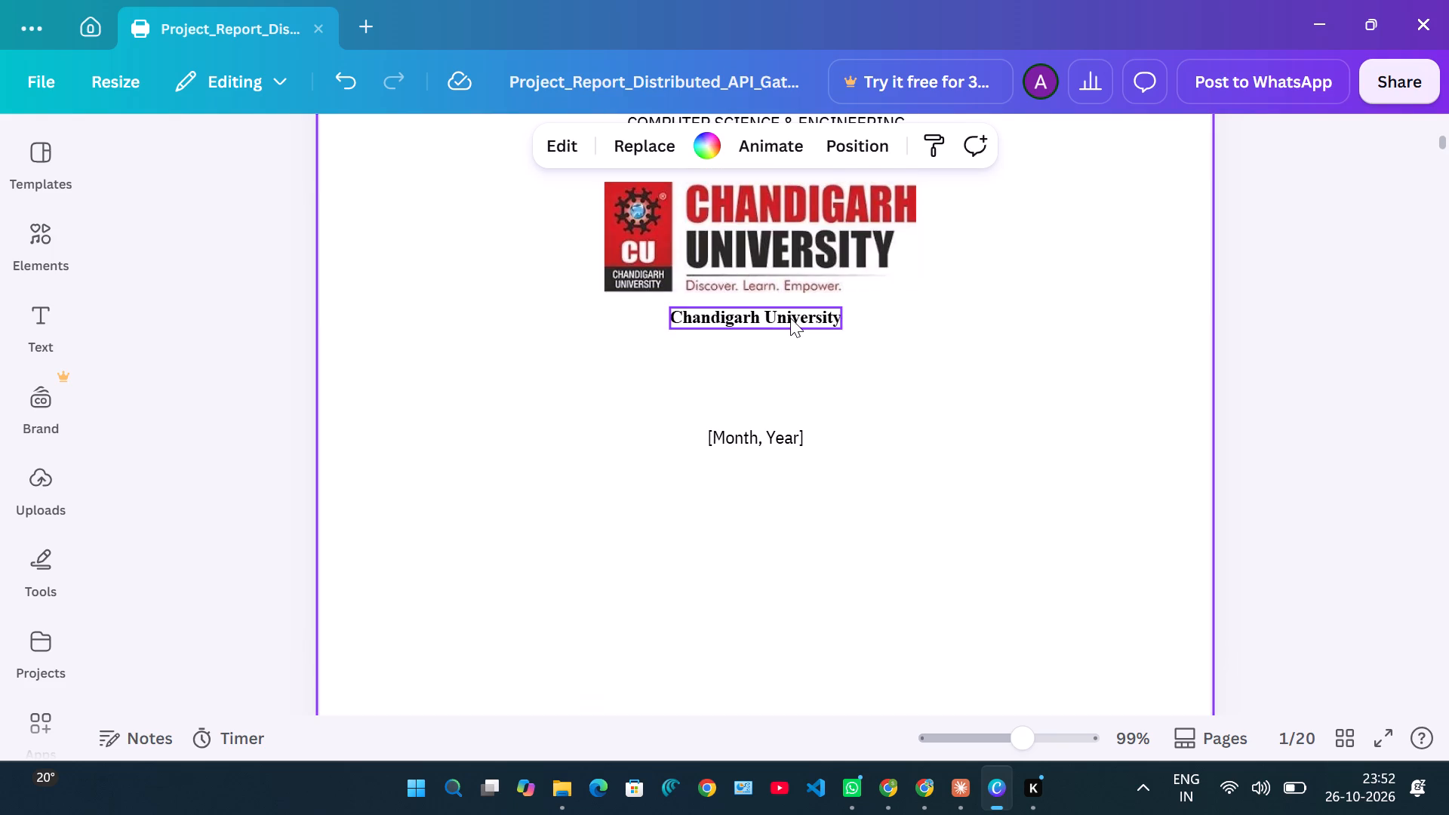
pyautogui.moveTo(790, 318); pyautogui.dragTo(792, 395)
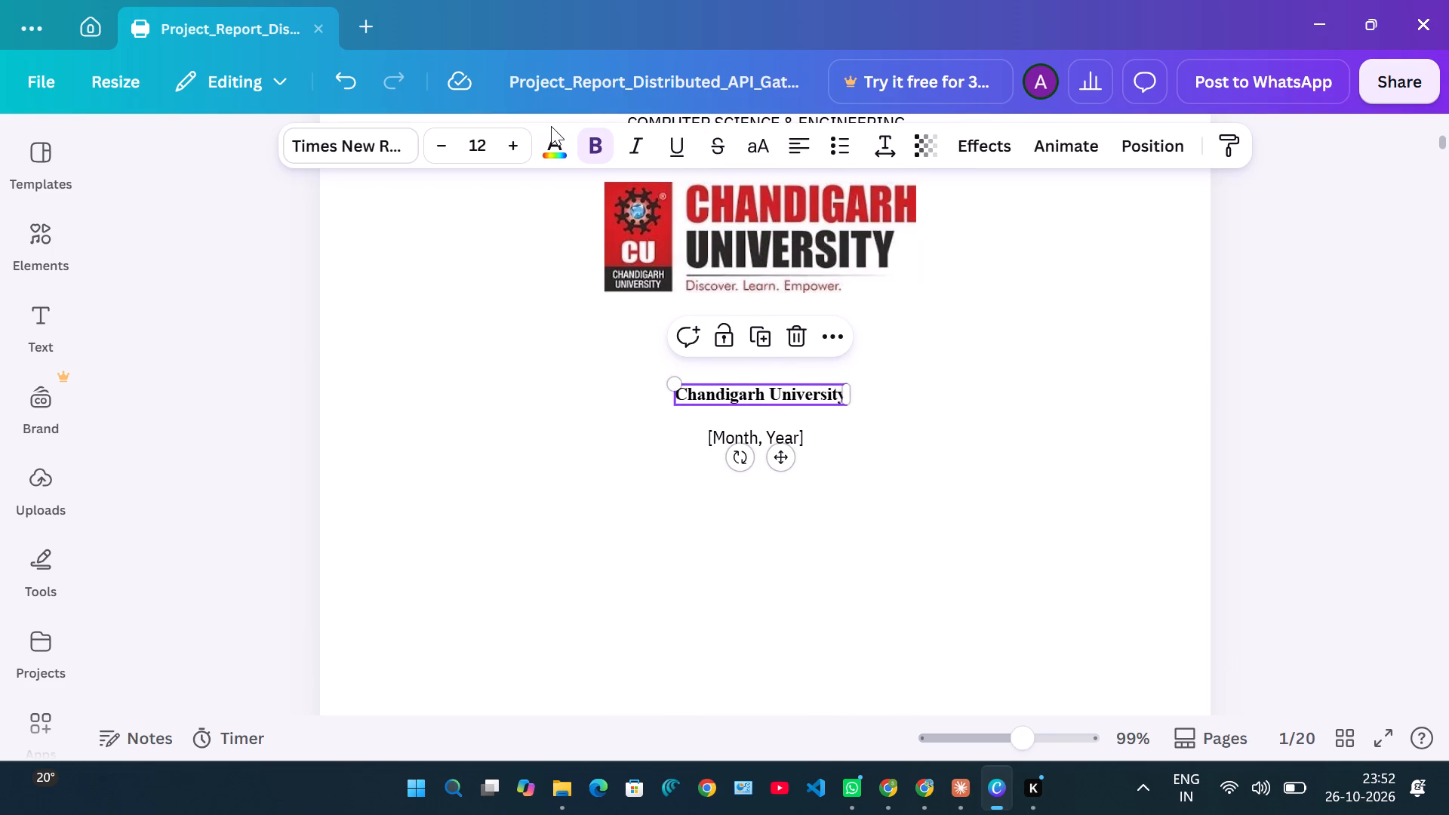
pyautogui.doubleClick(522, 139)
pyautogui.click(1371, 311)
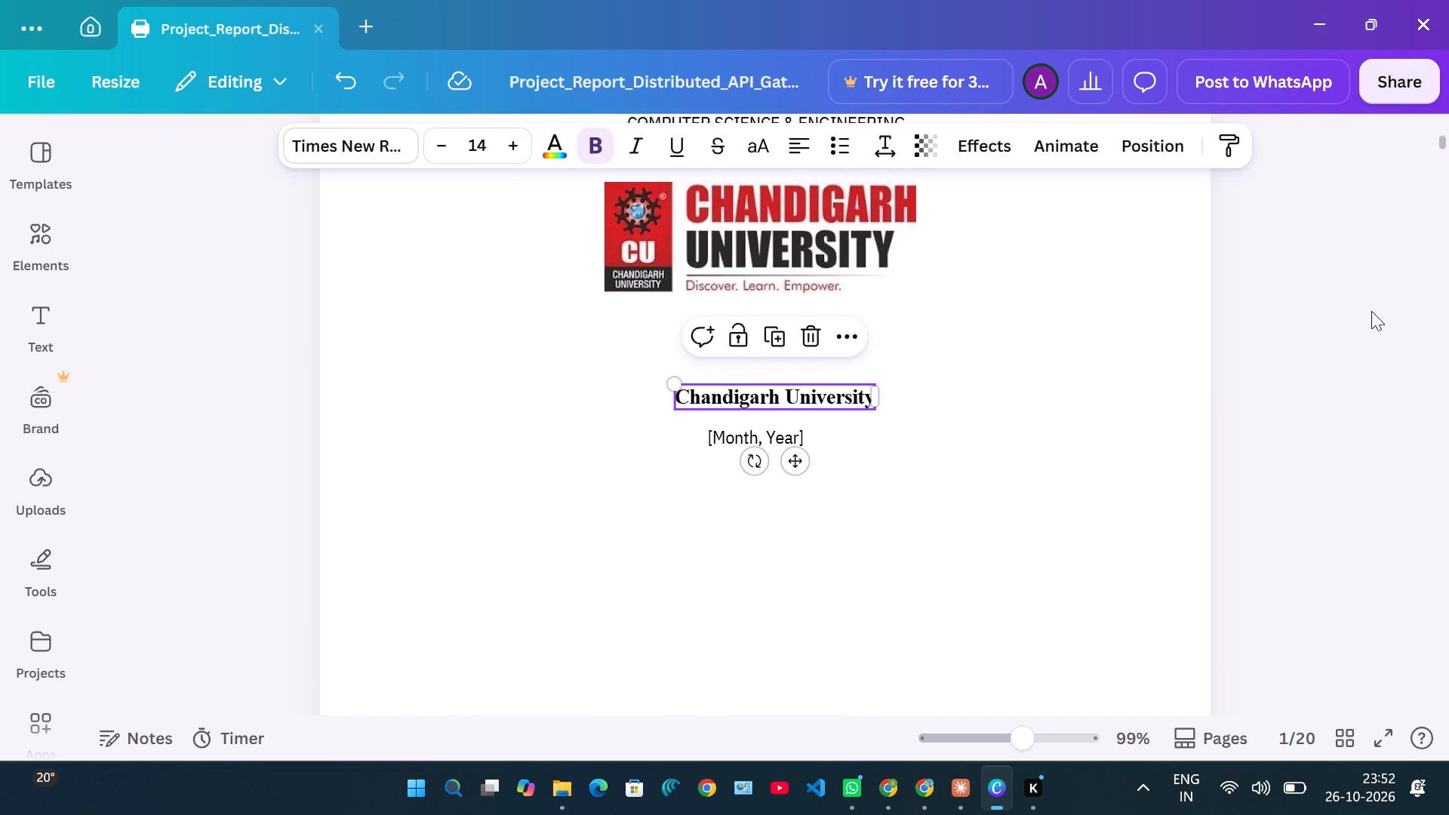
pyautogui.moveTo(815, 401); pyautogui.dragTo(807, 401)
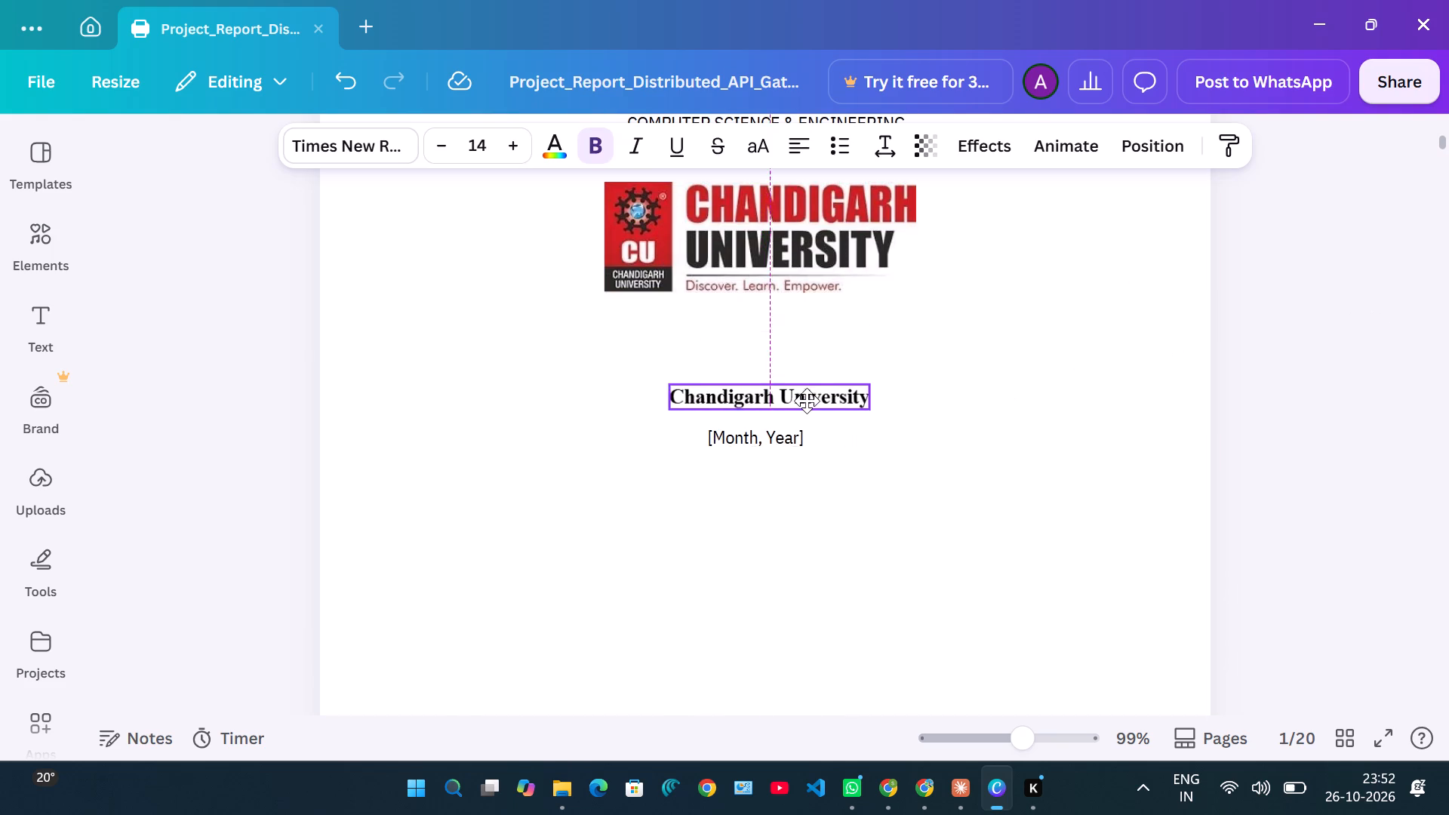
pyautogui.moveTo(807, 401); pyautogui.dragTo(806, 401)
# Move the Chandigarh University logo down, closer to the "Chandigarh University" line and still aligned horizontally.
pyautogui.moveTo(829, 239); pyautogui.dragTo(828, 304)
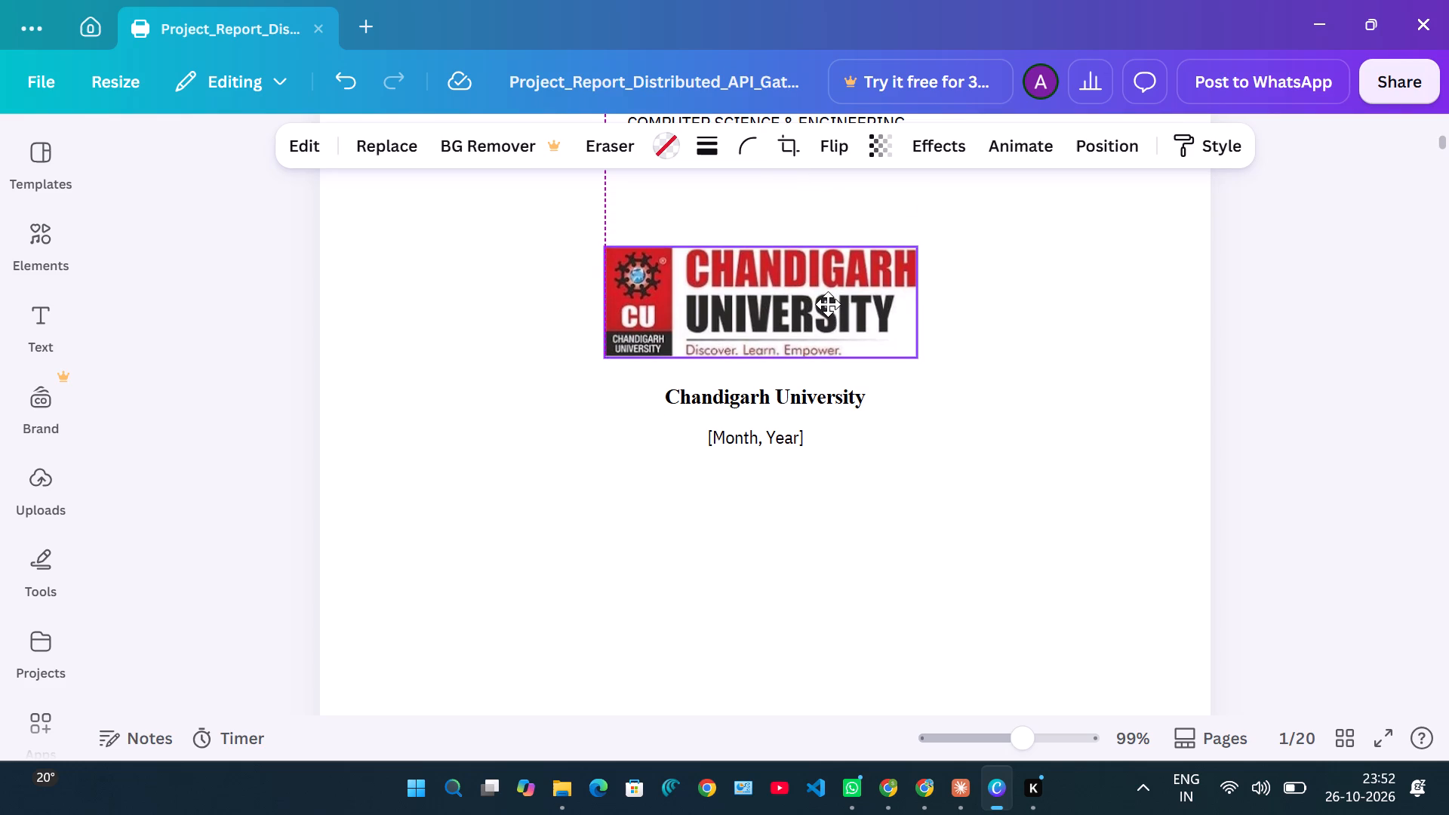
pyautogui.moveTo(828, 304); pyautogui.dragTo(828, 297)
# Move the "IN COMPUTER SCIENCE & ENGINEERING" block down and centre it between "BACHELOR OF ENGINEERING" and the logo.
pyautogui.scroll(2, 1138, 303)
pyautogui.moveTo(793, 358); pyautogui.dragTo(789, 389)
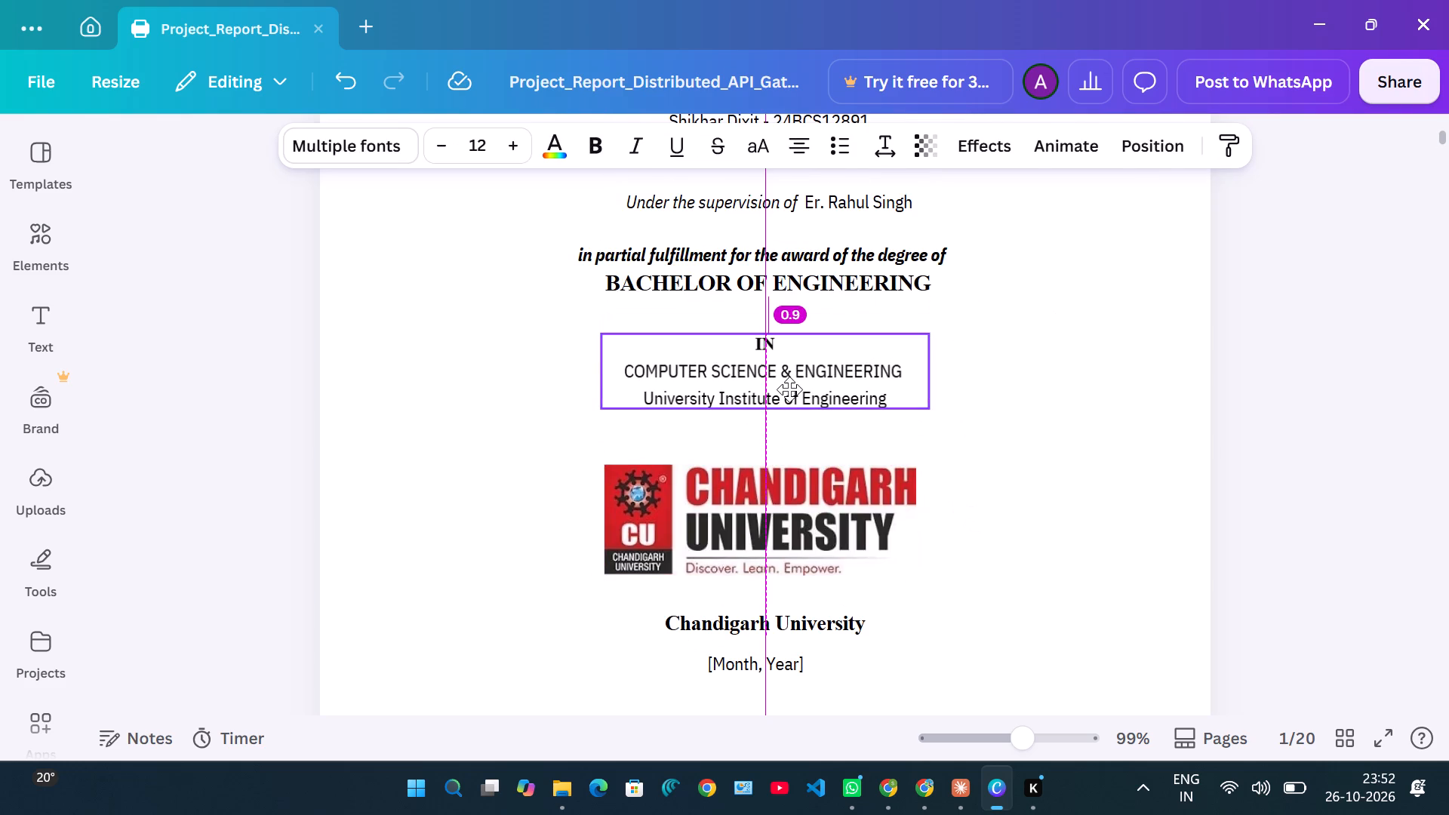
pyautogui.moveTo(789, 389); pyautogui.dragTo(789, 390)
# Move the "BACHELOR OF ENGINEERING" line down, away from the "in partial fulfillment" line and closer to "IN".
pyautogui.moveTo(881, 277); pyautogui.dragTo(883, 281)
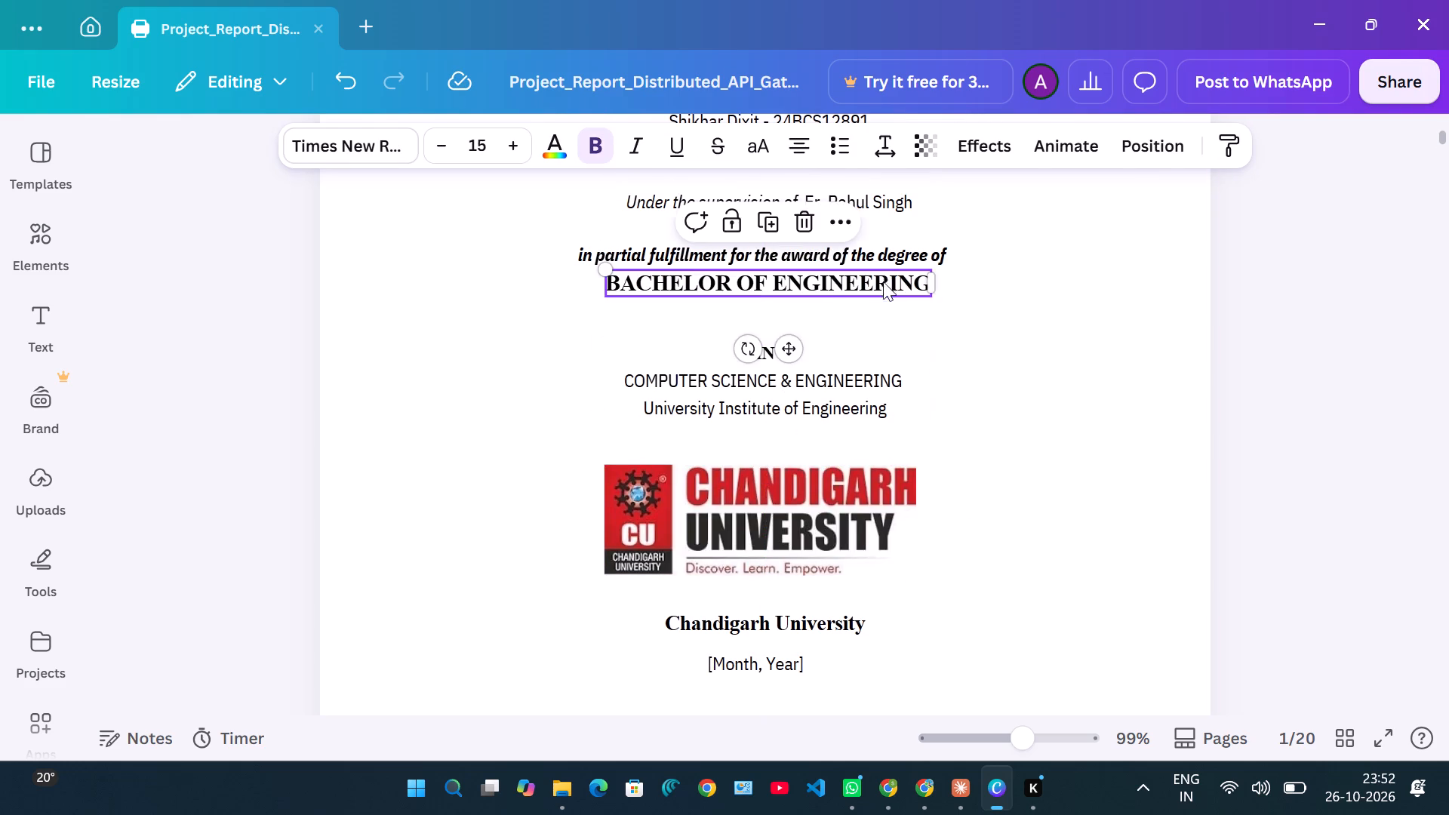
pyautogui.moveTo(883, 281); pyautogui.dragTo(884, 306)
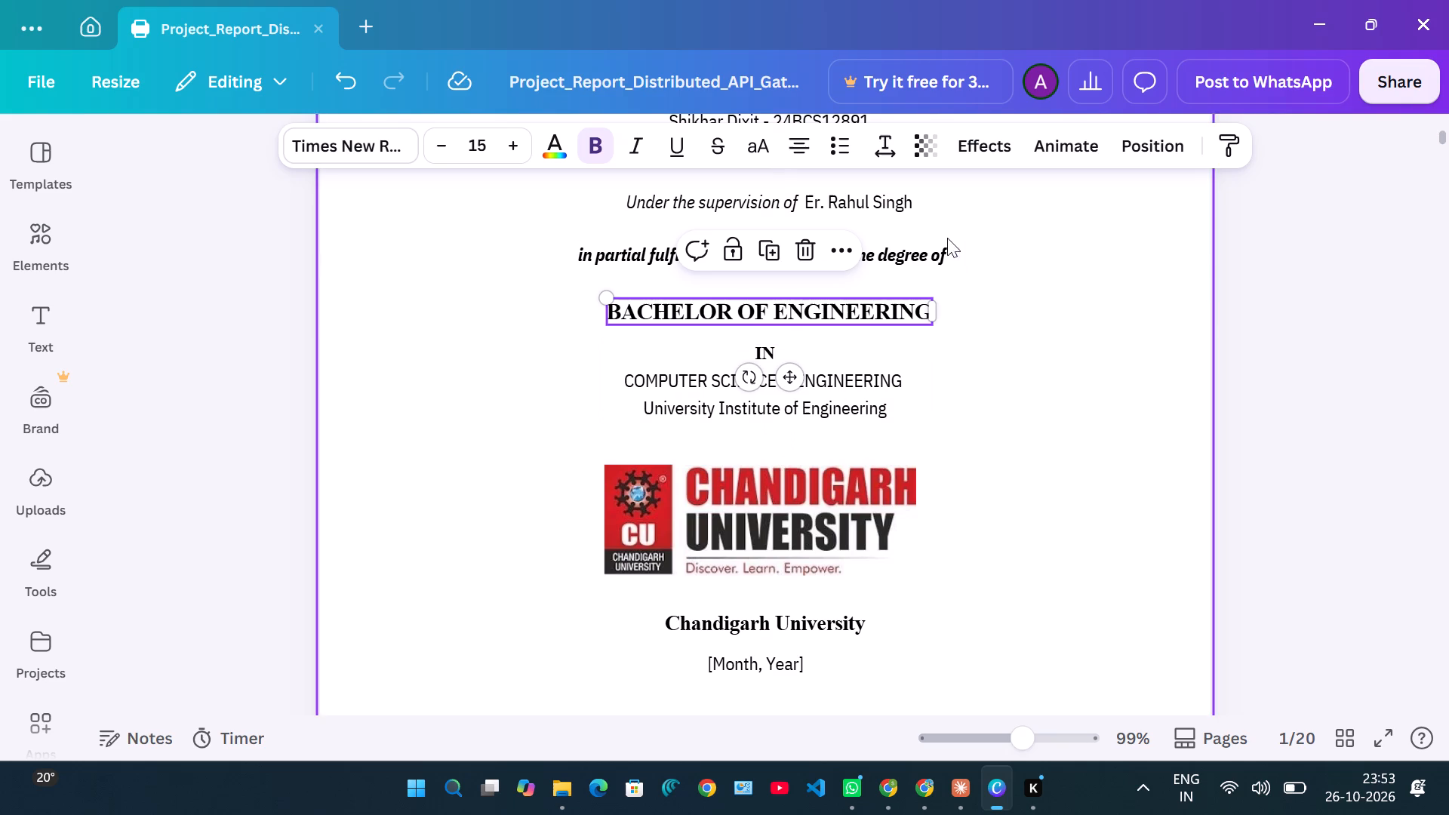
pyautogui.click(1371, 215)
# Change the font of the whole "IN COMPUTER SCIENCE & ENGINEERING University Institute of Engineering" block to Times New Roman.
pyautogui.scroll(3, 1316, 228)
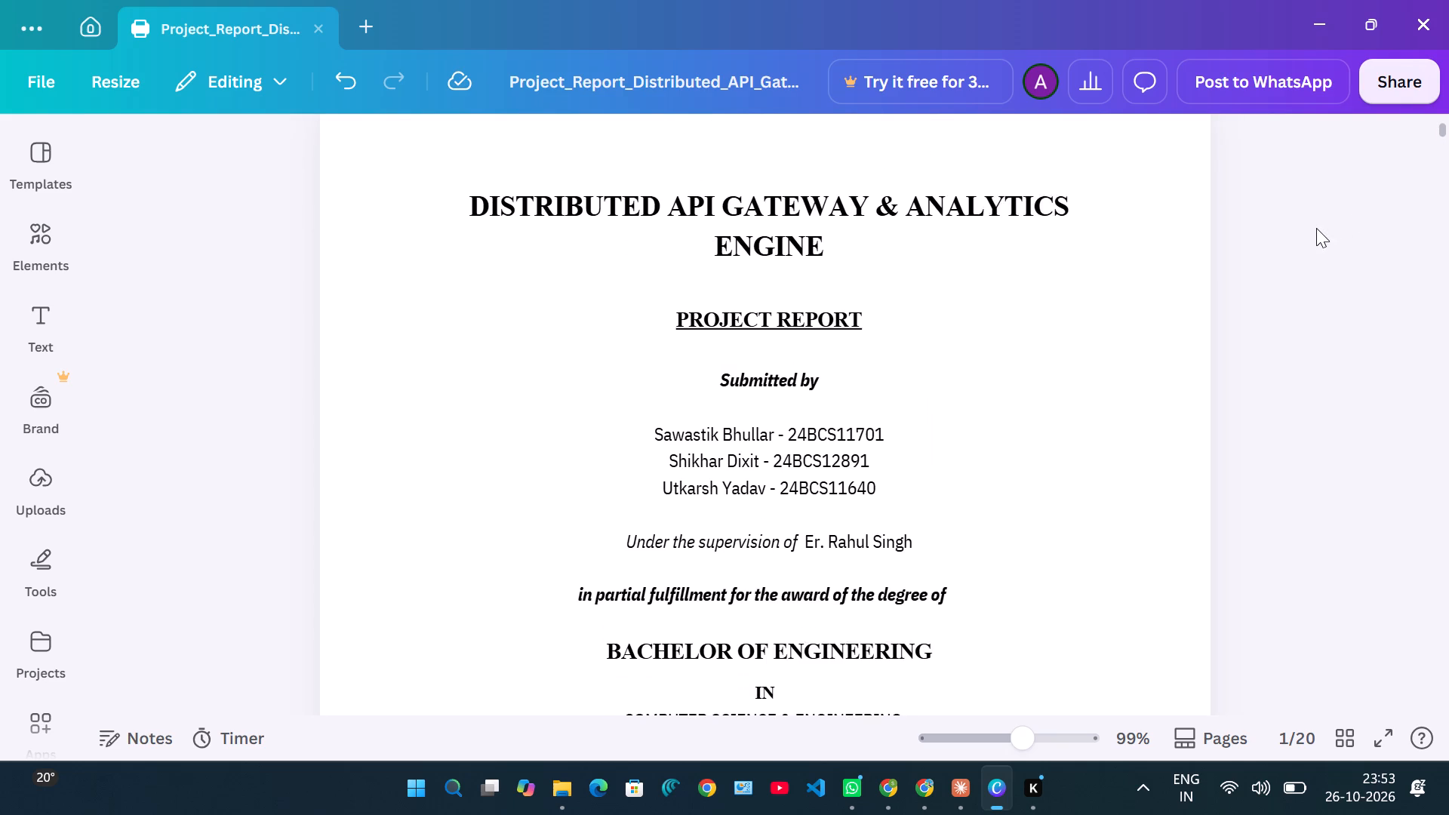
pyautogui.scroll(-6, 1316, 228)
pyautogui.scroll(2, 1316, 228)
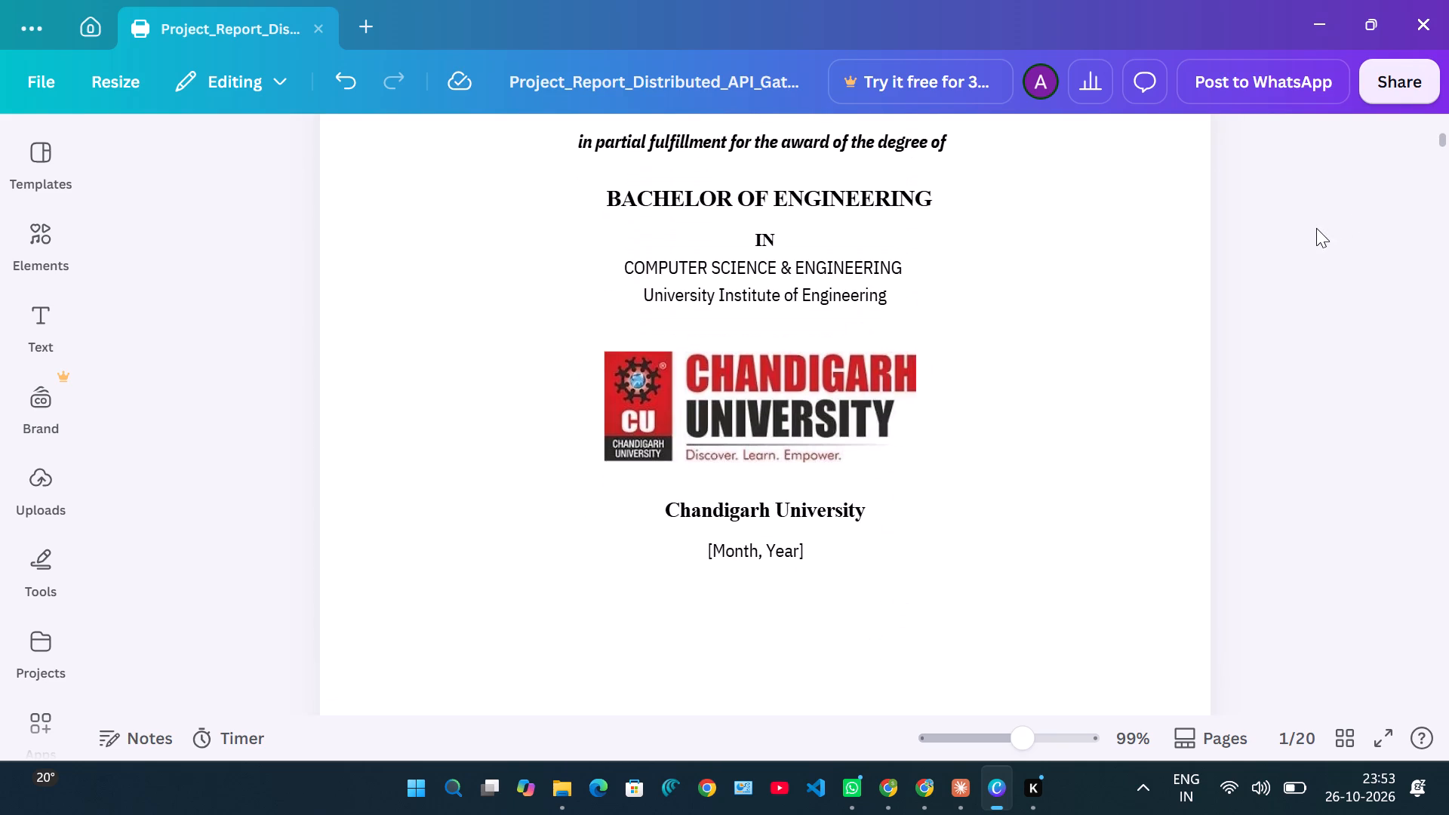
pyautogui.click(779, 291)
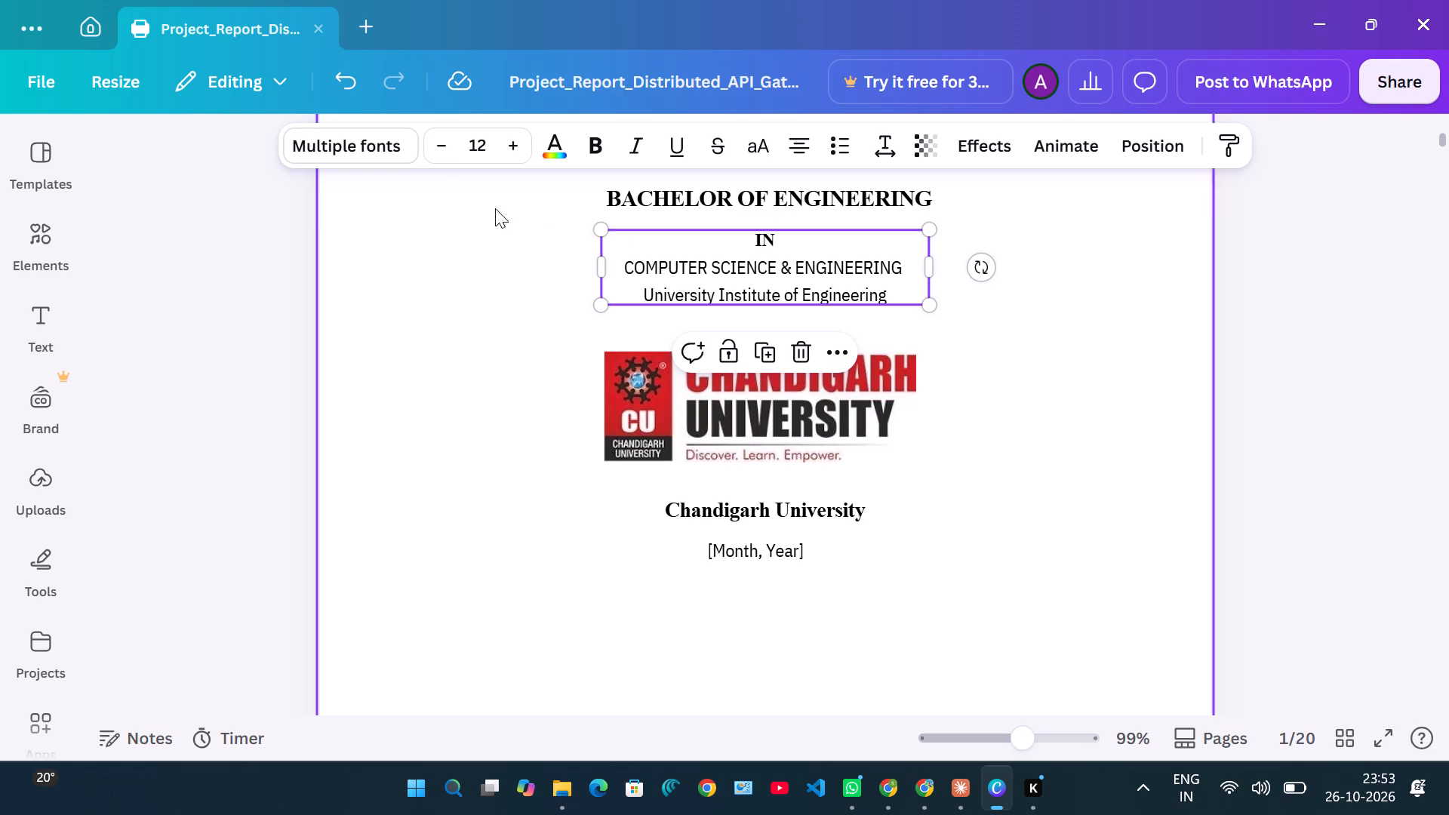
pyautogui.click(405, 143)
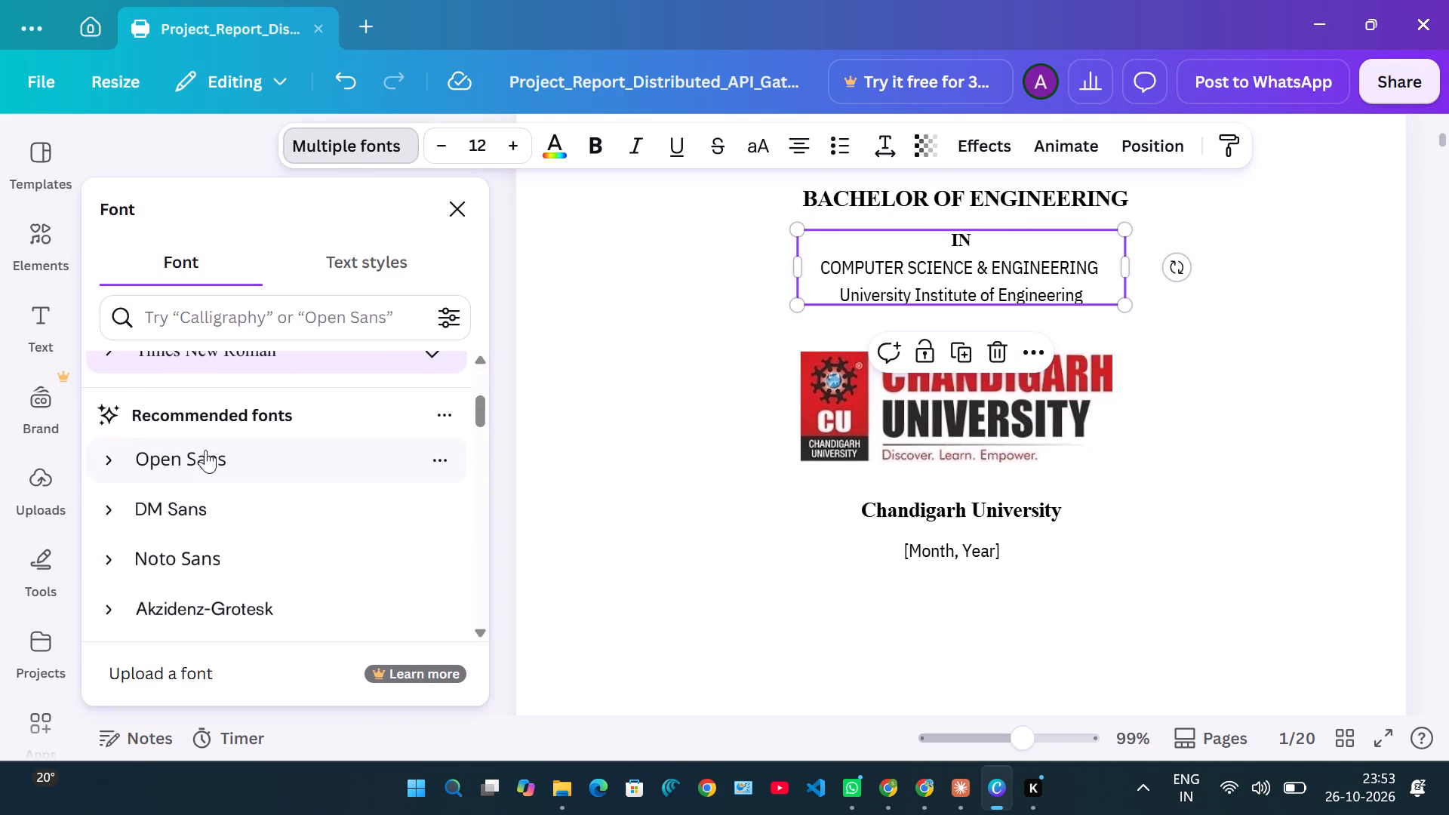
pyautogui.scroll(2, 206, 432)
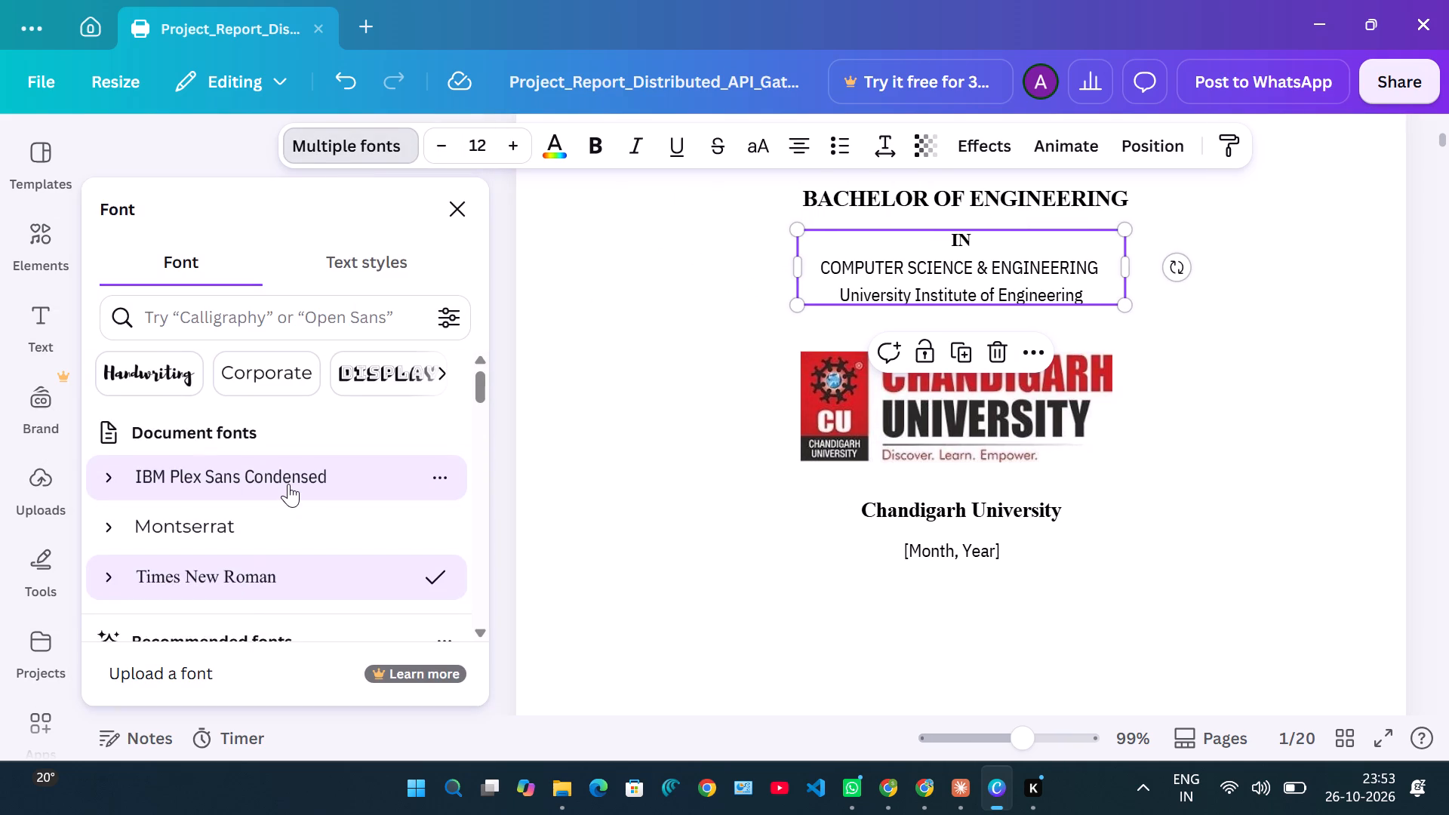
pyautogui.click(288, 484)
pyautogui.click(240, 564)
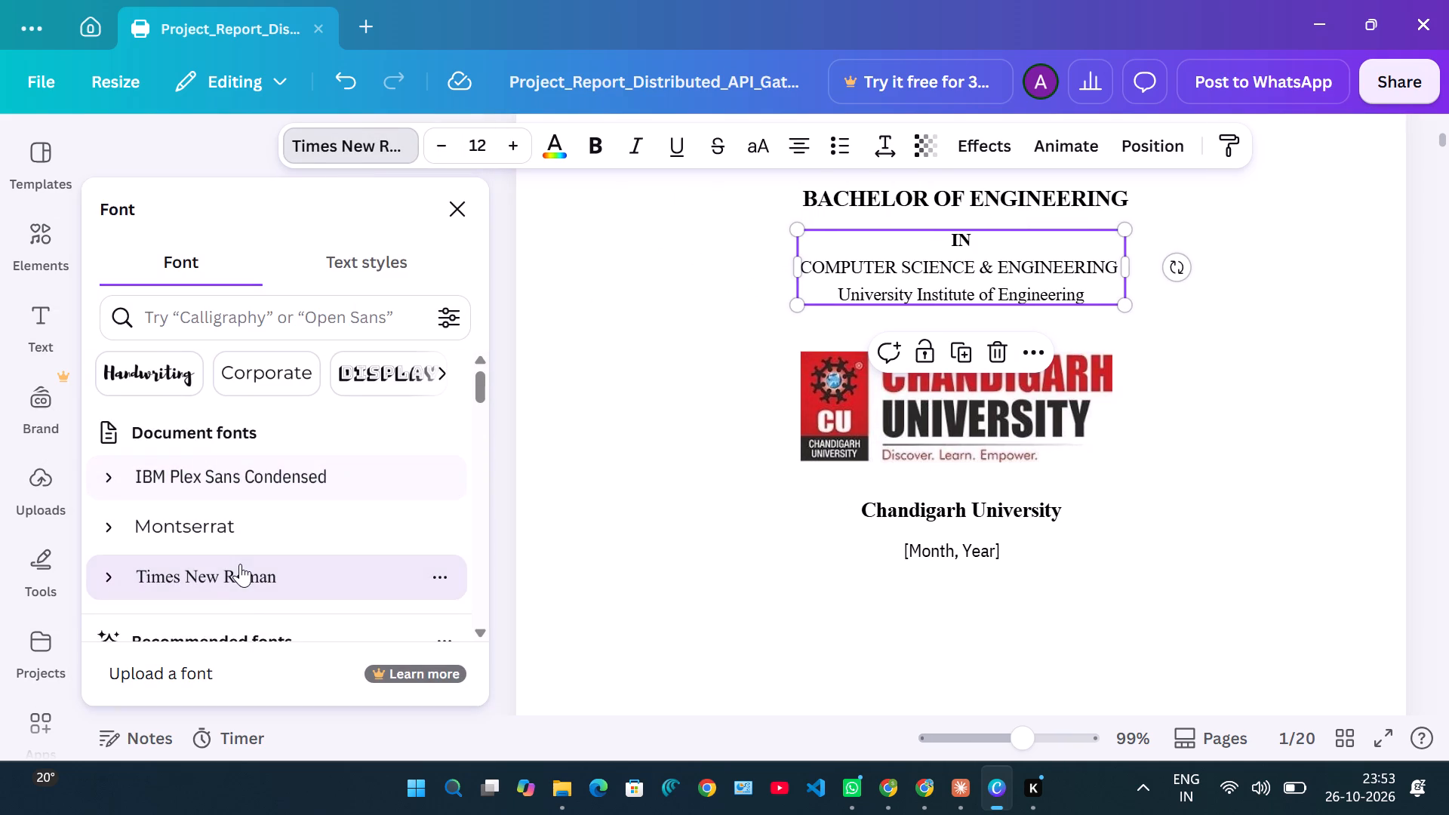
pyautogui.click(1427, 336)
pyautogui.click(1016, 402)
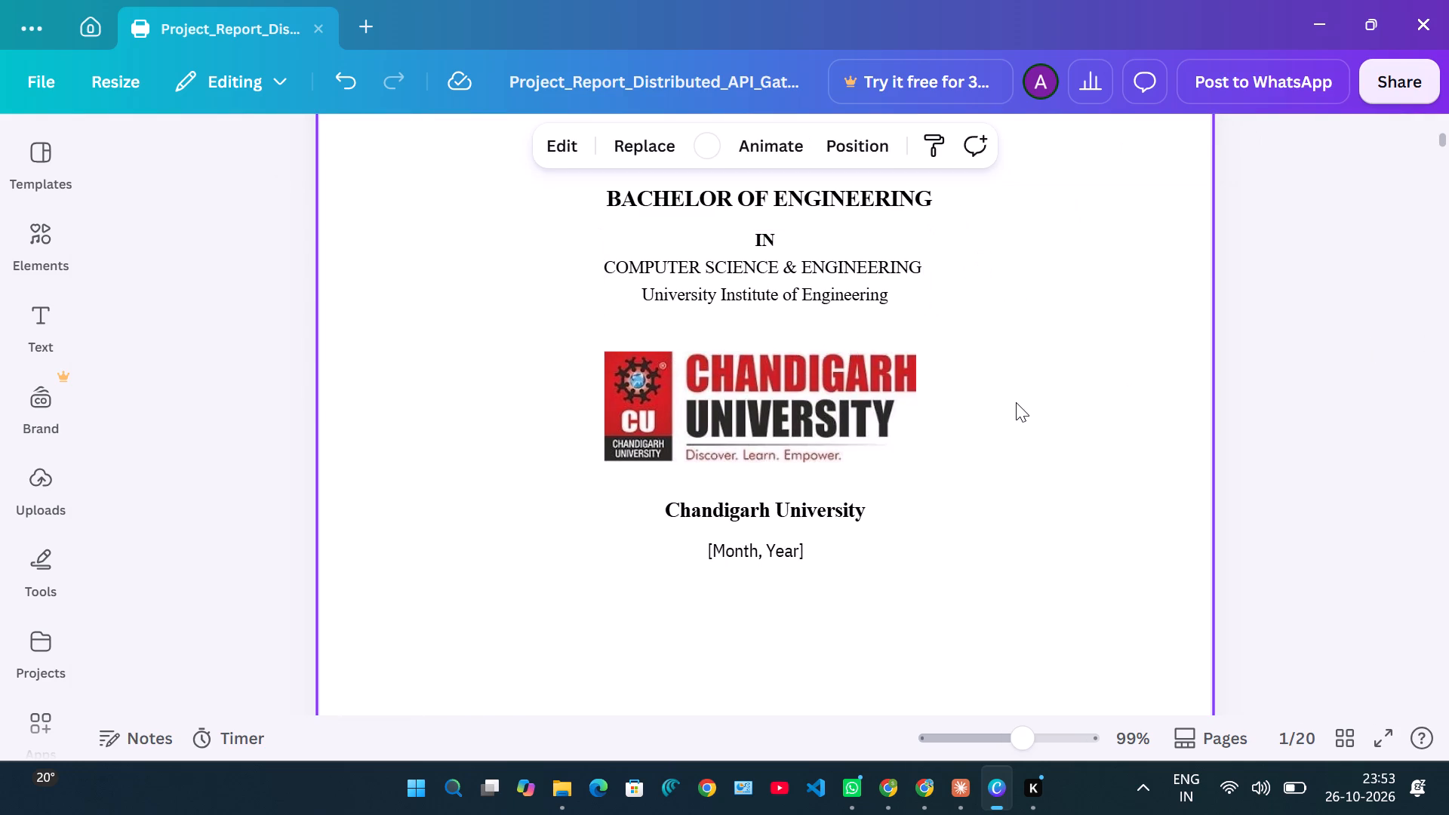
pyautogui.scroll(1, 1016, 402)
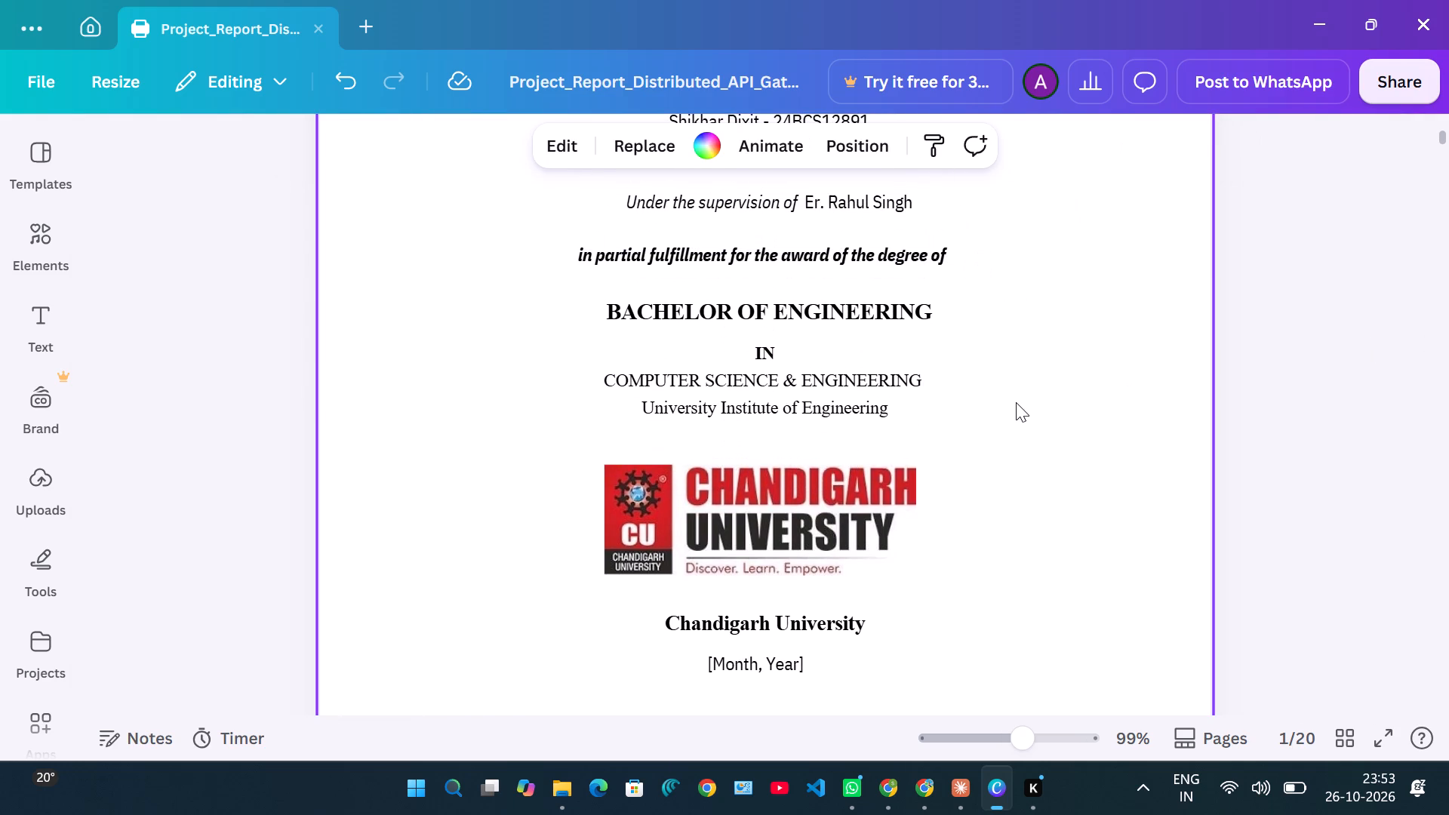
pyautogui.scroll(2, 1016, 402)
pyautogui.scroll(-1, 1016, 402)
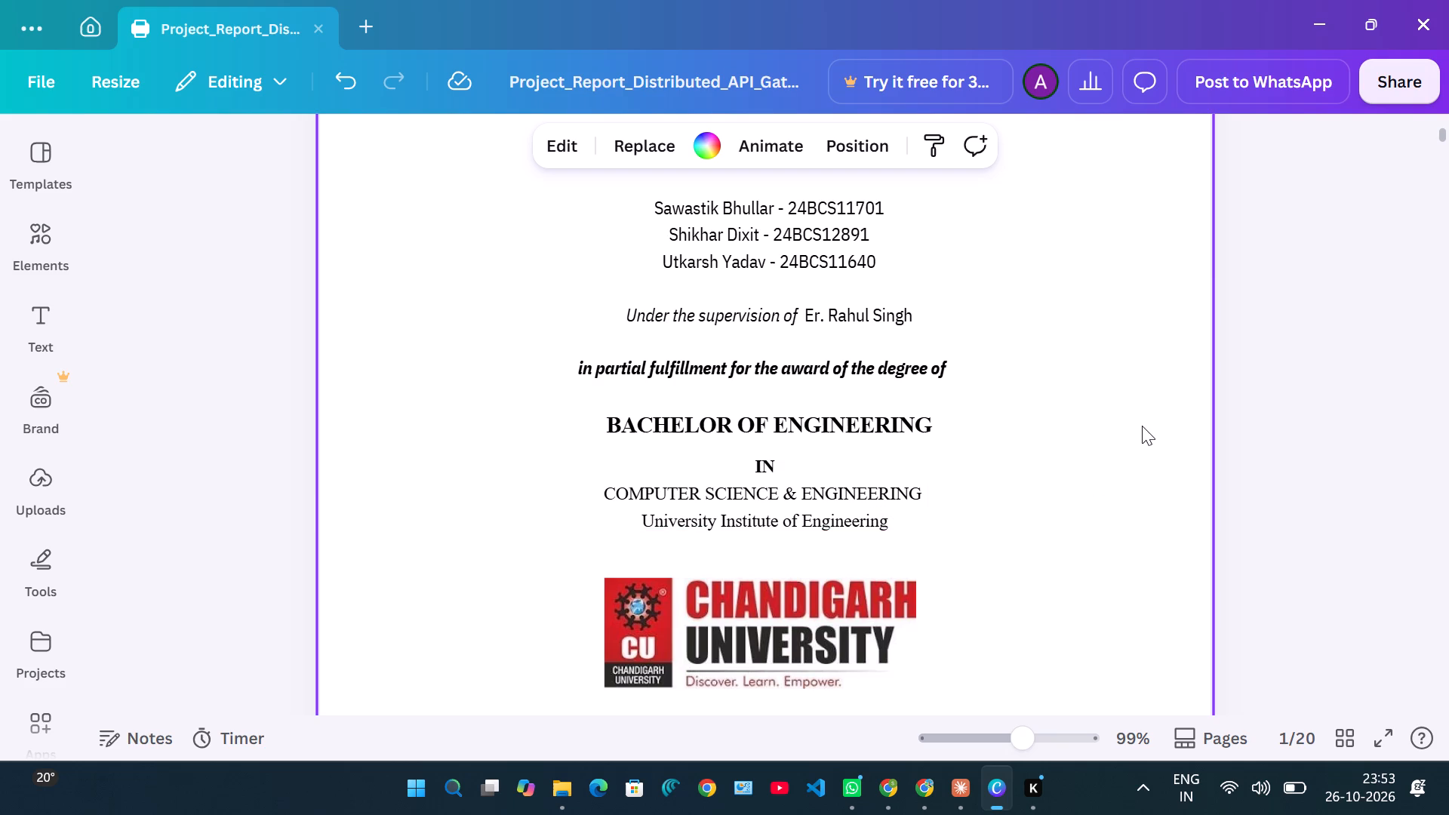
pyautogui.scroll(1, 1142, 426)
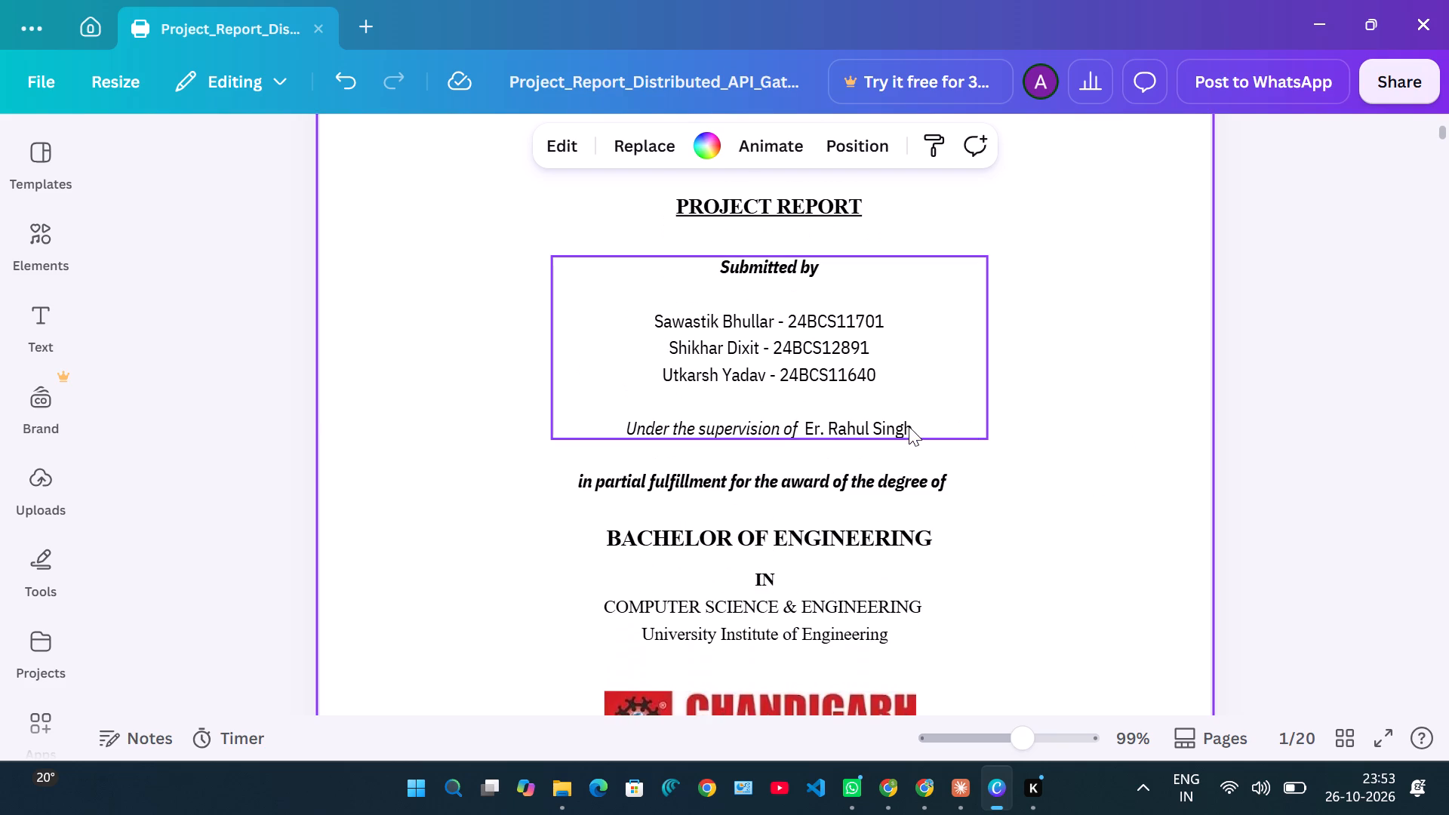
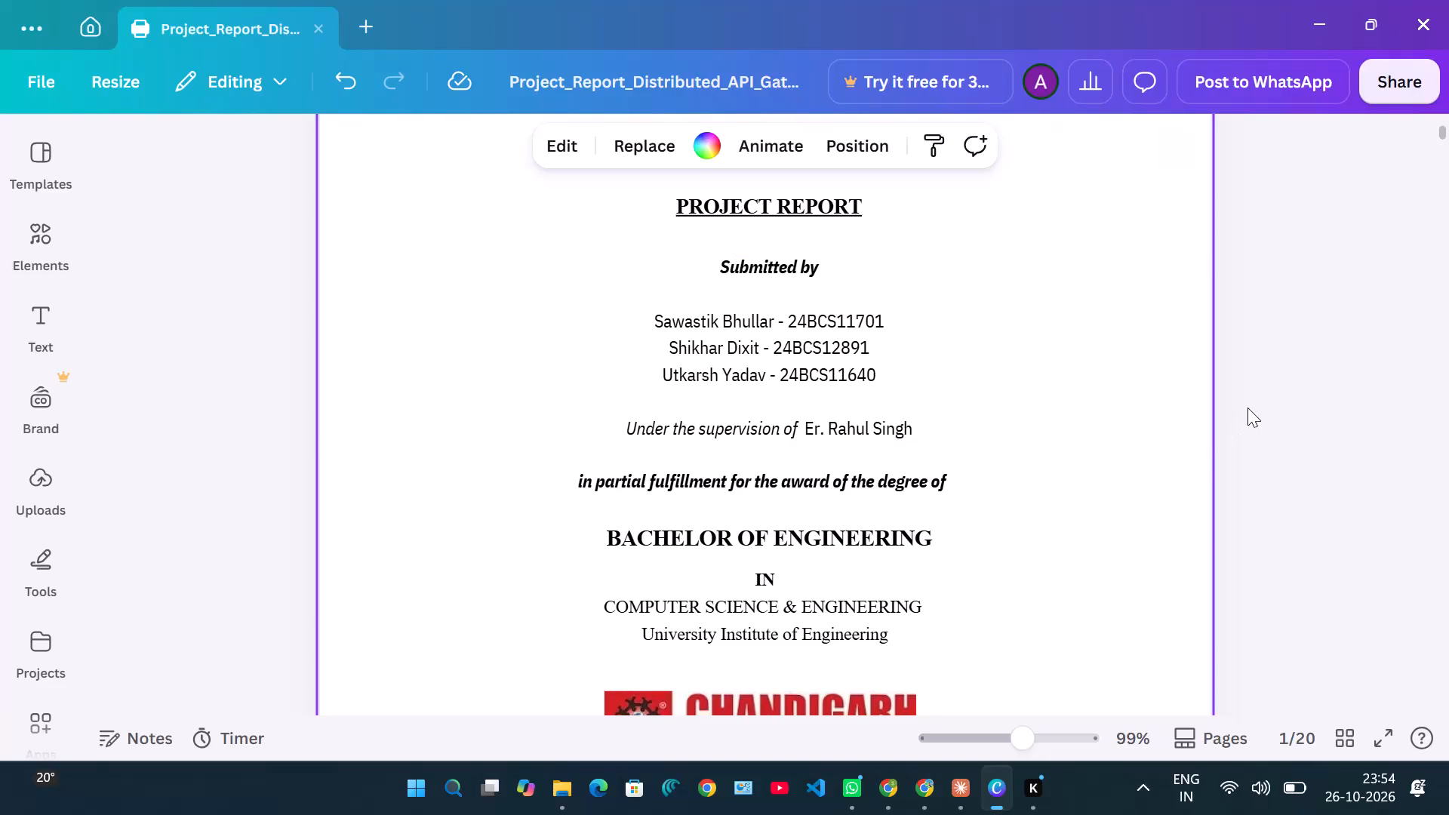
# Make the supervisor's name, including the "Er." title, bold in the "Under the supervision of" line.
pyautogui.scroll(1, 1267, 401)
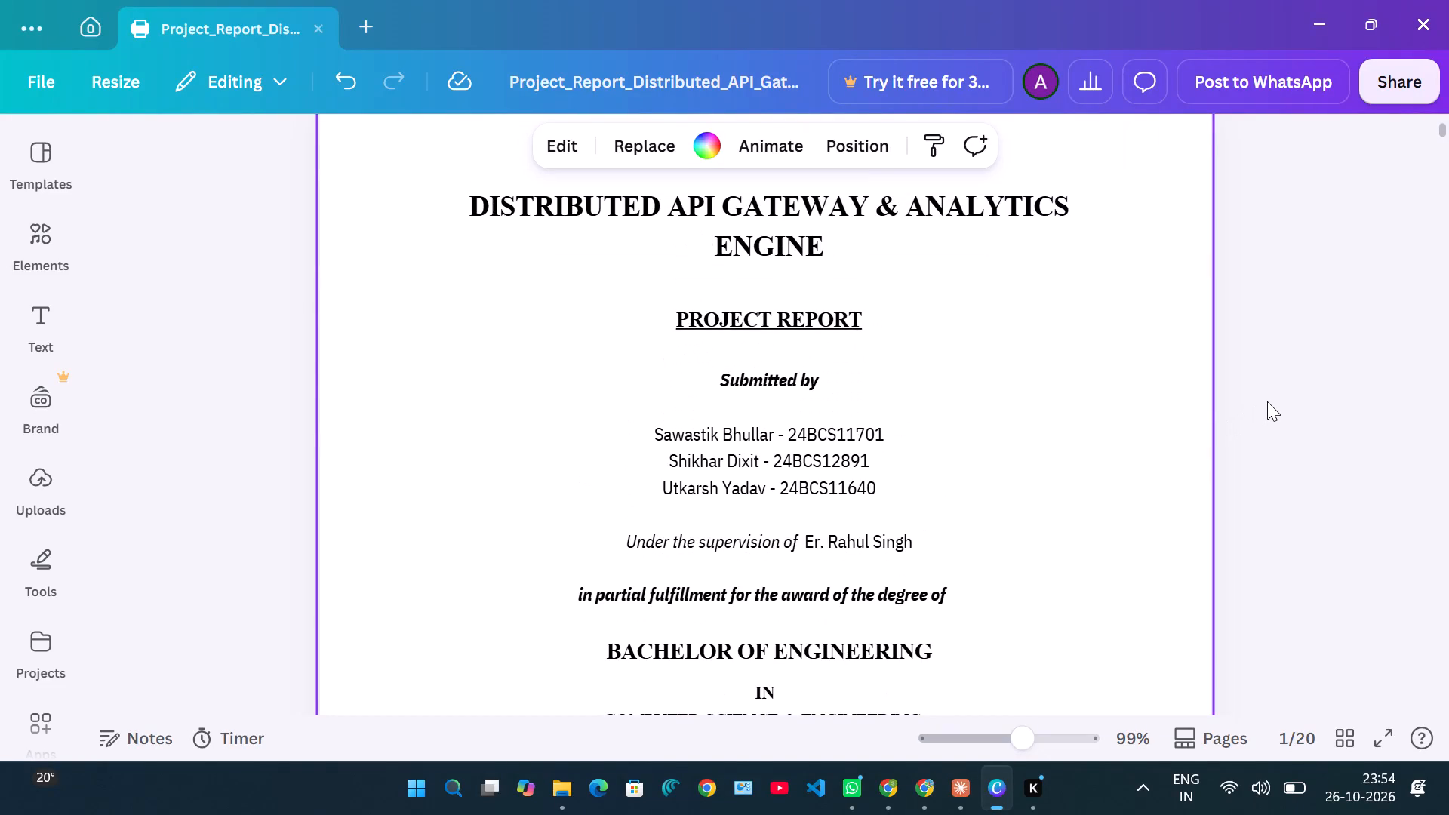
pyautogui.scroll(-1, 1267, 401)
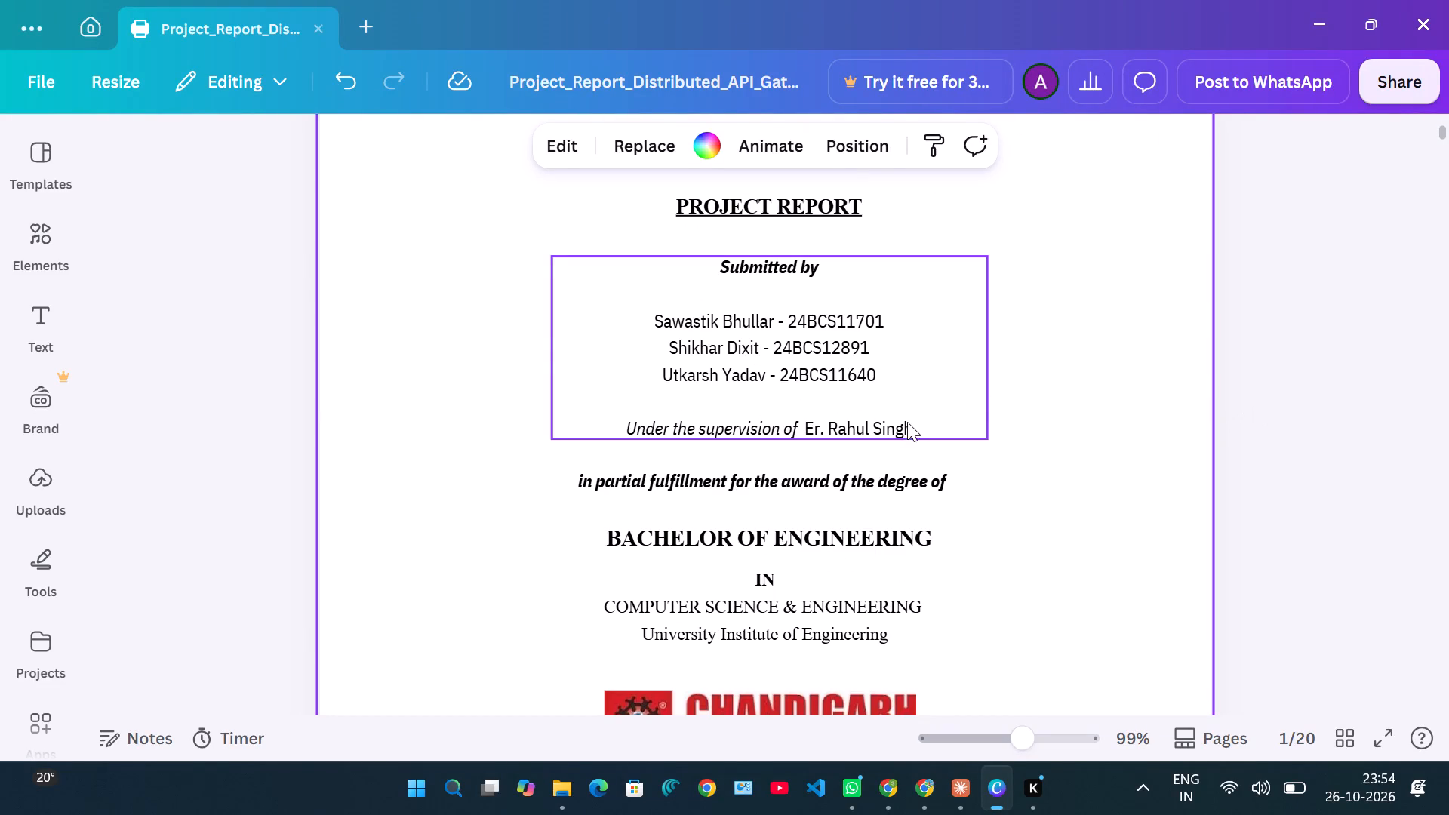
pyautogui.click(912, 425)
pyautogui.click(912, 425)
pyautogui.moveTo(912, 425); pyautogui.dragTo(823, 426)
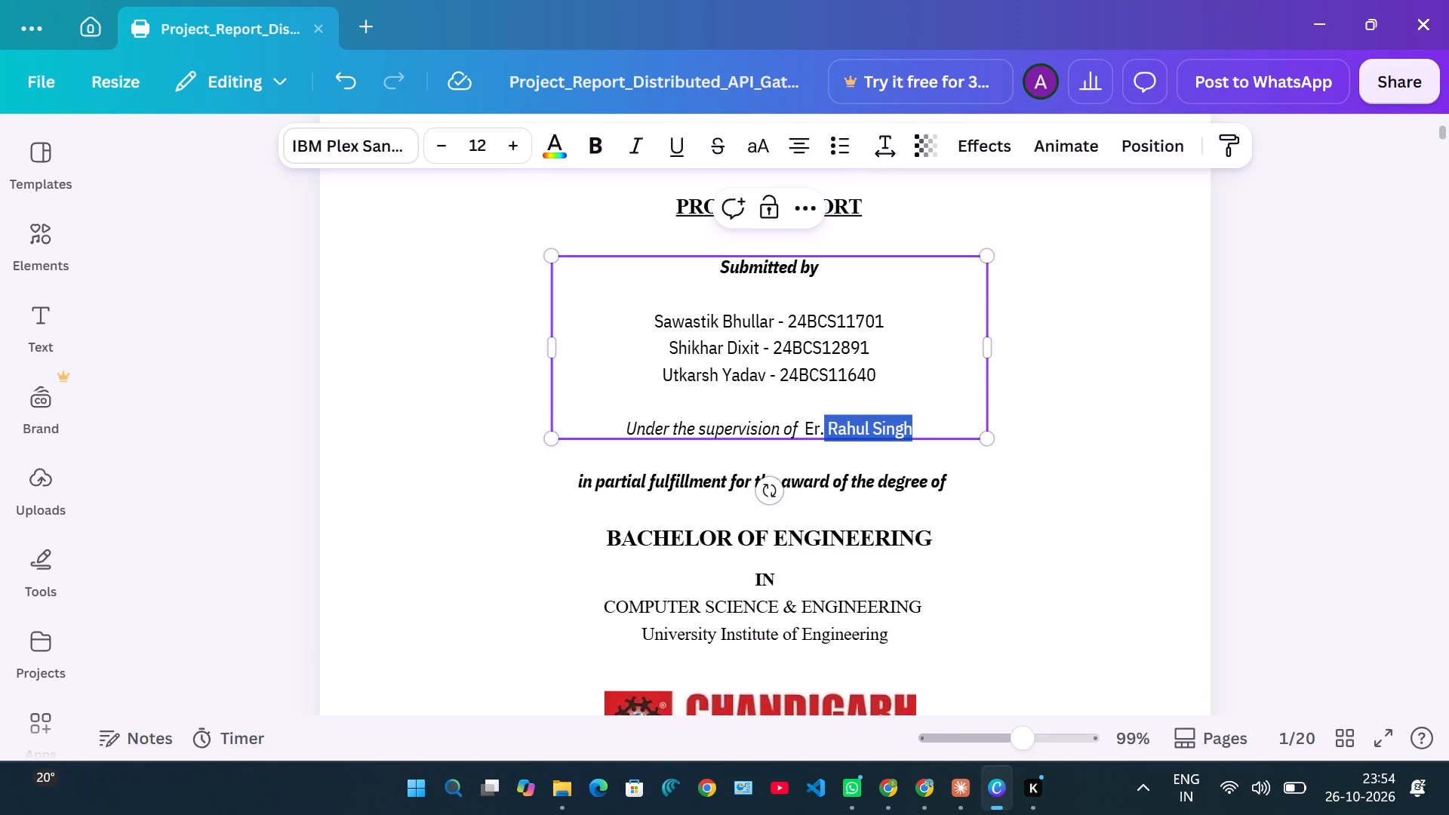
pyautogui.moveTo(823, 426); pyautogui.dragTo(804, 433)
pyautogui.click(584, 159)
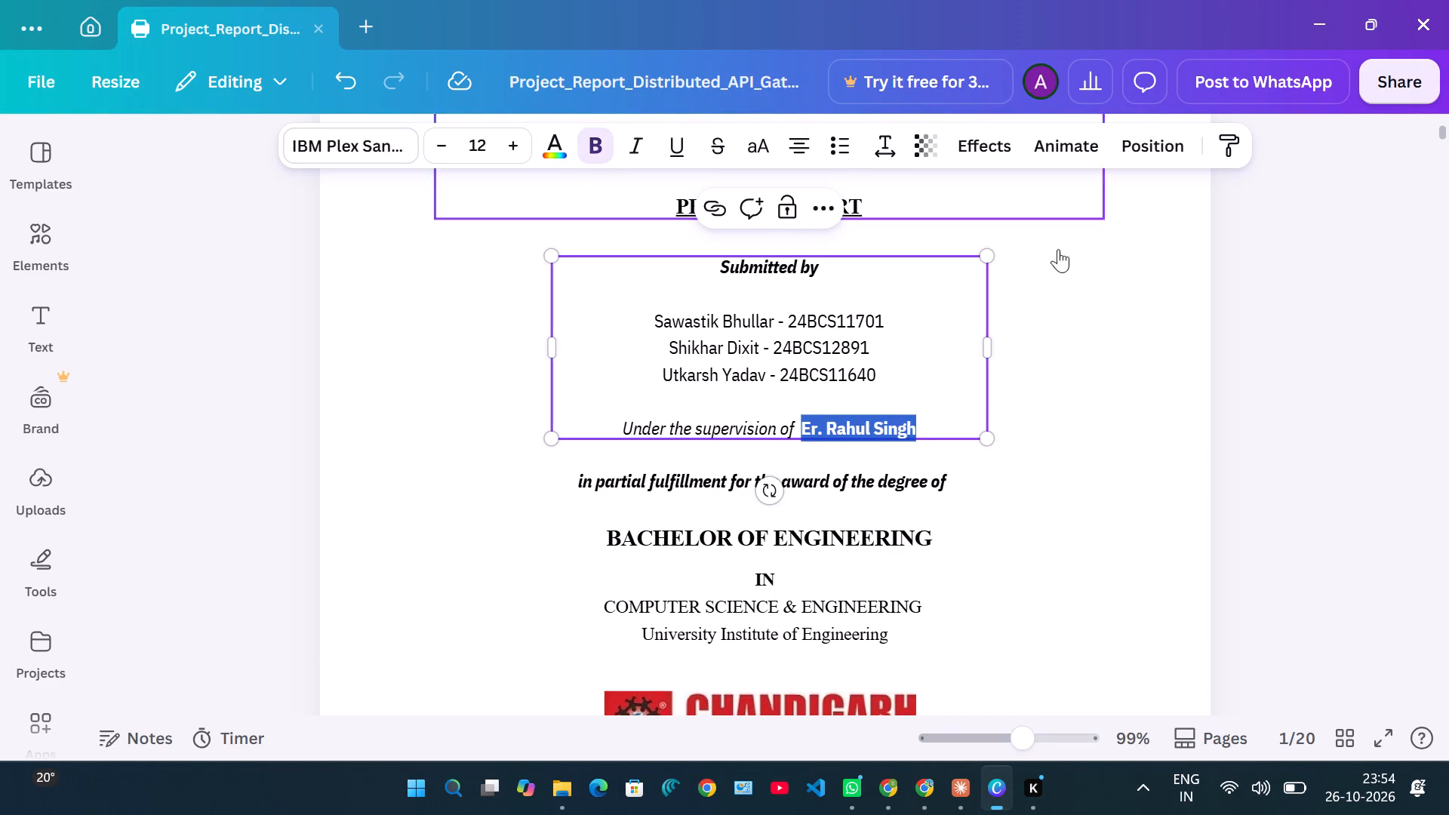
pyautogui.click(1358, 384)
# Replace the "[Month, Year]" placeholder text below "Chandigarh University" on the cover page with 2026.
pyautogui.scroll(2, 1346, 386)
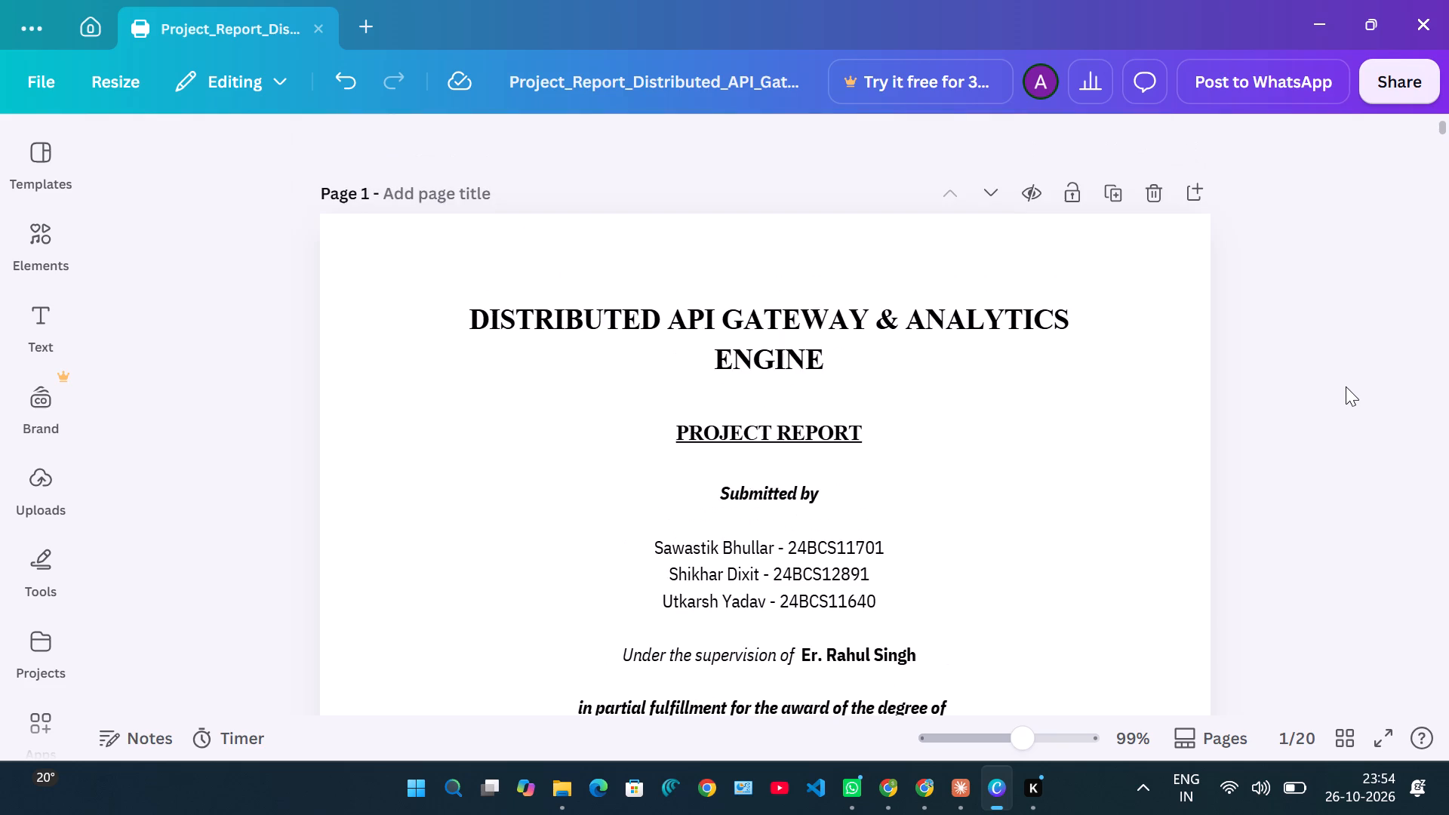
pyautogui.scroll(1, 1346, 386)
pyautogui.scroll(-8, 1340, 346)
pyautogui.scroll(1, 1340, 345)
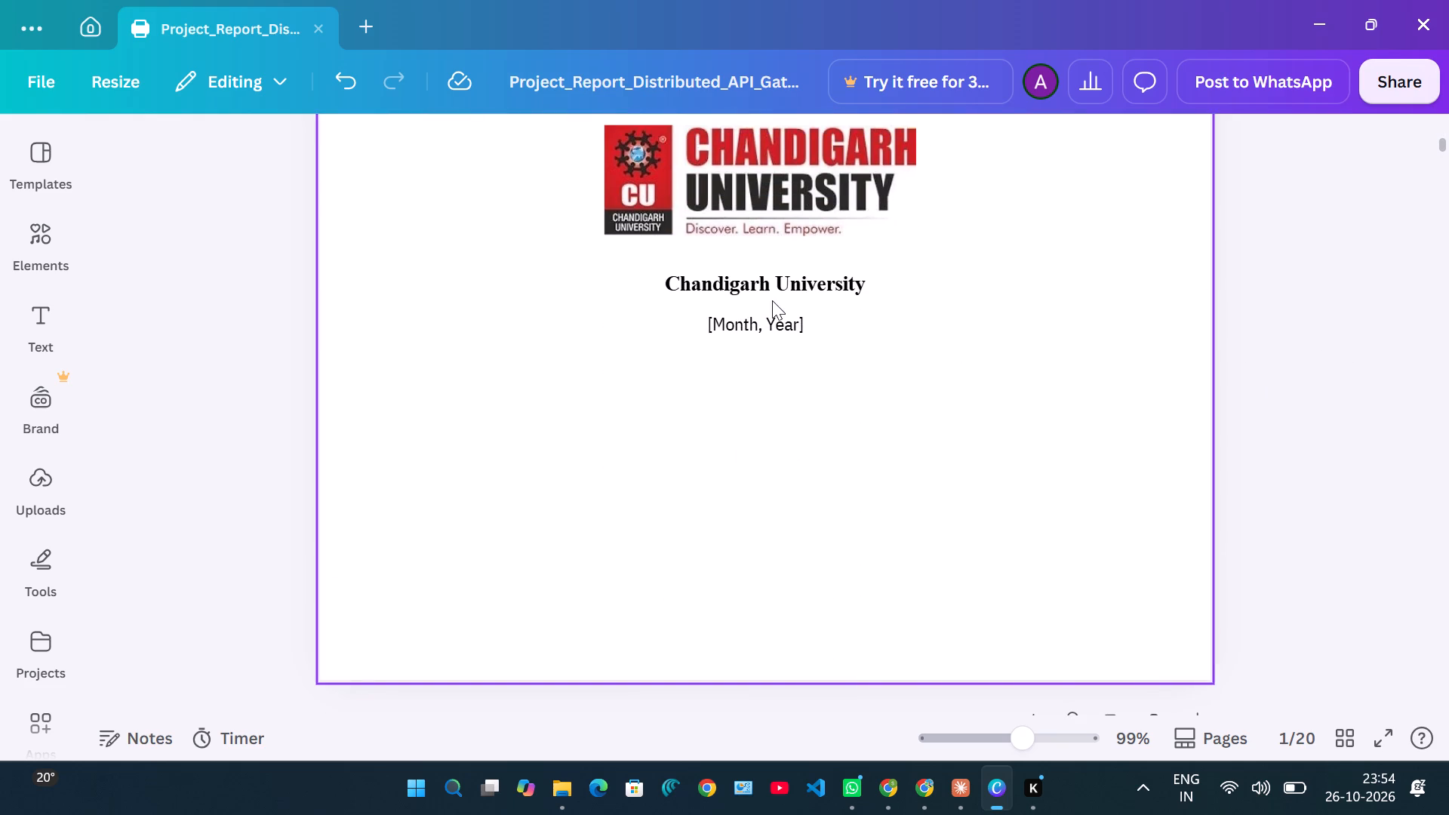
pyautogui.click(795, 327)
pyautogui.click(799, 326)
pyautogui.click(799, 326)
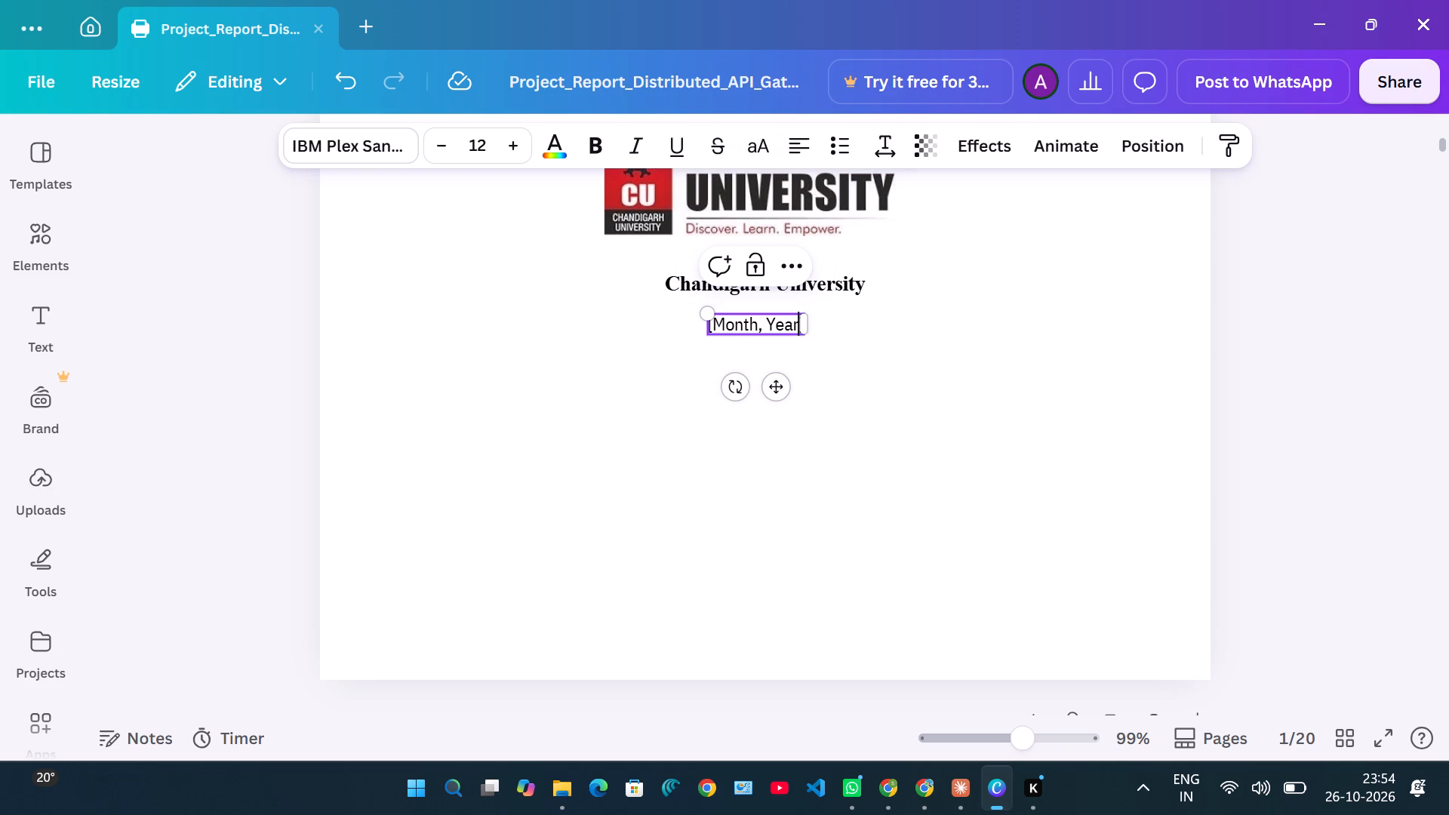
pyautogui.press('BackSpace')
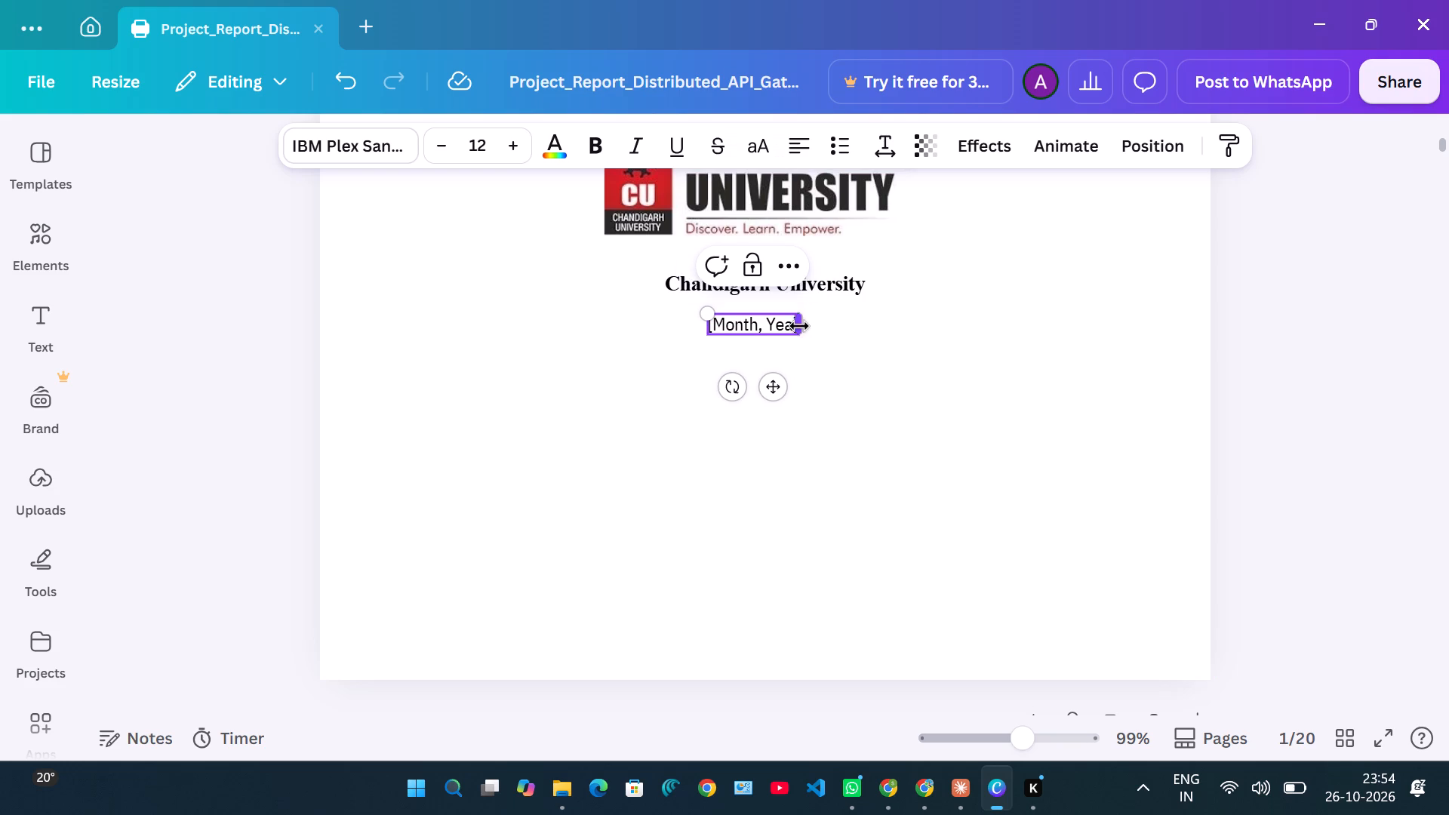
pyautogui.press('BackSpace')
pyautogui.press('BackSpace')
pyautogui.press('BackSpace')
pyautogui.press('BackSpace')
pyautogui.press('BackSpace')
pyautogui.press('BackSpace')
pyautogui.press('BackSpace')
pyautogui.press('BackSpace')
pyautogui.press('BackSpace')
pyautogui.press('BackSpace')
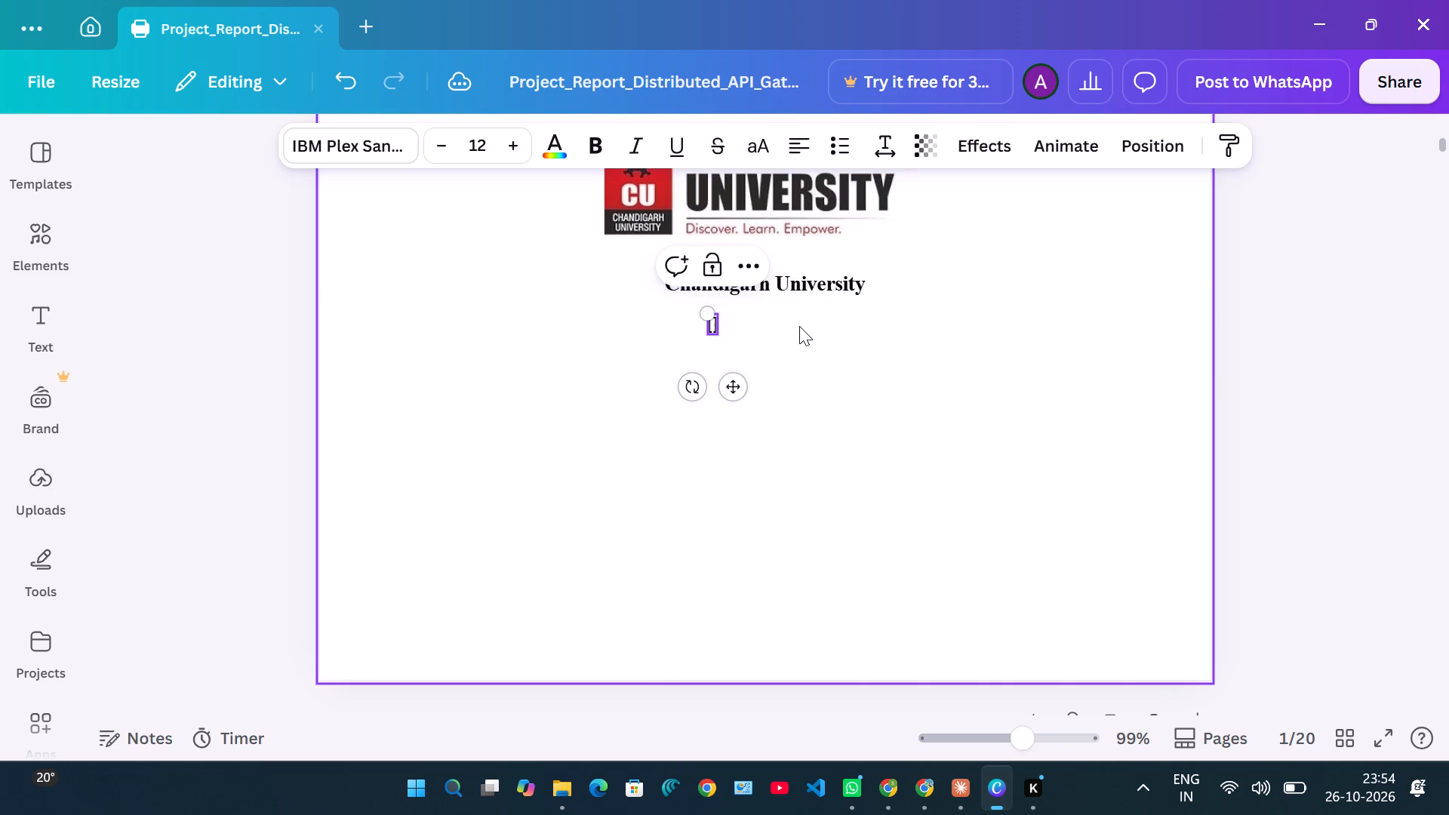
pyautogui.press('BackSpace')
pyautogui.write('2026')
pyautogui.click(1278, 321)
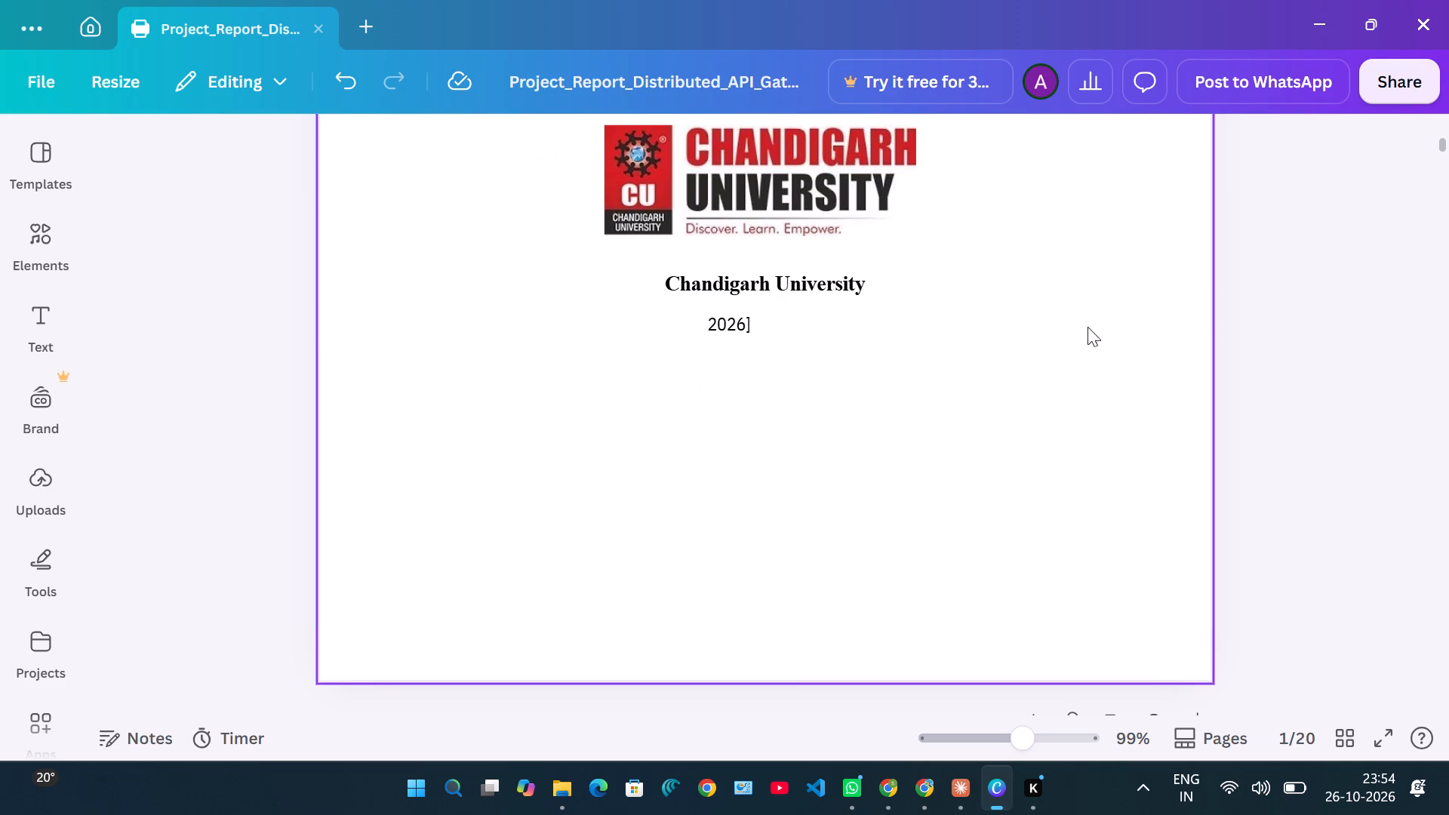
# Move the year line sideways so it sits roughly centred beneath "Chandigarh University".
pyautogui.moveTo(739, 323); pyautogui.dragTo(764, 318)
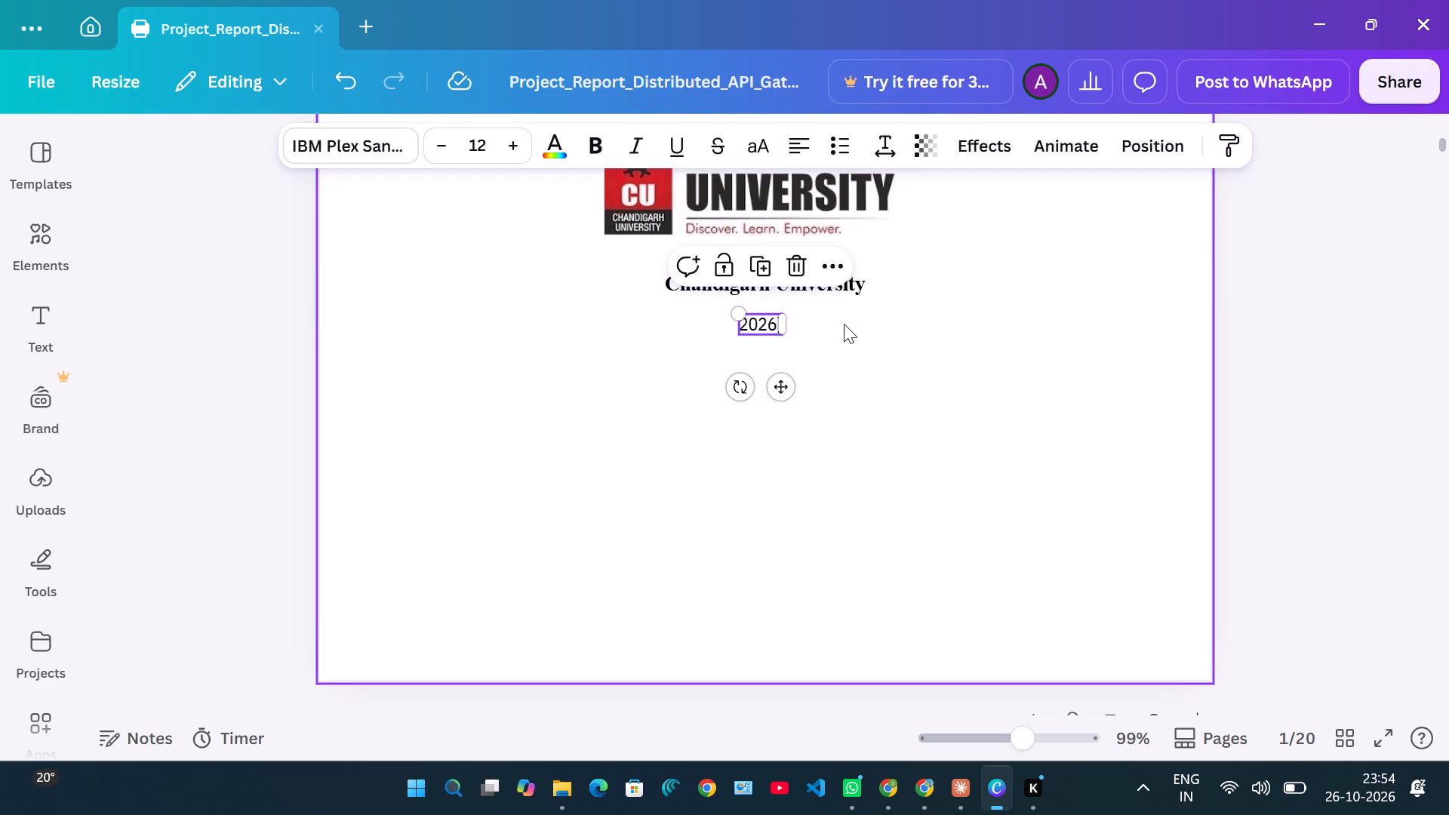
# Remove the leftover closing bracket after 2026, keeping the year text itself.
pyautogui.press('BackSpace')
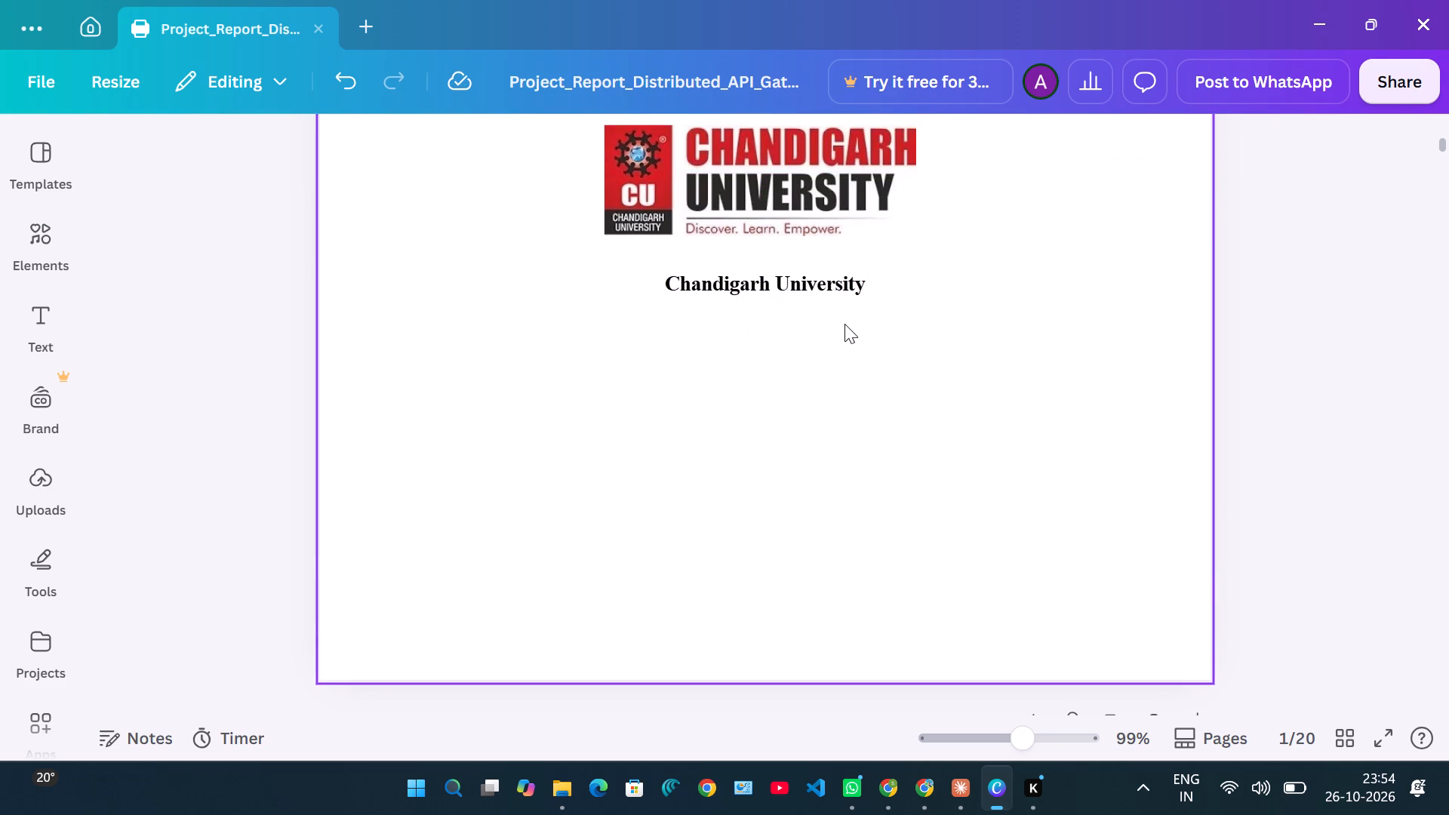
pyautogui.hotkey('ctrl', 'z')
pyautogui.click(794, 324)
pyautogui.click(779, 324)
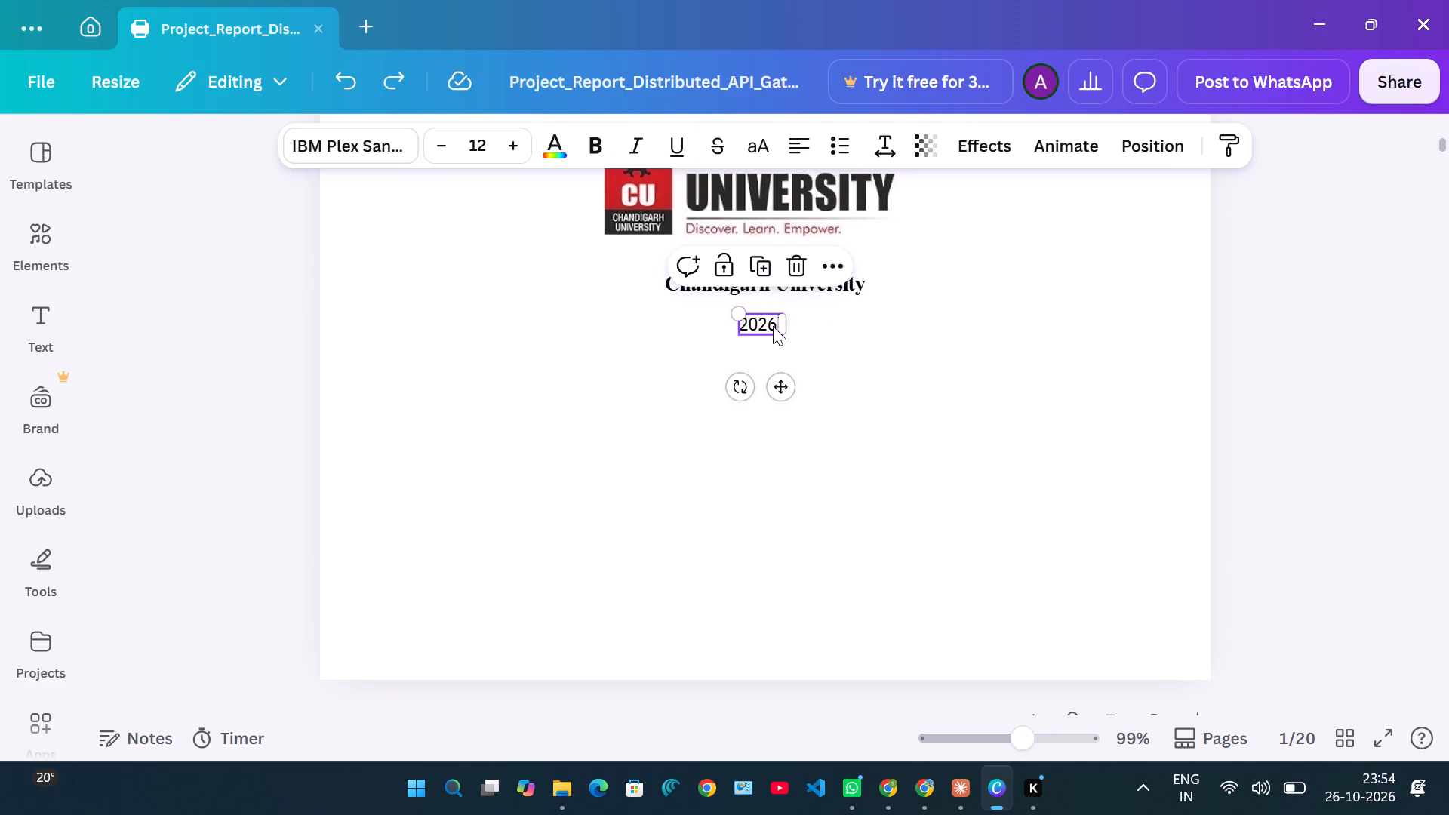
pyautogui.click(770, 326)
pyautogui.press('Right')
pyautogui.press('Right')
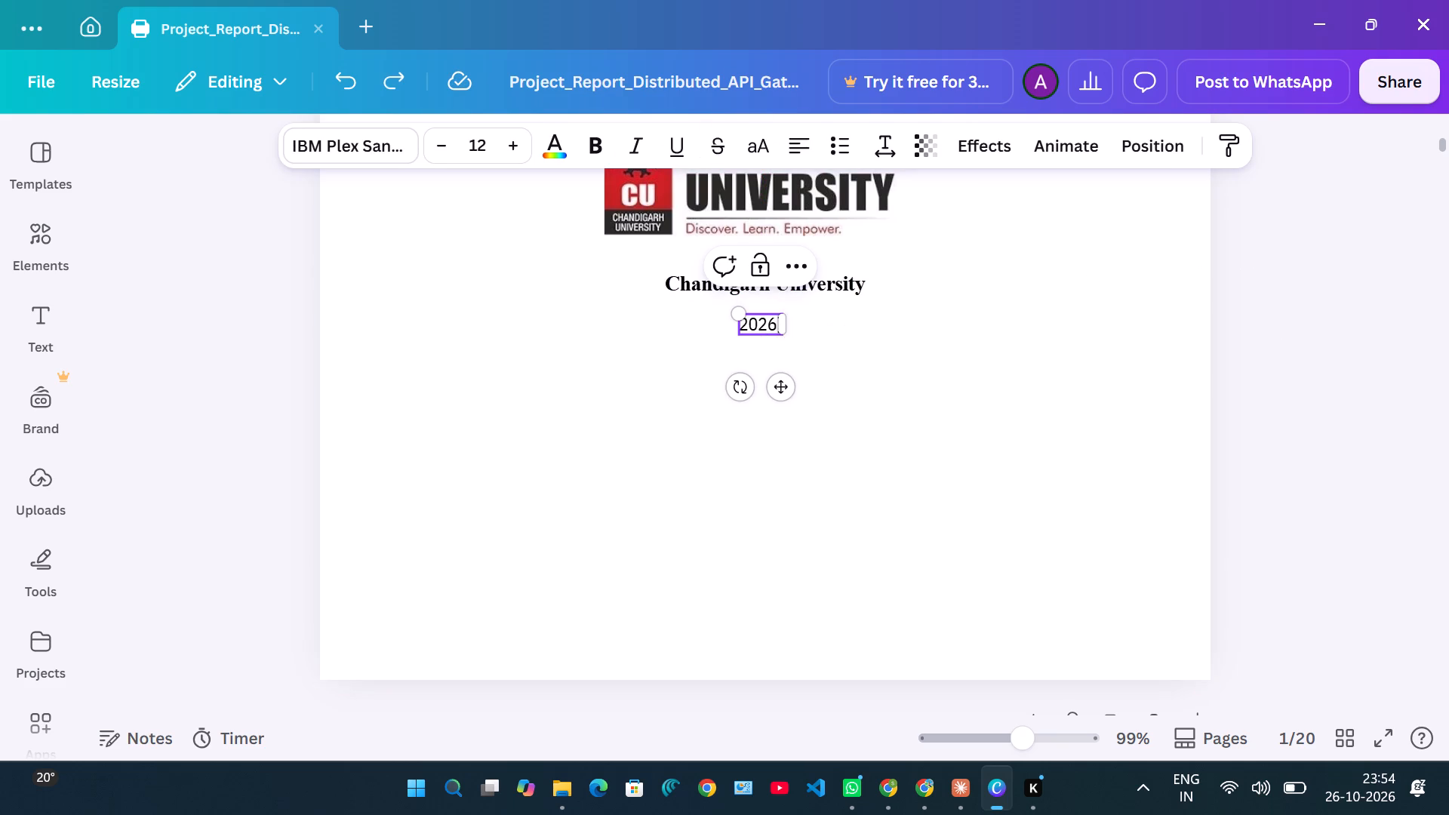
pyautogui.press('BackSpace')
pyautogui.click(906, 321)
# Change the "2026" line's font to Times New Roman and replace IBM Plex Sans Condensed with it on all pages.
pyautogui.scroll(2, 906, 321)
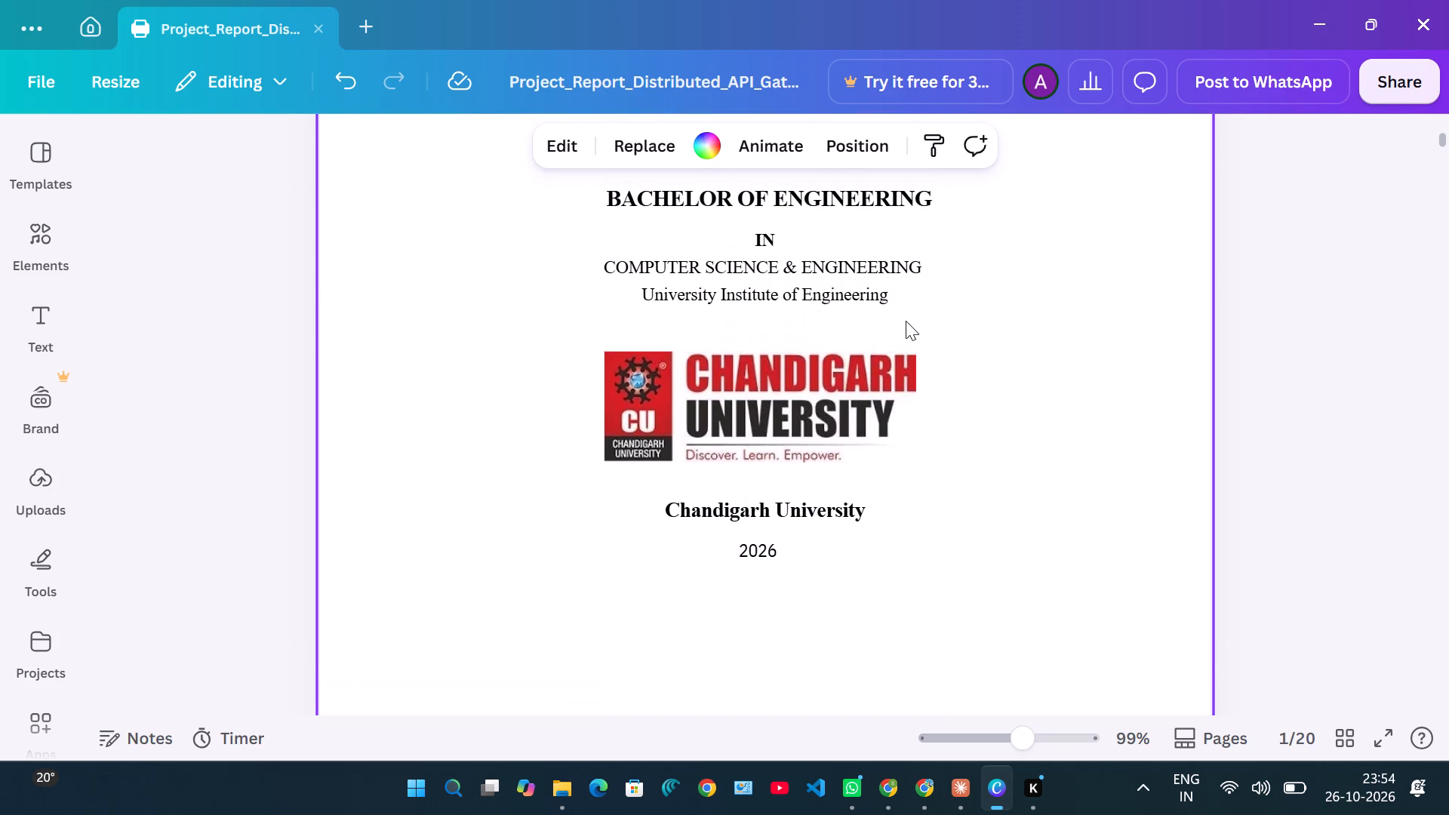
pyautogui.click(748, 555)
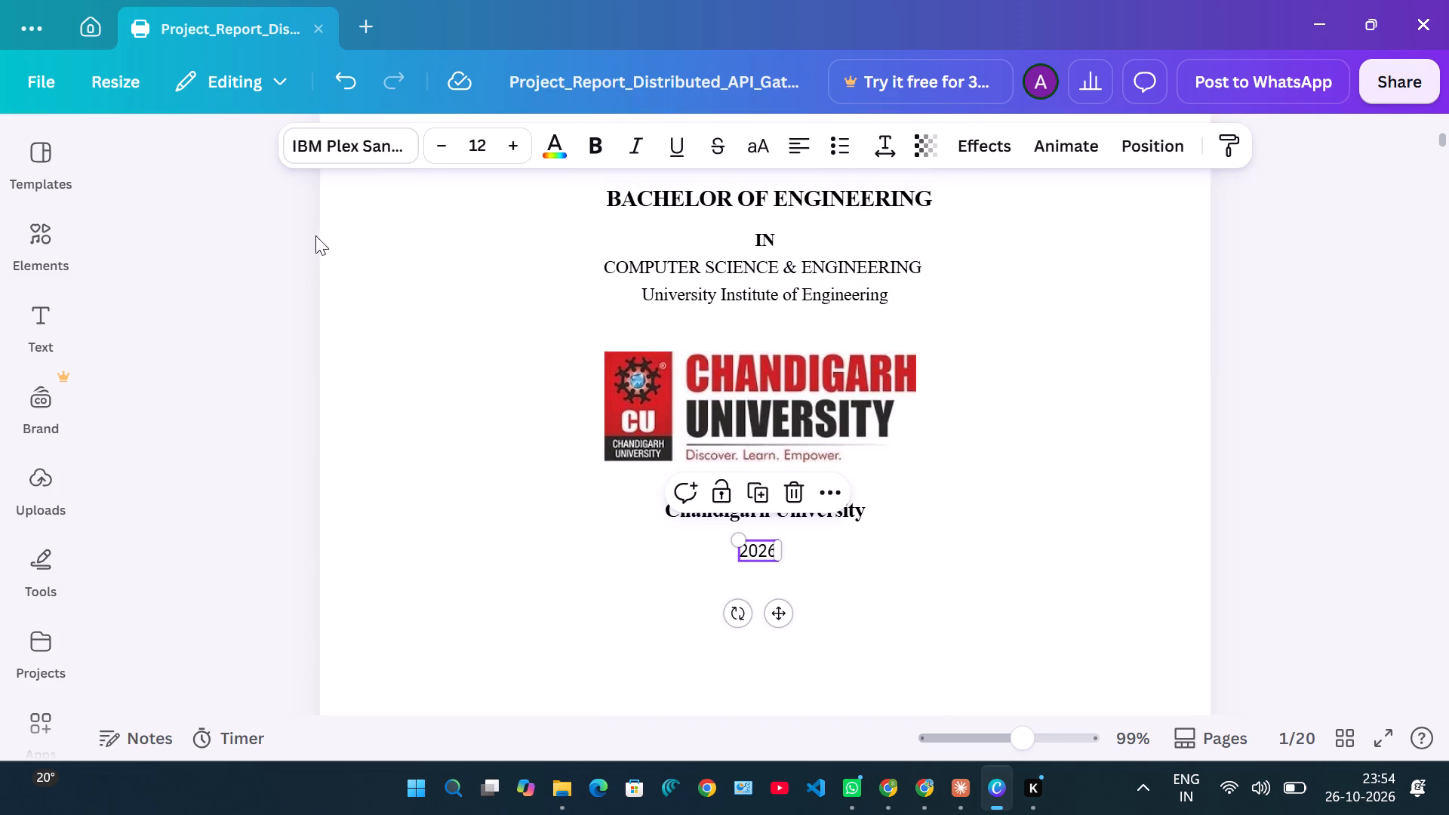
pyautogui.click(340, 147)
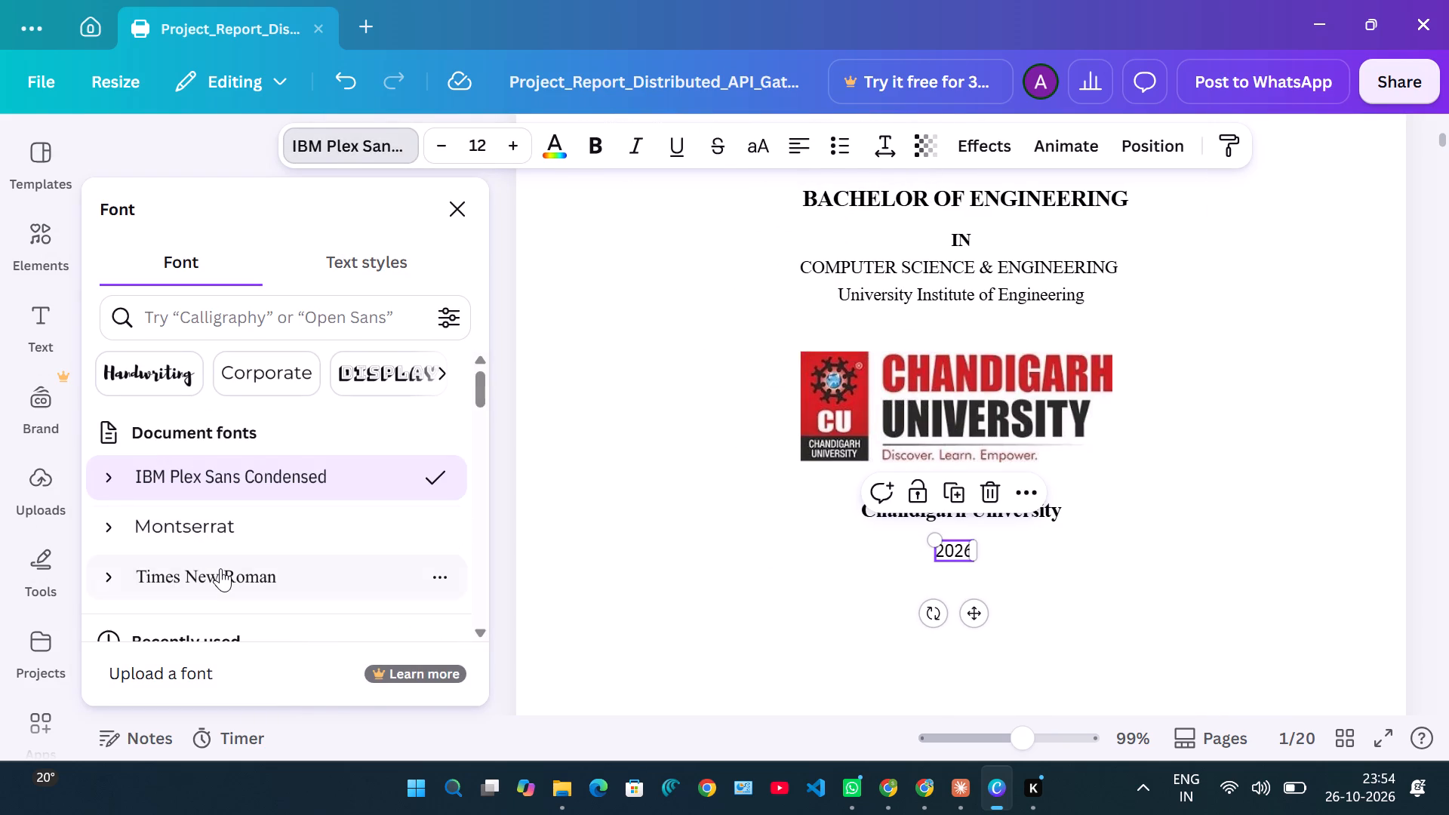
pyautogui.click(220, 568)
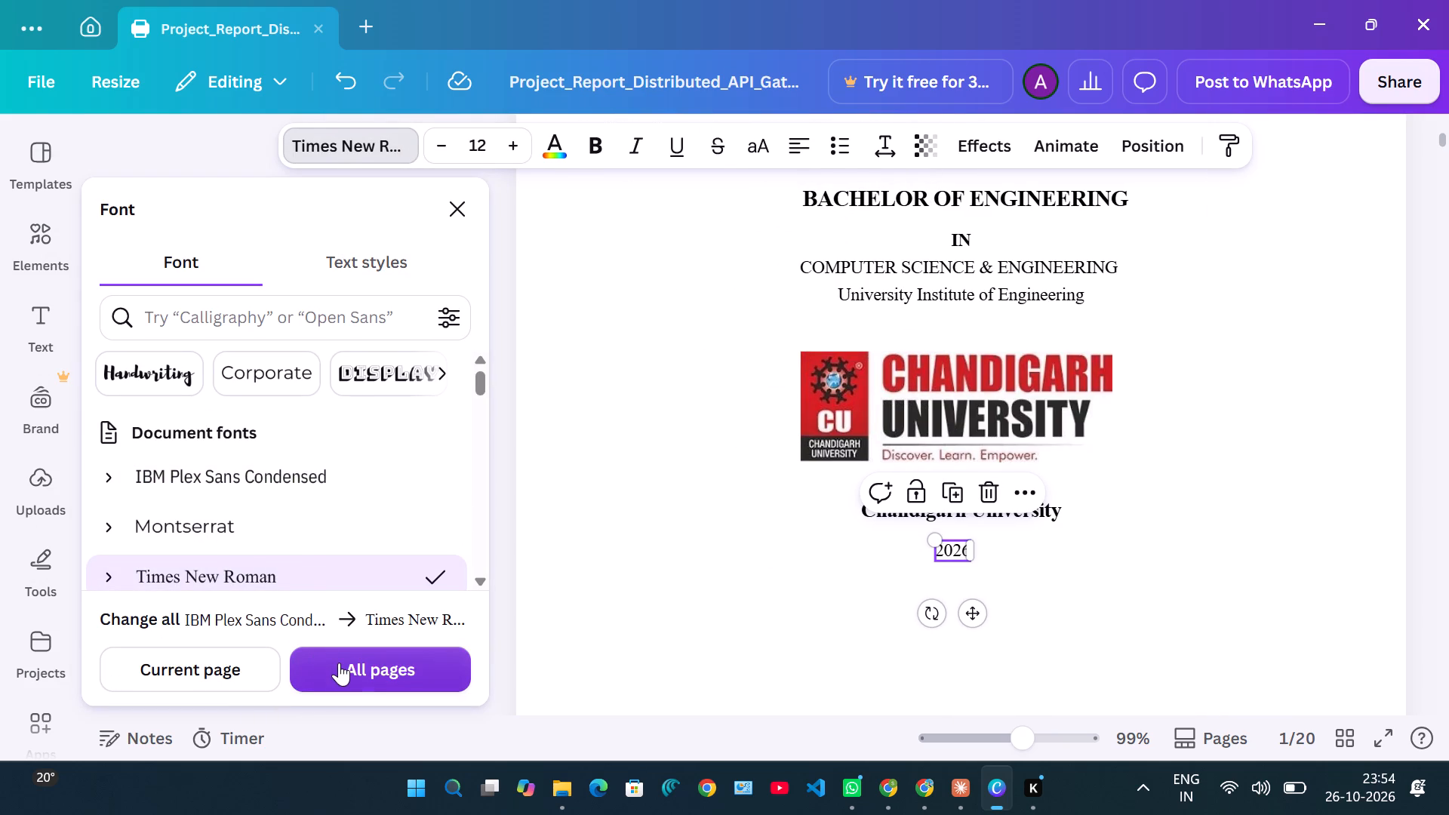
pyautogui.click(339, 663)
# Review the cover page text and the start of page 2 in the new font.
pyautogui.scroll(-3, 1266, 364)
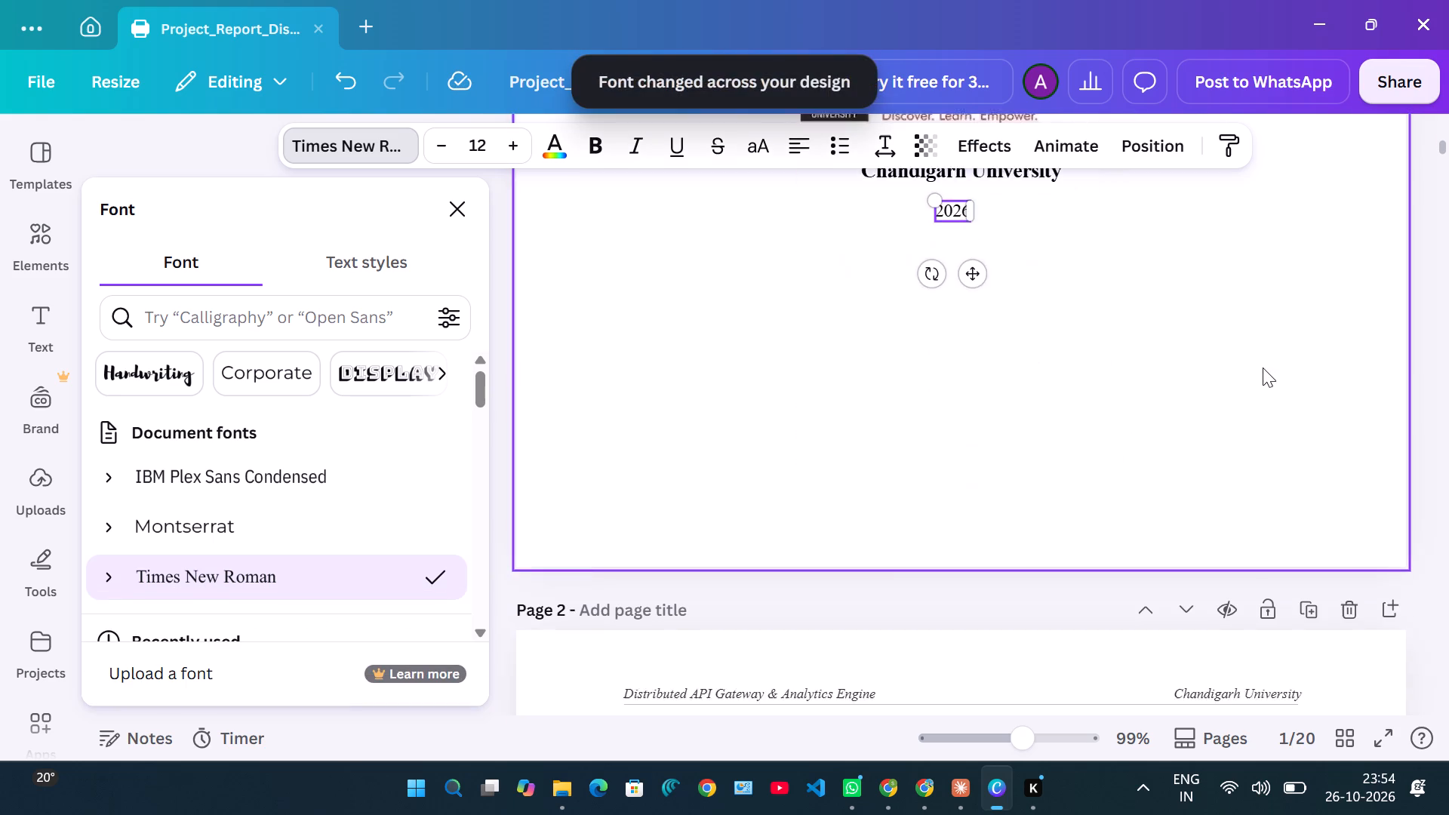
pyautogui.scroll(-3, 1263, 368)
pyautogui.scroll(2, 986, 436)
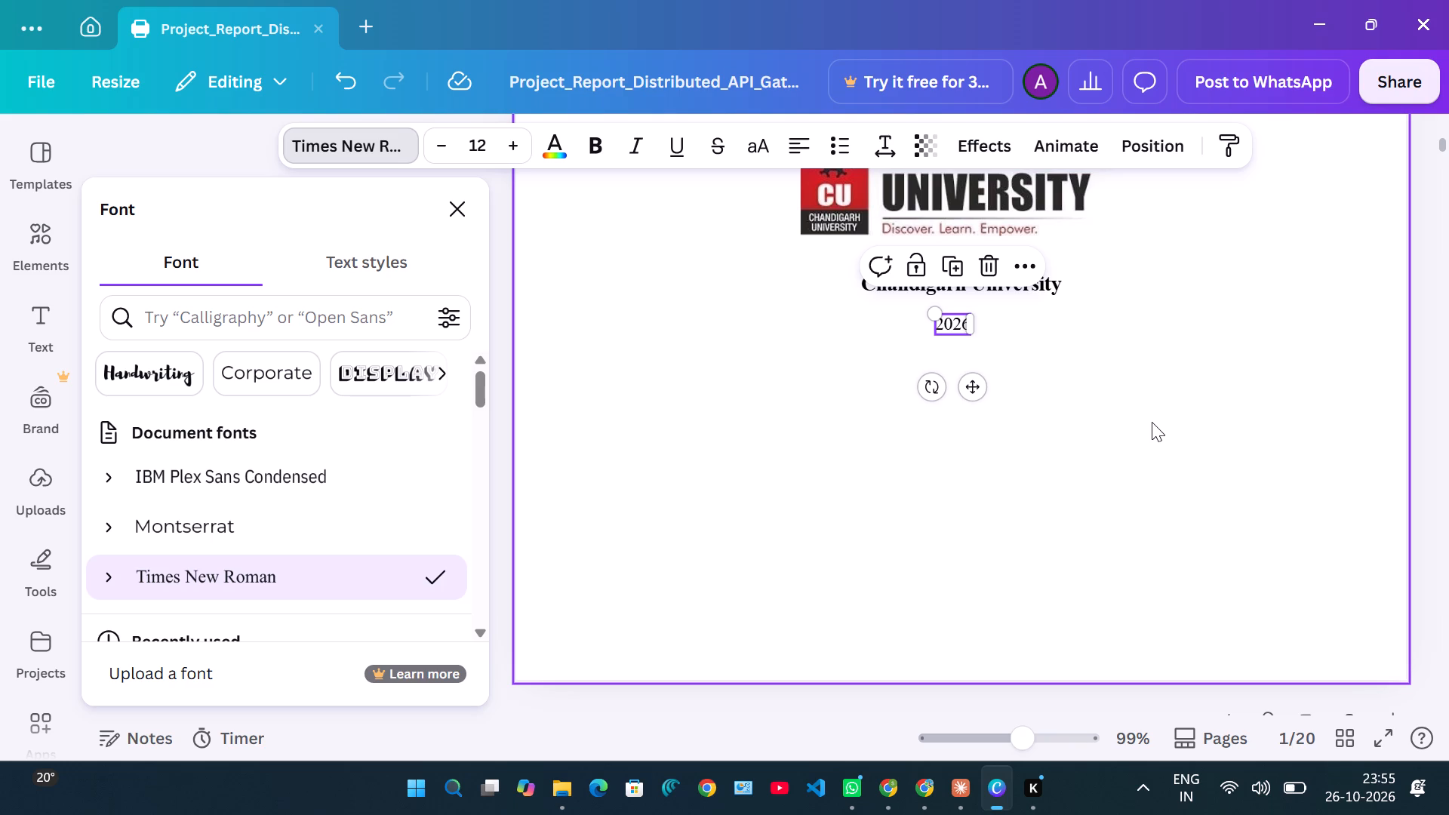
pyautogui.scroll(5, 1152, 422)
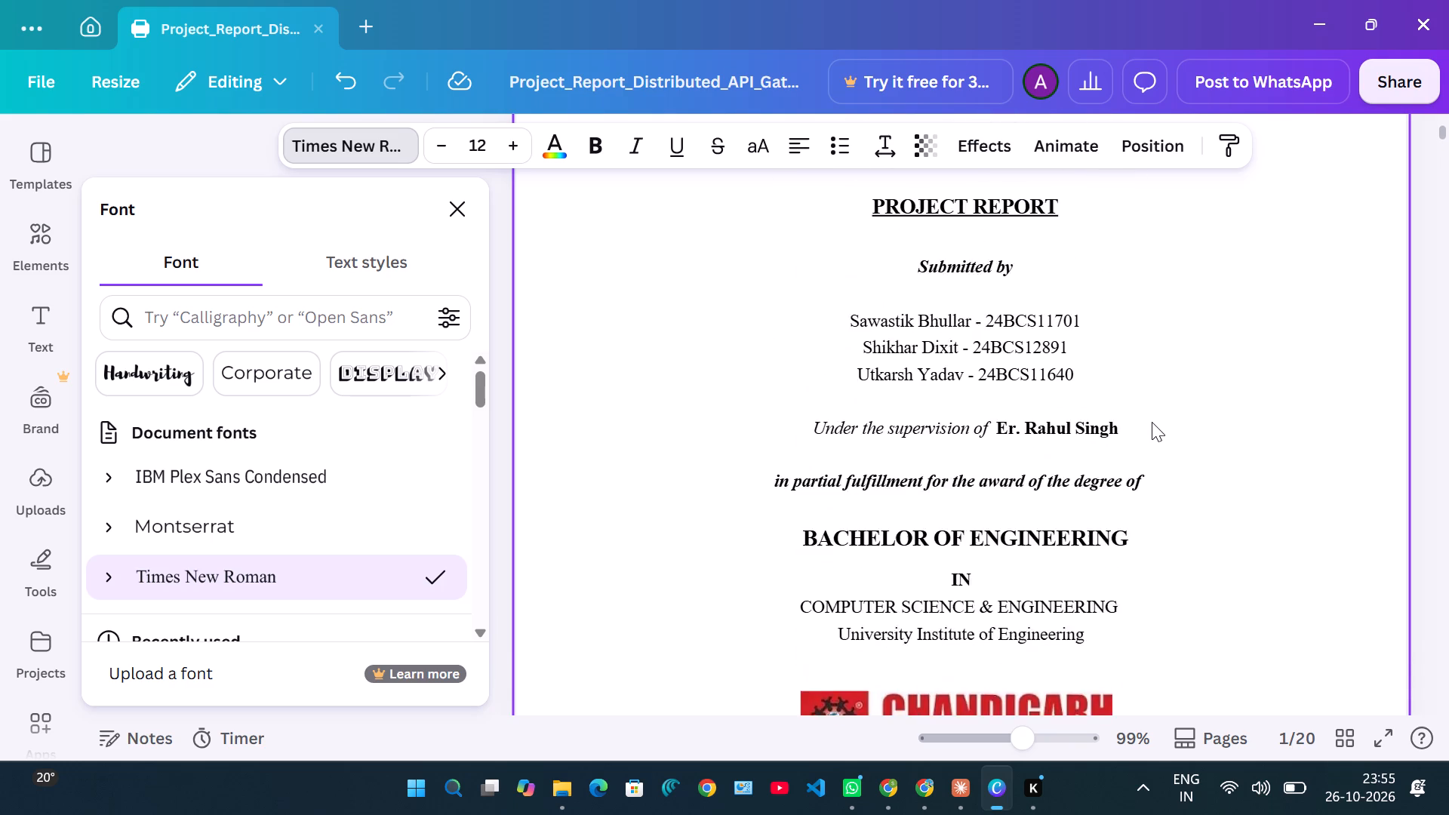
pyautogui.scroll(3, 1152, 422)
pyautogui.scroll(-2, 1152, 422)
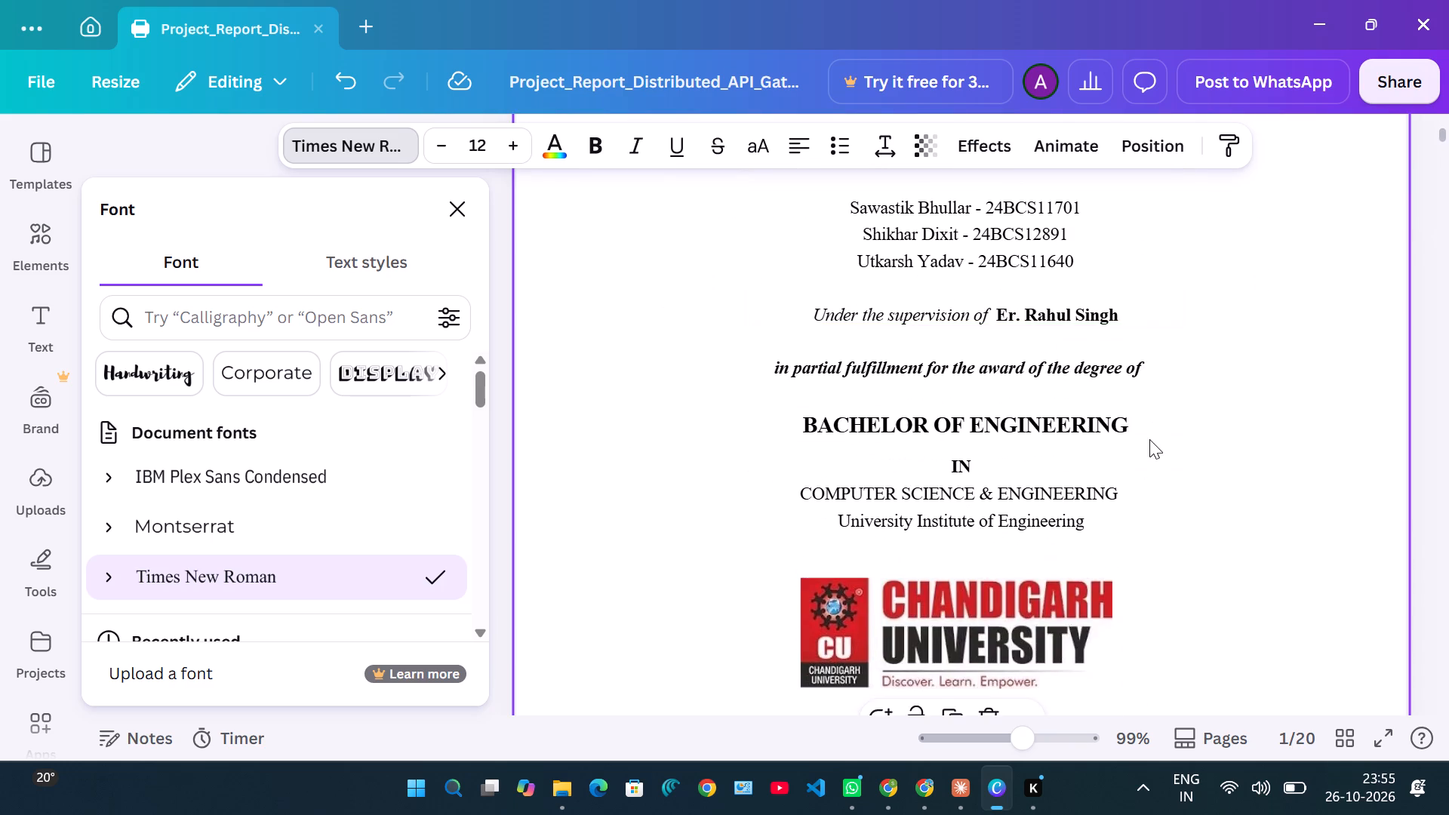
pyautogui.scroll(2, 1149, 439)
pyautogui.scroll(-2, 1195, 436)
pyautogui.scroll(-1, 1200, 500)
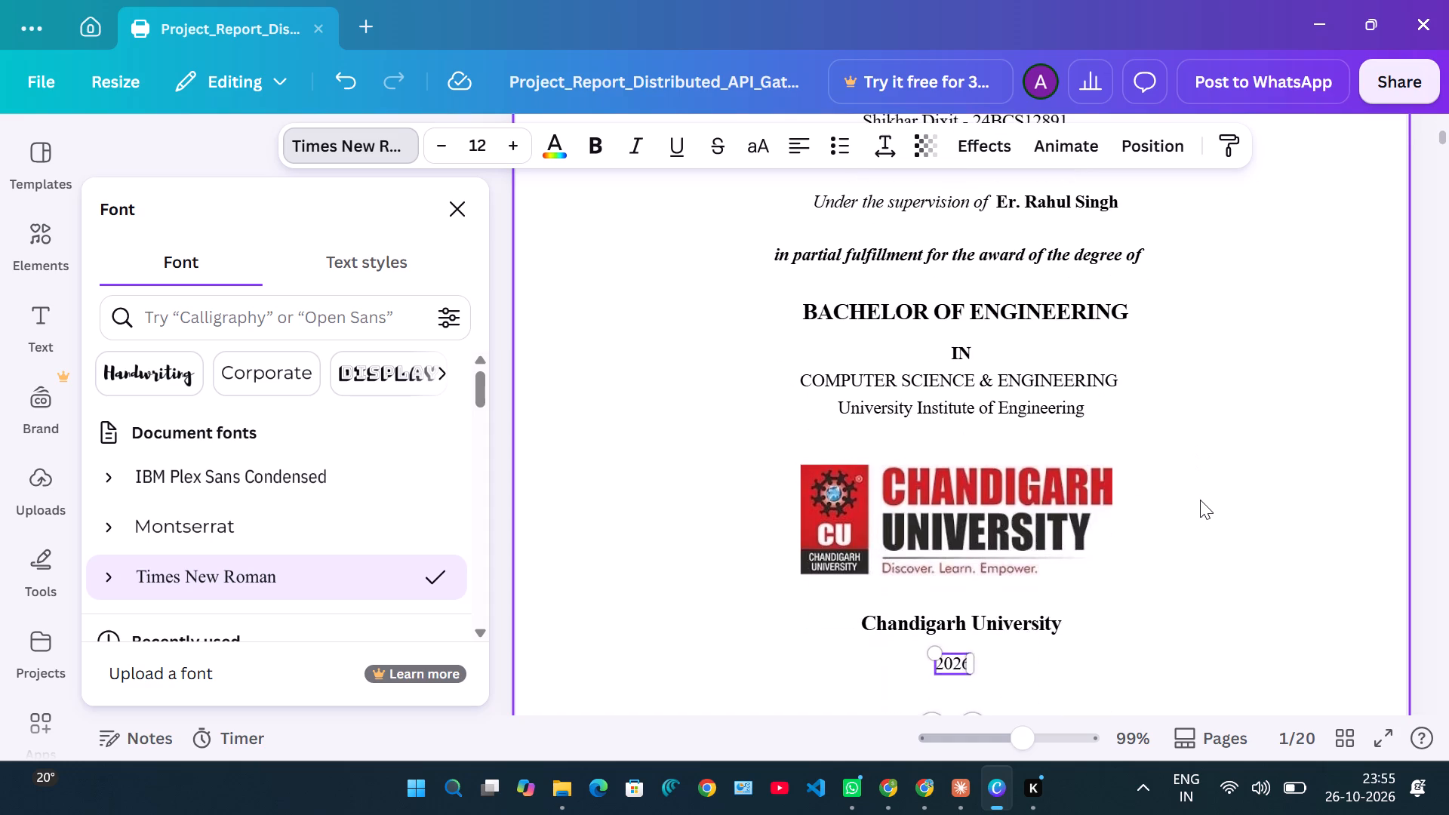
pyautogui.scroll(-2, 1200, 500)
# Enlarge the Chandigarh University logo outward on both sides so it is wider than the text lines above it.
pyautogui.click(1049, 291)
pyautogui.scroll(4, 1049, 291)
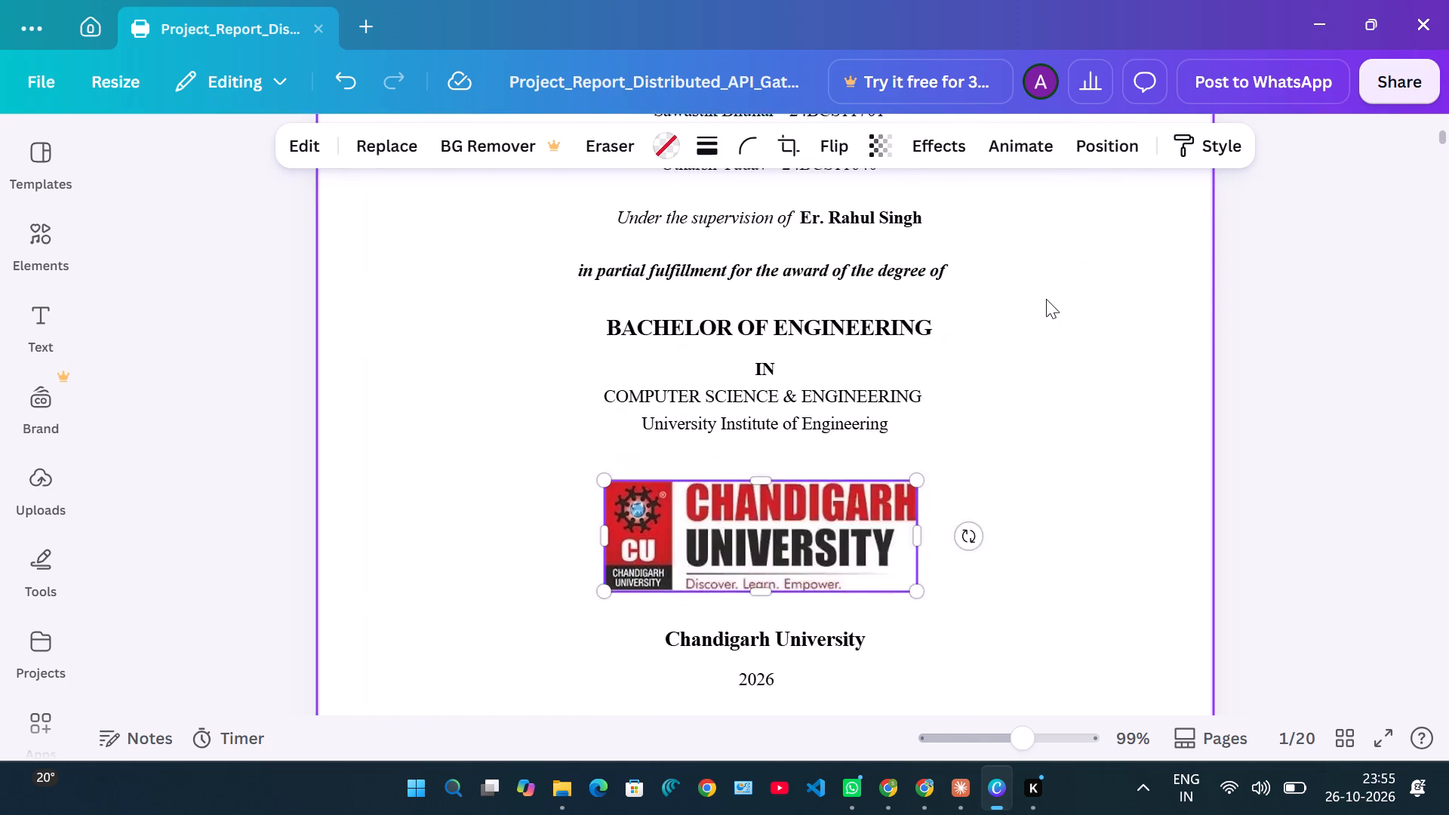
pyautogui.scroll(2, 1046, 299)
pyautogui.scroll(-3, 1046, 299)
pyautogui.scroll(-2, 935, 470)
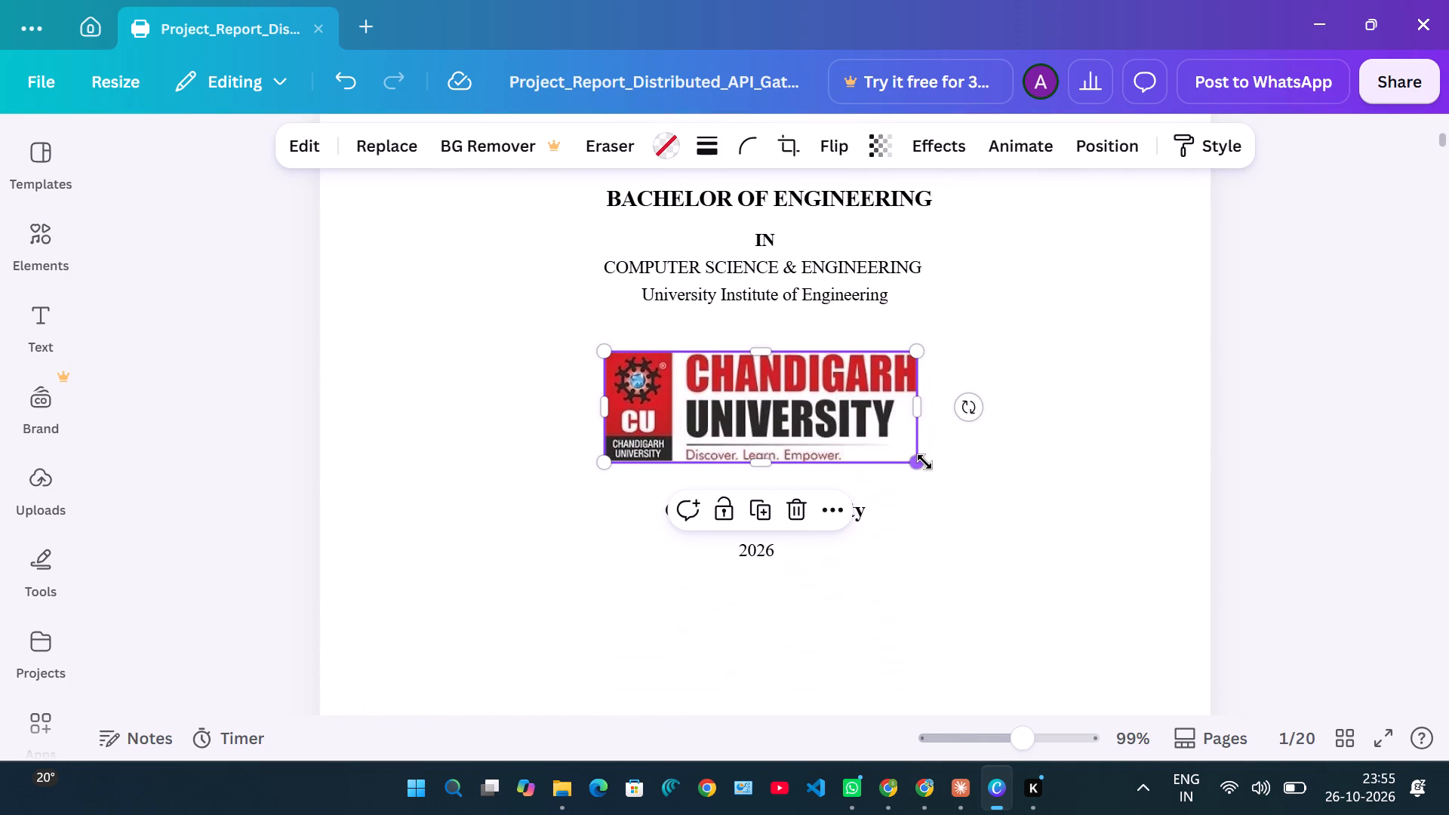
pyautogui.moveTo(920, 458); pyautogui.dragTo(955, 484)
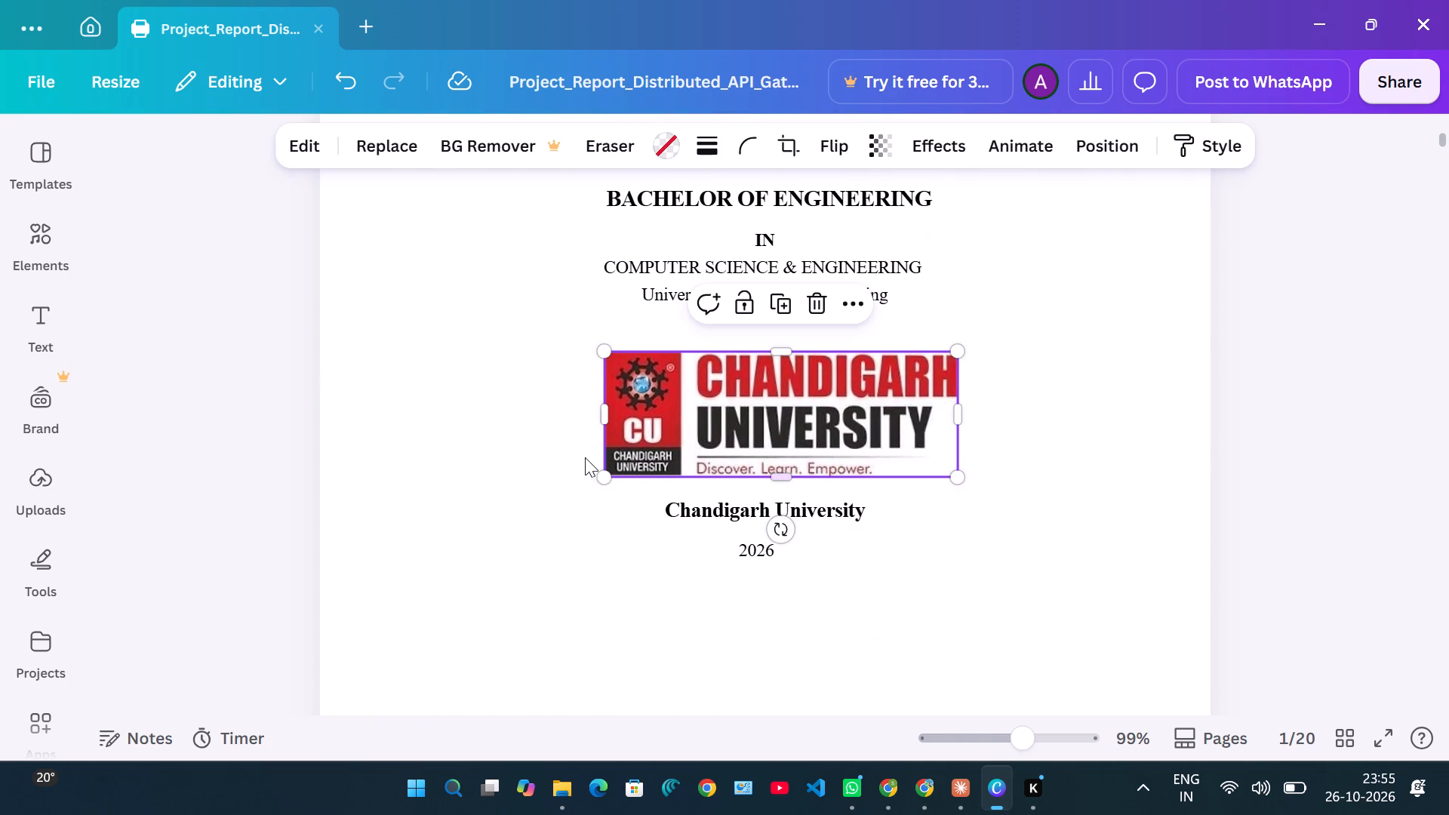
pyautogui.moveTo(600, 476); pyautogui.dragTo(555, 483)
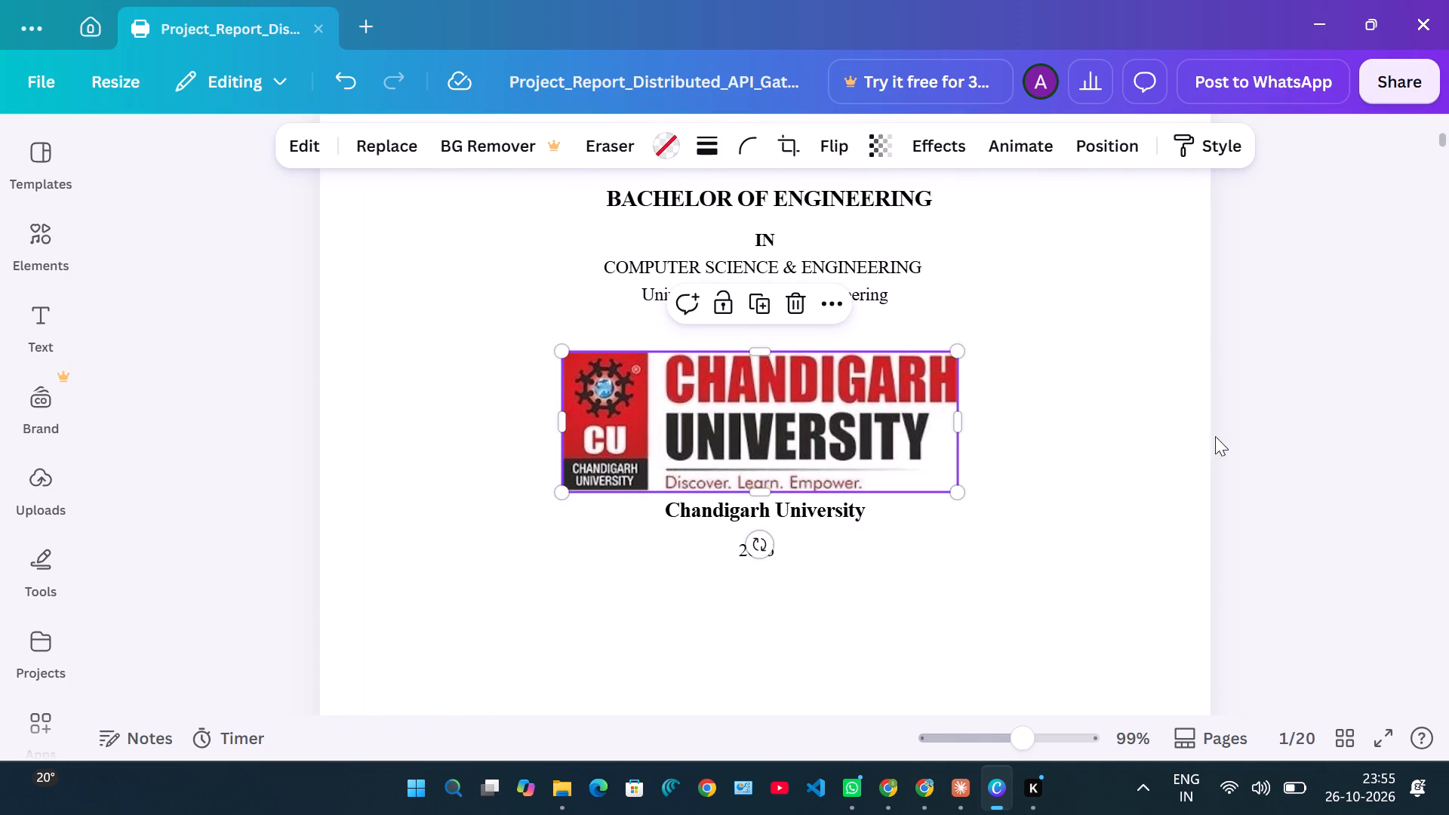
pyautogui.click(1263, 419)
# Shift the enlarged Chandigarh University logo slightly sideways to centre it horizontally on the cover page.
pyautogui.scroll(5, 1263, 419)
pyautogui.scroll(-3, 1263, 419)
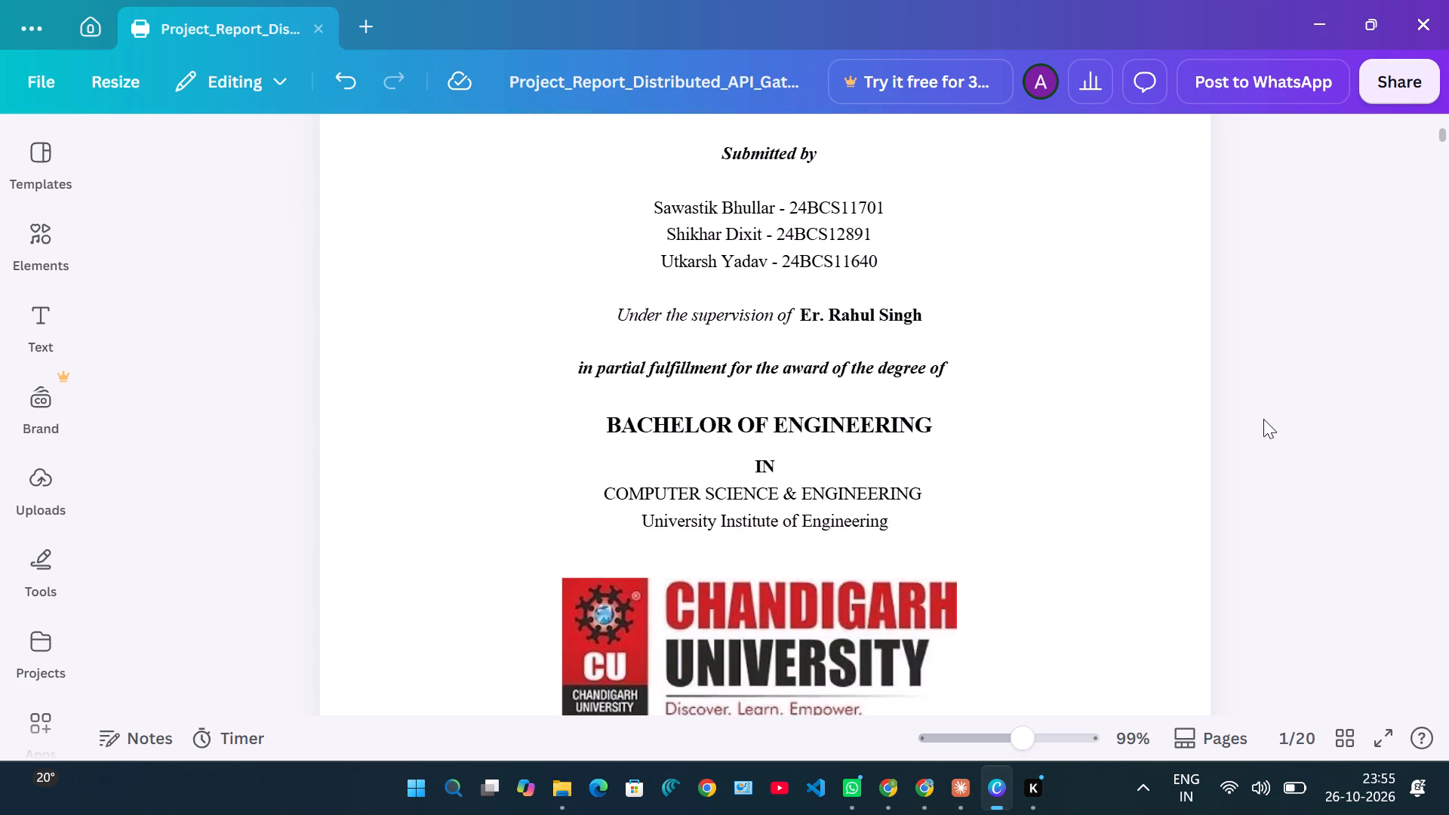
pyautogui.scroll(-2, 1263, 419)
pyautogui.click(855, 435)
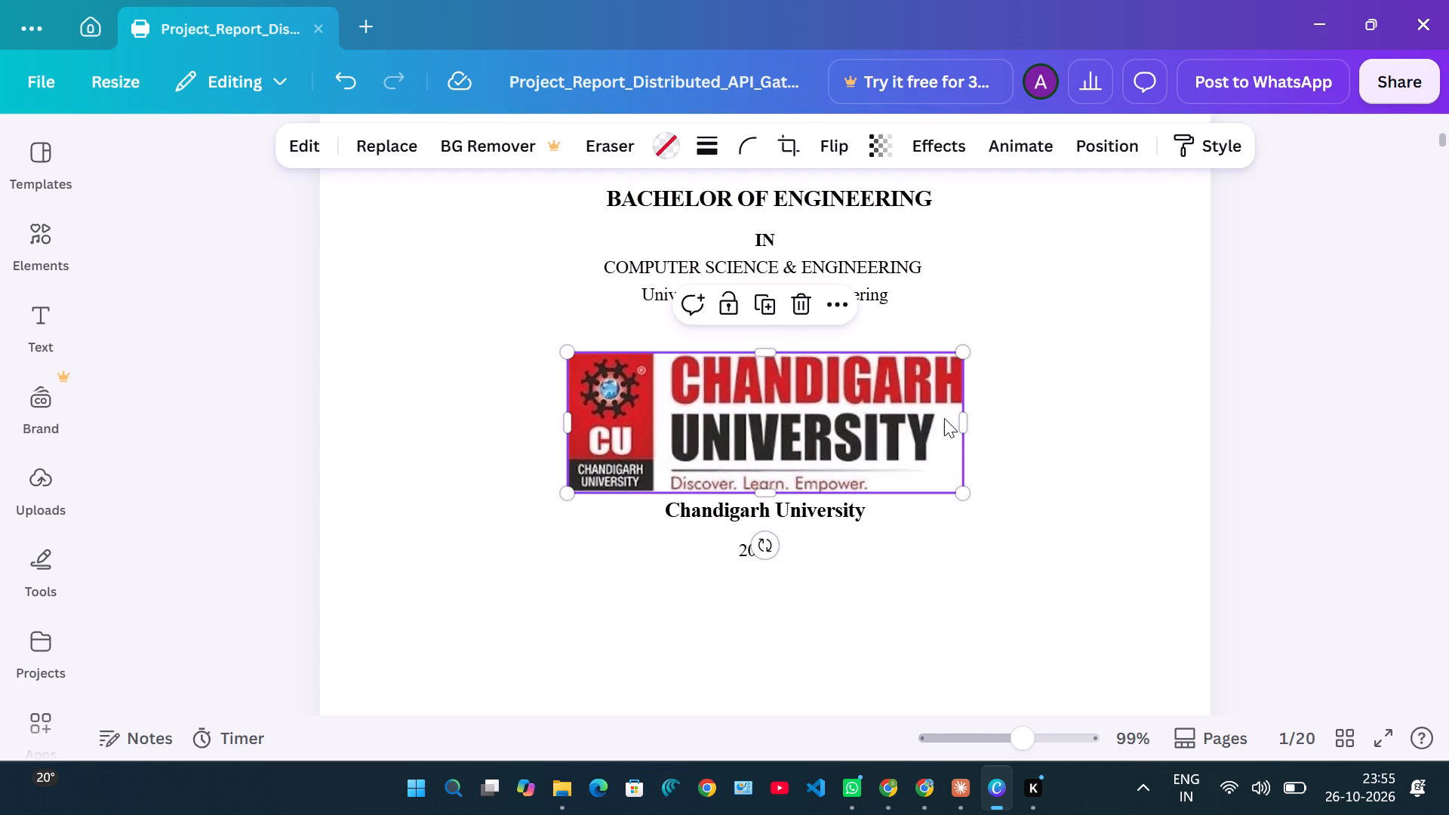
pyautogui.click(1315, 361)
# Move the "Chandigarh University" line down slightly to leave a gap below the logo, keeping it centred.
pyautogui.scroll(4, 1315, 361)
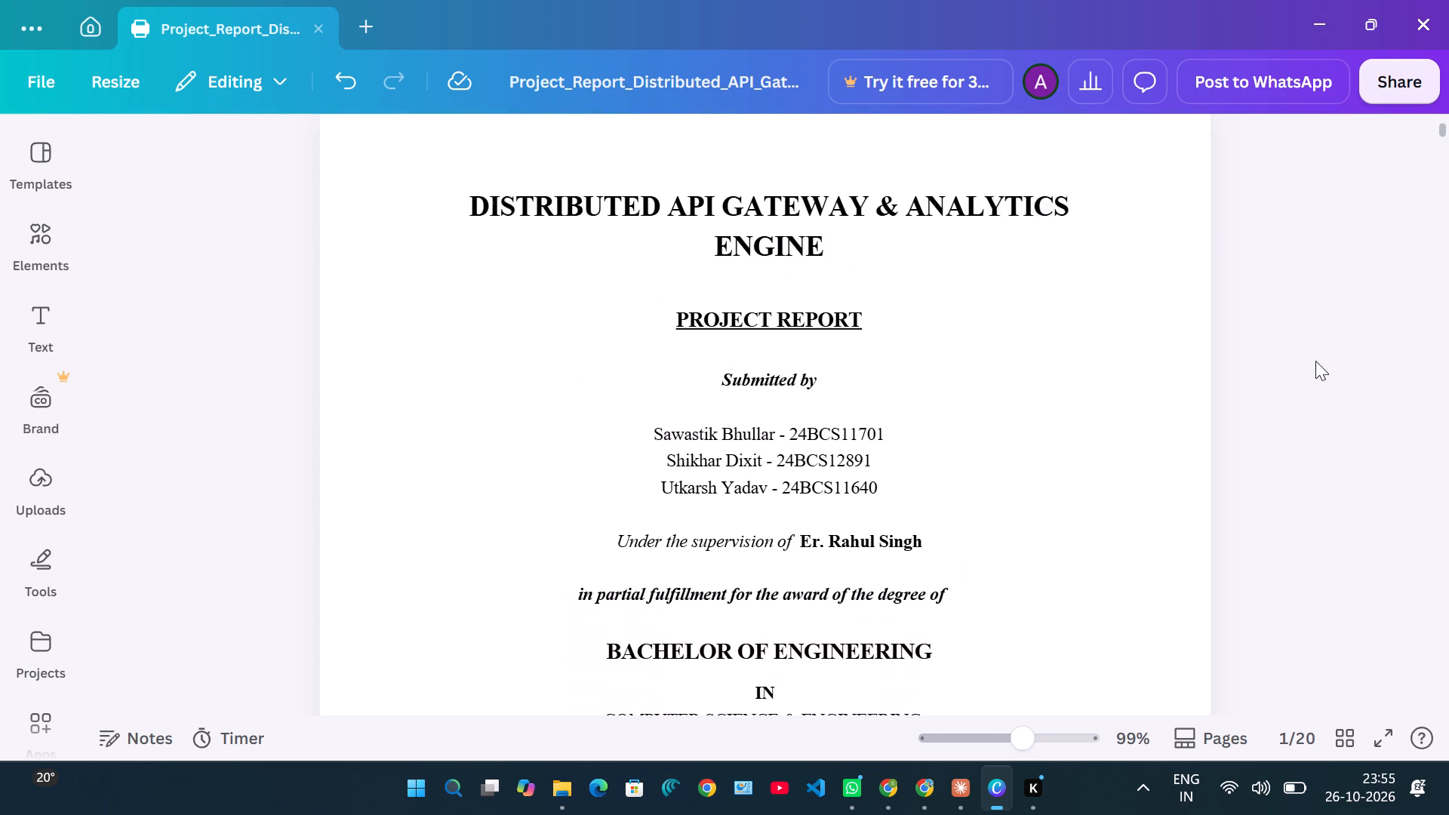
pyautogui.scroll(-5, 1315, 361)
pyautogui.moveTo(777, 395); pyautogui.dragTo(774, 417)
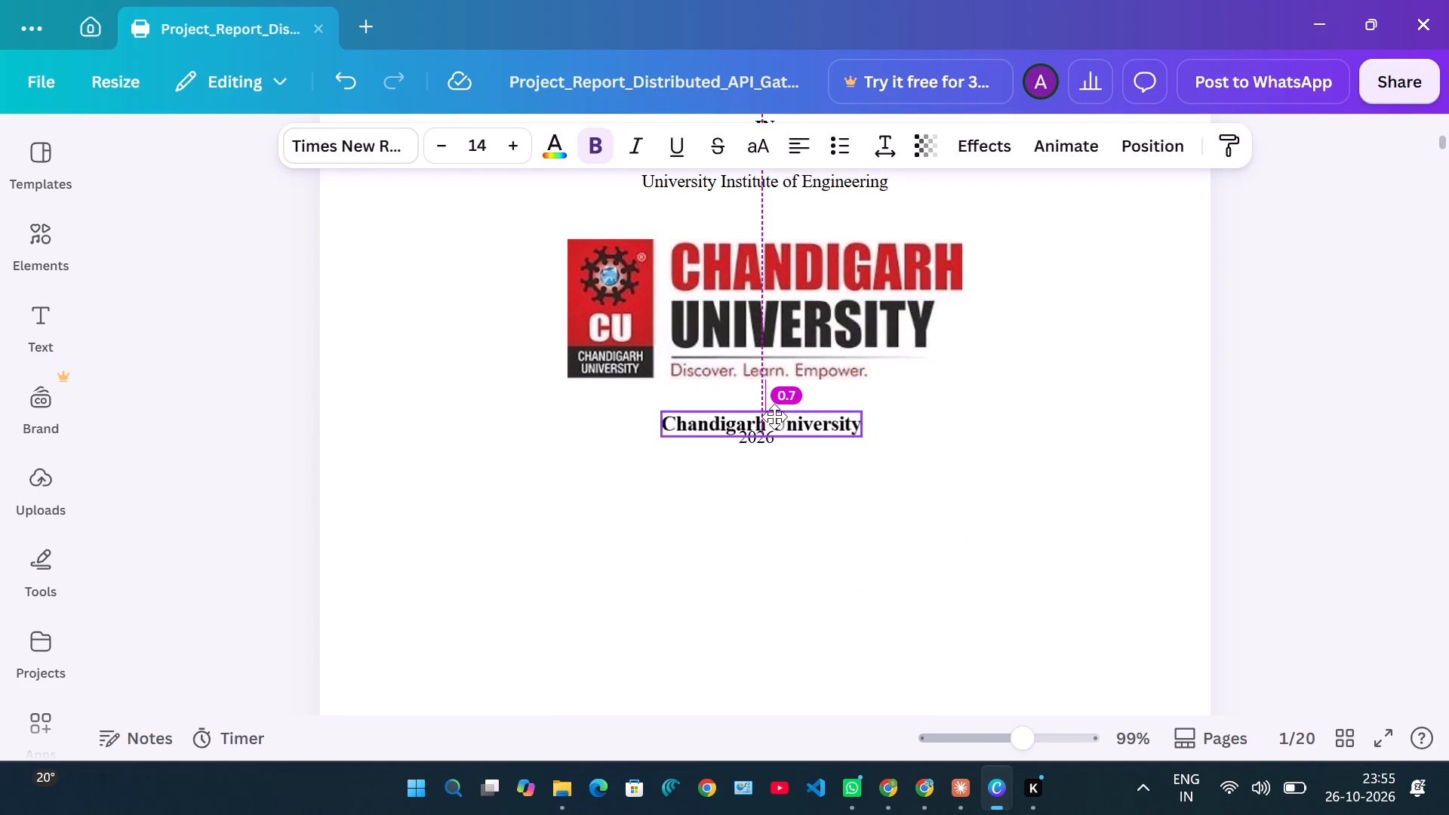
pyautogui.moveTo(774, 417); pyautogui.dragTo(776, 412)
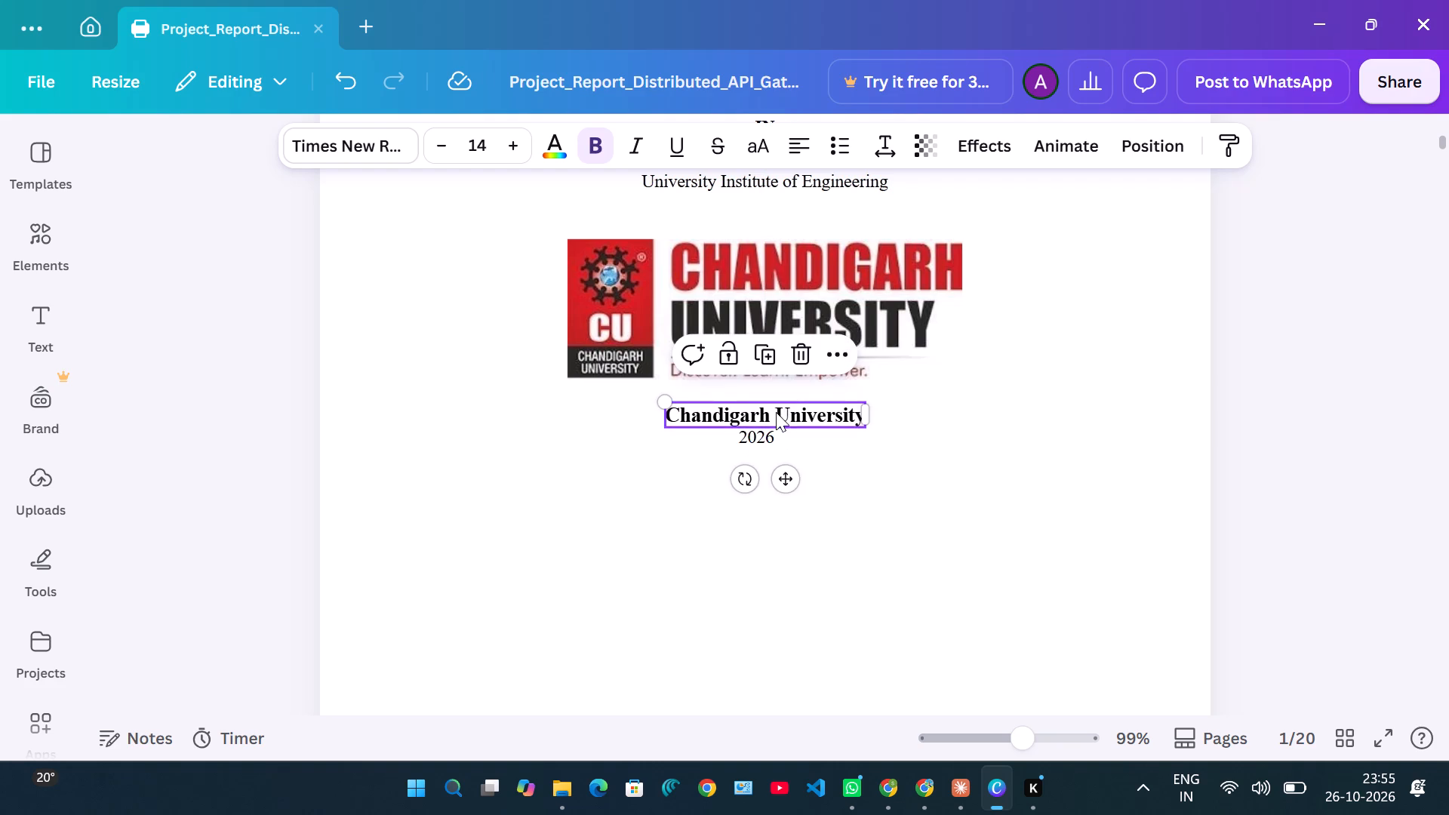
# Move the "2026" line down slightly and closer to the centre beneath "Chandigarh University".
pyautogui.moveTo(758, 434); pyautogui.dragTo(758, 441)
pyautogui.click(1233, 341)
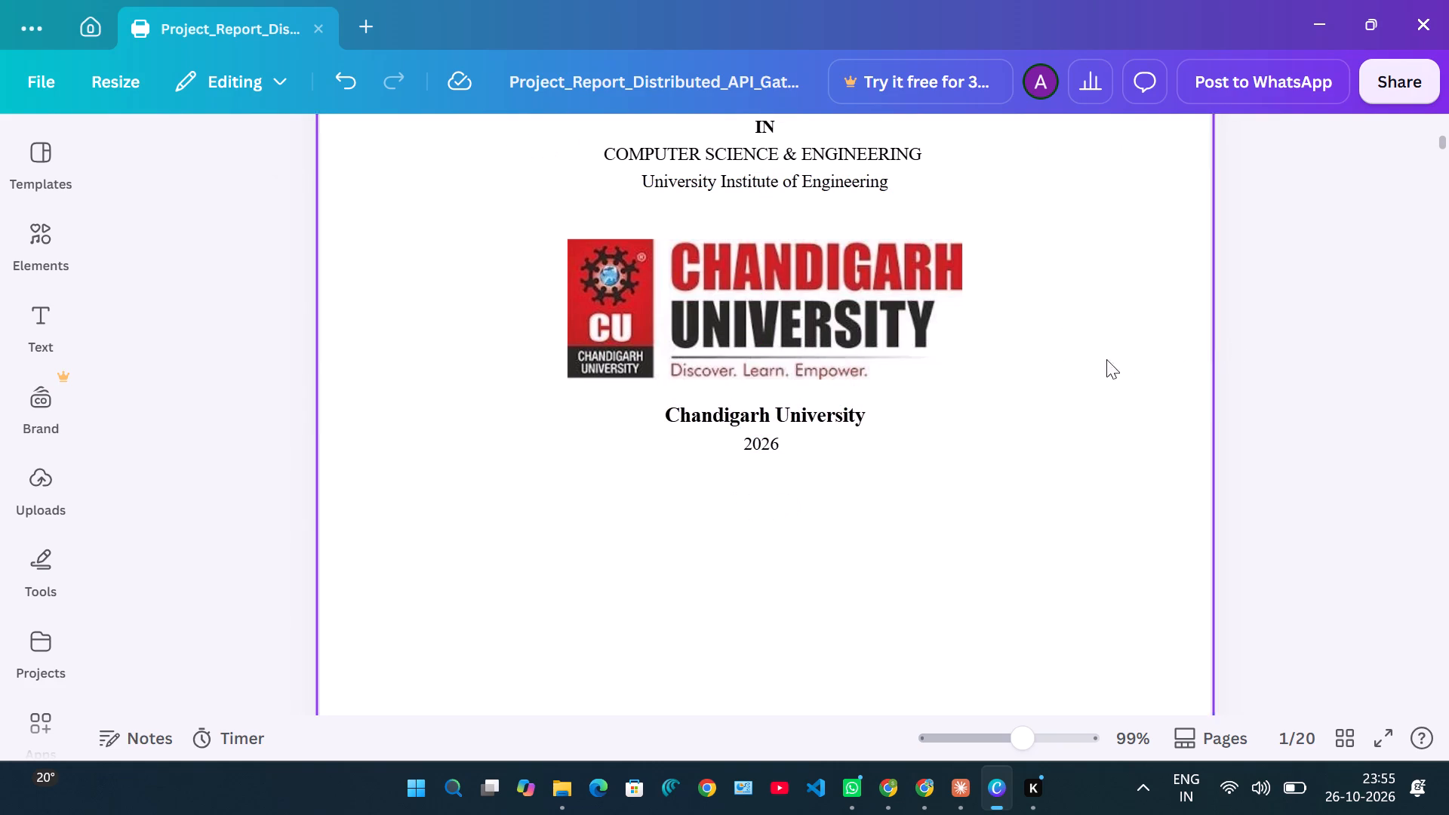
# Make the "2026" line on the cover page bold and increase its font size by one step.
pyautogui.click(761, 451)
pyautogui.click(514, 137)
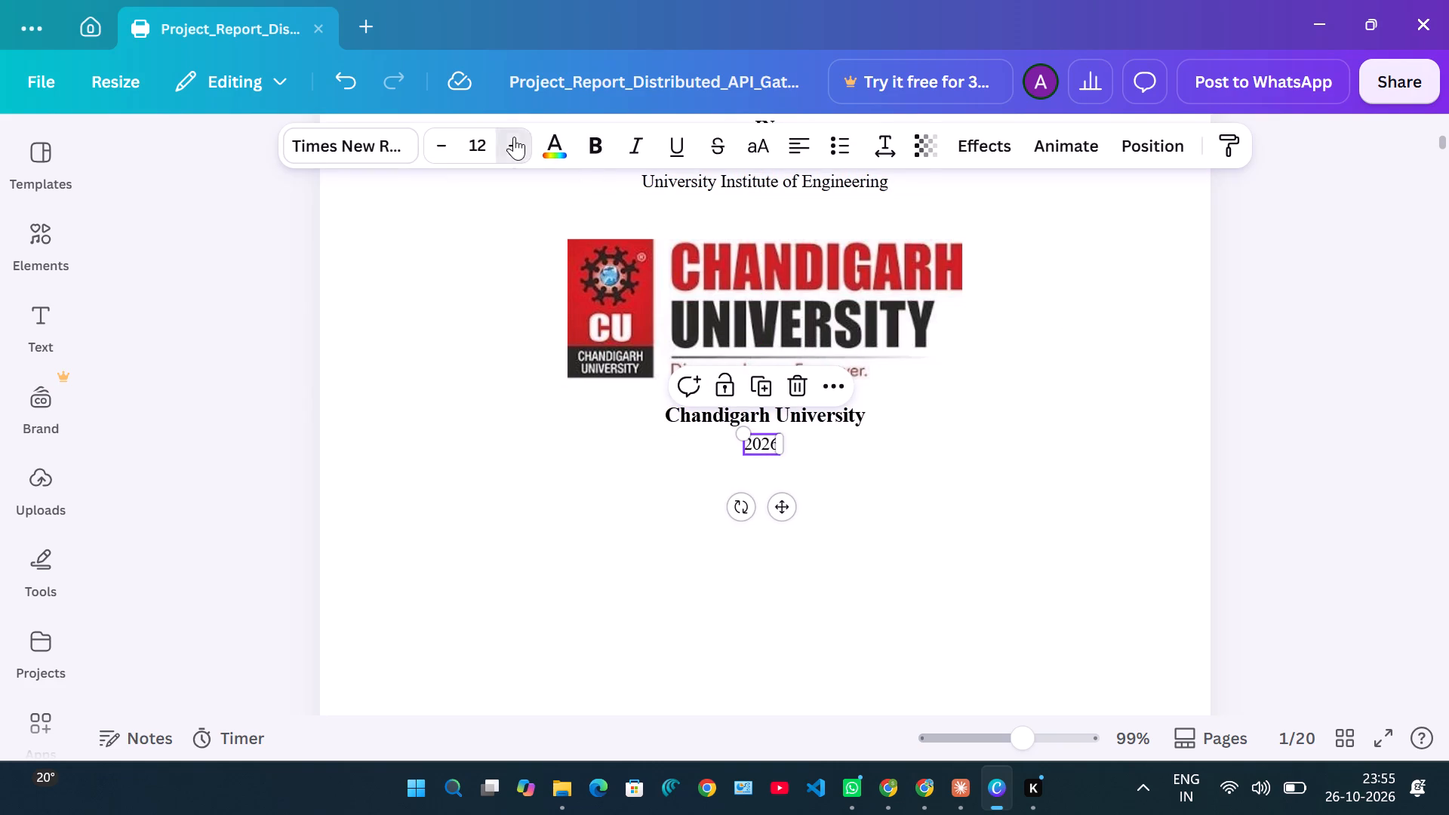
pyautogui.click(598, 143)
pyautogui.click(1348, 343)
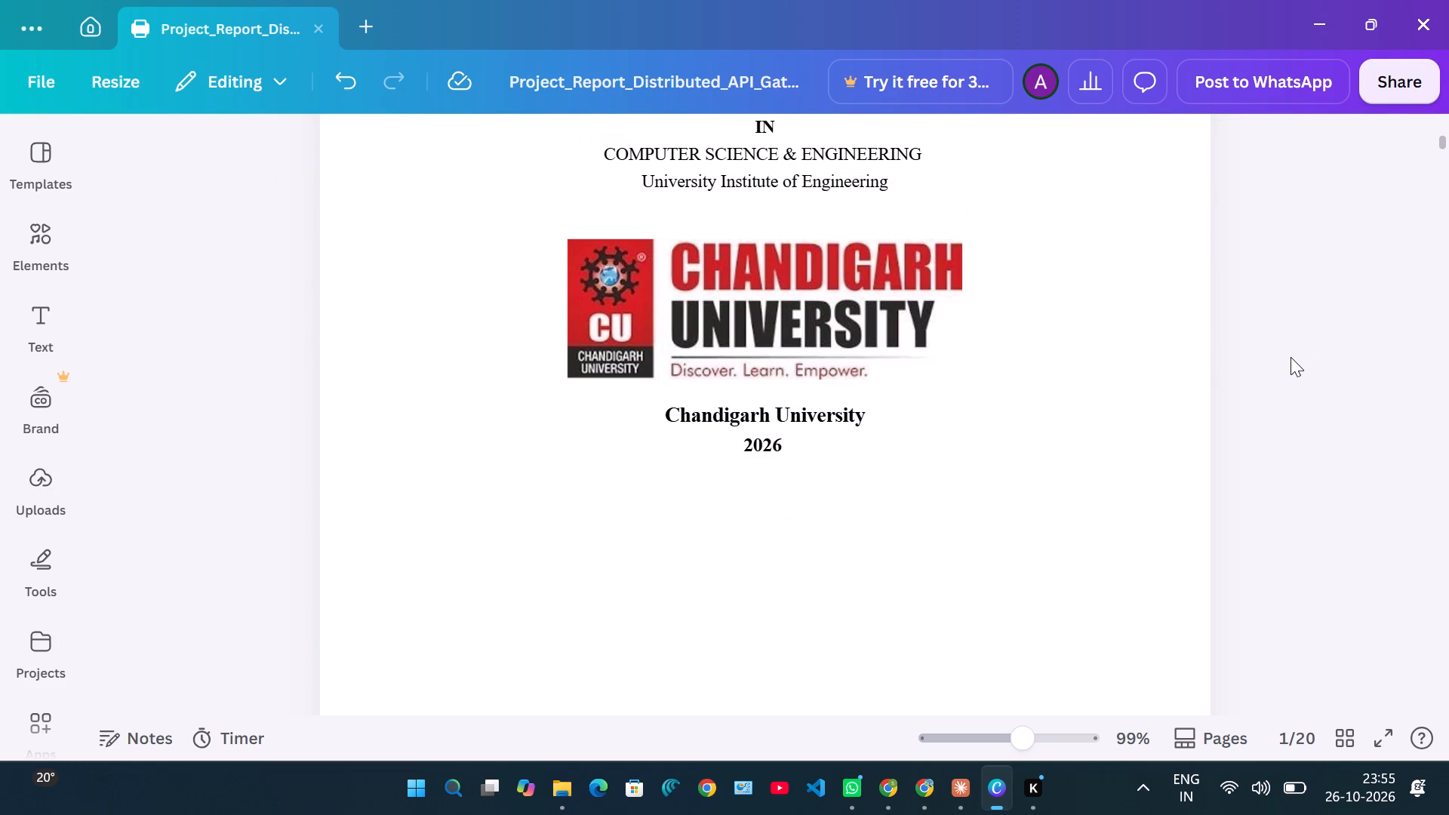
# Shrink the Chandigarh University logo slightly and move it up a little, keeping it centred beneath "University Institute of Engineering".
pyautogui.scroll(1, 1291, 357)
pyautogui.click(909, 422)
pyautogui.moveTo(958, 494); pyautogui.dragTo(951, 485)
pyautogui.moveTo(857, 444); pyautogui.dragTo(862, 434)
pyautogui.click(1339, 415)
# Review the cover page layout from the report title down to the year, including the "Submitted by" block.
pyautogui.scroll(-3, 1339, 415)
pyautogui.scroll(3, 1339, 415)
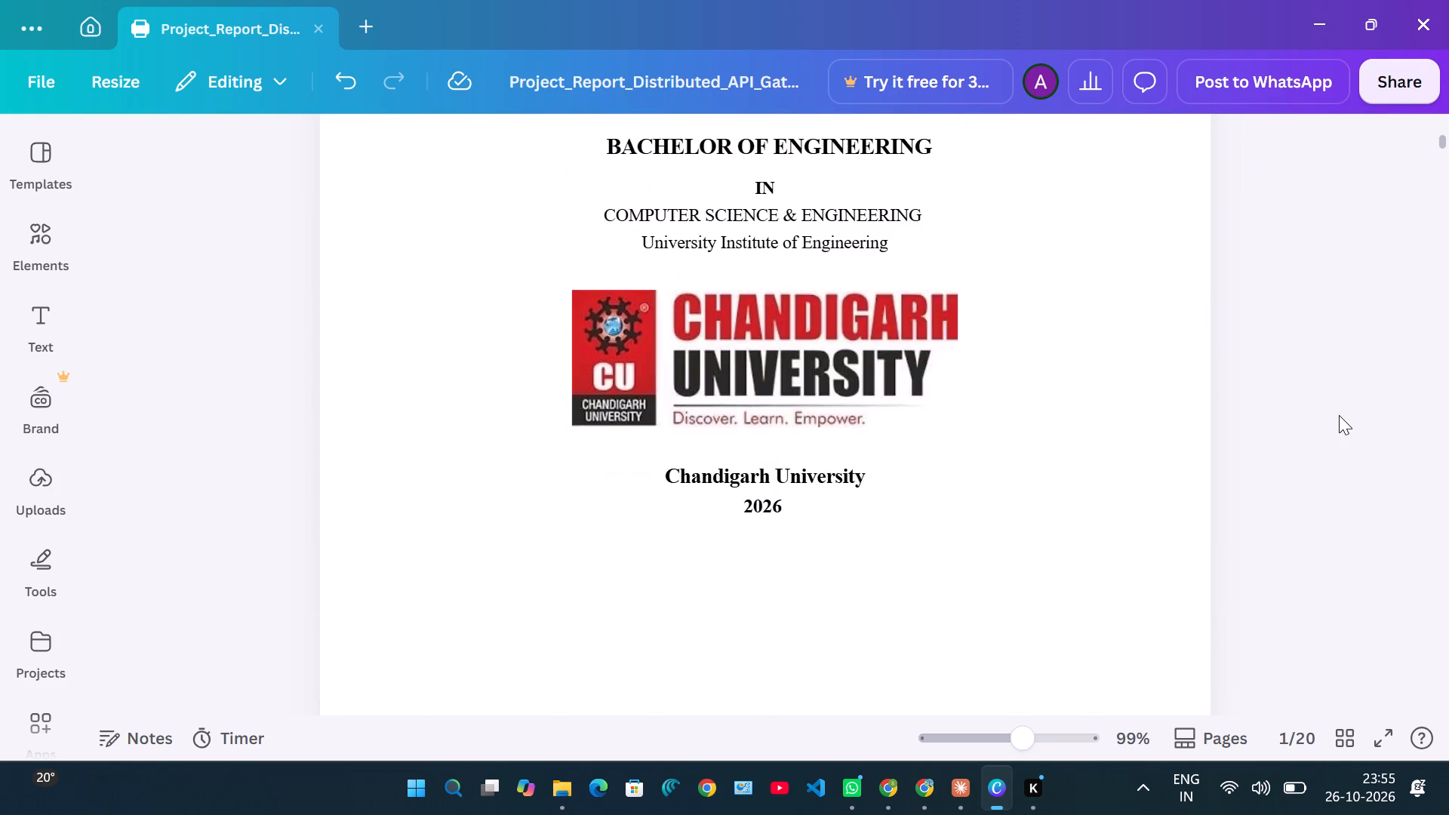
pyautogui.scroll(7, 1339, 415)
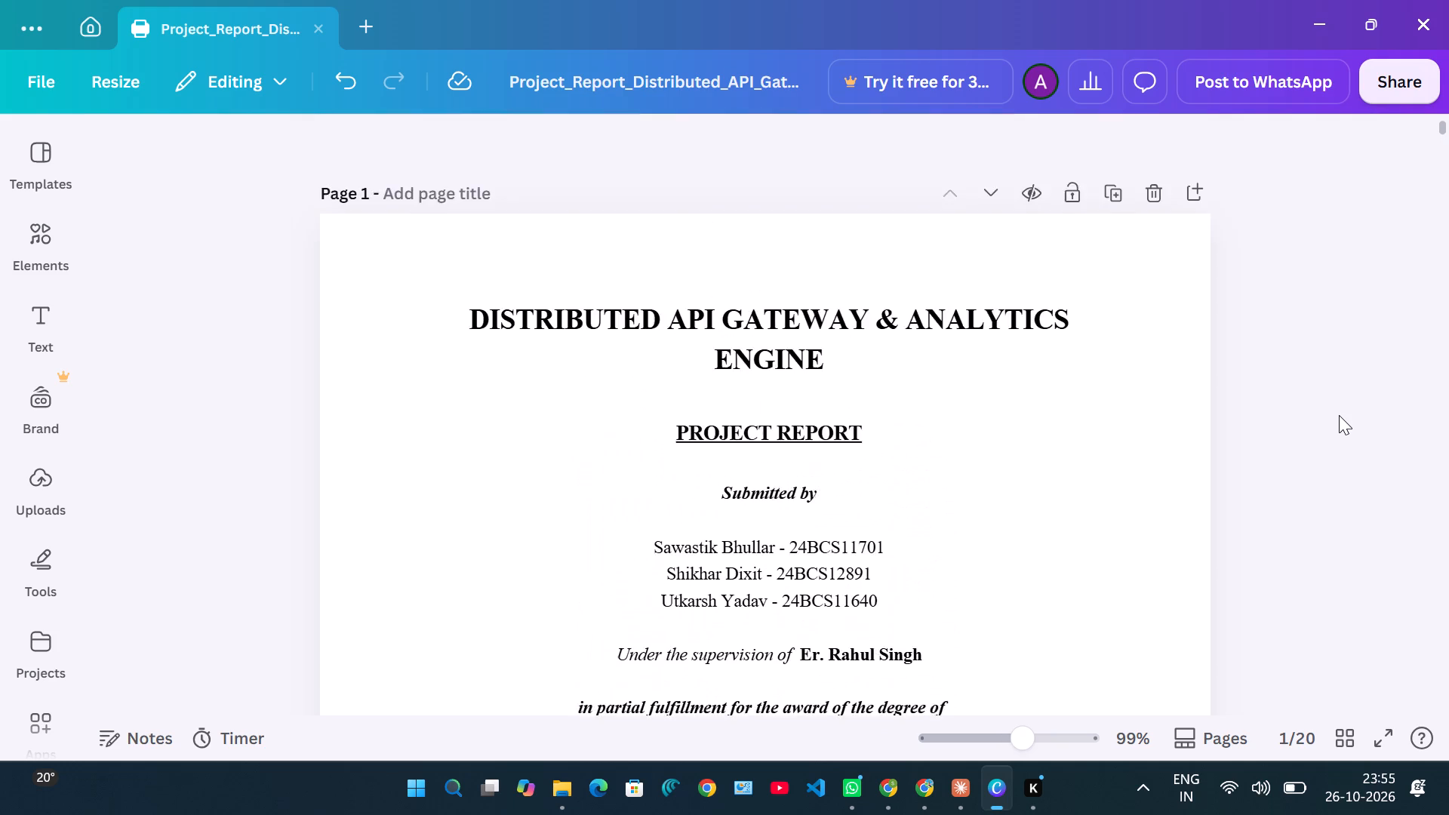
pyautogui.scroll(-5, 1339, 415)
pyautogui.scroll(2, 1339, 415)
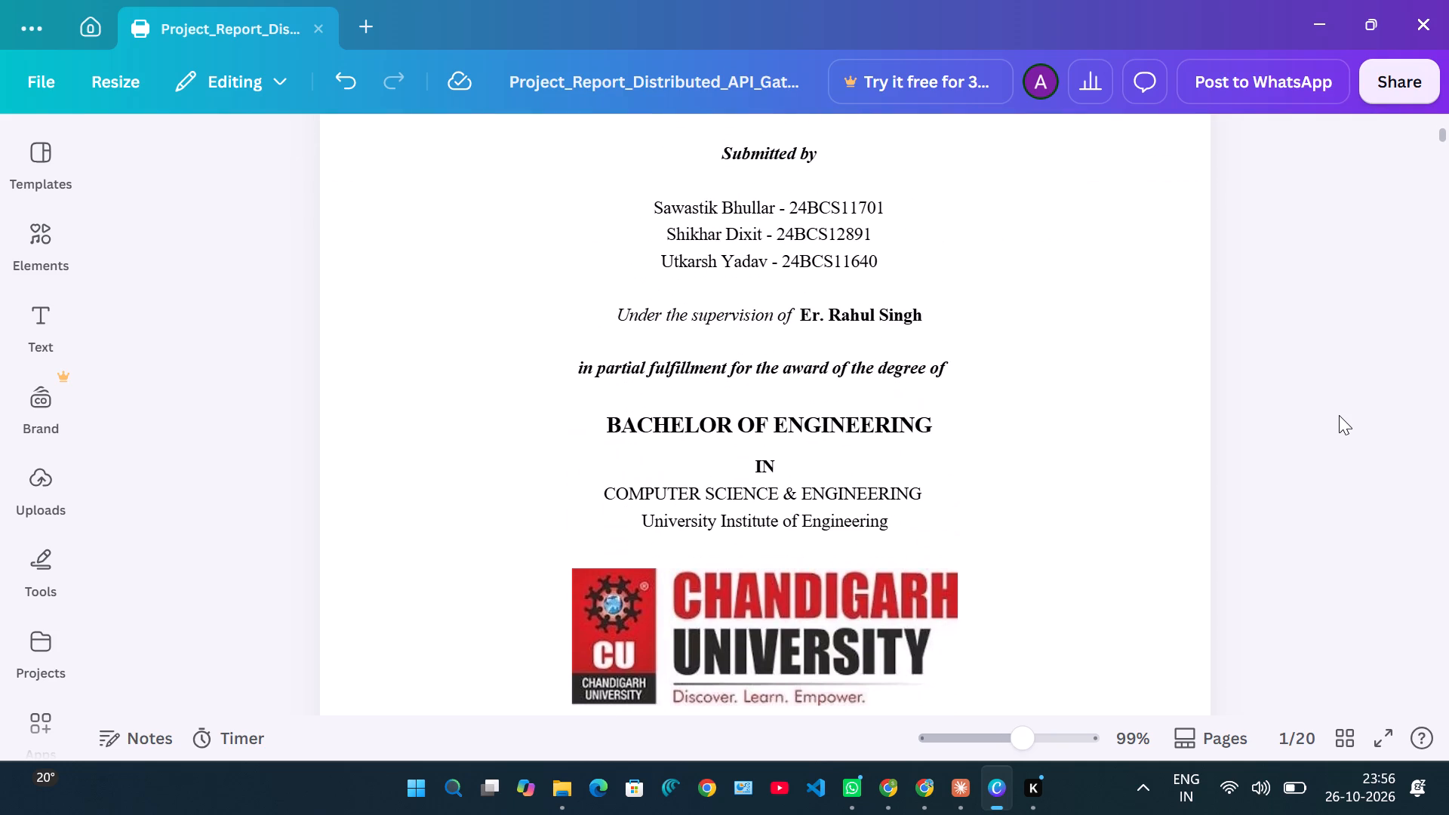
pyautogui.scroll(1, 1339, 415)
pyautogui.click(774, 260)
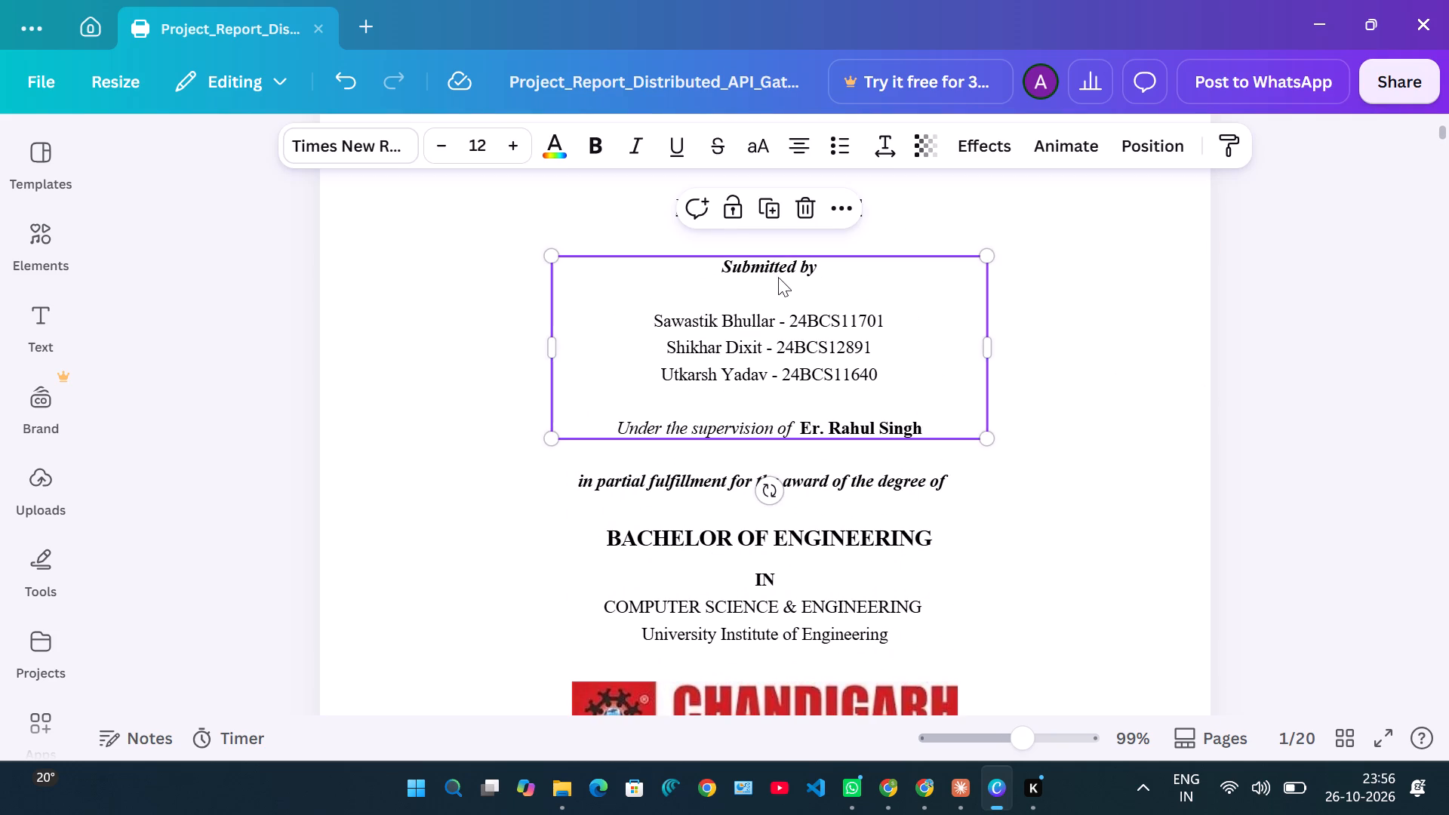
pyautogui.click(1348, 335)
# Examine the Certificate, Declaration, Acknowledgement and Abstract sections on pages 2 and 3 for placeholders still needing details.
pyautogui.scroll(-1, 1296, 331)
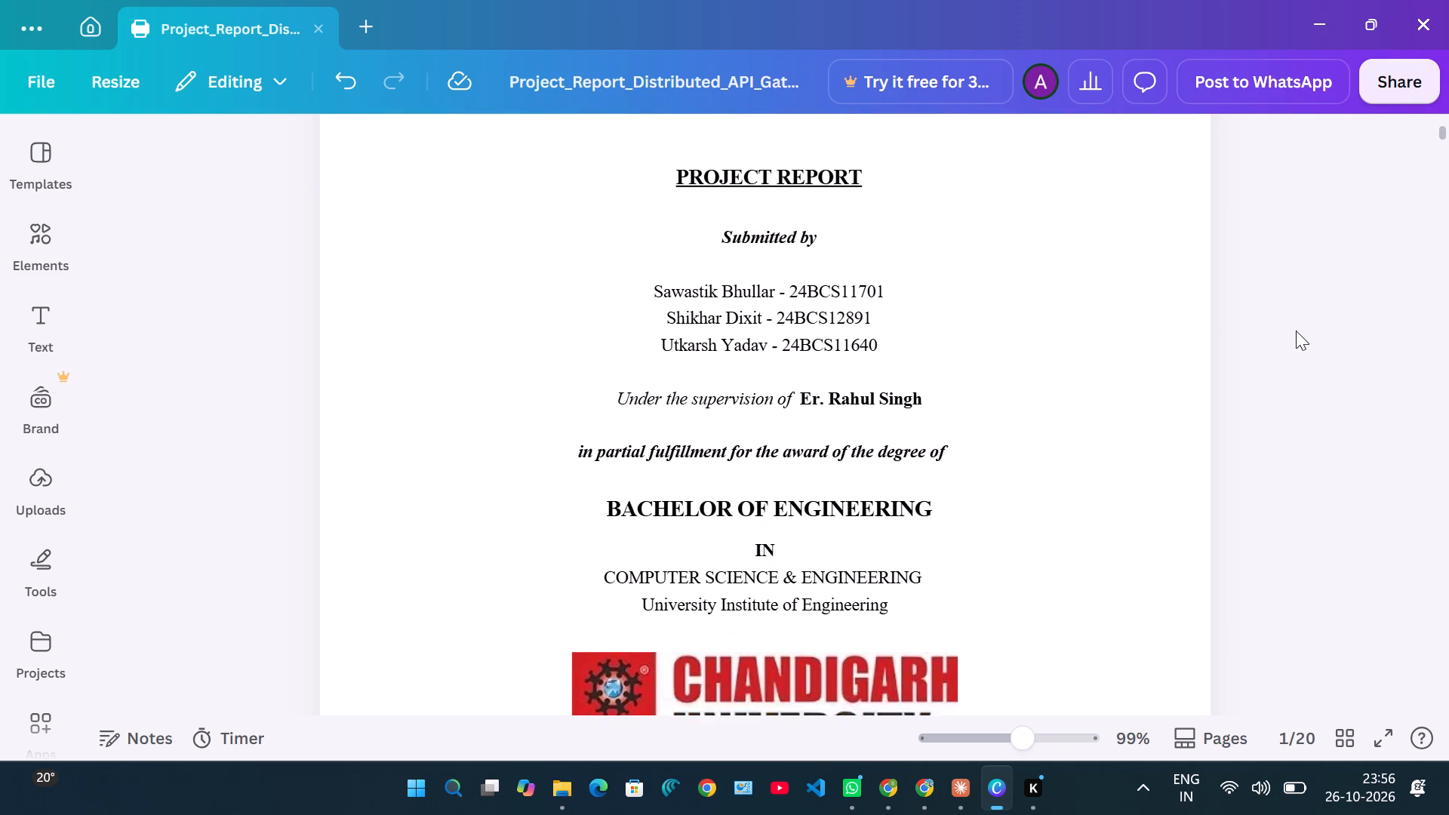
pyautogui.scroll(-10, 1296, 331)
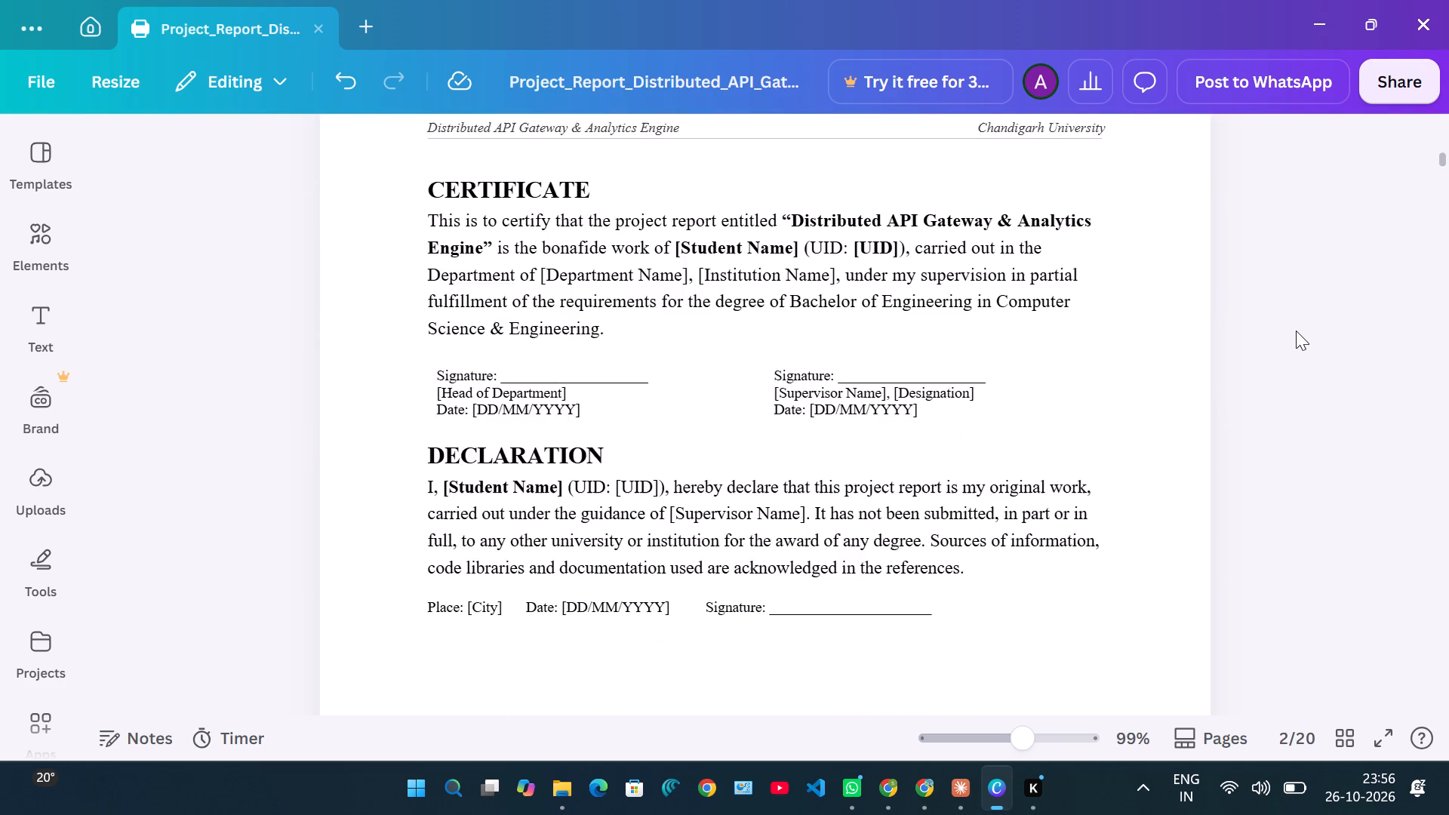
pyautogui.scroll(1, 1296, 331)
pyautogui.scroll(-6, 1296, 331)
pyautogui.scroll(3, 1296, 331)
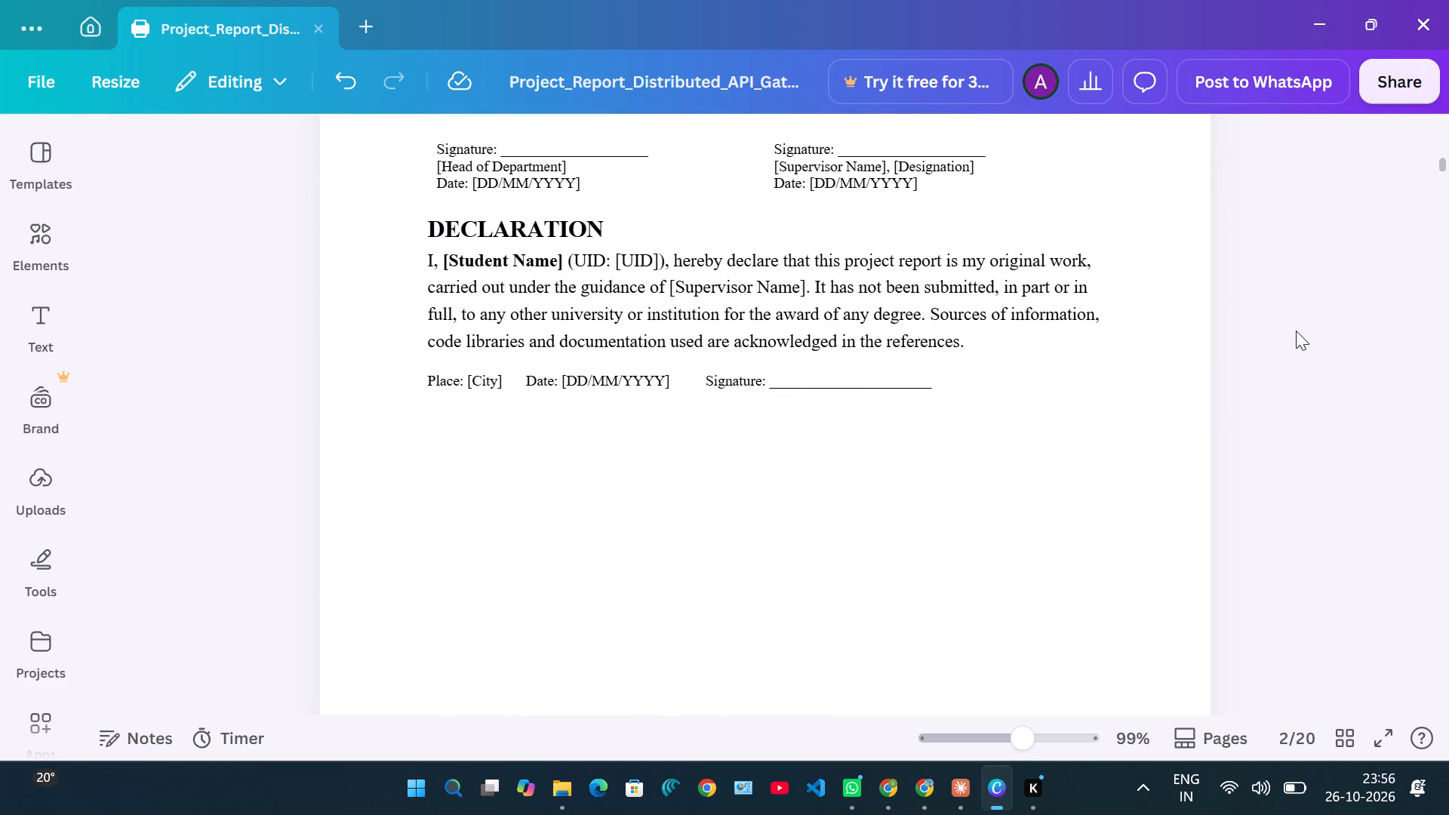
pyautogui.scroll(-9, 1296, 331)
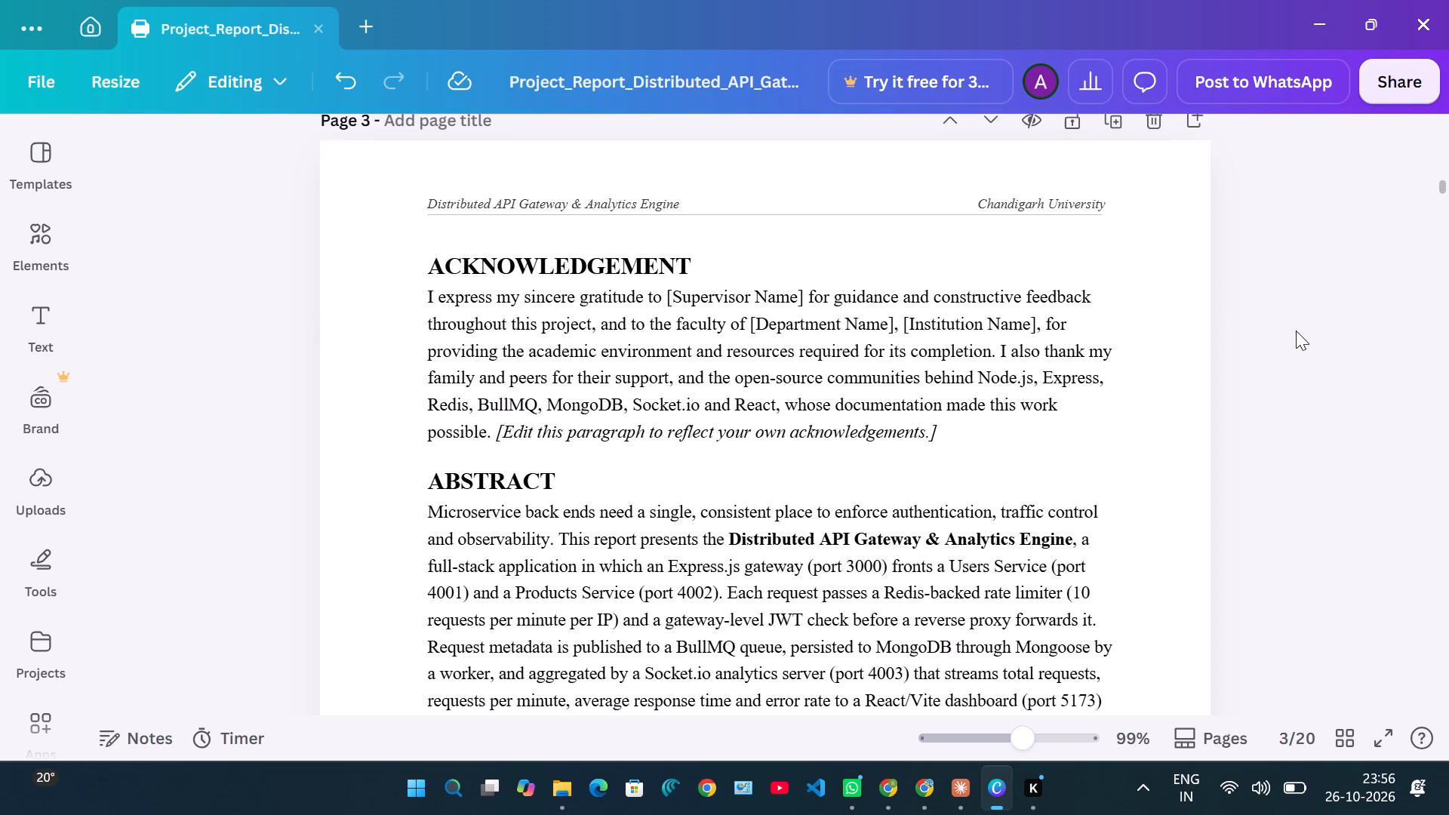
pyautogui.scroll(-3, 1296, 331)
pyautogui.scroll(1, 1296, 331)
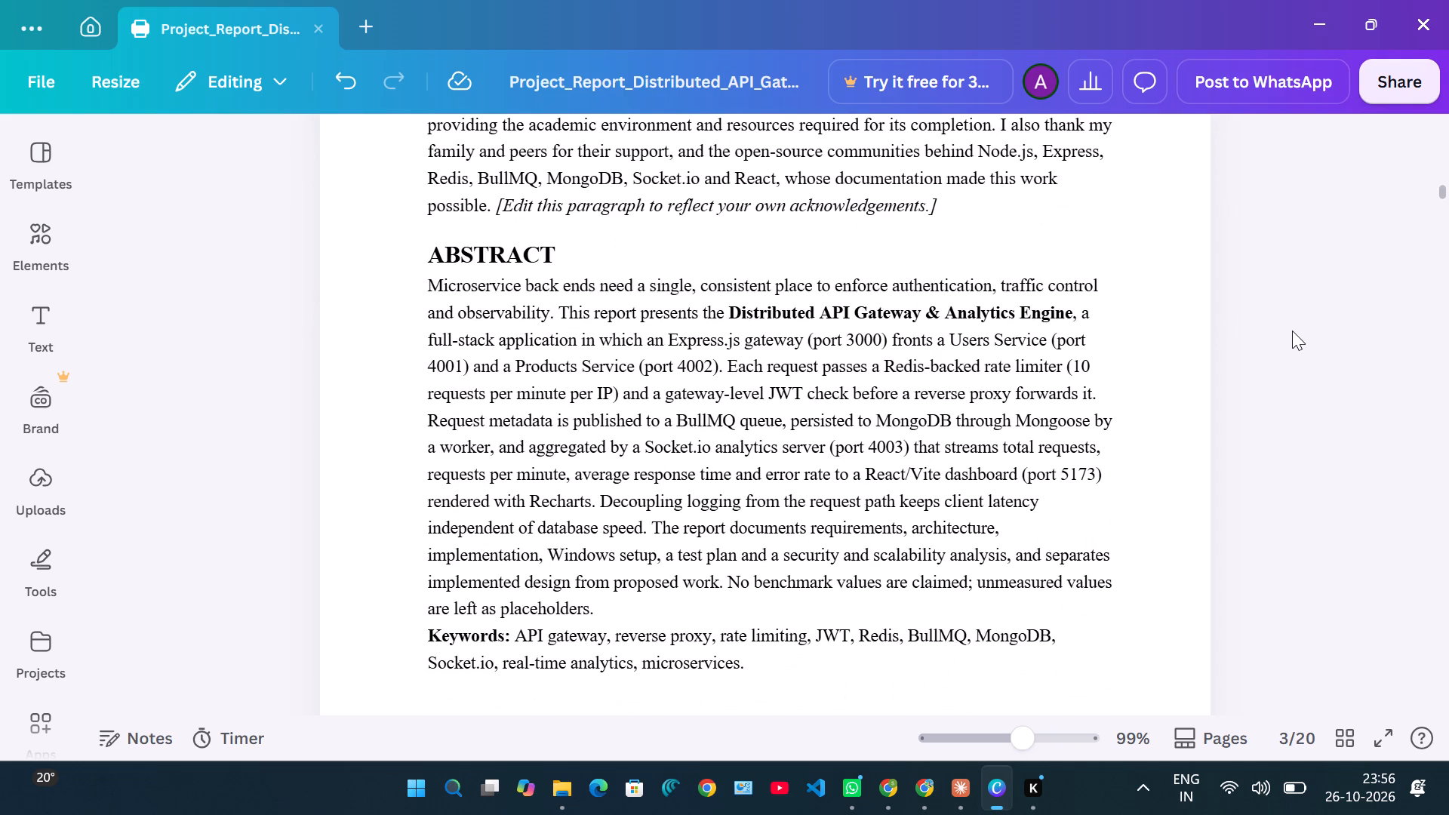
pyautogui.scroll(12, 1274, 331)
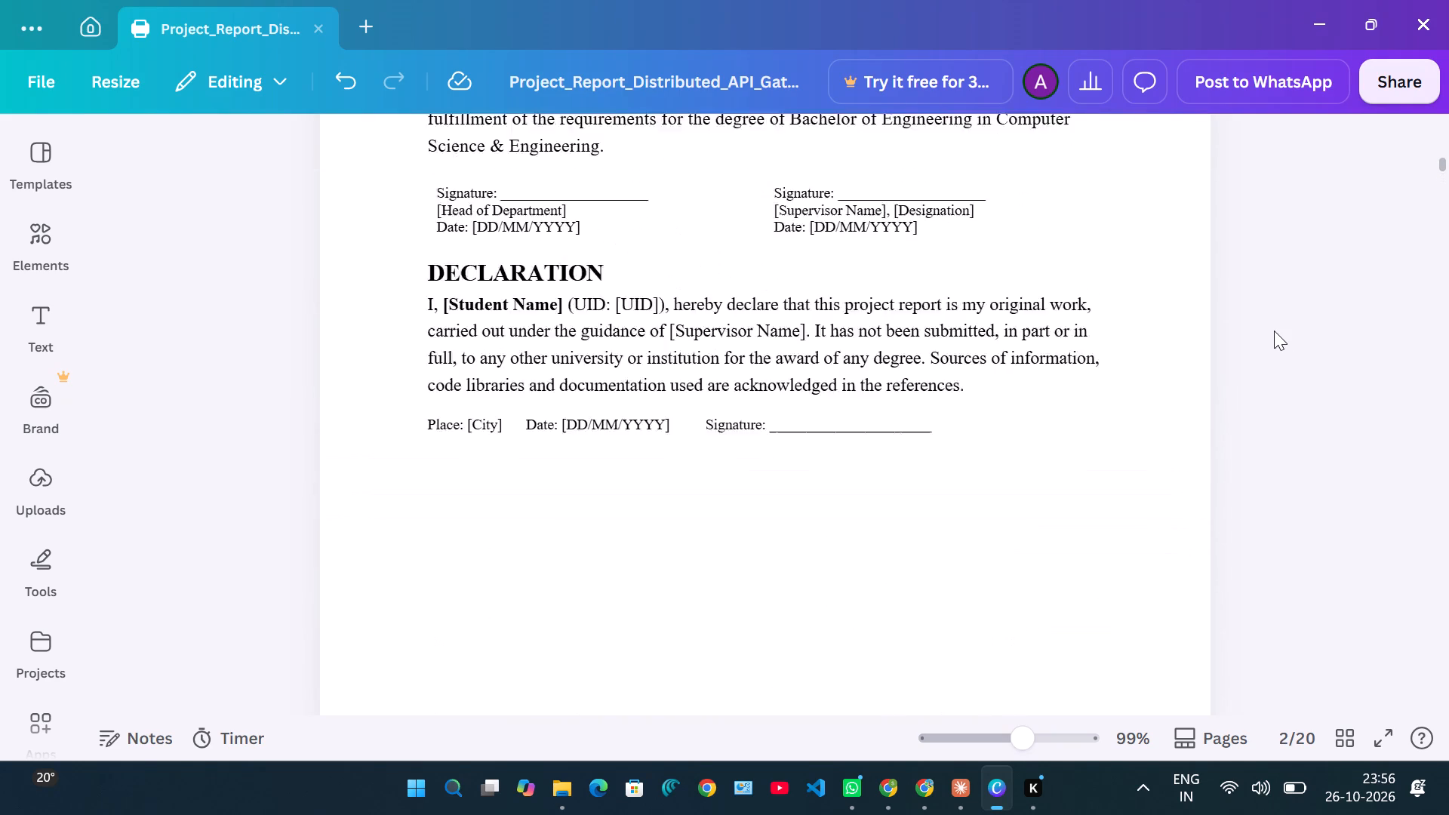
pyautogui.scroll(1, 1060, 350)
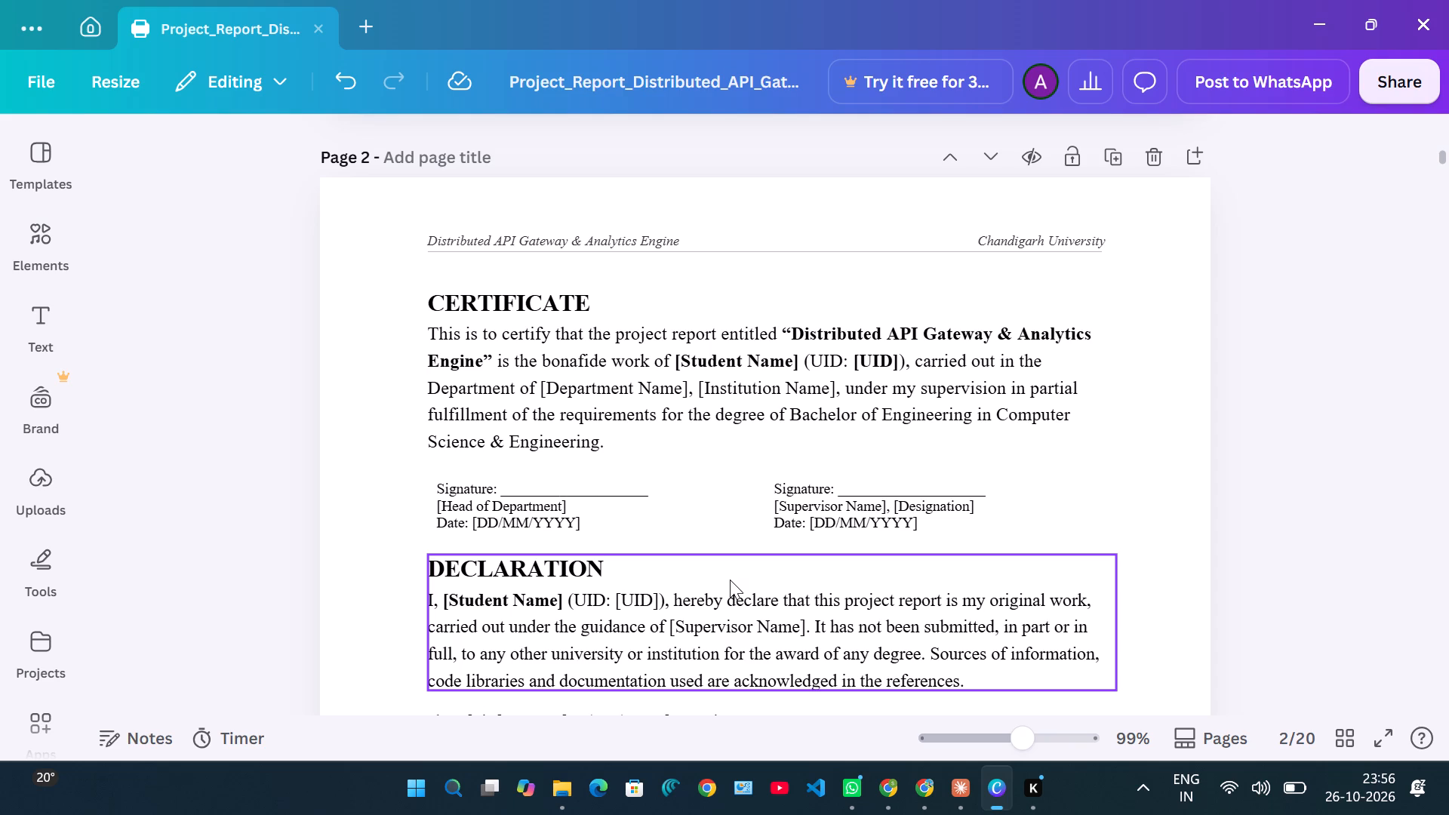
pyautogui.scroll(-9, 1114, 373)
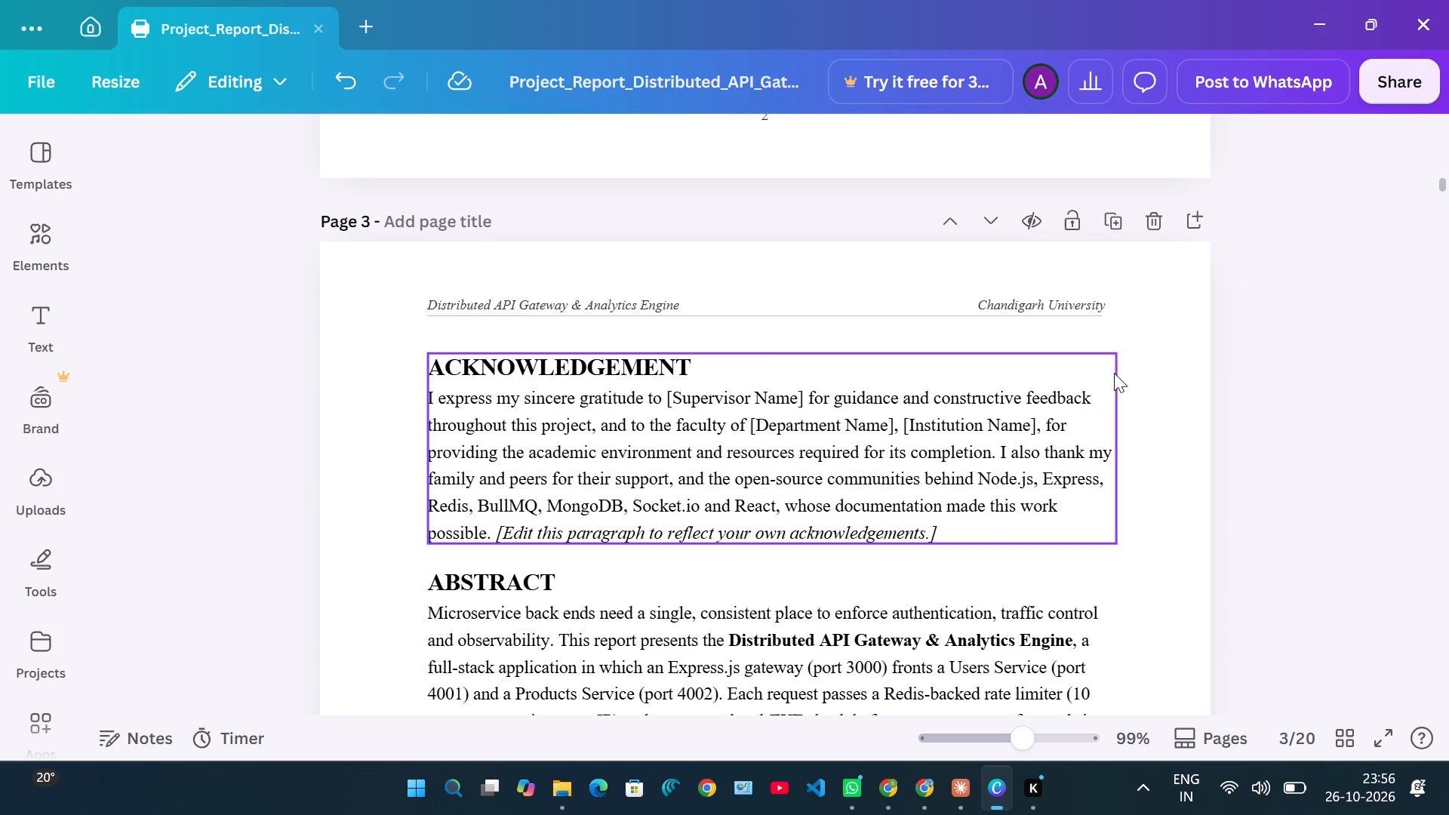
pyautogui.scroll(-2, 1114, 373)
pyautogui.scroll(9, 1114, 373)
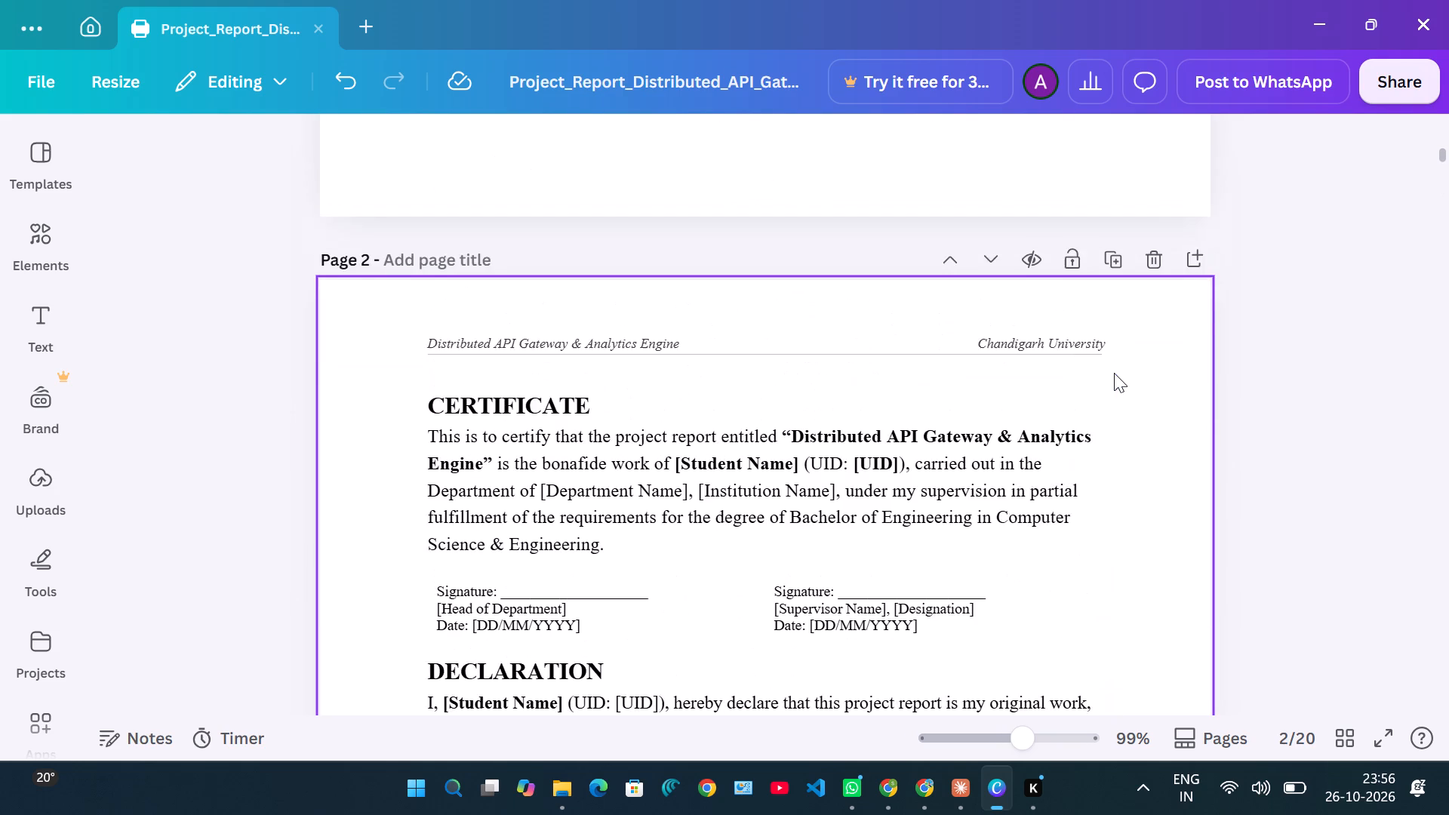
# Examine the table of contents, the lists of figures and tables, and the opening pages of Chapters 1 and 2.
pyautogui.scroll(-14, 1114, 373)
pyautogui.scroll(-11, 1114, 373)
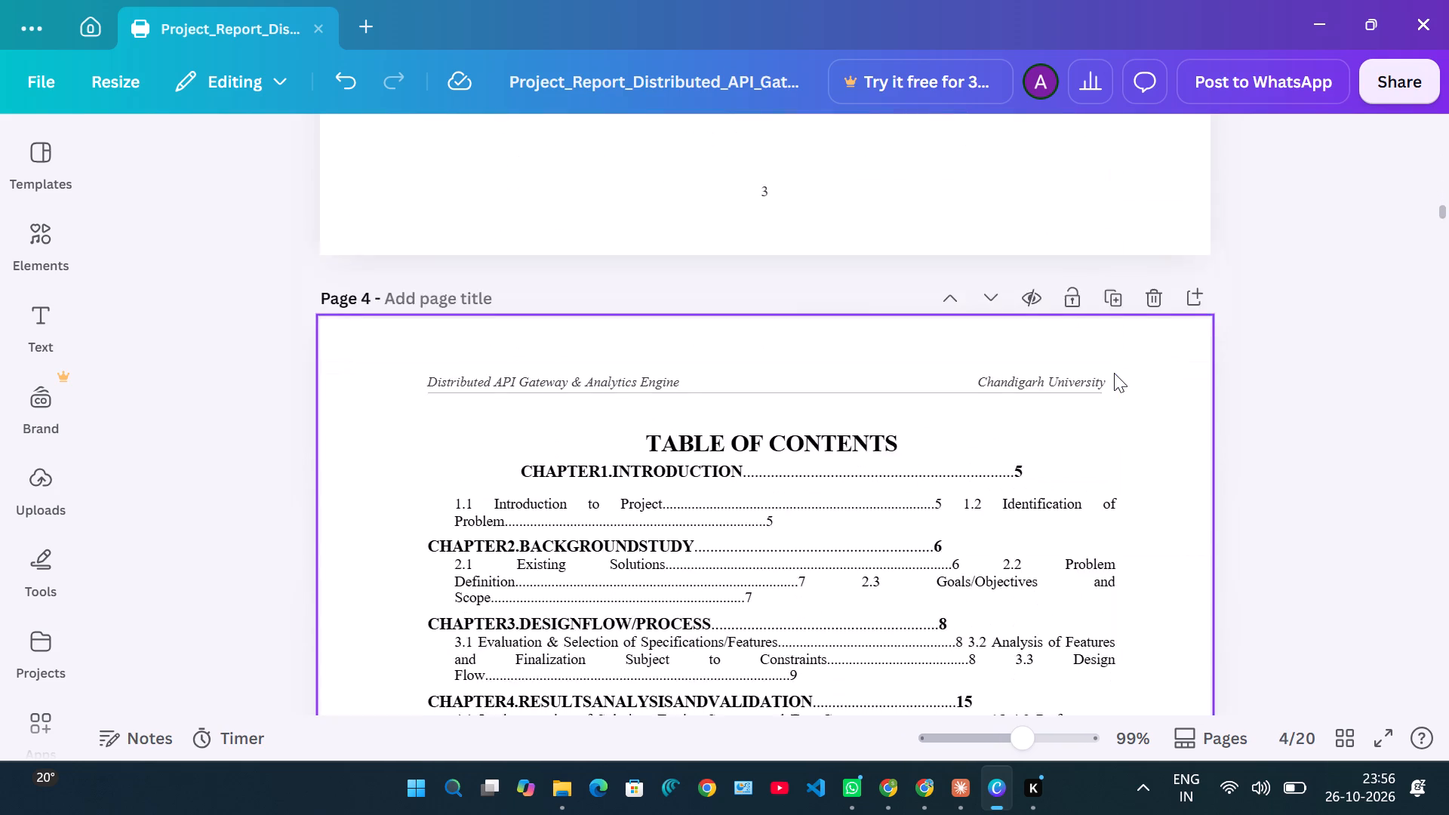
pyautogui.scroll(-3, 1114, 373)
pyautogui.scroll(1, 1114, 373)
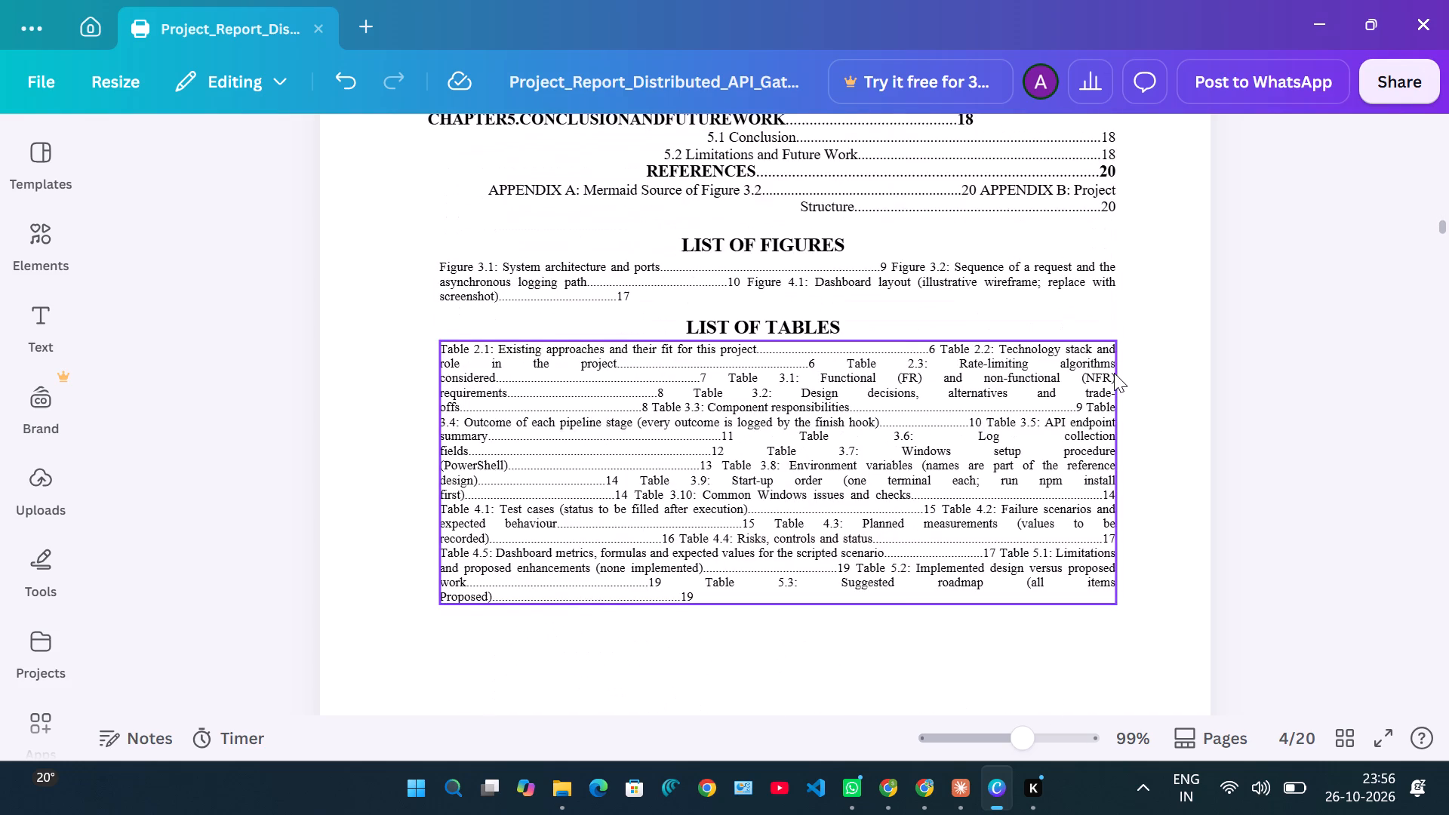
pyautogui.scroll(2, 1114, 373)
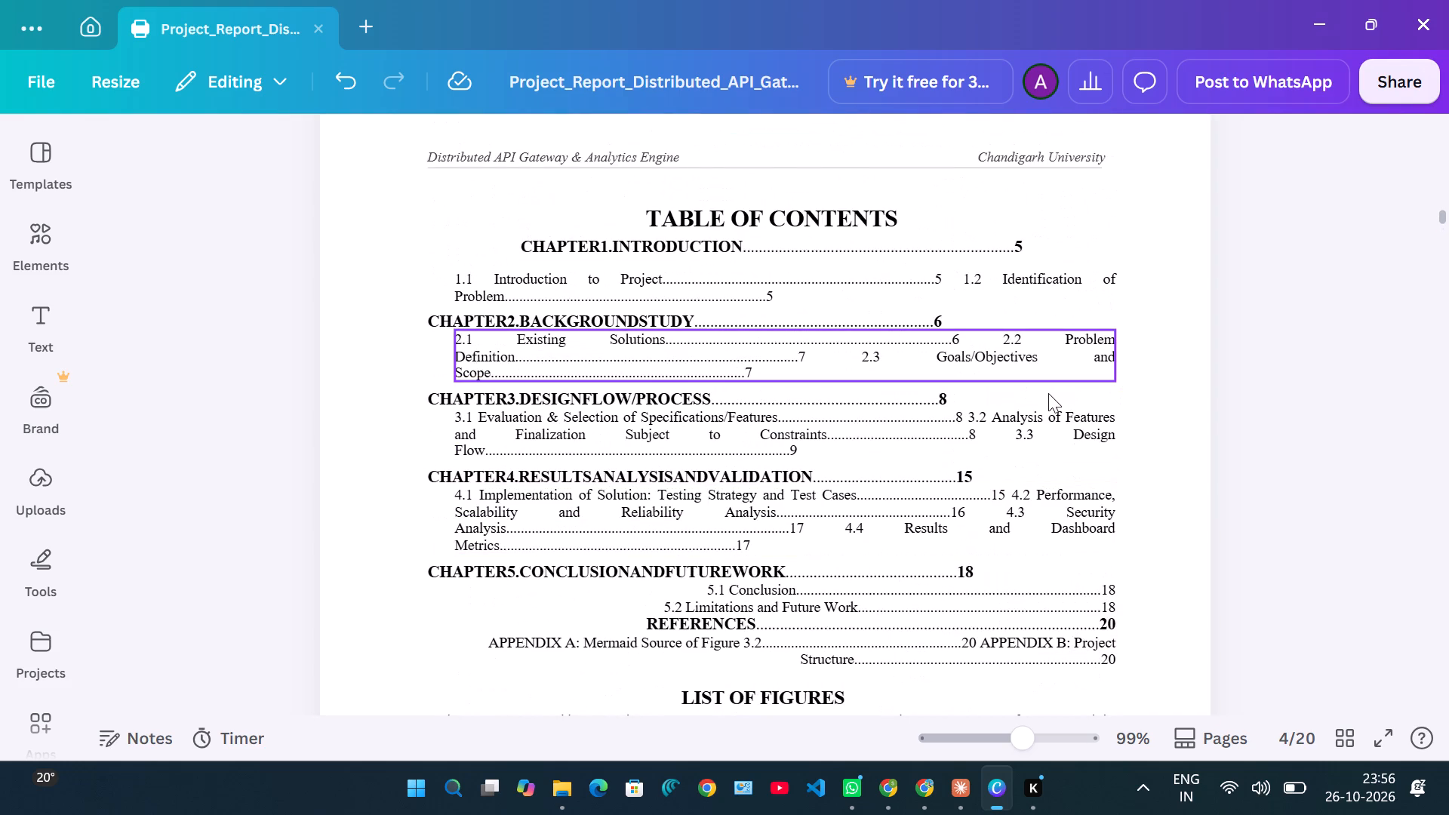
pyautogui.scroll(-1, 1048, 393)
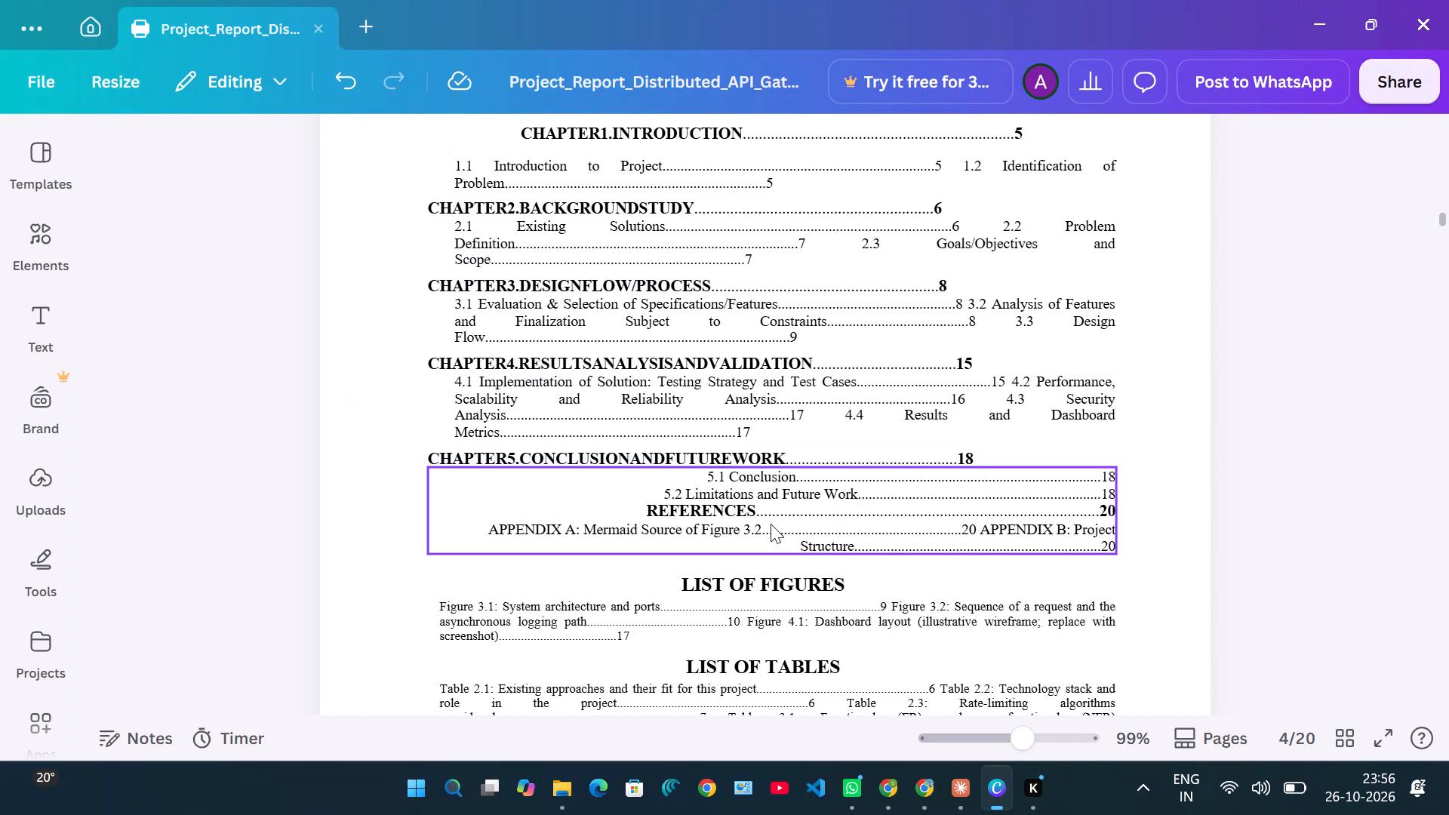
pyautogui.scroll(-1, 771, 524)
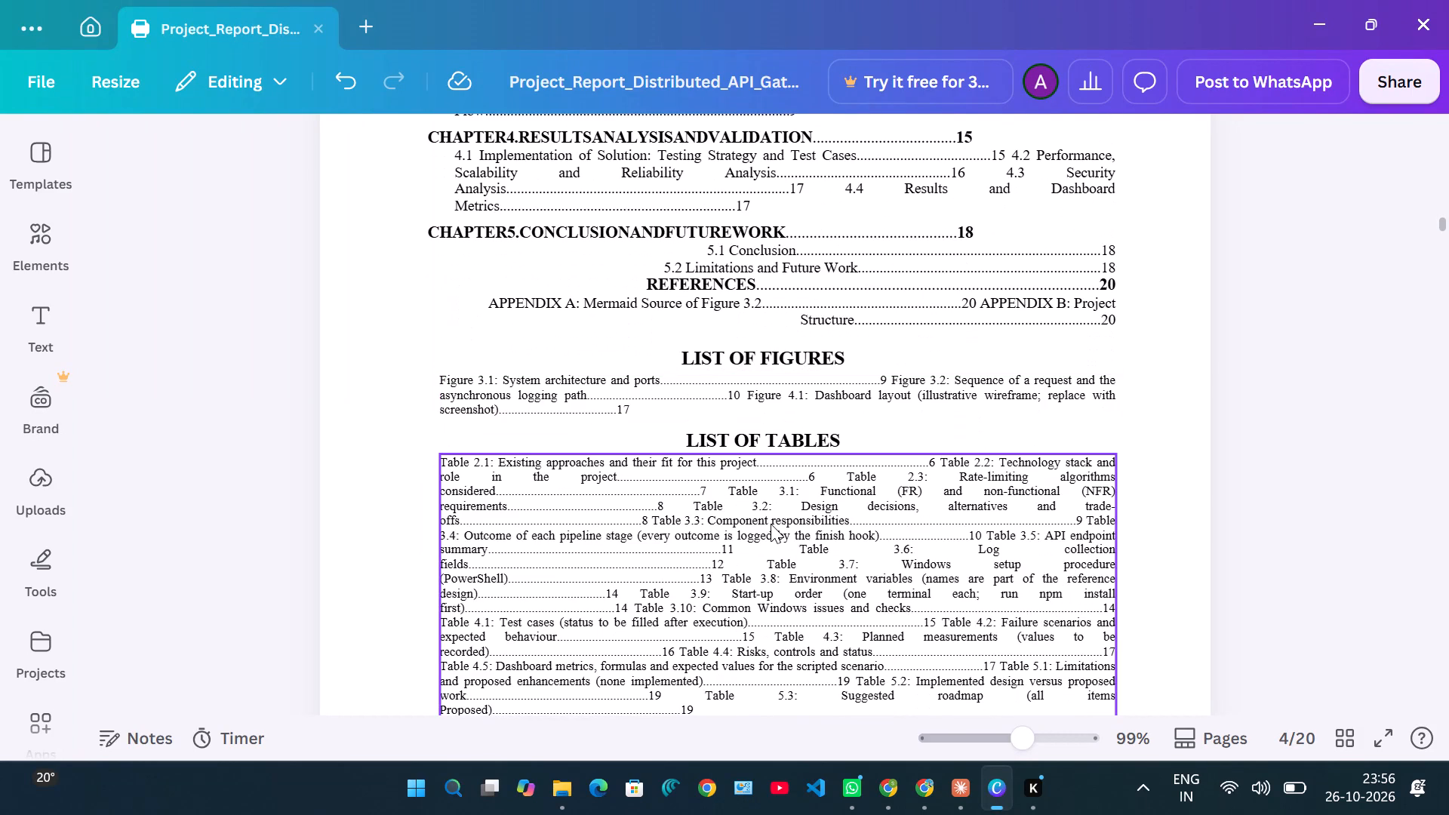
pyautogui.scroll(-1, 771, 524)
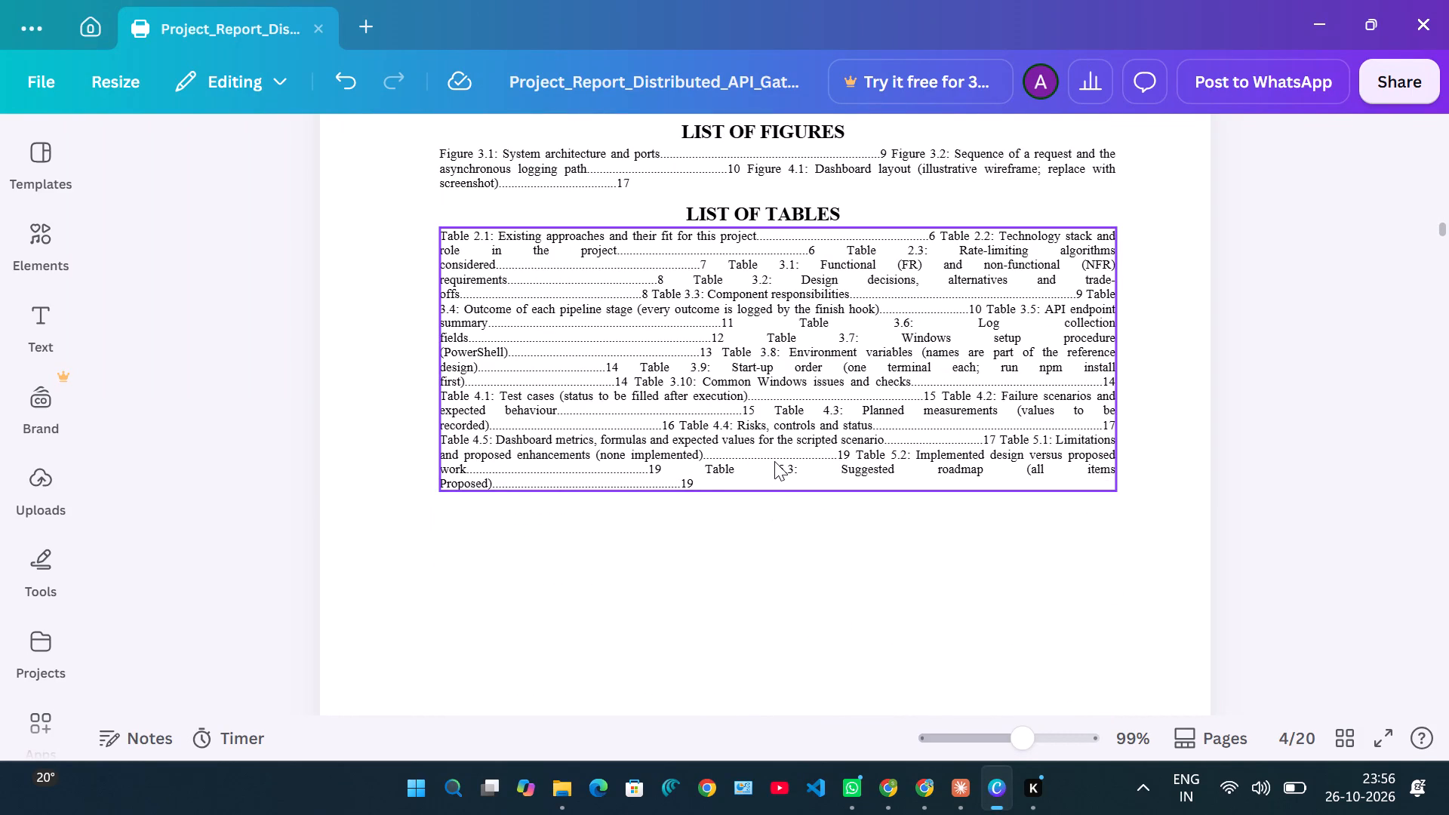
pyautogui.scroll(-3, 777, 446)
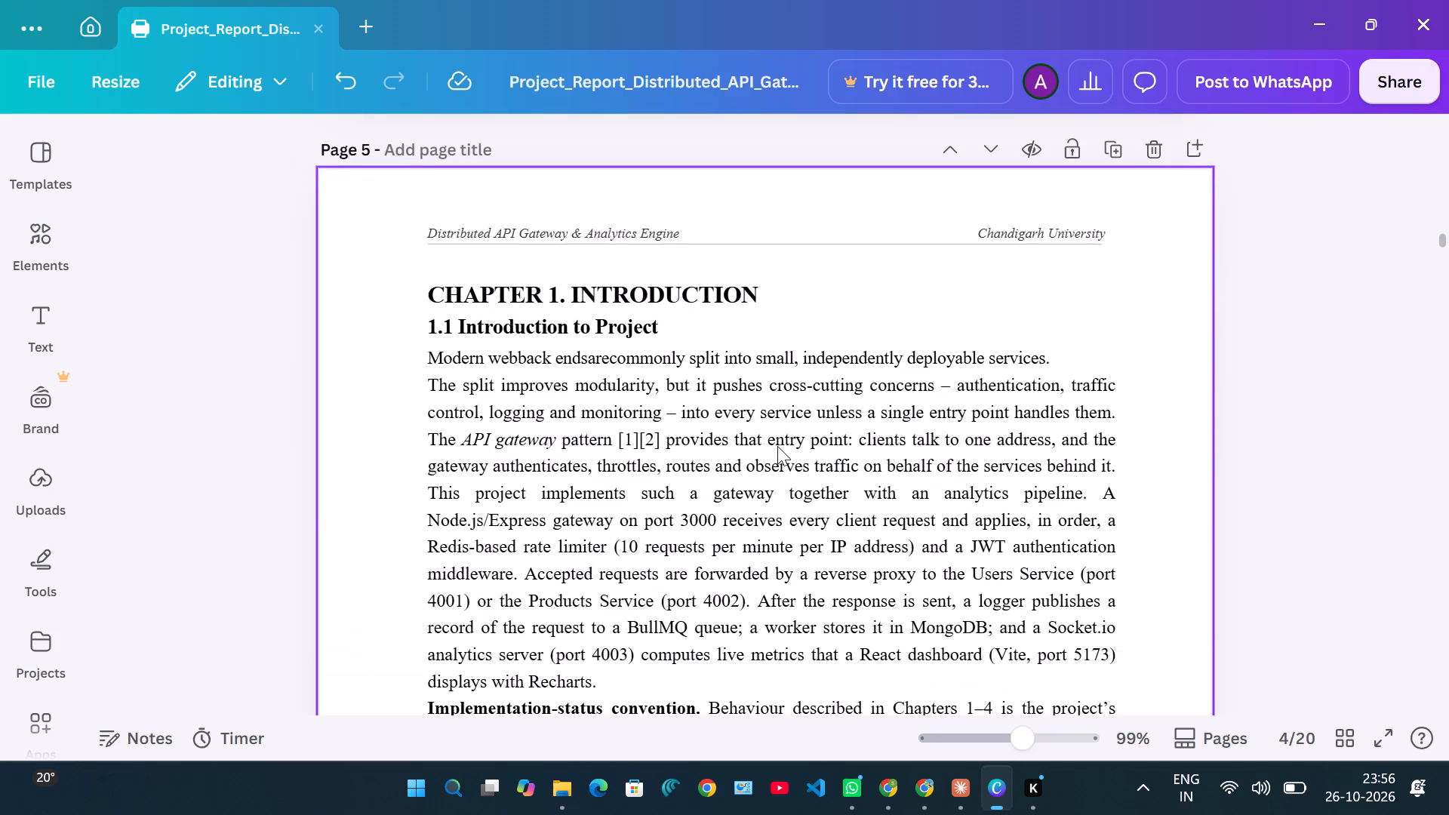
pyautogui.scroll(-7, 777, 446)
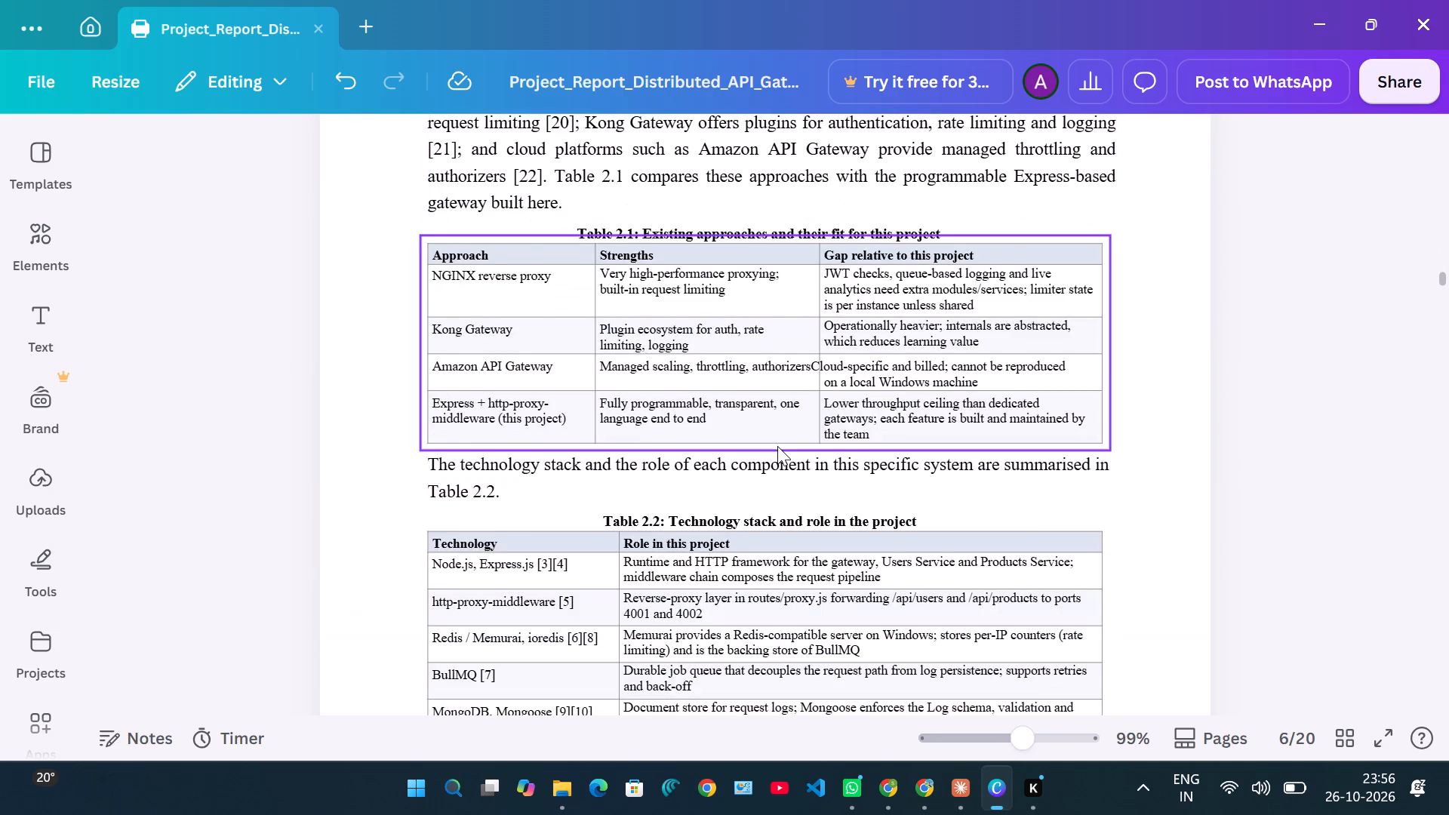
pyautogui.scroll(12, 777, 446)
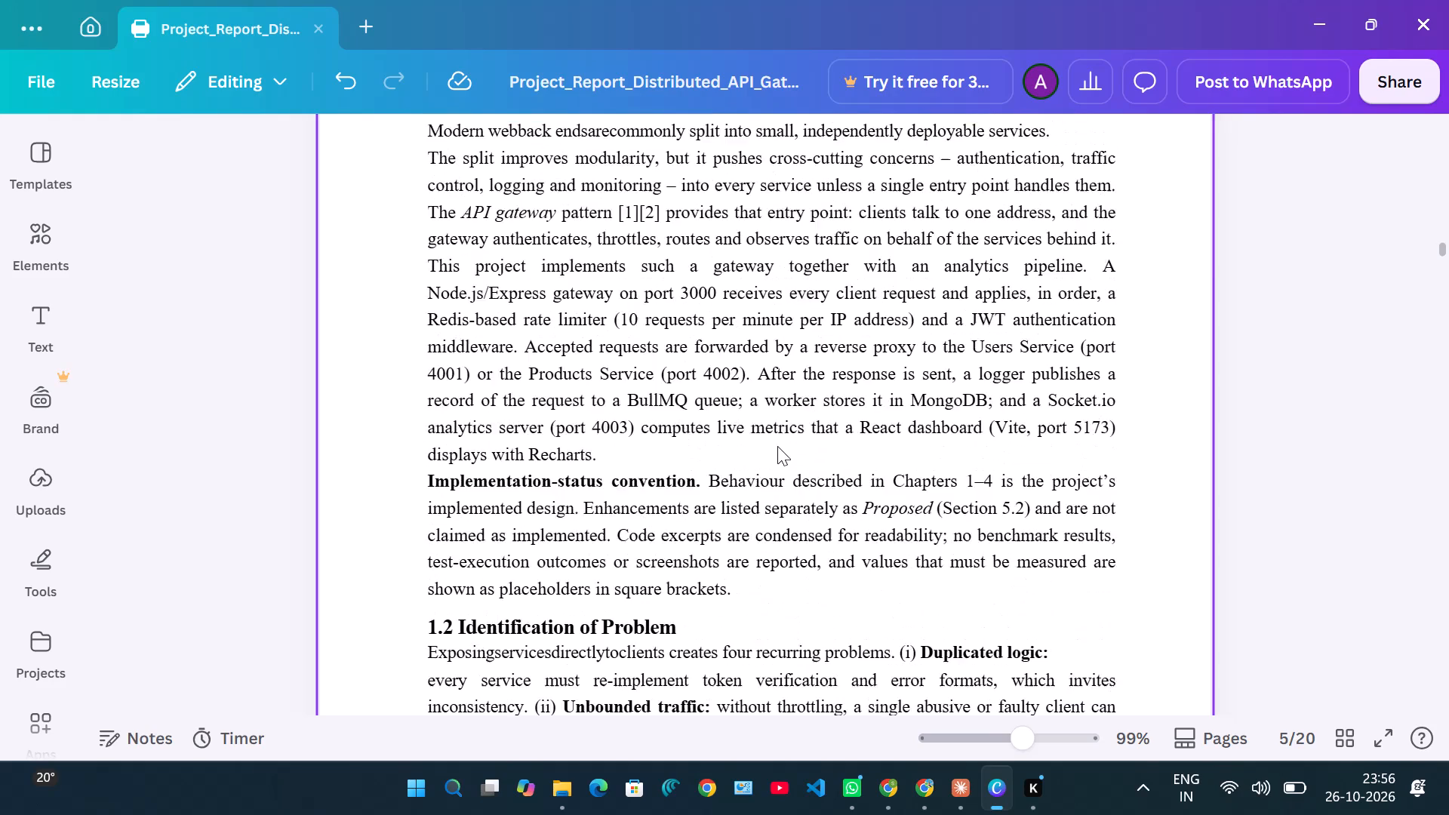
# Re-examine the layout of the table of contents page, including the Chapter 1 entries and the lists below.
pyautogui.scroll(9, 777, 446)
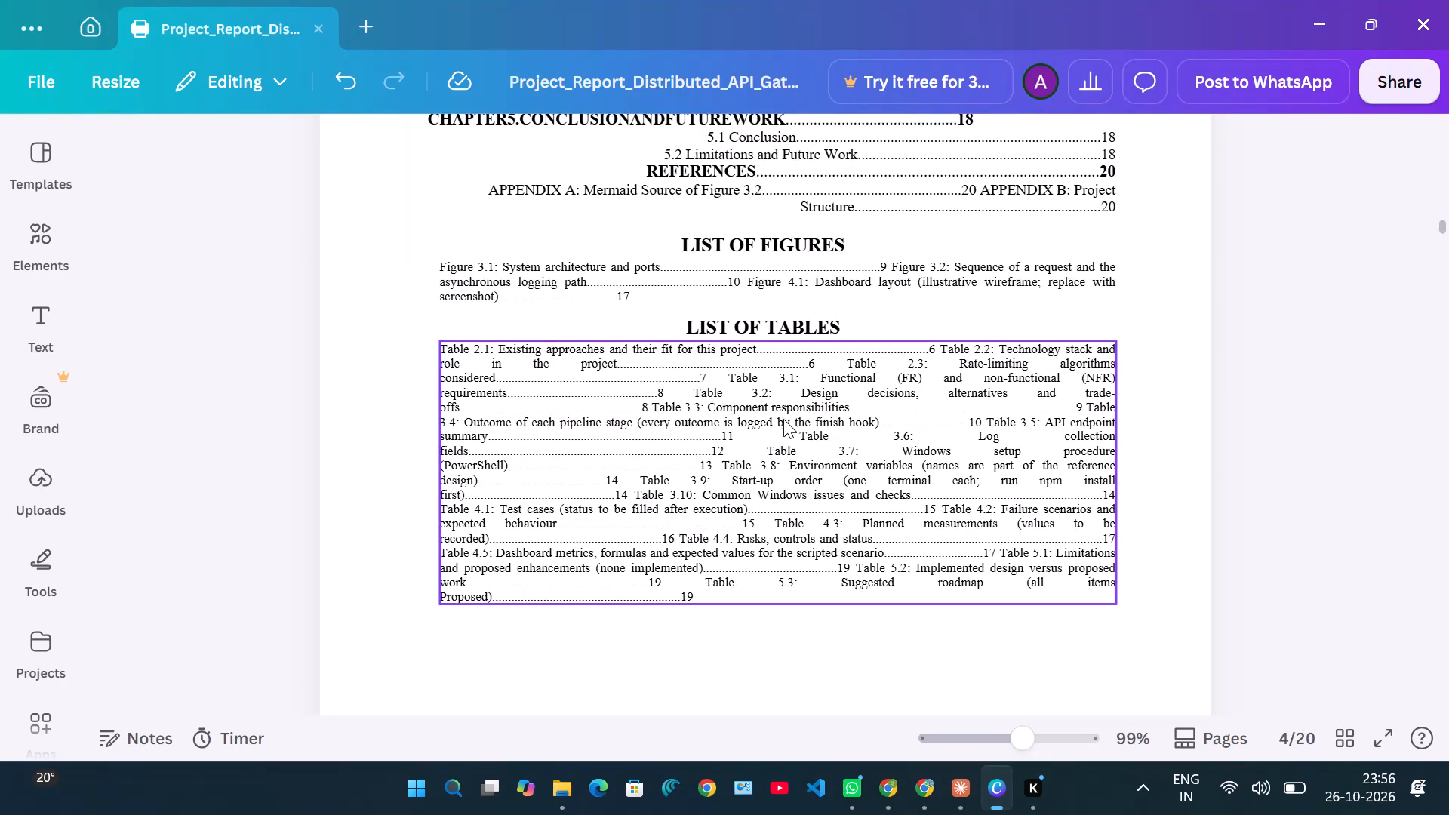
pyautogui.scroll(3, 856, 363)
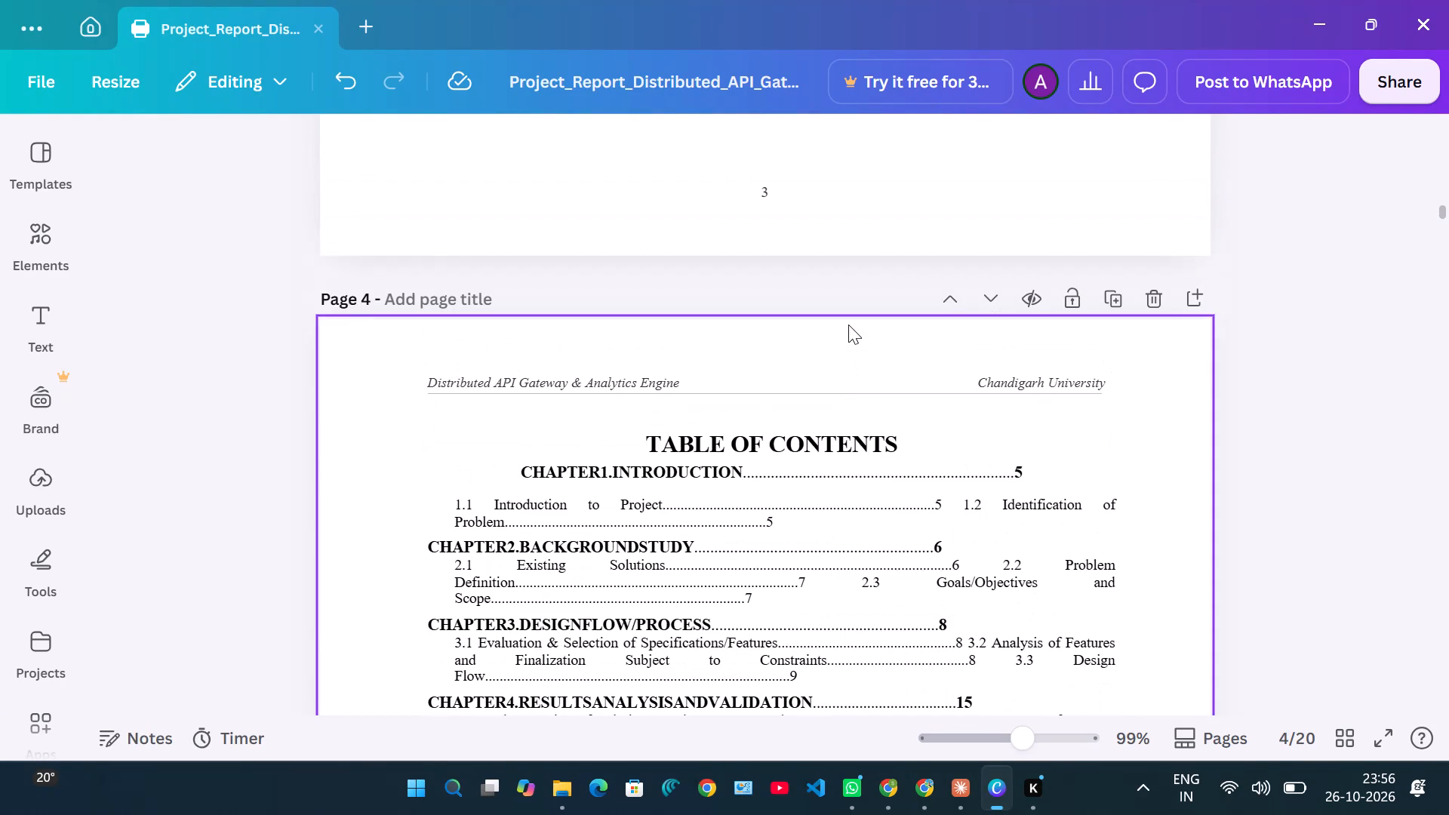
pyautogui.scroll(-1, 823, 352)
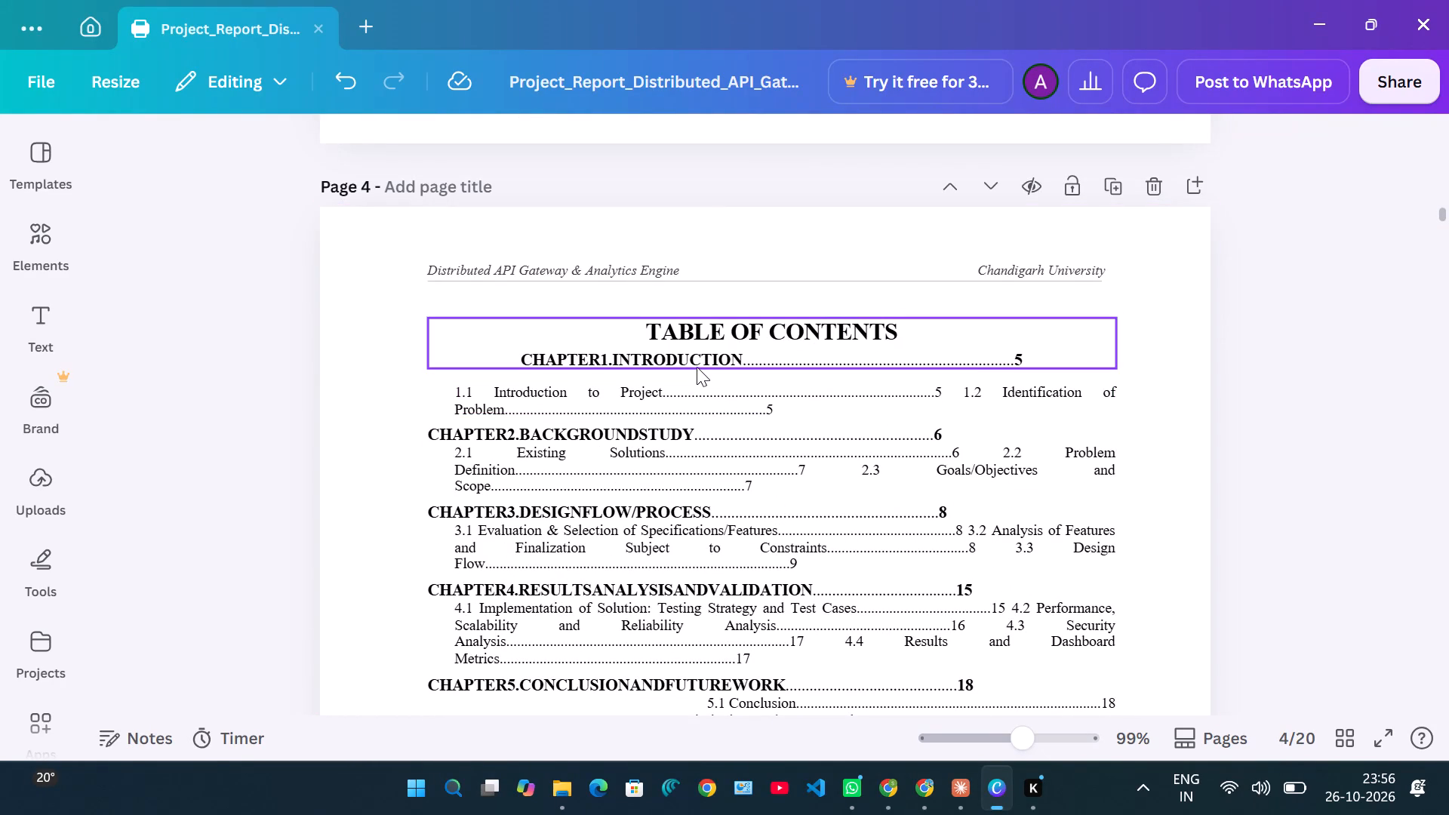
pyautogui.click(937, 390)
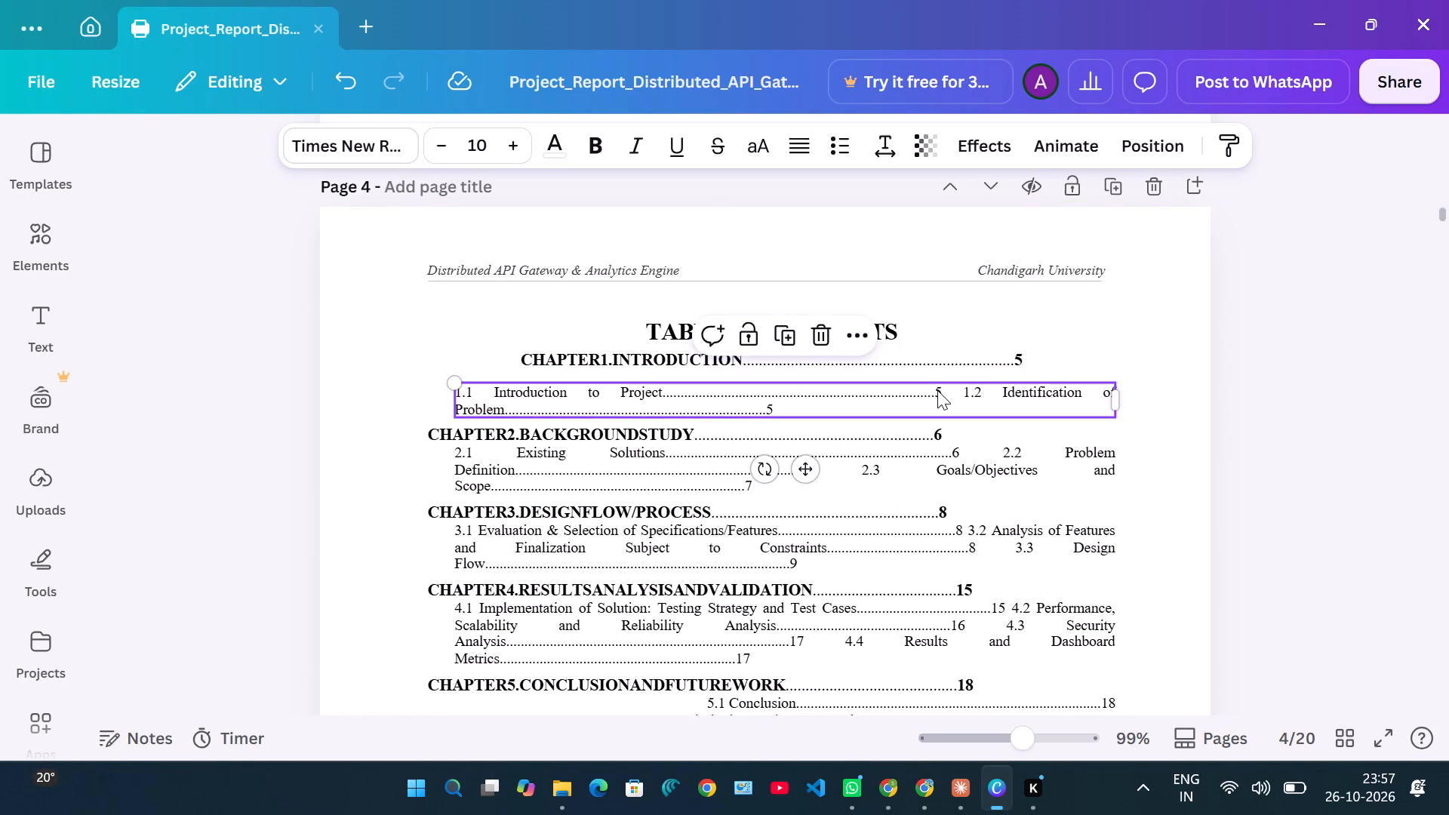
pyautogui.click(1310, 348)
pyautogui.scroll(-5, 1310, 348)
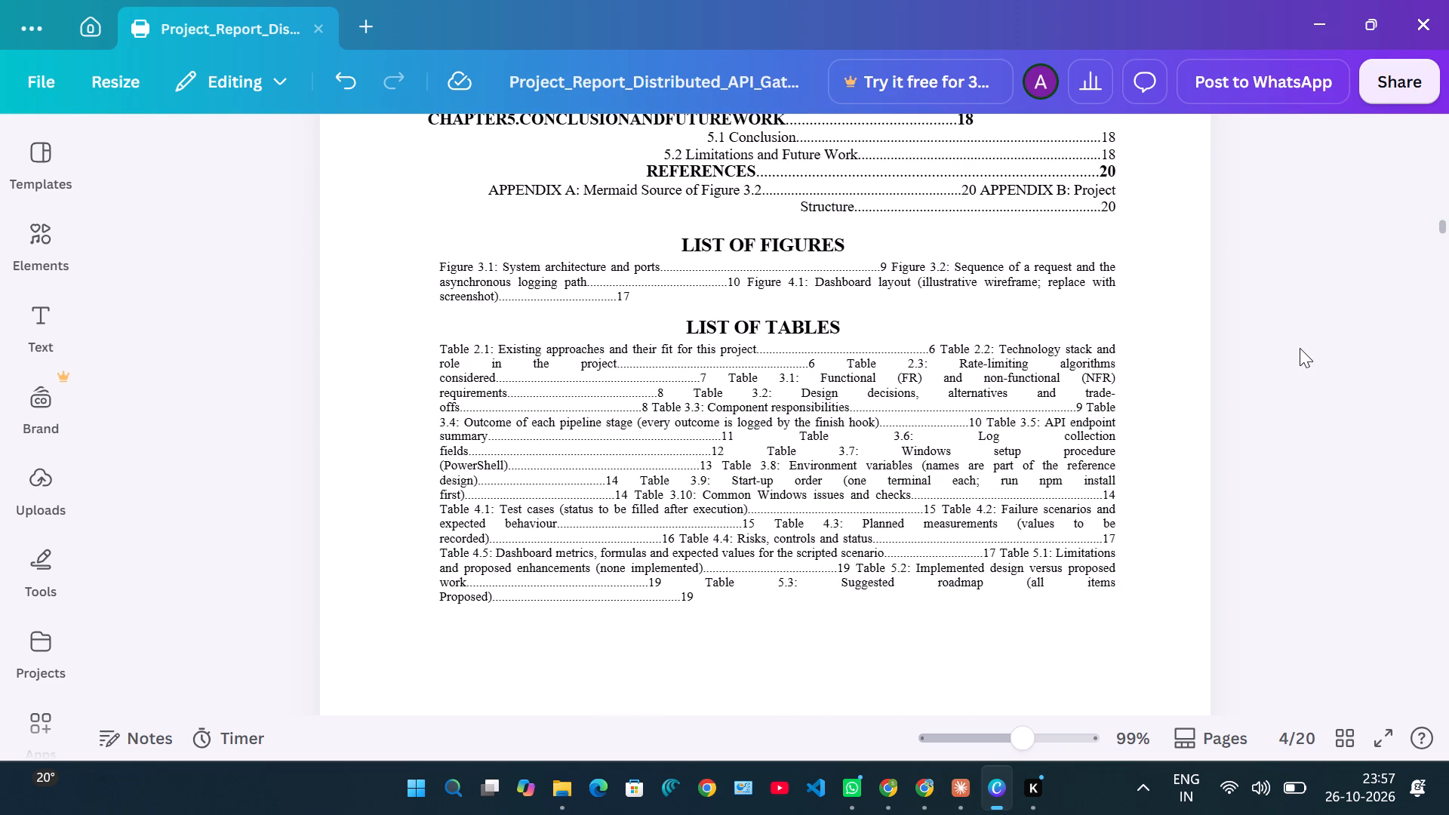
pyautogui.scroll(3, 1300, 348)
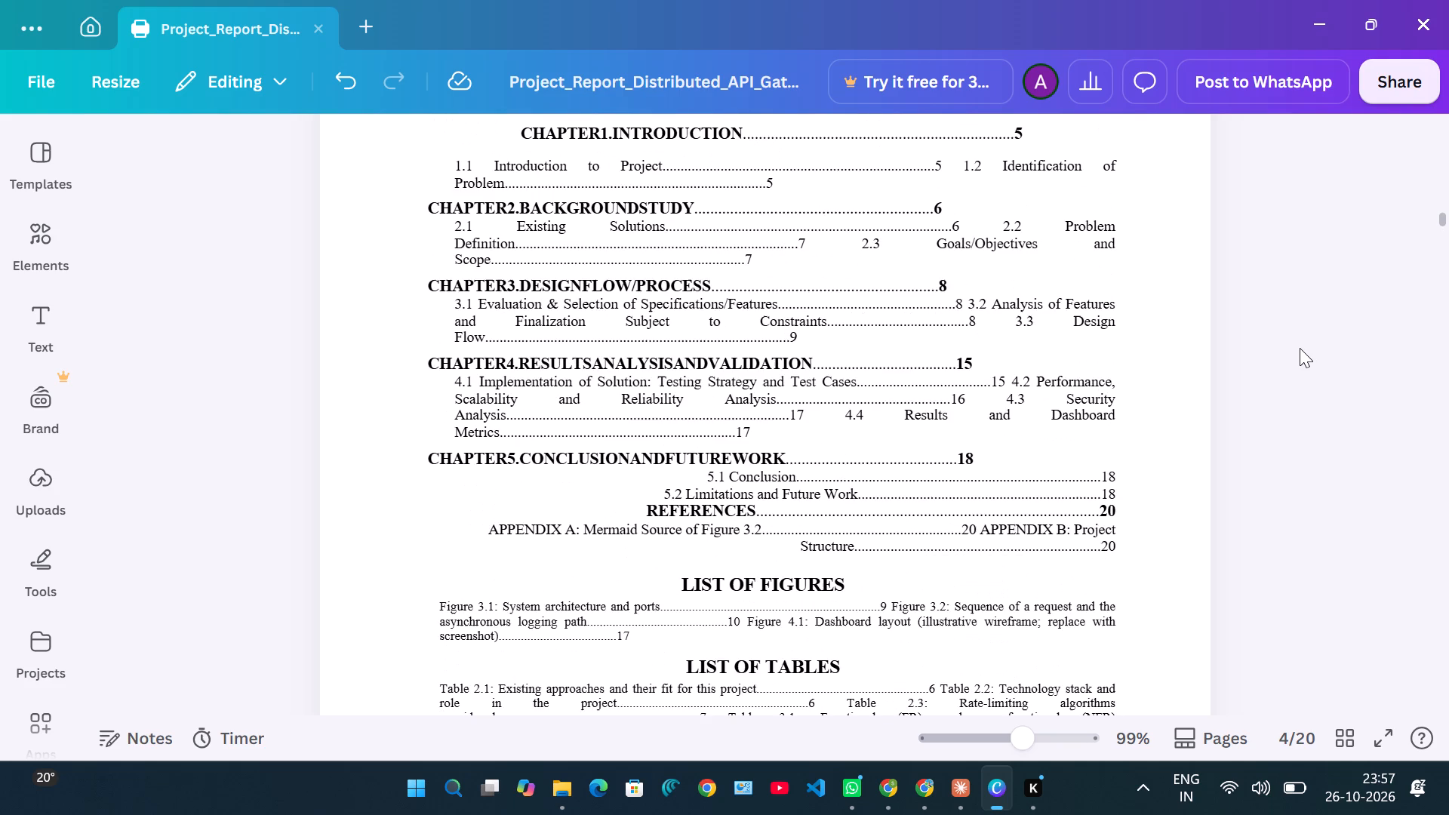
# Look back through the Abstract, Acknowledgement and cover pages, ending at the Certificate section on page 2.
pyautogui.scroll(9, 1300, 348)
pyautogui.scroll(-1, 1300, 348)
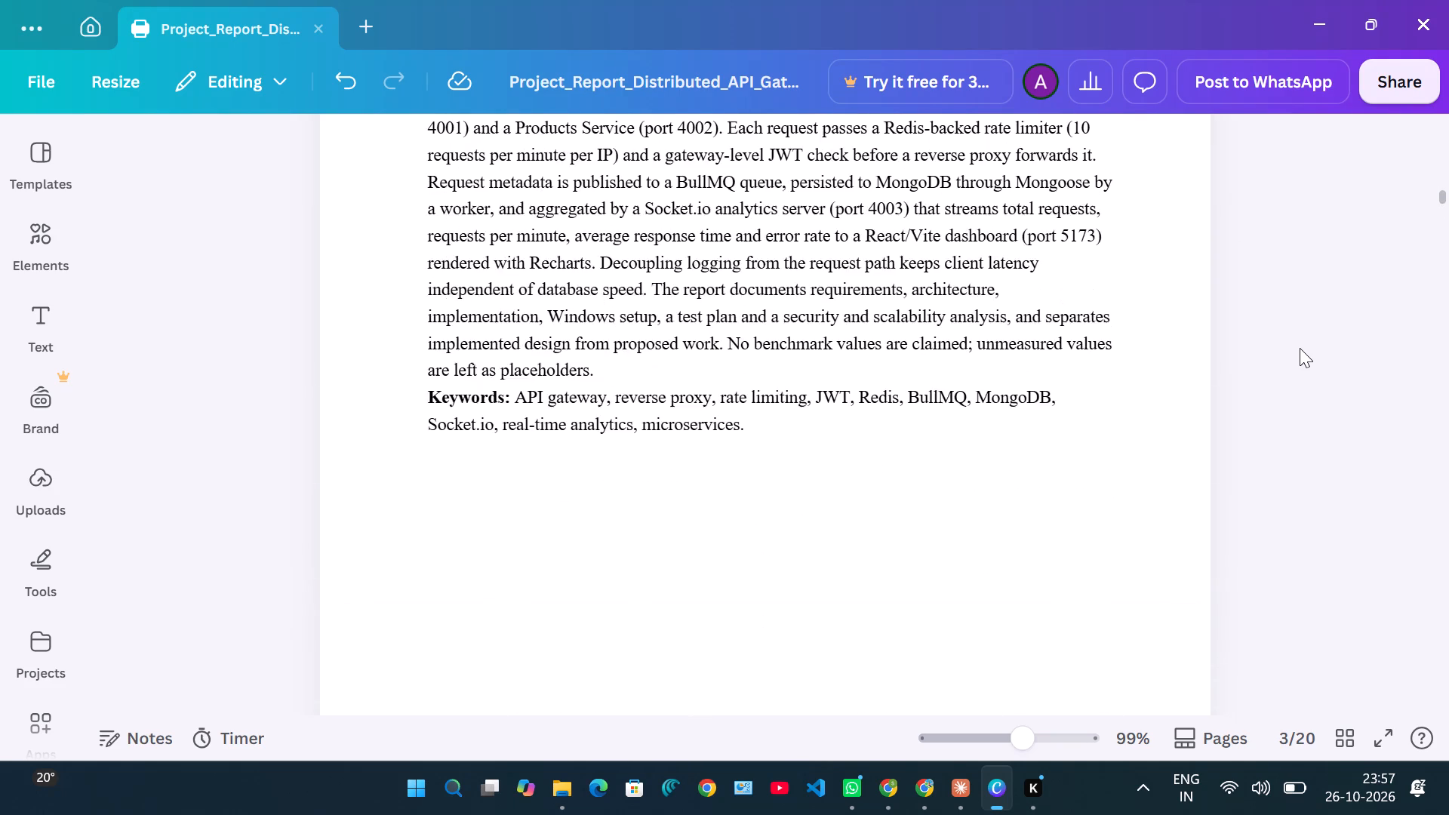
pyautogui.scroll(-2, 1300, 348)
pyautogui.scroll(6, 1300, 348)
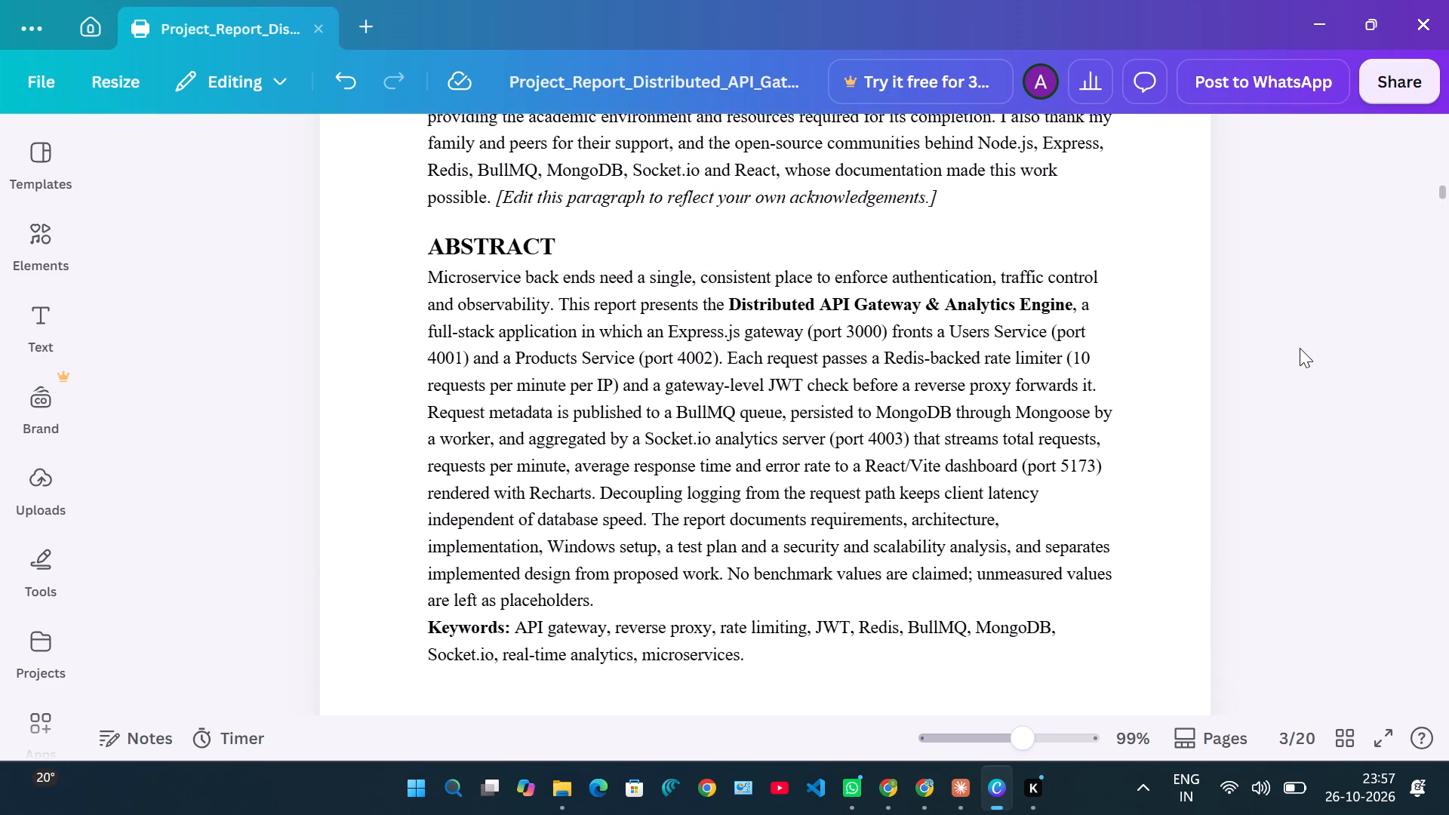
pyautogui.scroll(14, 1300, 348)
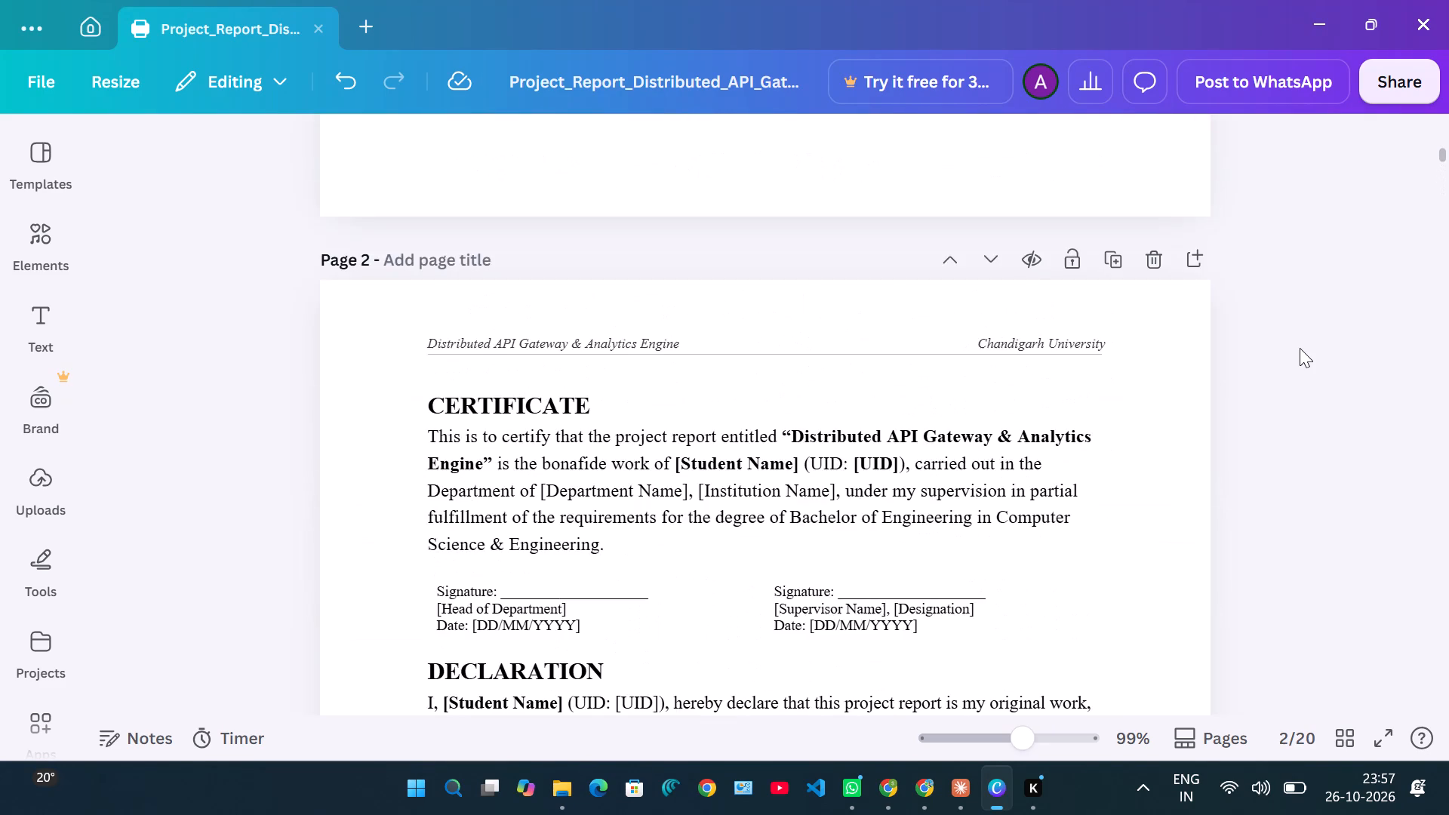
pyautogui.scroll(14, 1300, 348)
pyautogui.scroll(-6, 1300, 348)
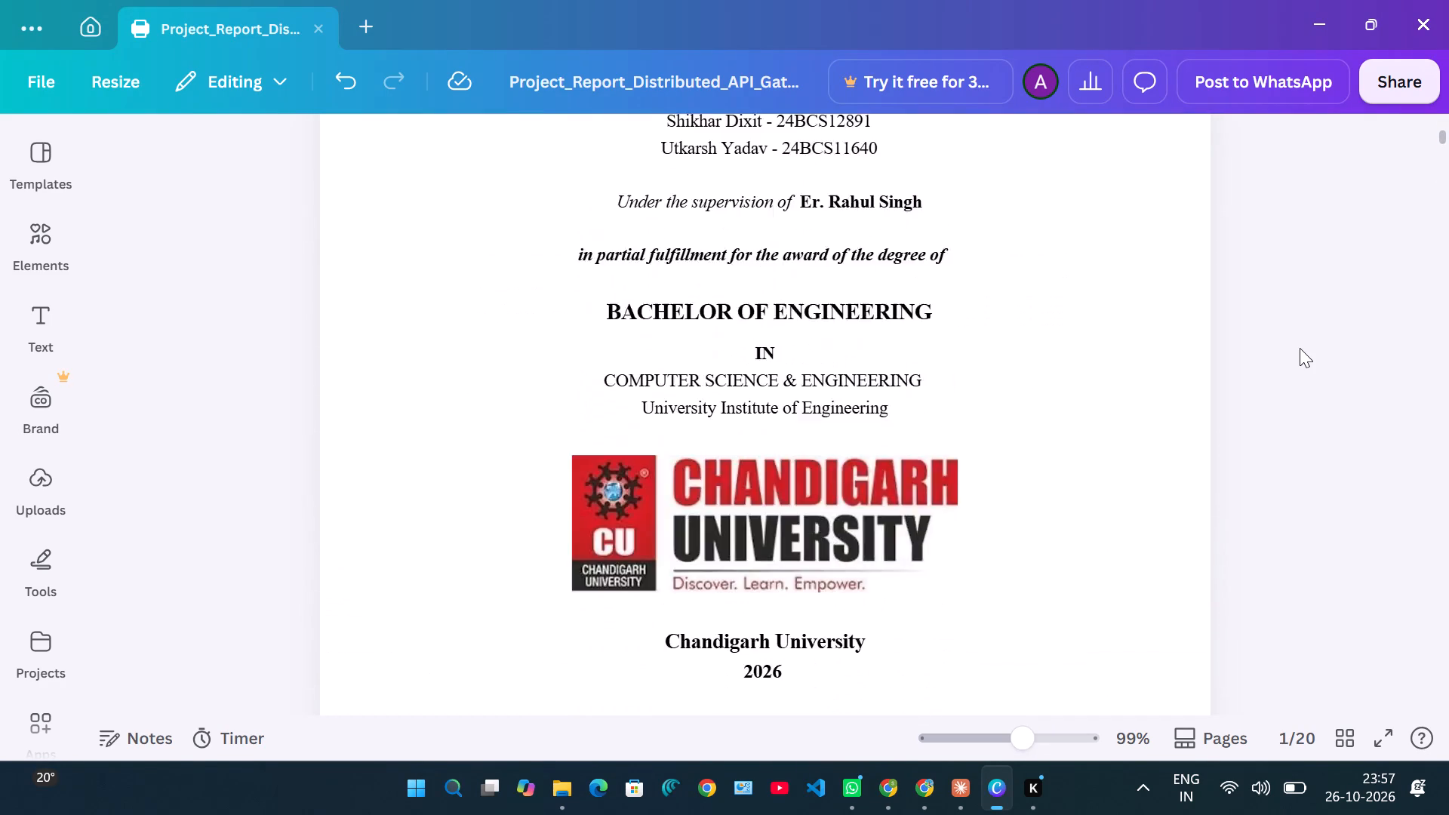
pyautogui.scroll(-8, 1300, 348)
pyautogui.scroll(2, 1299, 348)
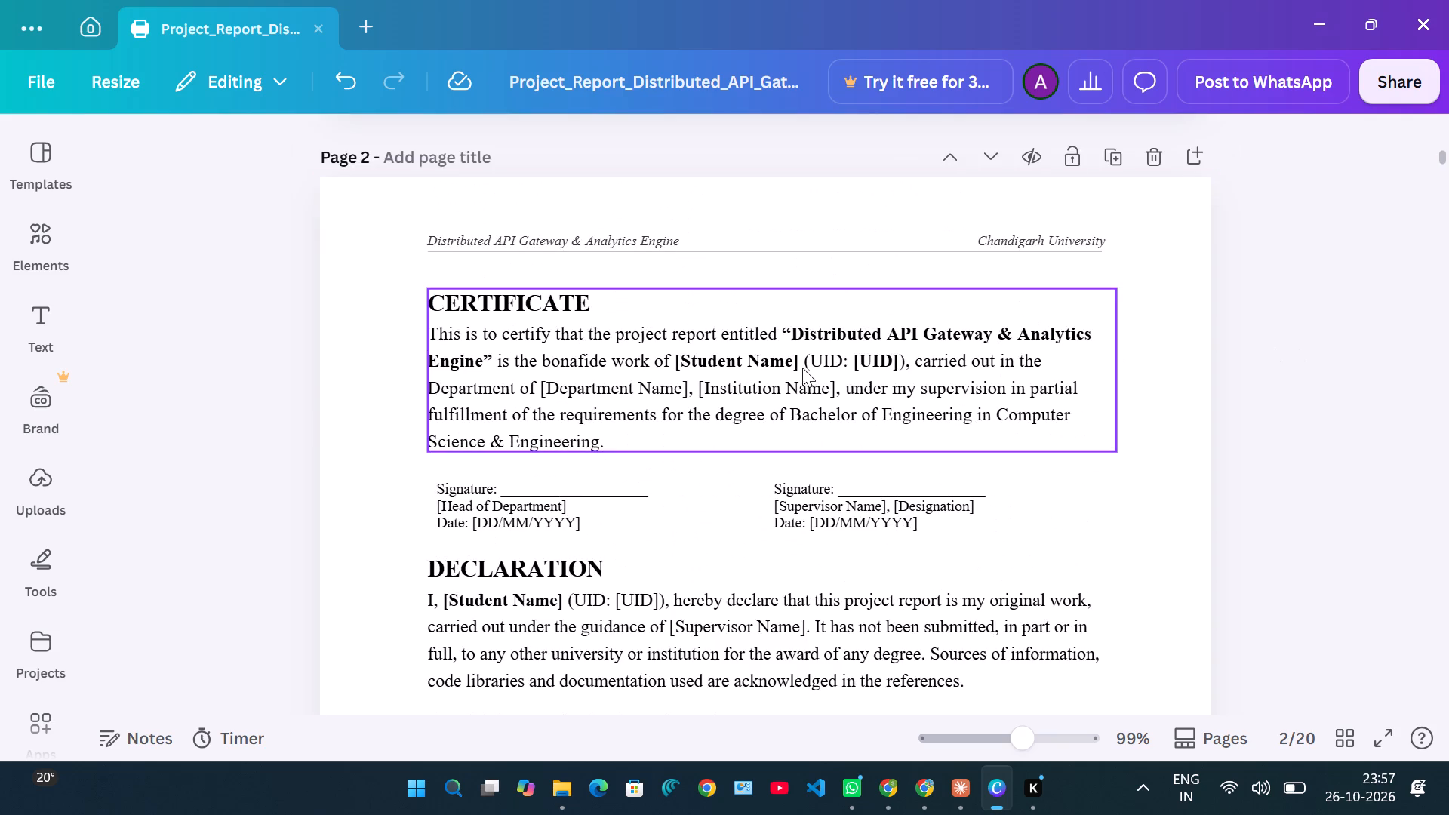
# Examine the Certificate and Declaration page and compare it with the Acknowledgement and Abstract page that follows.
pyautogui.click(606, 436)
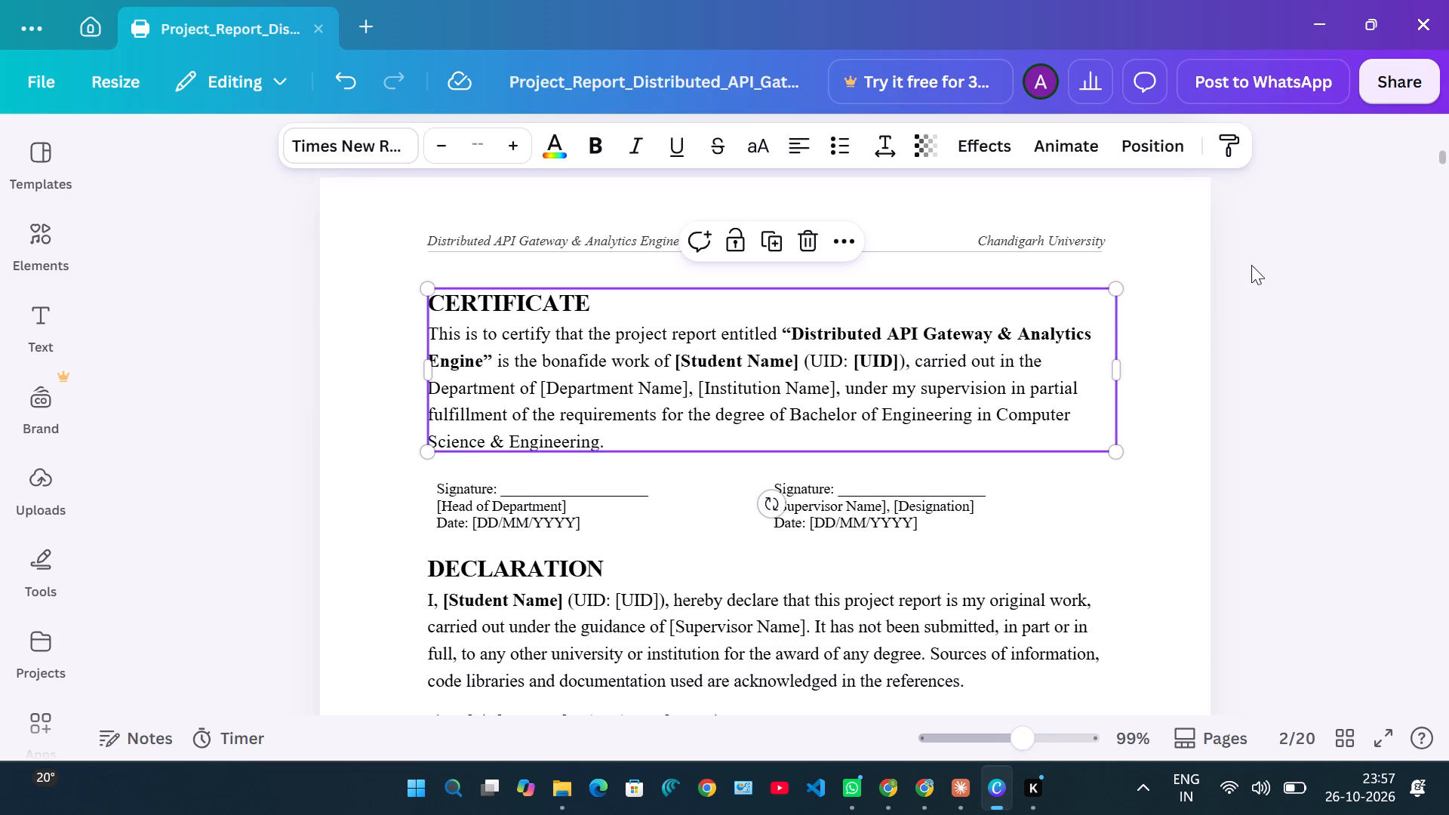
pyautogui.click(1279, 266)
pyautogui.click(991, 389)
pyautogui.click(1324, 327)
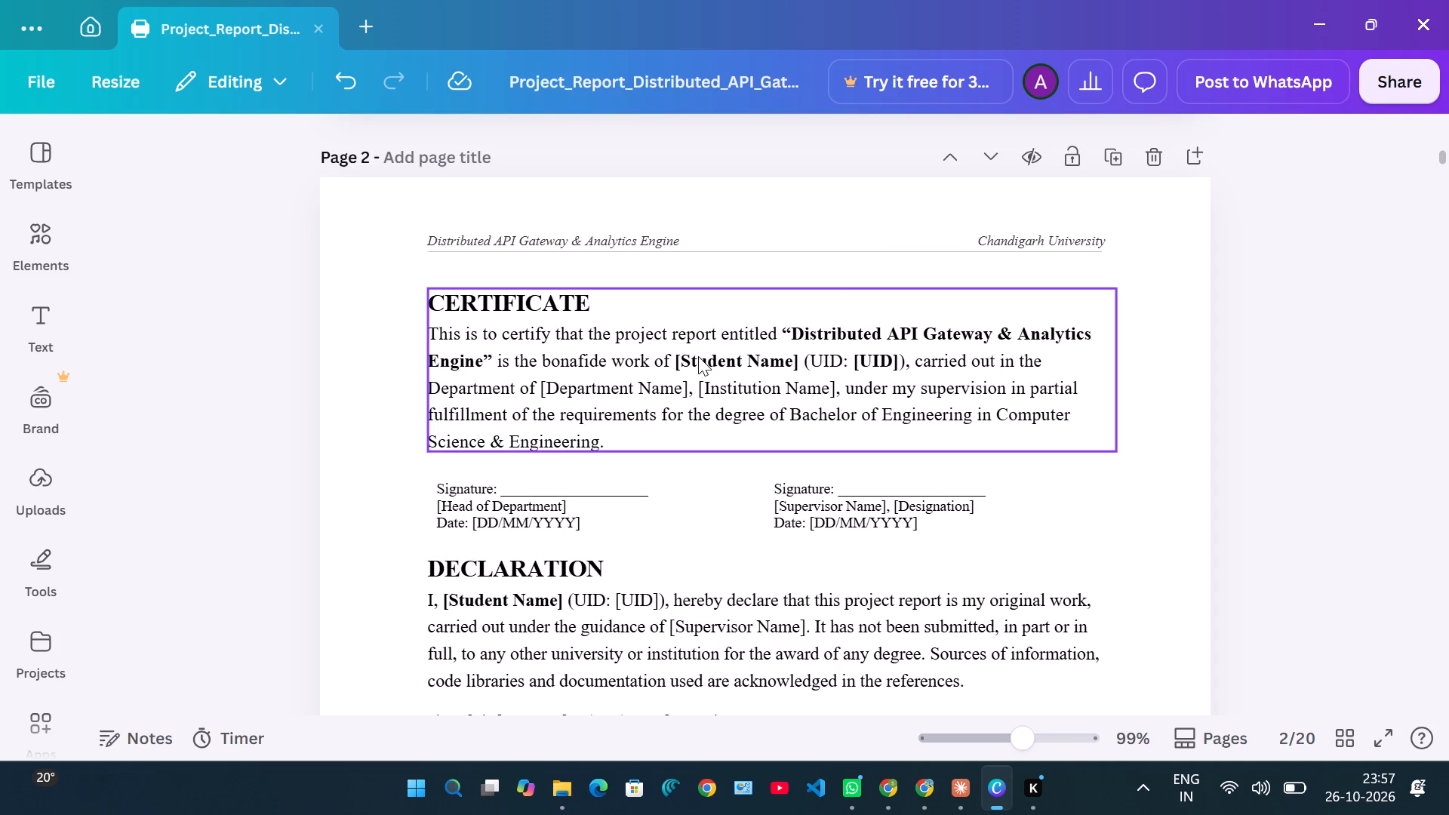
pyautogui.scroll(-1, 698, 356)
pyautogui.scroll(2, 698, 356)
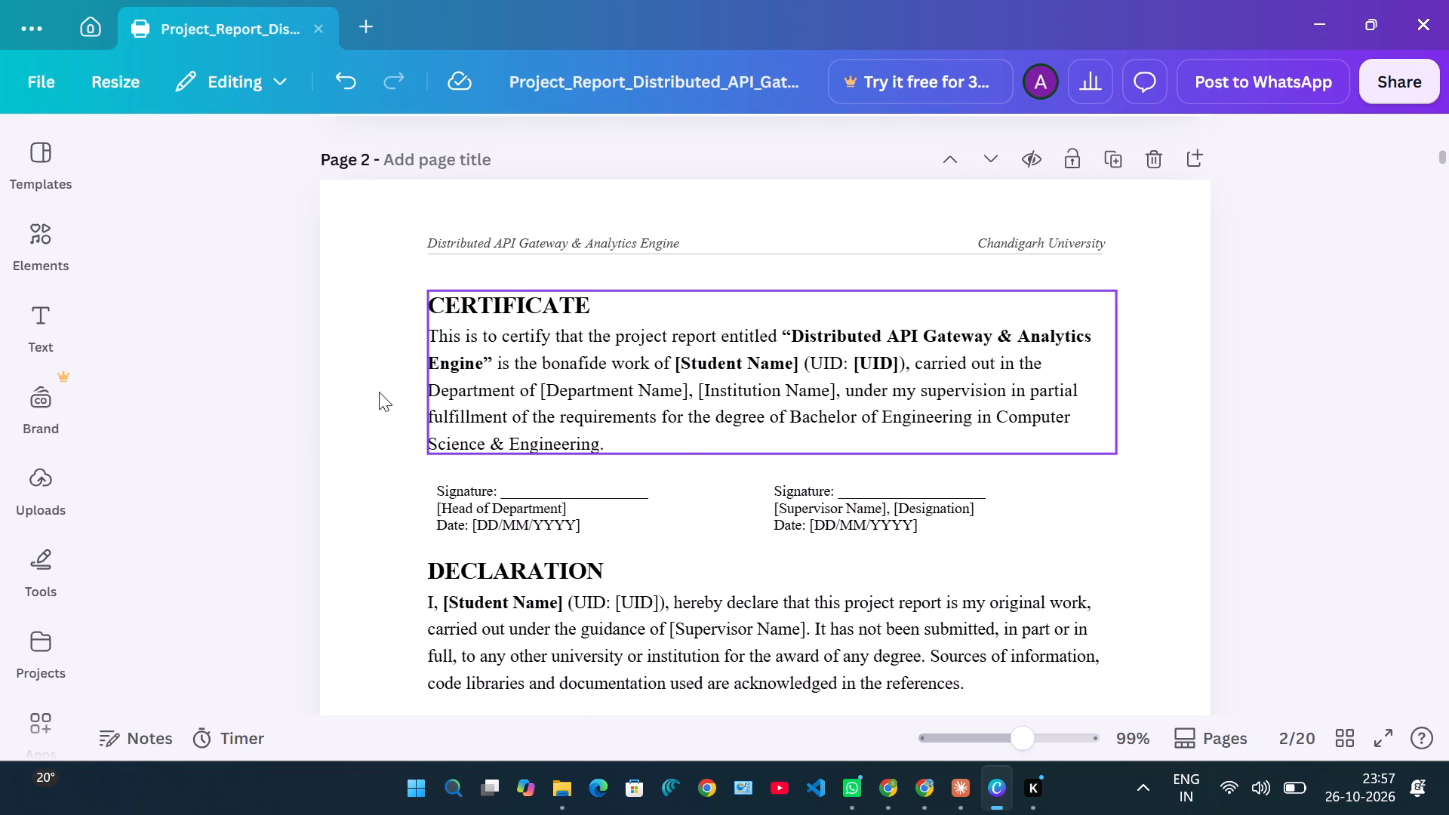
pyautogui.scroll(-4, 379, 392)
pyautogui.scroll(-8, 548, 386)
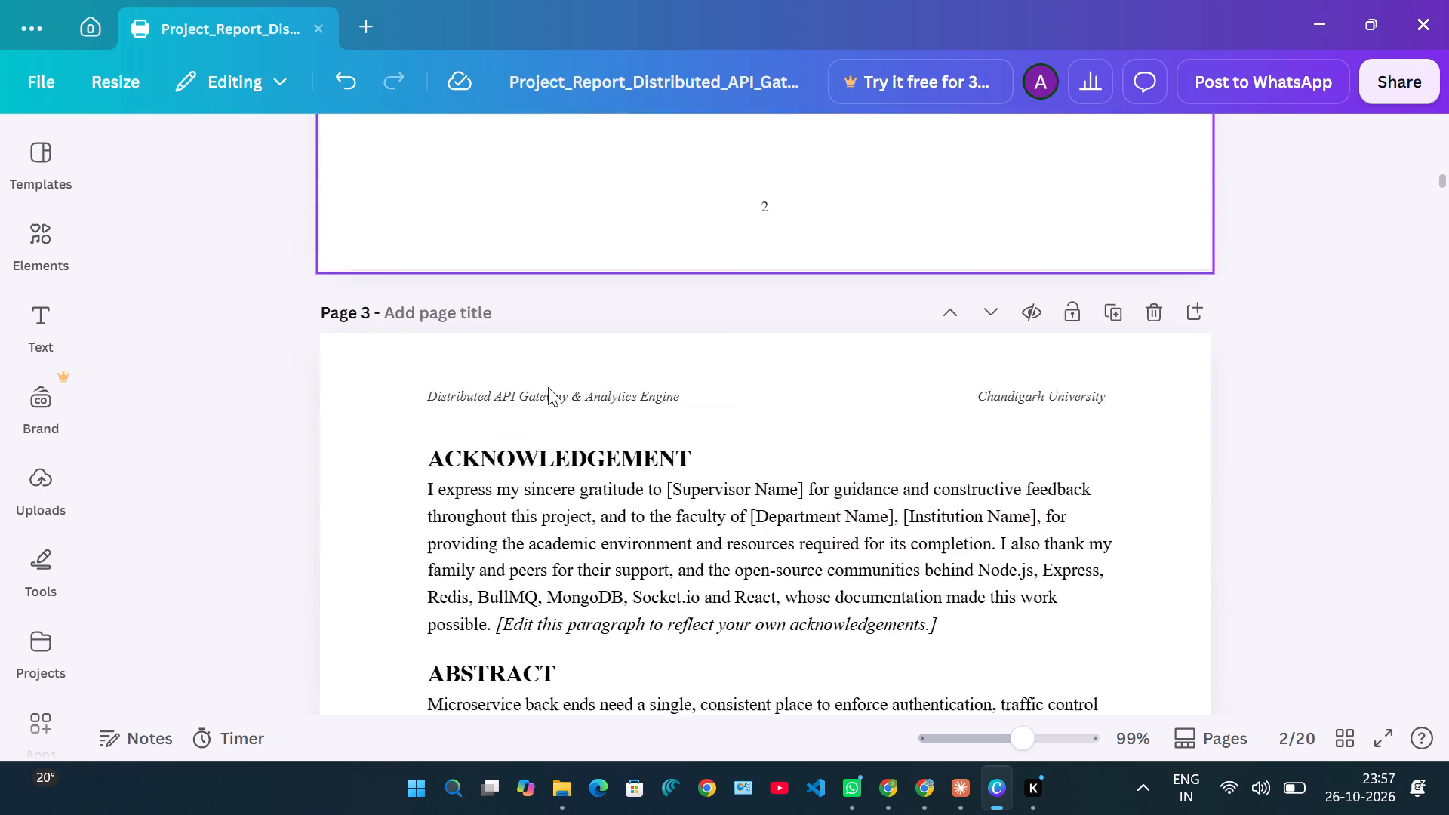
pyautogui.scroll(7, 878, 395)
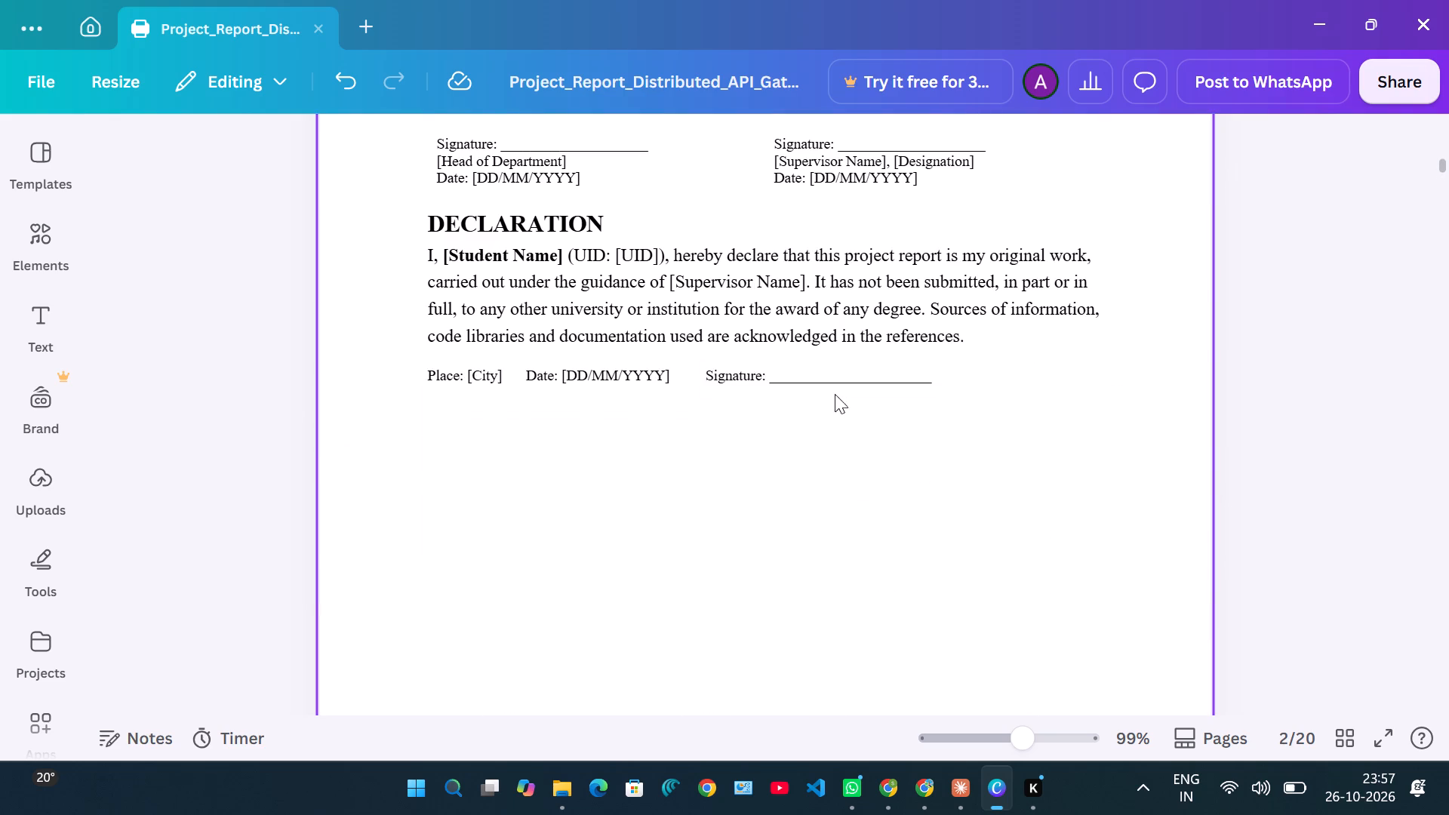
pyautogui.click(725, 457)
pyautogui.scroll(3, 725, 457)
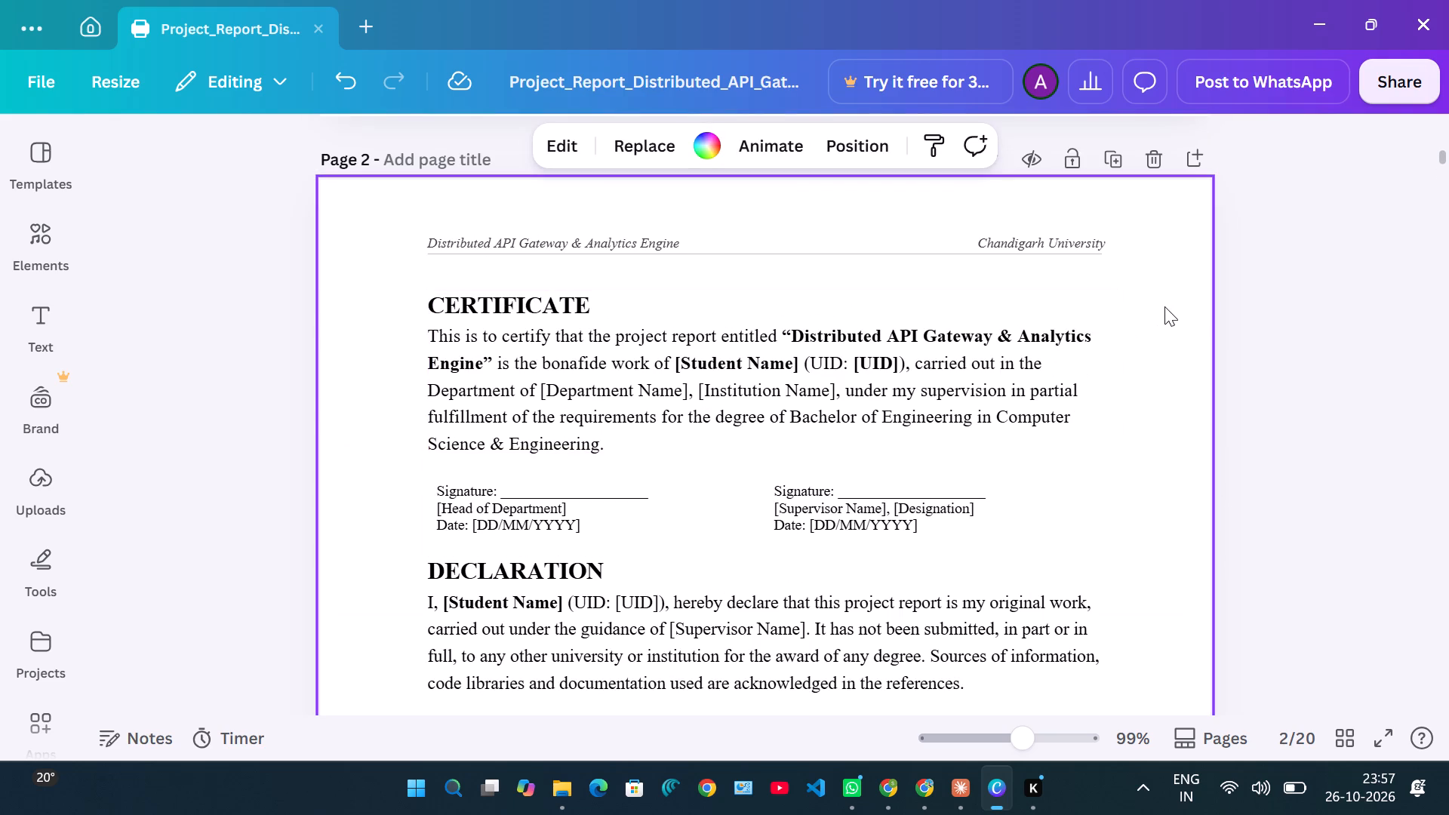
pyautogui.scroll(-6, 1149, 237)
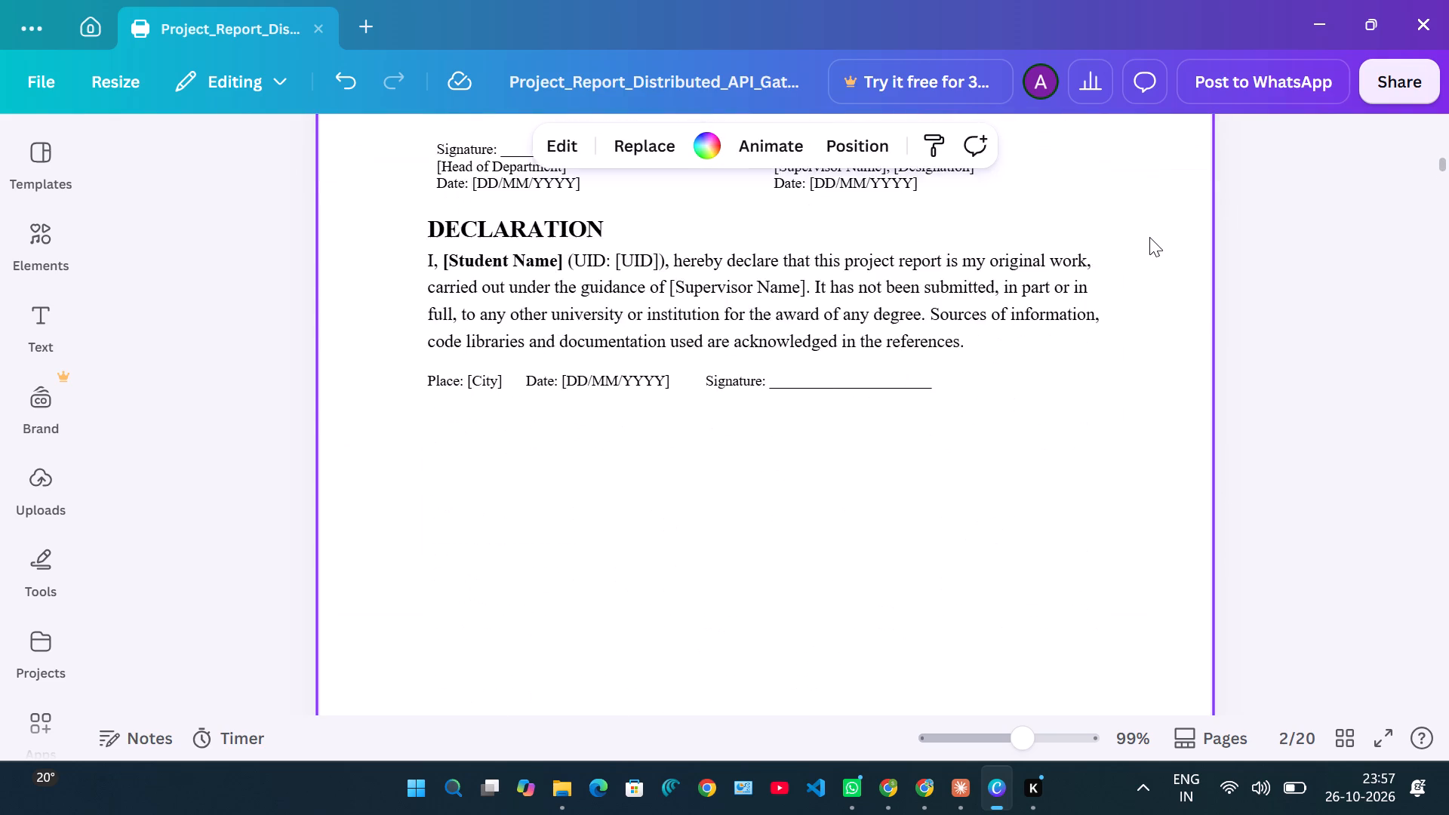
pyautogui.scroll(-3, 1149, 237)
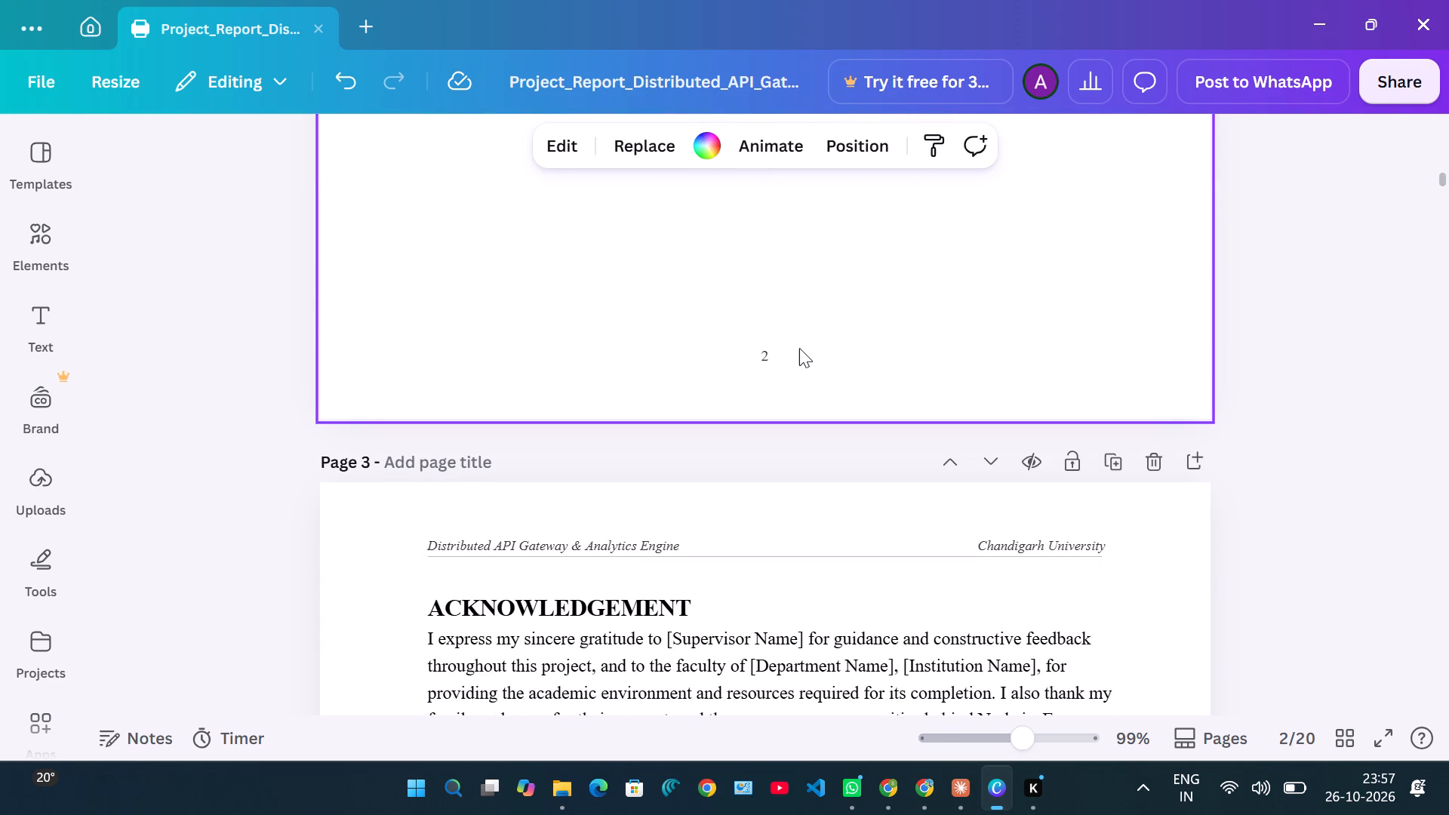
pyautogui.scroll(-5, 799, 348)
pyautogui.scroll(3, 799, 348)
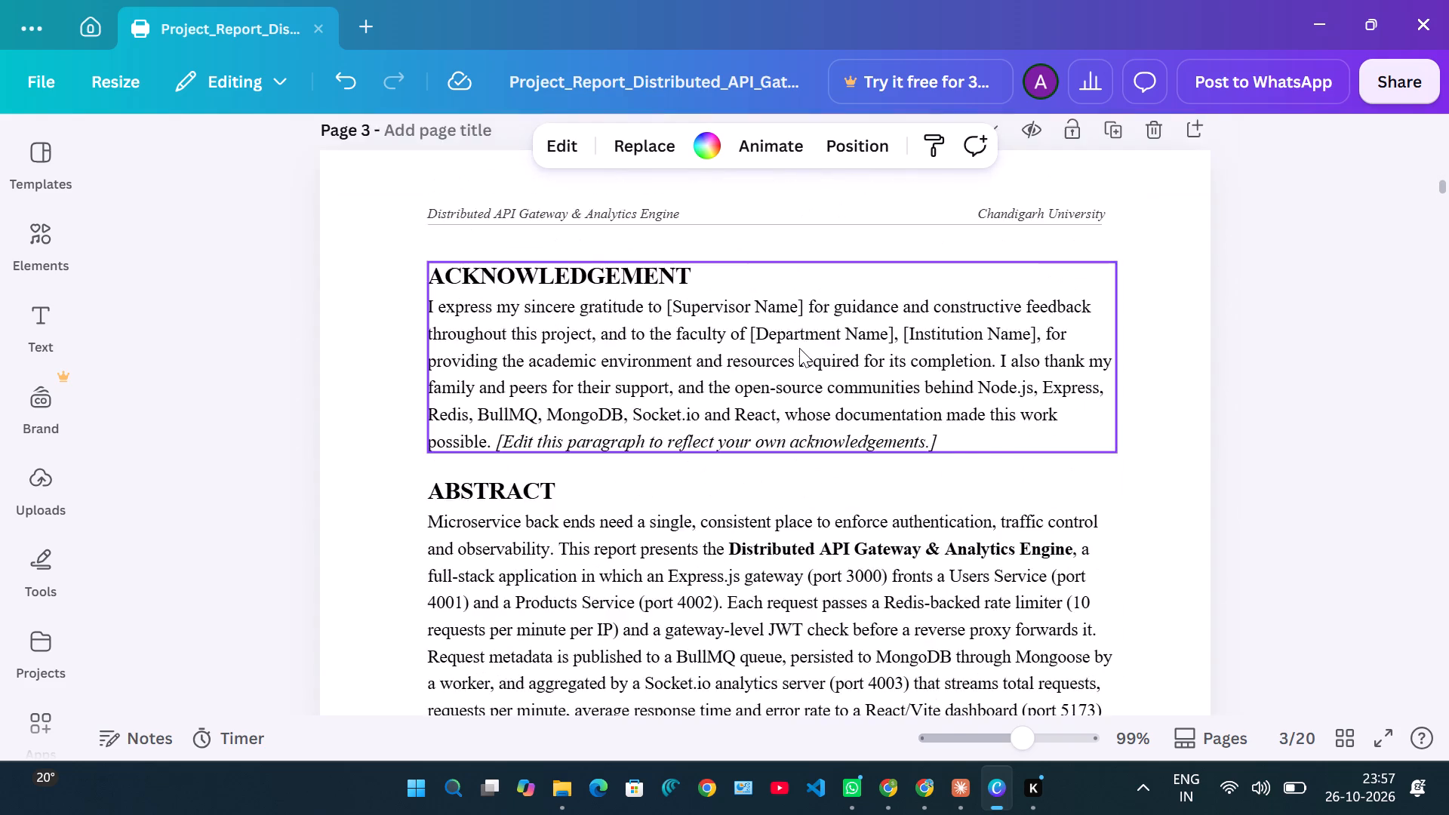
# Delete page 2, which holds the Certificate and Declaration sections.
pyautogui.scroll(9, 799, 348)
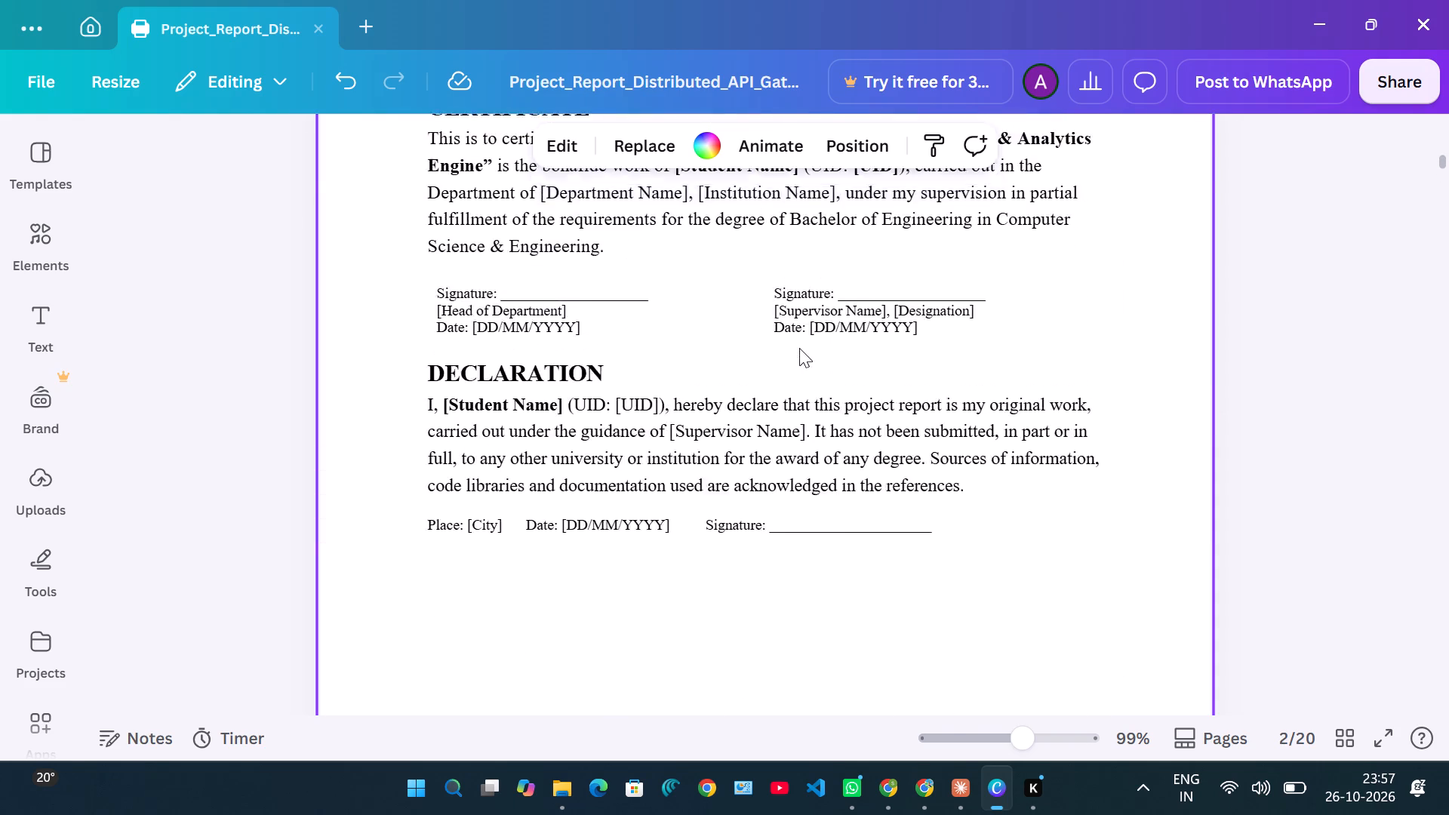
pyautogui.scroll(1, 799, 348)
pyautogui.click(864, 225)
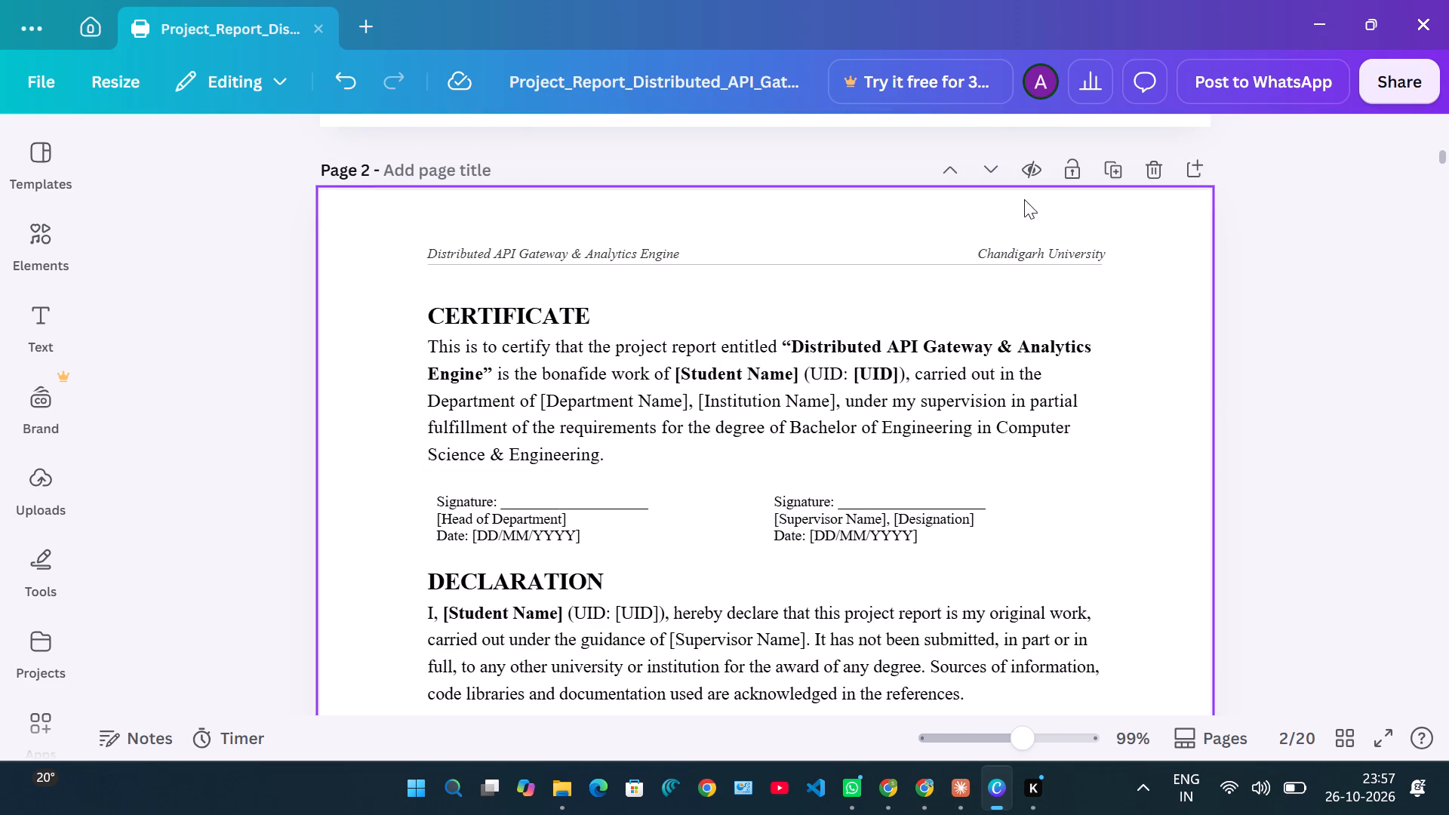
pyautogui.click(1144, 167)
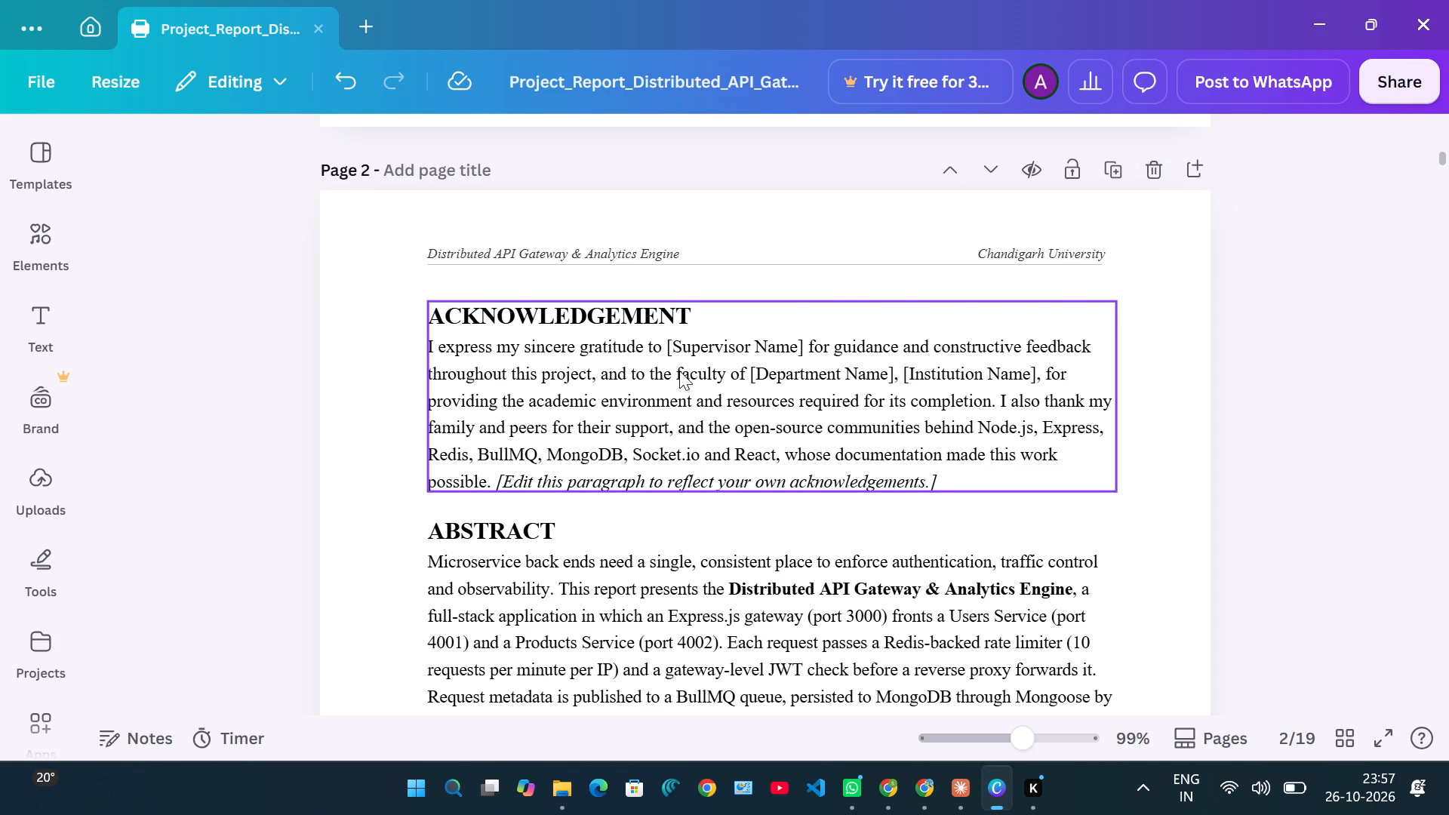
# Examine the Acknowledgement and Abstract page, from its heading down to the keywords and page end.
pyautogui.scroll(-3, 679, 371)
pyautogui.scroll(4, 679, 371)
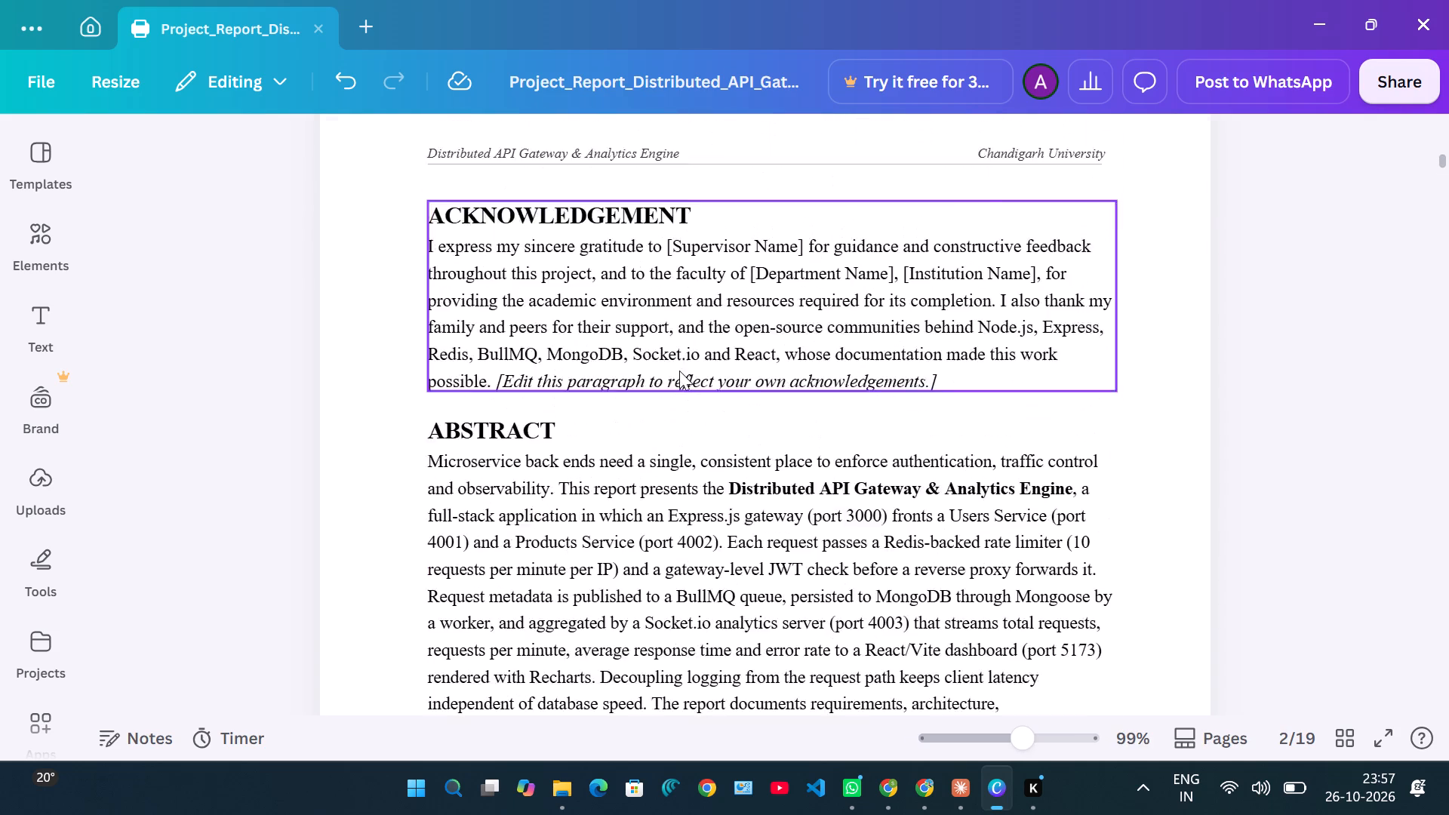
pyautogui.scroll(-3, 679, 371)
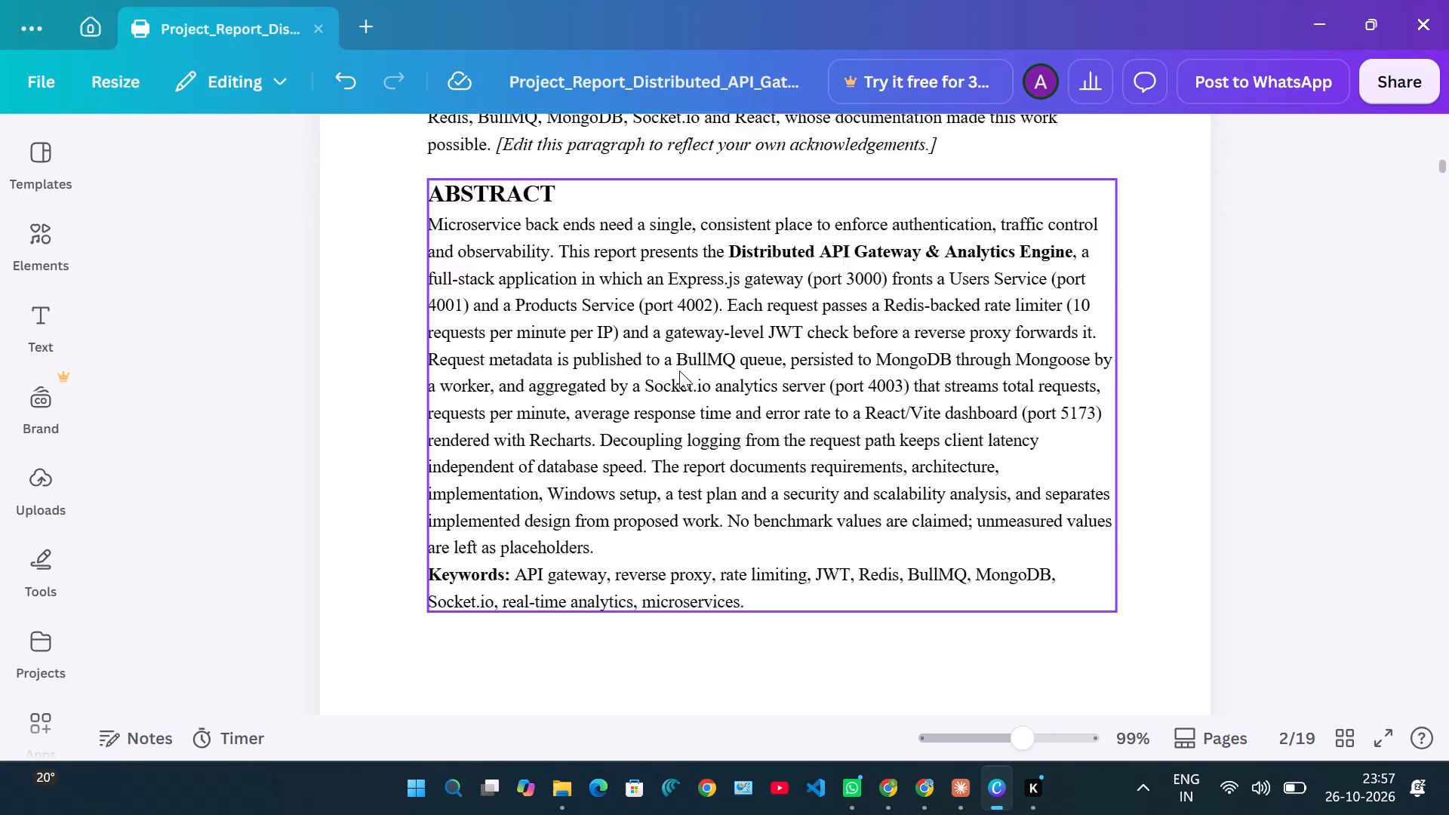
pyautogui.scroll(-4, 679, 371)
pyautogui.scroll(5, 679, 371)
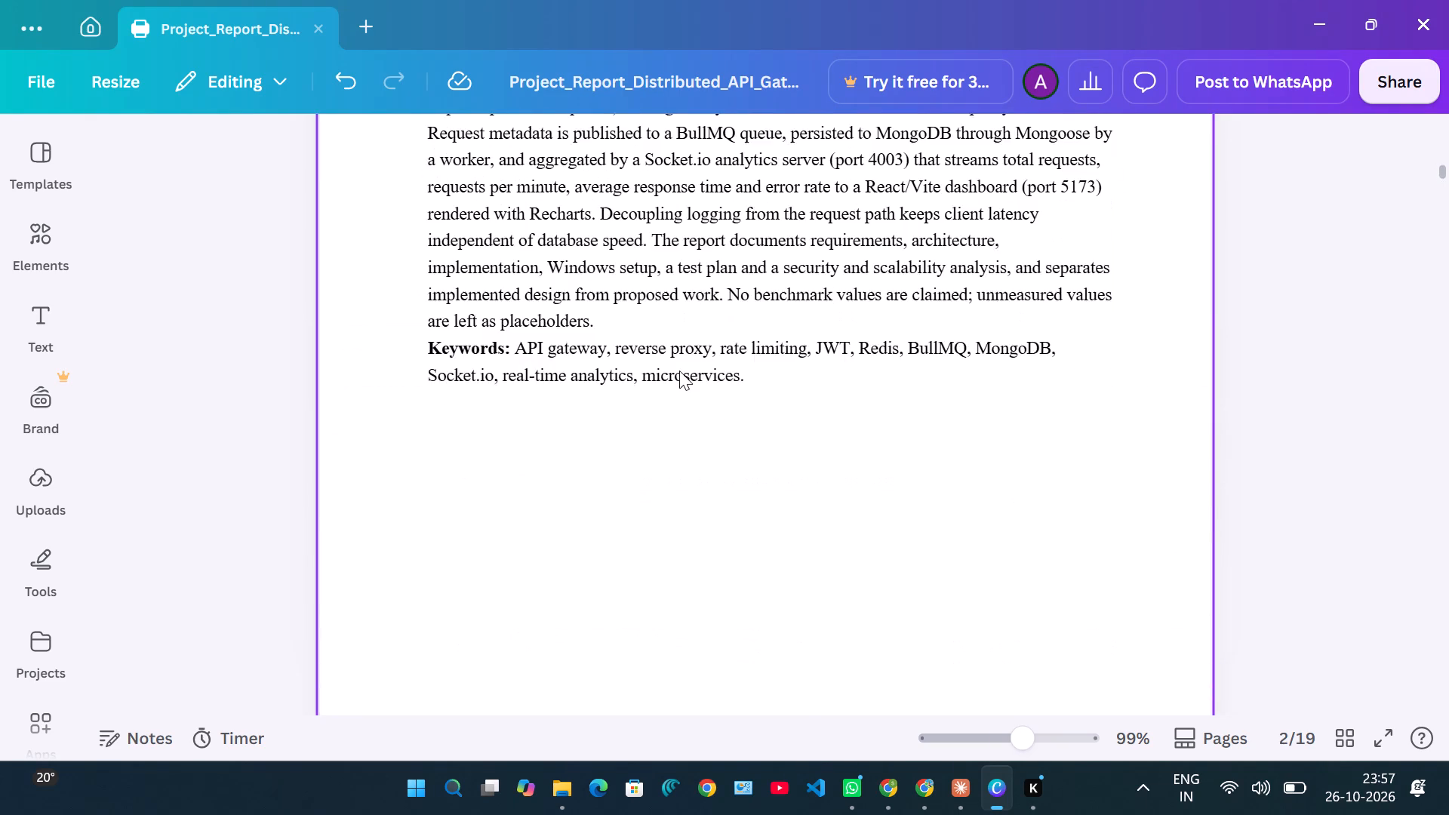
pyautogui.scroll(-1, 679, 371)
# Add a blank page directly after the Acknowledgement and Abstract page.
pyautogui.scroll(6, 679, 371)
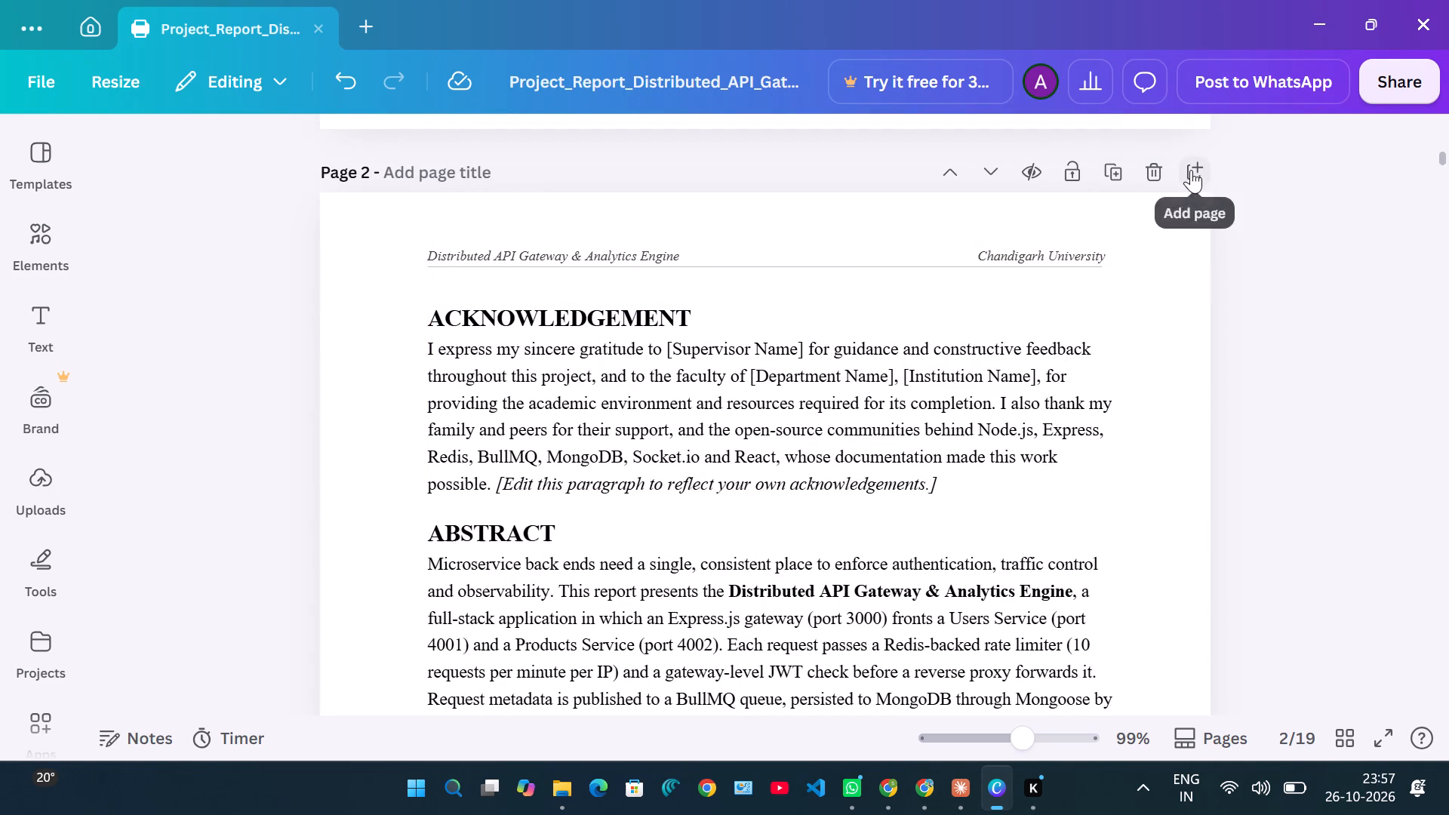
pyautogui.click(1191, 170)
pyautogui.scroll(3, 1035, 324)
pyautogui.scroll(-2, 1035, 324)
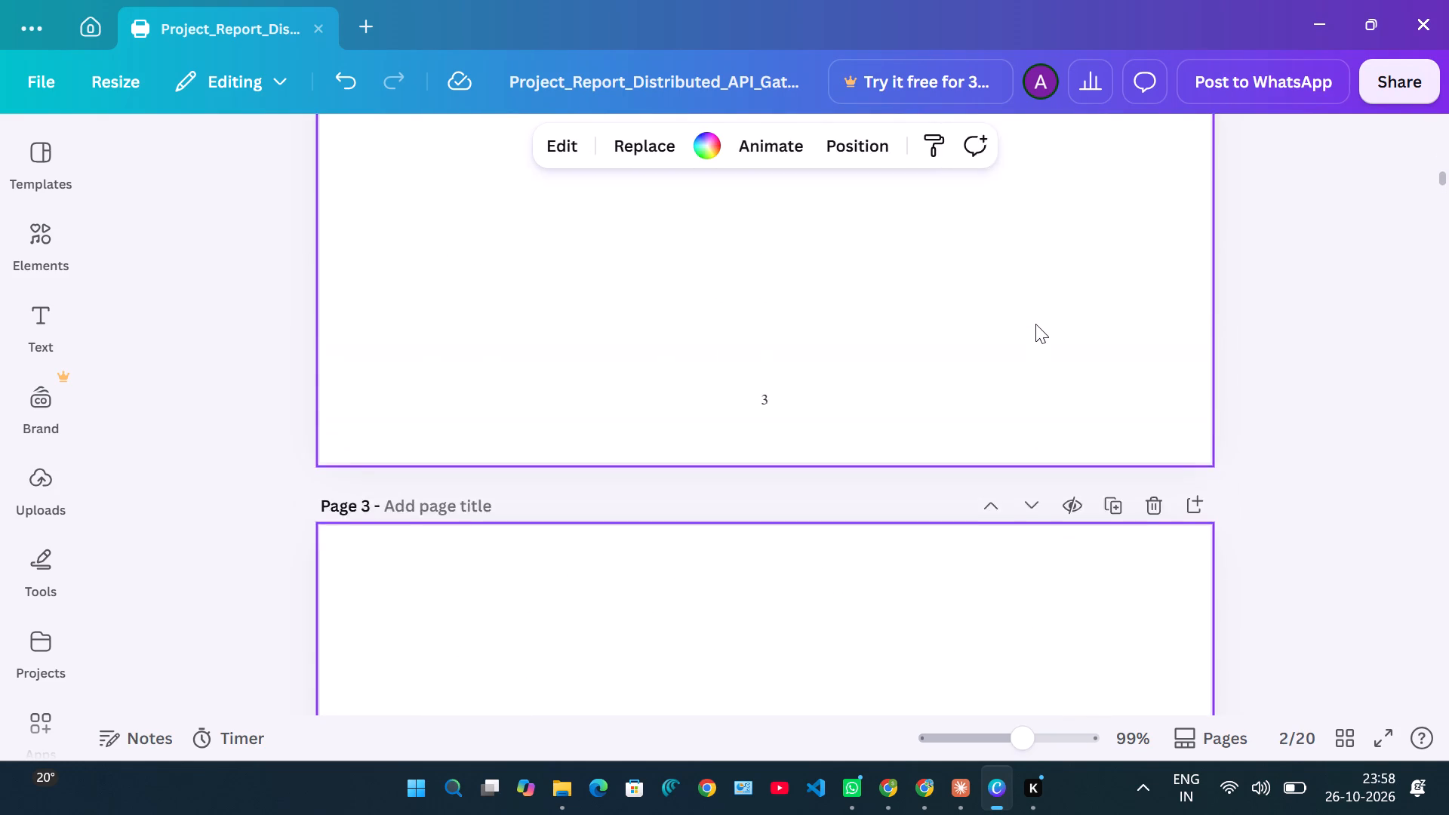
pyautogui.scroll(-19, 1035, 324)
pyautogui.scroll(-2, 1035, 324)
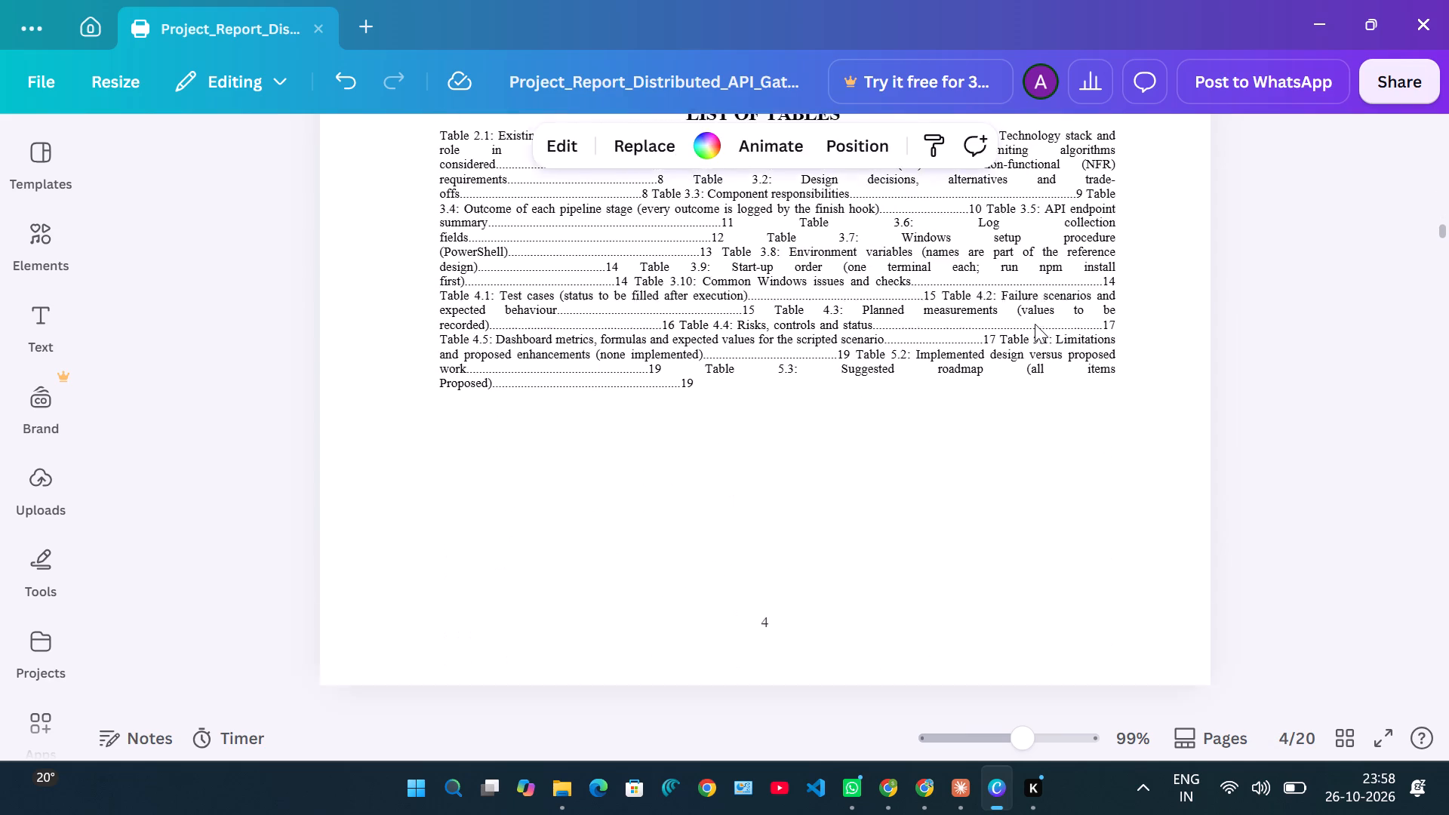
# Copy the "Distributed API Gateway & Analytics Engine" running header from page 2 onto the blank page 3.
pyautogui.scroll(20, 1035, 324)
pyautogui.scroll(2, 1035, 324)
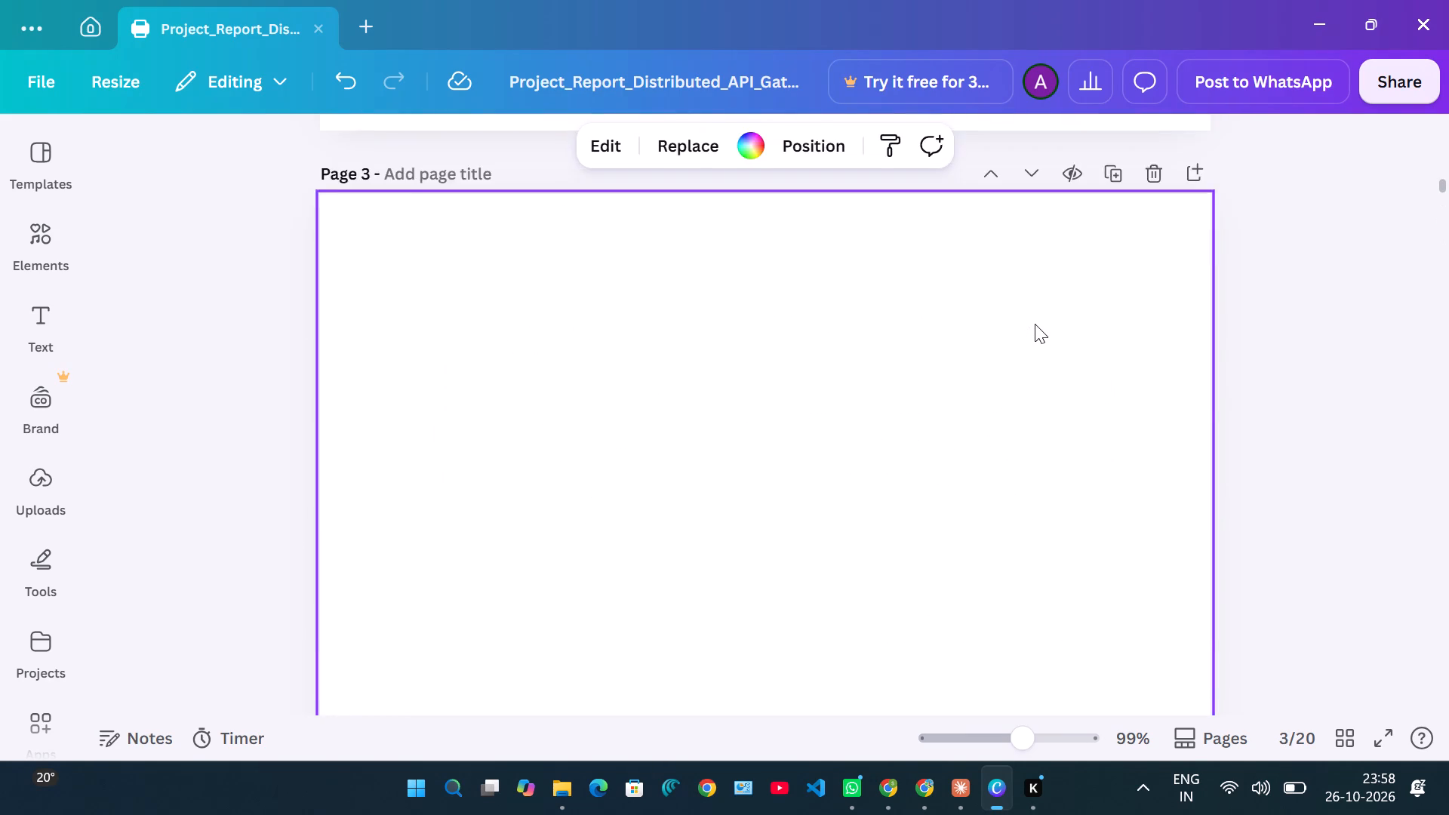
pyautogui.scroll(11, 1035, 324)
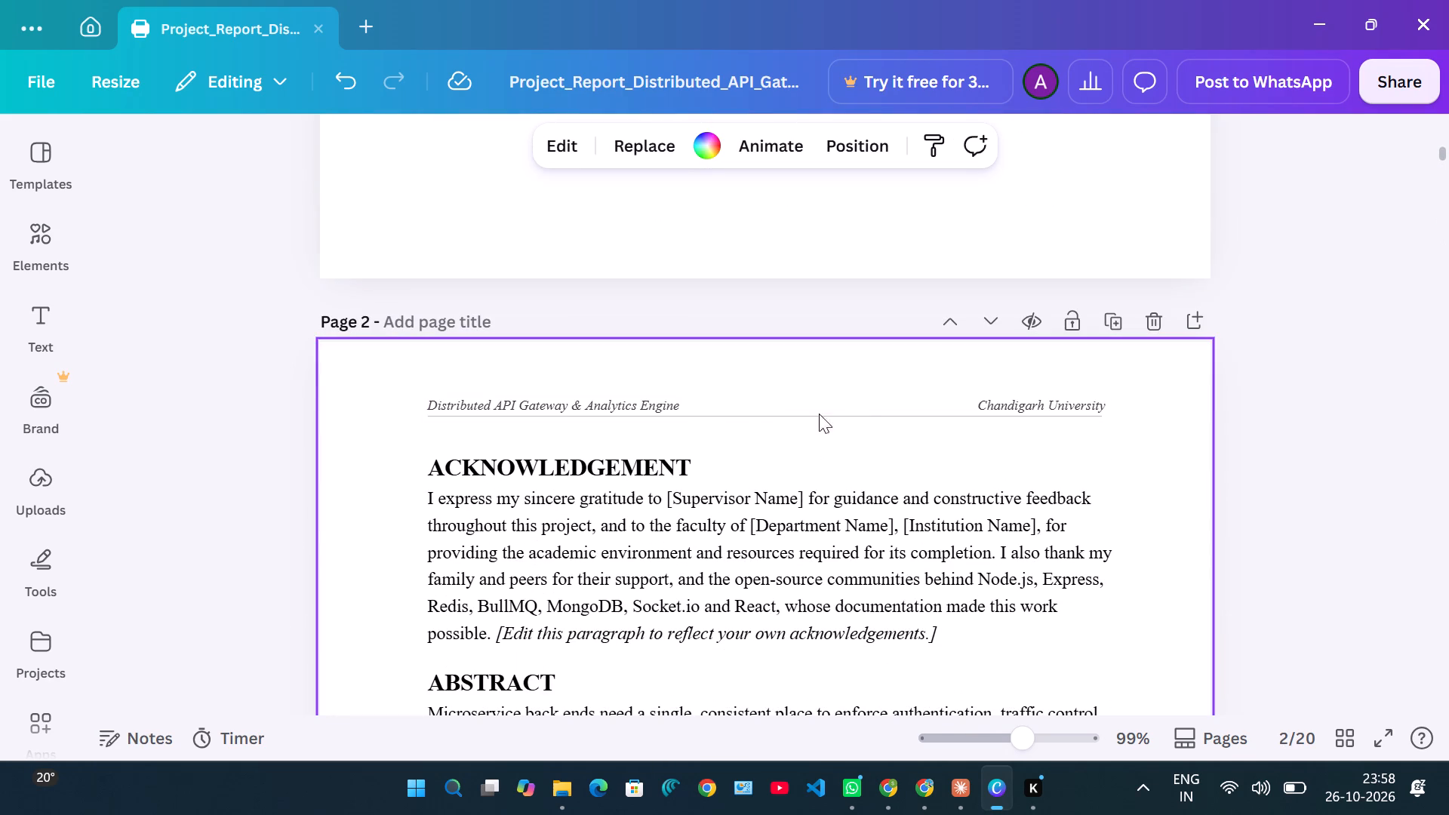
pyautogui.click(627, 401)
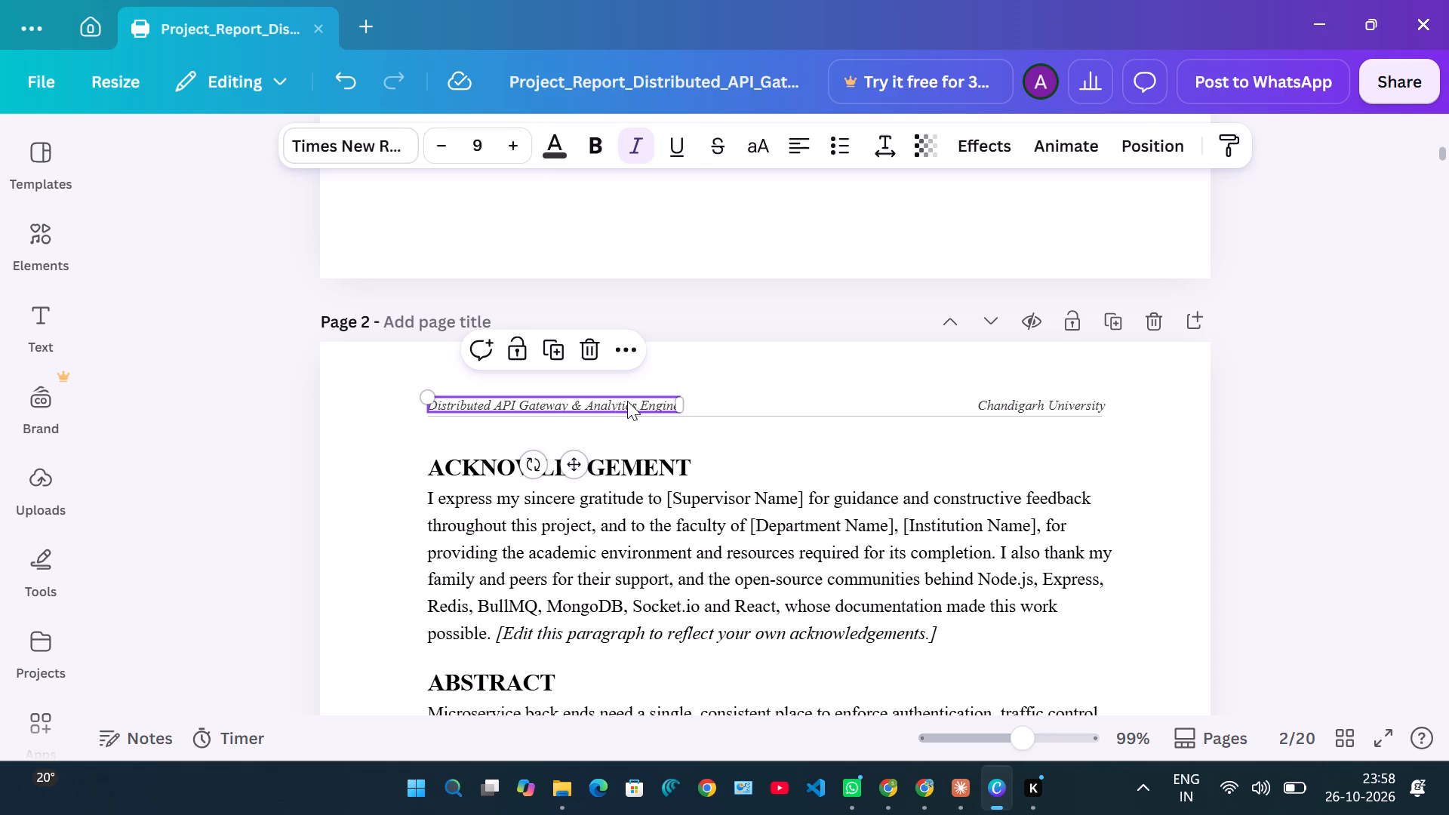
pyautogui.hotkey('ctrl', 'c')
pyautogui.scroll(-8, 1280, 365)
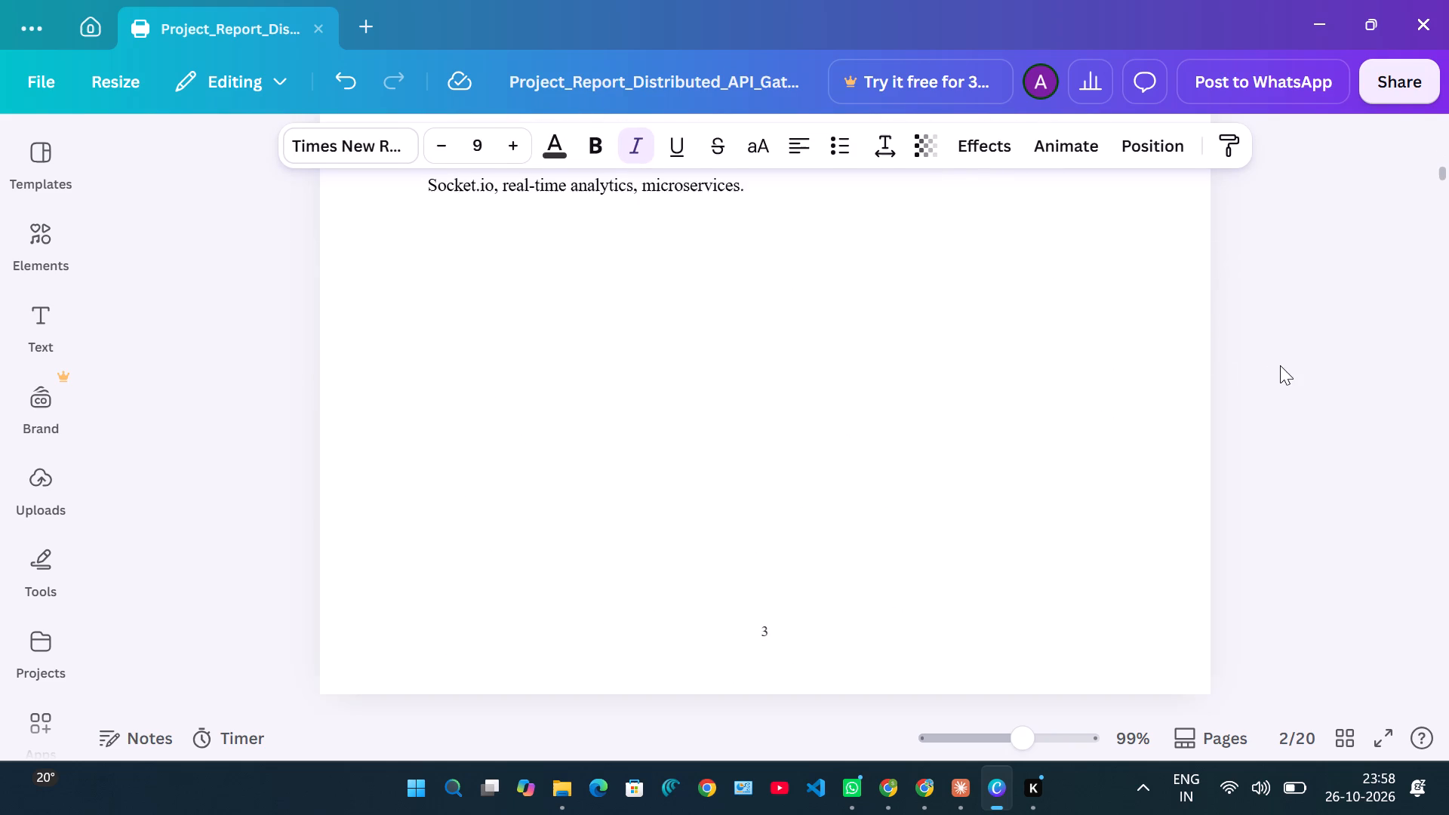
pyautogui.scroll(-4, 1280, 365)
pyautogui.click(910, 472)
pyautogui.scroll(-2, 910, 472)
pyautogui.click(910, 472)
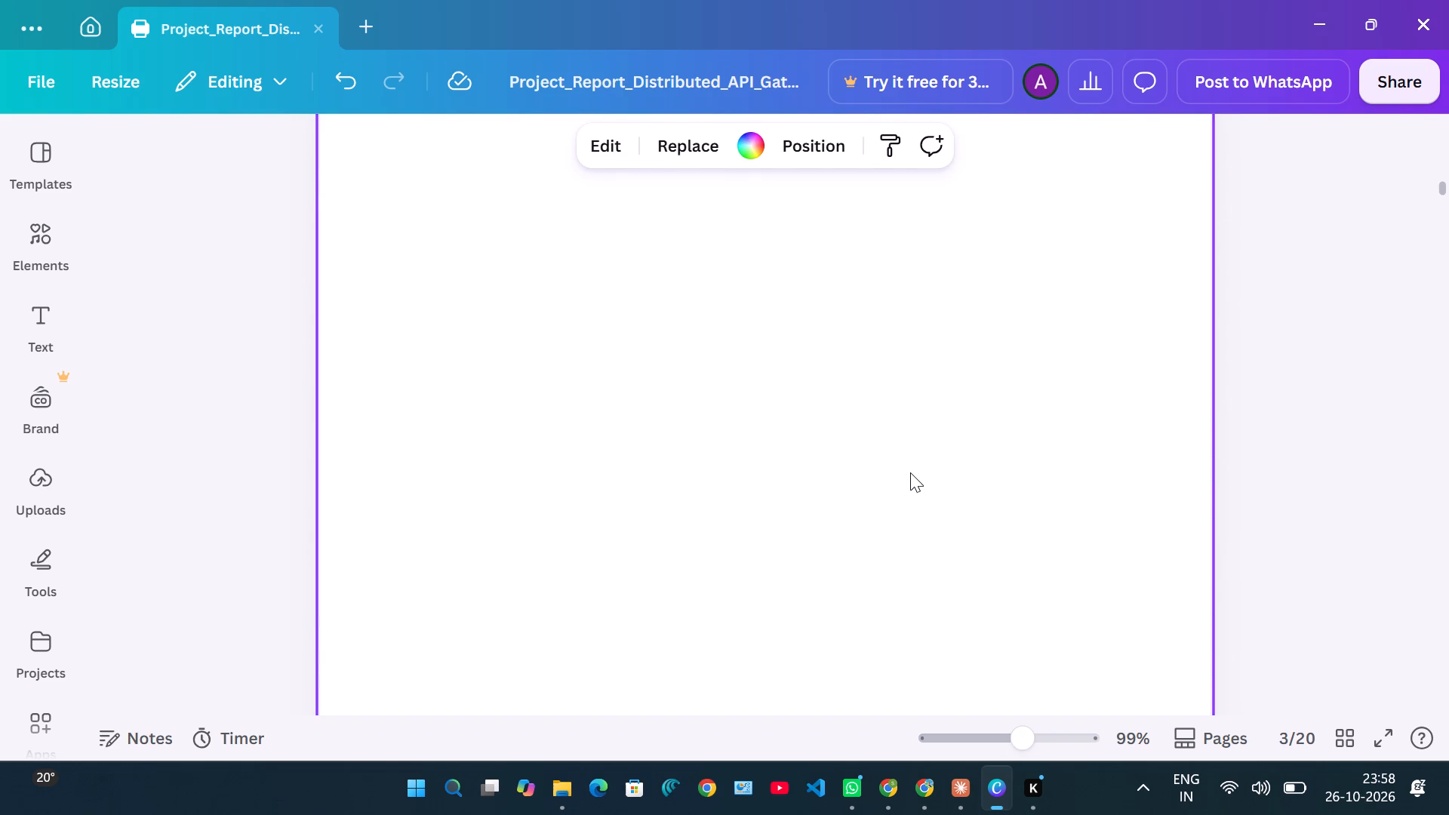
pyautogui.hotkey('ctrl', 'v')
pyautogui.scroll(6, 910, 472)
pyautogui.scroll(-3, 910, 472)
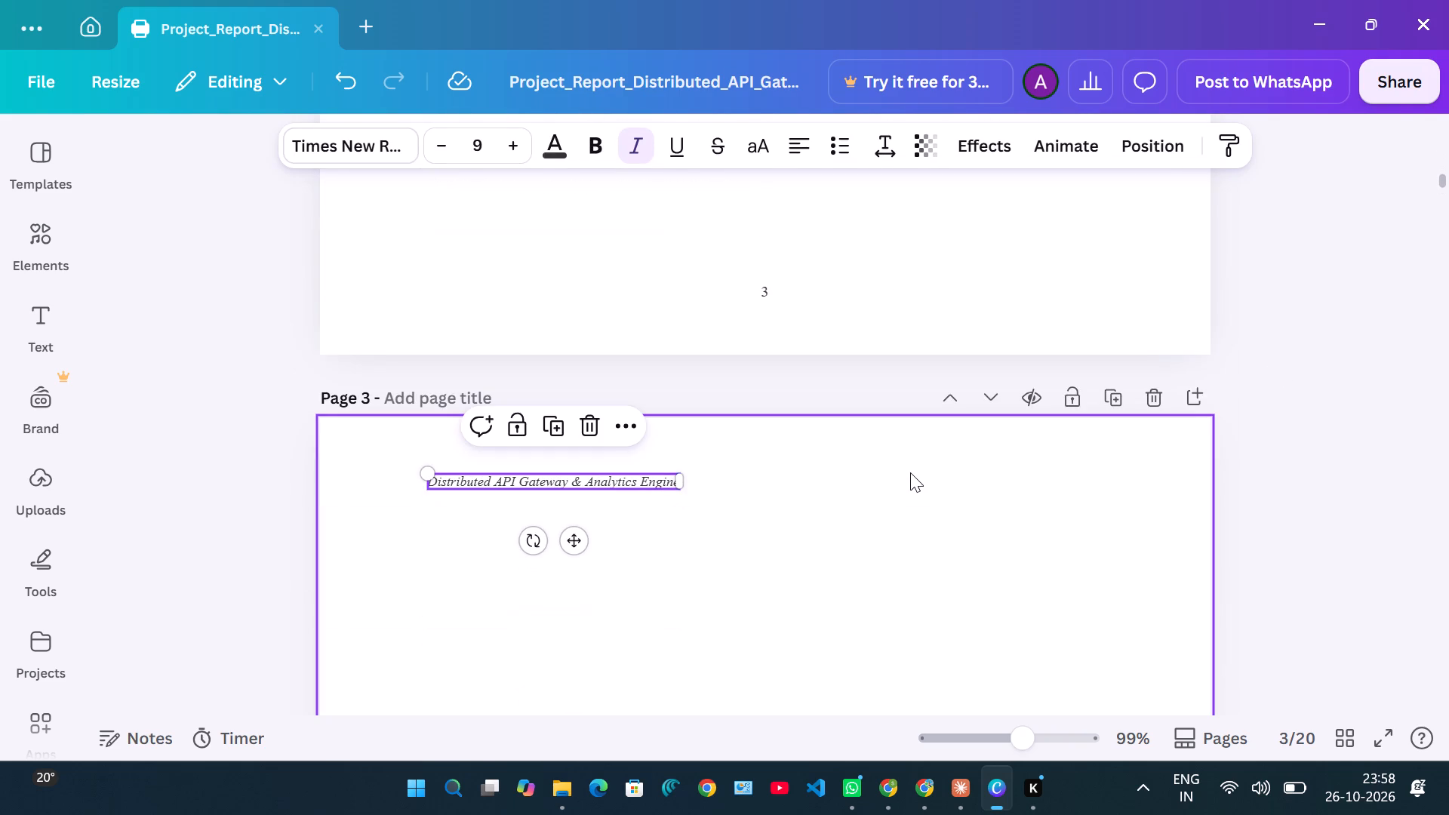
pyautogui.hotkey('ctrl', 'z')
pyautogui.click(595, 451)
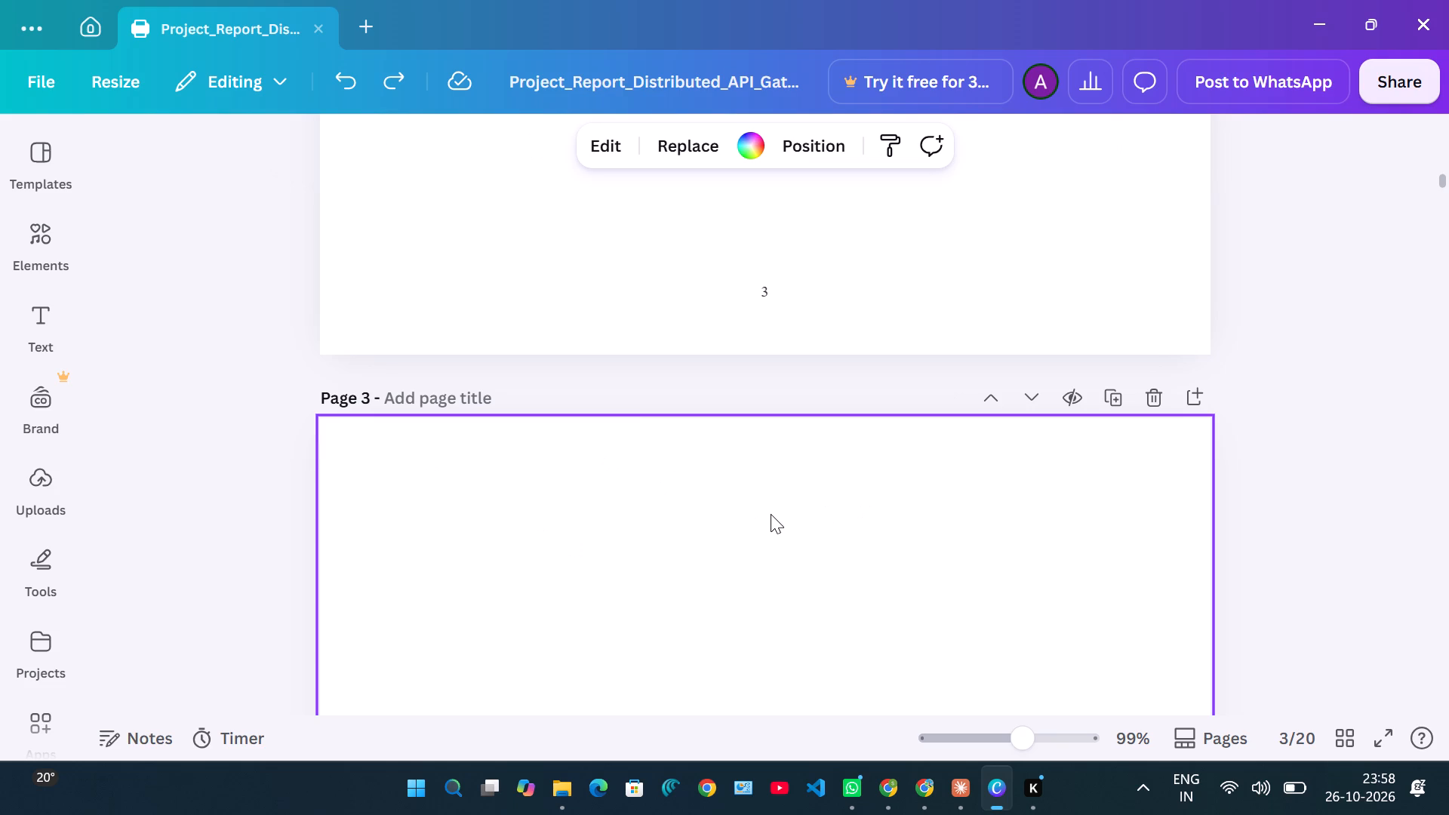
pyautogui.hotkey('ctrl', 'v')
# Copy the "Chandigarh University" running header text from page 2 onto page 3.
pyautogui.scroll(12, 847, 514)
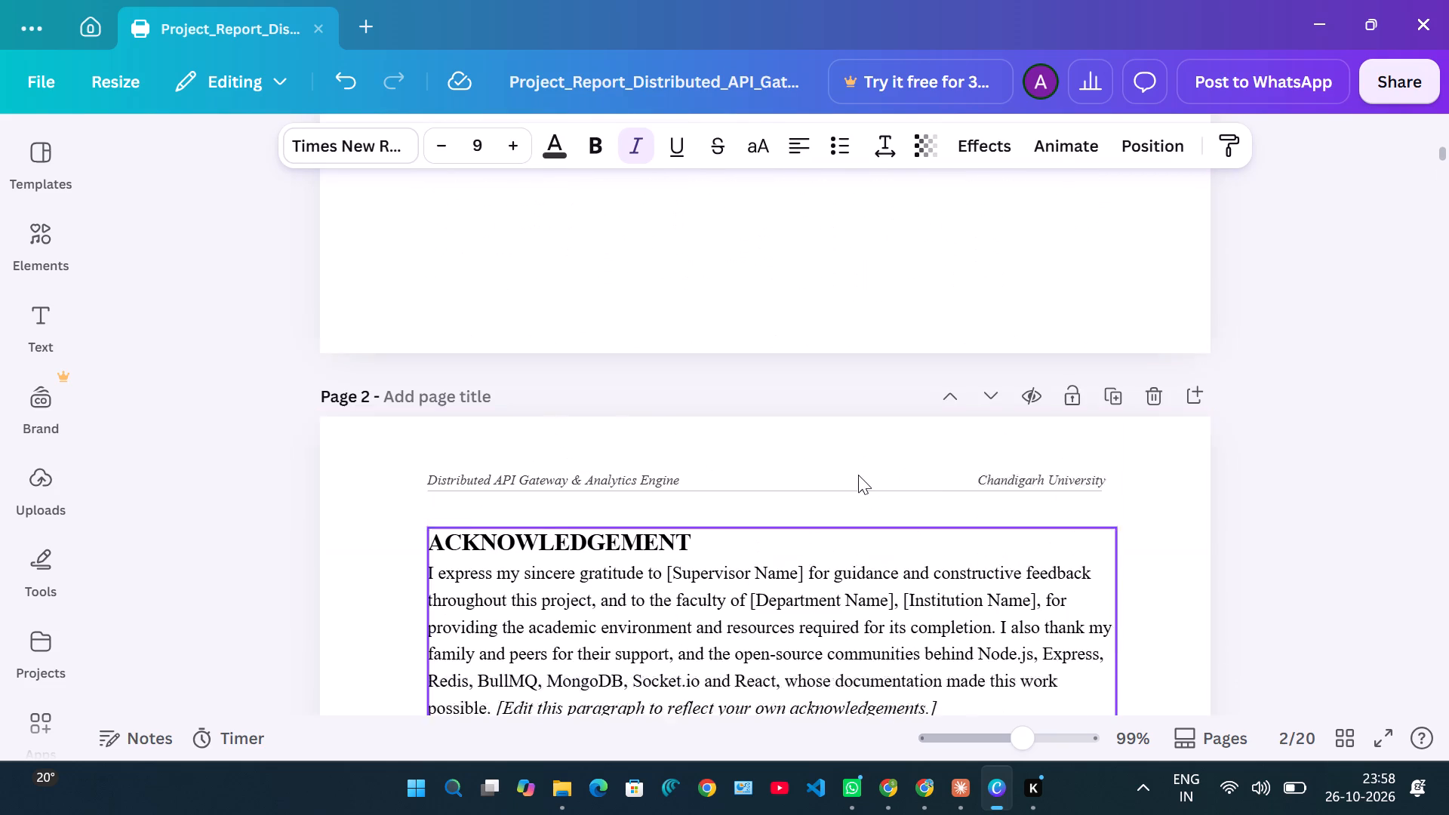
pyautogui.click(1003, 519)
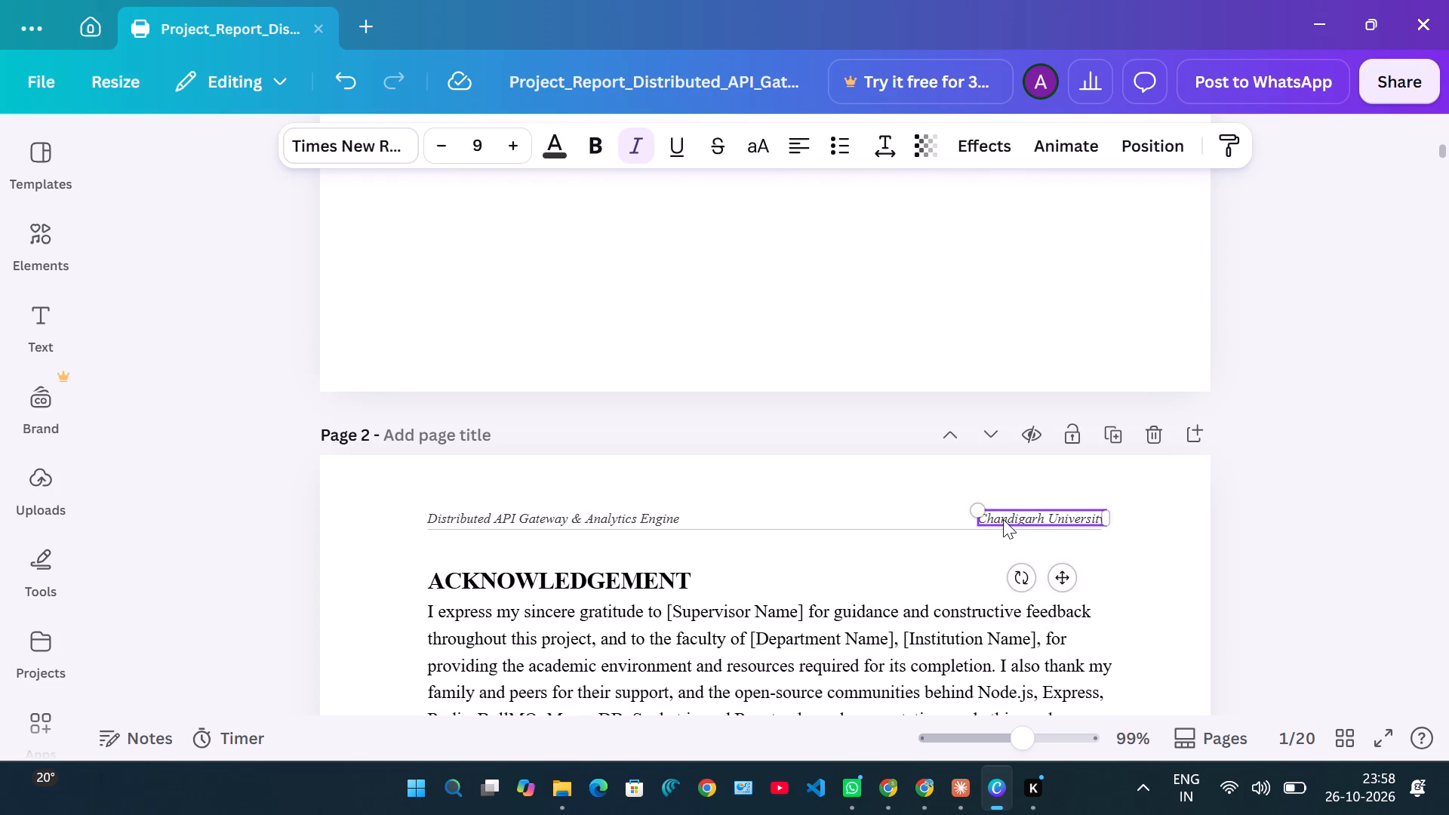
pyautogui.hotkey('ctrl', 'c')
pyautogui.scroll(-11, 1003, 519)
pyautogui.scroll(3, 996, 519)
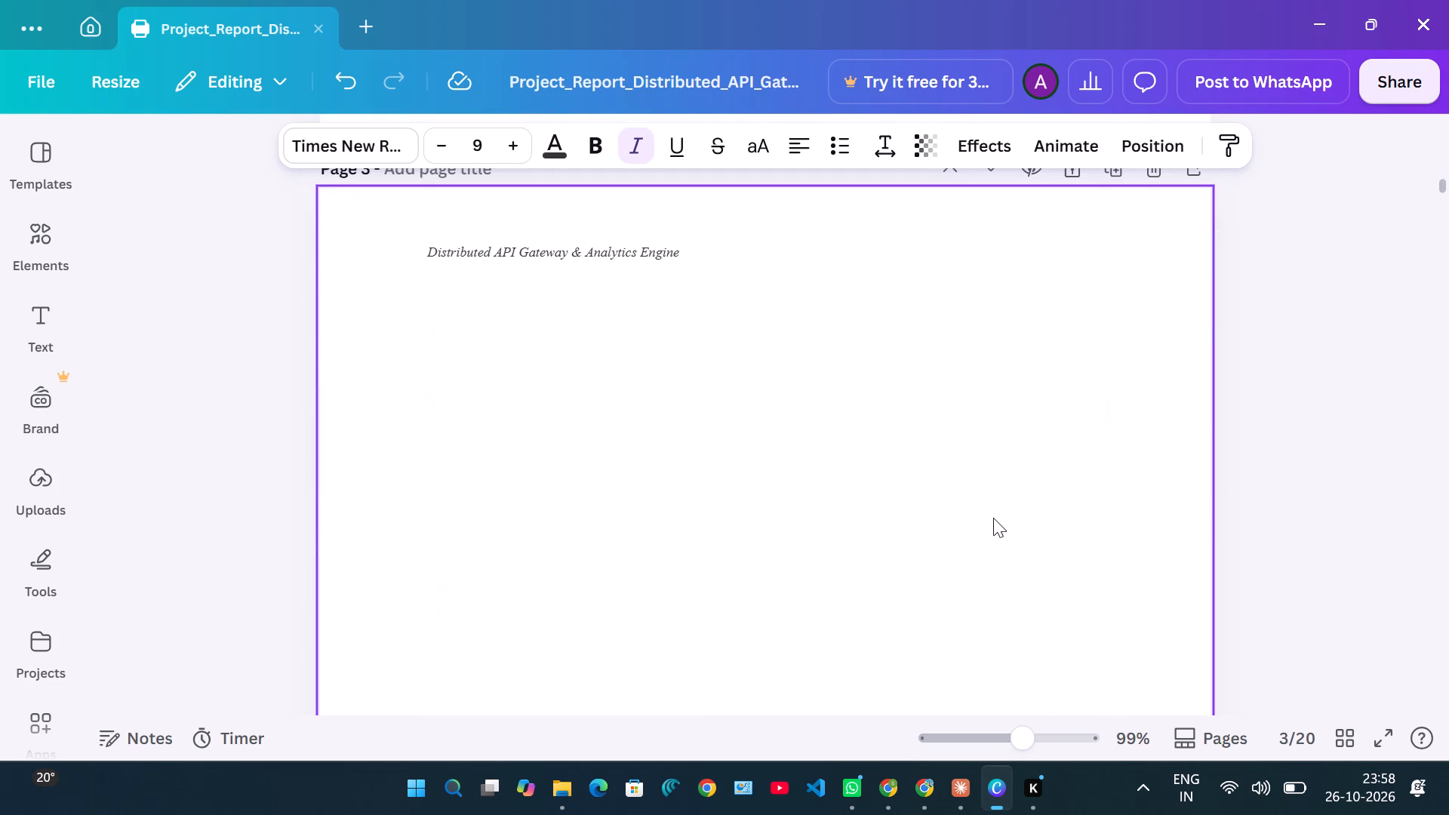
pyautogui.click(915, 497)
pyautogui.hotkey('ctrl', 'v')
pyautogui.click(831, 491)
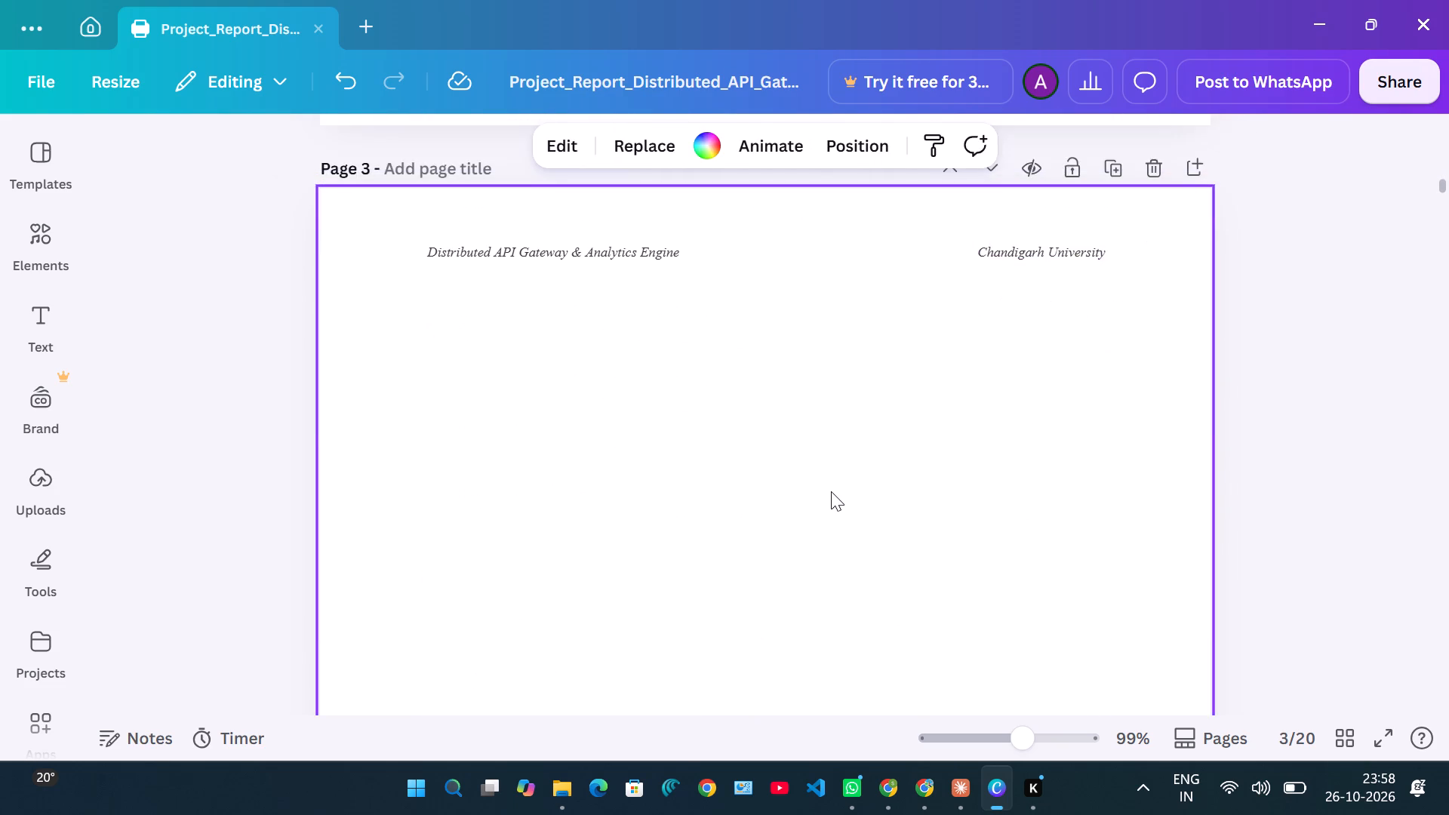
# Copy the thin grey line under the running header from page 2 onto page 3.
pyautogui.scroll(12, 831, 491)
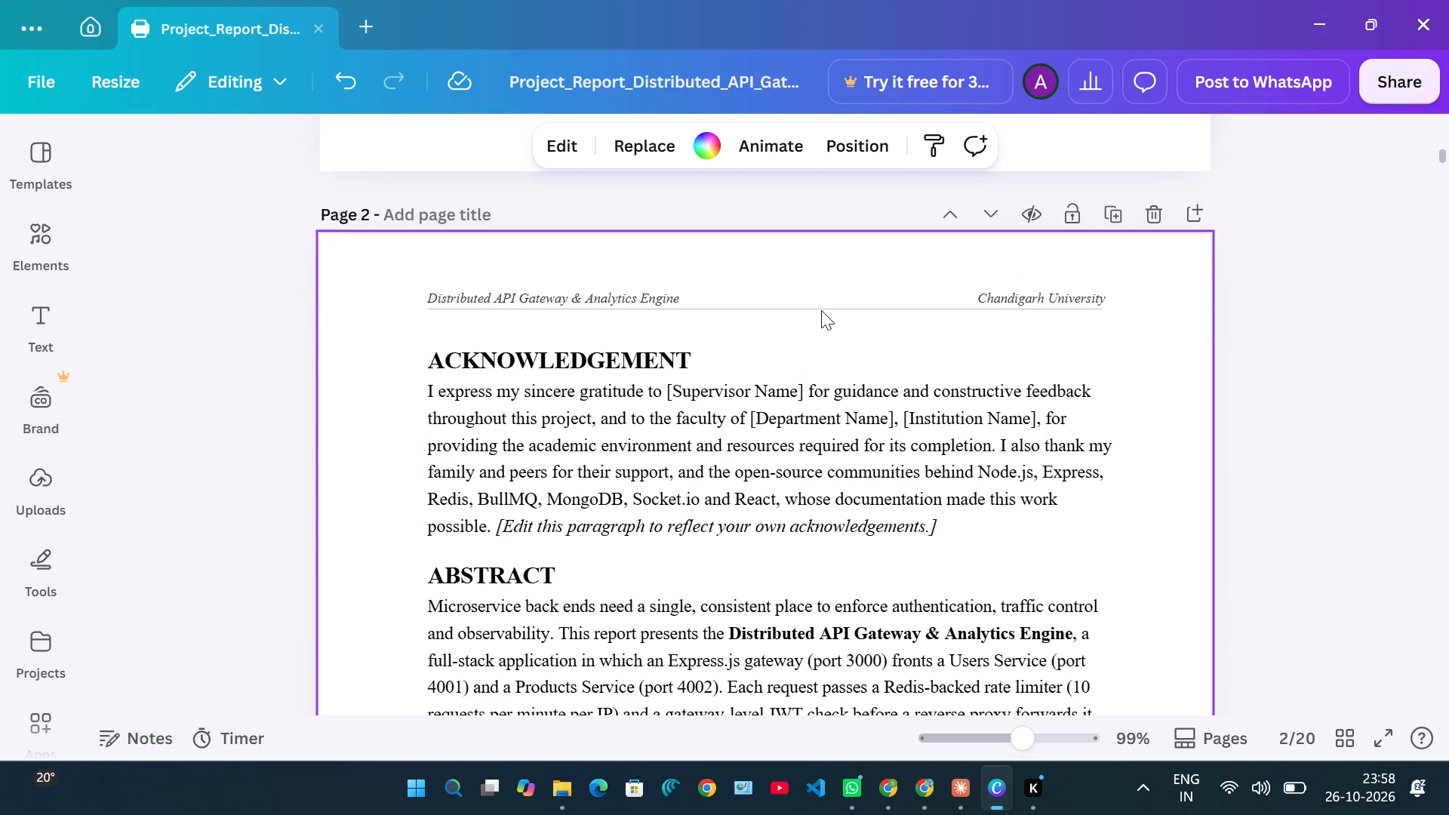
pyautogui.click(820, 308)
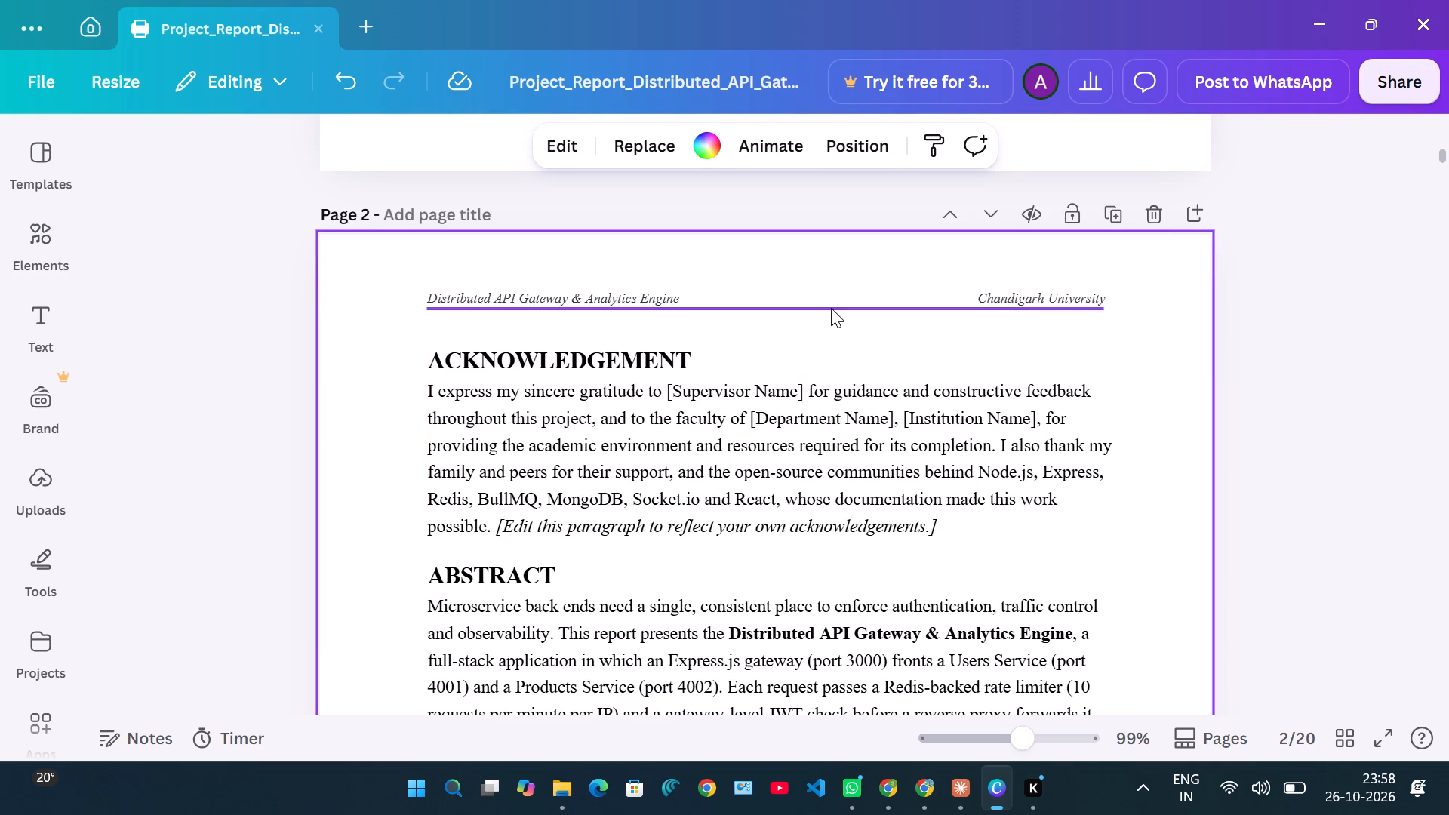
pyautogui.click(835, 309)
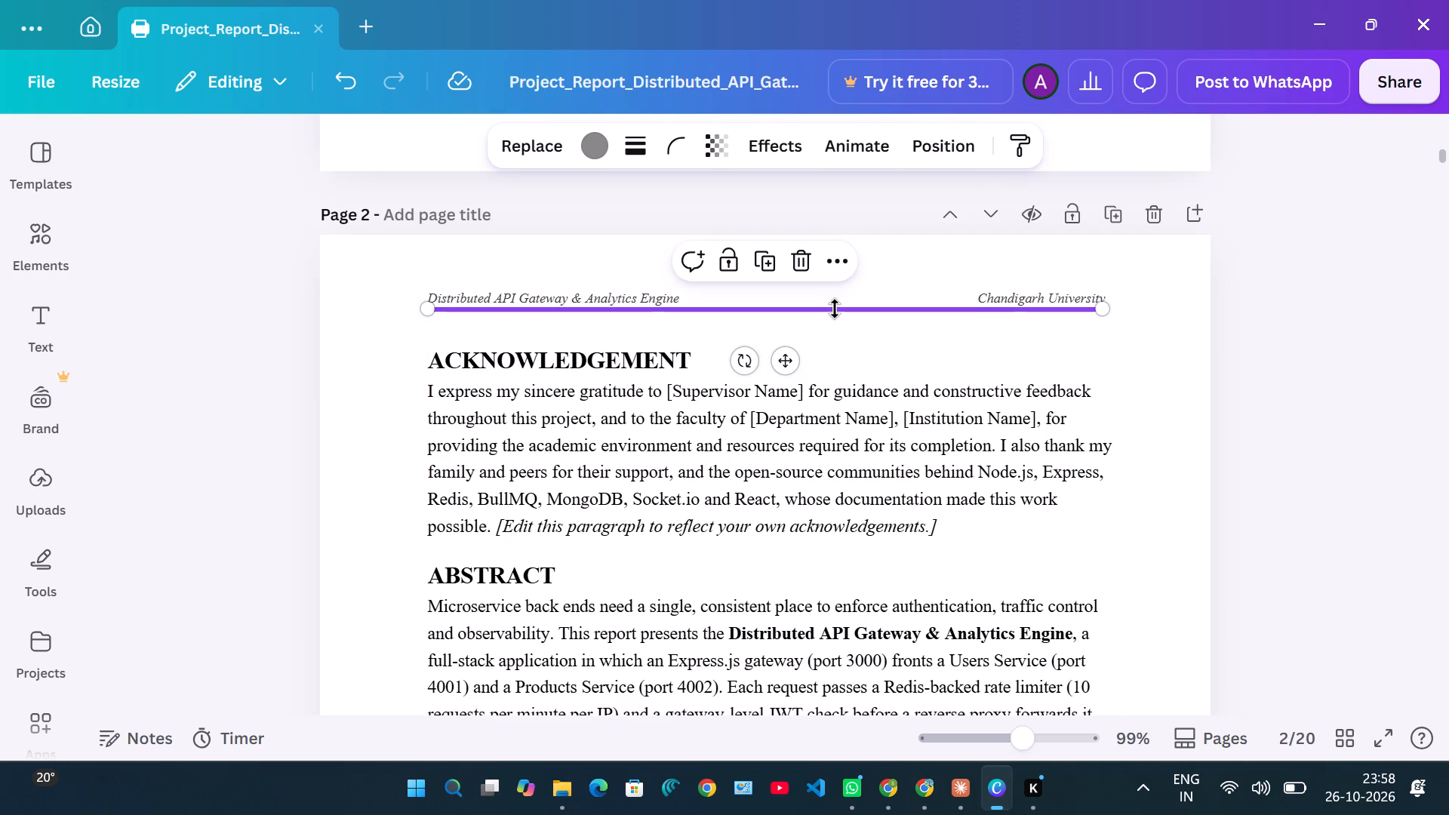
pyautogui.hotkey('ctrl', 'c')
pyautogui.scroll(-8, 926, 396)
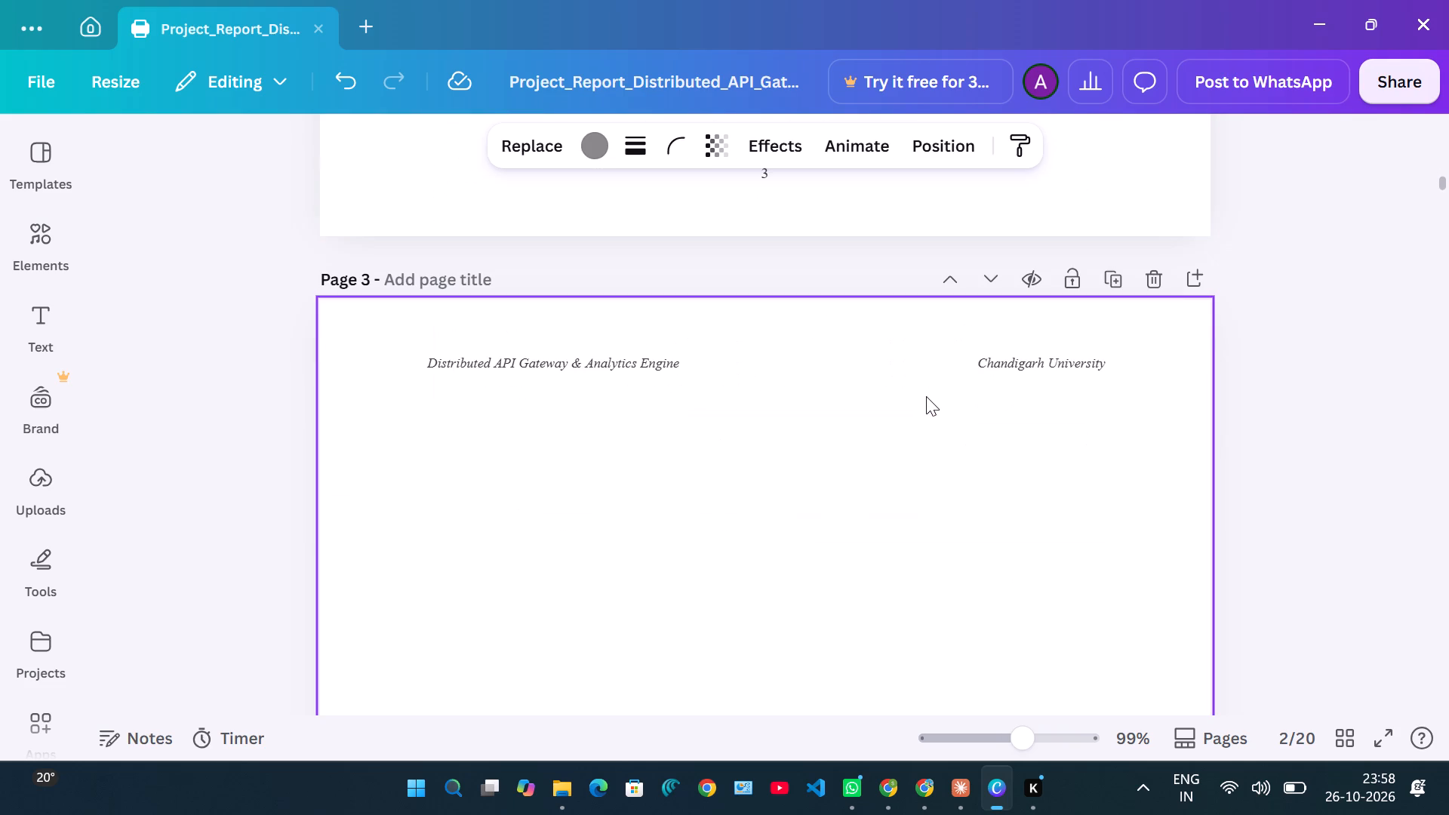
pyautogui.click(903, 410)
pyautogui.hotkey('ctrl', 'v')
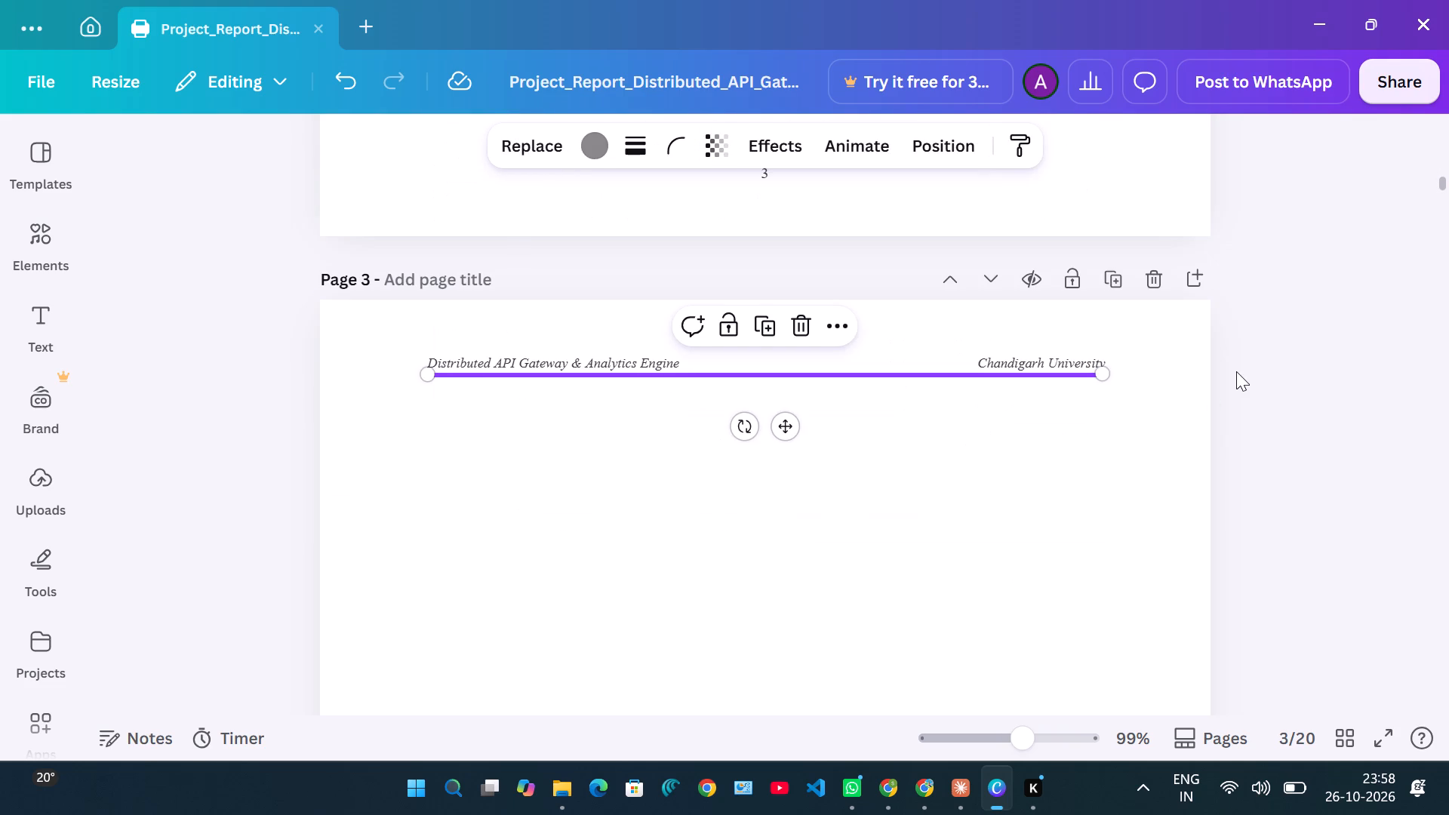
pyautogui.click(1236, 371)
pyautogui.scroll(9, 1265, 367)
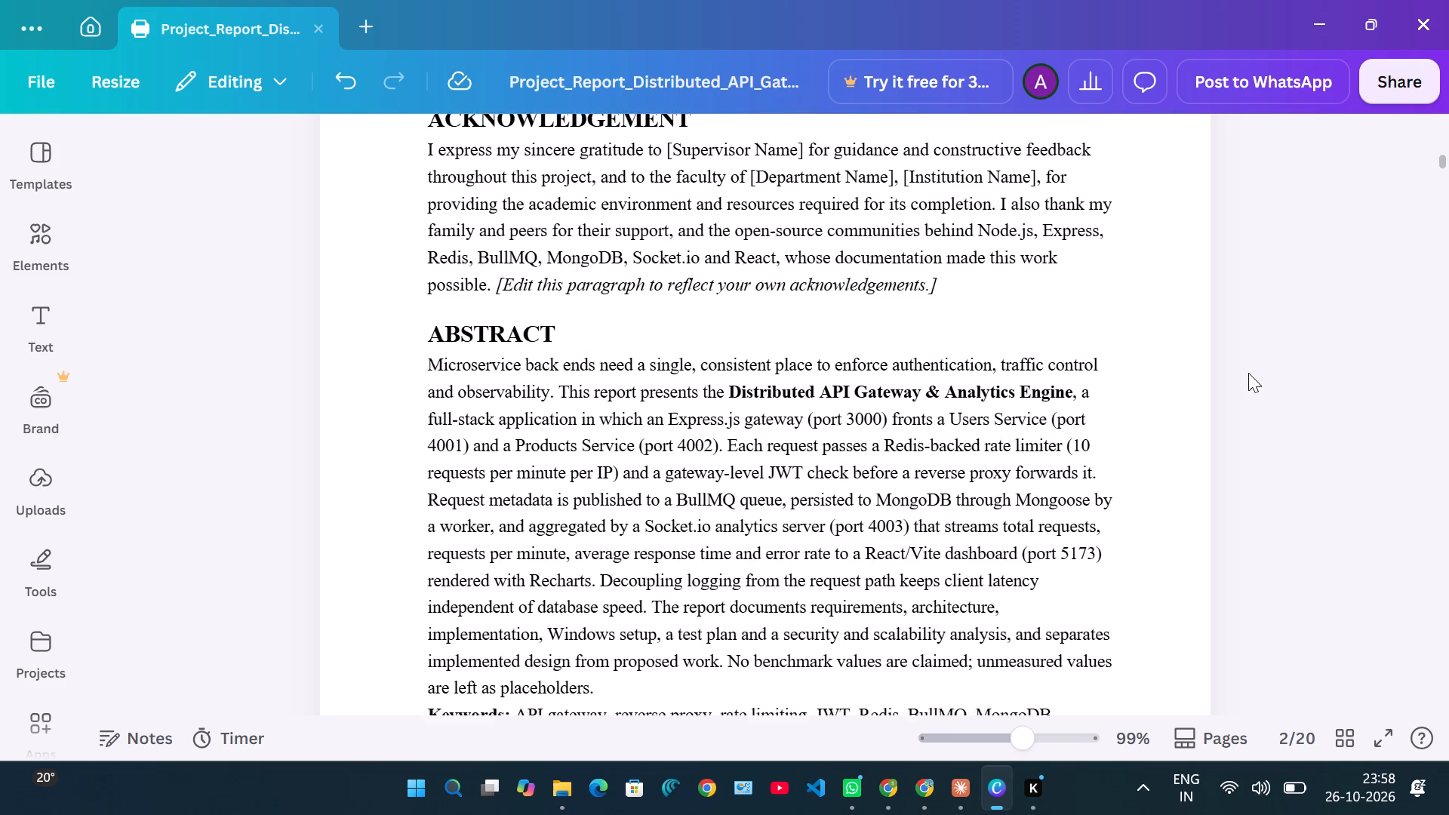
# Copy the ABSTRACT text block, including its keywords, from page 2 onto page 3.
pyautogui.scroll(3, 731, 385)
pyautogui.scroll(-2, 731, 385)
pyautogui.scroll(-1, 485, 459)
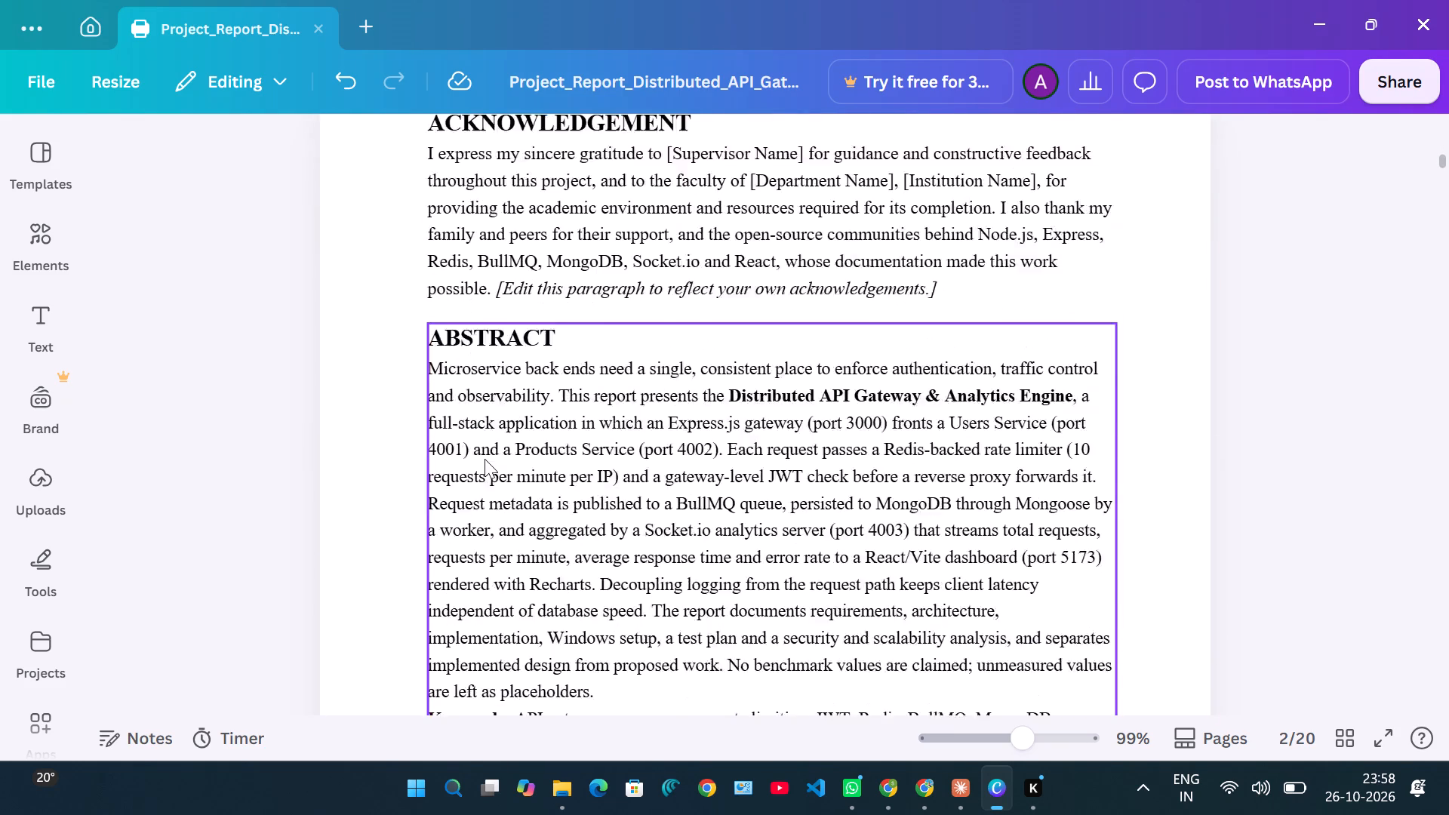
pyautogui.click(547, 417)
pyautogui.hotkey('ctrl', 'c')
pyautogui.scroll(-5, 547, 417)
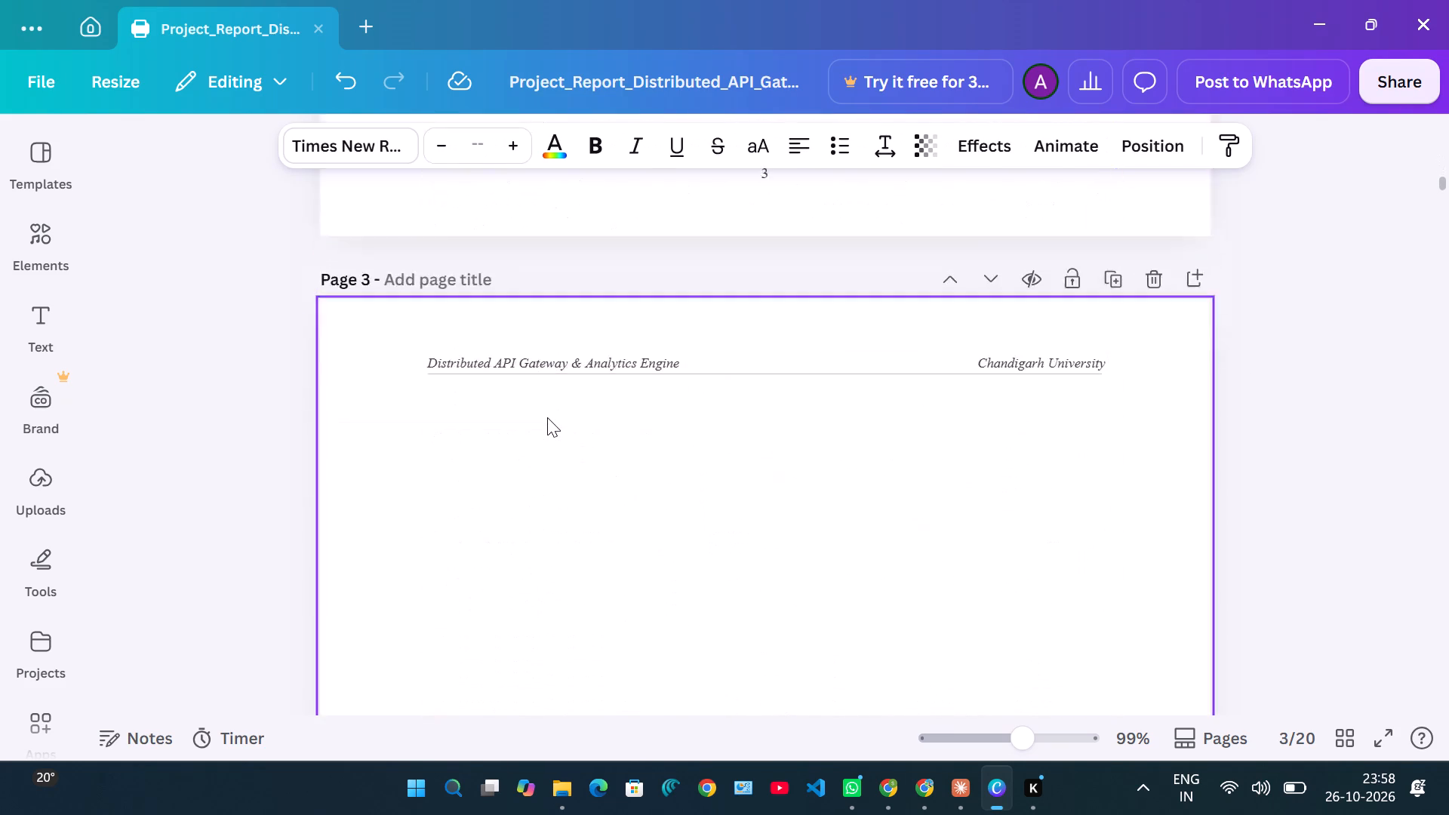
pyautogui.scroll(-1, 547, 417)
pyautogui.click(547, 417)
pyautogui.hotkey('ctrl', 'v')
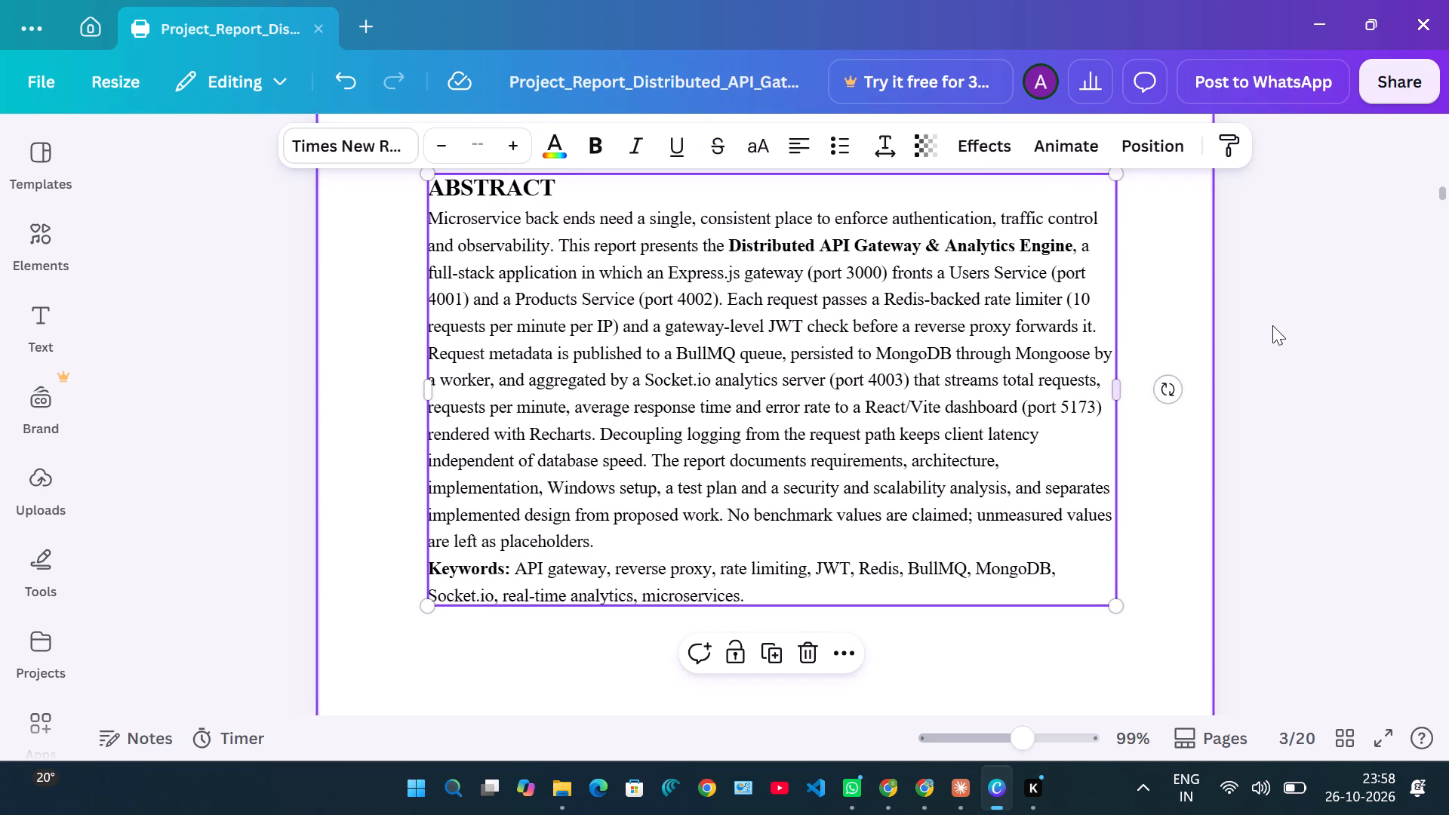
pyautogui.click(1272, 325)
# Move the ABSTRACT text block on page 3 up to sit just below the running header.
pyautogui.scroll(3, 1272, 325)
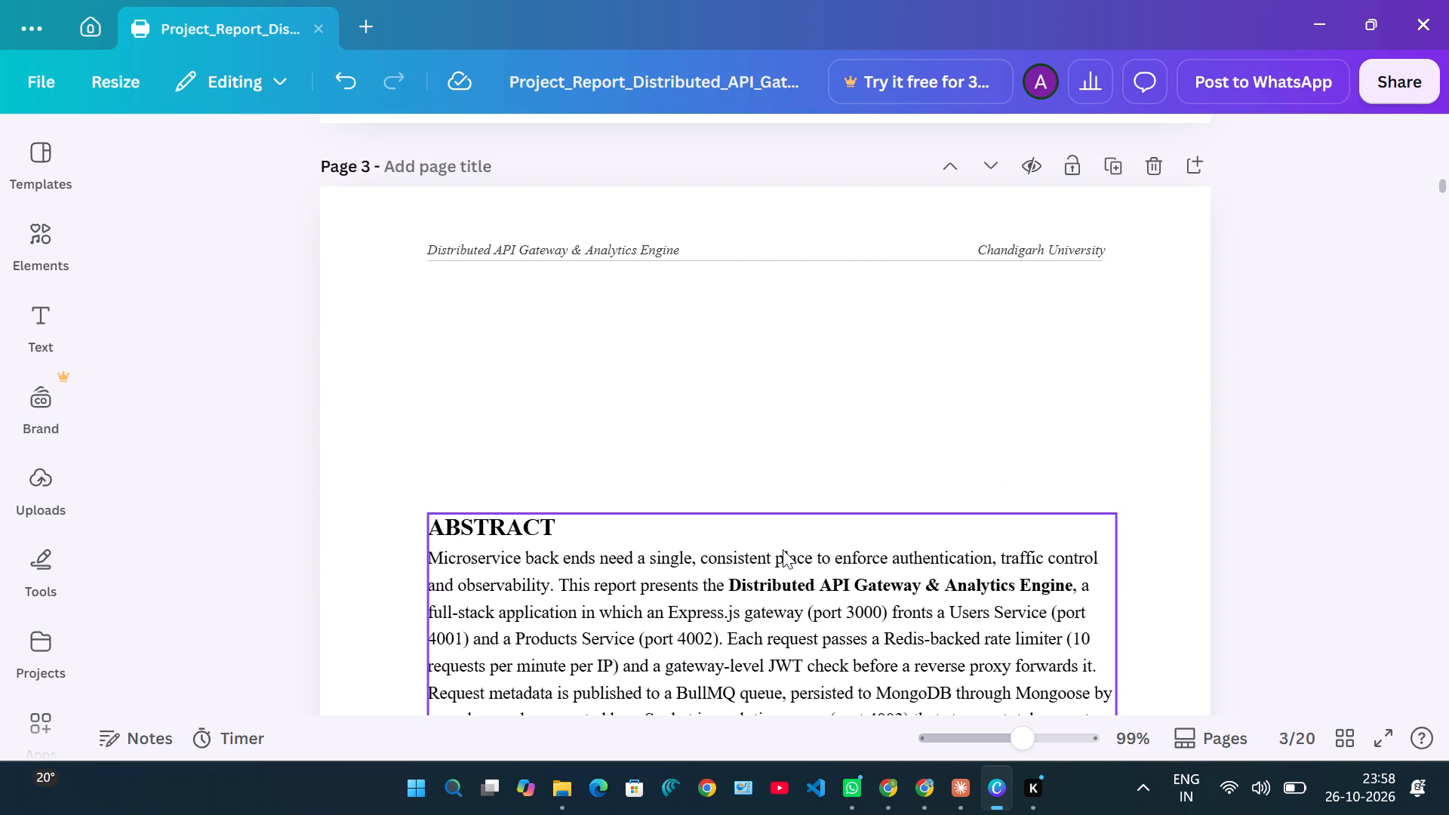
pyautogui.moveTo(783, 549); pyautogui.dragTo(778, 359)
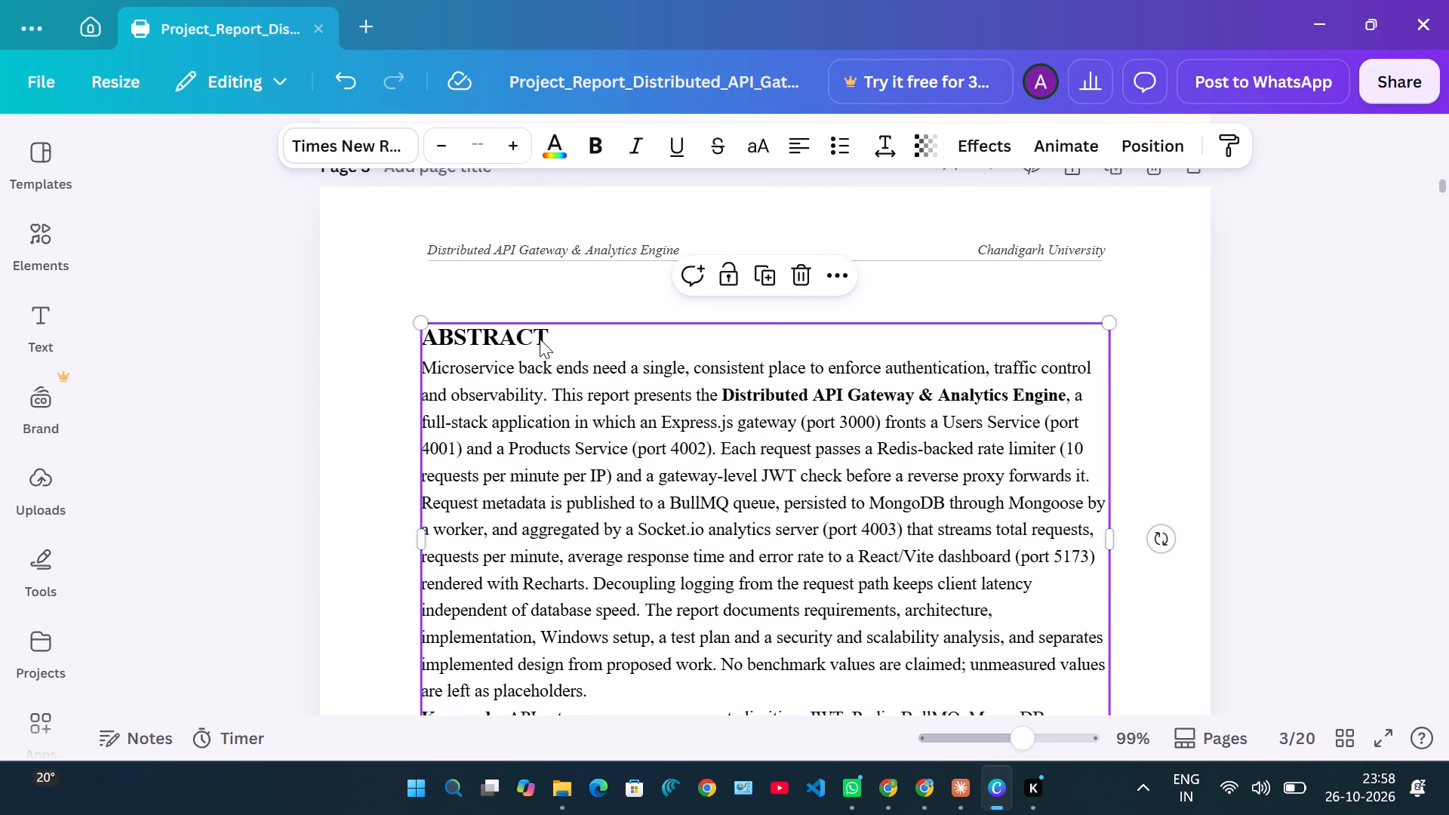
# Insert a blank line below the ABSTRACT heading and another above the Keywords line on page 3.
pyautogui.click(549, 339)
pyautogui.click(549, 339)
pyautogui.press('Return')
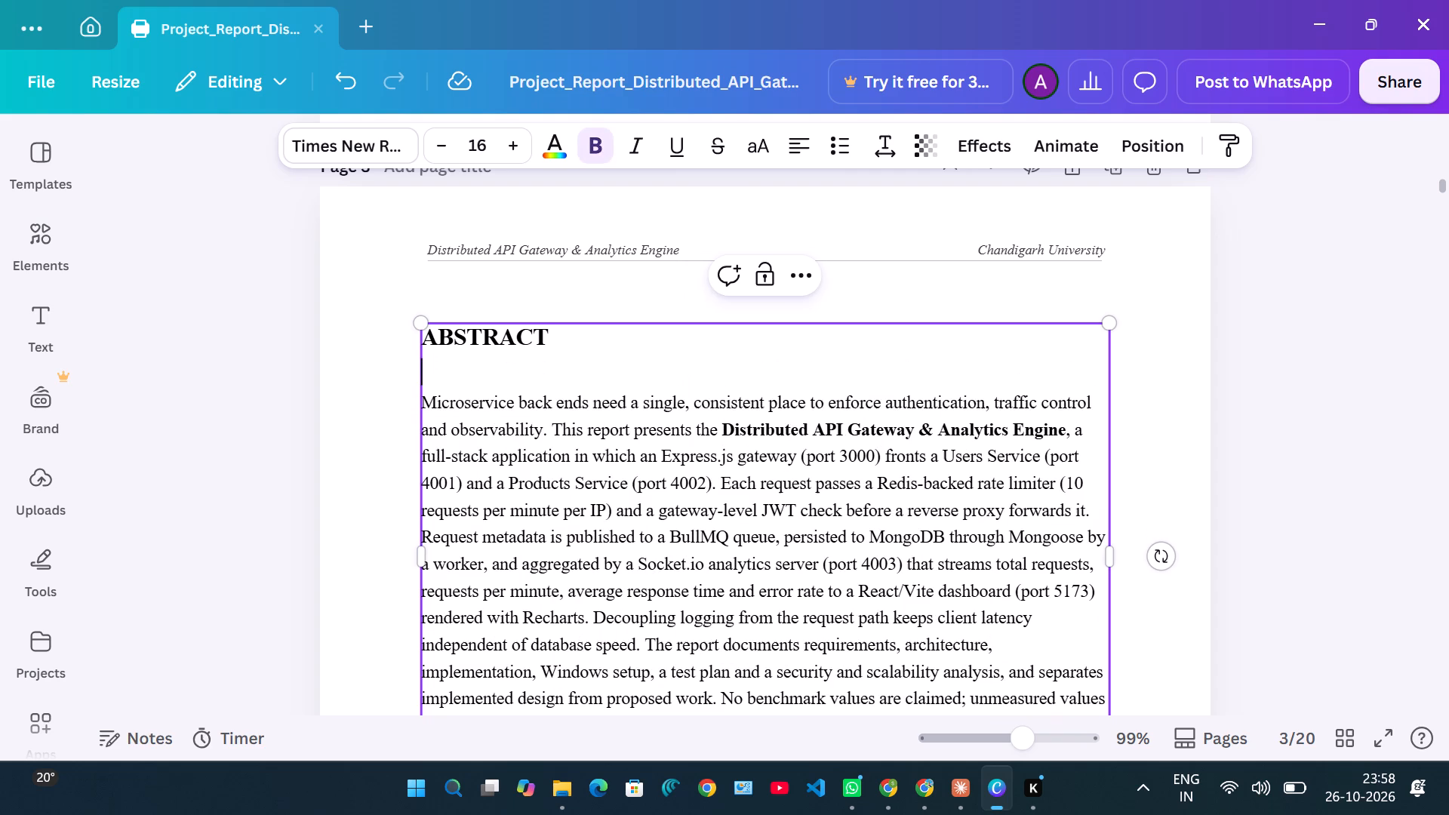
pyautogui.scroll(-2, 693, 370)
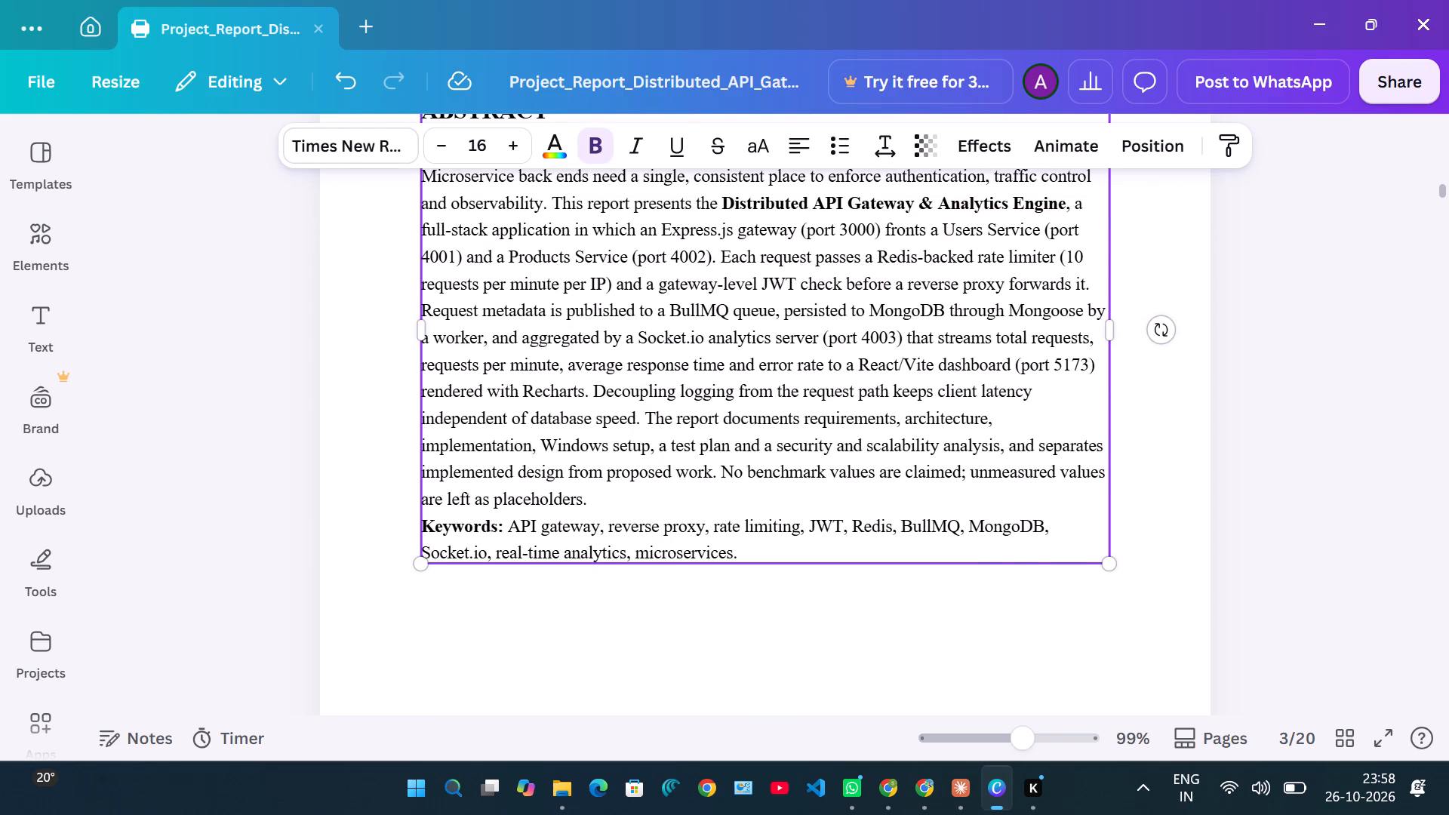
pyautogui.click(637, 500)
pyautogui.press('Return')
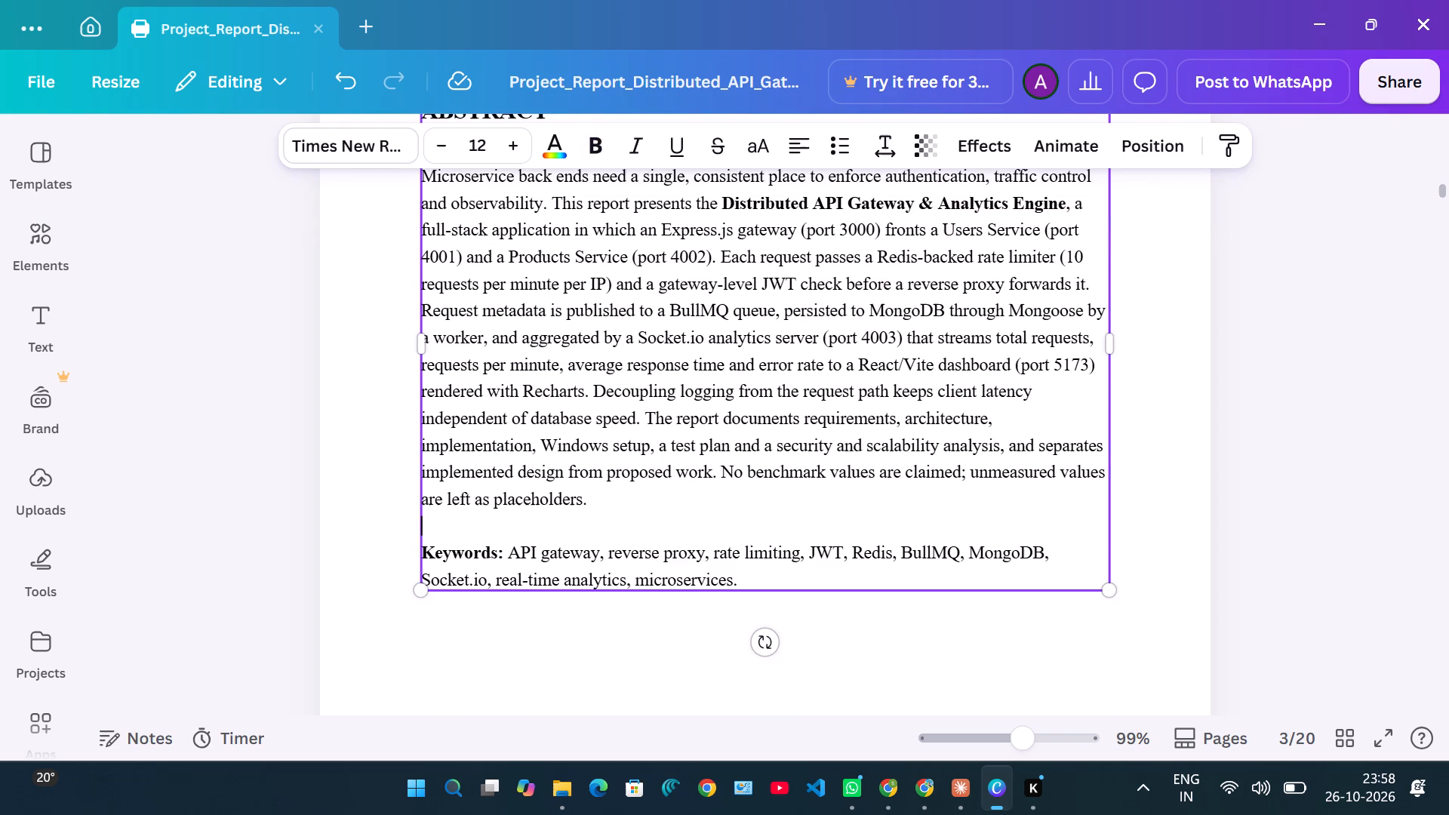
pyautogui.scroll(1, 908, 528)
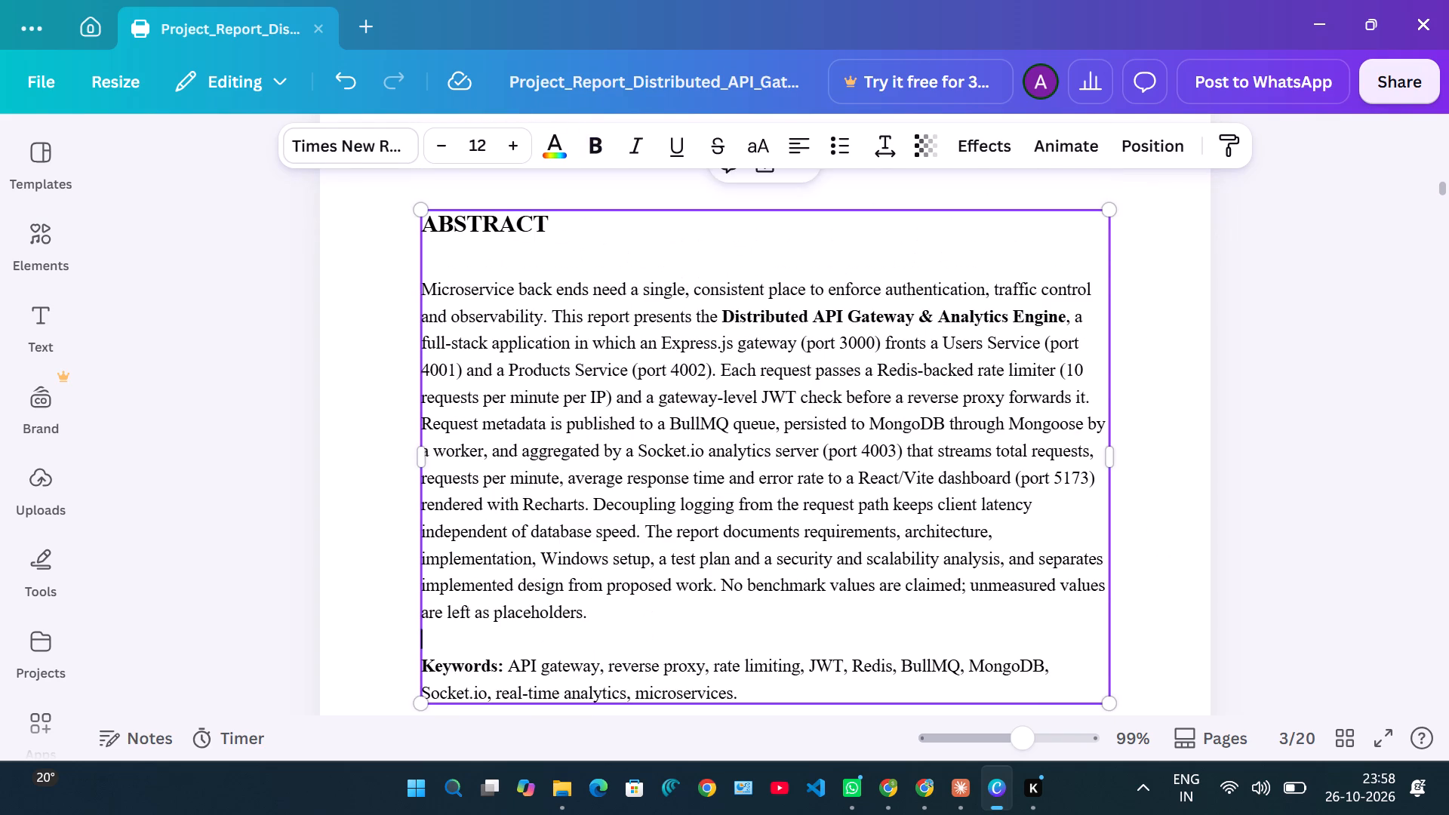
pyautogui.click(1250, 401)
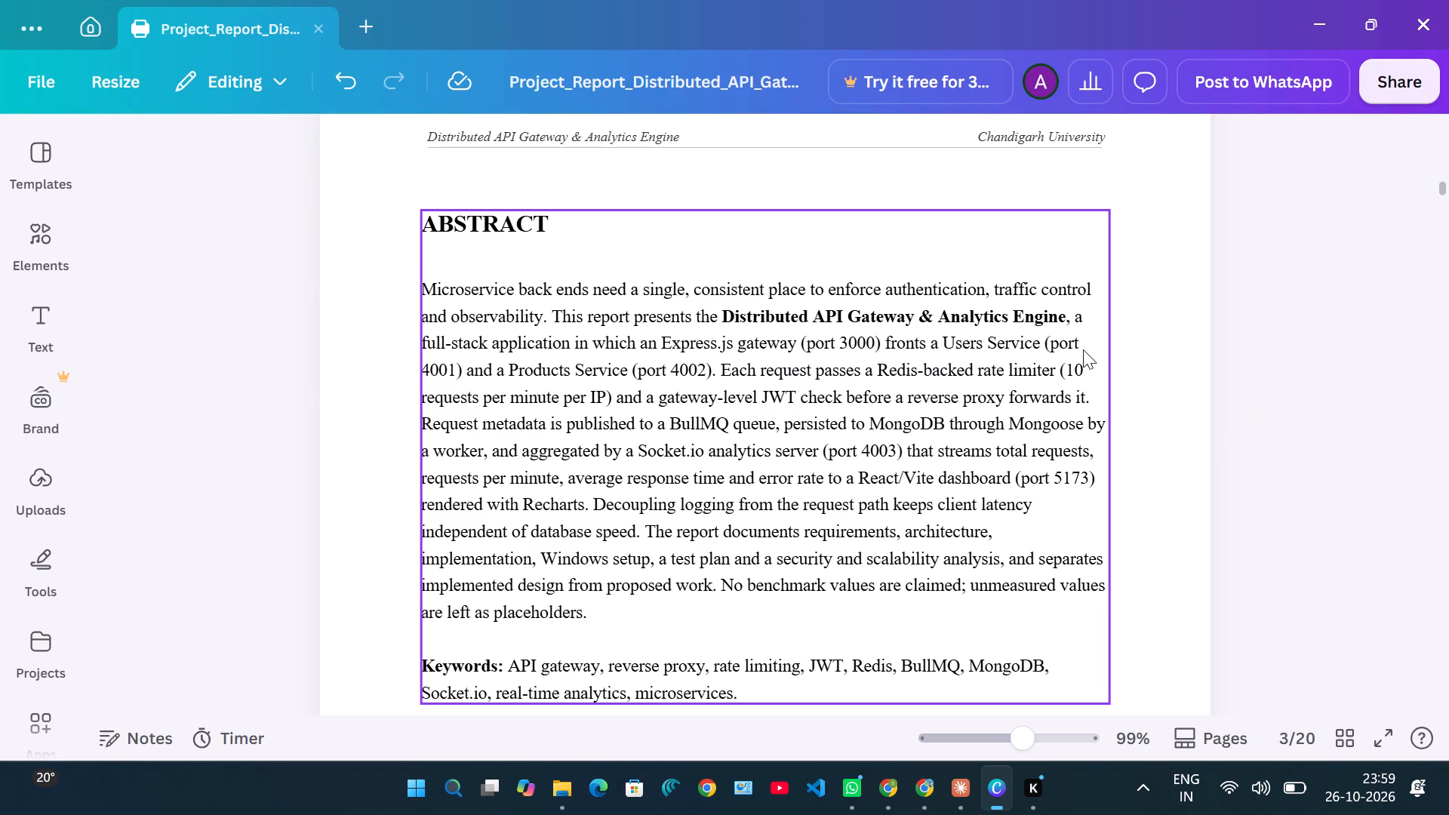
# Review the rest of page 3 and compare it with the Acknowledgement and Abstract content on page 2.
pyautogui.scroll(-4, 835, 411)
pyautogui.scroll(1, 835, 411)
pyautogui.scroll(-5, 835, 411)
pyautogui.scroll(3, 835, 411)
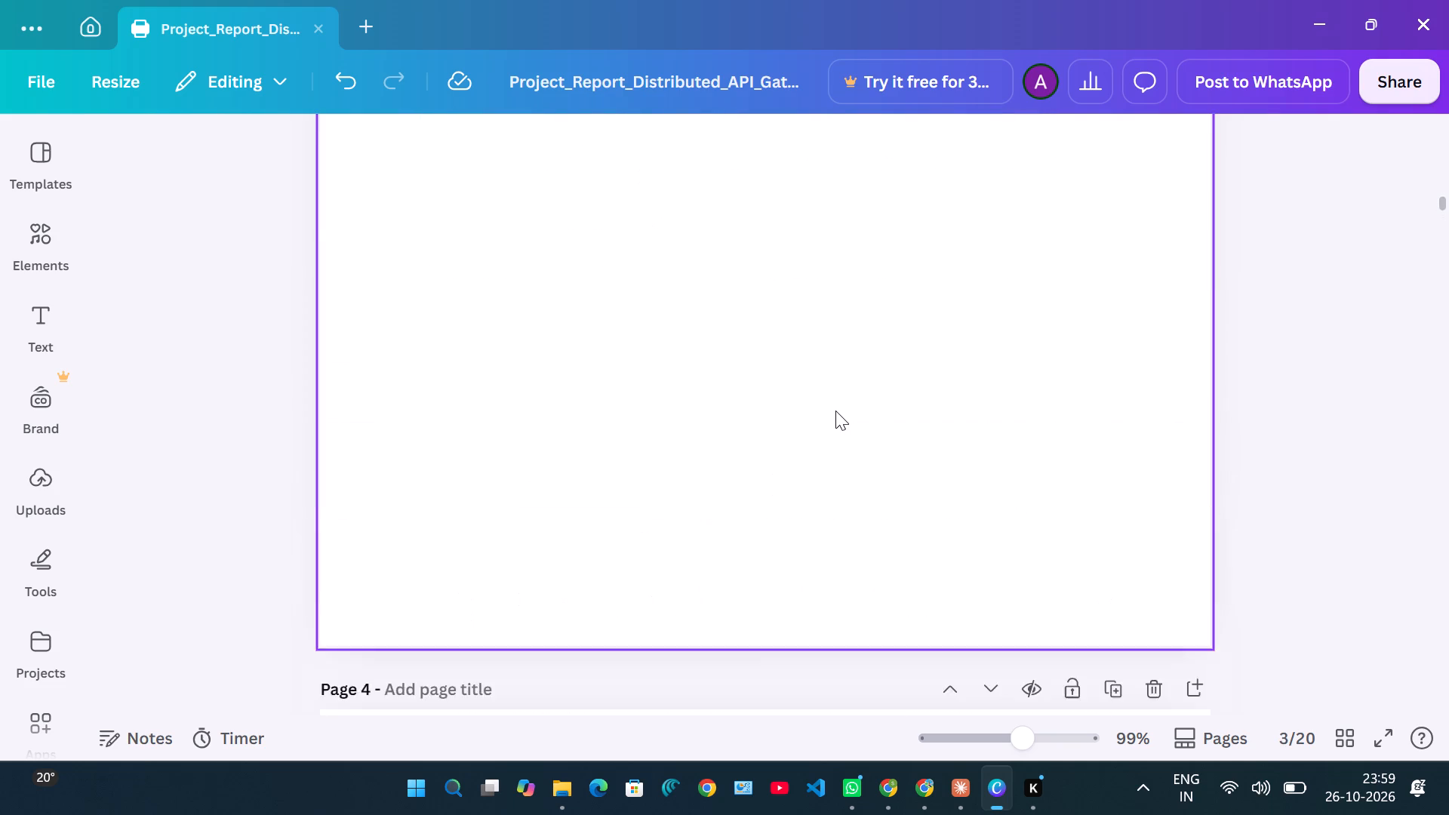
pyautogui.scroll(7, 835, 411)
pyautogui.scroll(-2, 835, 411)
pyautogui.scroll(7, 835, 411)
pyautogui.scroll(-2, 835, 411)
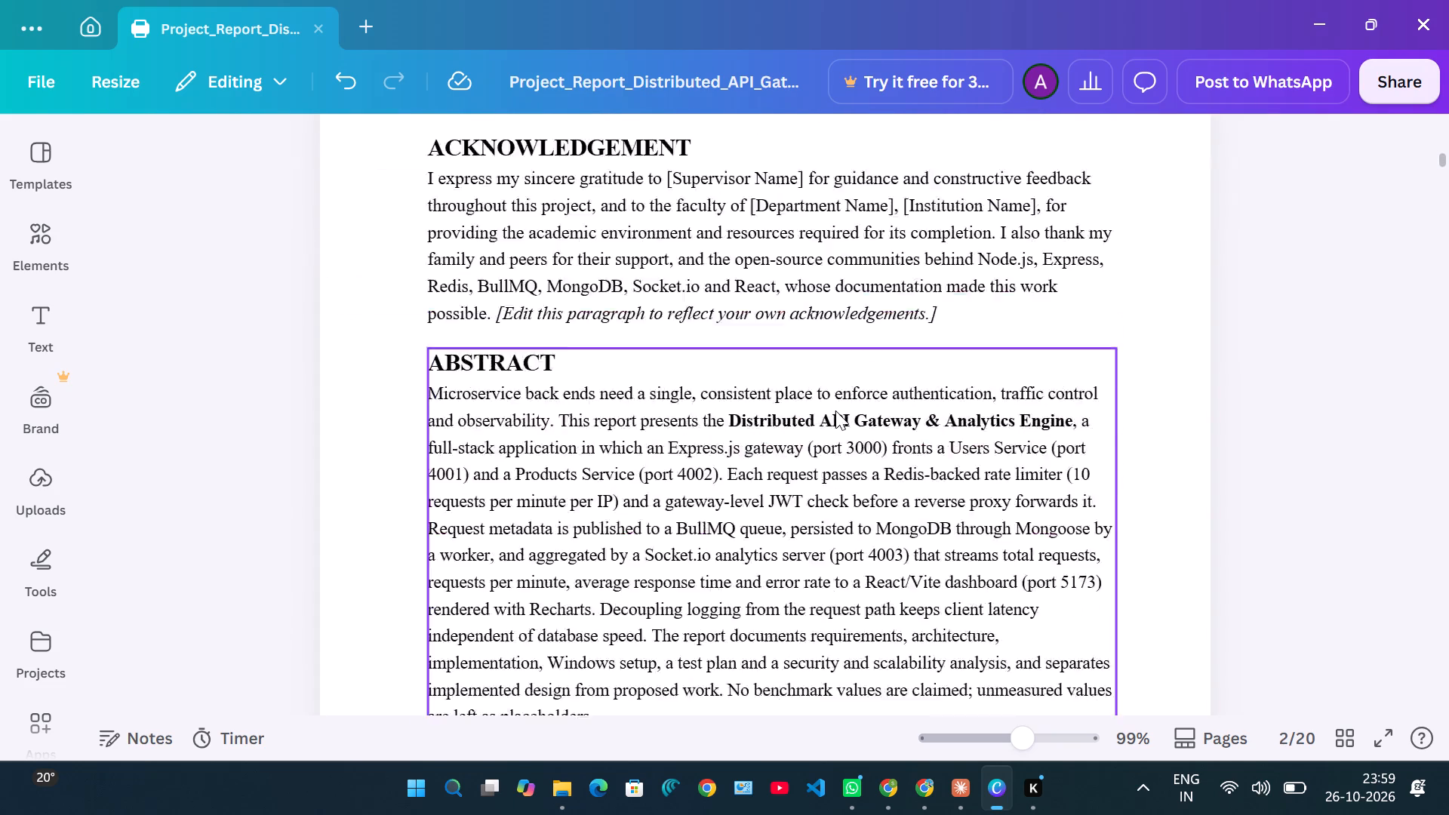
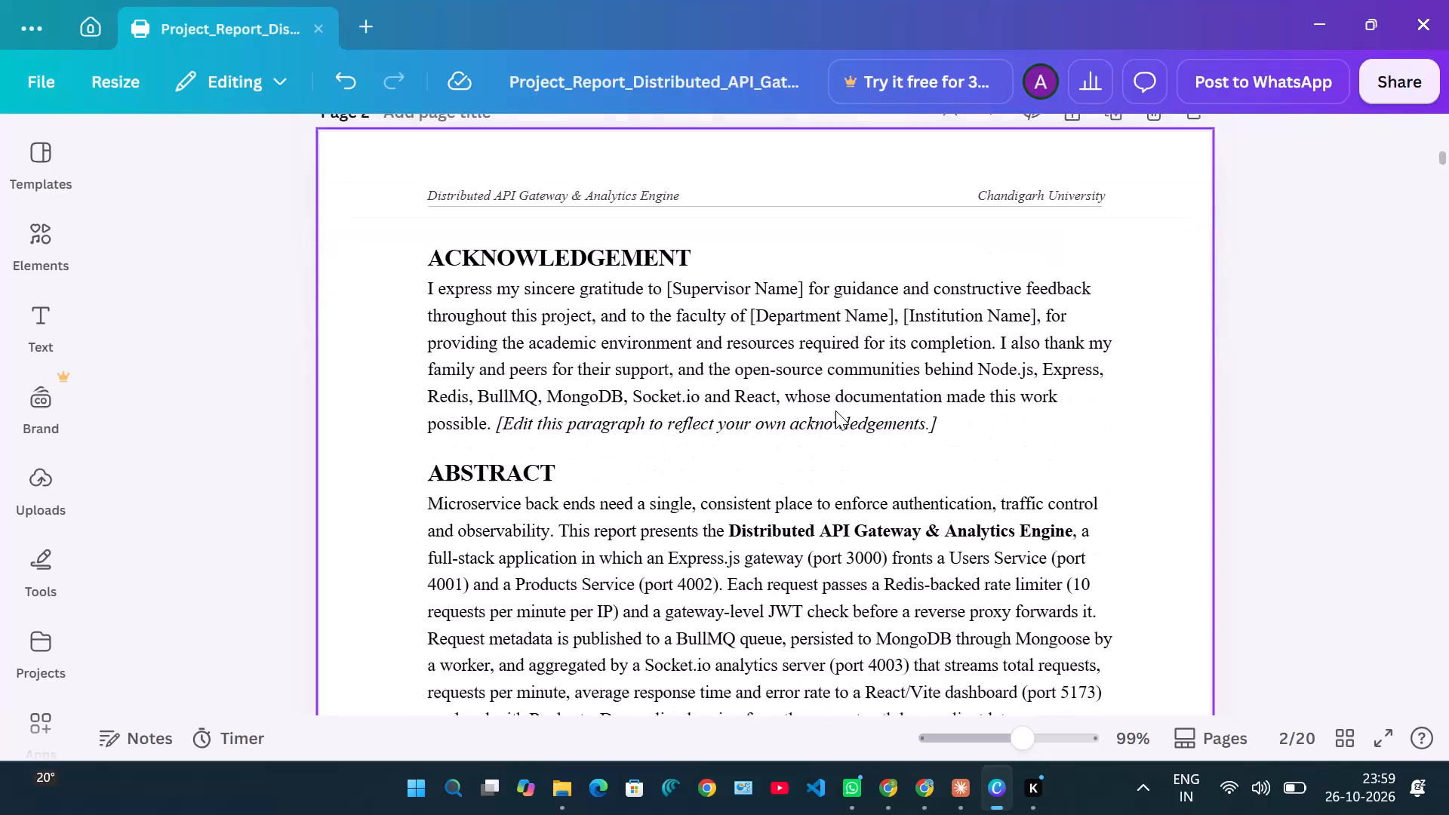
# Delete the ABSTRACT text block, including its keywords, from page 2.
pyautogui.scroll(-1, 729, 462)
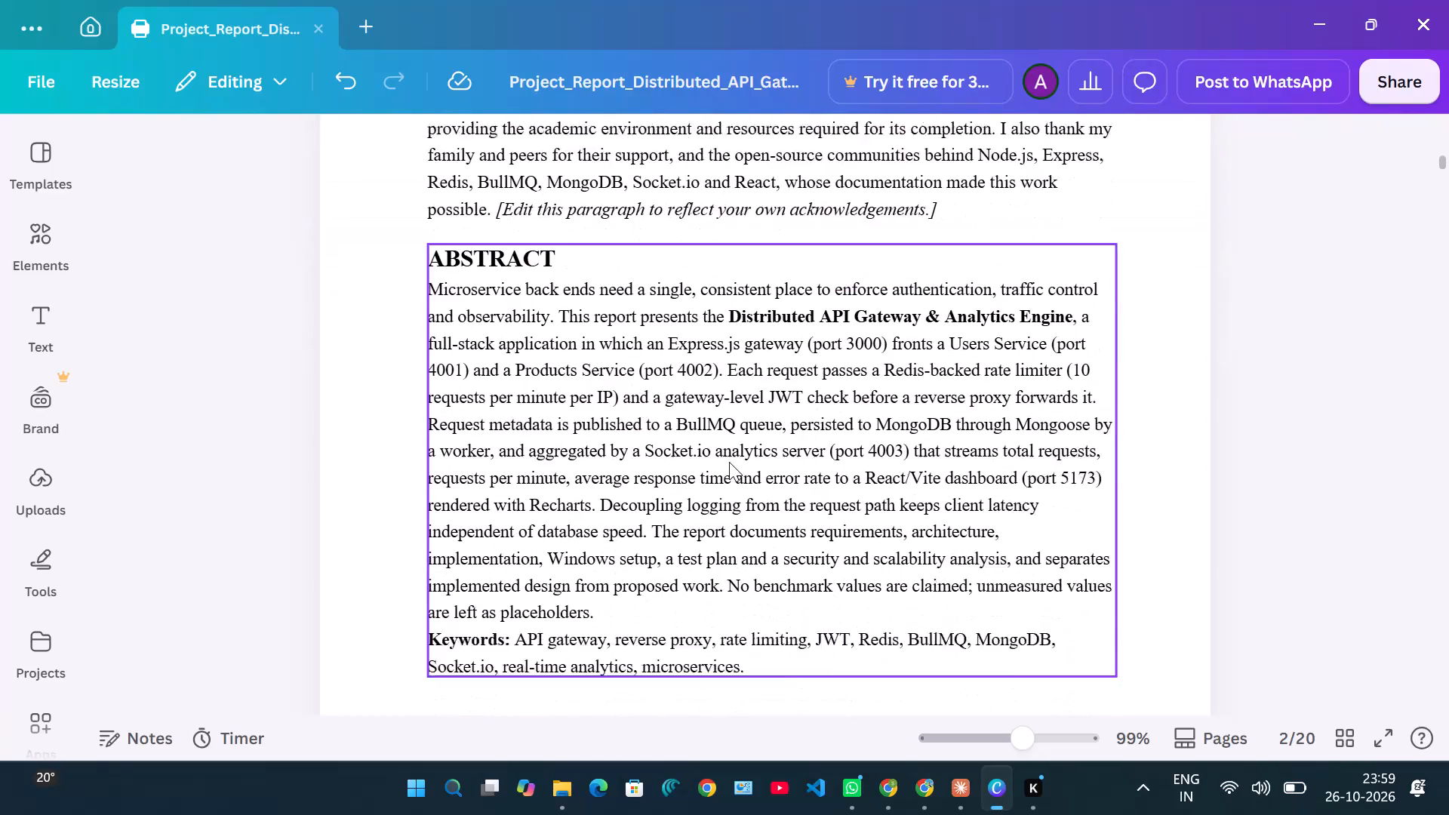
pyautogui.click(729, 462)
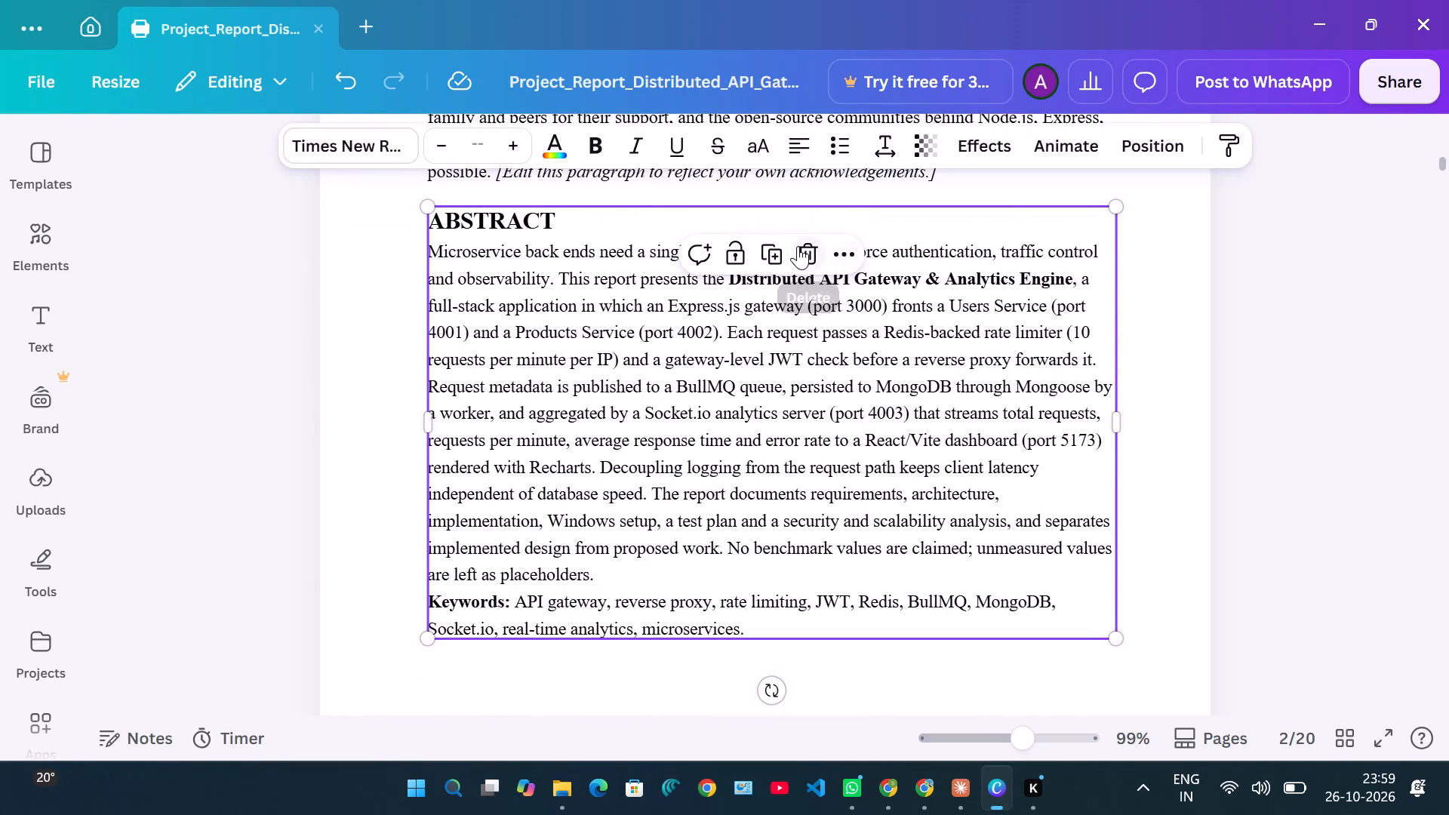
pyautogui.click(798, 246)
pyautogui.scroll(1, 858, 388)
pyautogui.click(801, 266)
pyautogui.scroll(3, 801, 266)
pyautogui.scroll(-2, 709, 392)
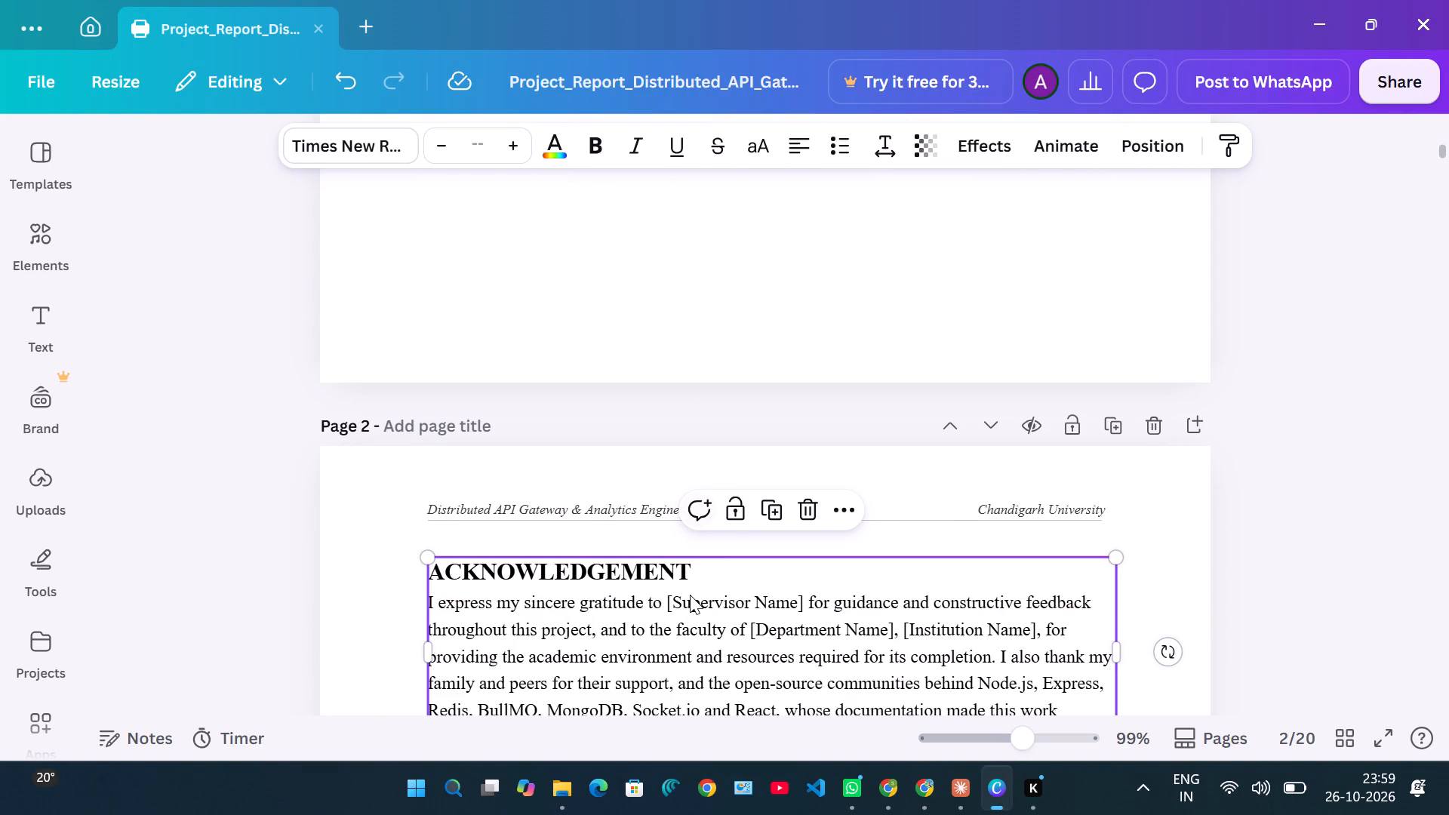
# Insert a blank line below the ACKNOWLEDGEMENT heading on page 2.
pyautogui.scroll(-1, 690, 595)
pyautogui.click(714, 350)
pyautogui.click(714, 350)
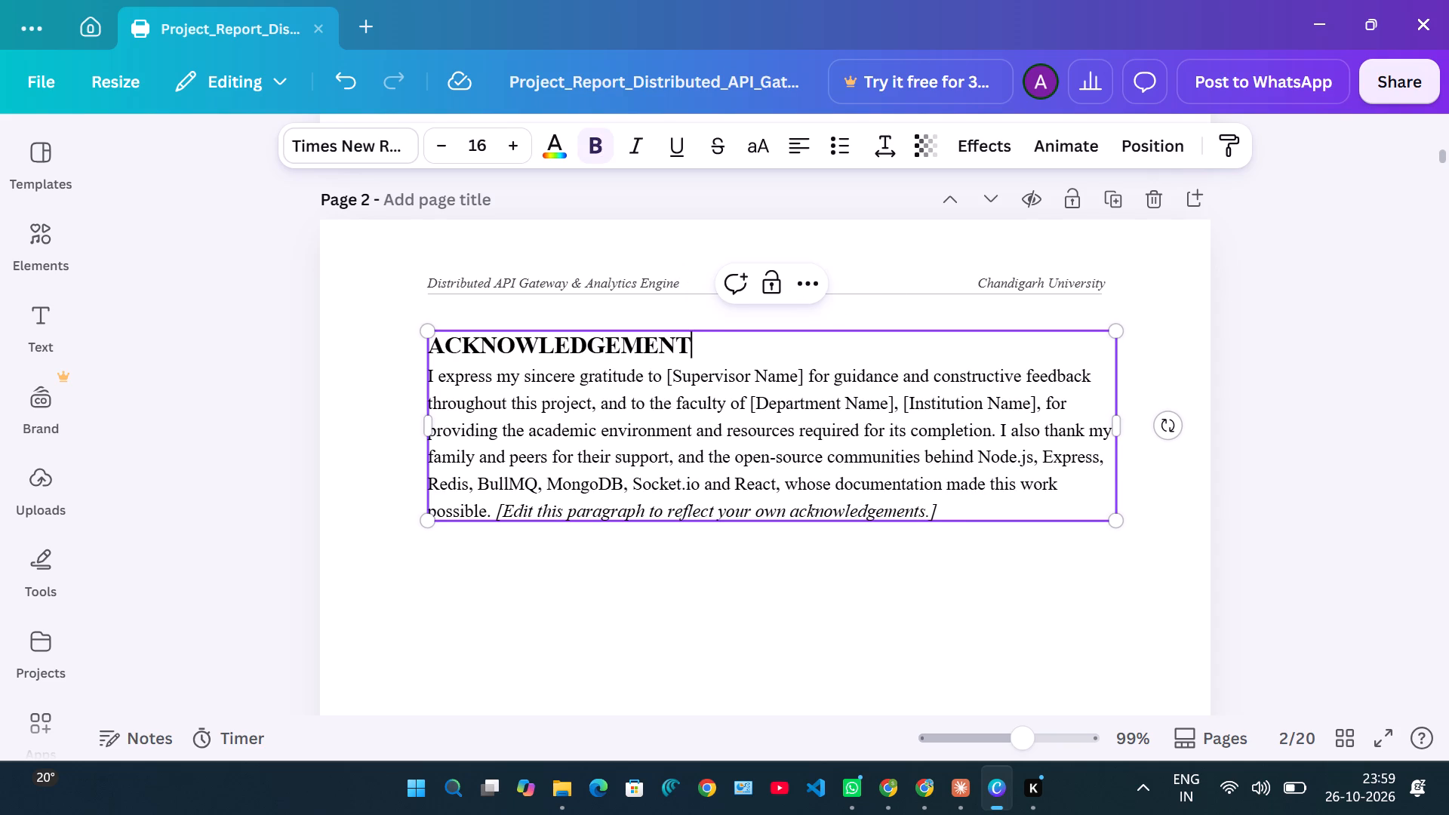
pyautogui.press('Return')
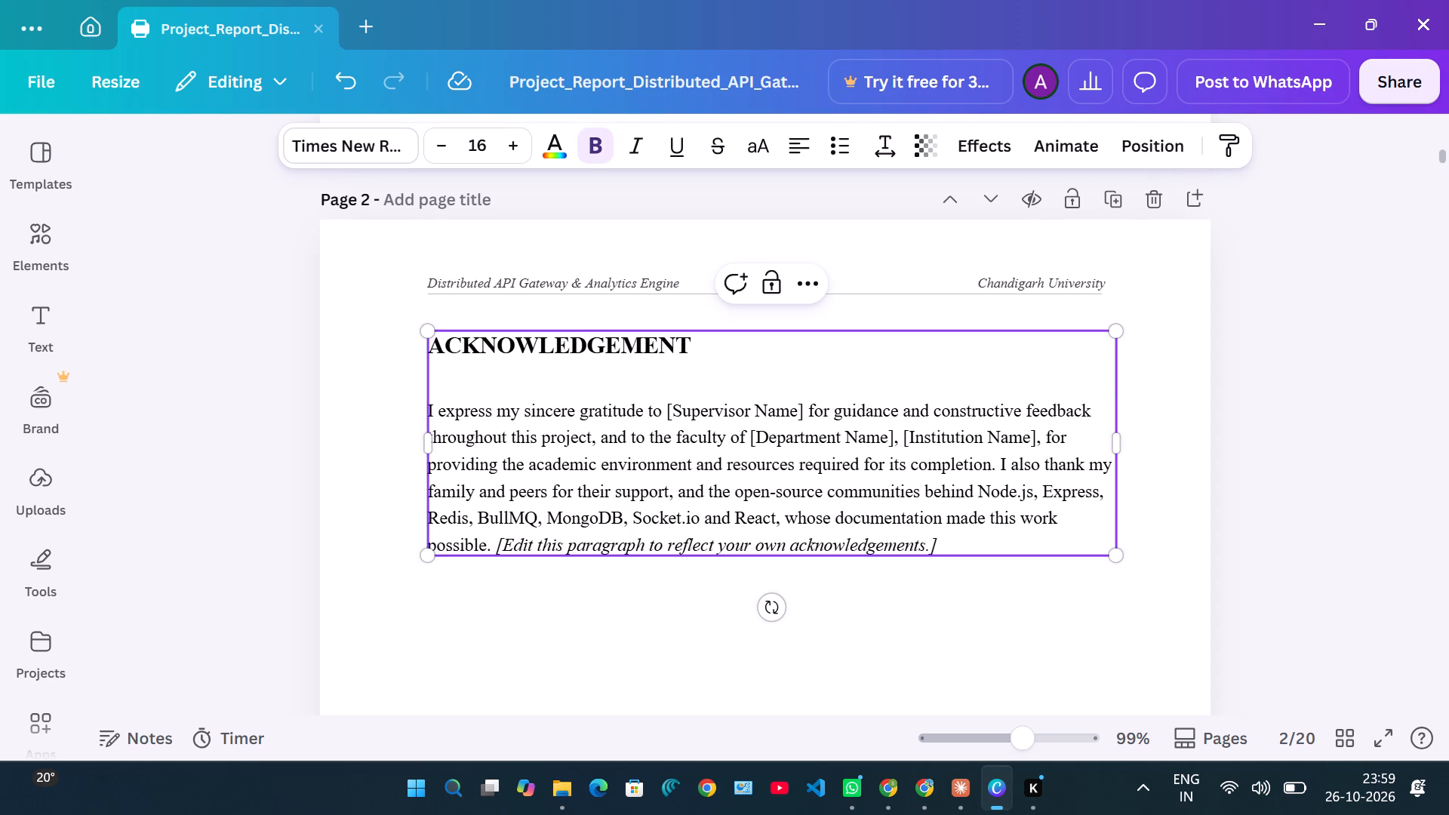
# Replace the [Supervisor Name] placeholder in the Acknowledgement paragraph with the supervisor's name, prefixed with "Er.".
pyautogui.click(805, 407)
pyautogui.press('BackSpace')
pyautogui.press('BackSpace')
pyautogui.press('BackSpace')
pyautogui.press('BackSpace')
pyautogui.press('BackSpace')
pyautogui.press('BackSpace')
pyautogui.press('BackSpace')
pyautogui.press('BackSpace')
pyautogui.press('BackSpace')
pyautogui.press('BackSpace')
pyautogui.press('BackSpace')
pyautogui.press('BackSpace')
pyautogui.press('BackSpace')
pyautogui.press('BackSpace')
pyautogui.press('BackSpace')
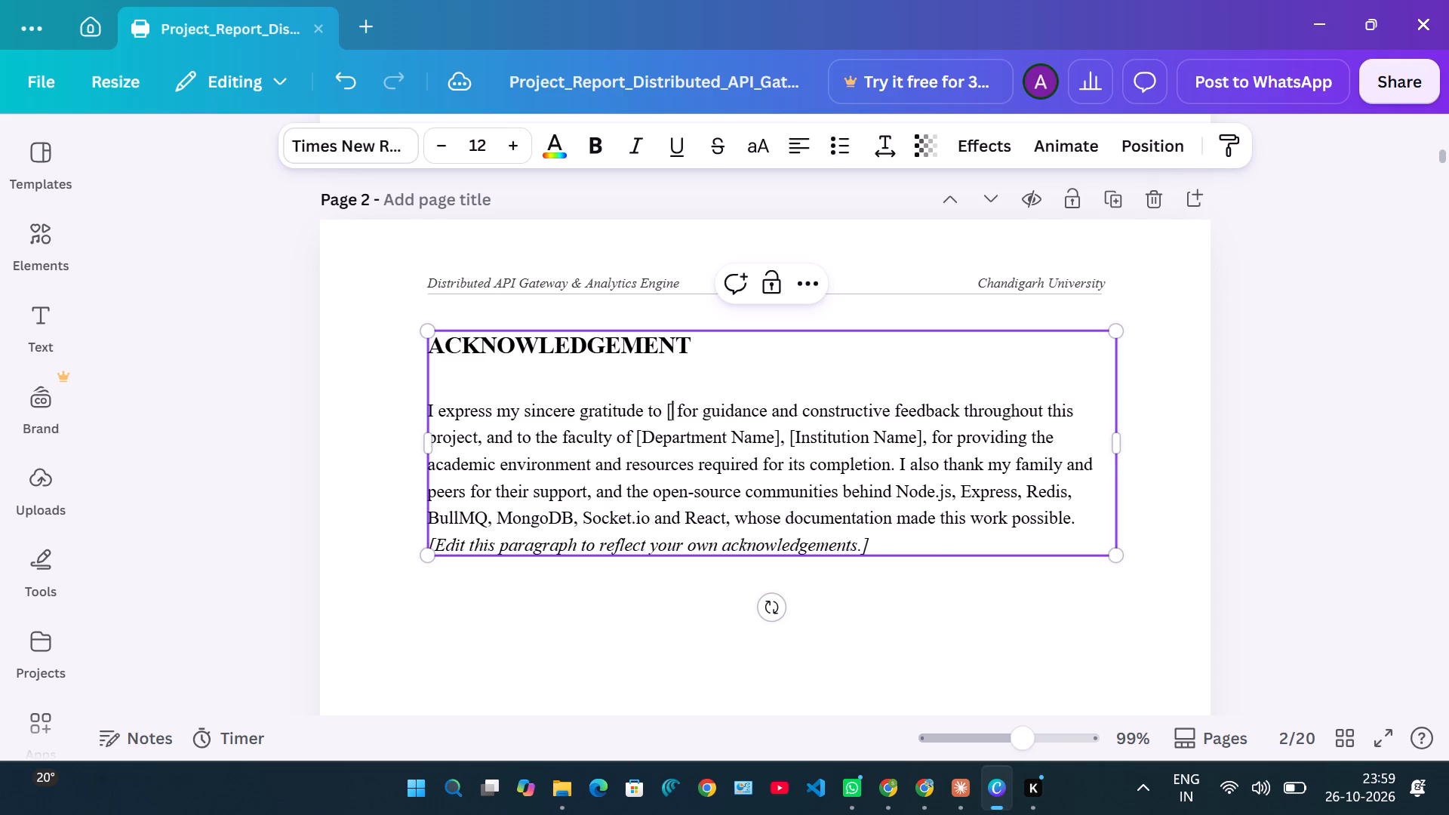
pyautogui.press('BackSpace')
pyautogui.press('BackSpace')
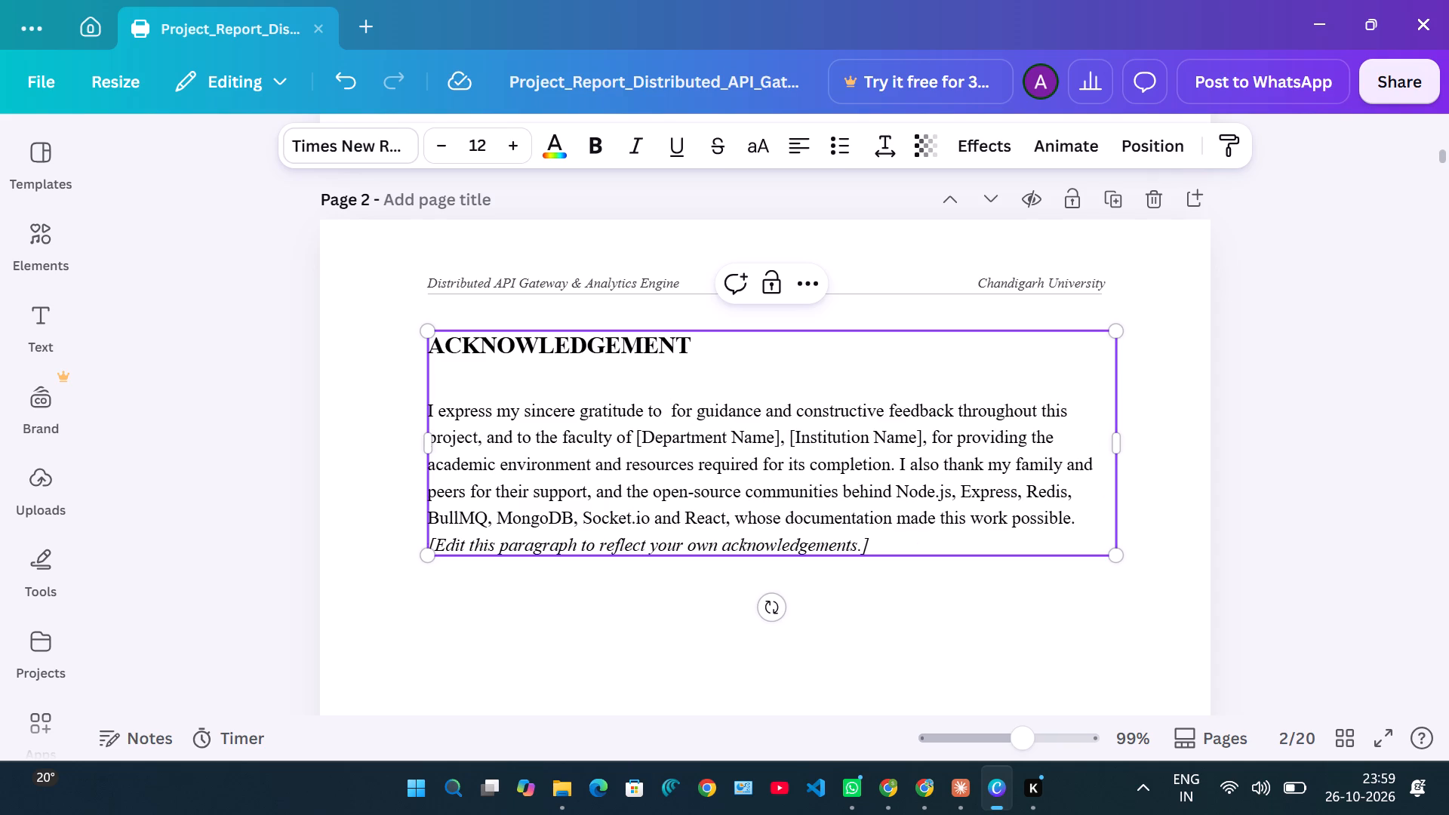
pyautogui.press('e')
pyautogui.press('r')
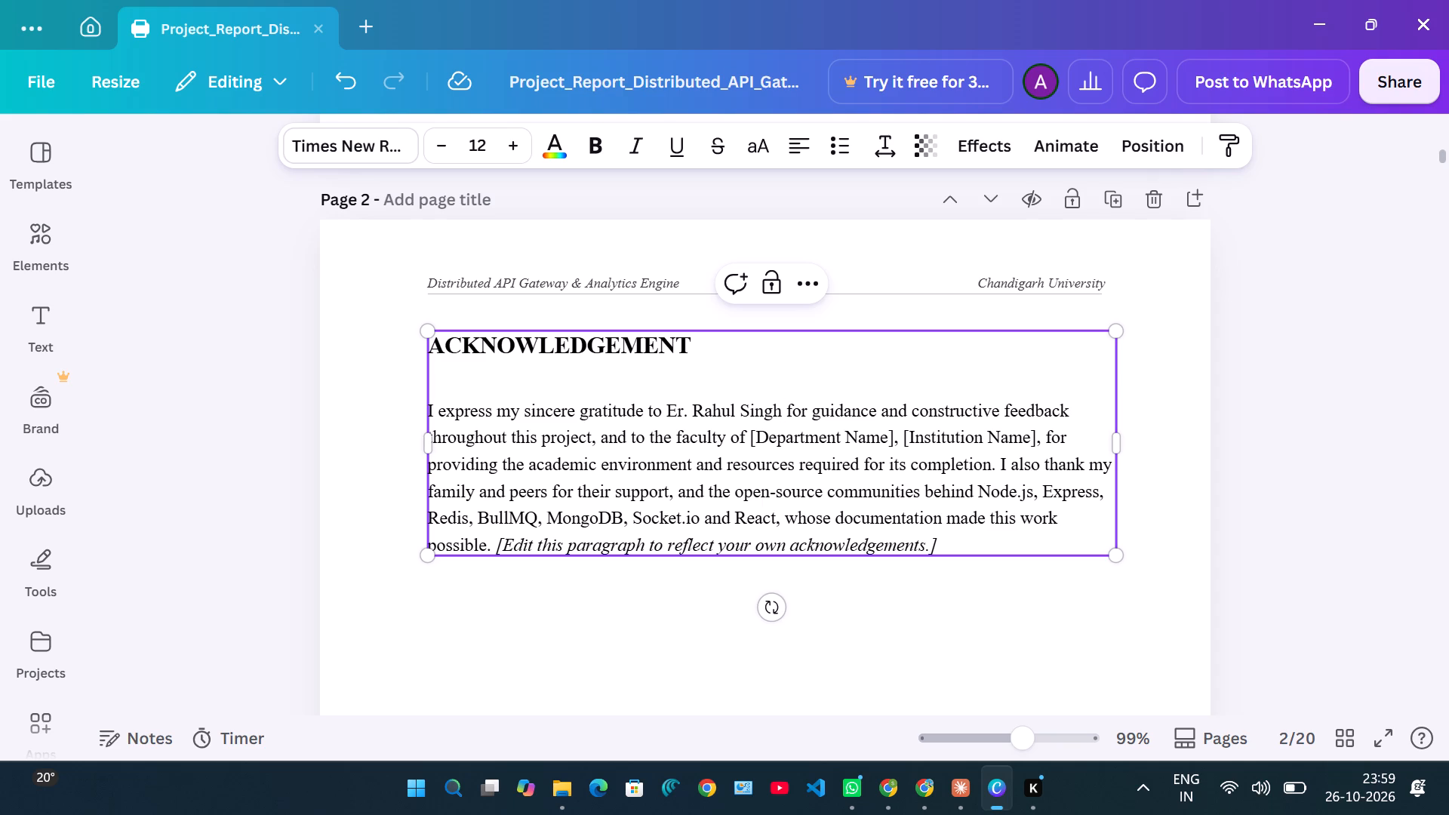
# Replace the [Department Name] placeholder in the Acknowledgement paragraph with "CSE".
pyautogui.click(891, 437)
pyautogui.press('BackSpace')
pyautogui.press('BackSpace')
pyautogui.press('BackSpace')
pyautogui.press('BackSpace')
pyautogui.press('BackSpace')
pyautogui.press('BackSpace')
pyautogui.press('BackSpace')
pyautogui.press('BackSpace')
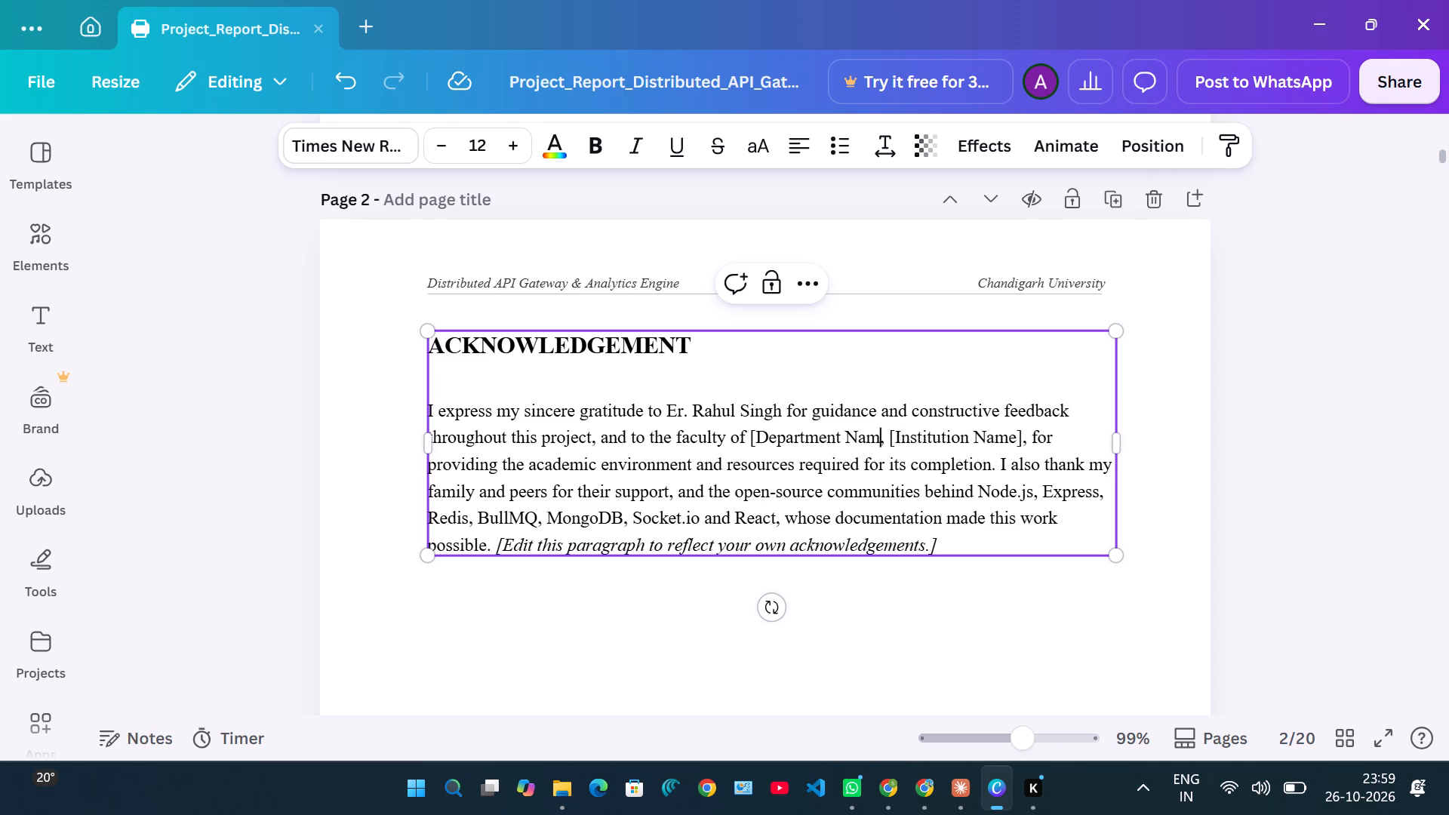
pyautogui.press('BackSpace')
pyautogui.press('BackSpace')
pyautogui.press('BackSpace')
pyautogui.press('BackSpace')
pyautogui.press('BackSpace')
pyautogui.press('BackSpace')
pyautogui.press('BackSpace')
pyautogui.press('BackSpace')
pyautogui.press('BackSpace')
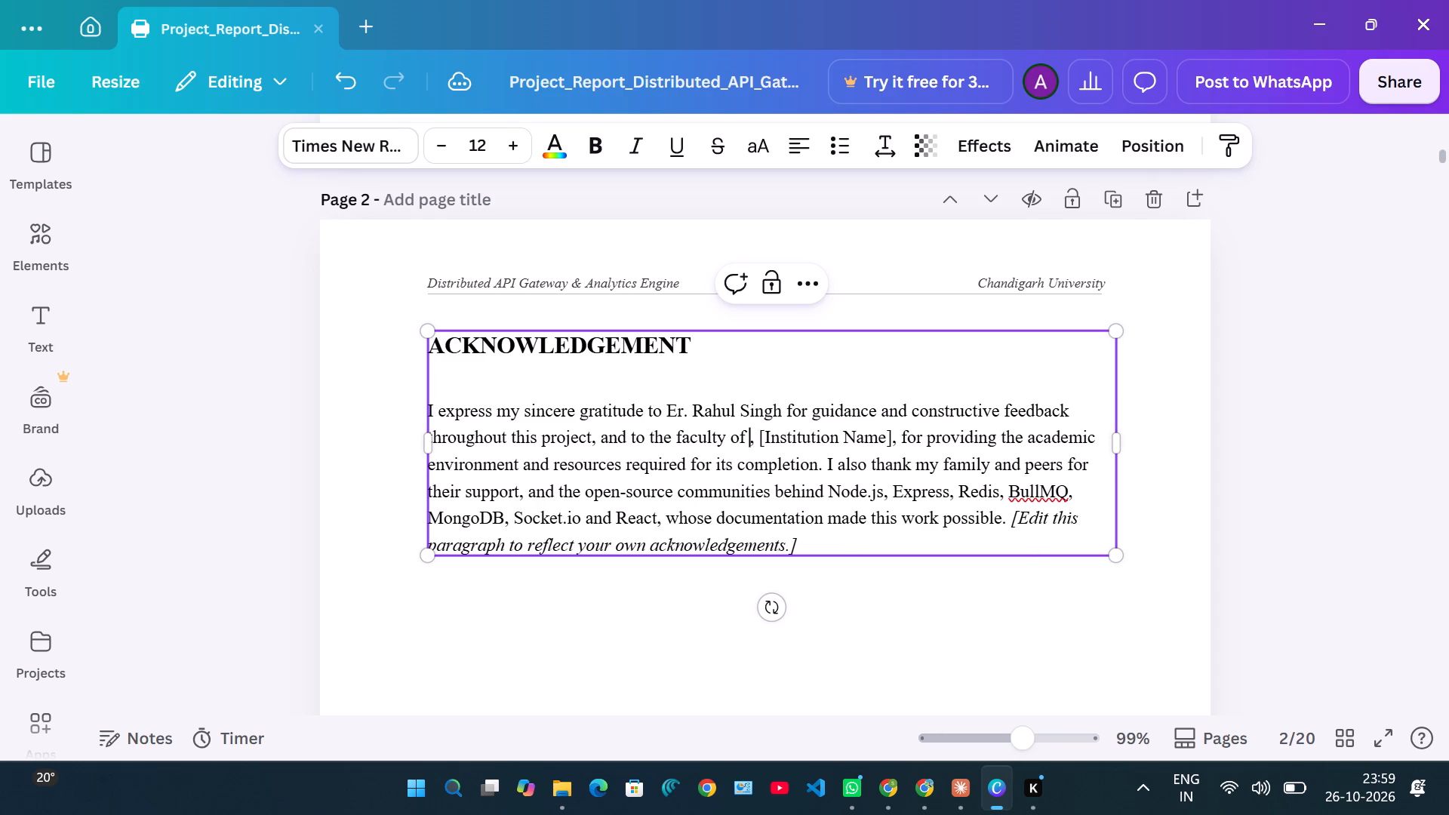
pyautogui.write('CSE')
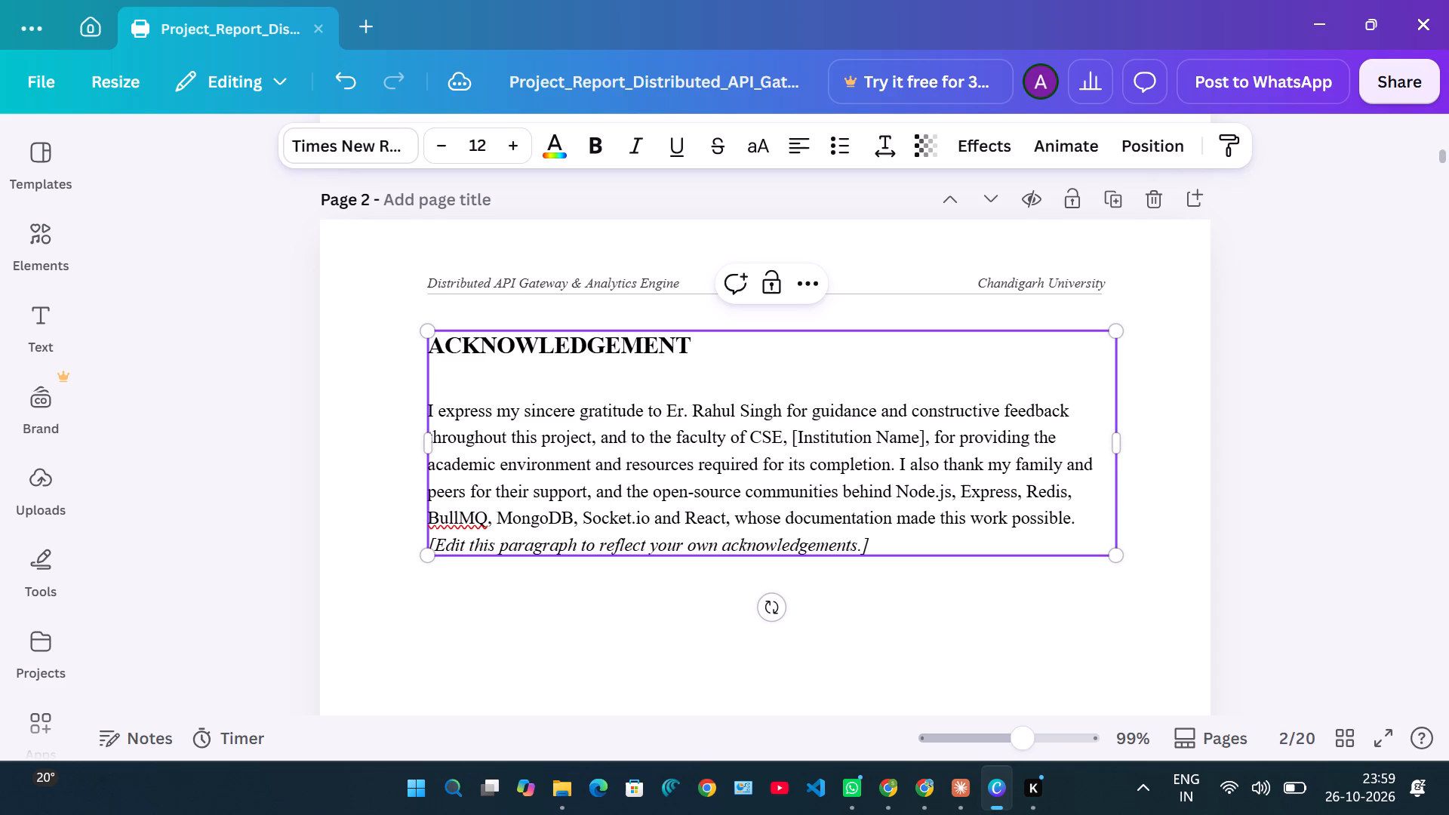
# Replace the [Institution Name] placeholder in the Acknowledgement paragraph with "Chandigarh University".
pyautogui.click(924, 439)
pyautogui.press('BackSpace')
pyautogui.press('BackSpace')
pyautogui.press('BackSpace')
pyautogui.press('BackSpace')
pyautogui.press('BackSpace')
pyautogui.press('BackSpace')
pyautogui.press('BackSpace')
pyautogui.press('BackSpace')
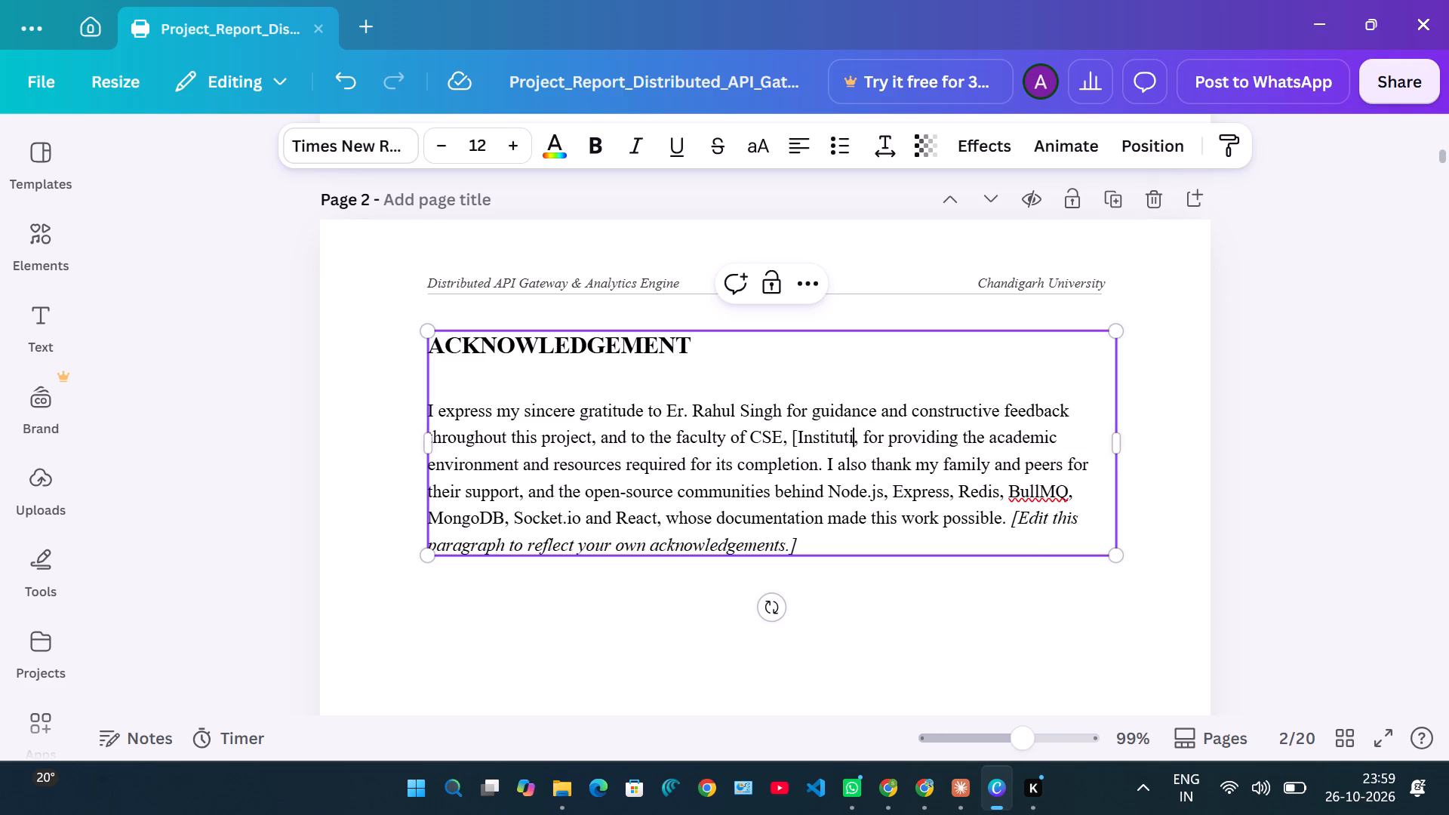
pyautogui.press('BackSpace')
pyautogui.press('BackSpace')
pyautogui.press('BackSpace')
pyautogui.press('BackSpace')
pyautogui.press('BackSpace')
pyautogui.press('BackSpace')
pyautogui.press('BackSpace')
pyautogui.press('BackSpace')
pyautogui.press('BackSpace')
pyautogui.press('BackSpace')
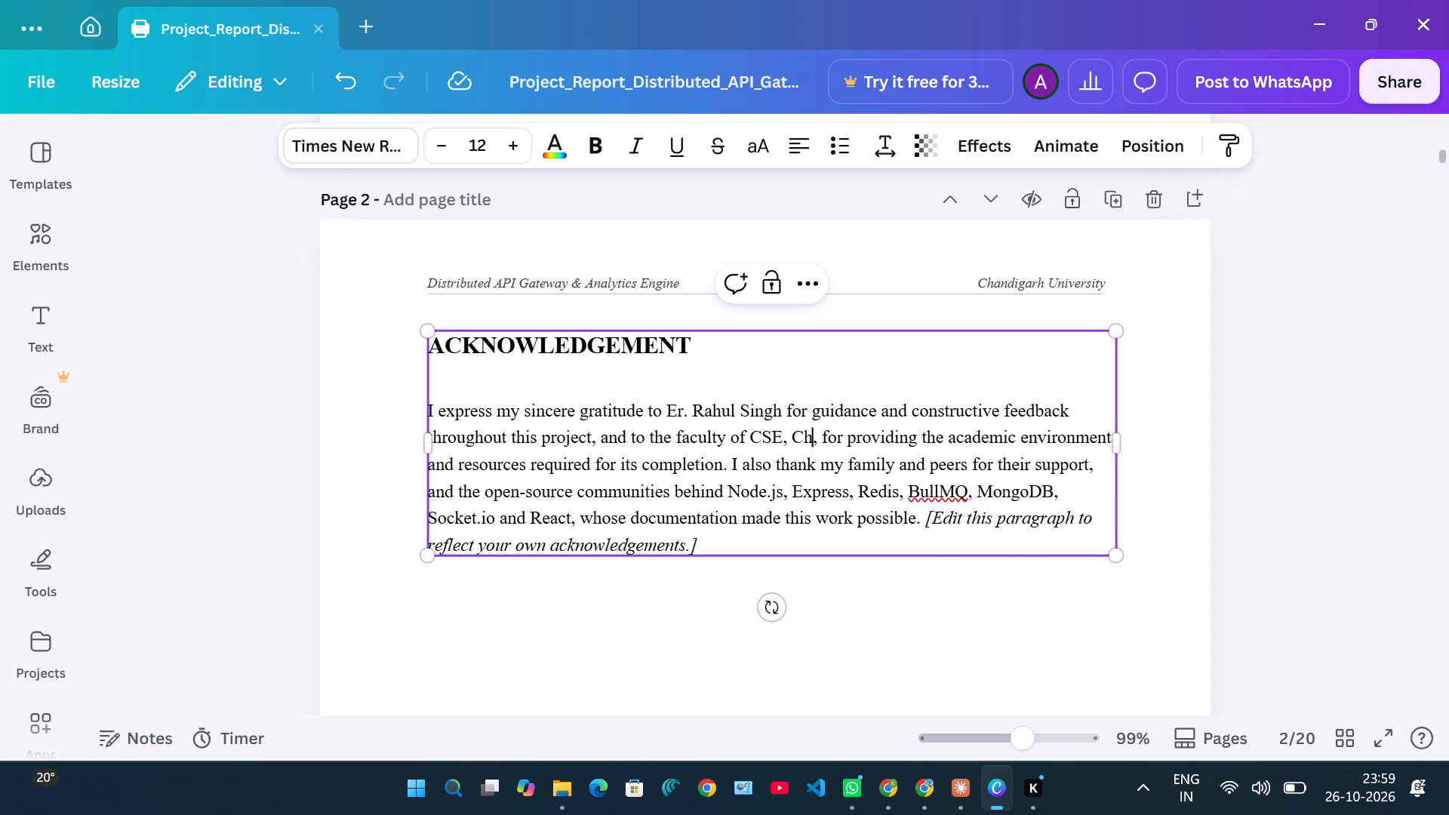
pyautogui.press('BackSpace')
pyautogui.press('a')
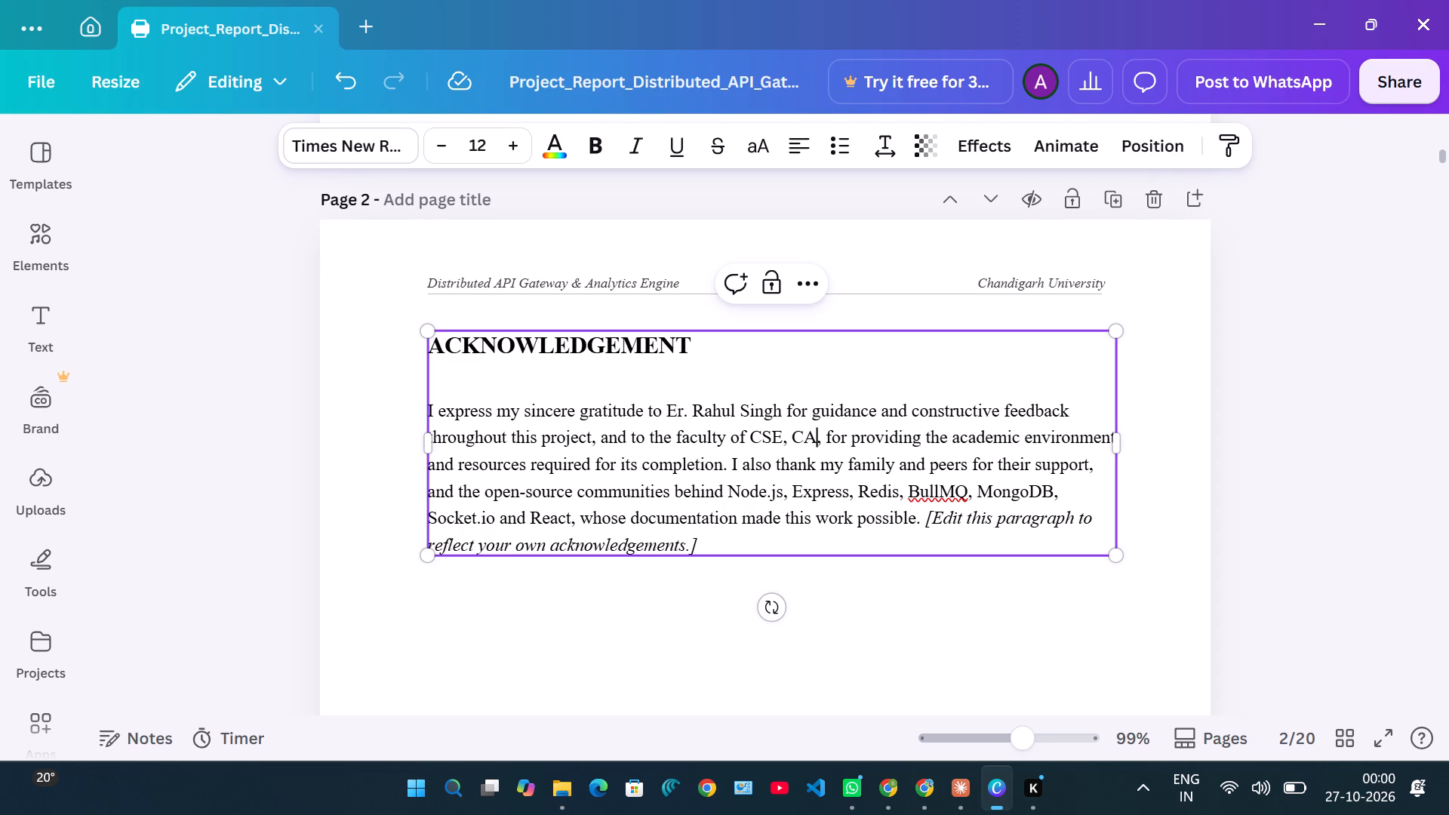
pyautogui.press('BackSpace')
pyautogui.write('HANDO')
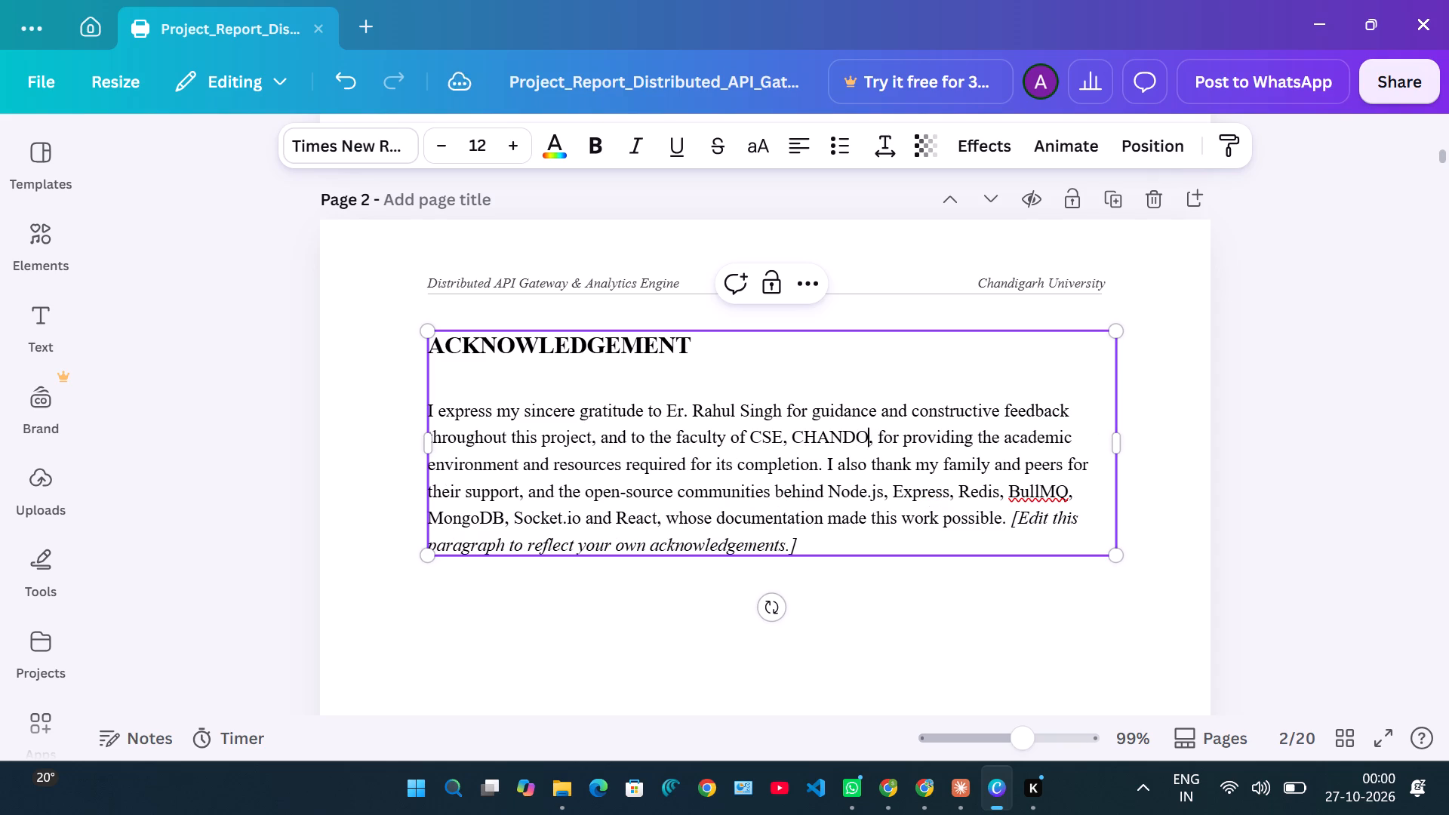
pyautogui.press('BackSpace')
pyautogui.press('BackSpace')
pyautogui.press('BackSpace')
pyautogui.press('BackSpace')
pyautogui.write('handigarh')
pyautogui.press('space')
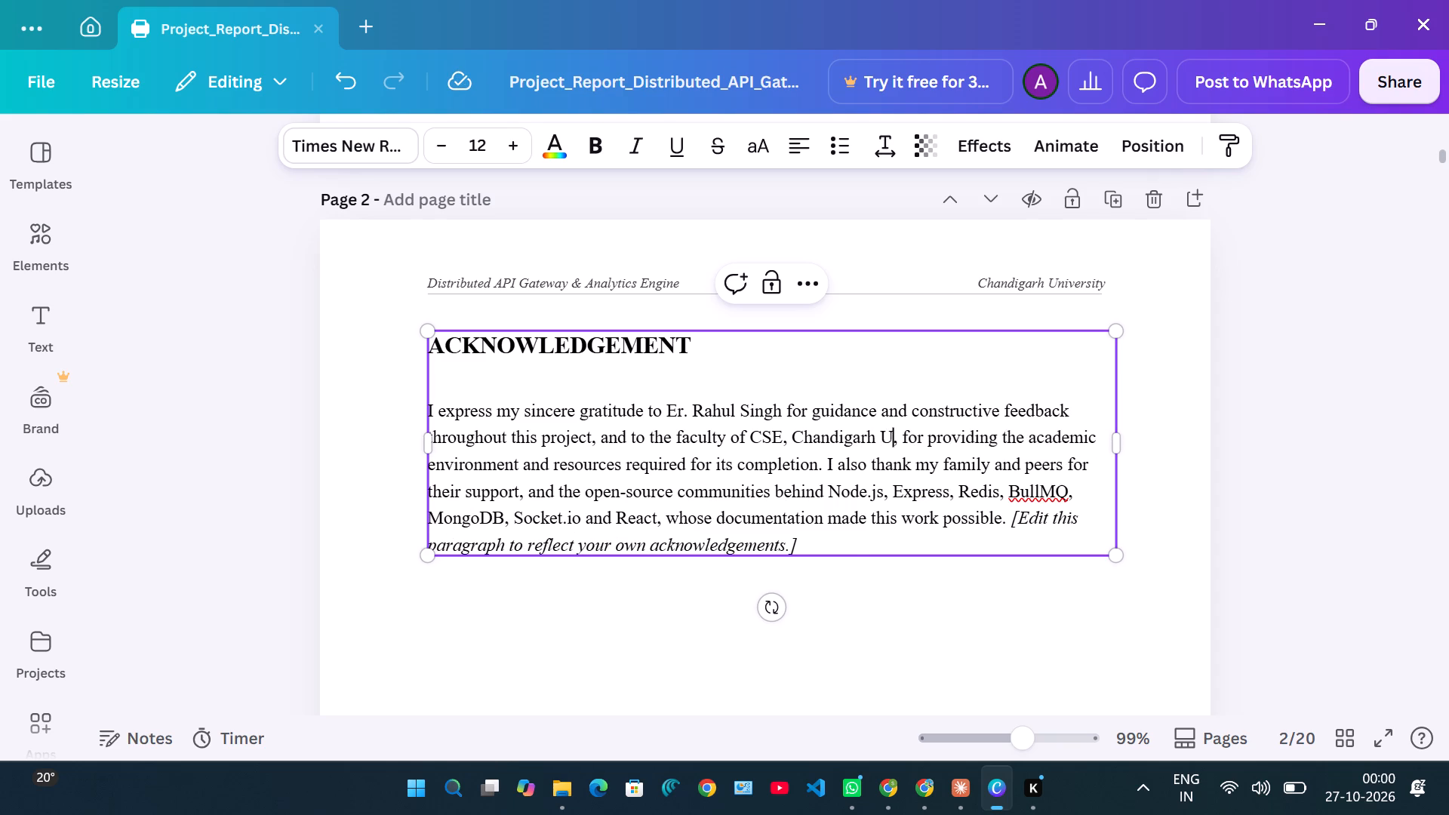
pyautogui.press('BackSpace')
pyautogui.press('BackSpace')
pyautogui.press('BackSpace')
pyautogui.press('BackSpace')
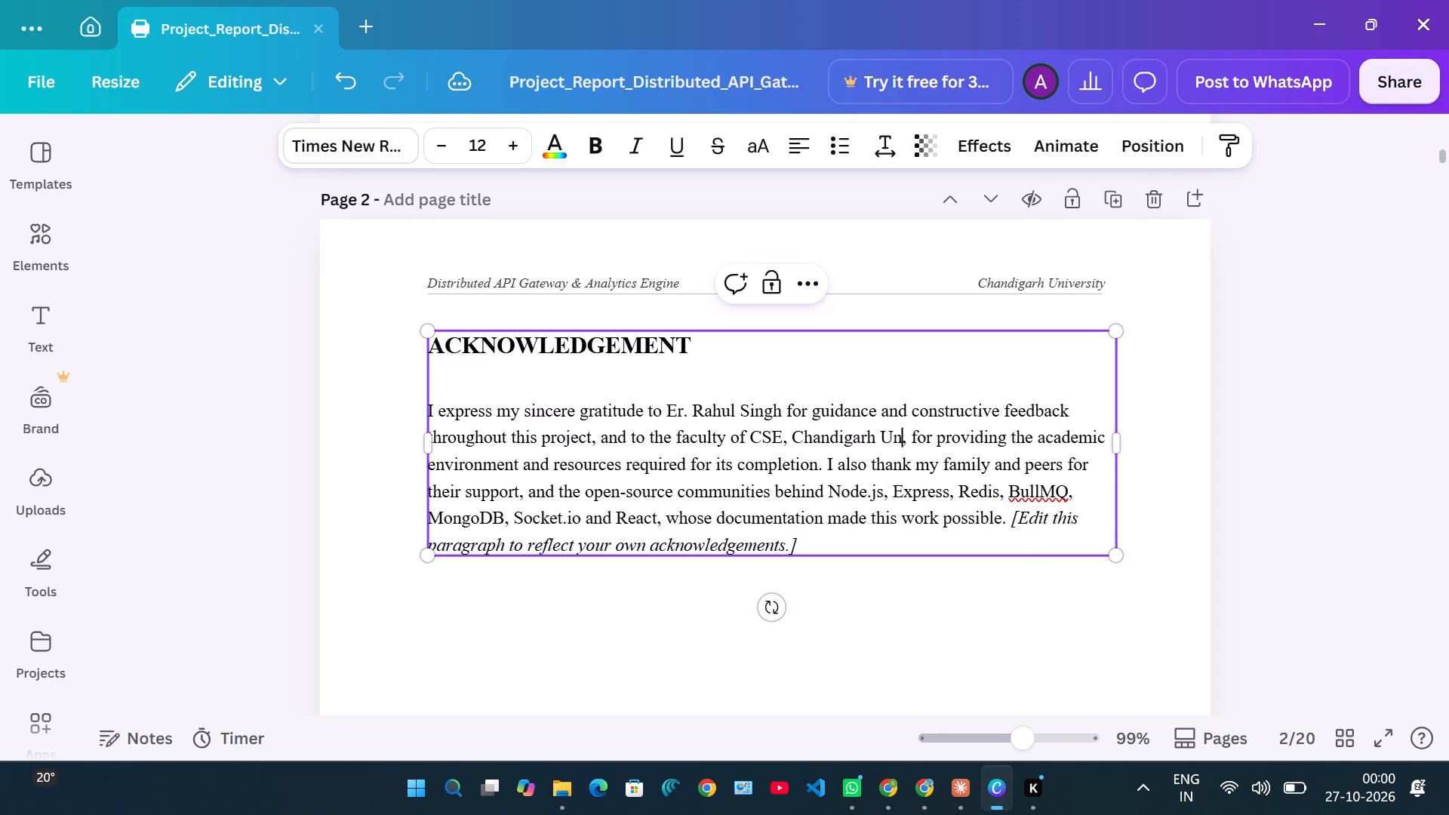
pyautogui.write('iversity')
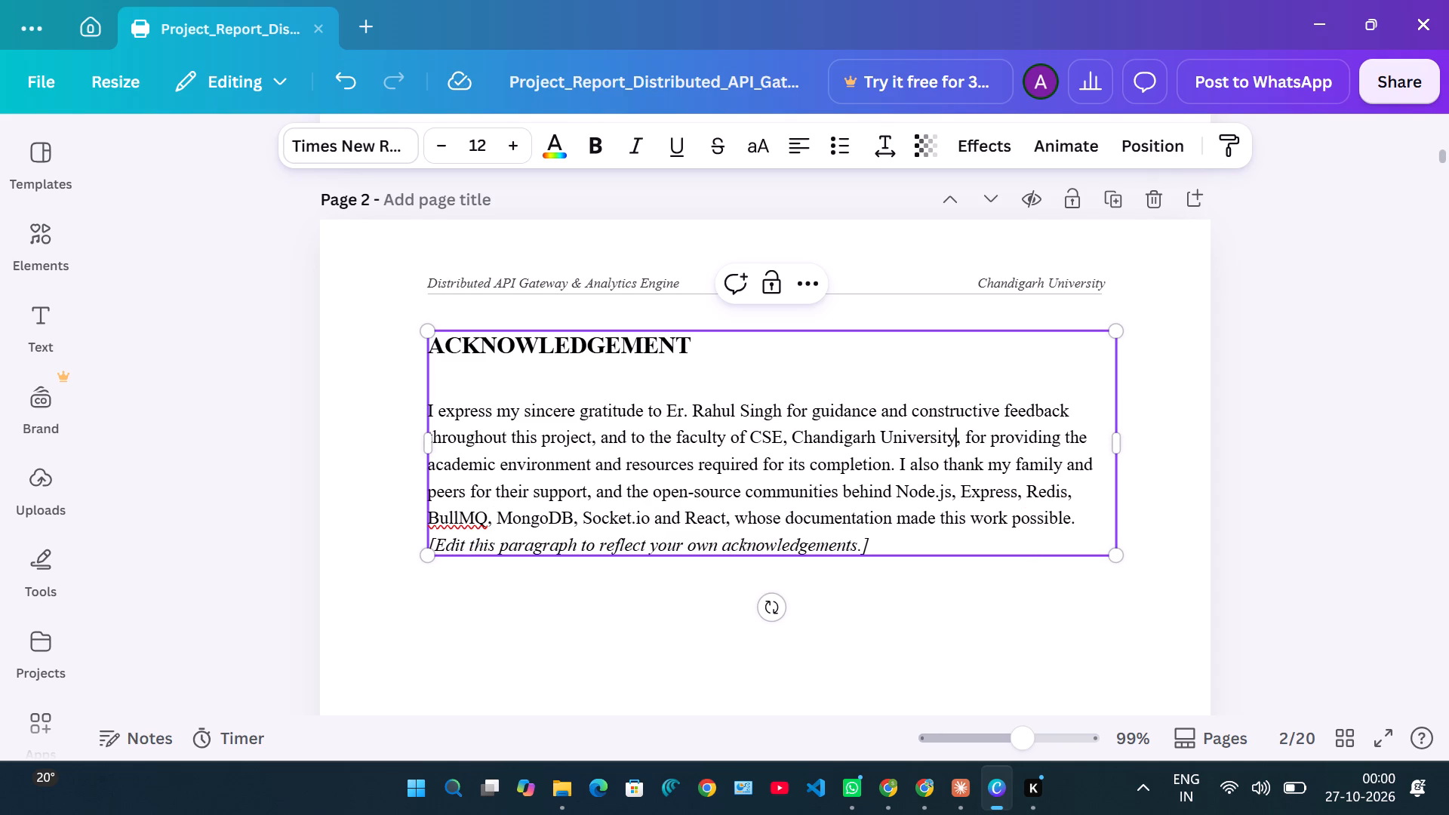
# Replace "I" with "We" in the acknowledgement sentence thanking family and peers.
pyautogui.click(908, 468)
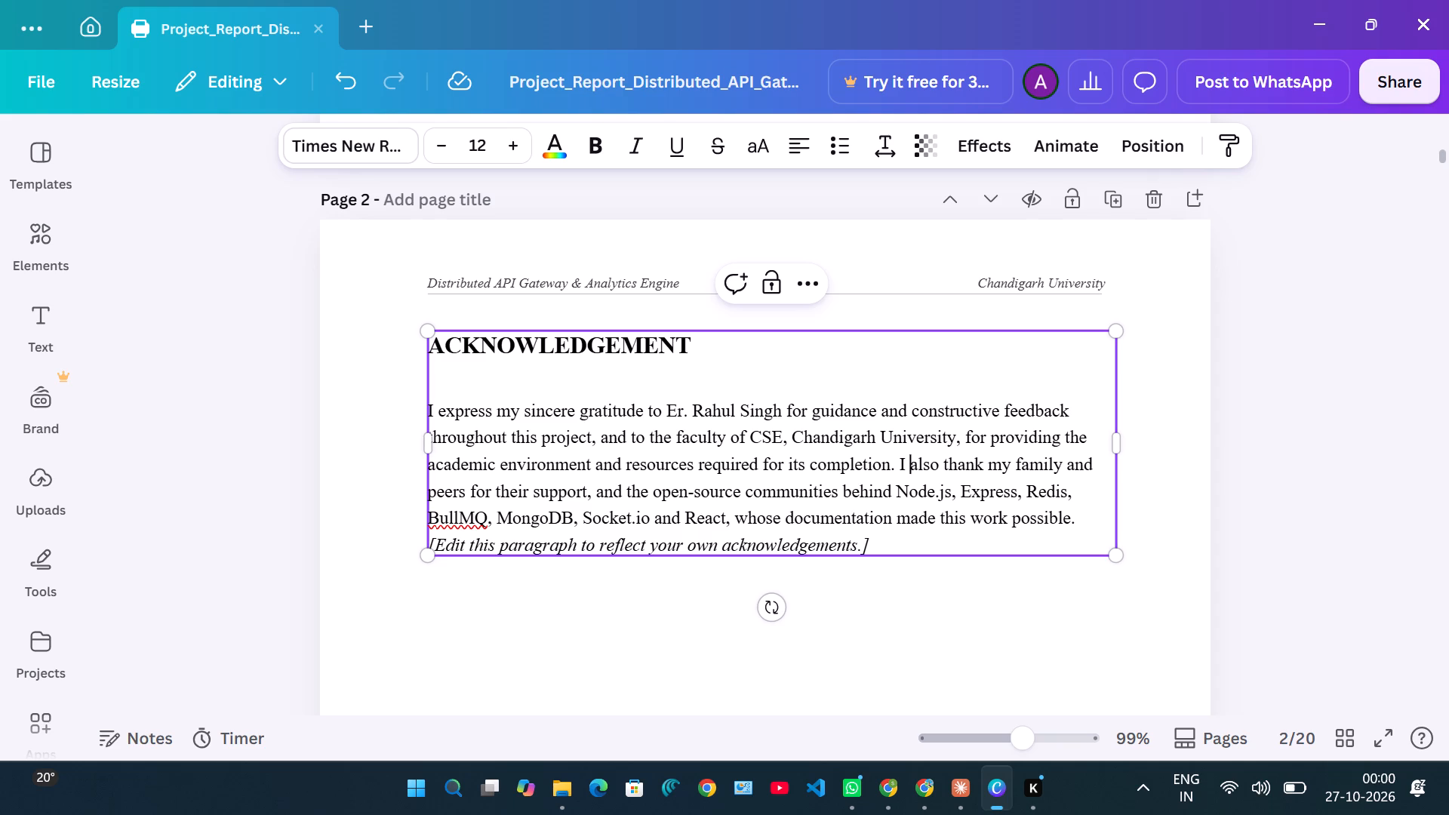
pyautogui.click(905, 466)
pyautogui.press('BackSpace')
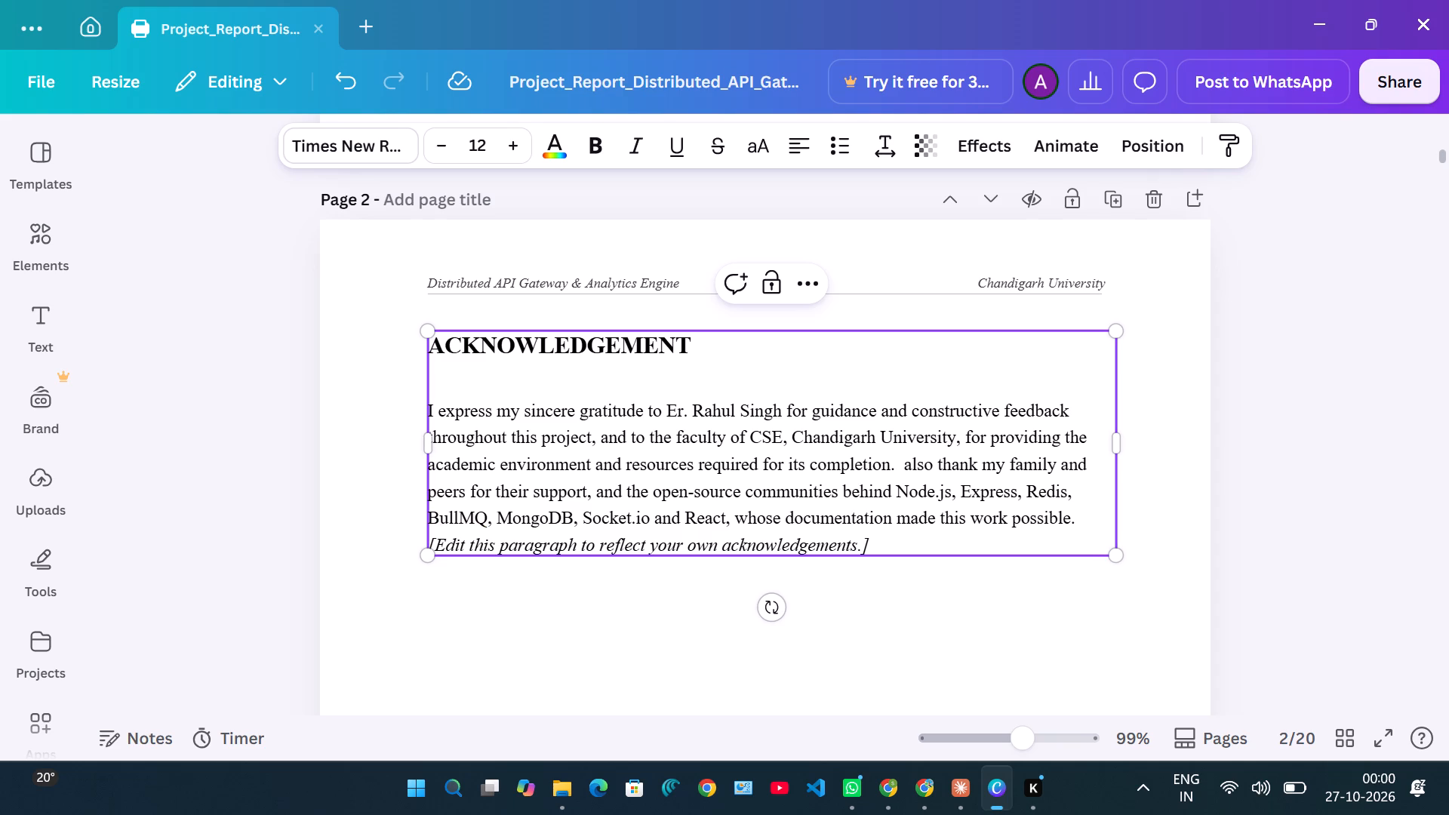
pyautogui.press('w')
pyautogui.press('e')
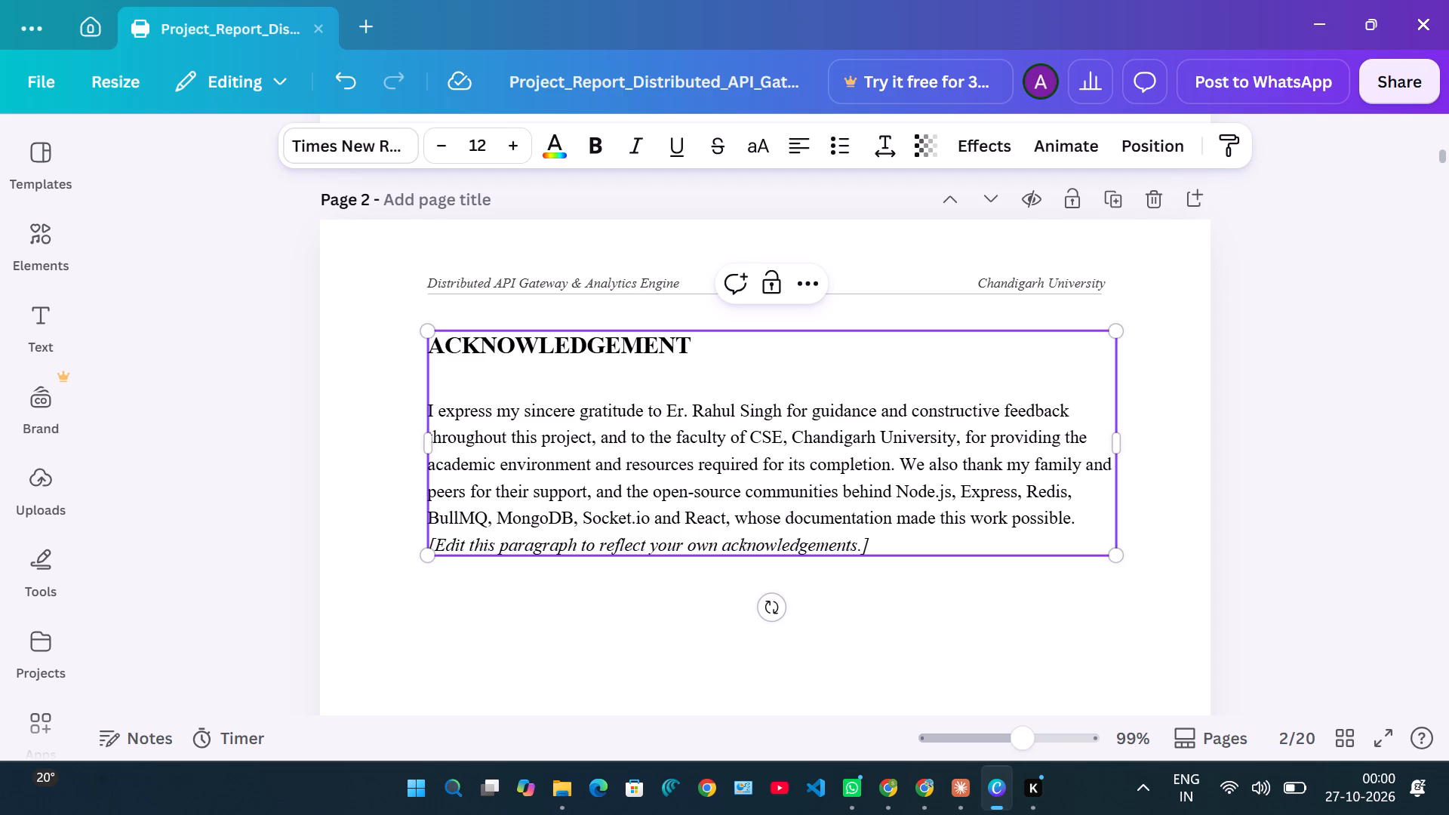
# Delete the italic bracketed editing note at the end of the acknowledgement paragraph.
pyautogui.click(882, 544)
pyautogui.press('BackSpace')
pyautogui.press('BackSpace')
pyautogui.press('BackSpace')
pyautogui.press('BackSpace')
pyautogui.press('BackSpace')
pyautogui.press('BackSpace')
pyautogui.press('BackSpace')
pyautogui.press('BackSpace')
pyautogui.press('BackSpace')
pyautogui.press('BackSpace')
pyautogui.press('BackSpace')
pyautogui.press('BackSpace')
pyautogui.press('BackSpace')
pyautogui.press('BackSpace')
pyautogui.press('BackSpace')
pyautogui.press('BackSpace')
pyautogui.press('BackSpace')
pyautogui.press('BackSpace')
pyautogui.press('BackSpace')
pyautogui.press('BackSpace')
pyautogui.press('BackSpace')
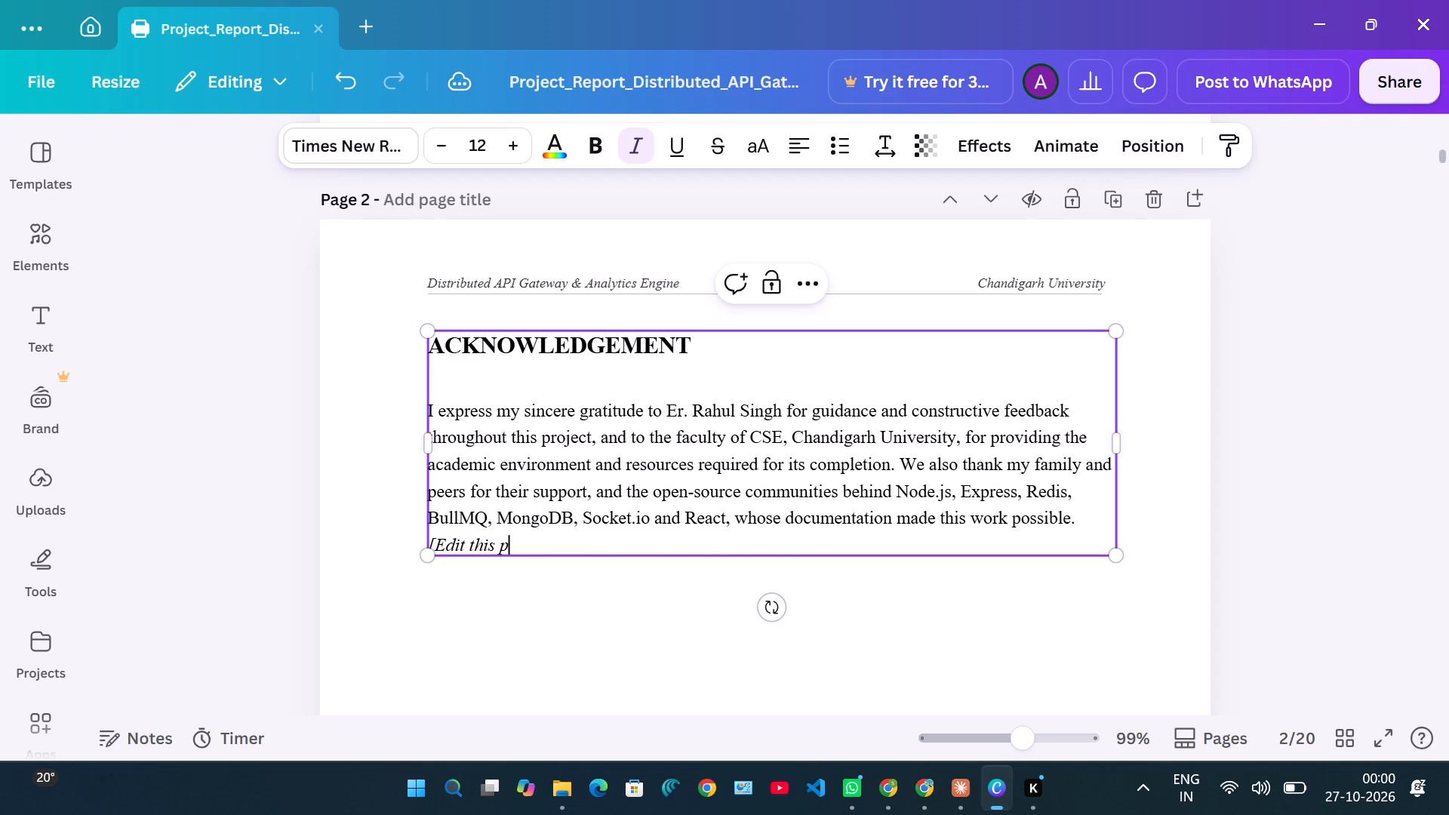
pyautogui.press('BackSpace')
pyautogui.press('BackSpace')
pyautogui.press('BackSpace')
pyautogui.press('BackSpace')
pyautogui.press('BackSpace')
pyautogui.press('BackSpace')
pyautogui.press('BackSpace')
pyautogui.press('BackSpace')
pyautogui.press('BackSpace')
pyautogui.press('BackSpace')
pyautogui.press('BackSpace')
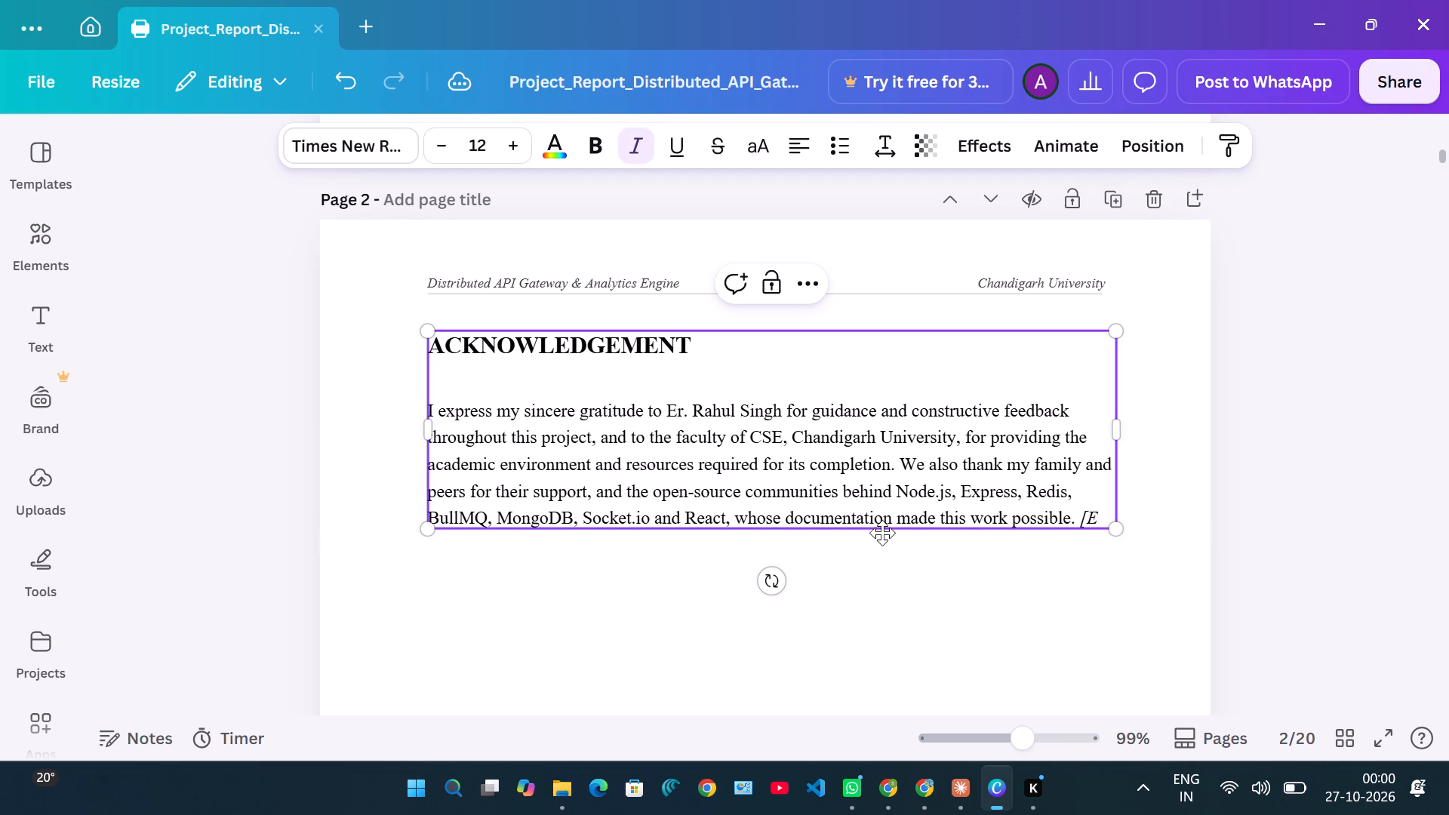
pyautogui.press('BackSpace')
pyautogui.press('BackSpace')
pyautogui.click(1296, 352)
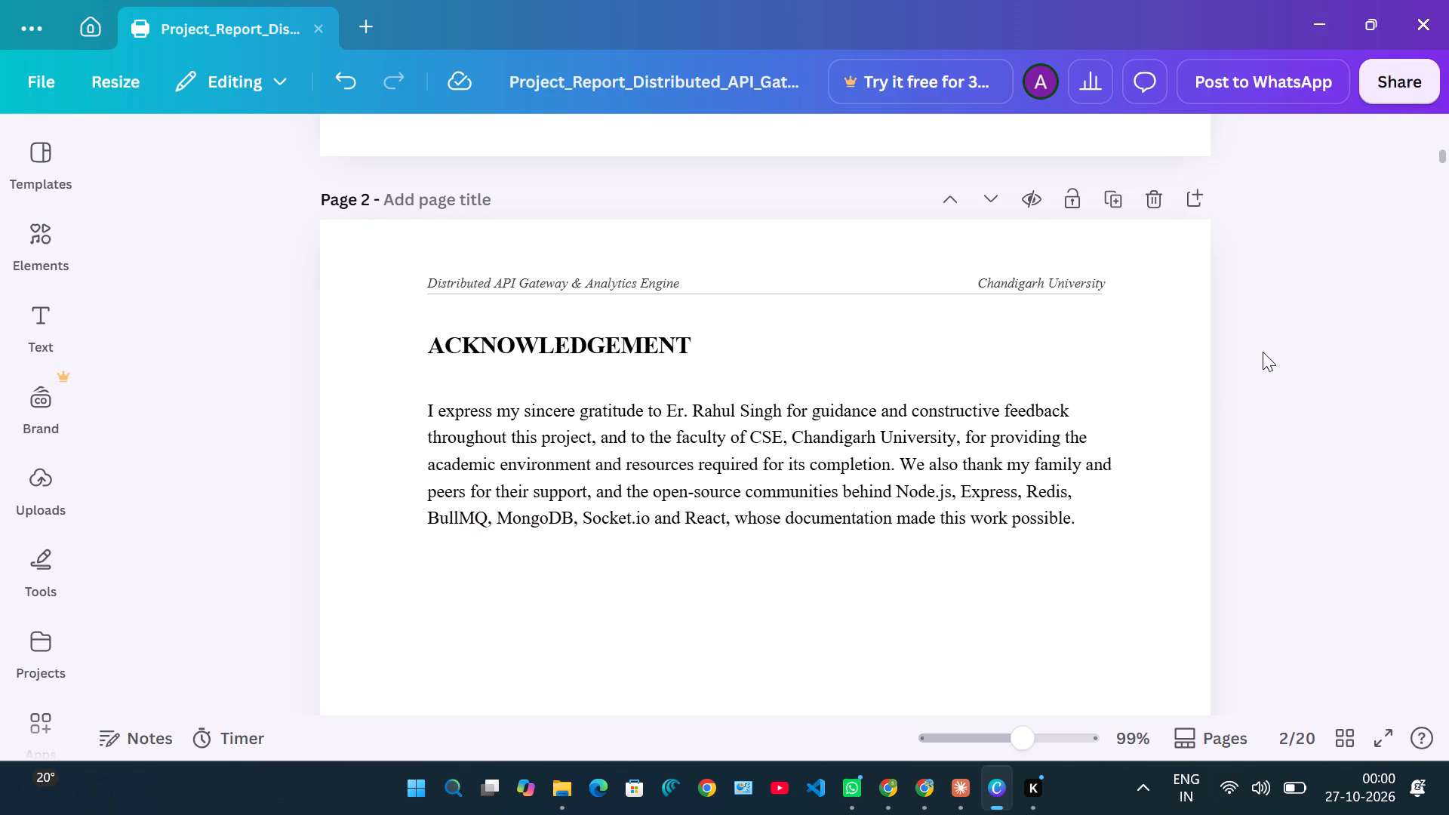
# Left-align the text block with the TABLE OF CONTENTS heading and the Chapter 1 line on page 4.
pyautogui.scroll(-13, 1263, 352)
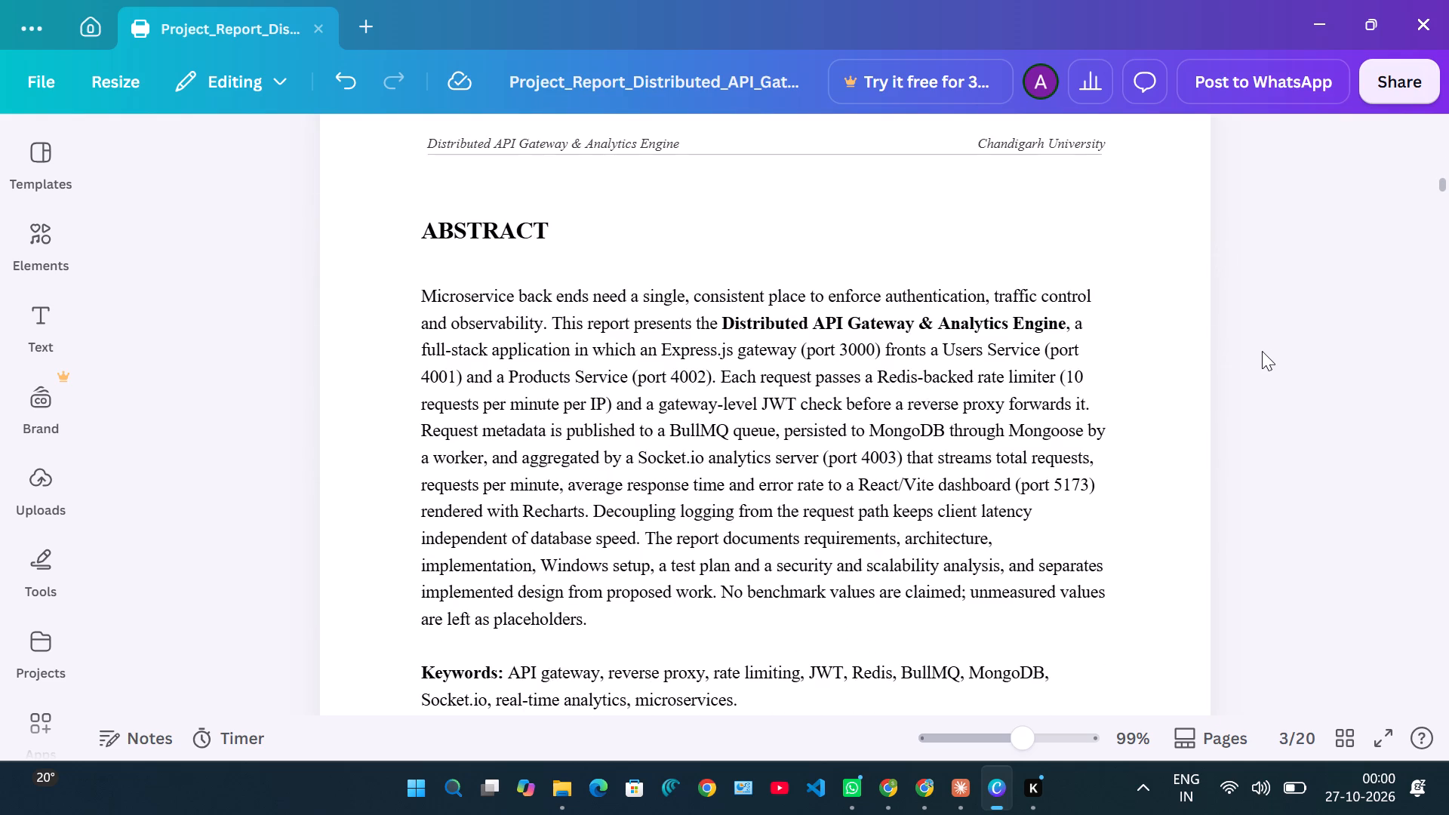
pyautogui.scroll(-13, 1262, 351)
pyautogui.scroll(2, 1262, 351)
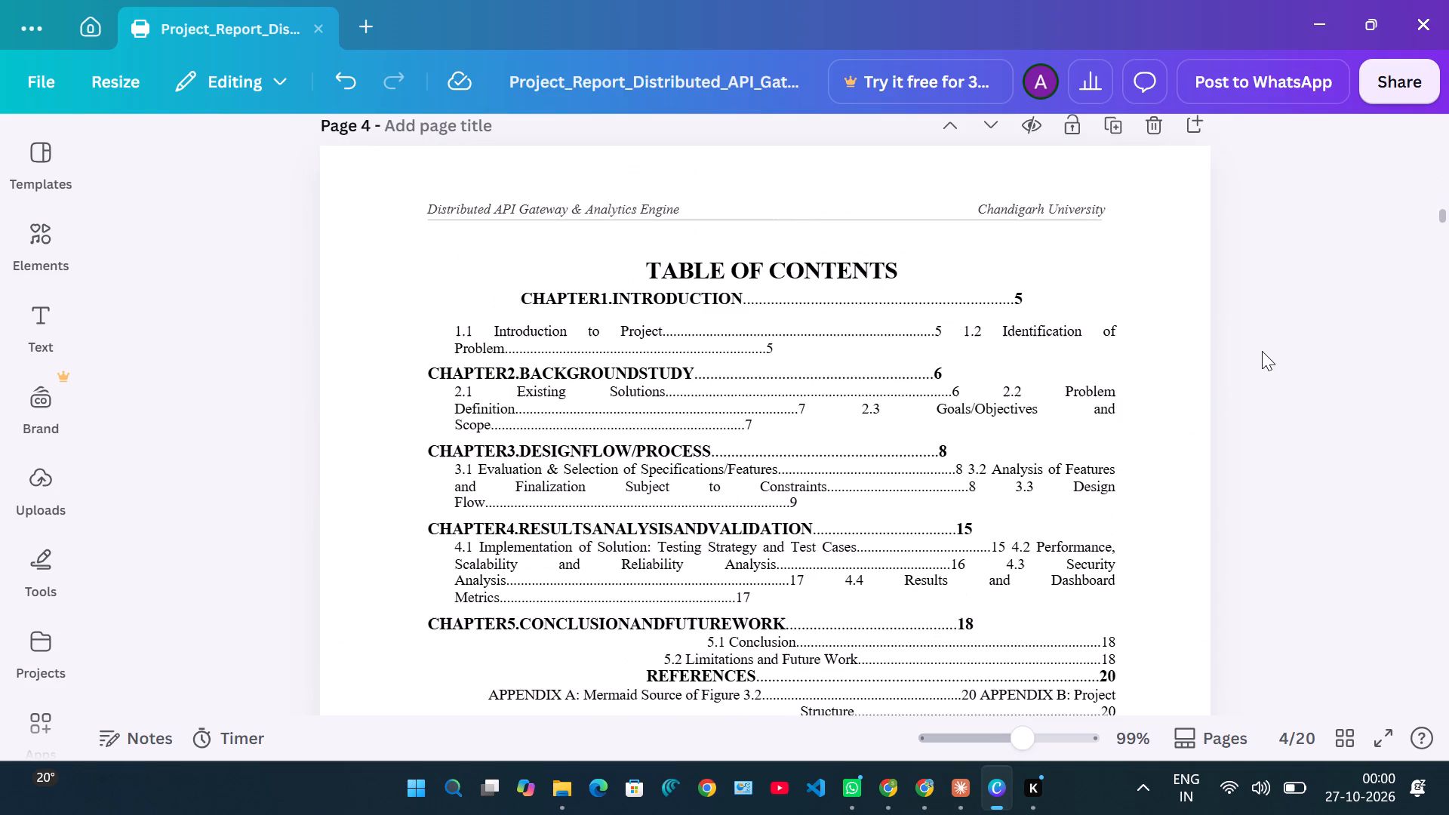
pyautogui.click(805, 288)
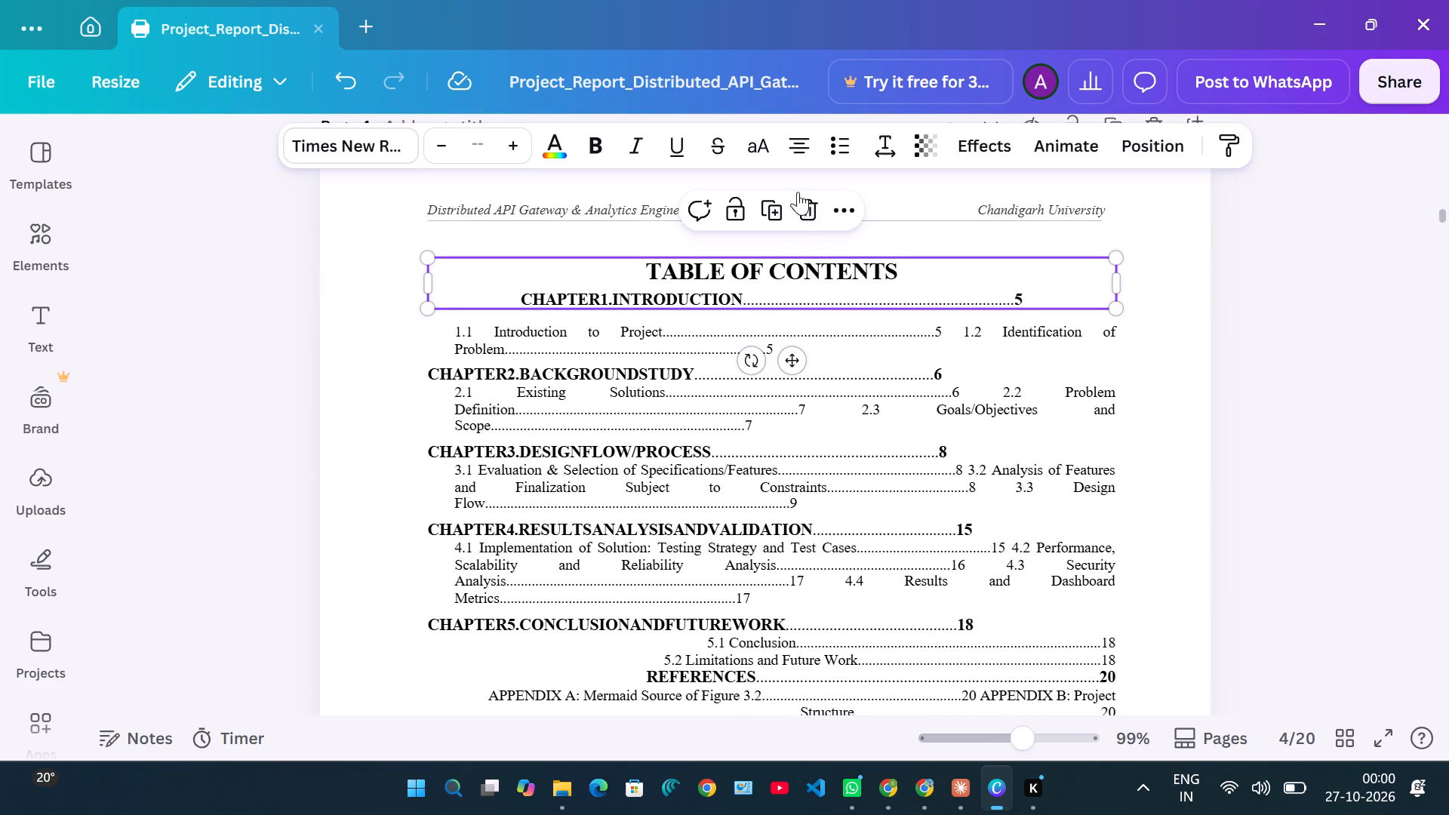
pyautogui.click(803, 153)
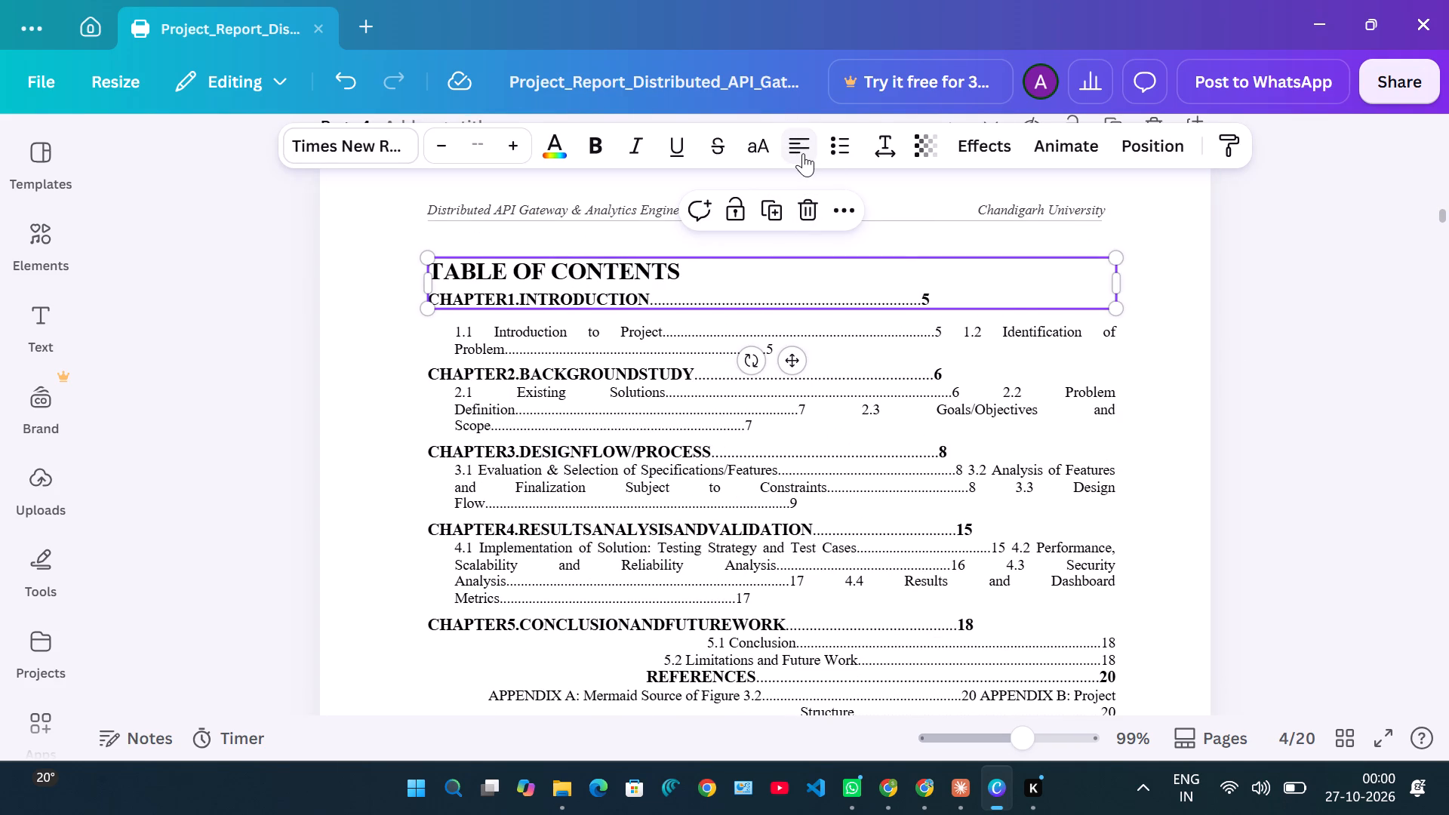
pyautogui.click(1304, 249)
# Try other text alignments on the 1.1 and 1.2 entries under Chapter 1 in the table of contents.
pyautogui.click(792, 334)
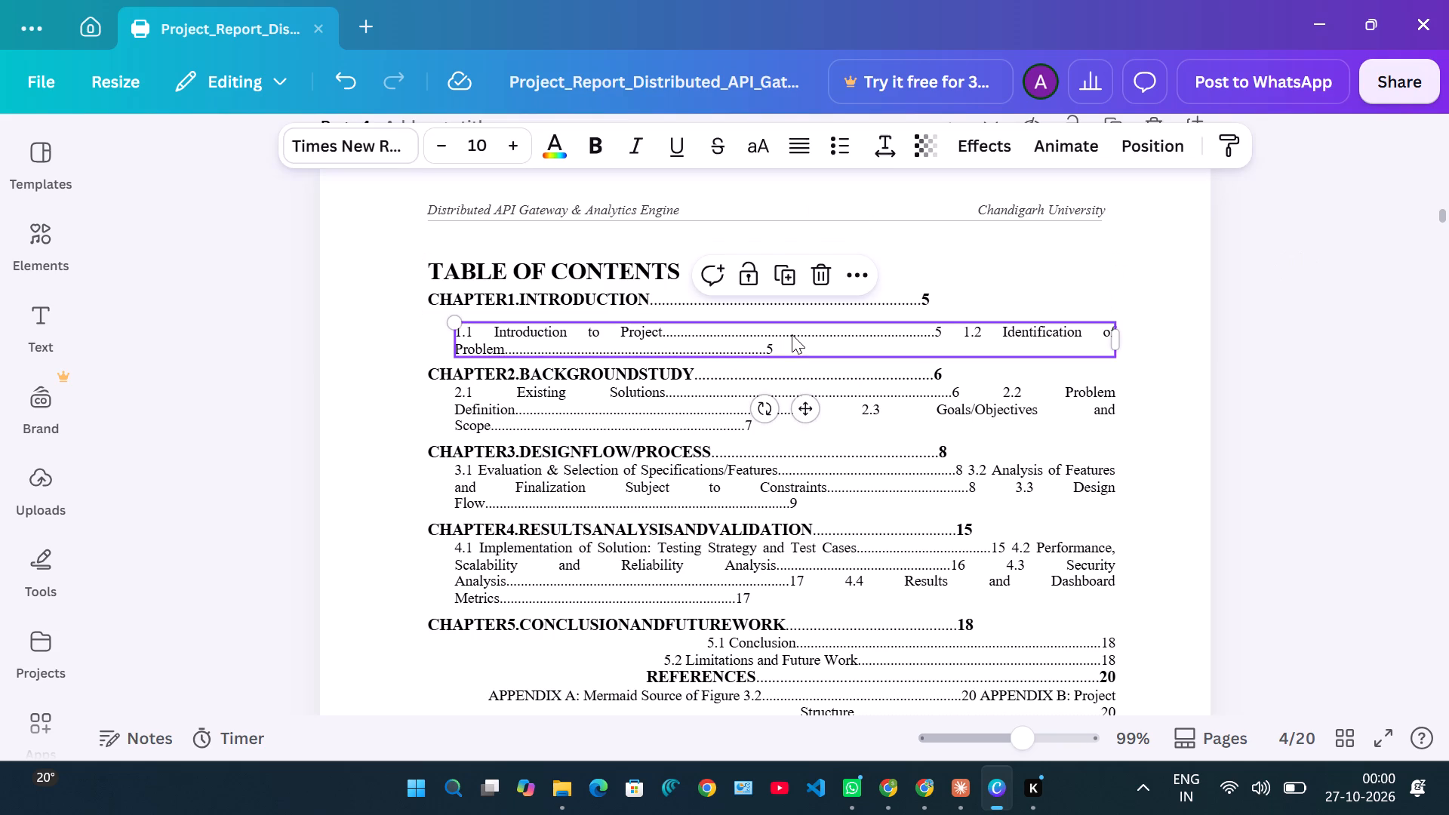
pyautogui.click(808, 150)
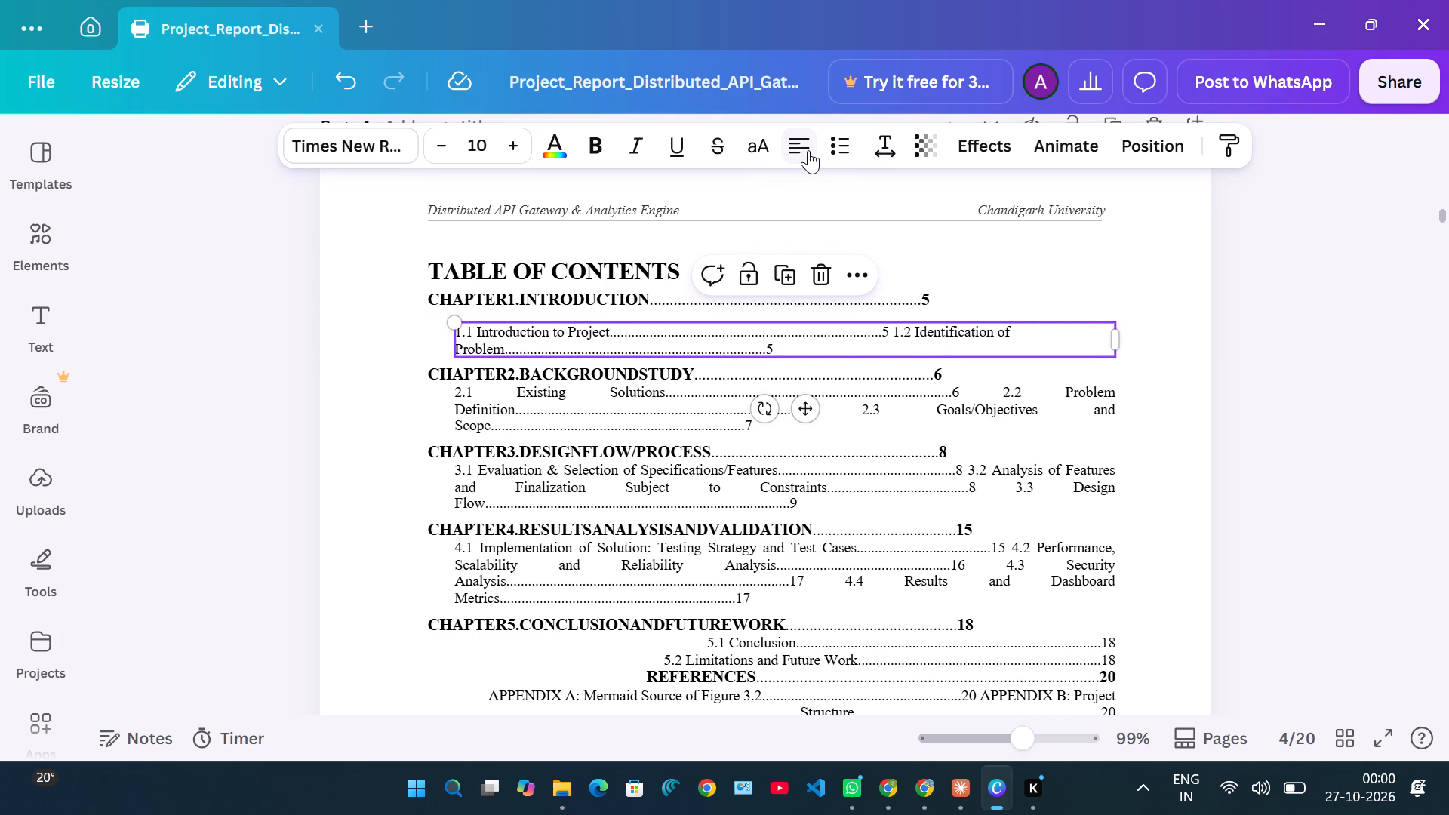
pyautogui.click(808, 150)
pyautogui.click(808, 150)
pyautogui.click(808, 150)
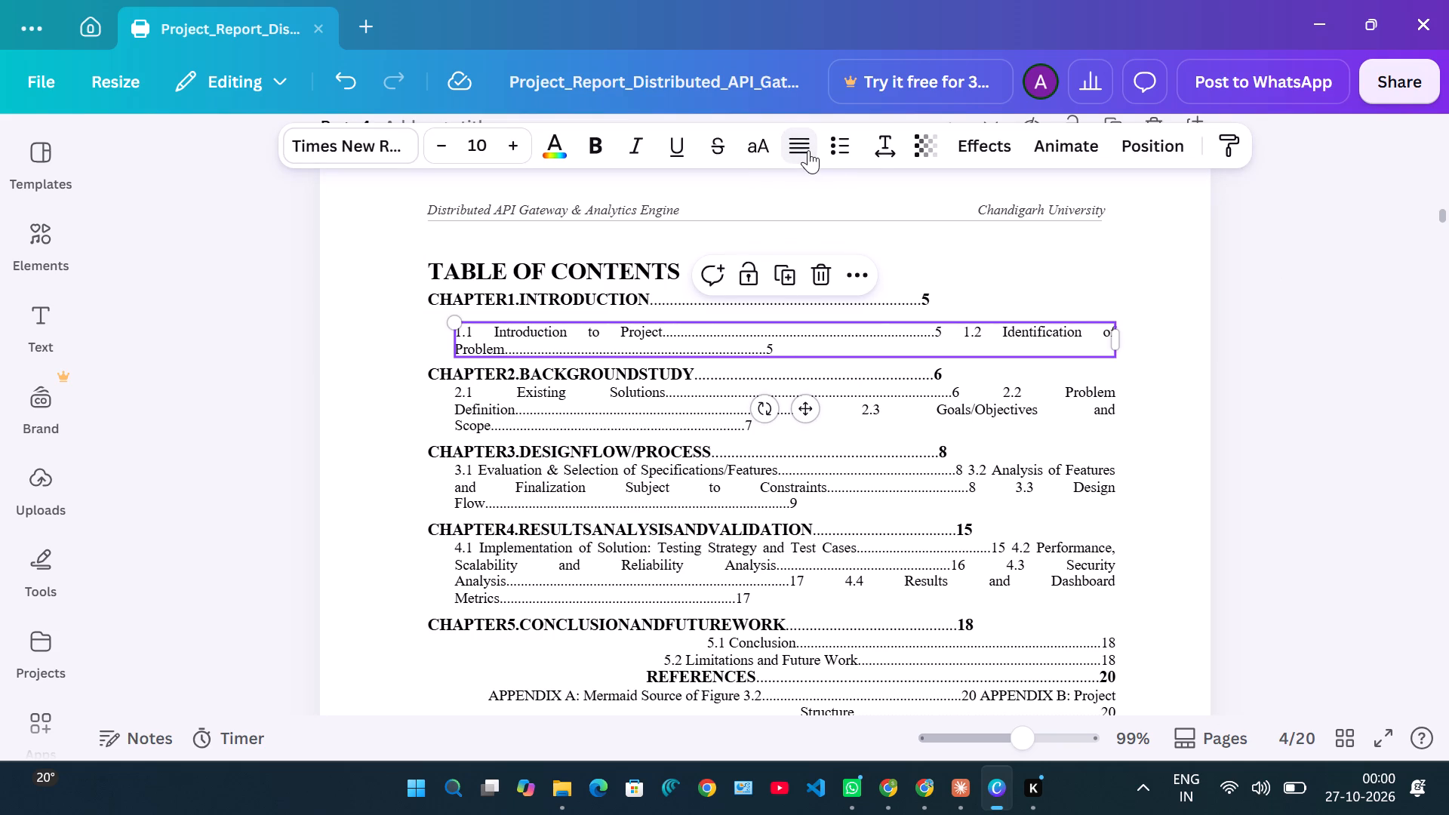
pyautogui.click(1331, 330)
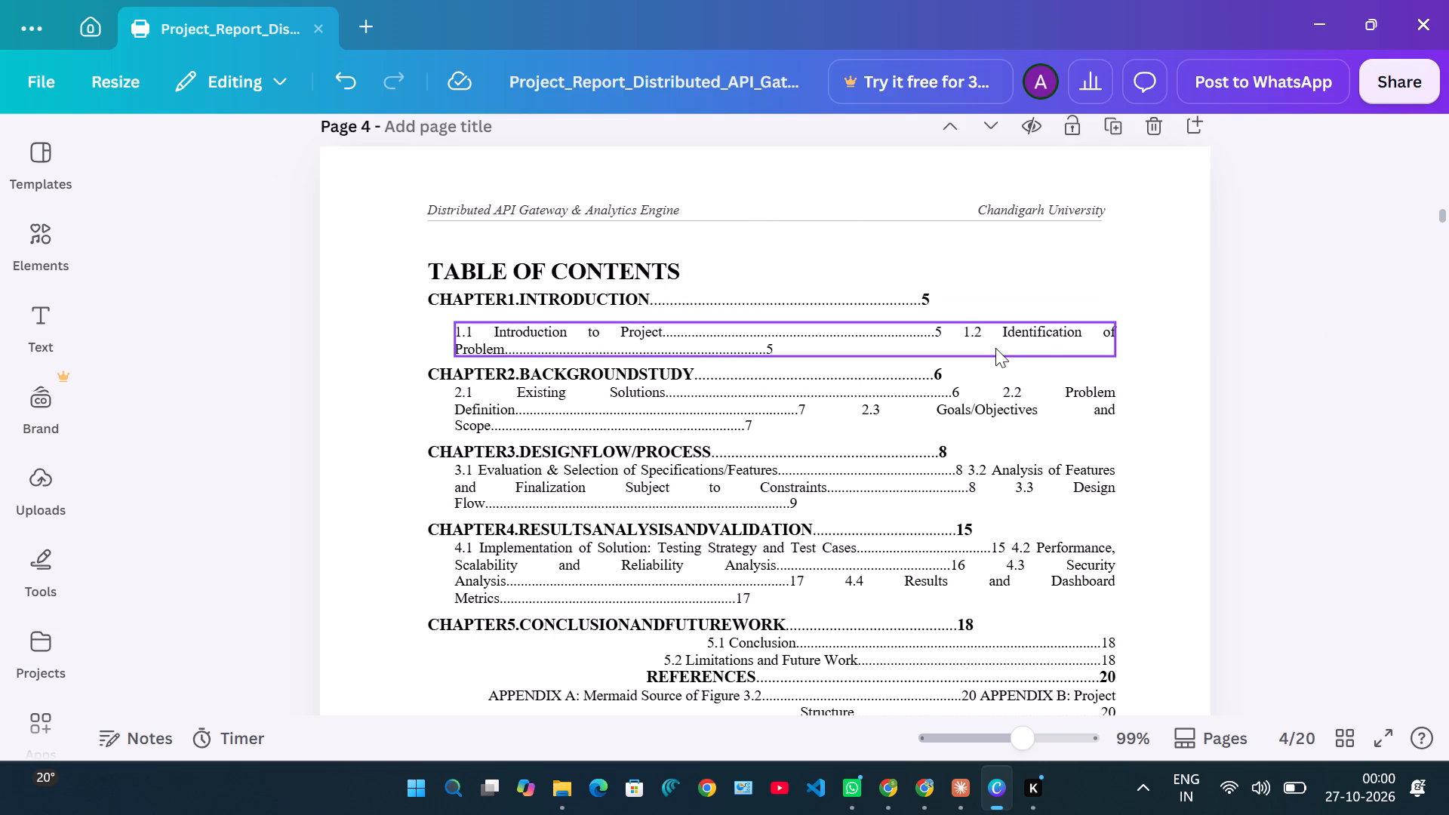
# Review the remaining contents entries, the List of Figures and the List of Tables on page 4.
pyautogui.scroll(-3, 995, 348)
pyautogui.scroll(1, 995, 348)
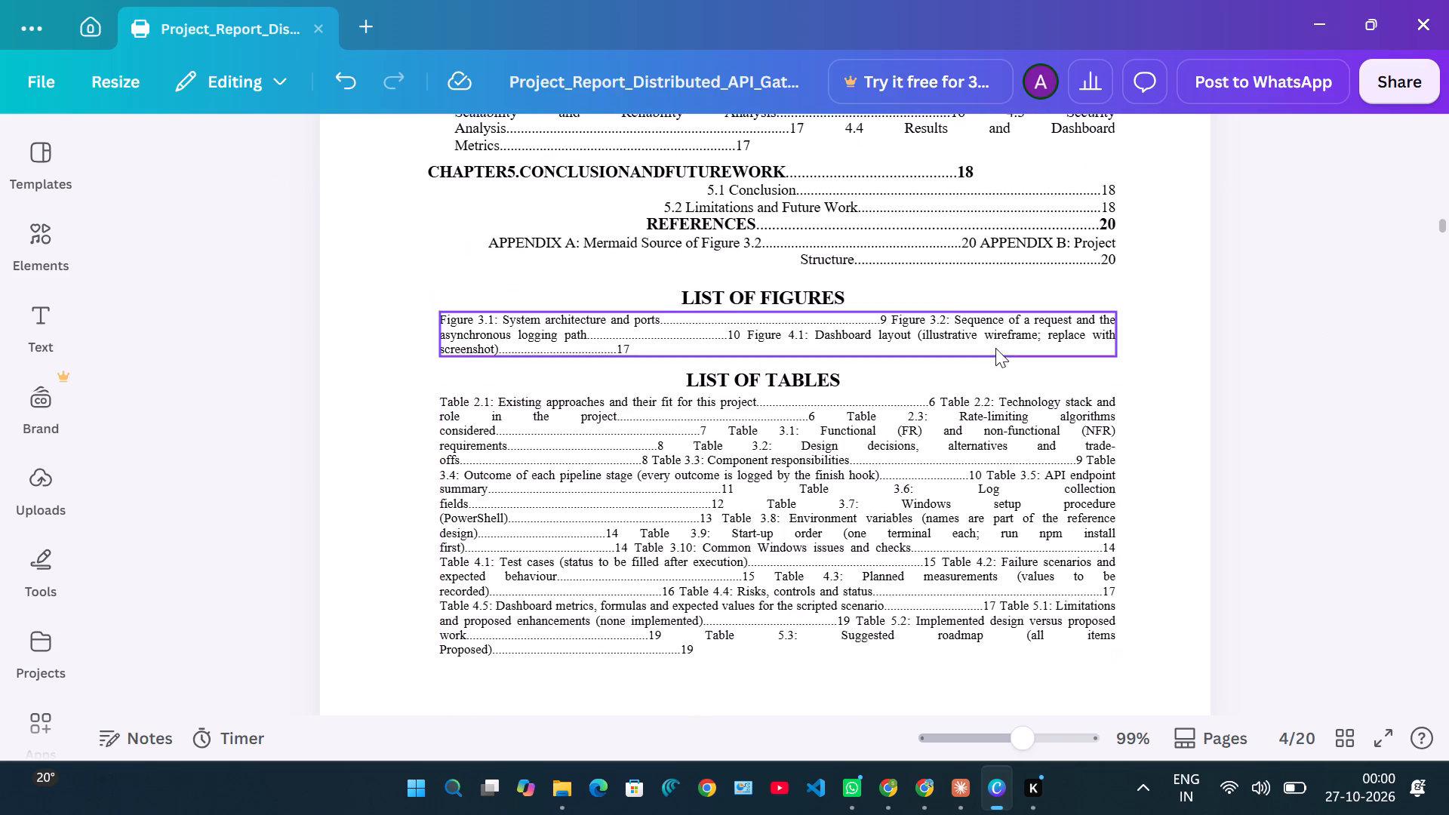
pyautogui.scroll(-1, 924, 383)
pyautogui.scroll(-2, 785, 406)
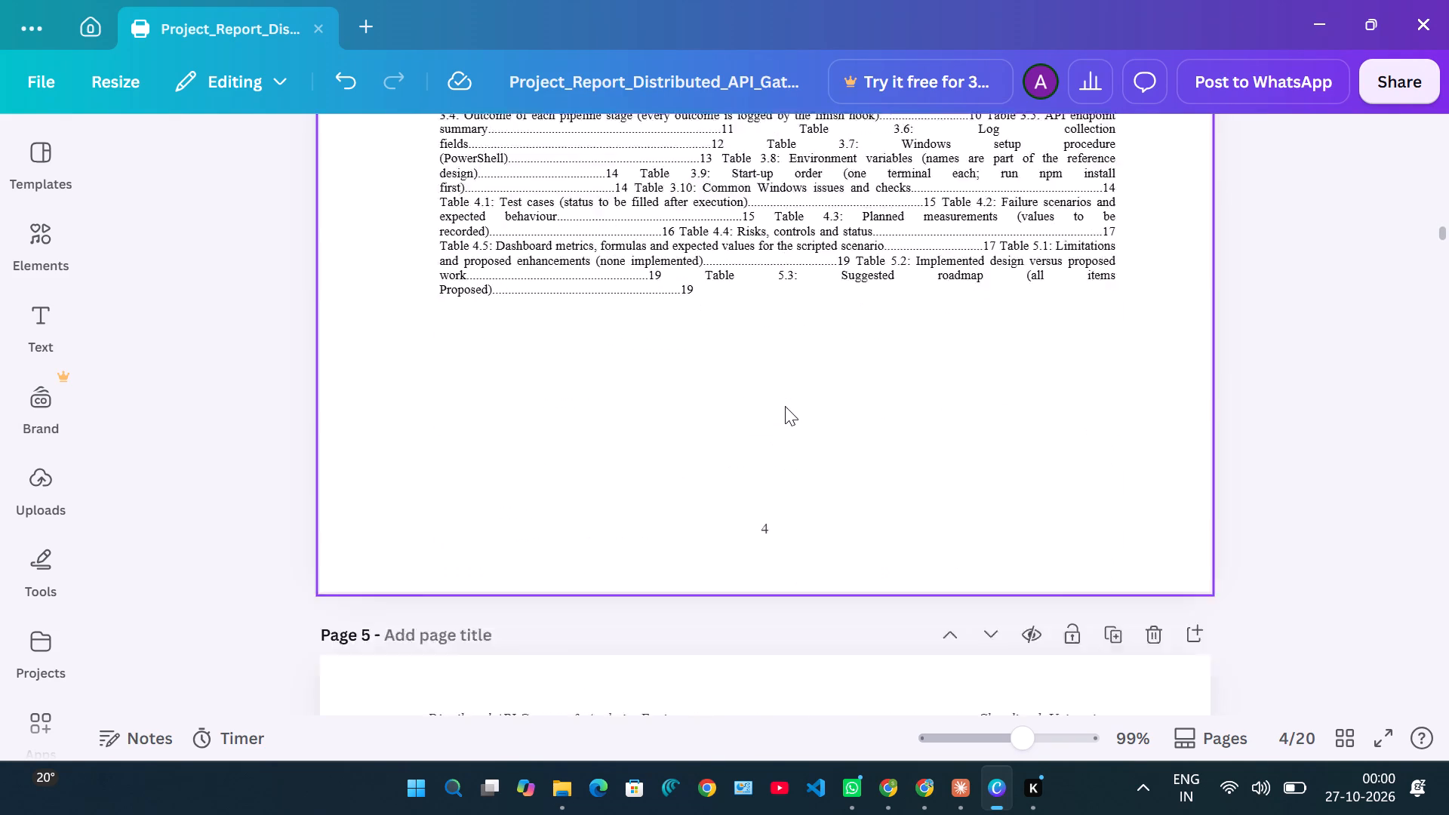
pyautogui.scroll(3, 785, 406)
pyautogui.scroll(1, 758, 328)
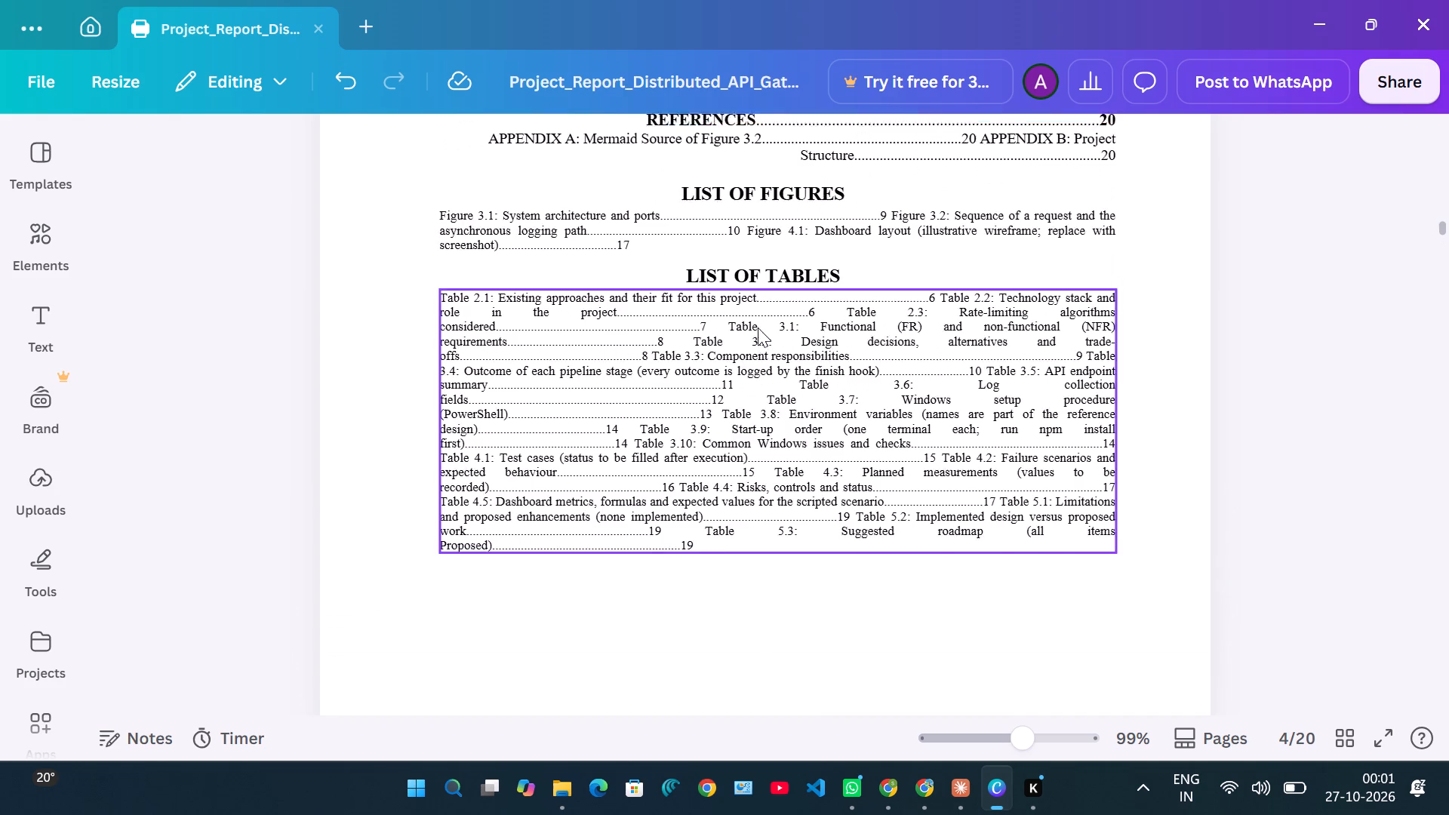
pyautogui.scroll(3, 758, 328)
pyautogui.scroll(-3, 758, 328)
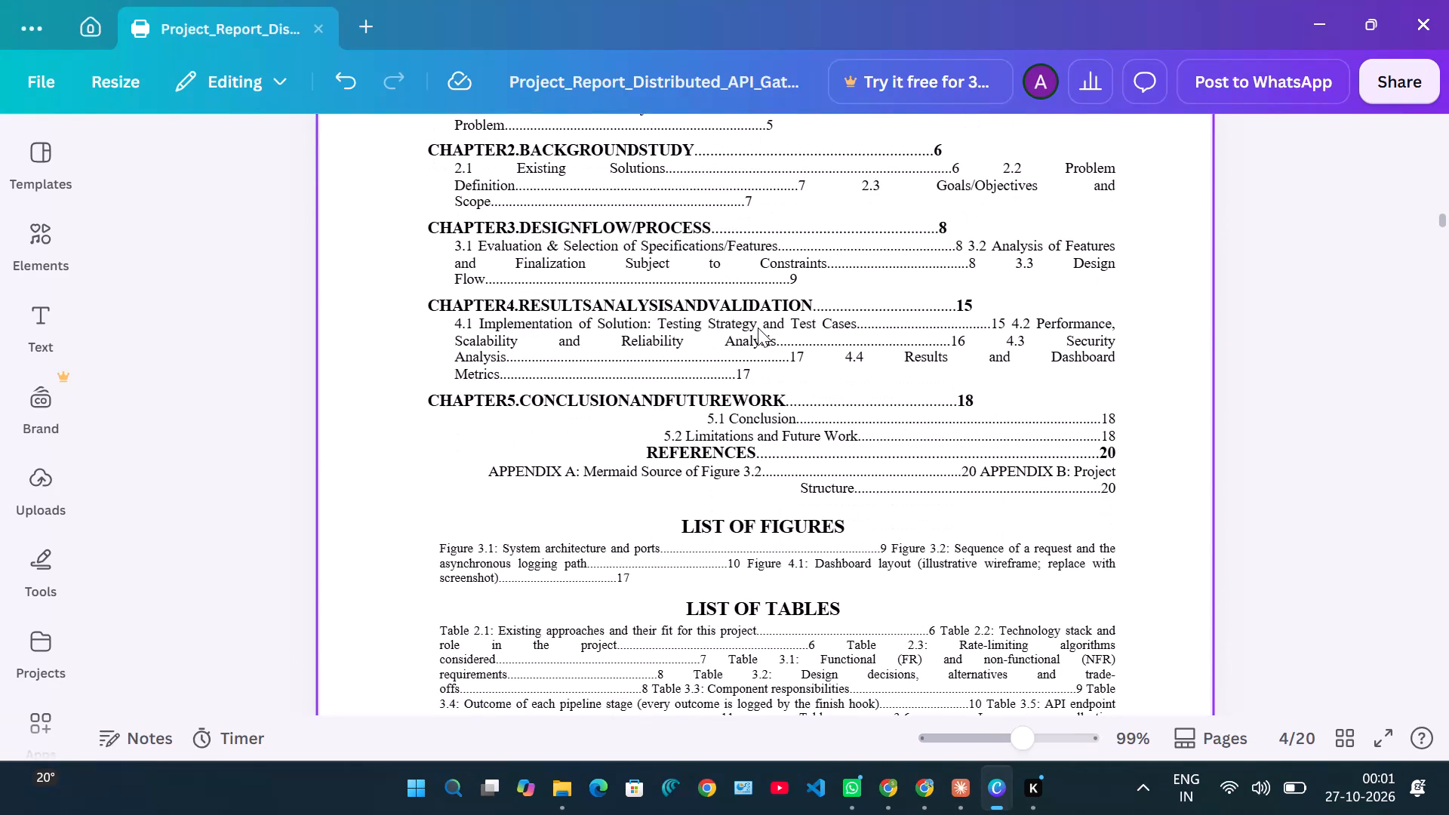
# Delete the LIST OF TABLES and LIST OF FIGURES headings together with their entries from page 4.
pyautogui.scroll(-1, 758, 328)
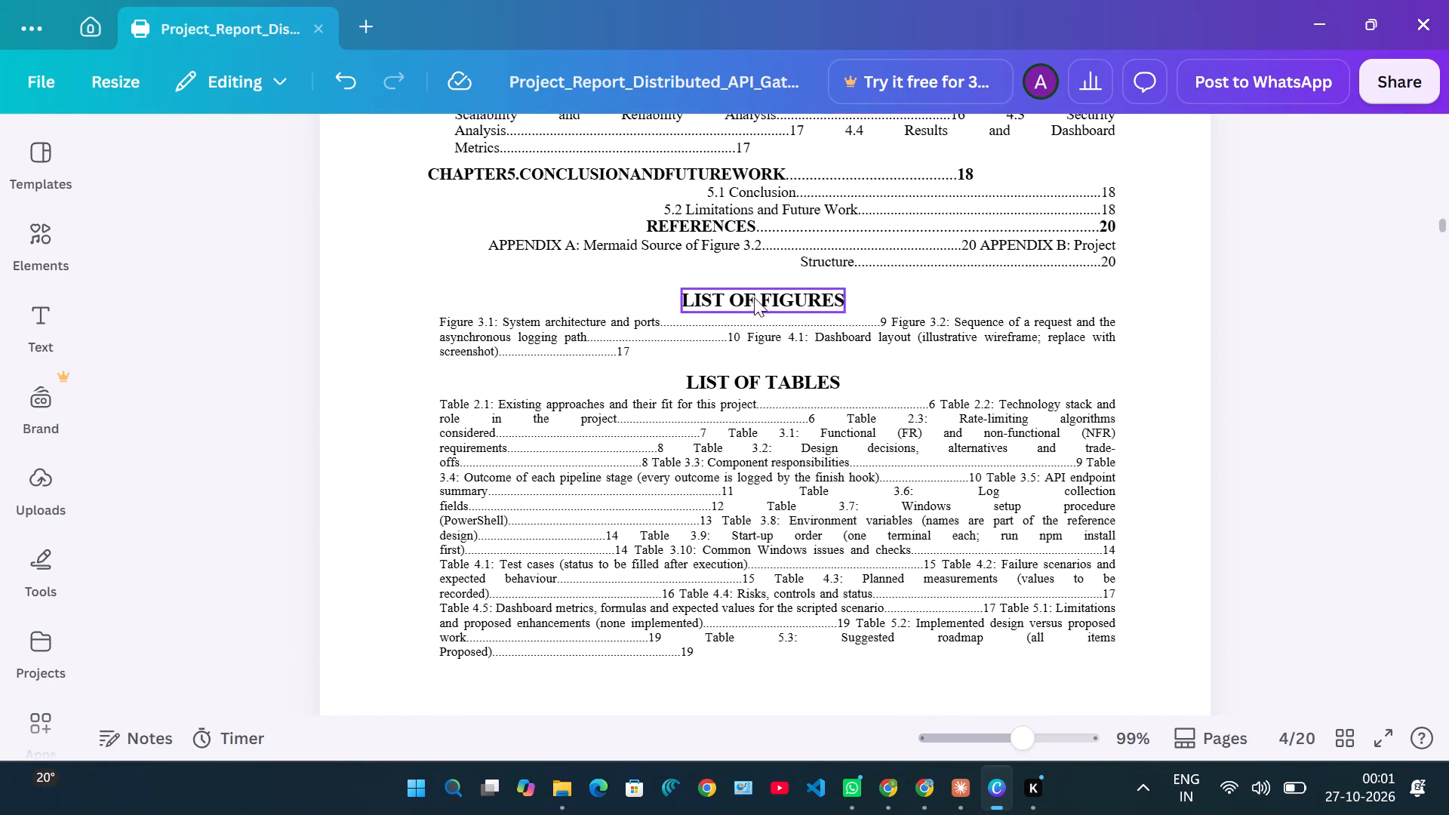
pyautogui.click(747, 442)
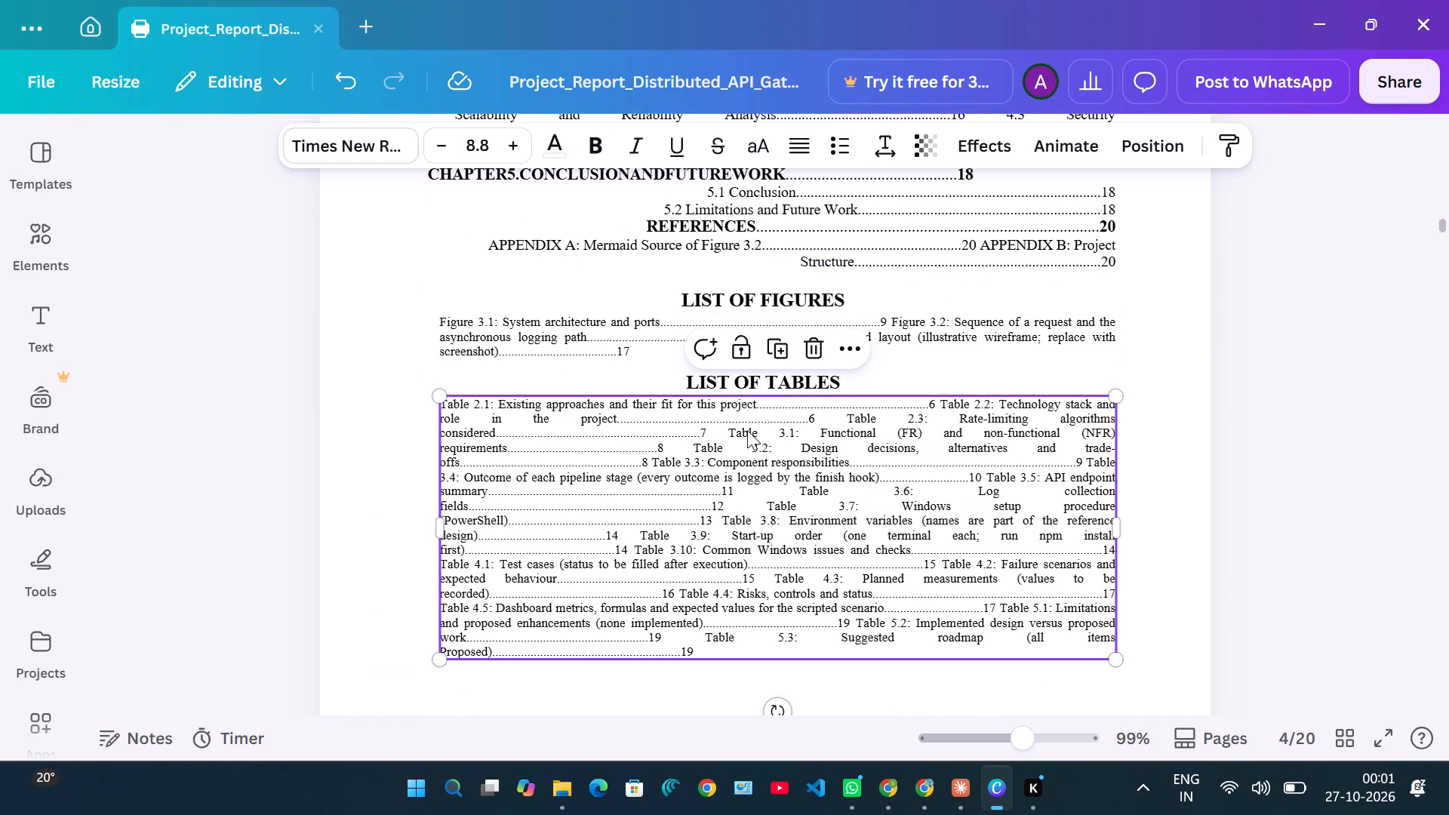
pyautogui.click(824, 358)
pyautogui.click(746, 387)
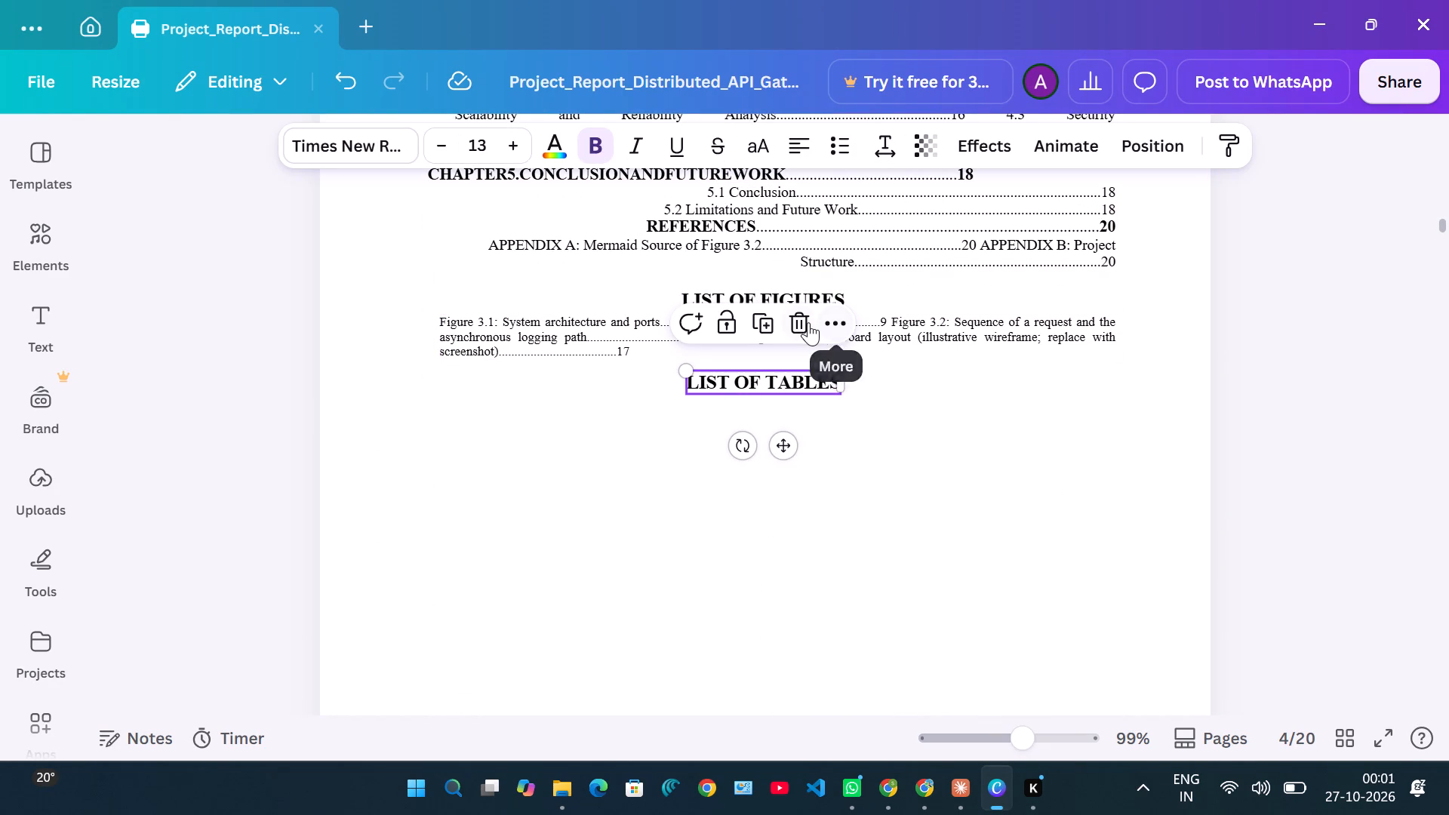
pyautogui.click(808, 322)
pyautogui.click(808, 322)
pyautogui.click(807, 252)
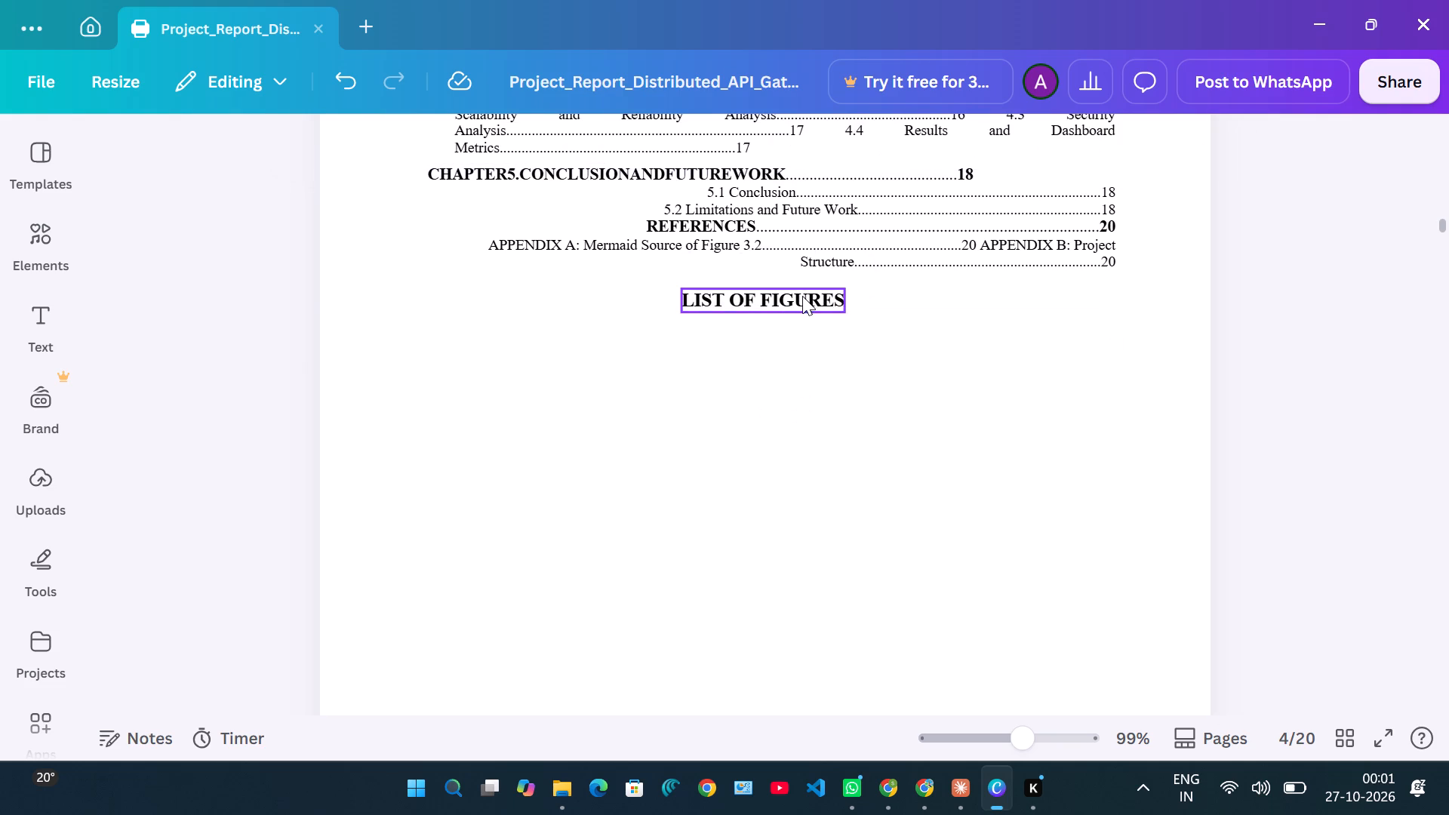
pyautogui.click(802, 296)
pyautogui.click(804, 248)
# Shift the block from 5.1 Conclusion to Appendix B slightly down below the Chapter 5 line and justify its text.
pyautogui.scroll(2, 955, 368)
pyautogui.scroll(2, 817, 360)
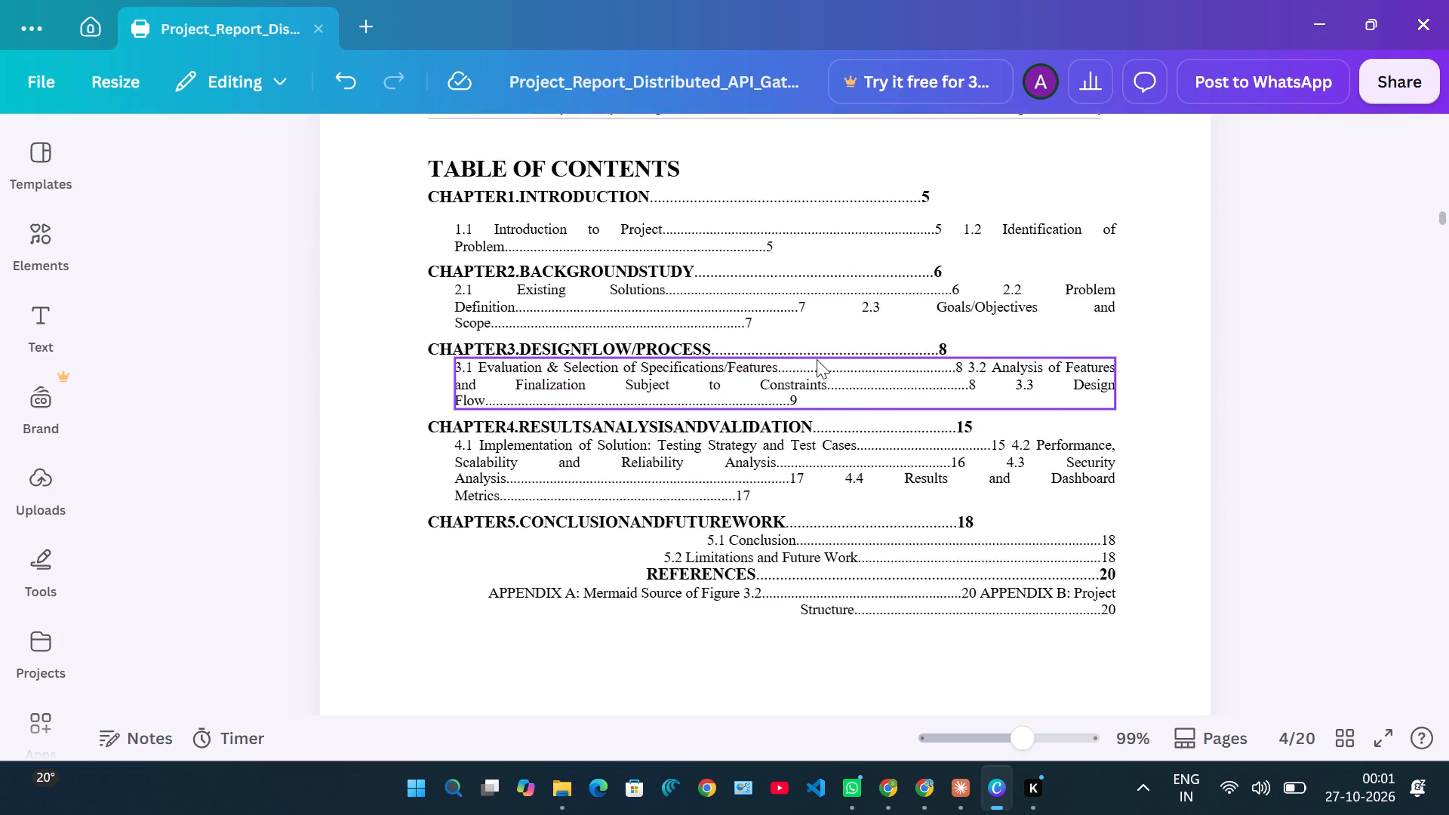
pyautogui.scroll(-2, 817, 359)
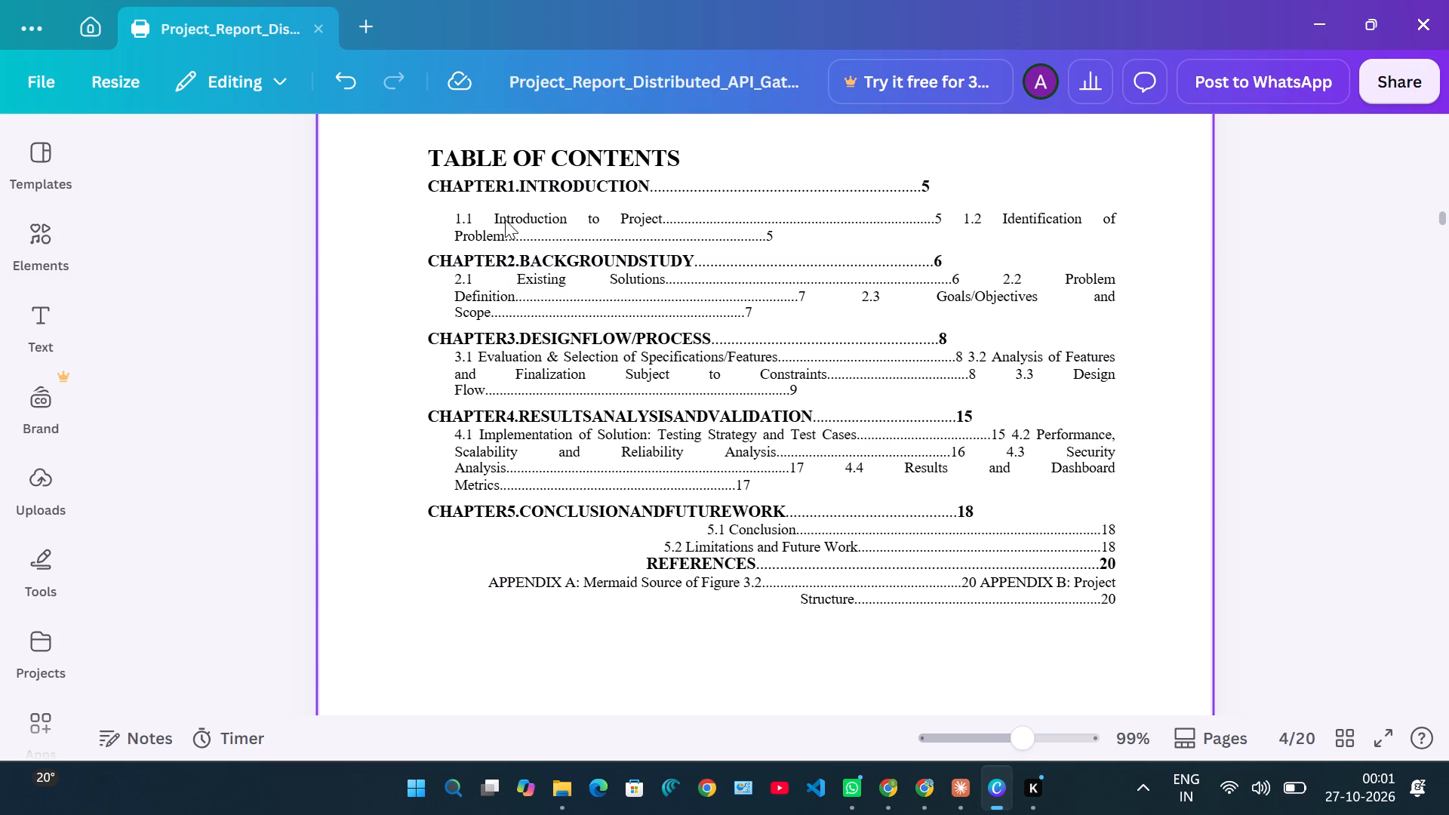
pyautogui.scroll(-2, 664, 512)
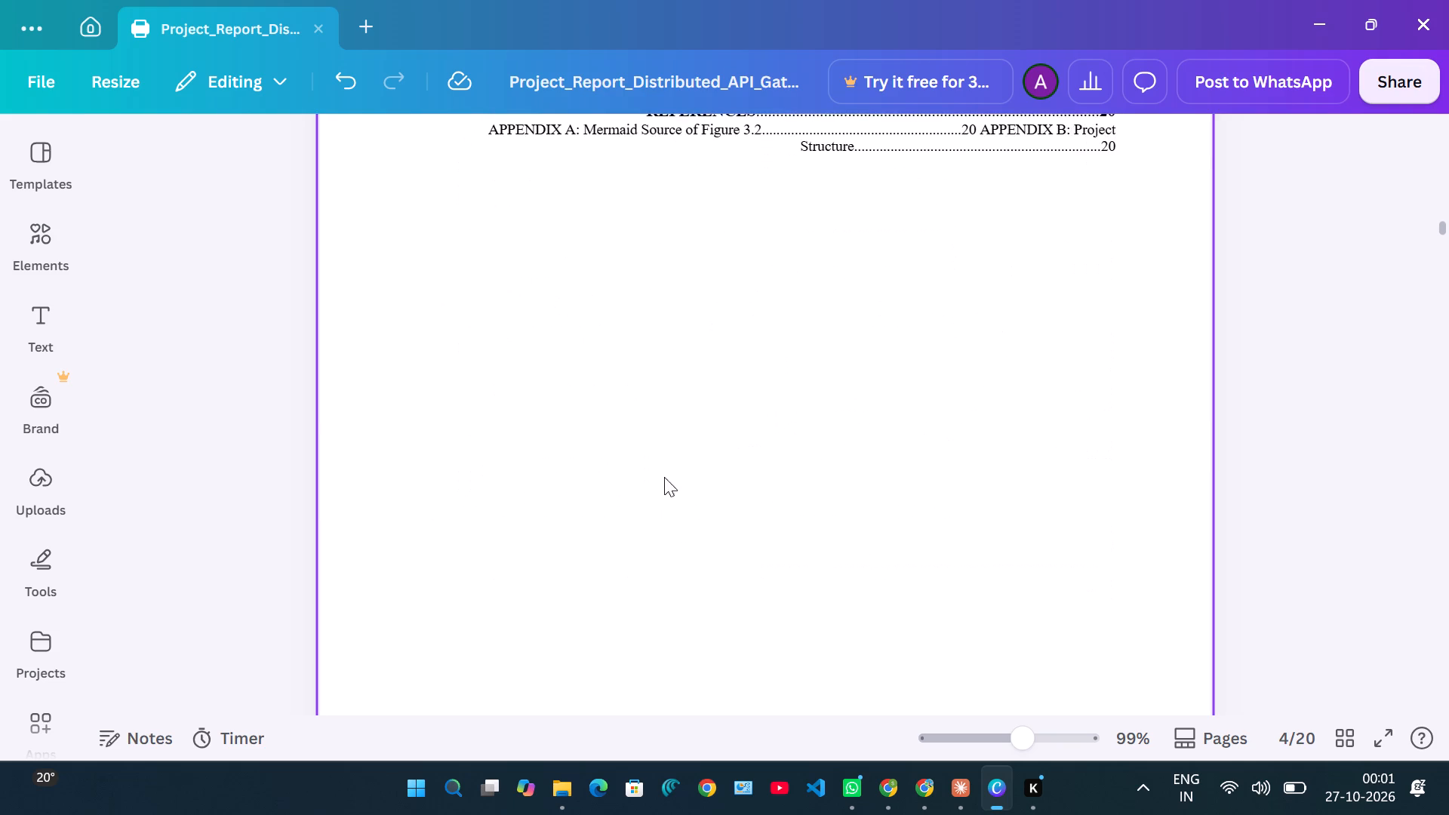
pyautogui.scroll(1, 667, 289)
pyautogui.moveTo(693, 238); pyautogui.dragTo(679, 251)
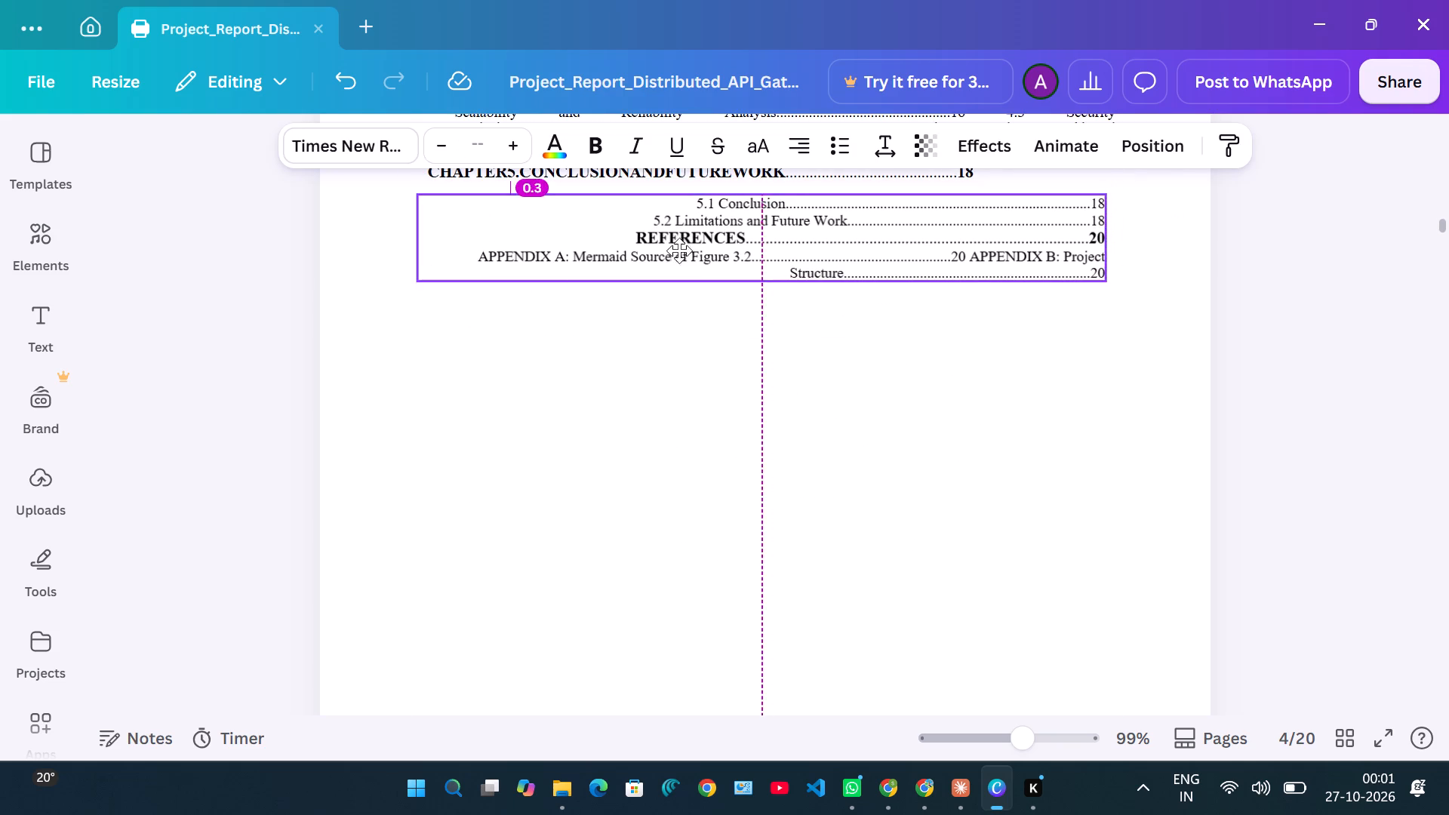
pyautogui.moveTo(679, 251); pyautogui.dragTo(694, 246)
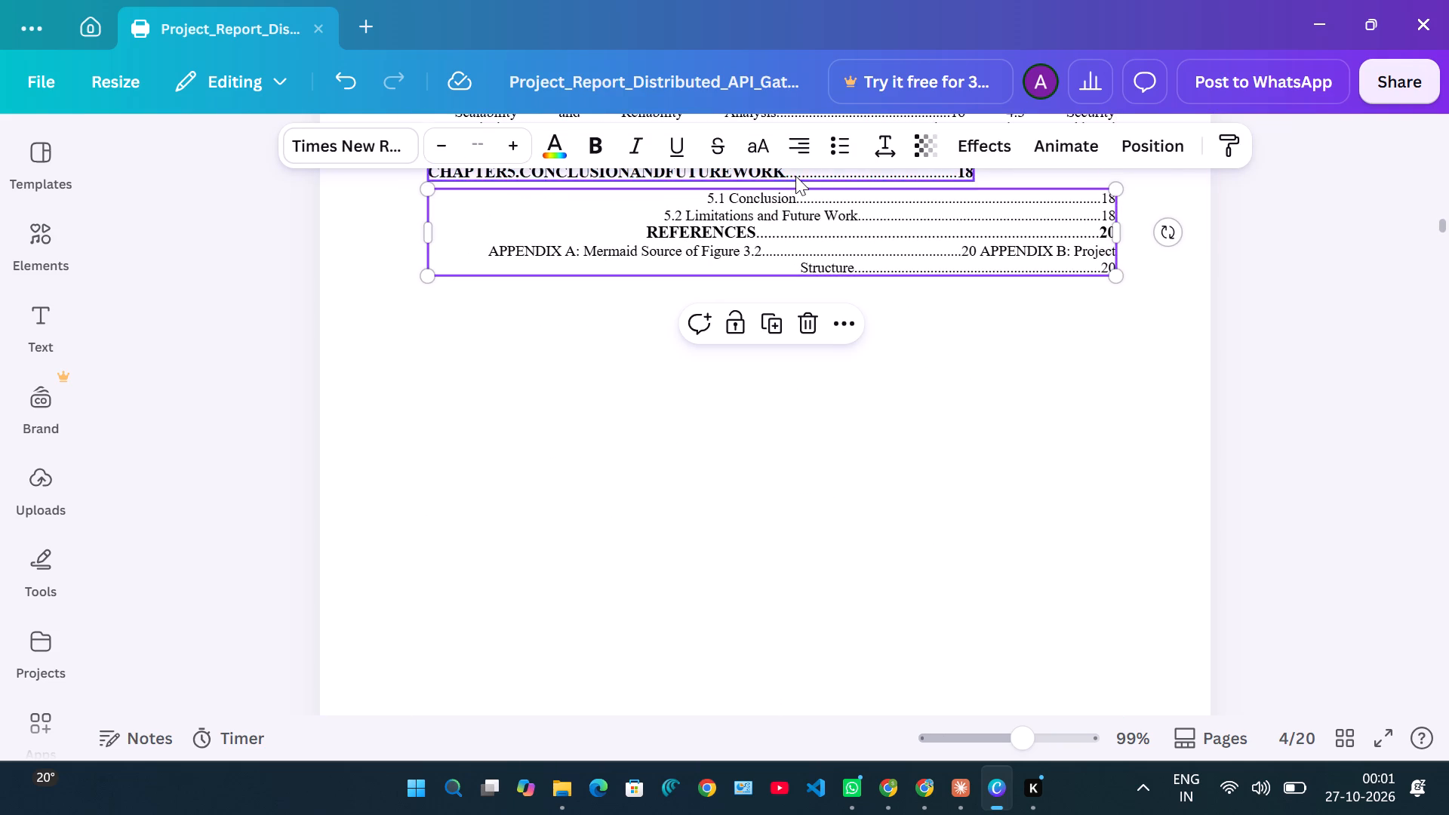
pyautogui.click(796, 143)
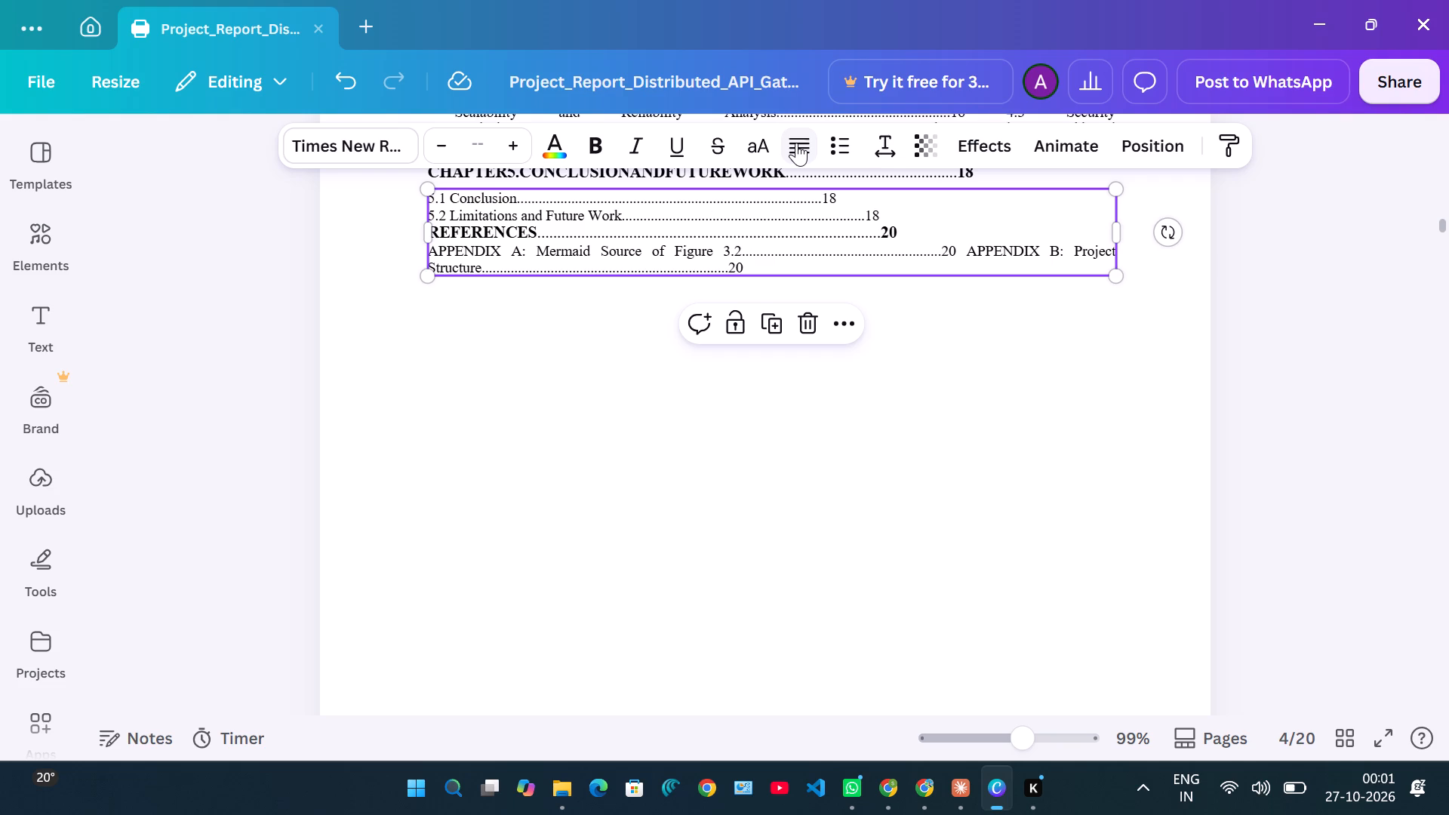
pyautogui.click(1024, 383)
pyautogui.scroll(2, 998, 380)
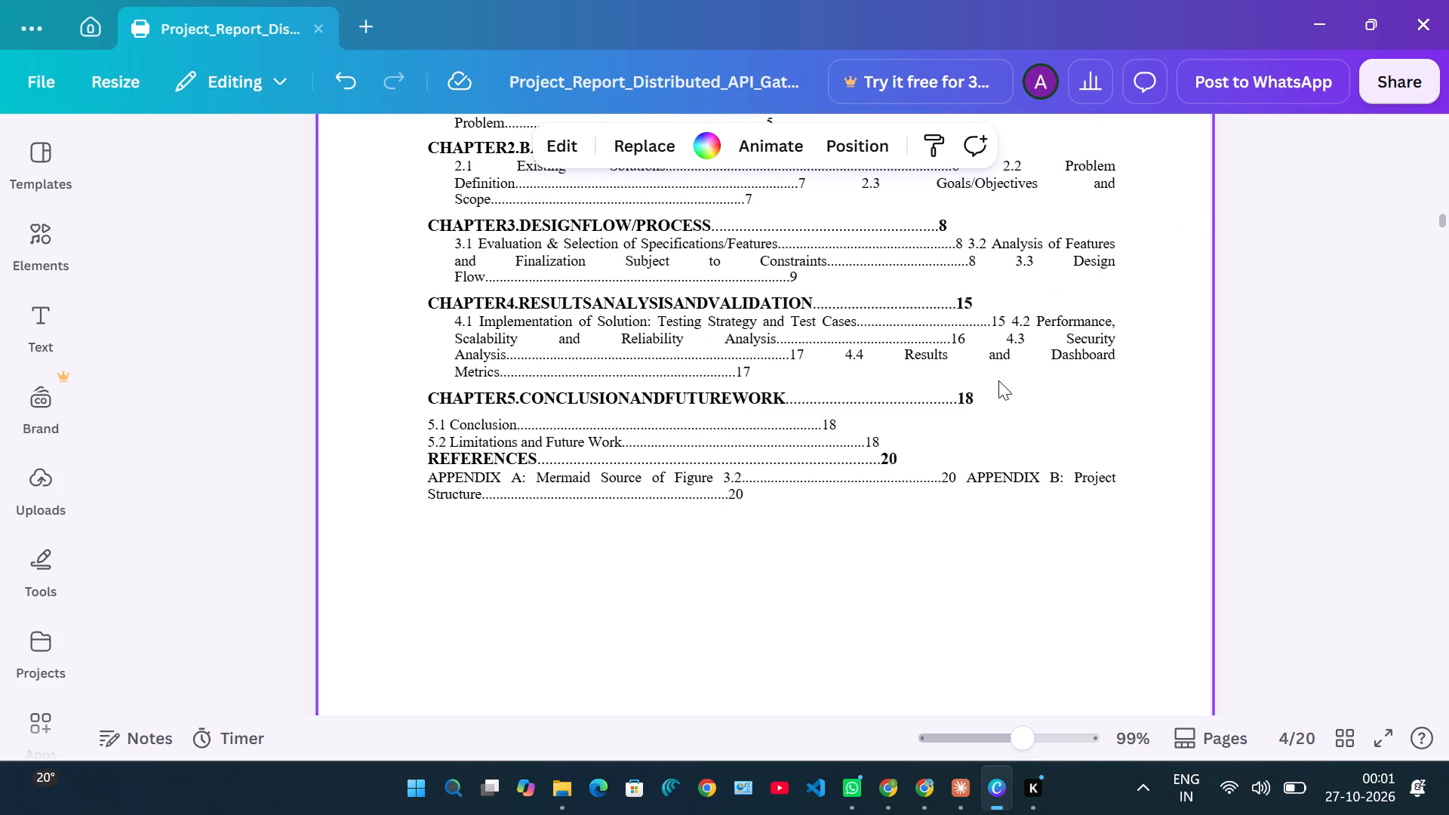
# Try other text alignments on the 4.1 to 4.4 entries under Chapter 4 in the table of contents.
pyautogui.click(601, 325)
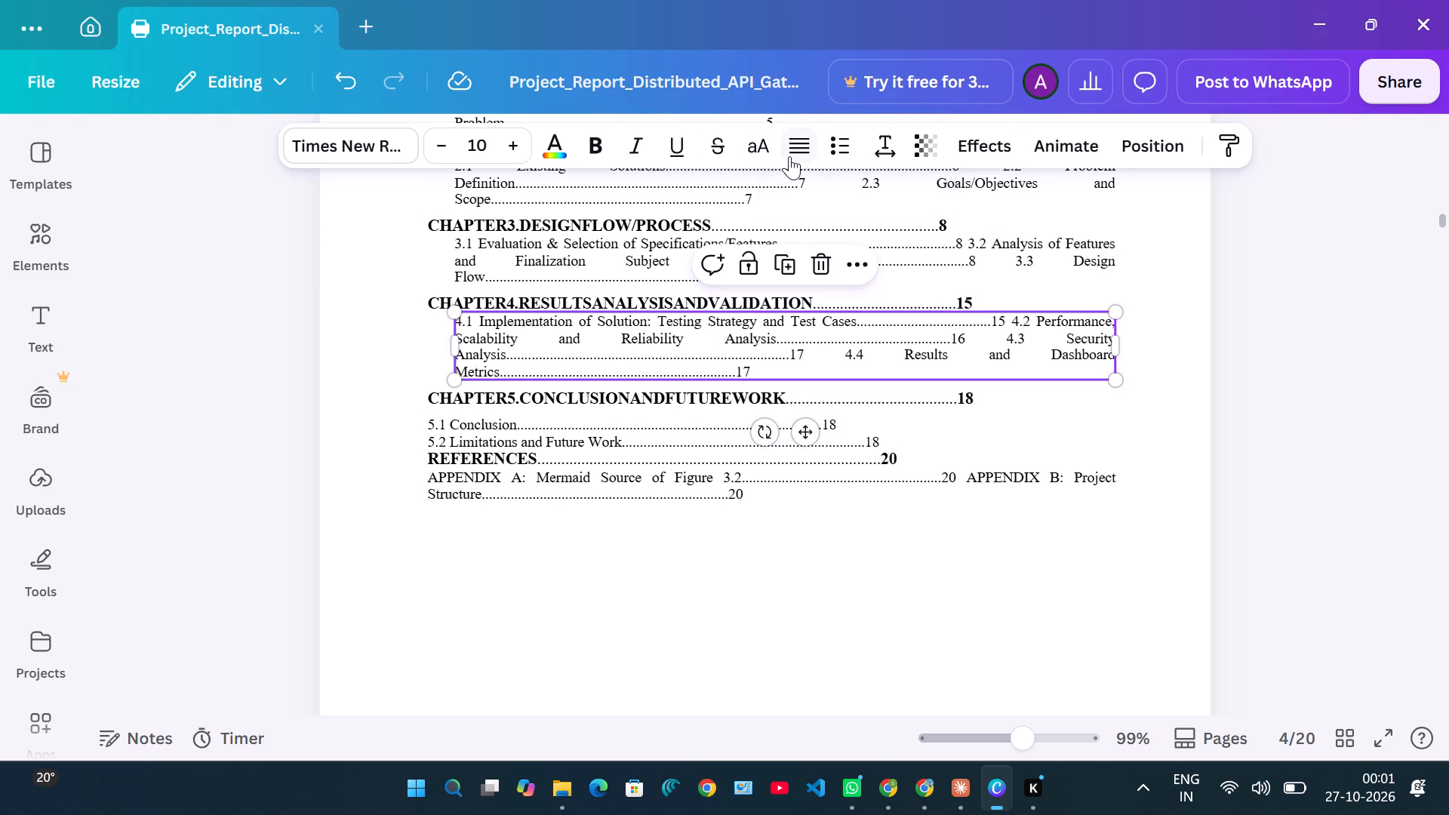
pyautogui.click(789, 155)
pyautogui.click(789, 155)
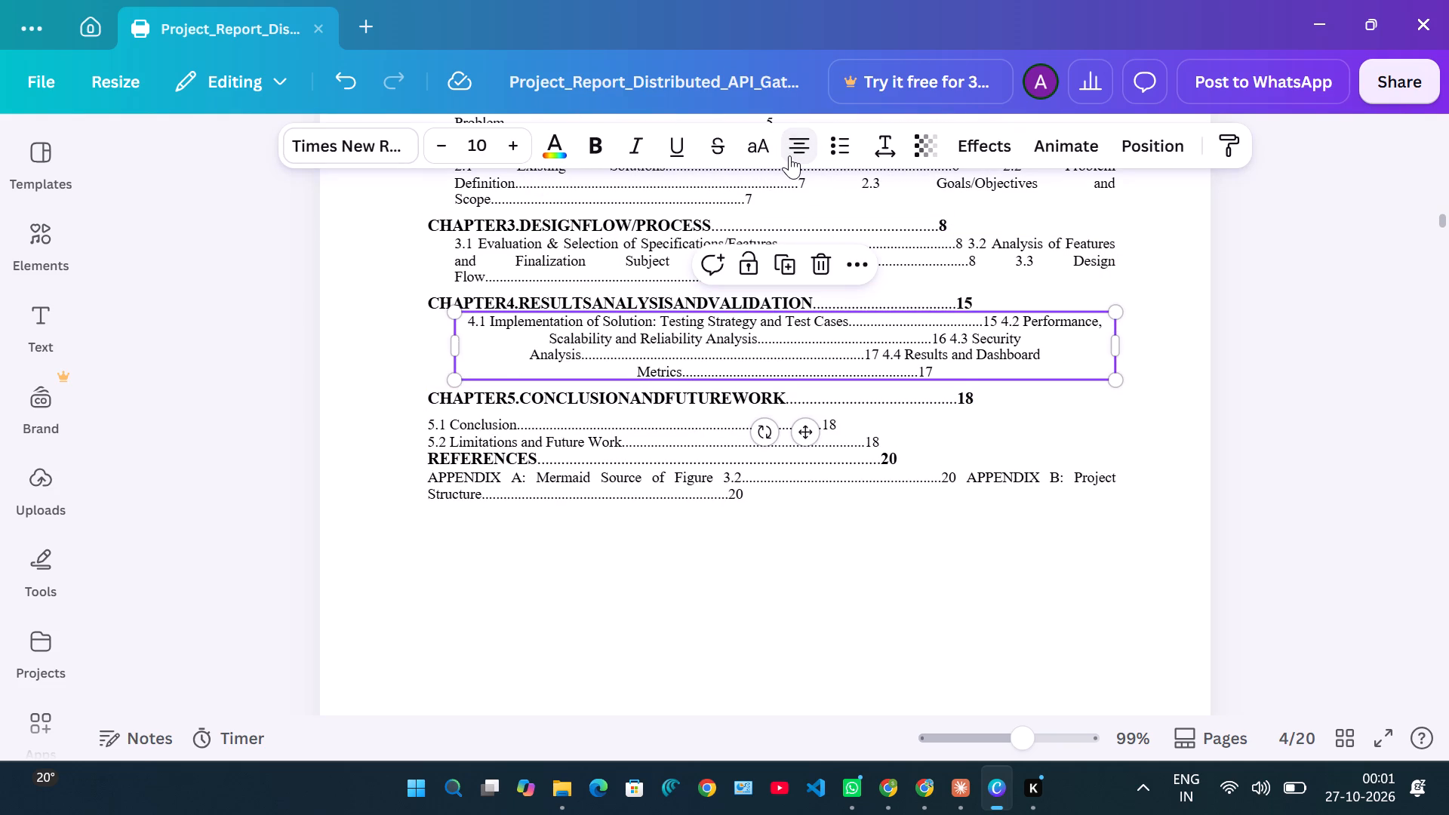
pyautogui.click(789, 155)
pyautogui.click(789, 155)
# Insert a blank line between the 5.2 Limitations and Future Work entry and the REFERENCES line.
pyautogui.scroll(1, 1141, 370)
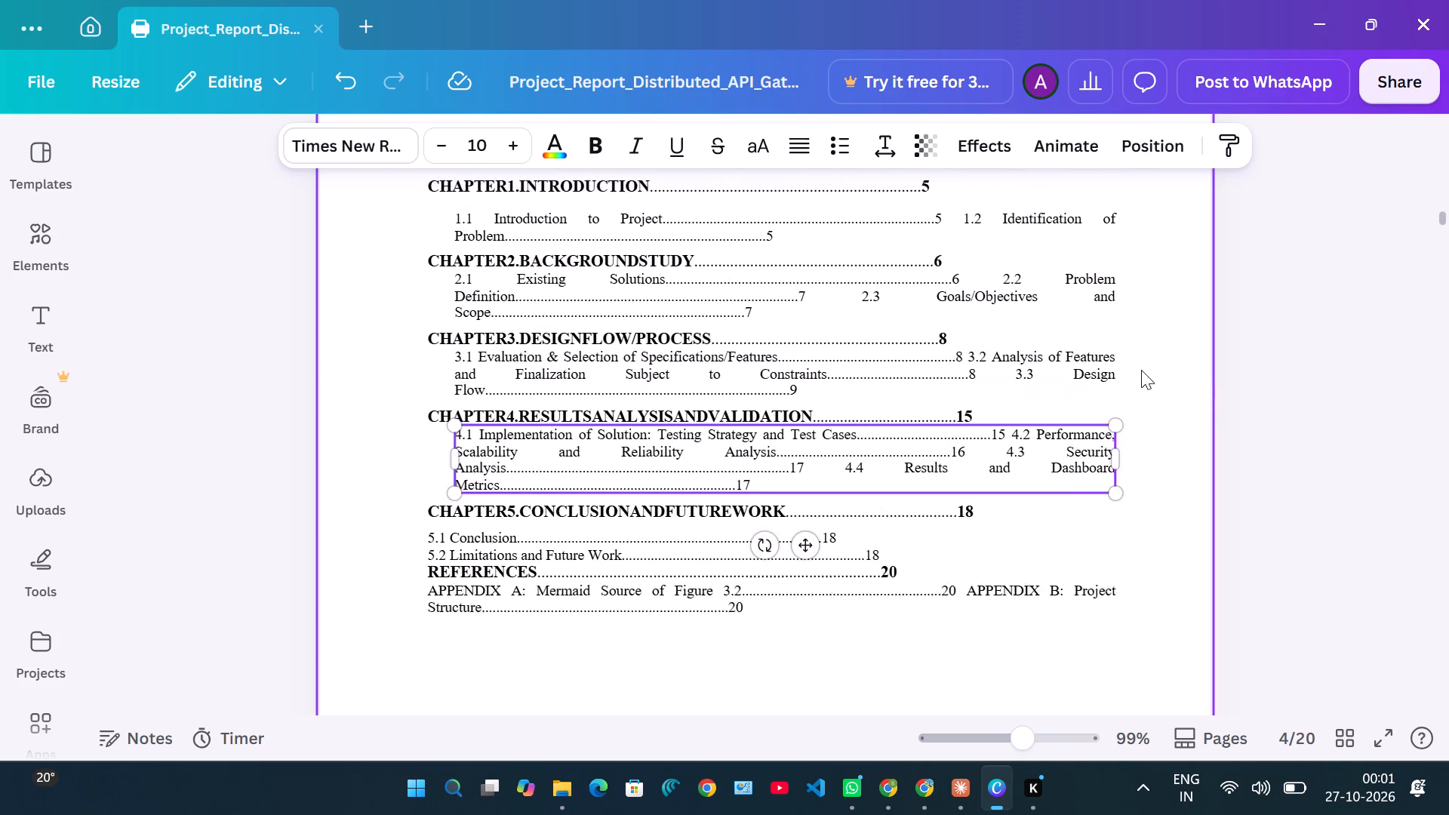
pyautogui.scroll(1, 1100, 371)
pyautogui.scroll(-2, 777, 388)
pyautogui.click(571, 453)
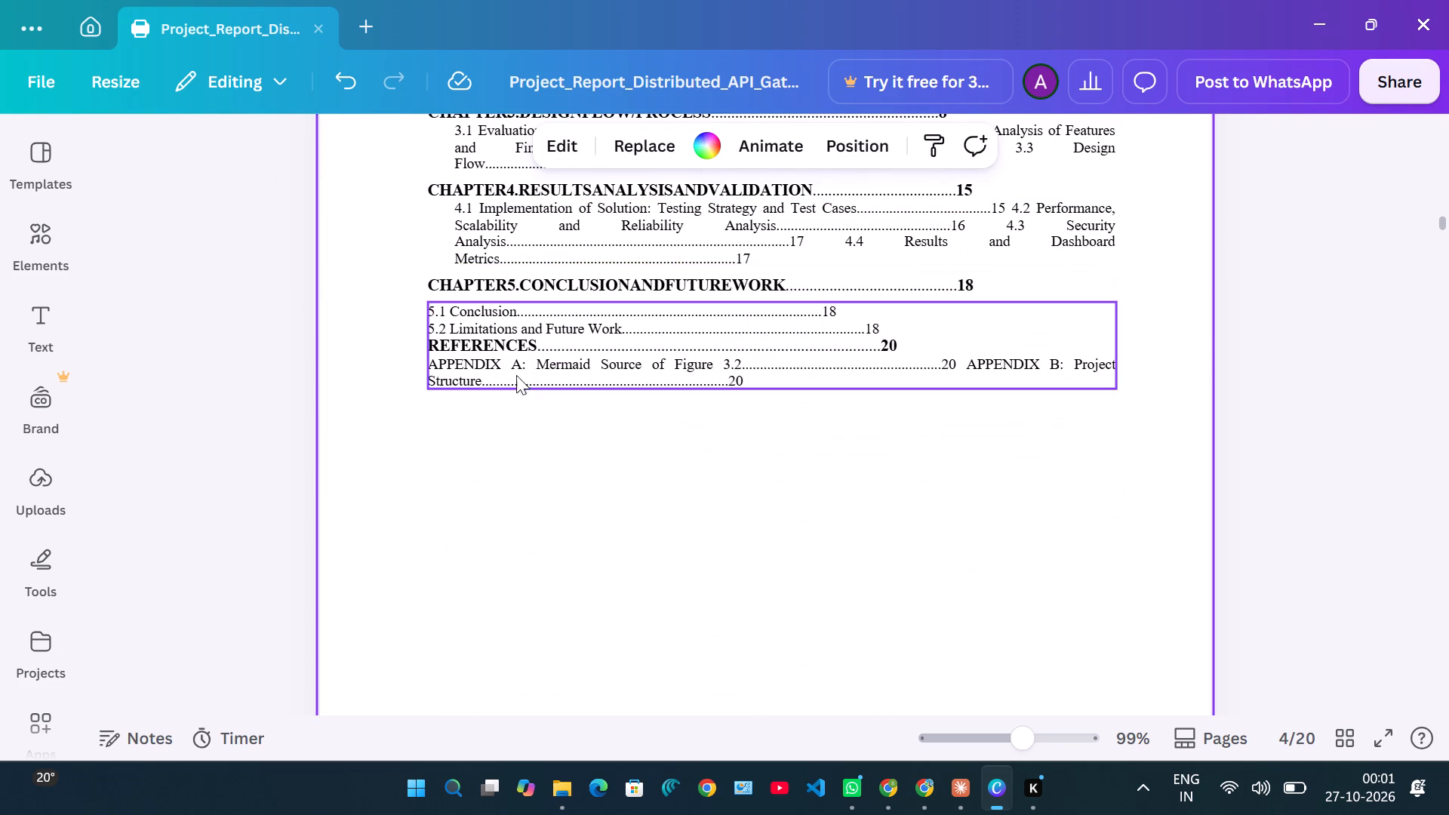
pyautogui.doubleClick(884, 330)
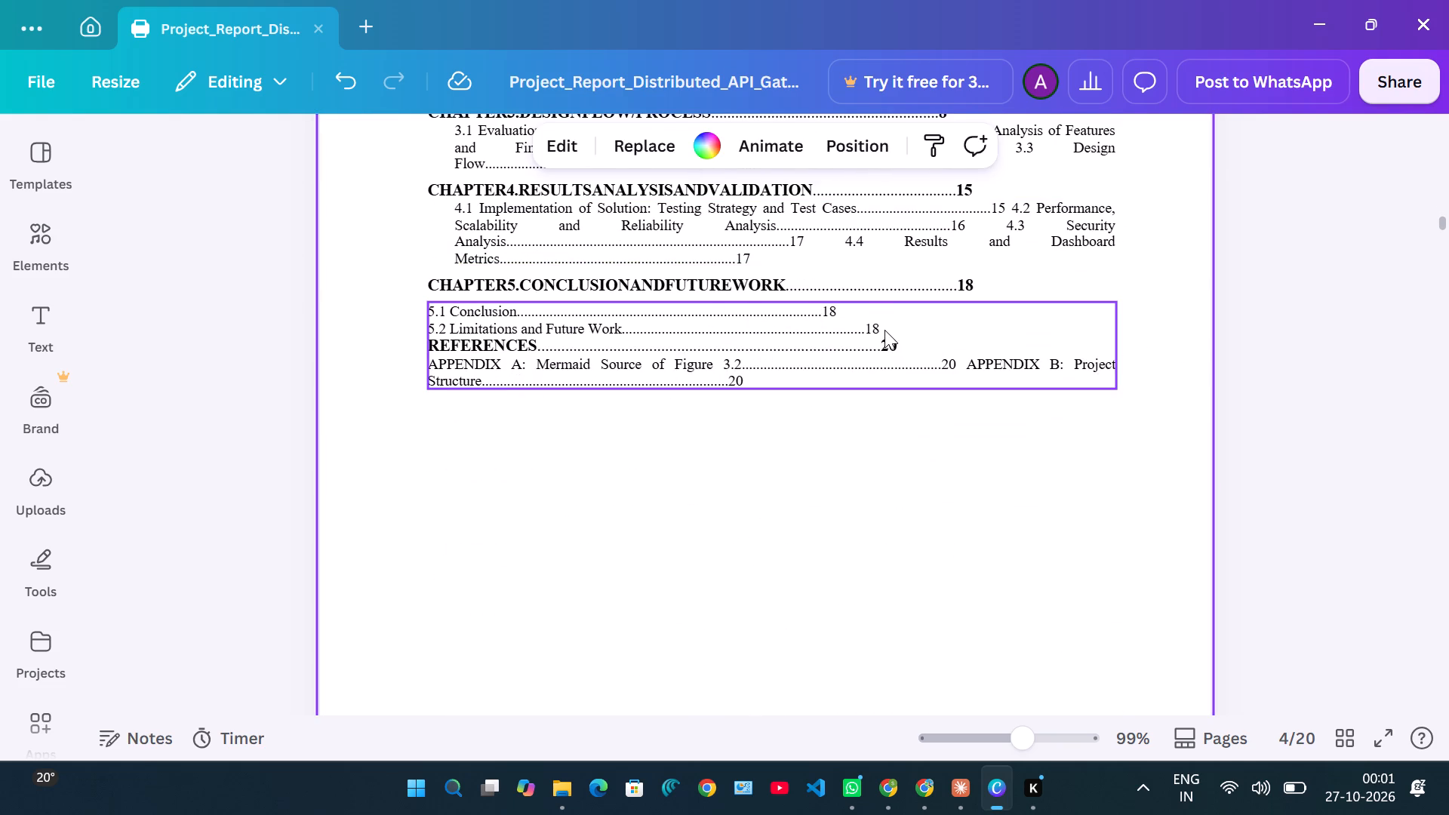
pyautogui.click(884, 330)
pyautogui.press('Return')
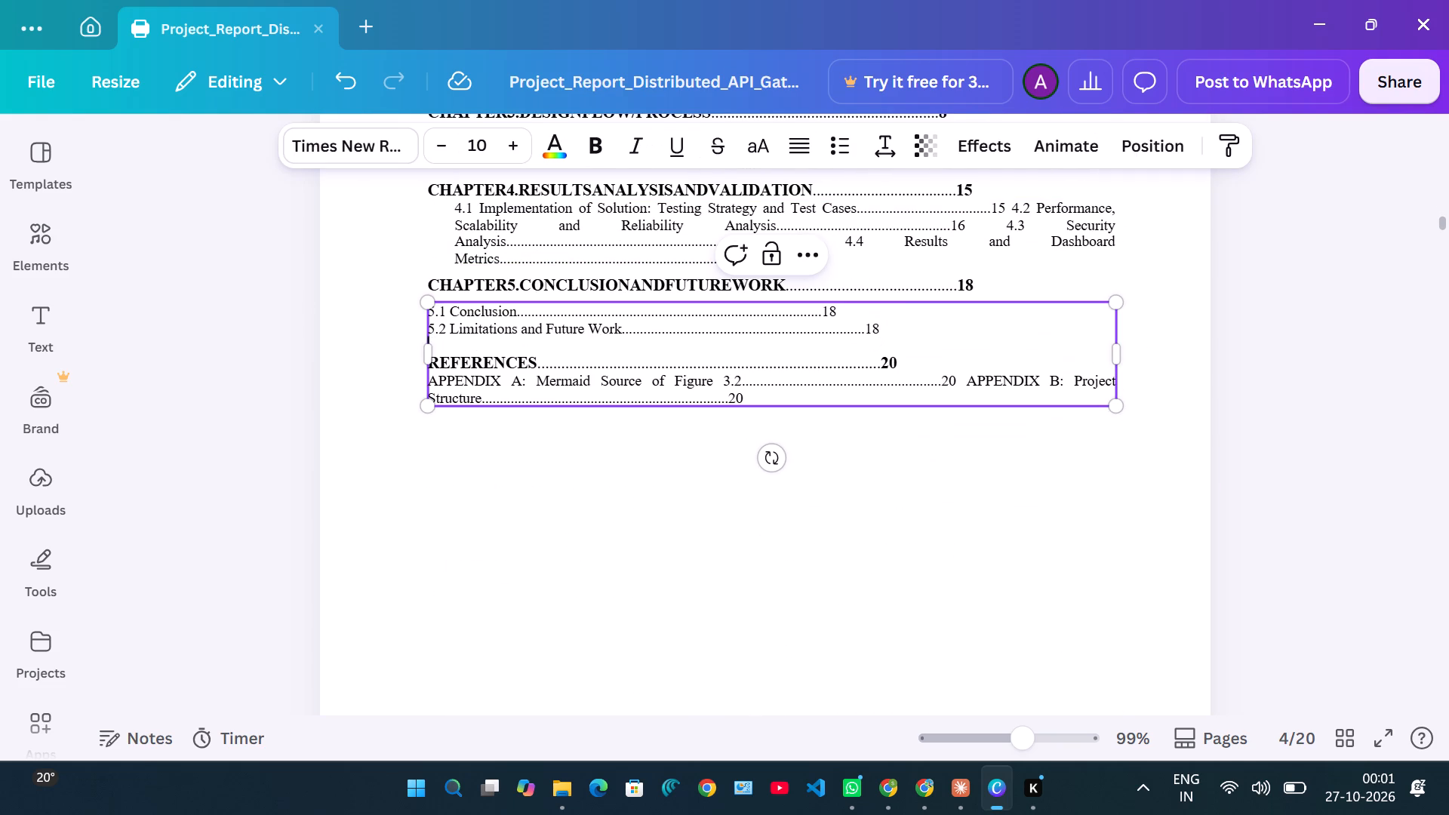
pyautogui.click(521, 533)
# Move the block from 5.1 Conclusion to Appendix B further down the page and bring the Chapter 5 heading down just above it.
pyautogui.scroll(4, 521, 533)
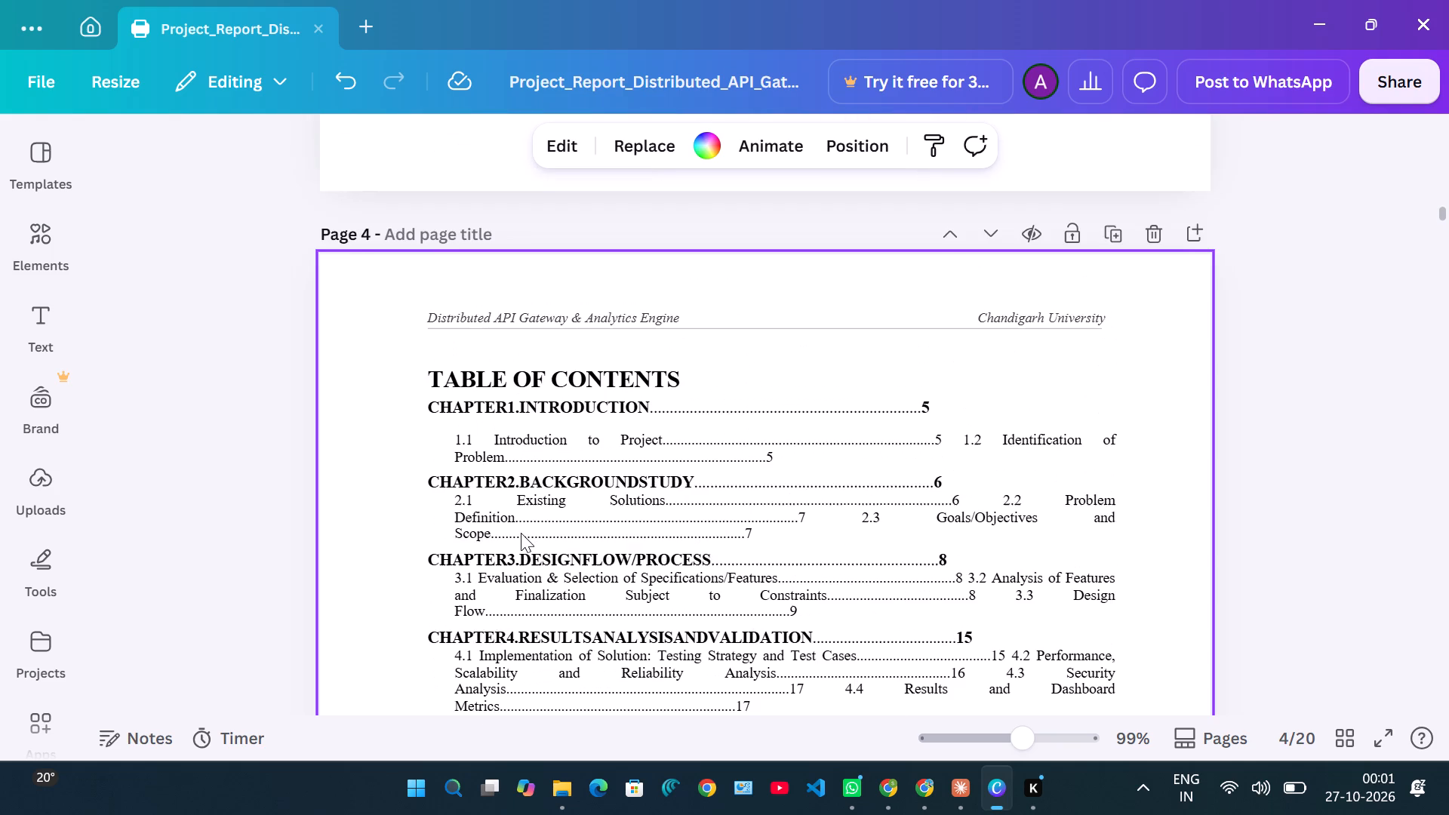
pyautogui.click(692, 382)
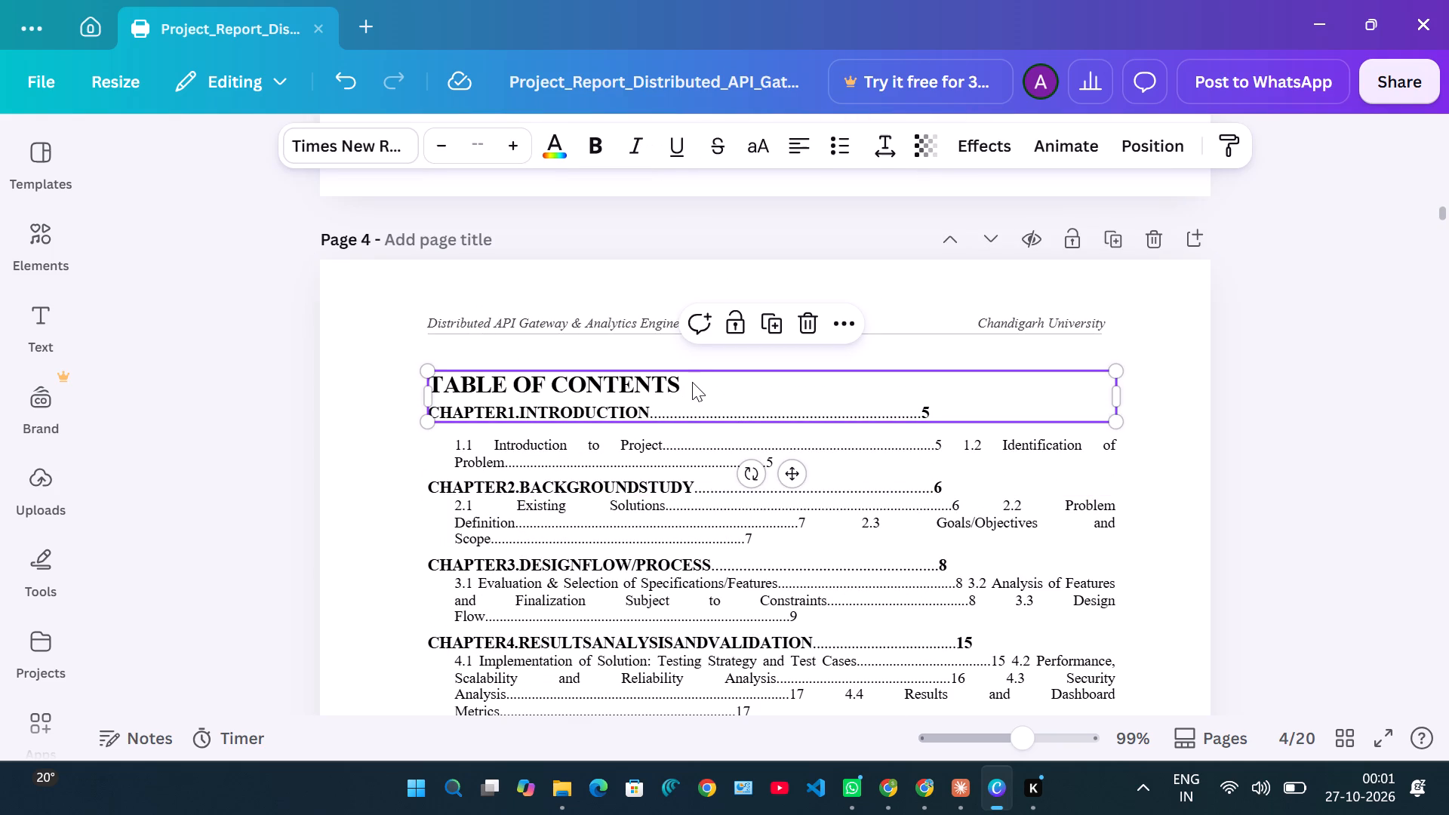
pyautogui.scroll(-2, 632, 488)
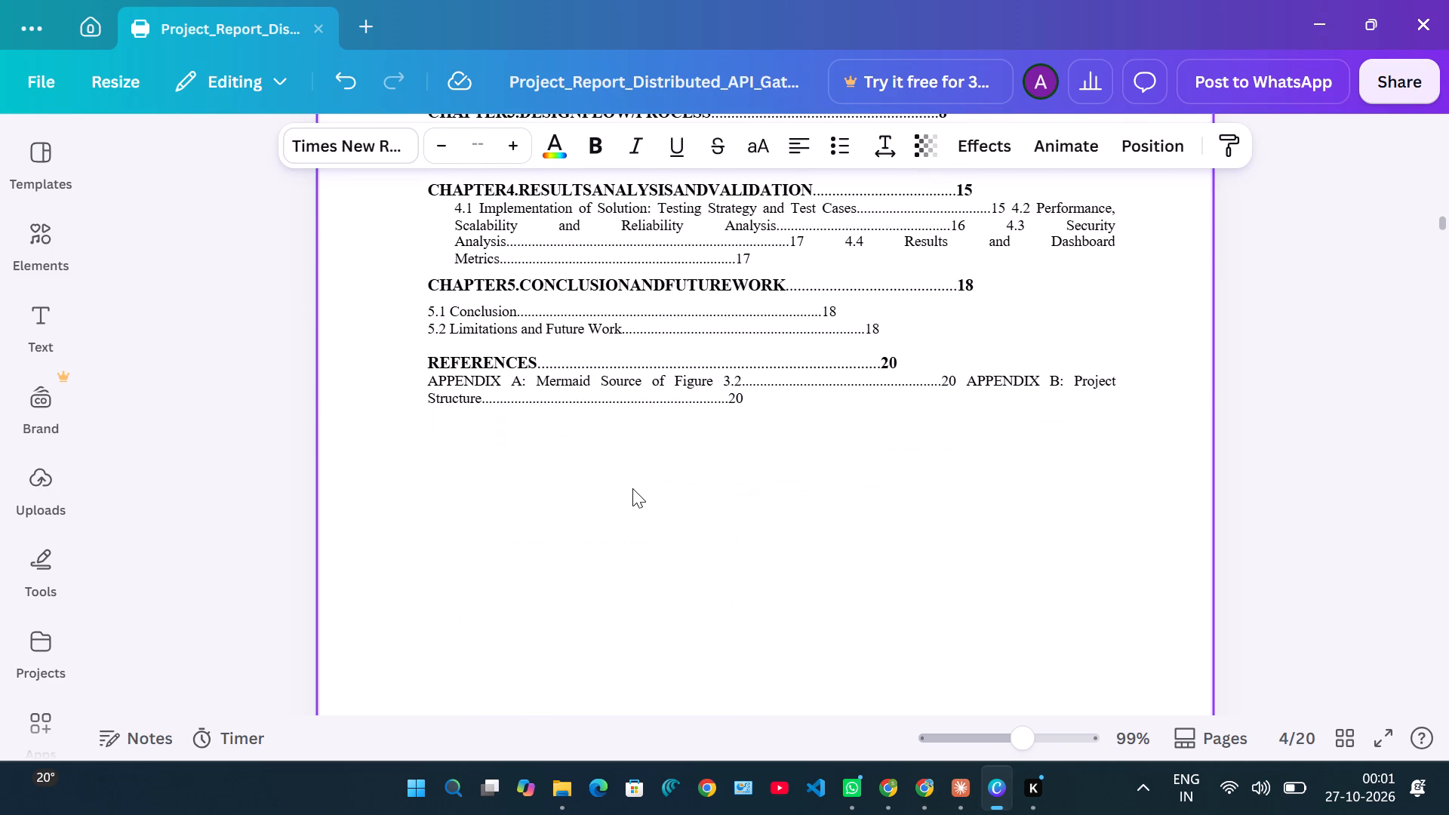
pyautogui.click(632, 488)
pyautogui.moveTo(623, 383); pyautogui.dragTo(622, 468)
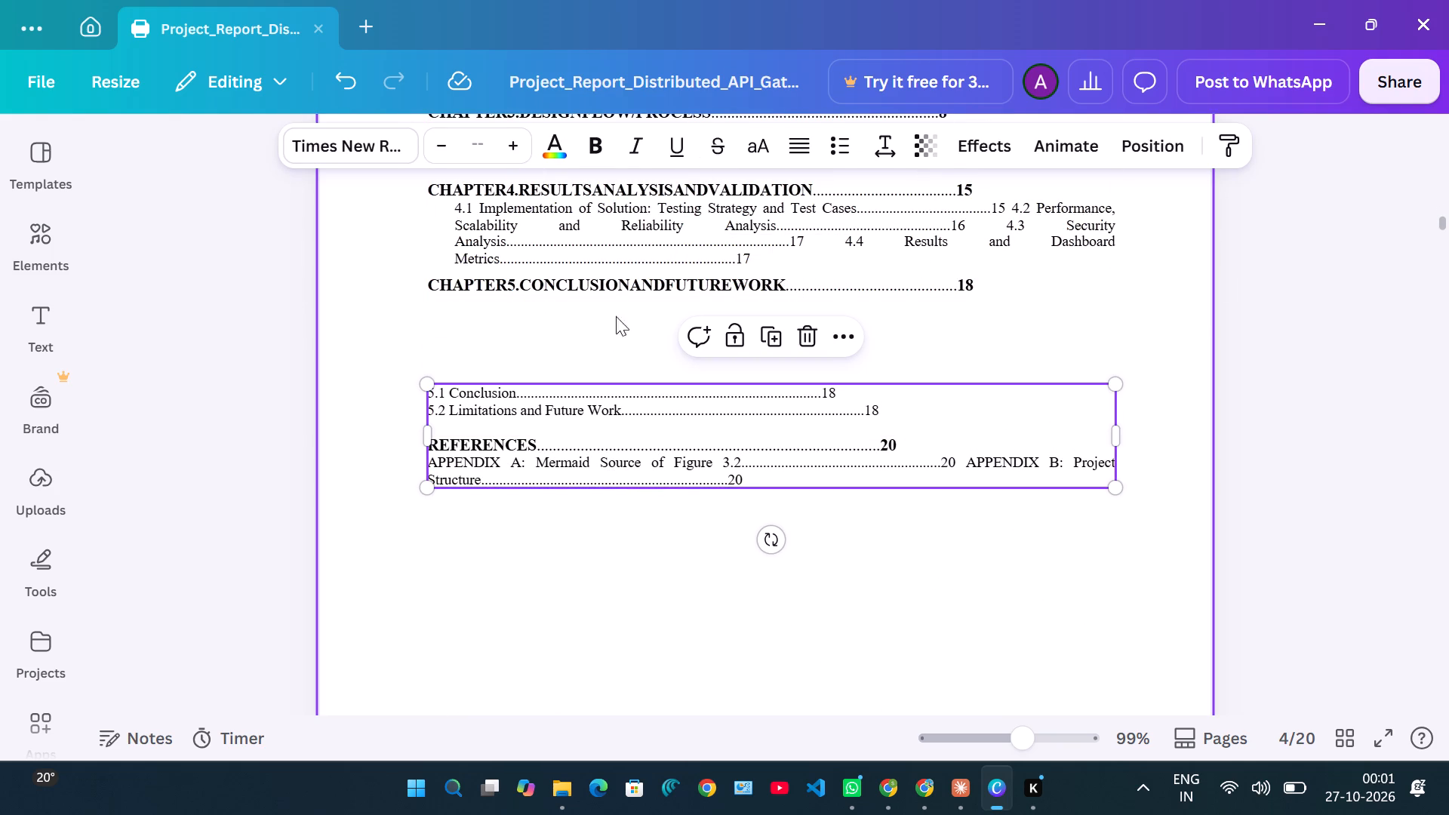
pyautogui.moveTo(617, 291); pyautogui.dragTo(615, 368)
# Move the 4.1 to 4.4 entries block down and slightly outward so it sits just above the Chapter 5 heading.
pyautogui.moveTo(648, 254); pyautogui.dragTo(641, 293)
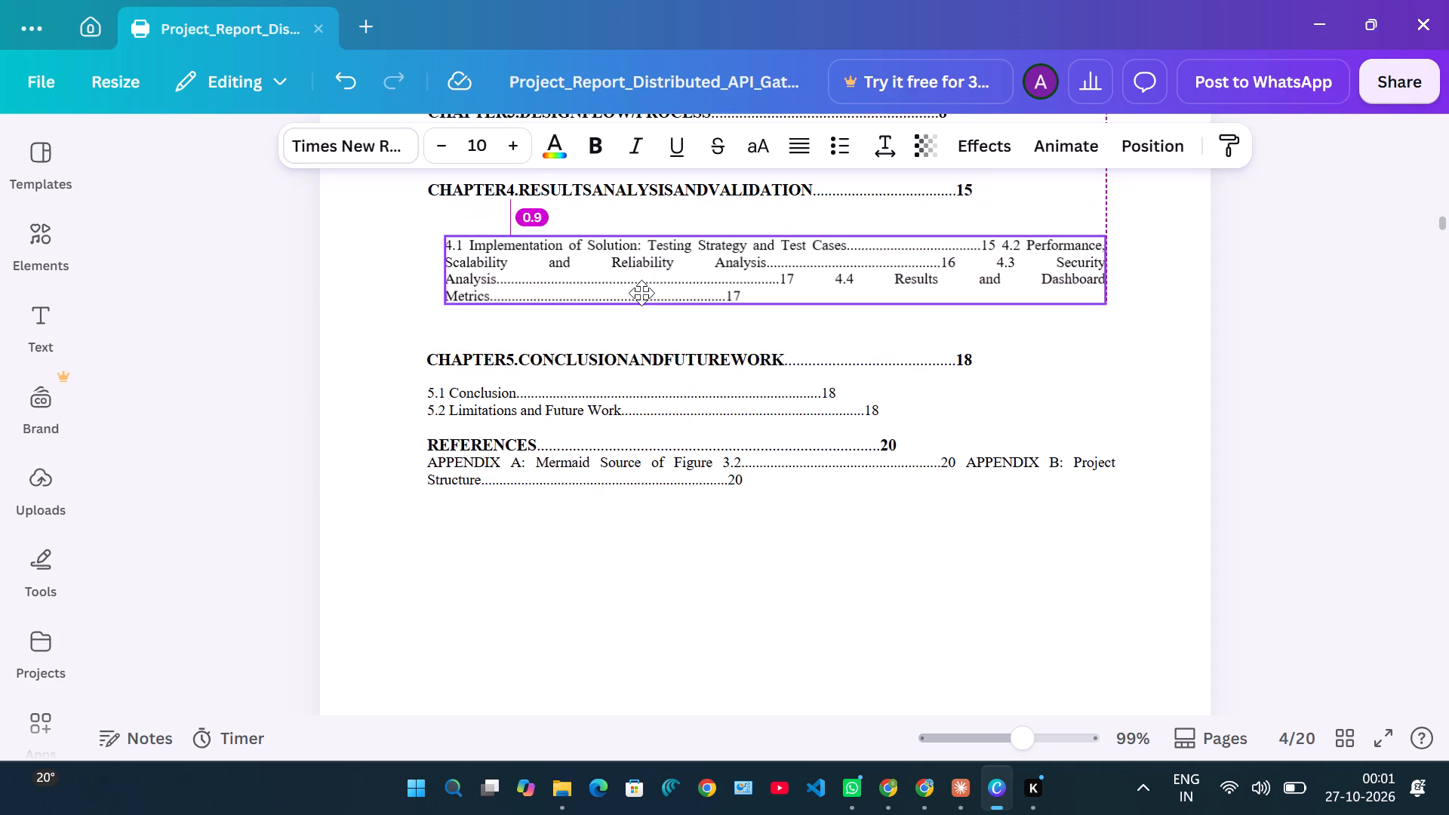
pyautogui.moveTo(641, 293); pyautogui.dragTo(632, 312)
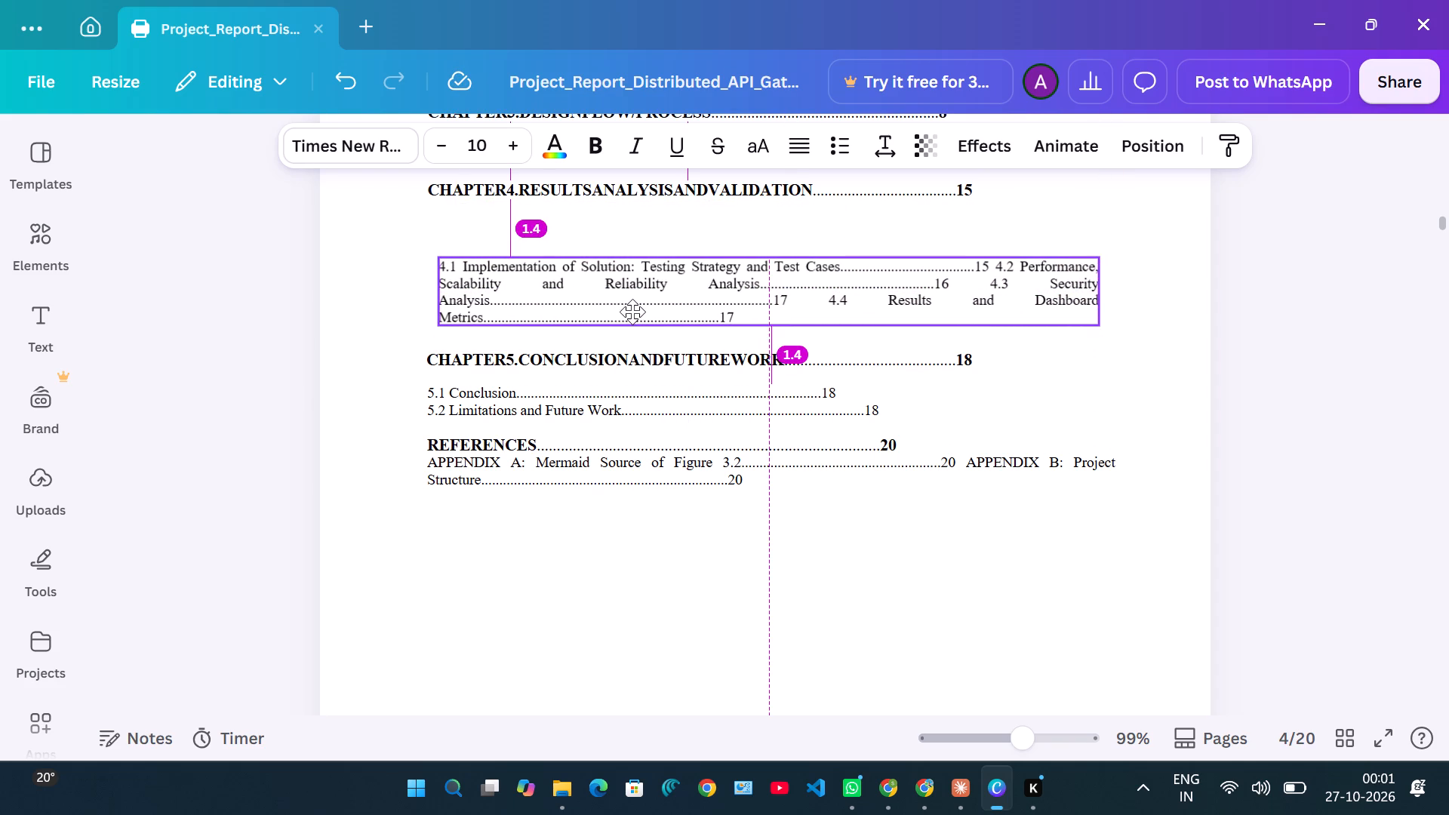
pyautogui.moveTo(632, 312); pyautogui.dragTo(629, 312)
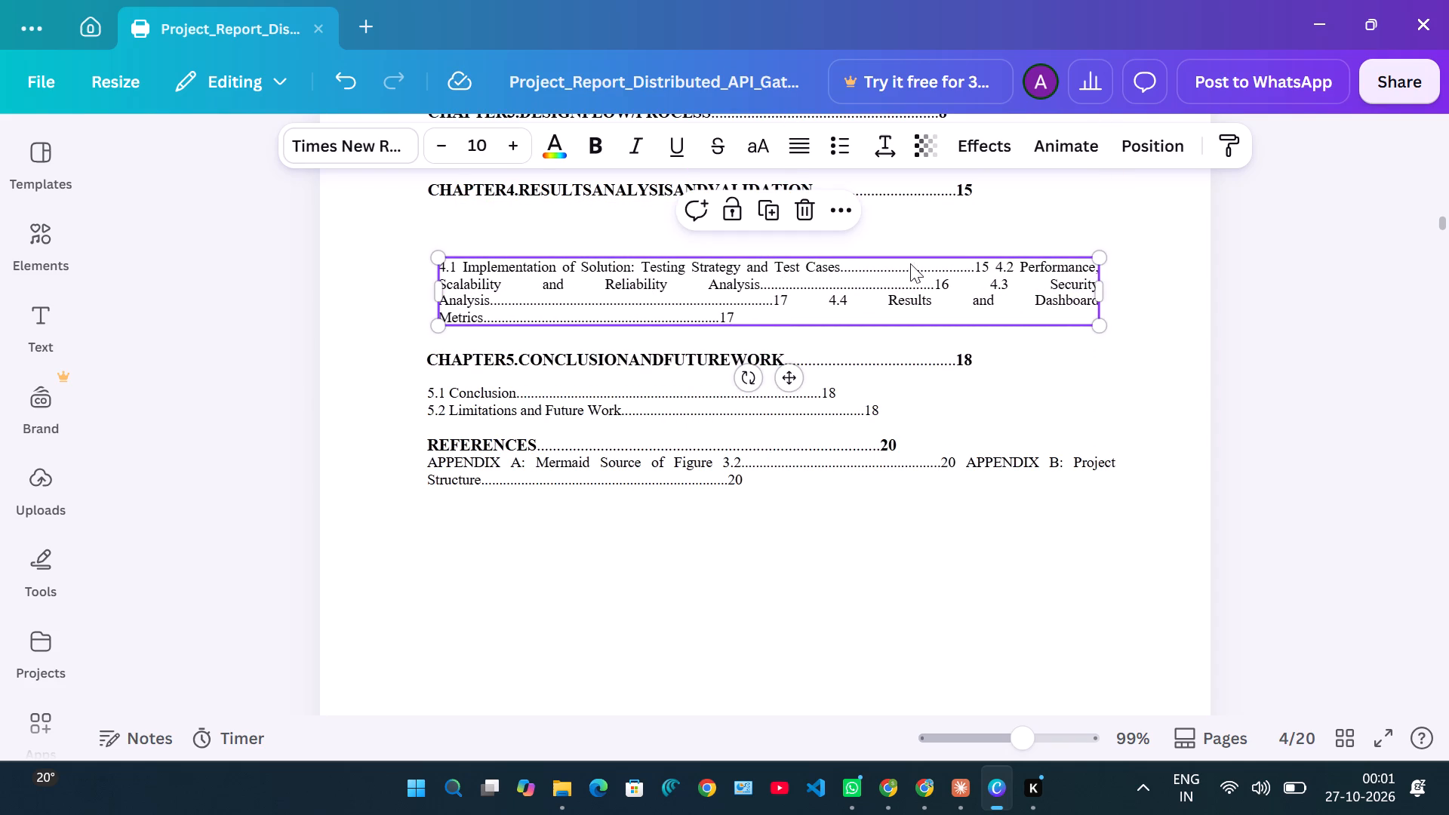
# Break the Chapter 4 text so that entries 4.1, 4.2, 4.3 and 4.4 each start on their own line.
pyautogui.click(998, 268)
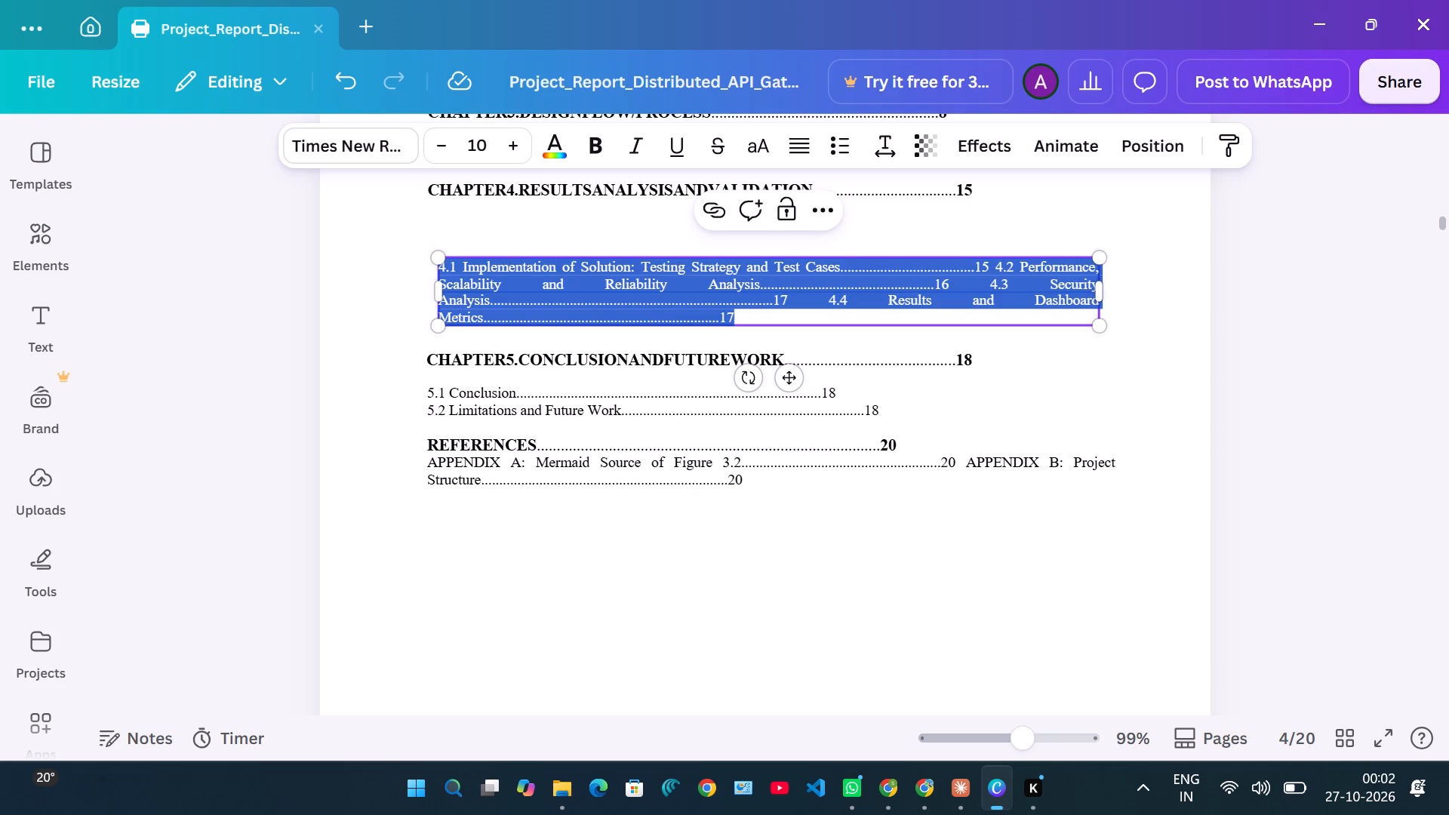
pyautogui.click(996, 265)
pyautogui.press('Return')
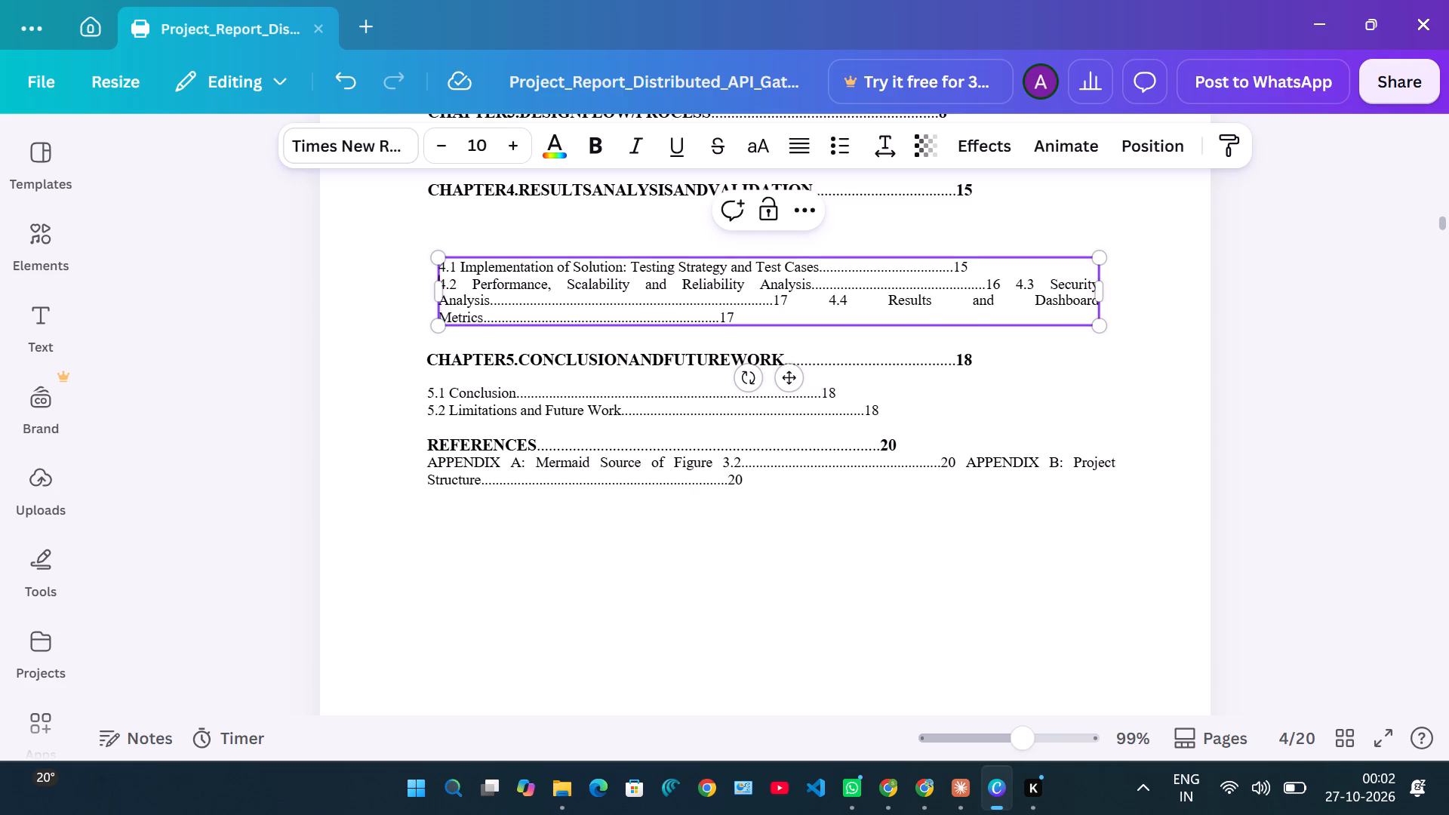
pyautogui.click(1021, 280)
pyautogui.click(1017, 281)
pyautogui.press('Return')
pyautogui.click(905, 300)
pyautogui.press('Return')
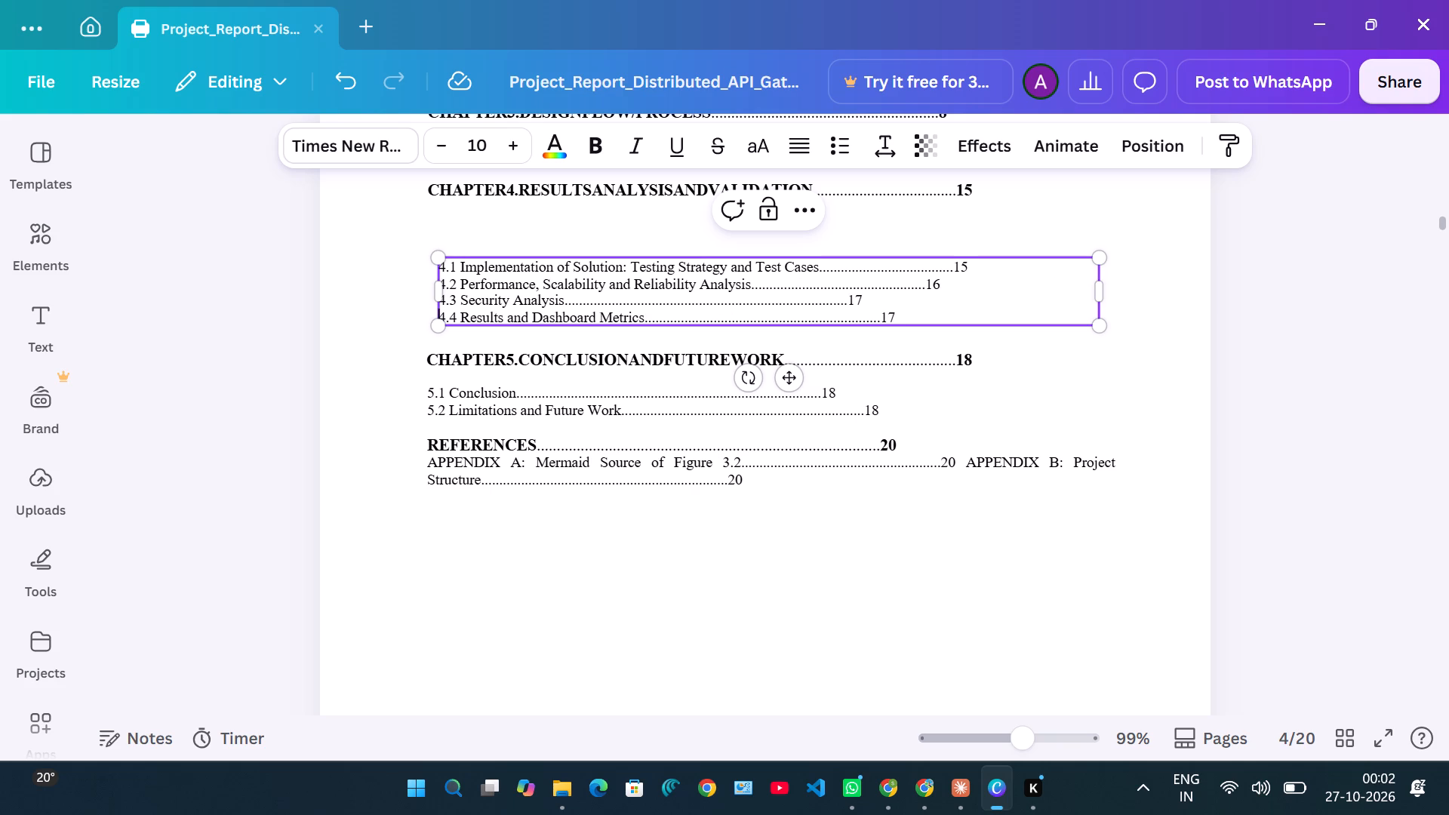
pyautogui.click(275, 297)
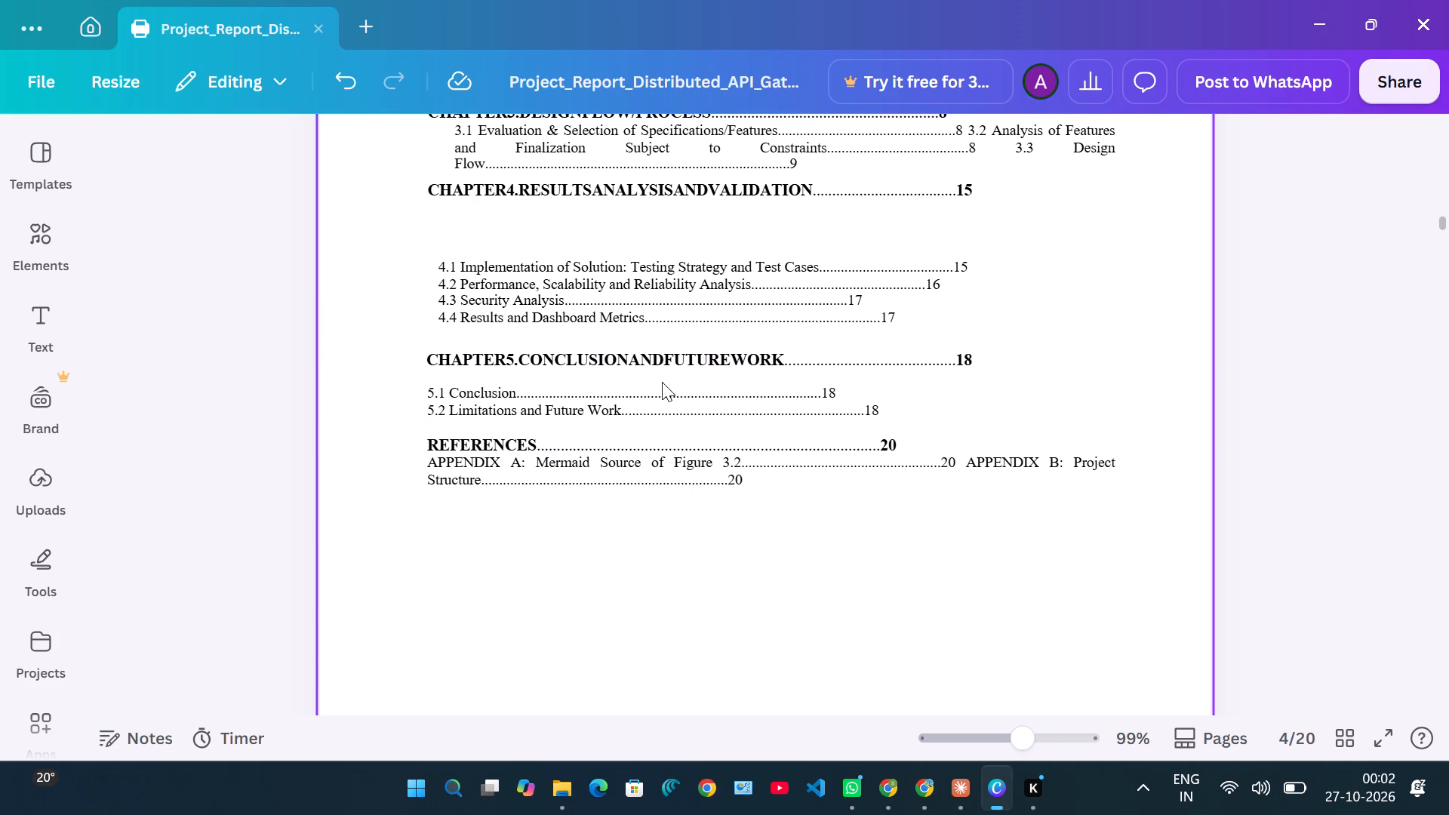
# Move the Chapter 4 heading down to just above the 4.1 entry, in line with the Chapter 5 heading.
pyautogui.scroll(2, 797, 337)
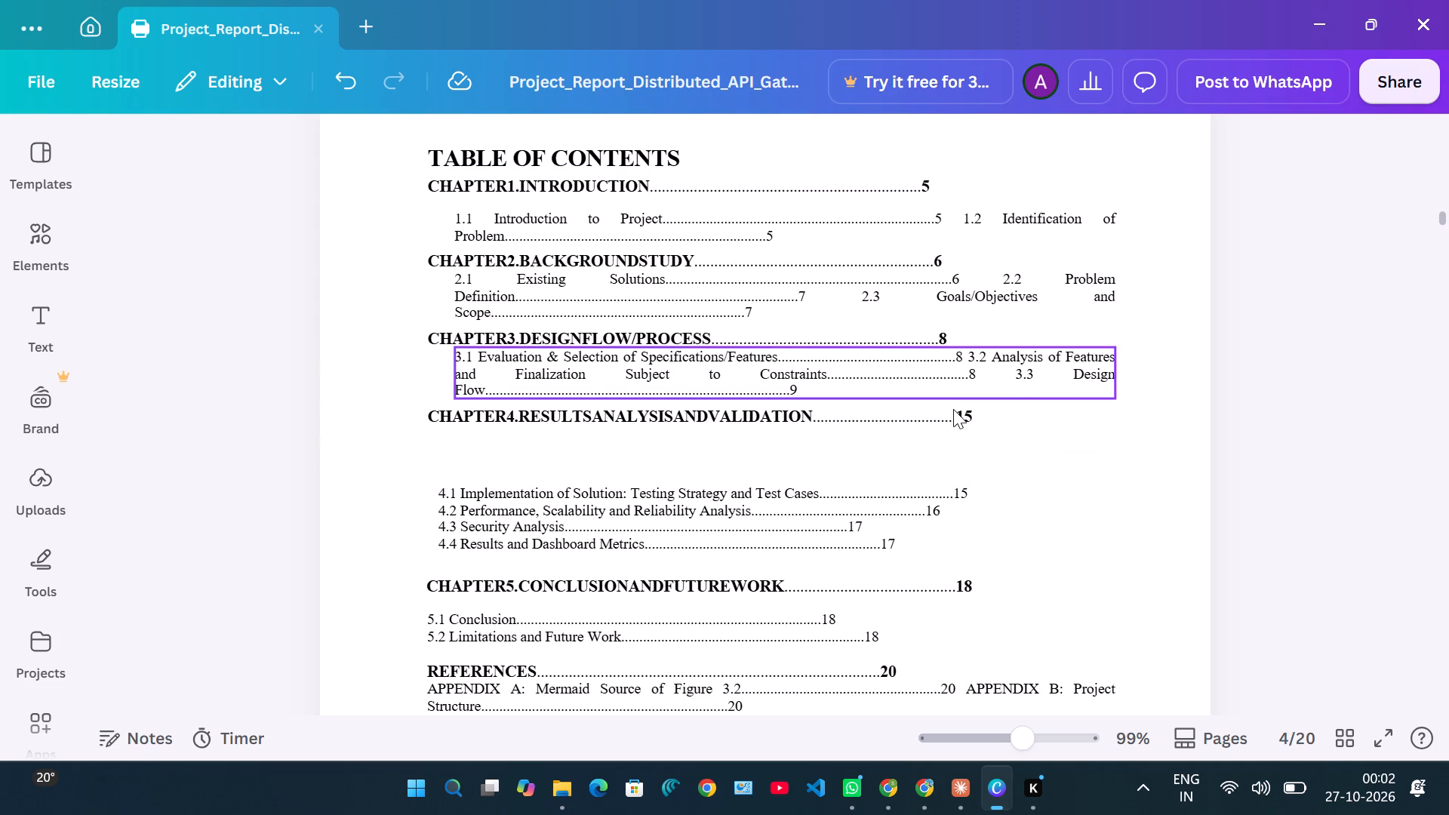
pyautogui.moveTo(657, 424); pyautogui.dragTo(652, 469)
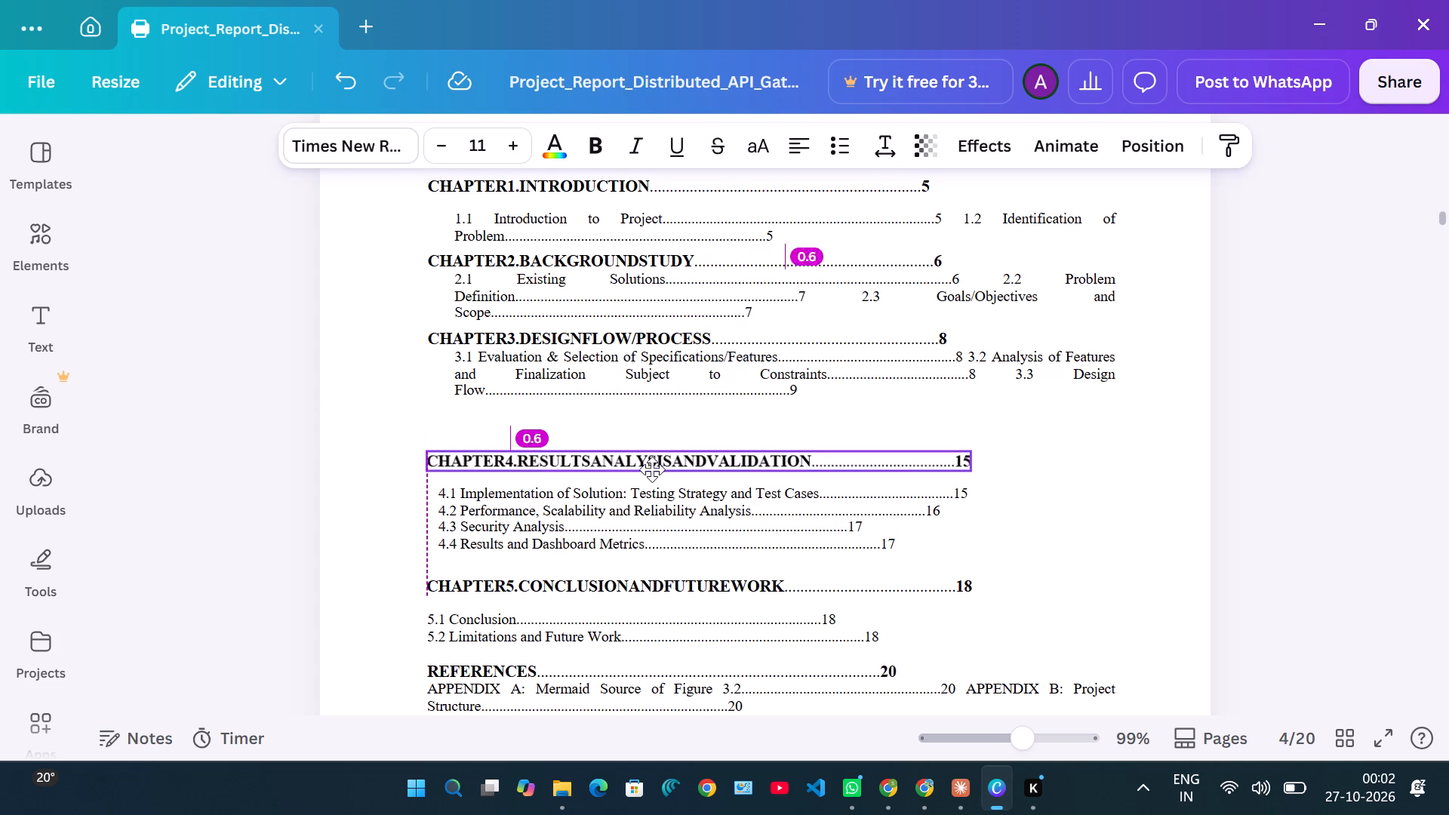
pyautogui.moveTo(652, 469); pyautogui.dragTo(652, 473)
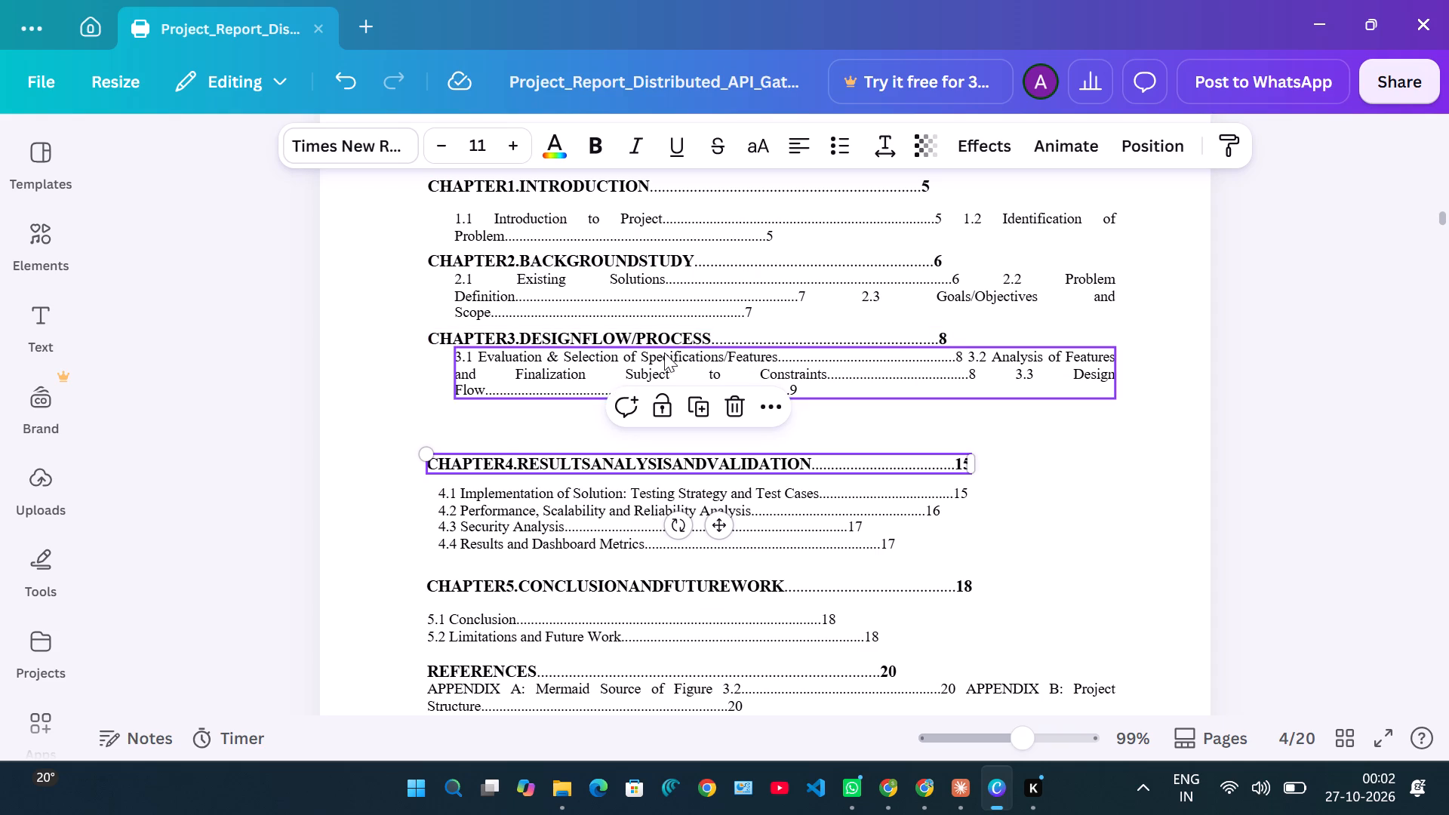
# Break the Chapter 3 text so that entries 3.1, 3.2 and 3.3 each start on their own line.
pyautogui.click(641, 358)
pyautogui.click(964, 355)
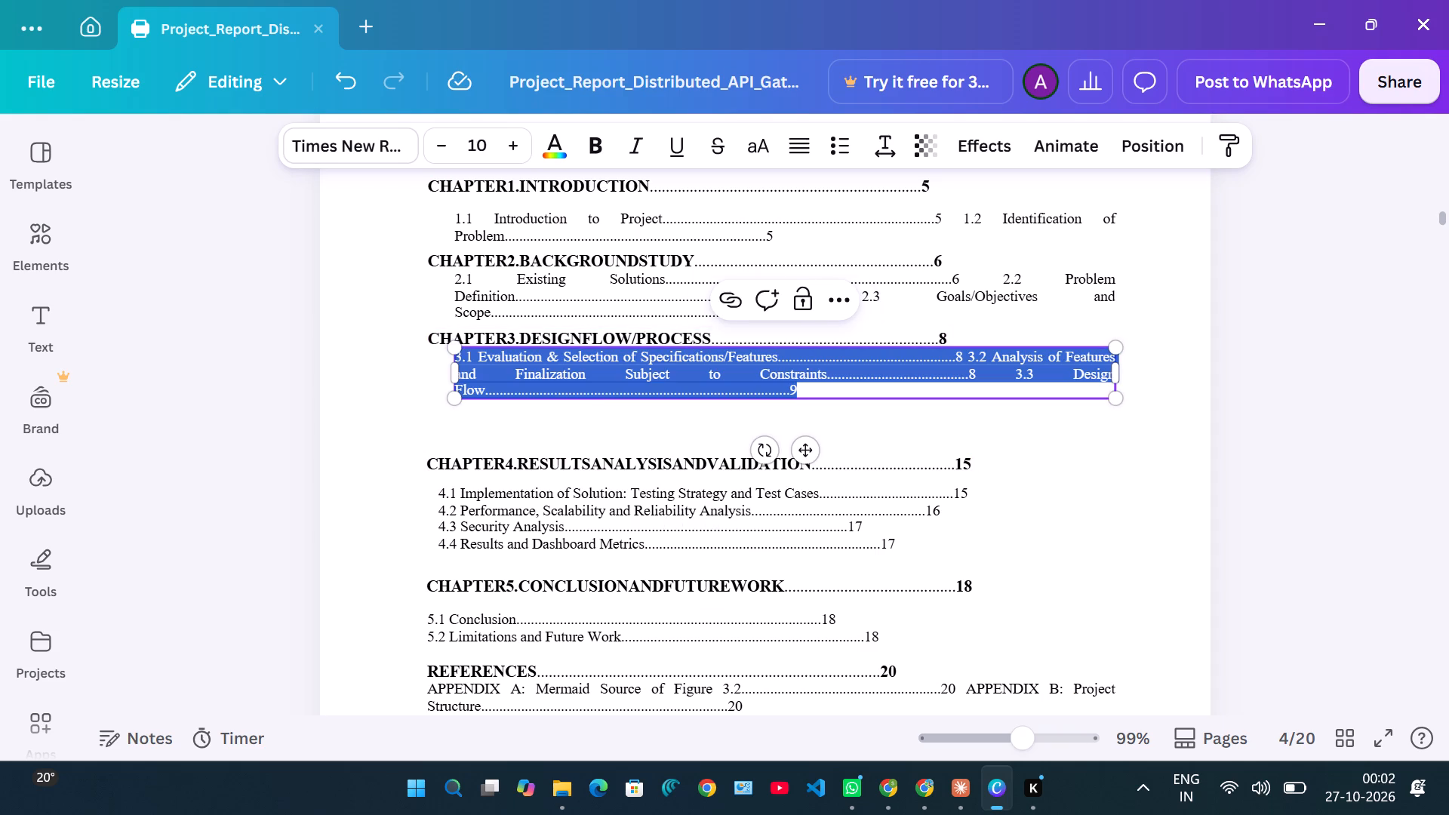
pyautogui.click(964, 355)
pyautogui.click(968, 358)
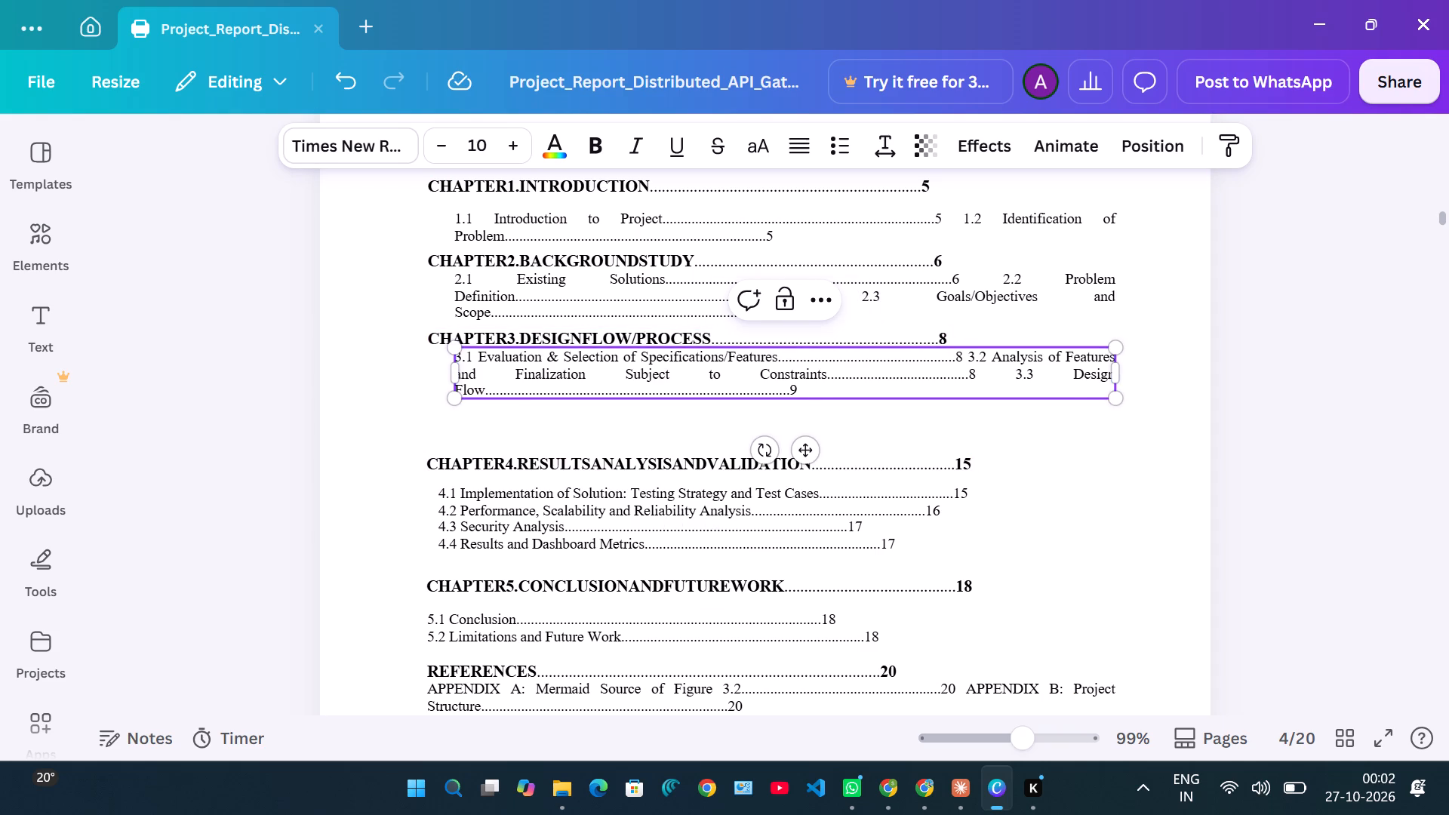
pyautogui.press('Return')
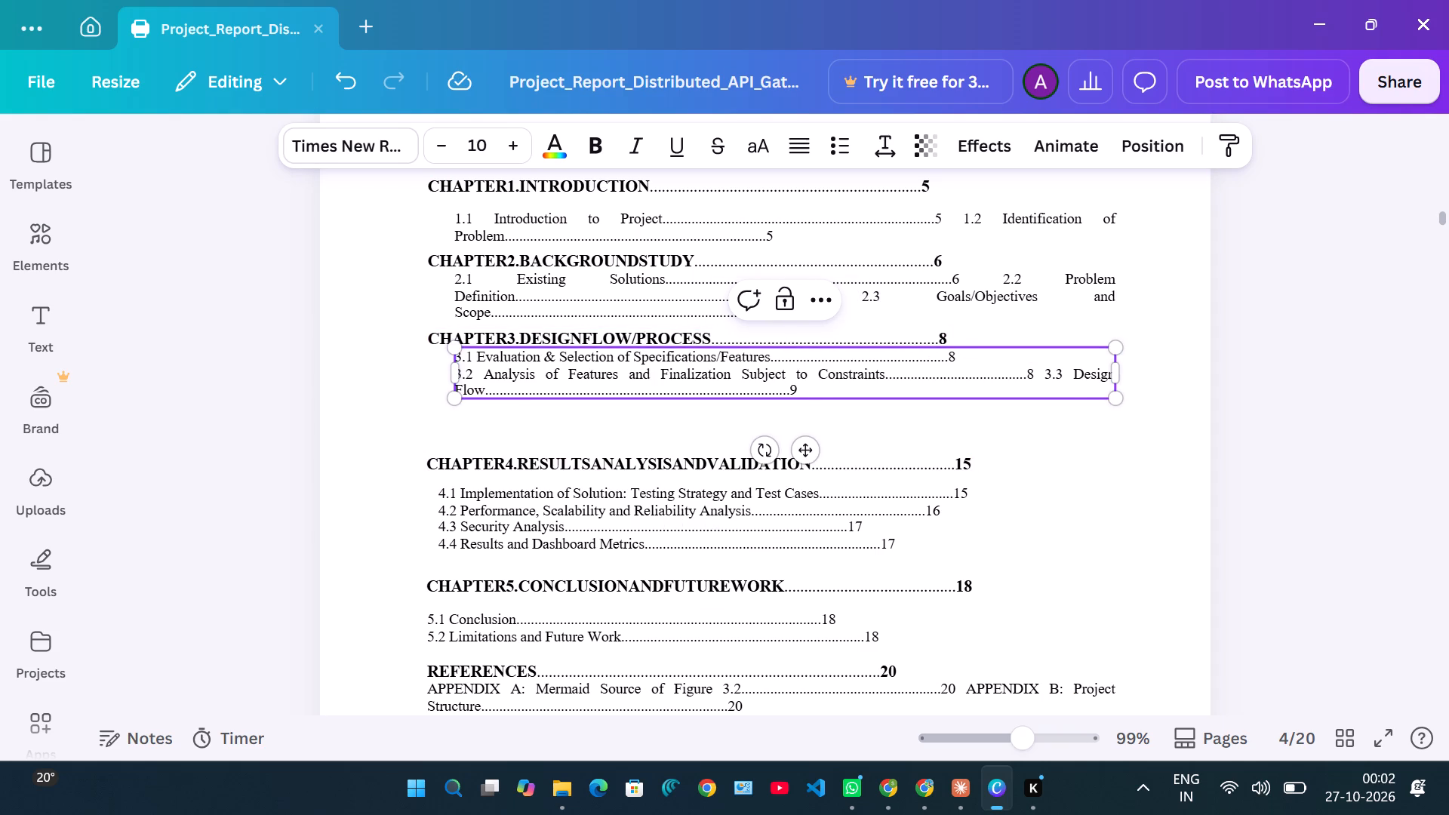
pyautogui.click(1042, 377)
pyautogui.press('Return')
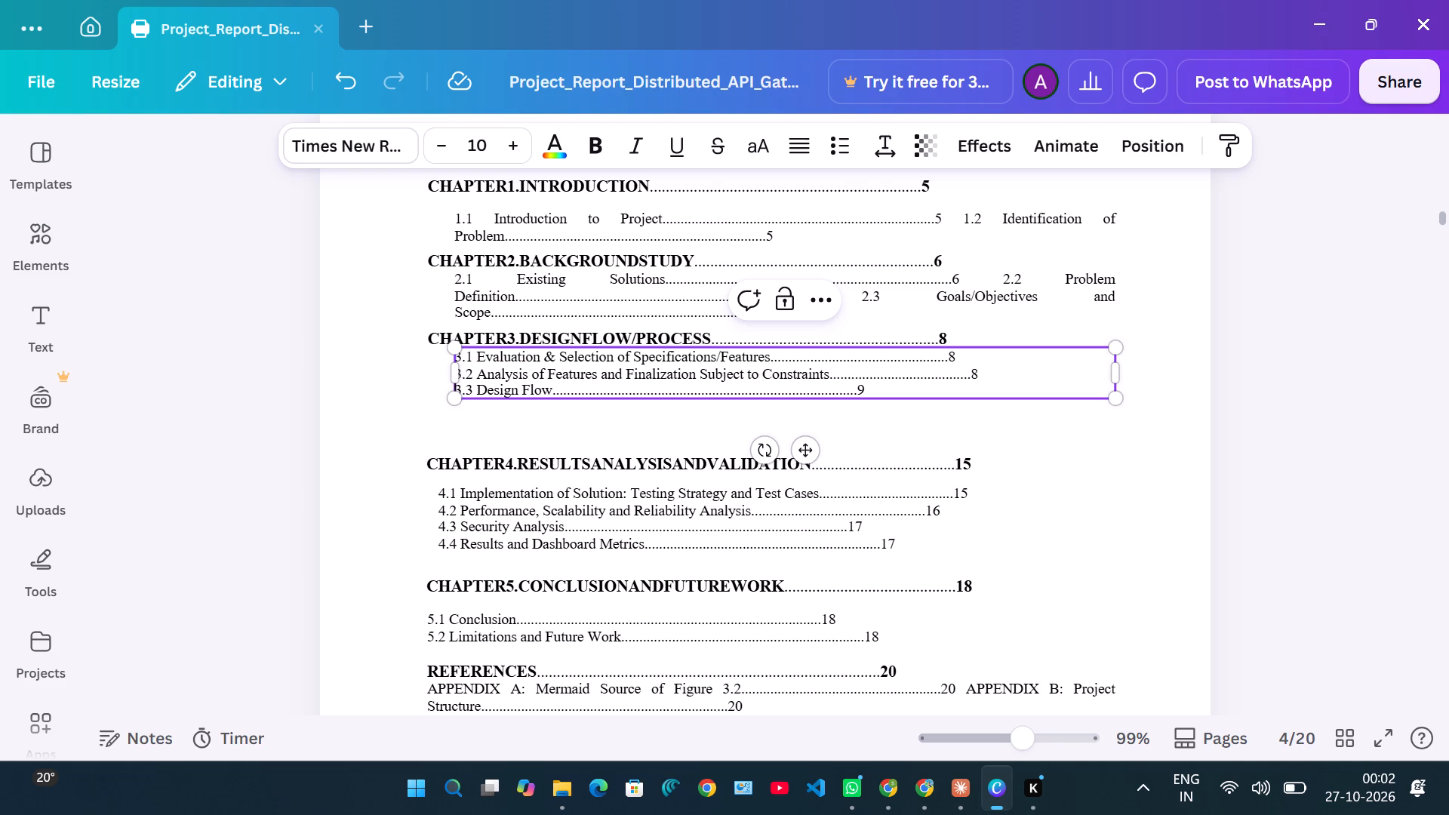
pyautogui.click(1005, 433)
# Move the 3.1 to 3.3 entries down above the Chapter 4 heading and place the Chapter 3 heading just above them.
pyautogui.moveTo(739, 385); pyautogui.dragTo(724, 422)
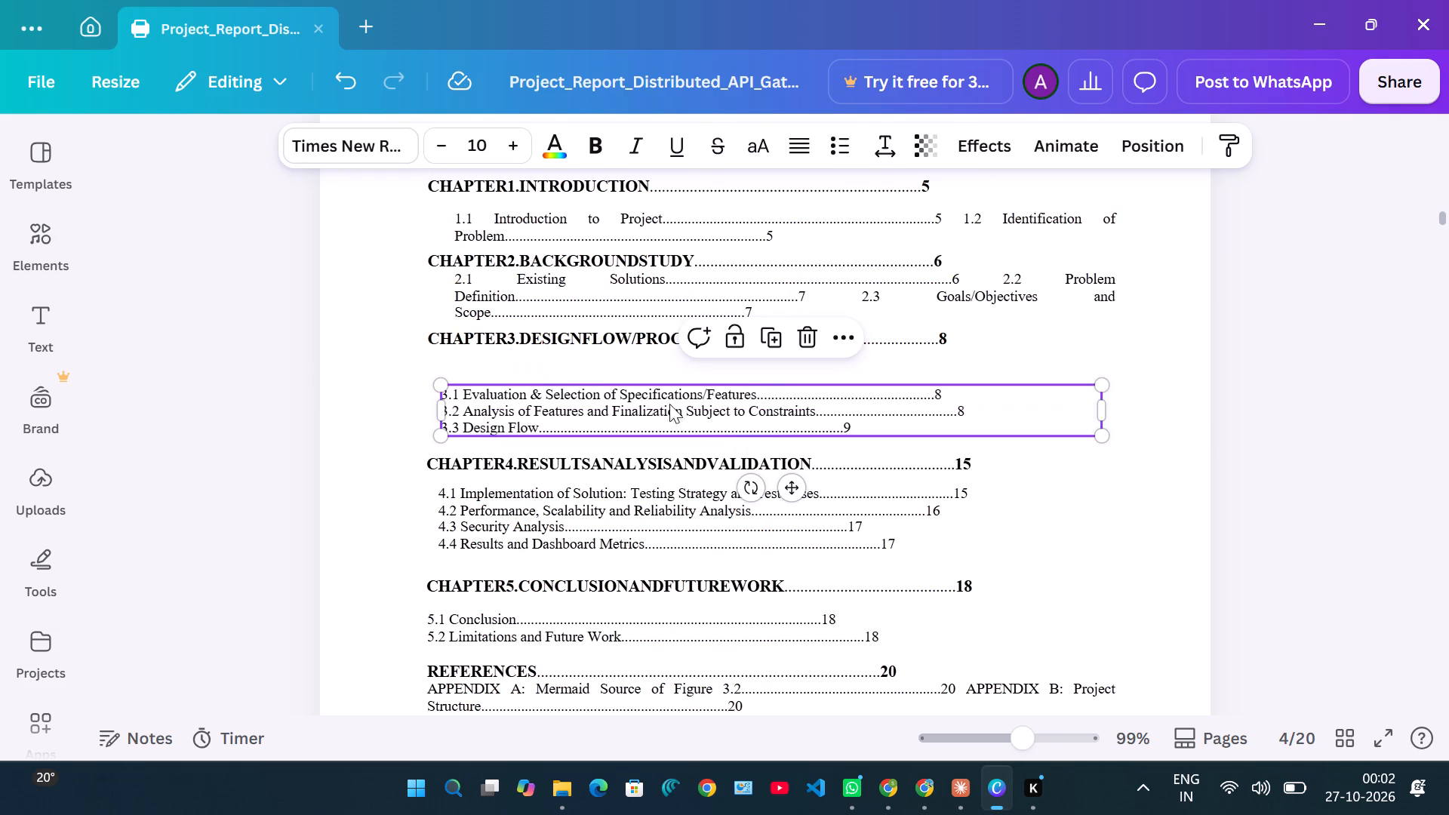
pyautogui.moveTo(546, 342); pyautogui.dragTo(548, 370)
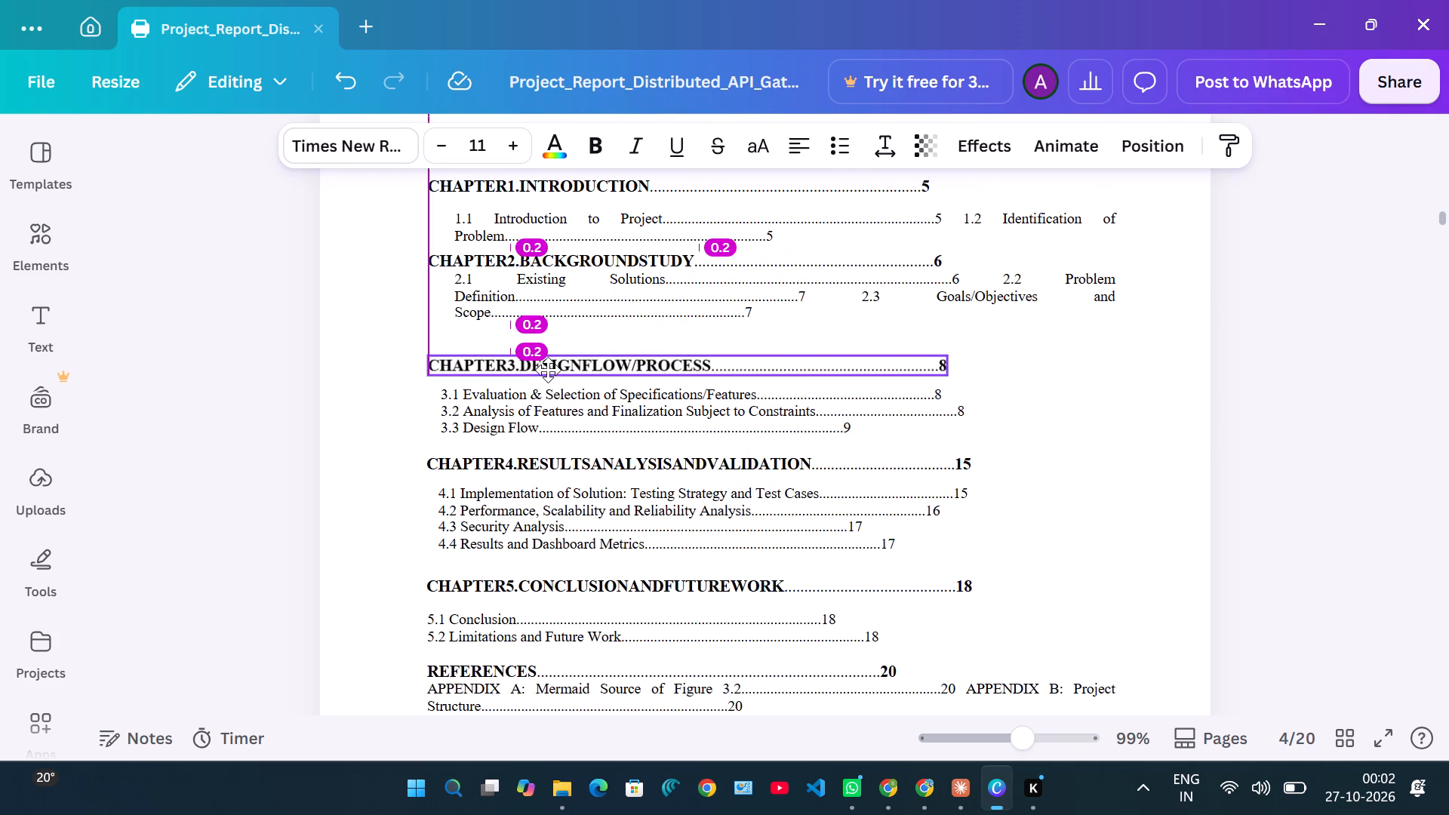
pyautogui.moveTo(548, 370); pyautogui.dragTo(552, 371)
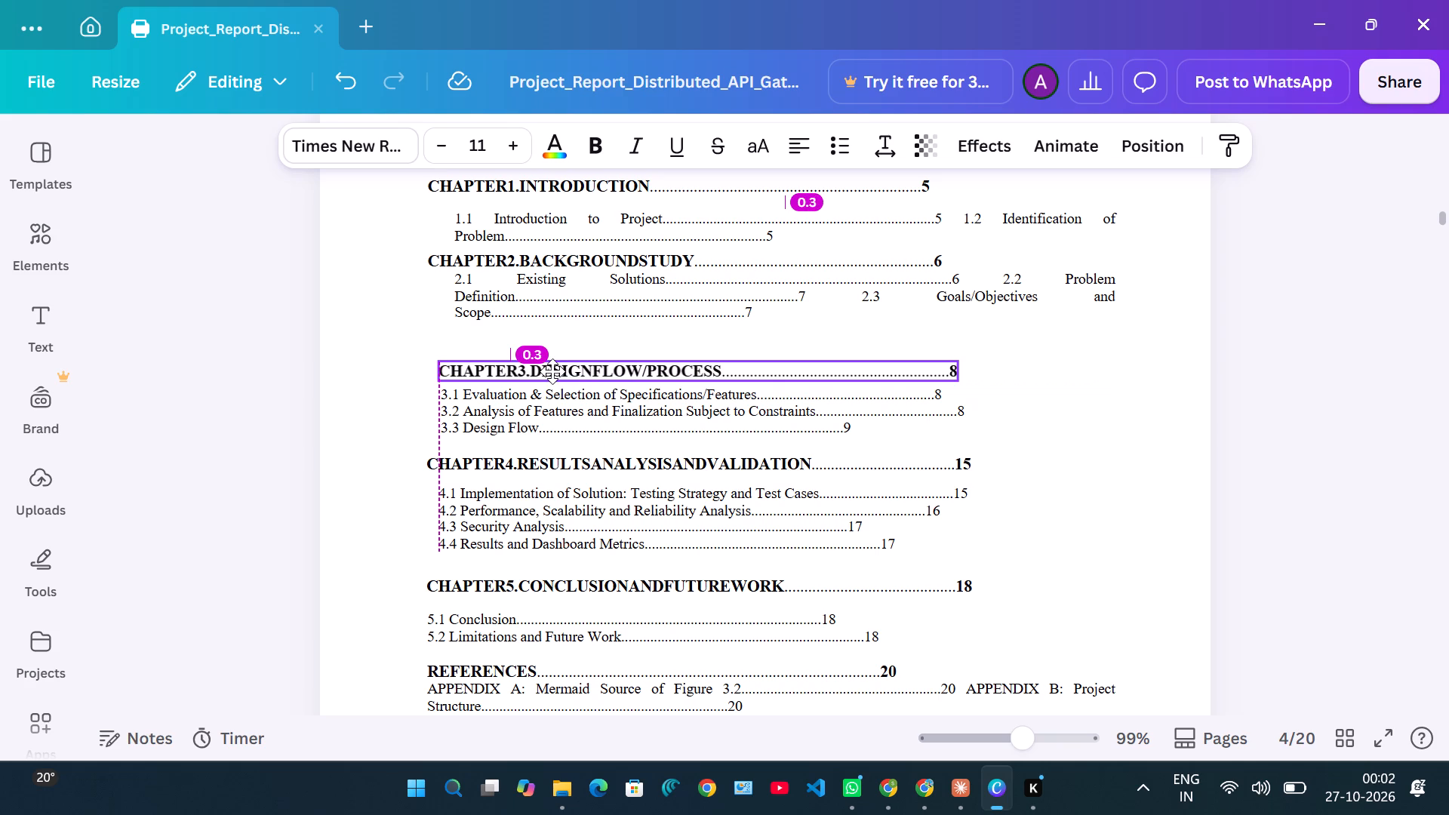
pyautogui.moveTo(552, 371); pyautogui.dragTo(547, 377)
pyautogui.click(1361, 291)
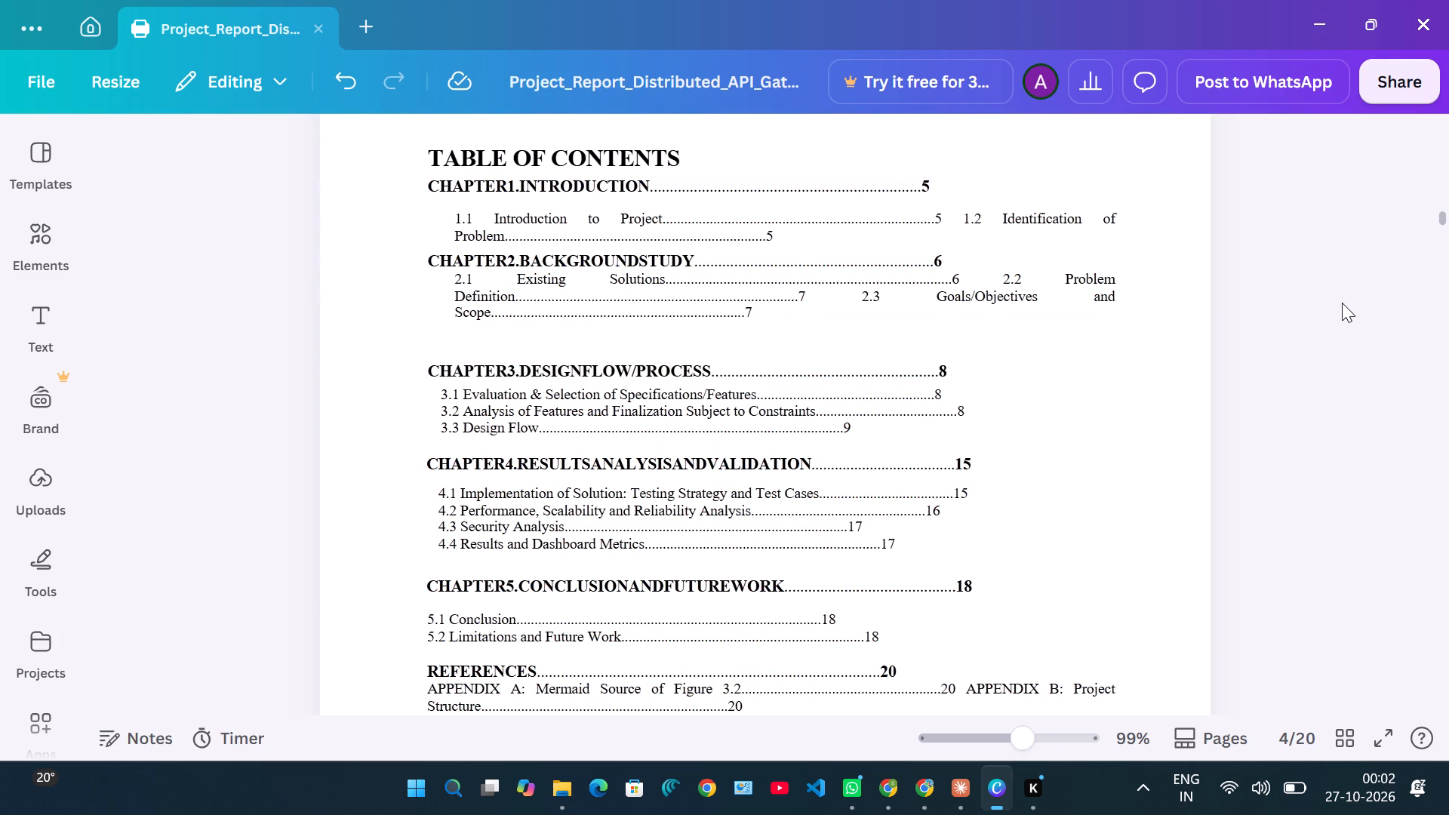
pyautogui.click(589, 366)
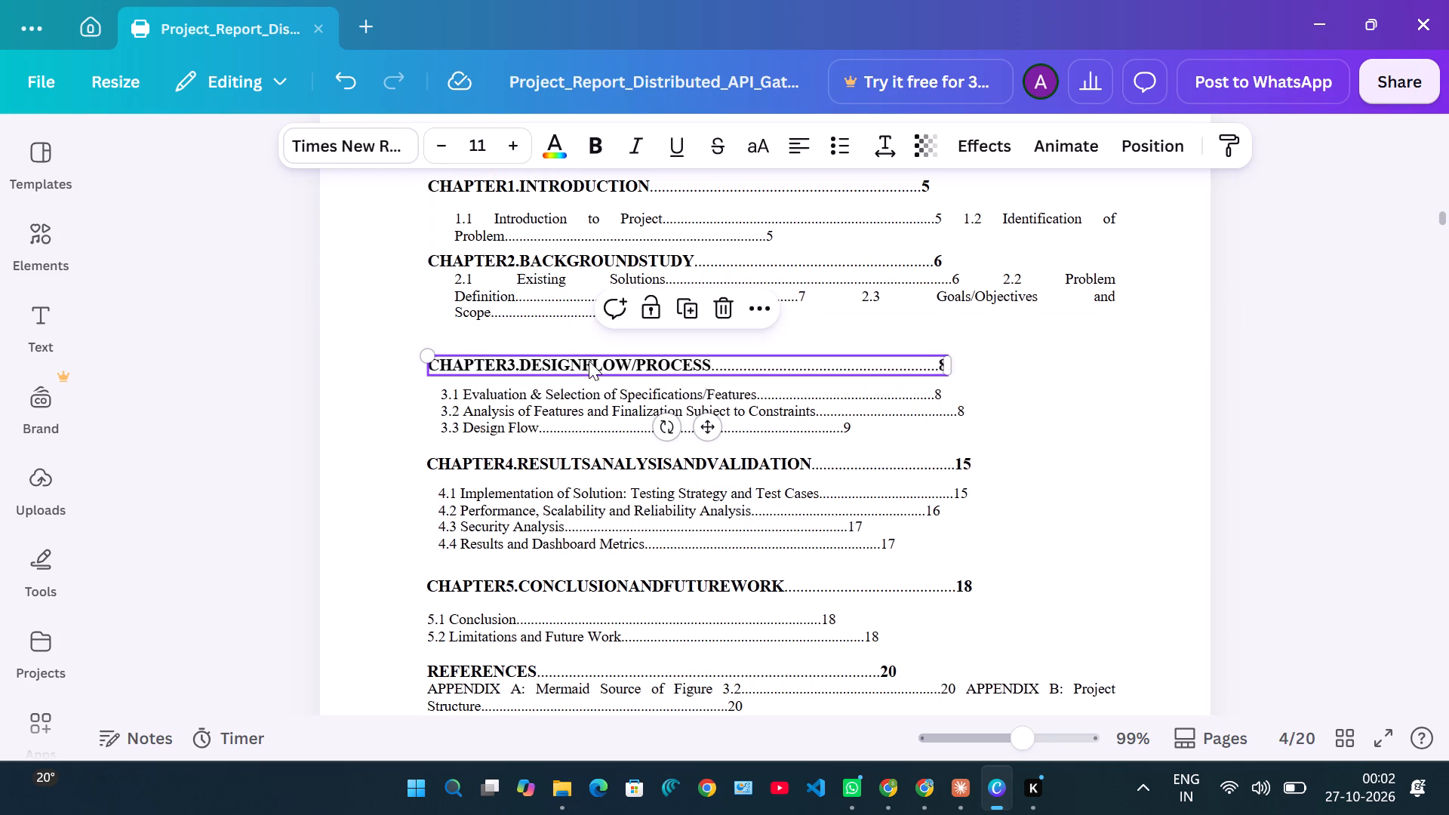
# Break the Chapter 2 text so that entries 2.1, 2.2 and 2.3 each start on their own line.
pyautogui.click(539, 287)
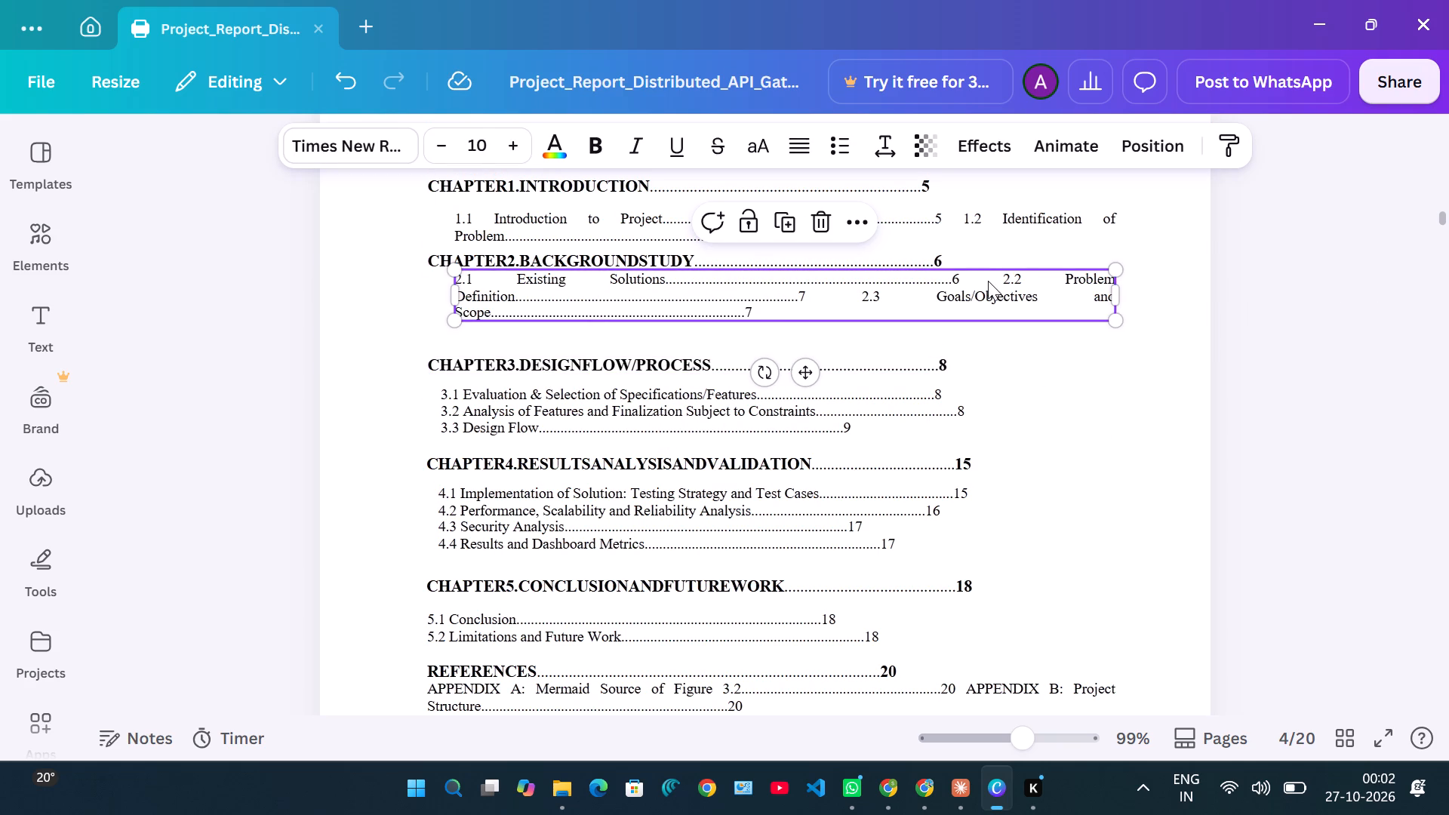
pyautogui.click(1001, 279)
pyautogui.click(1001, 279)
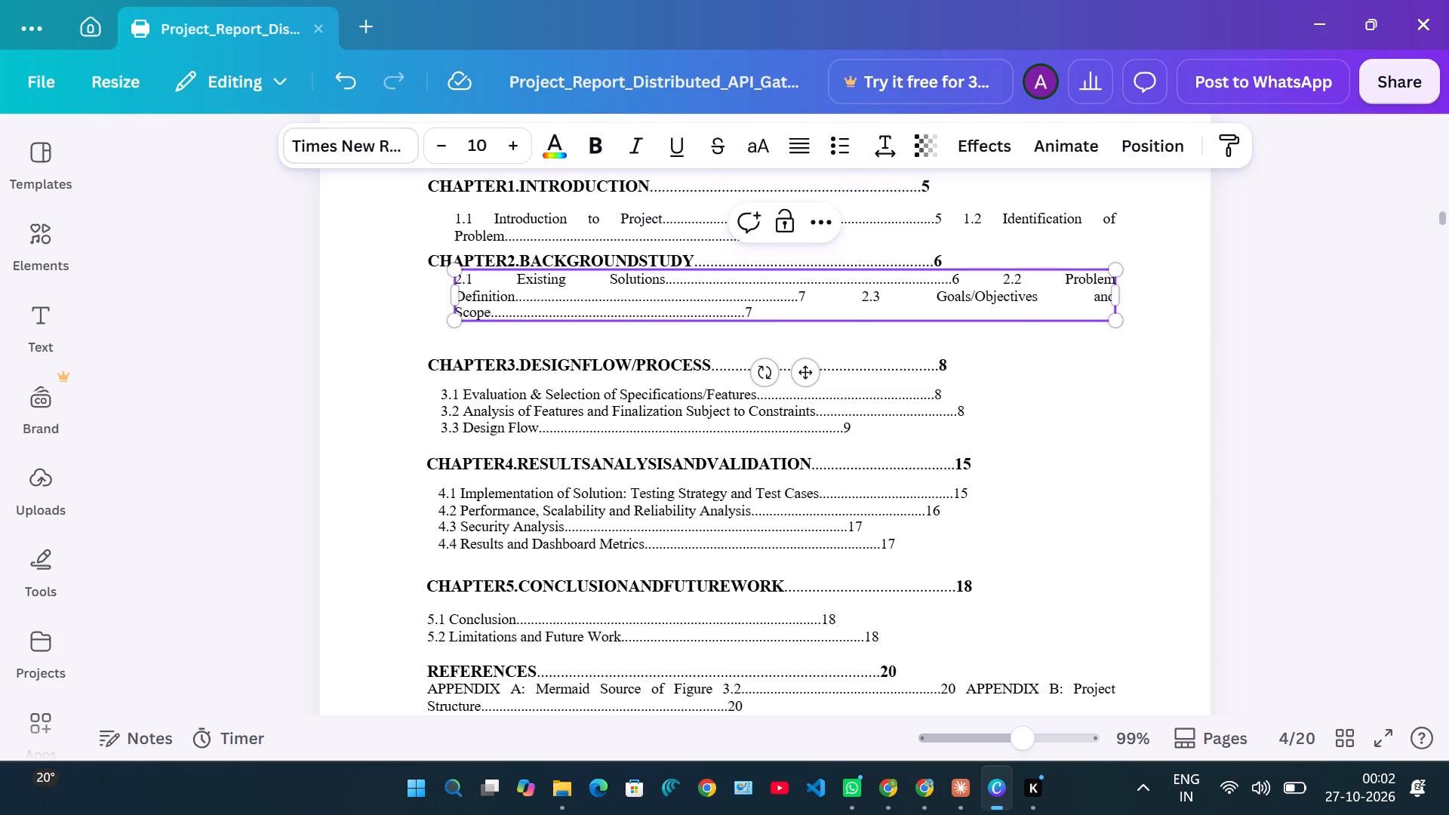
pyautogui.press('Return')
pyautogui.click(927, 299)
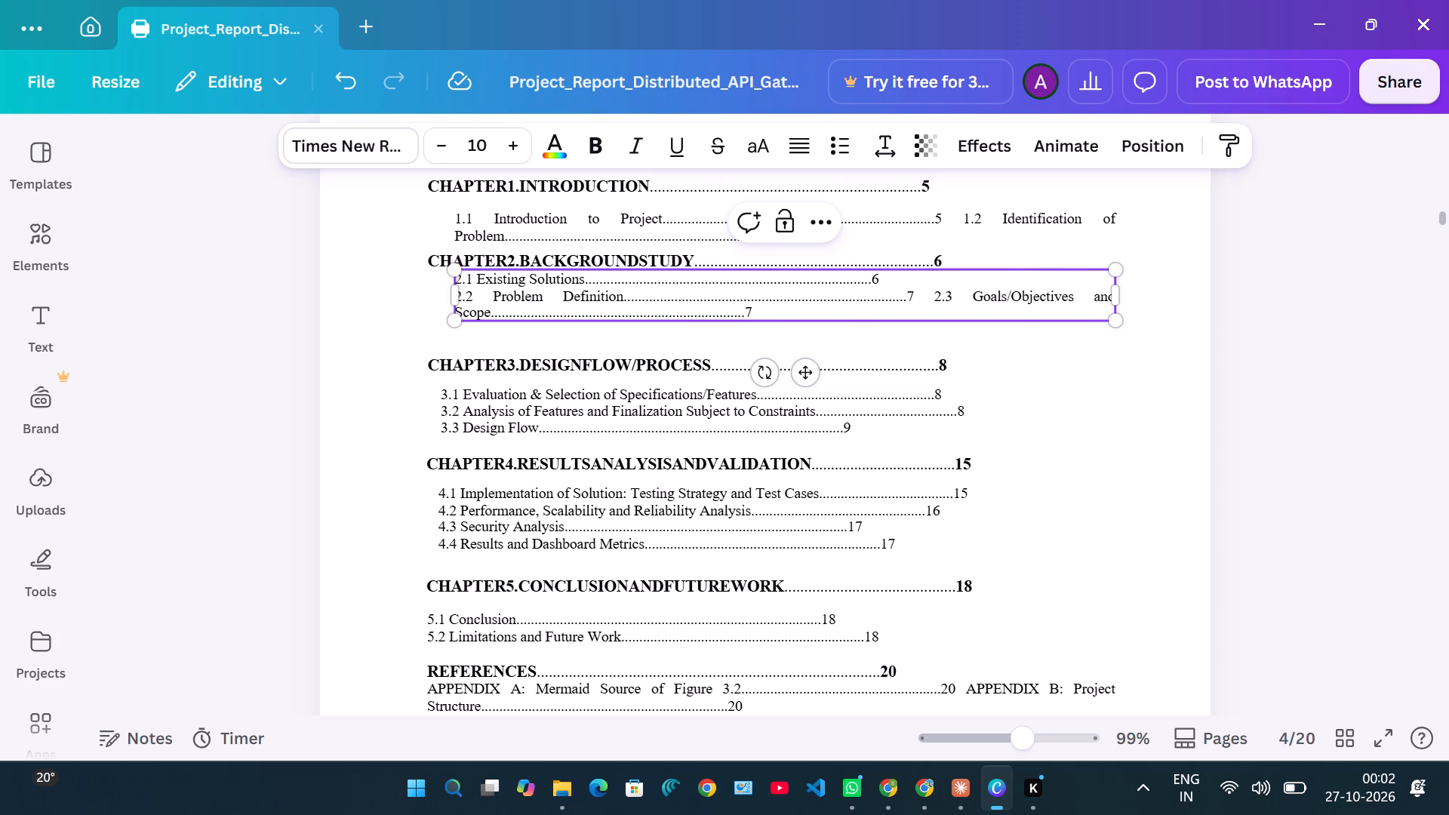
pyautogui.press('Return')
pyautogui.click(1290, 281)
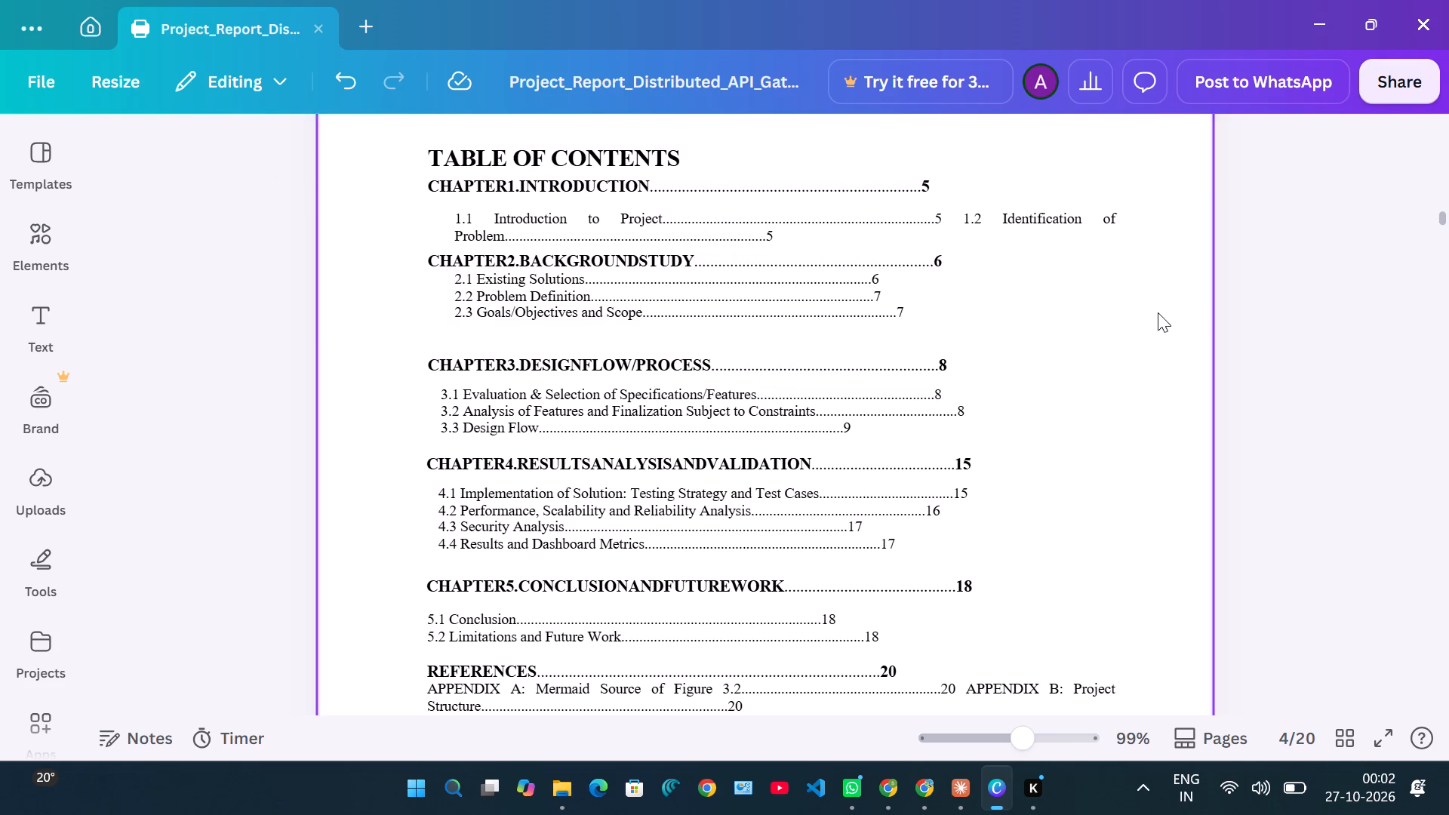
# Move the 2.1 to 2.3 entries down above the Chapter 3 heading and place the Chapter 2 heading just above them.
pyautogui.moveTo(695, 296); pyautogui.dragTo(675, 320)
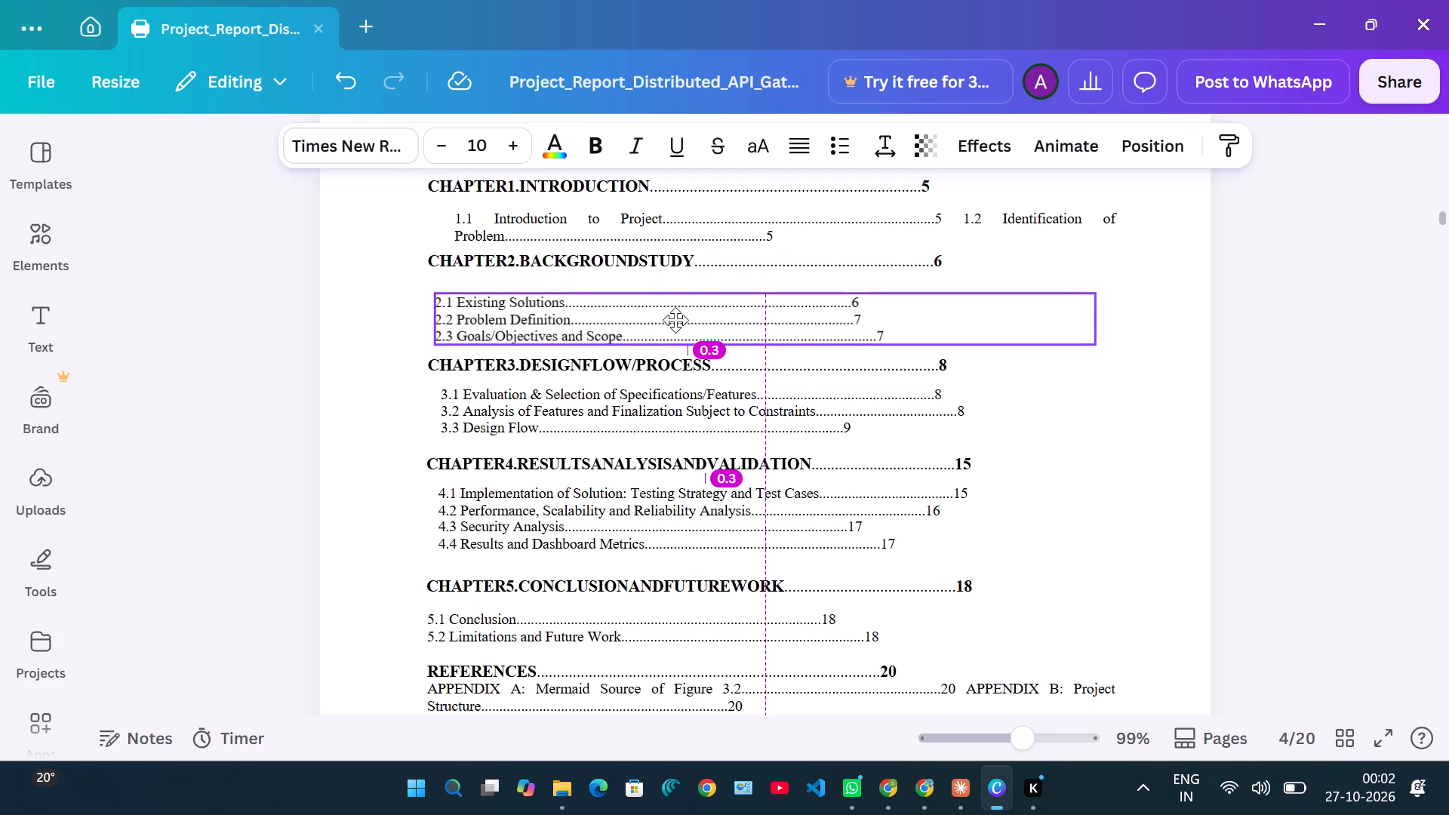
pyautogui.moveTo(675, 320); pyautogui.dragTo(678, 321)
pyautogui.moveTo(598, 263); pyautogui.dragTo(598, 264)
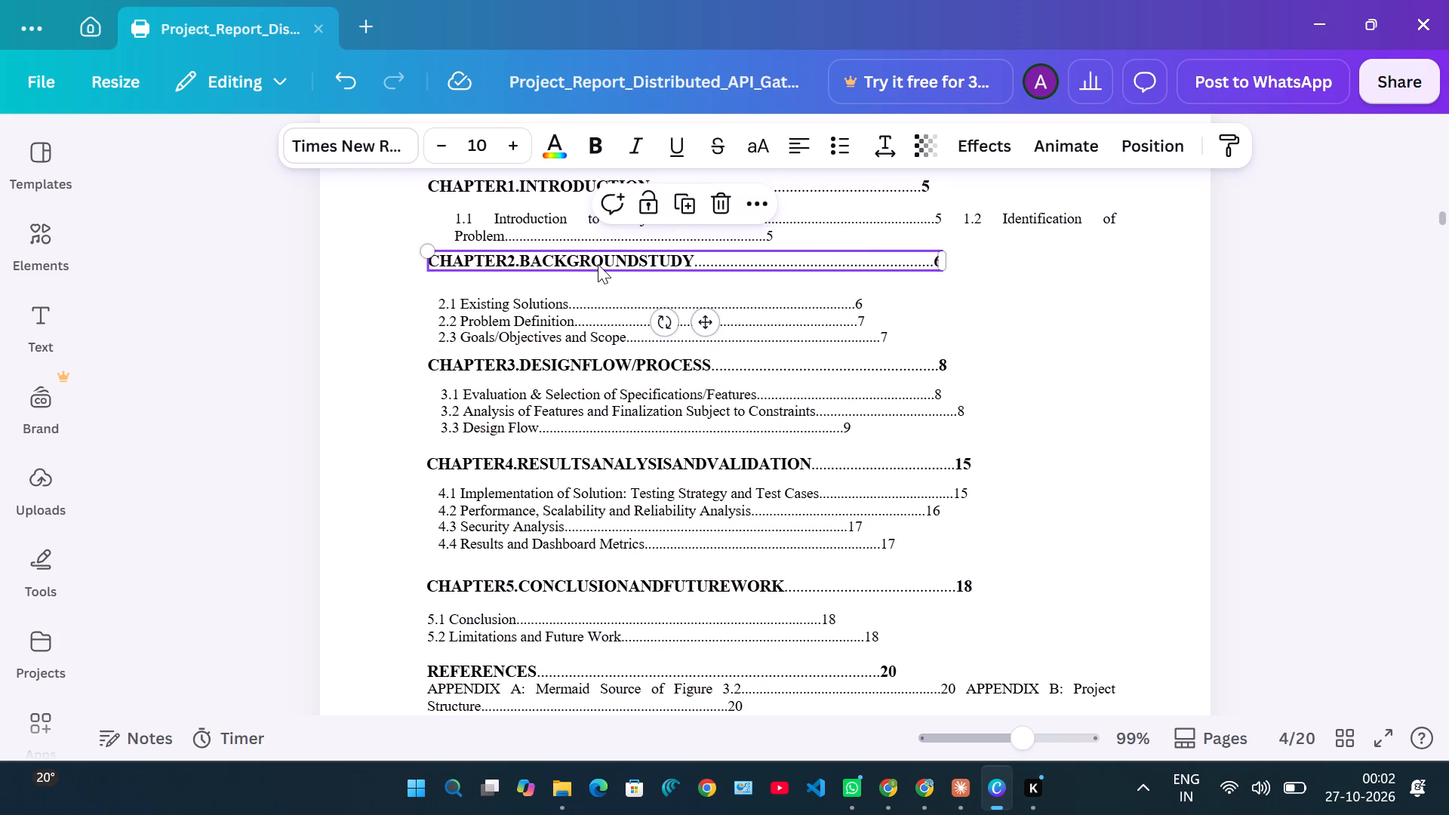
pyautogui.moveTo(598, 264); pyautogui.dragTo(598, 279)
pyautogui.click(1251, 260)
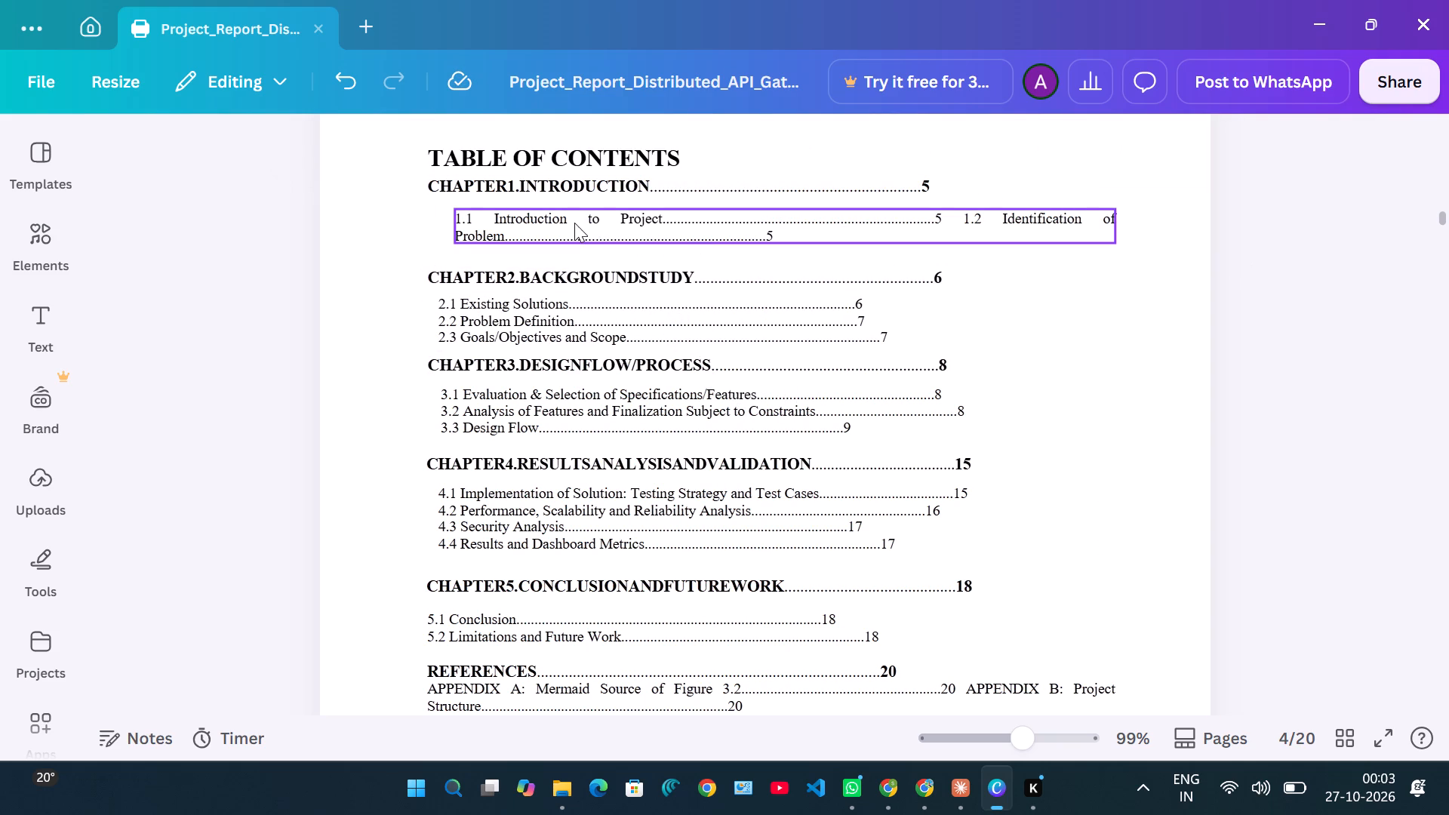
# Break the Chapter 1 text so that entry 1.2 starts on its own line below 1.1.
pyautogui.click(962, 220)
pyautogui.click(962, 220)
pyautogui.click(962, 220)
pyautogui.click(962, 220)
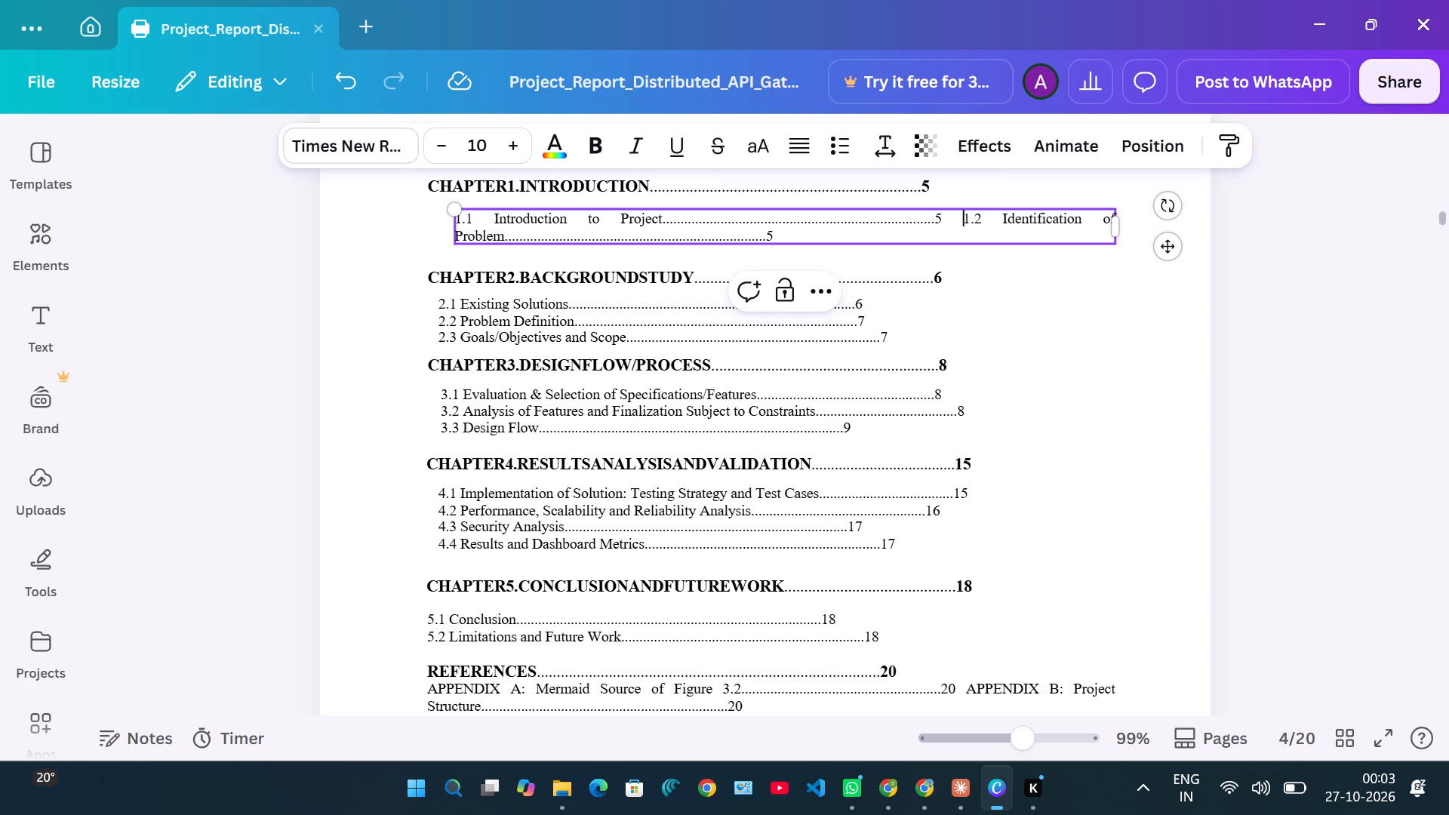
pyautogui.press('Return')
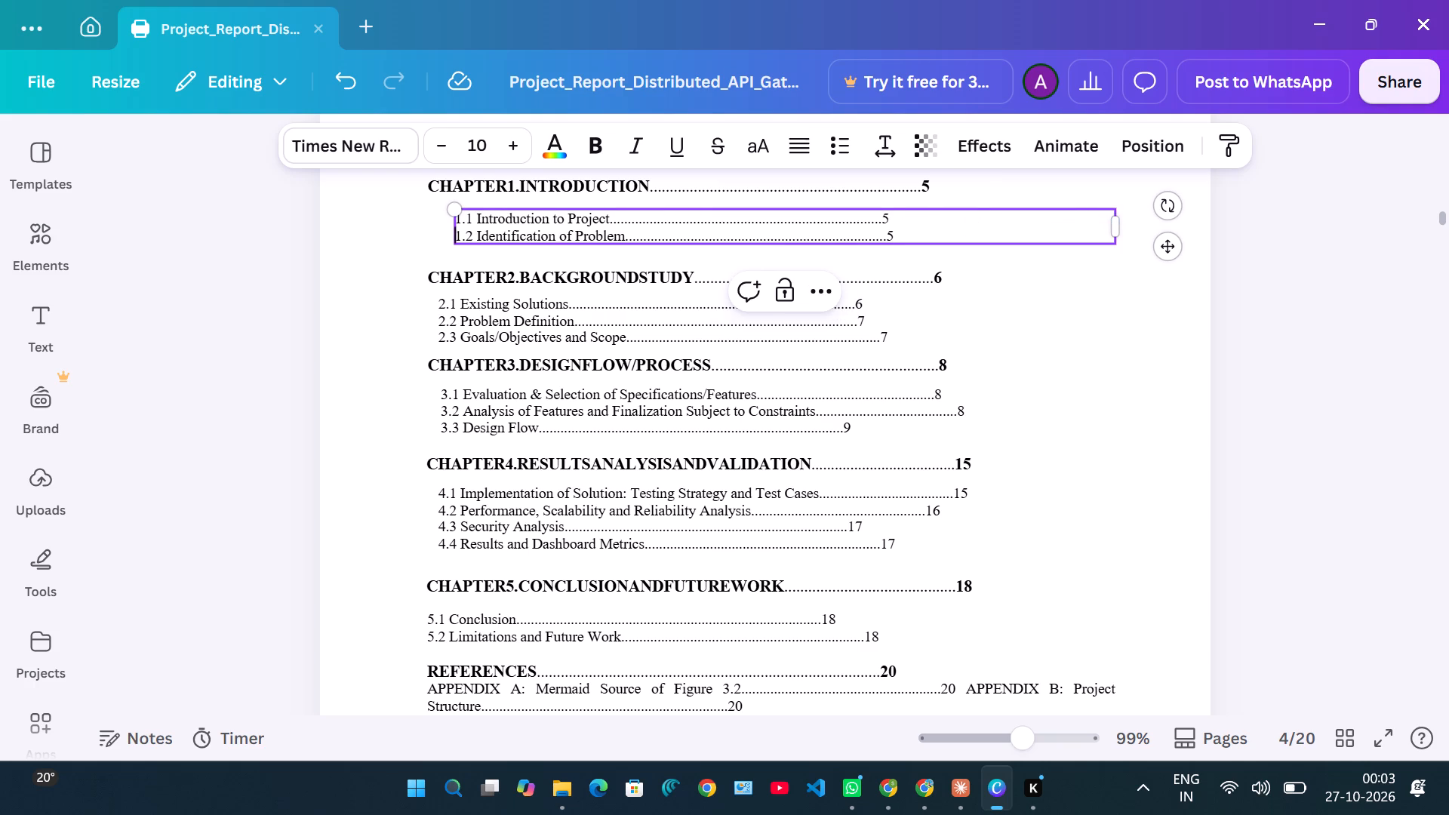
# Review the layout of pages 1 to 5, from the cover page through the table of contents to Chapter 1.
pyautogui.scroll(10, 962, 220)
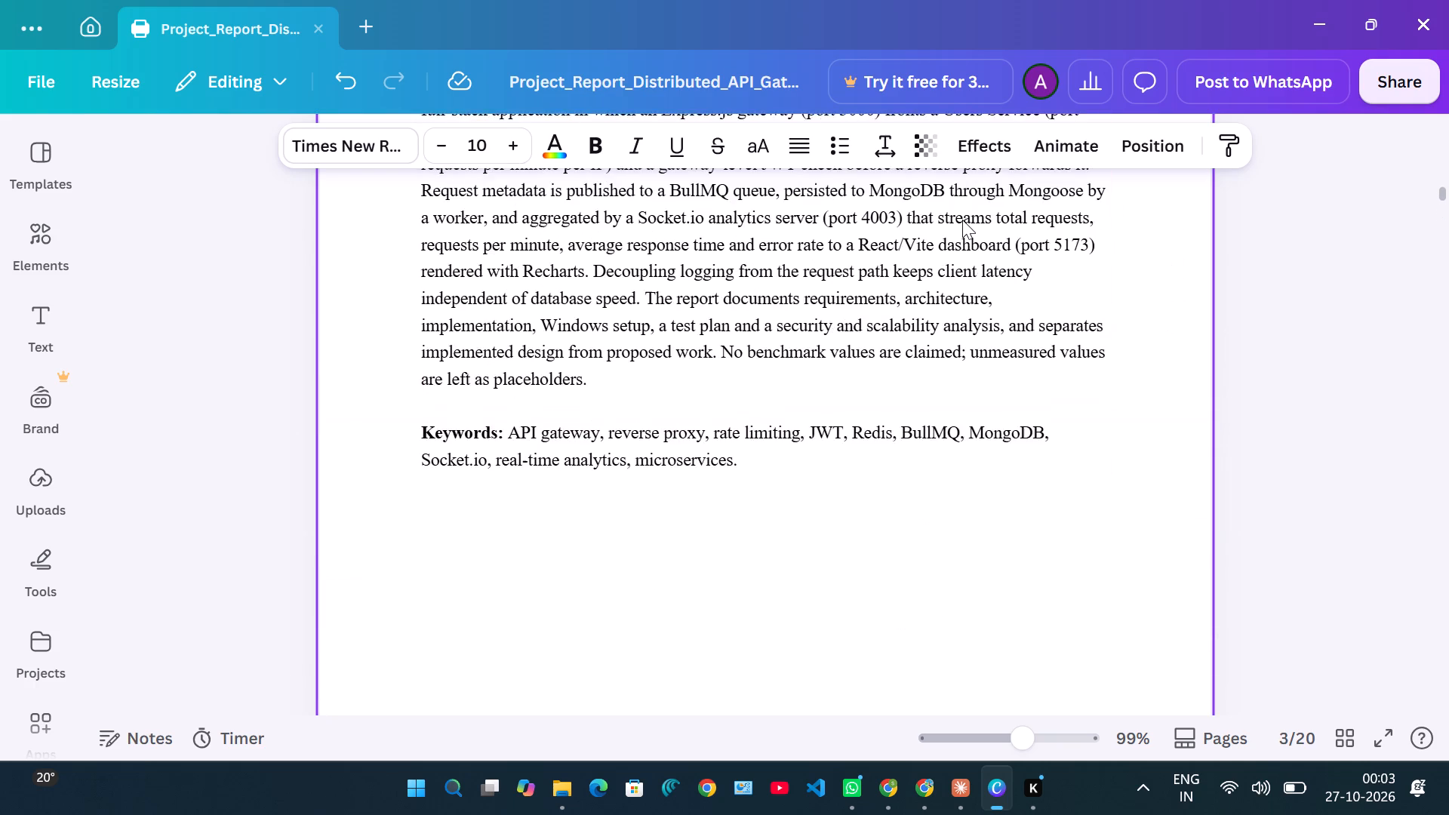
pyautogui.scroll(3, 962, 220)
pyautogui.scroll(-13, 962, 220)
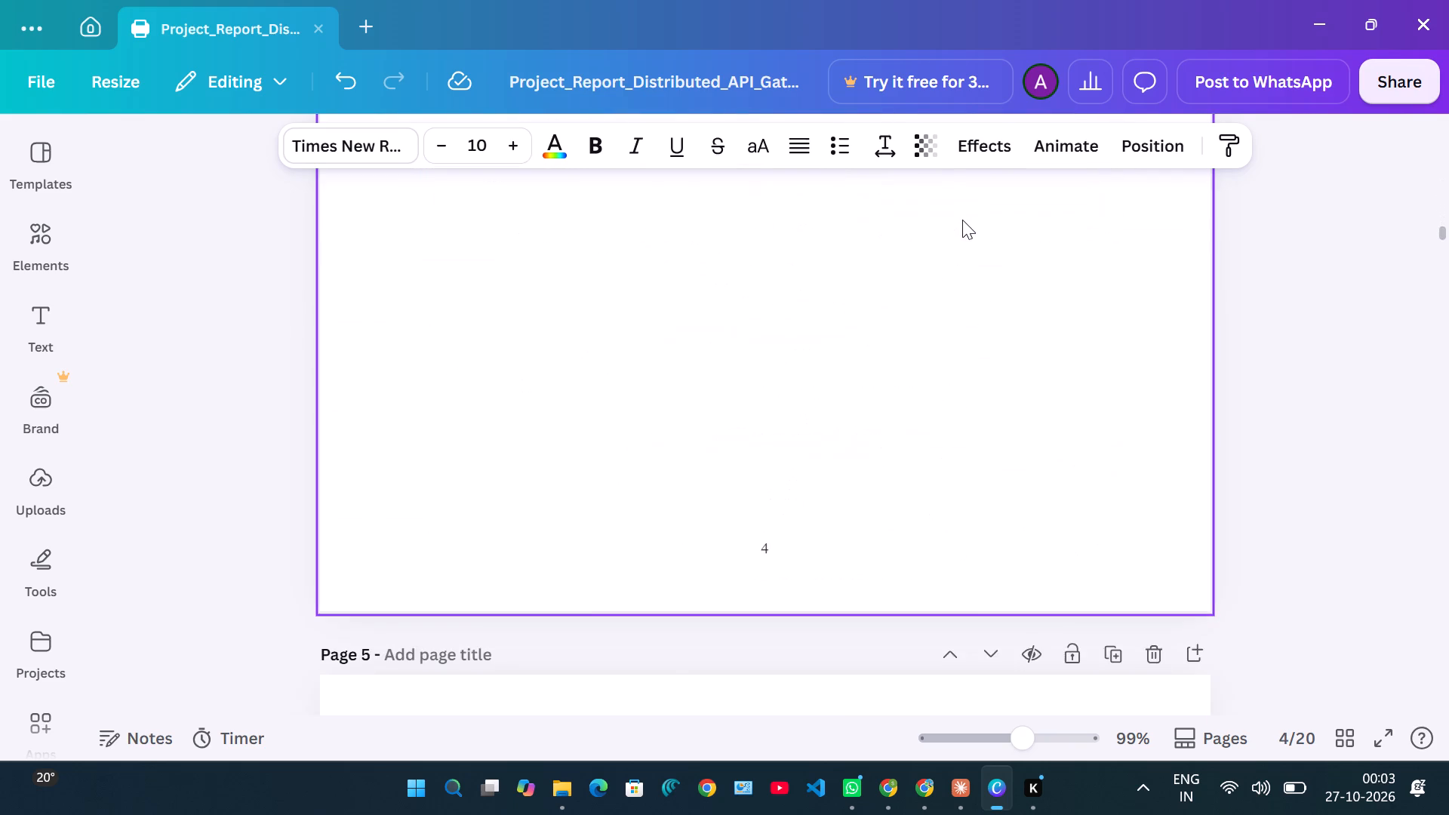
pyautogui.scroll(-7, 962, 220)
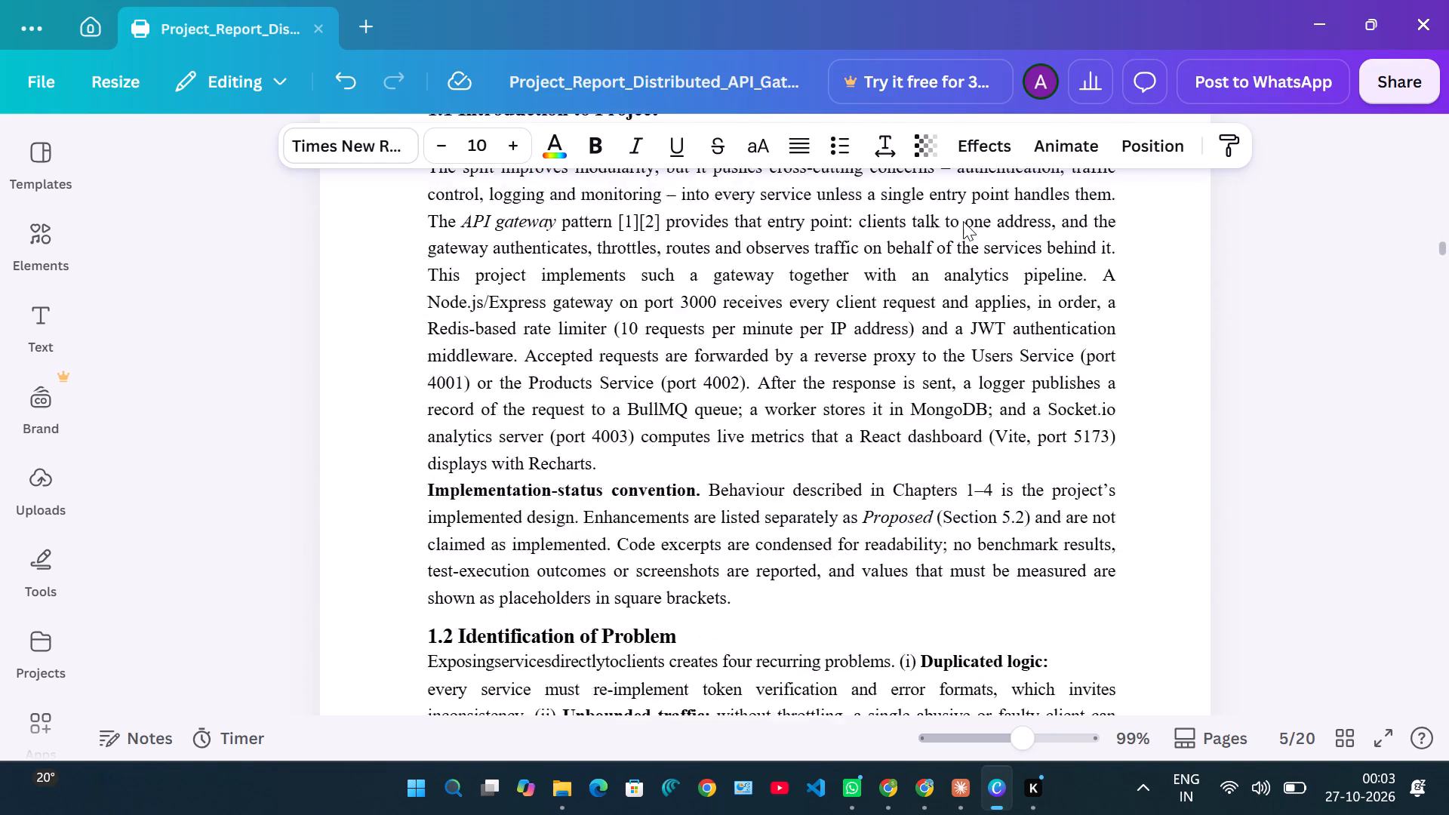
pyautogui.scroll(-1, 963, 221)
pyautogui.scroll(11, 963, 221)
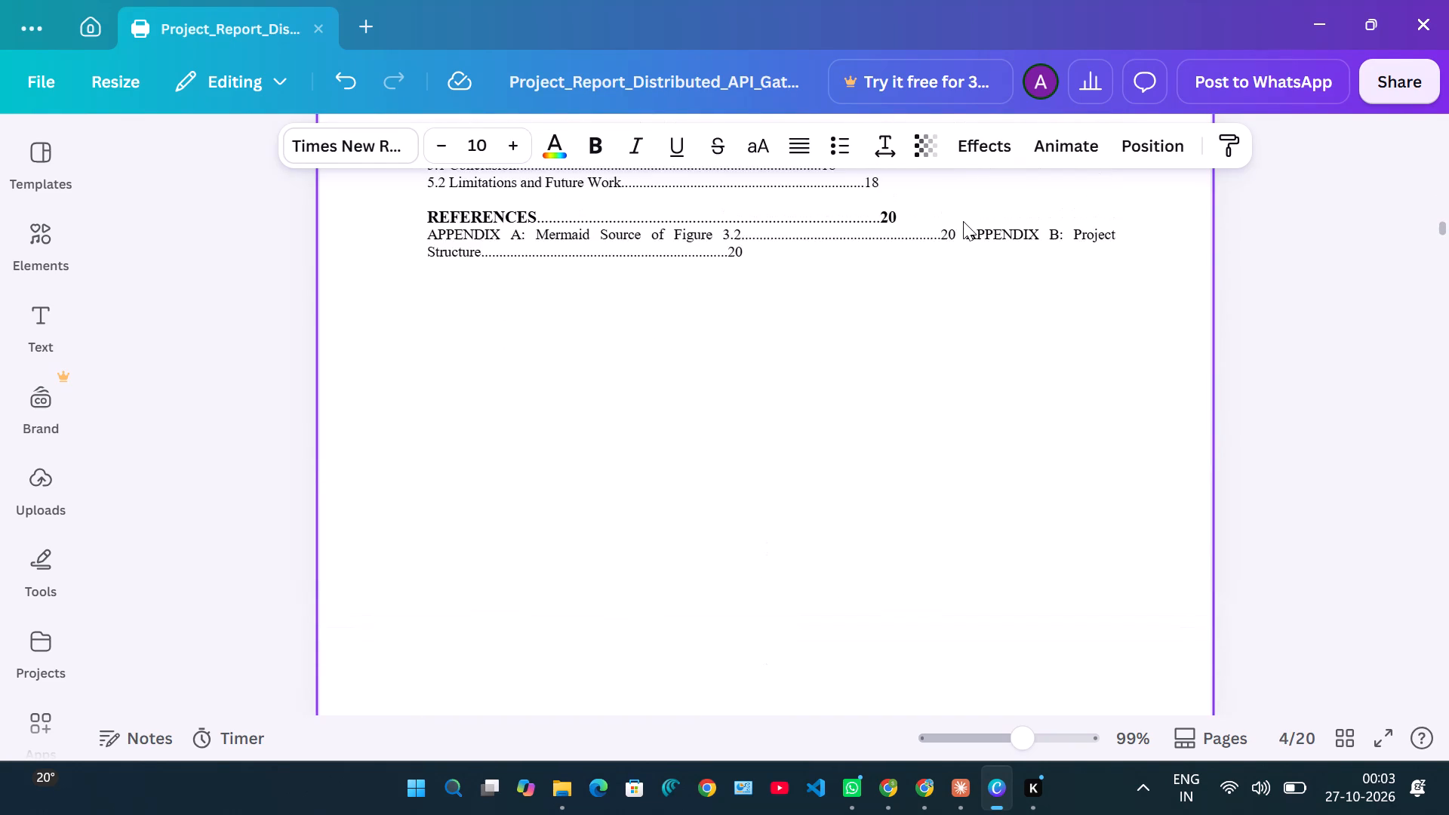
pyautogui.scroll(5, 963, 221)
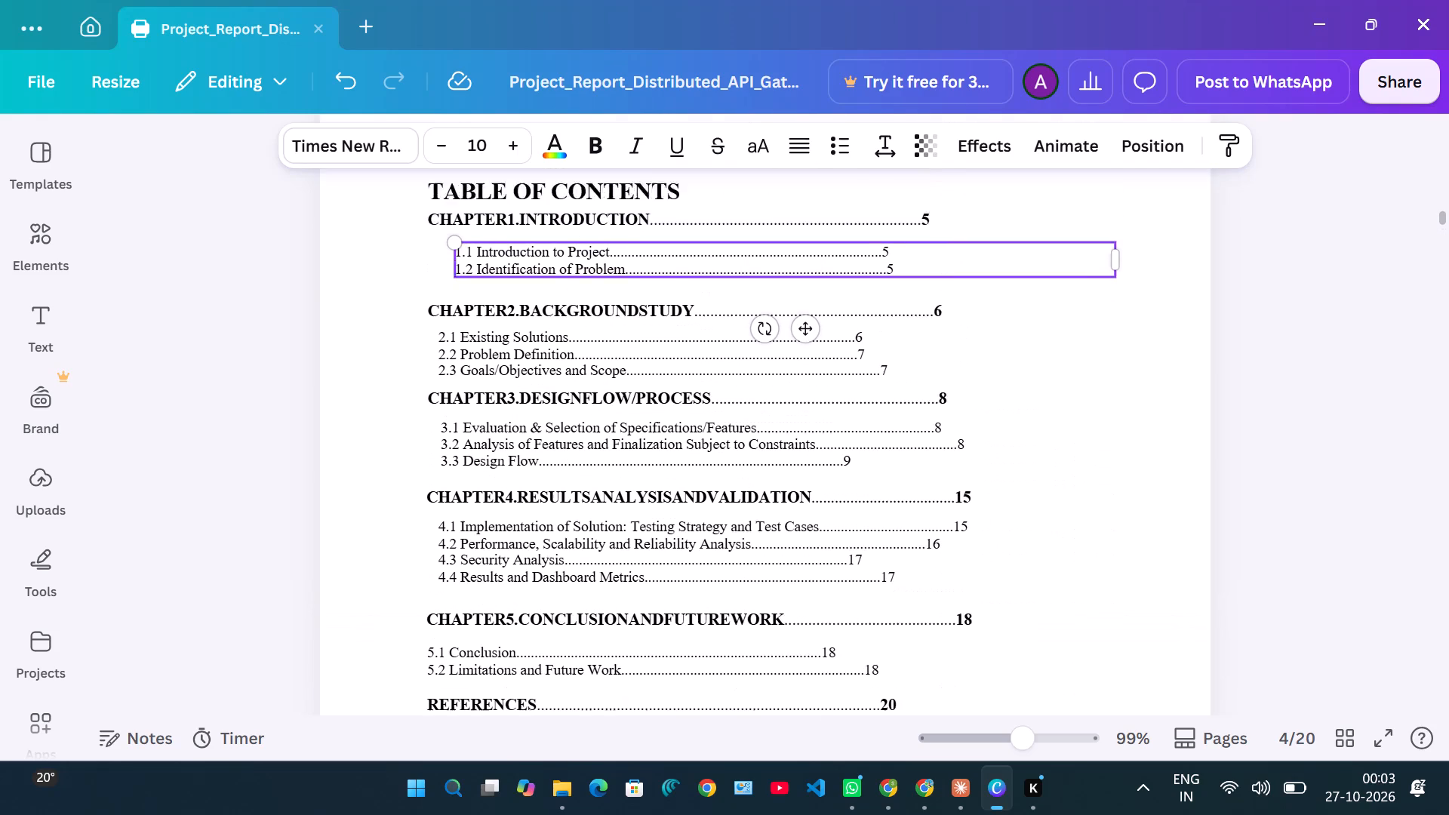
pyautogui.scroll(1, 963, 221)
pyautogui.click(1264, 370)
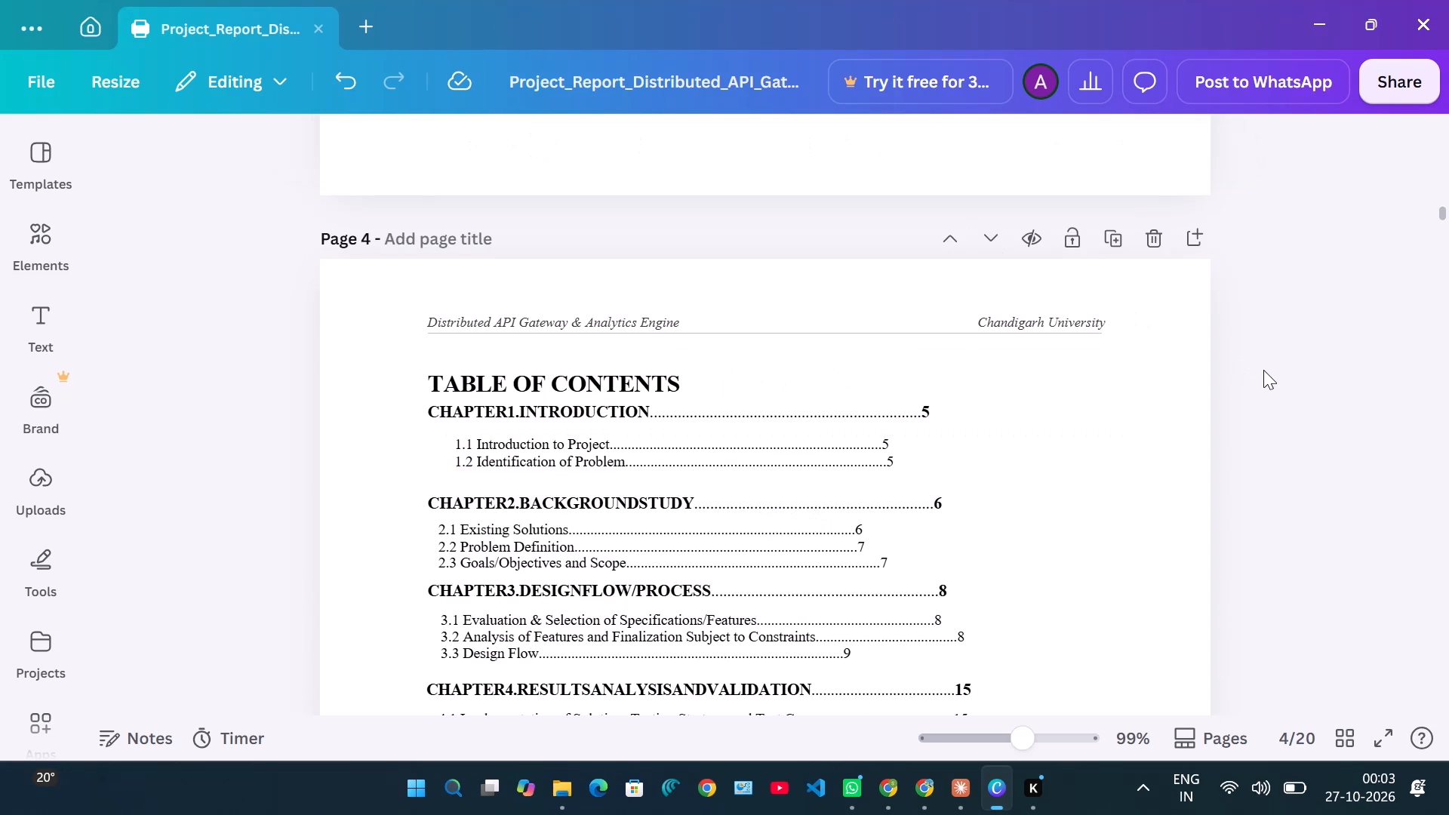
pyautogui.scroll(1, 1263, 370)
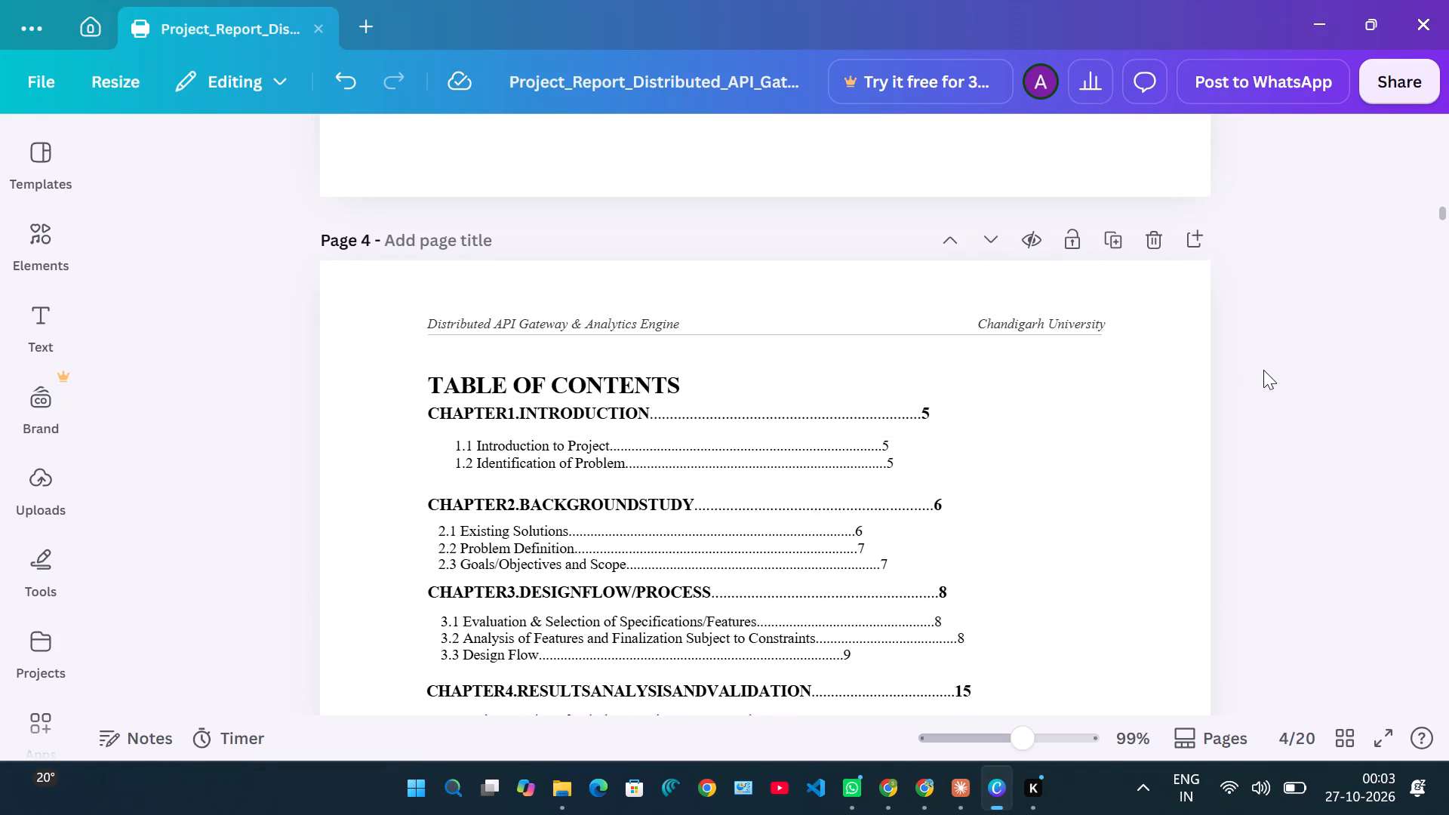
pyautogui.scroll(13, 1263, 370)
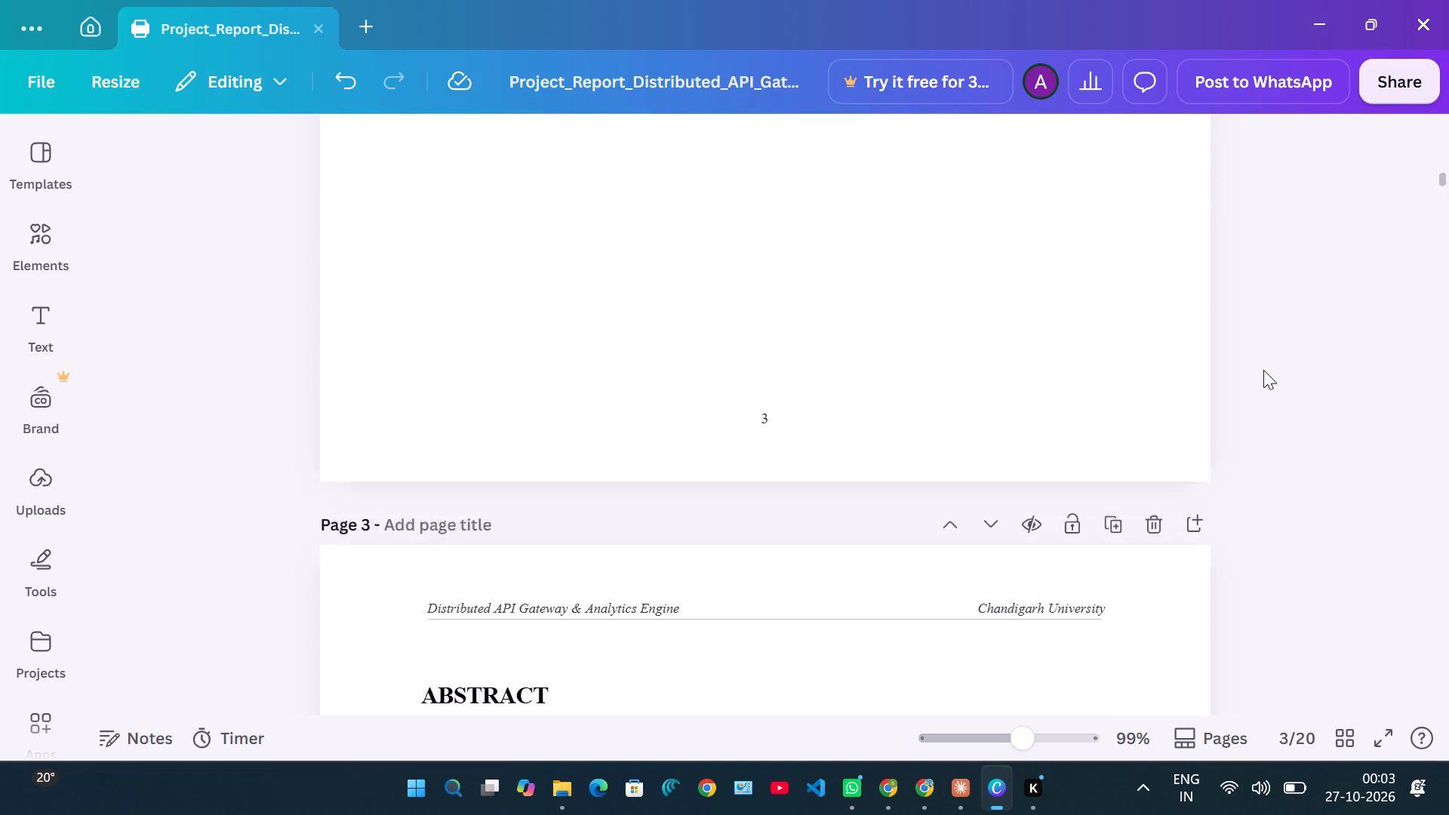
pyautogui.scroll(19, 1263, 370)
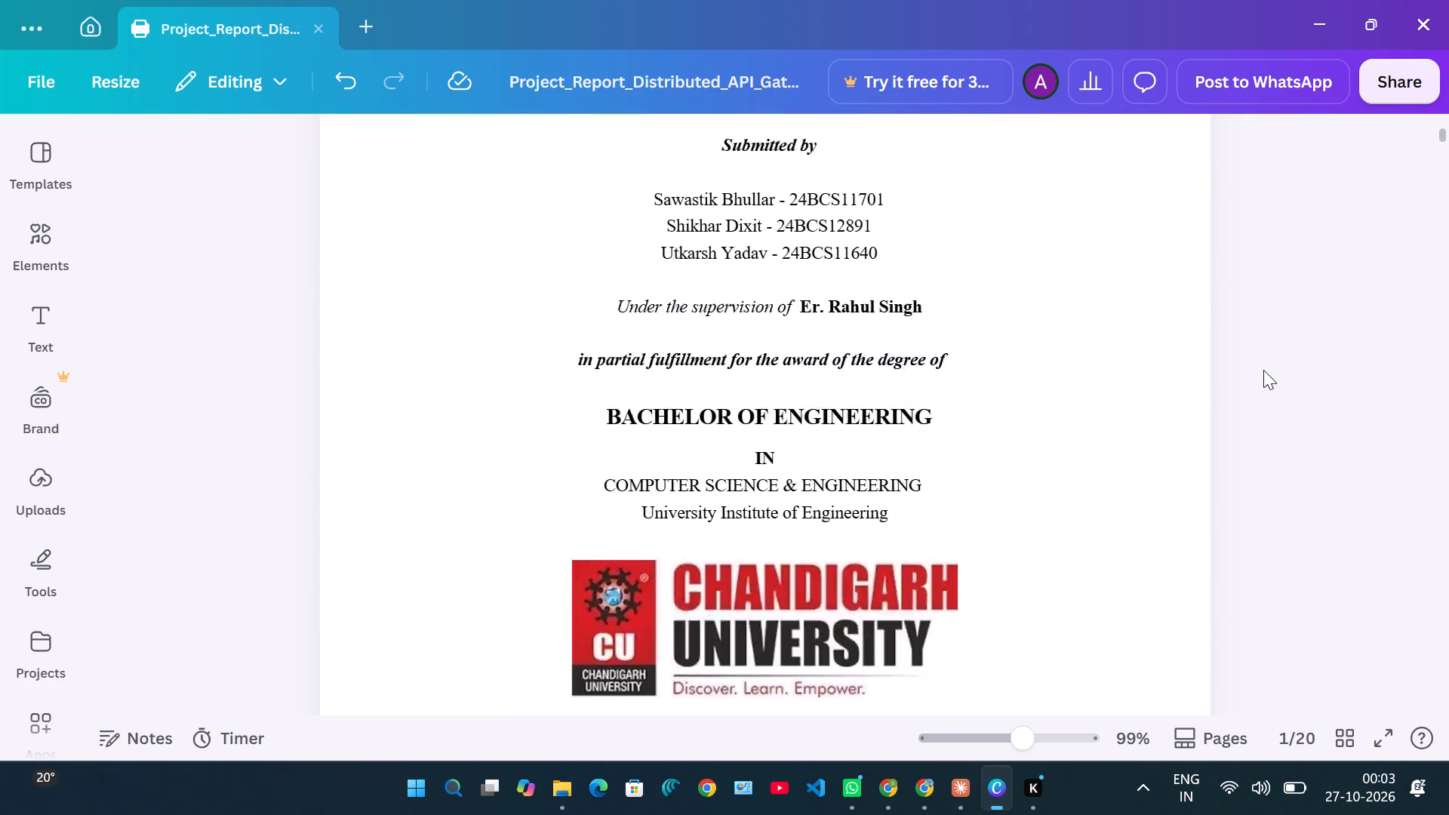
pyautogui.scroll(5, 1263, 370)
pyautogui.scroll(-15, 1263, 370)
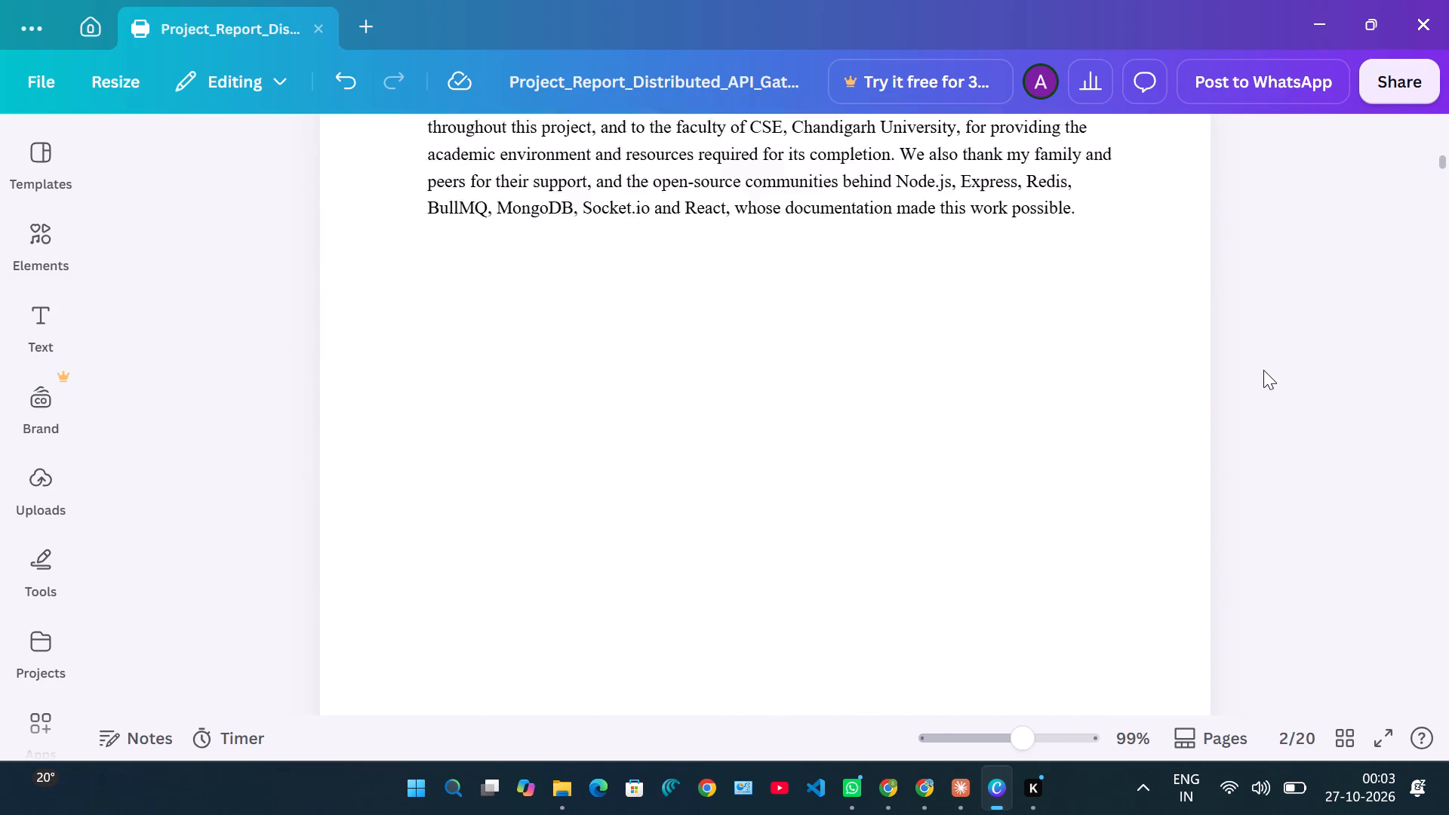
pyautogui.scroll(-4, 1263, 370)
pyautogui.scroll(6, 1263, 370)
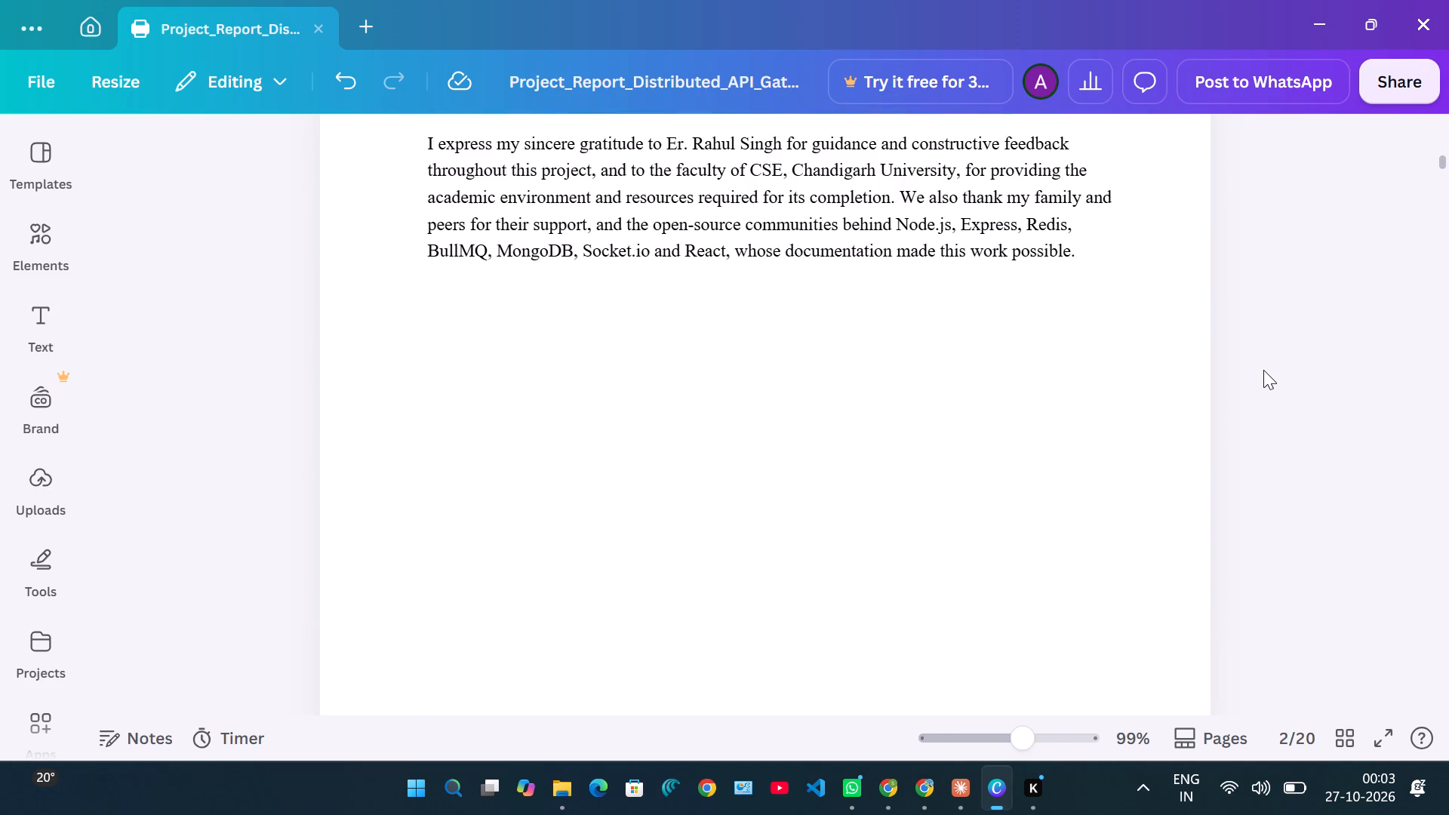
pyautogui.scroll(5, 1263, 370)
pyautogui.scroll(-2, 1263, 370)
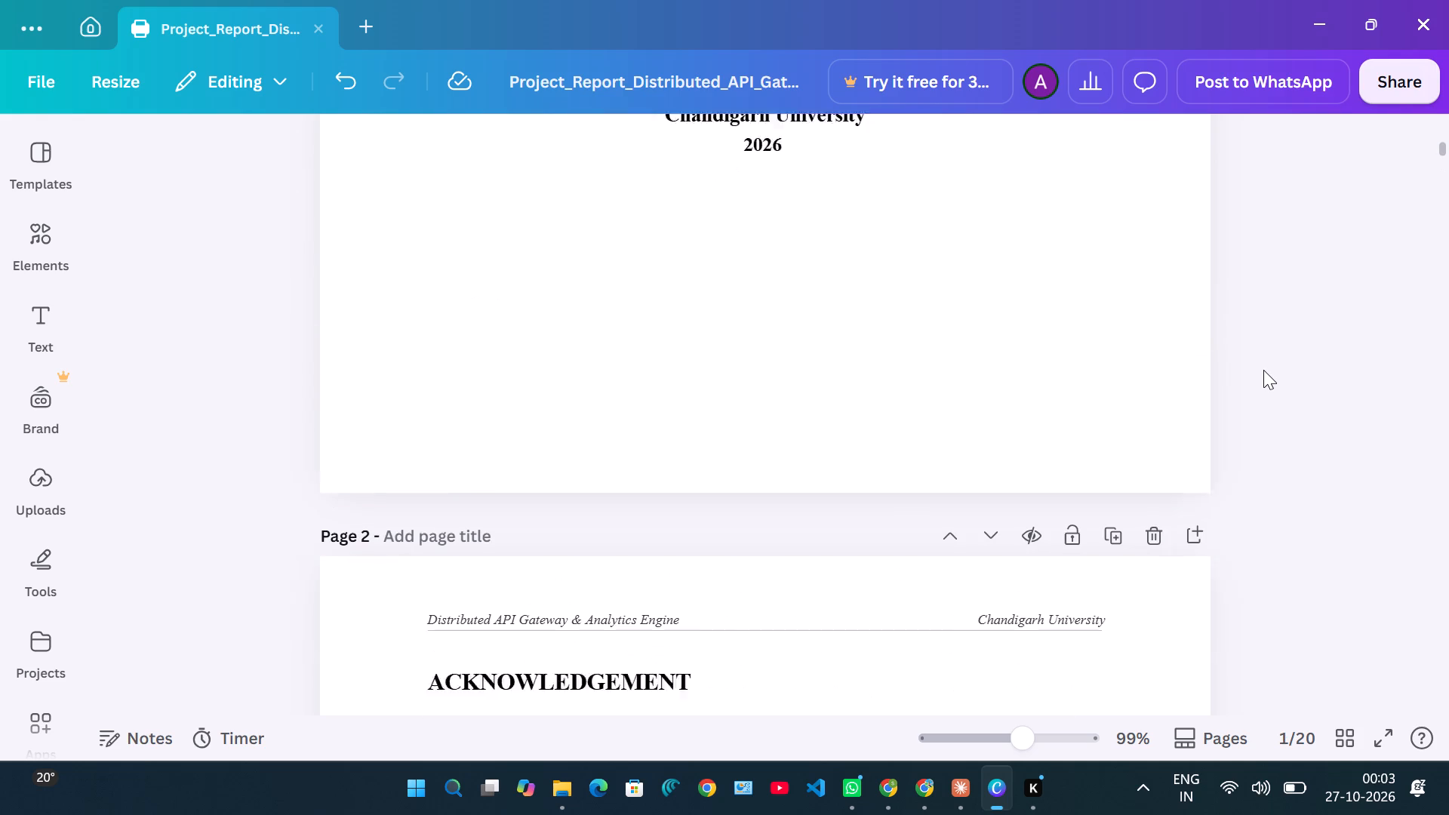
pyautogui.scroll(-16, 1263, 370)
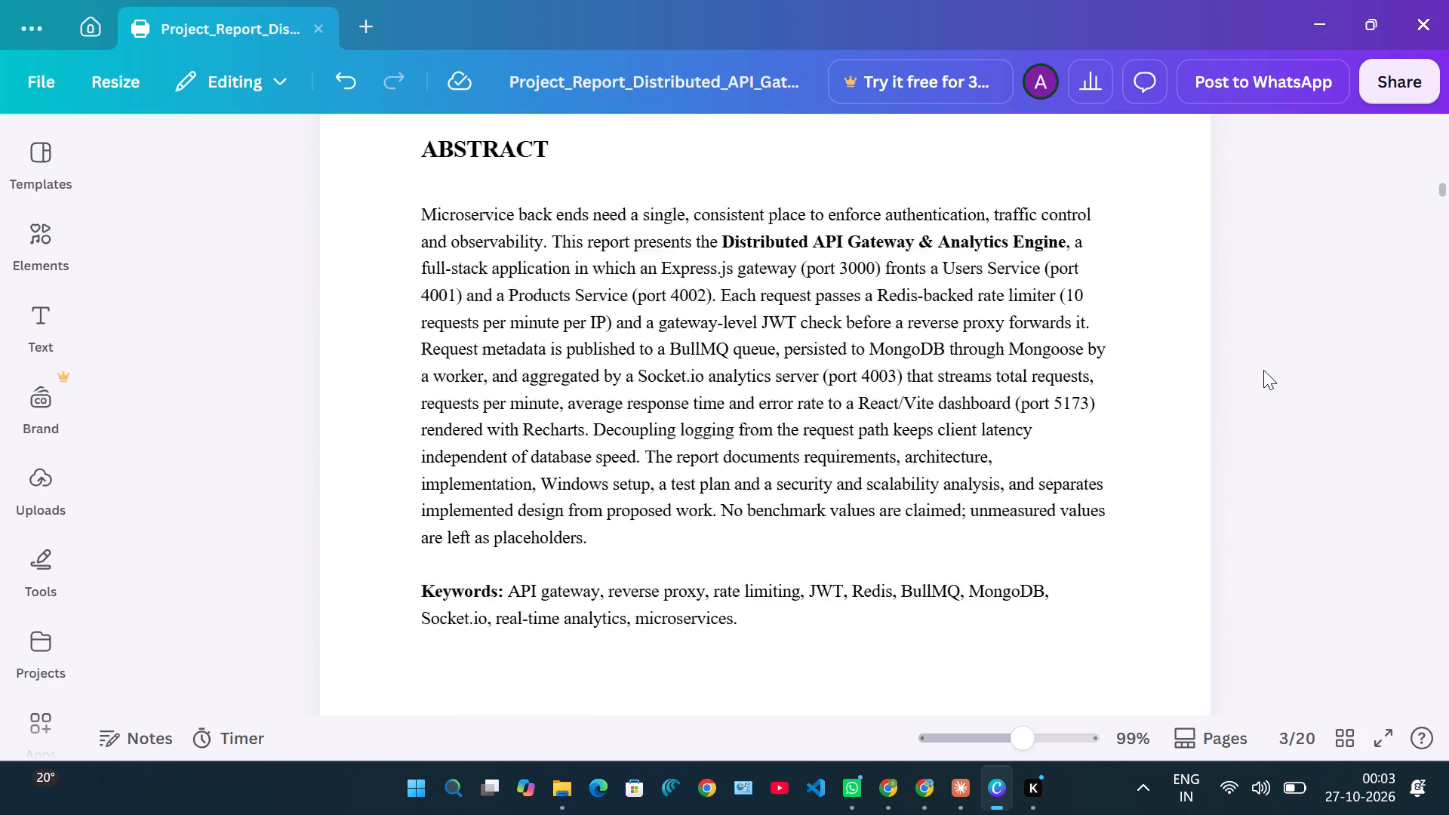
pyautogui.scroll(-13, 1263, 370)
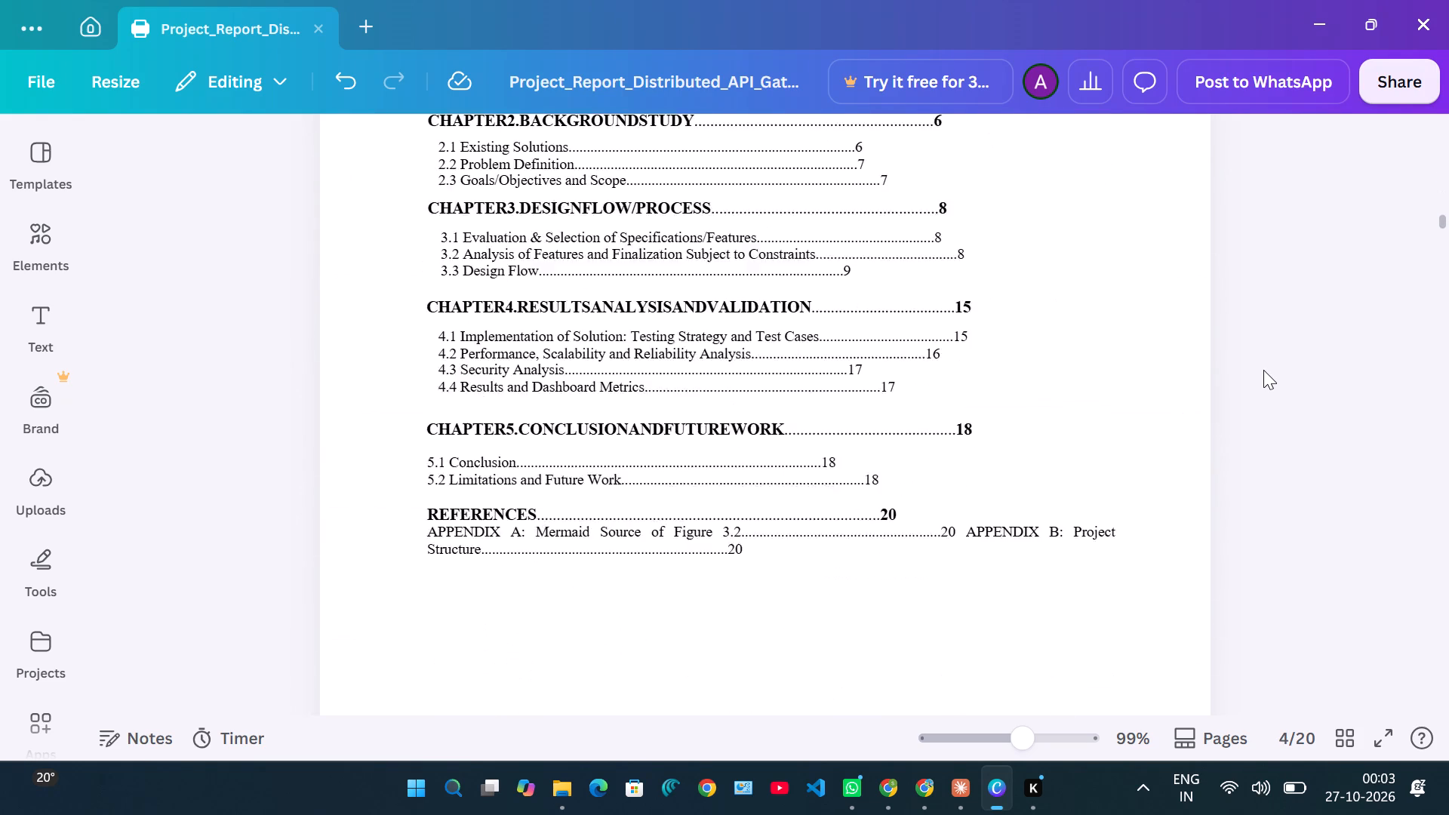
pyautogui.scroll(-7, 1263, 370)
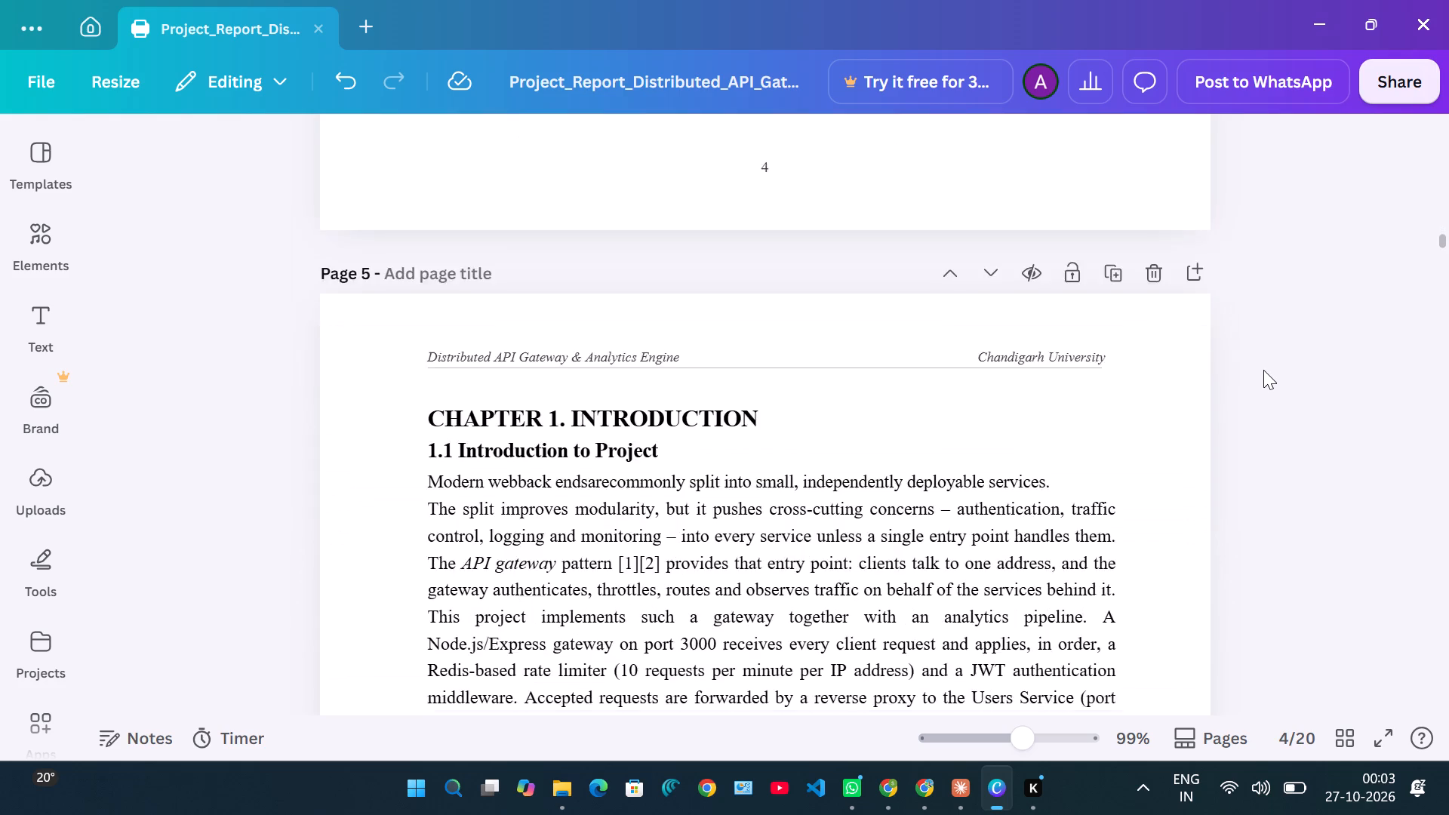
pyautogui.scroll(-4, 1263, 370)
# Break the appendix text under References before "3.2" and before "APPENDIX B" so each starts a new line.
pyautogui.scroll(10, 1263, 370)
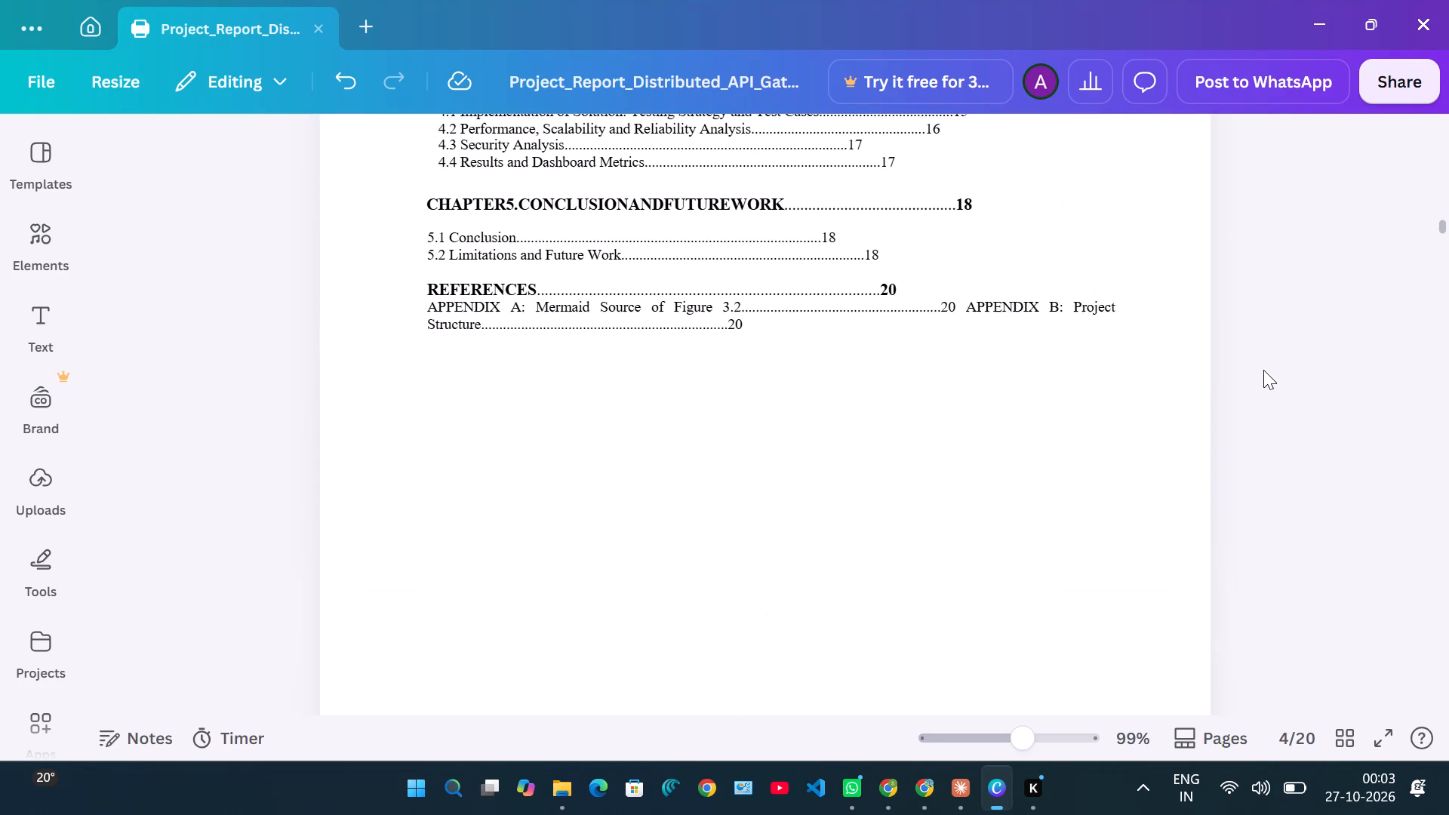
pyautogui.scroll(1, 1263, 370)
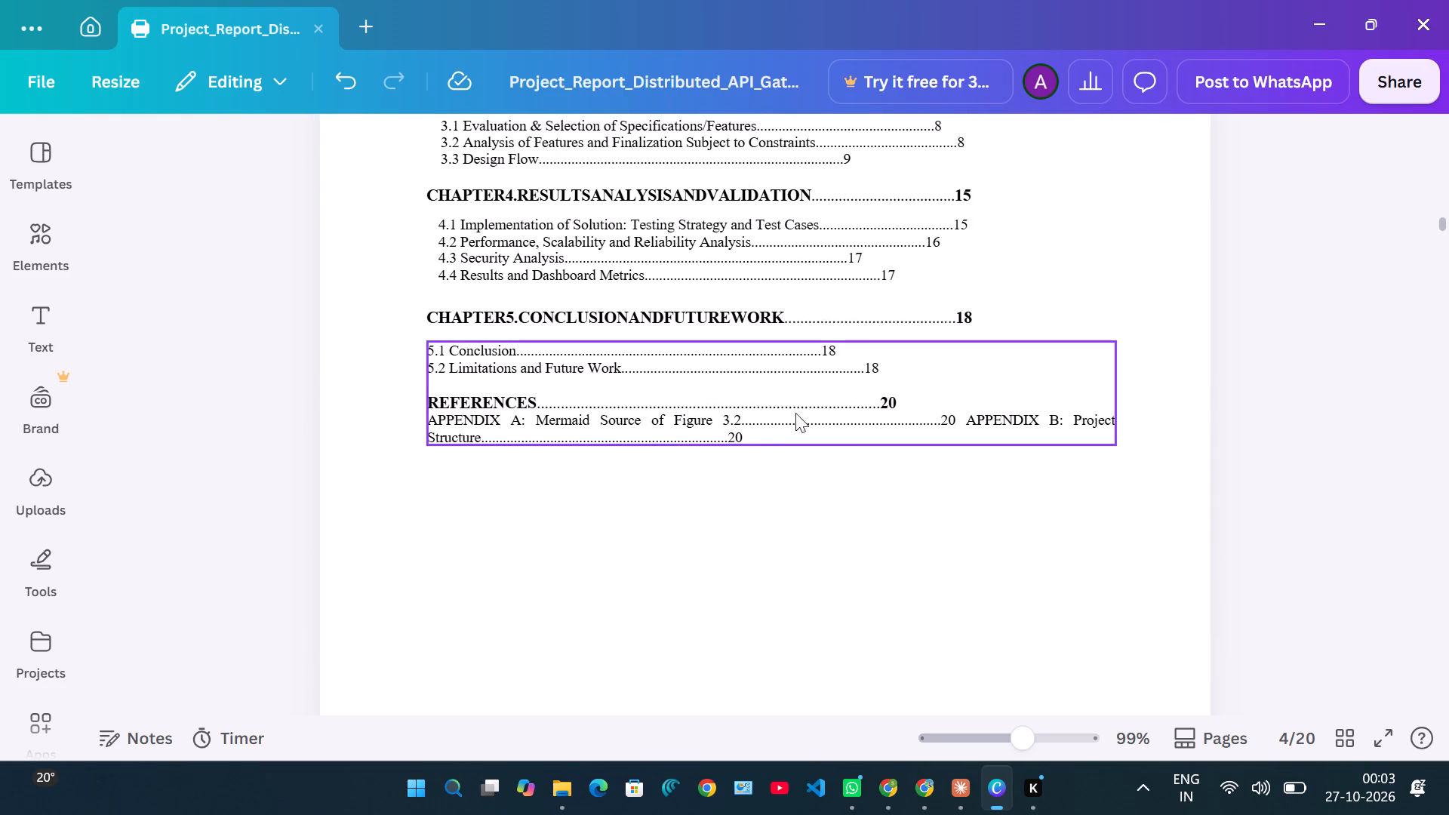
pyautogui.doubleClick(961, 416)
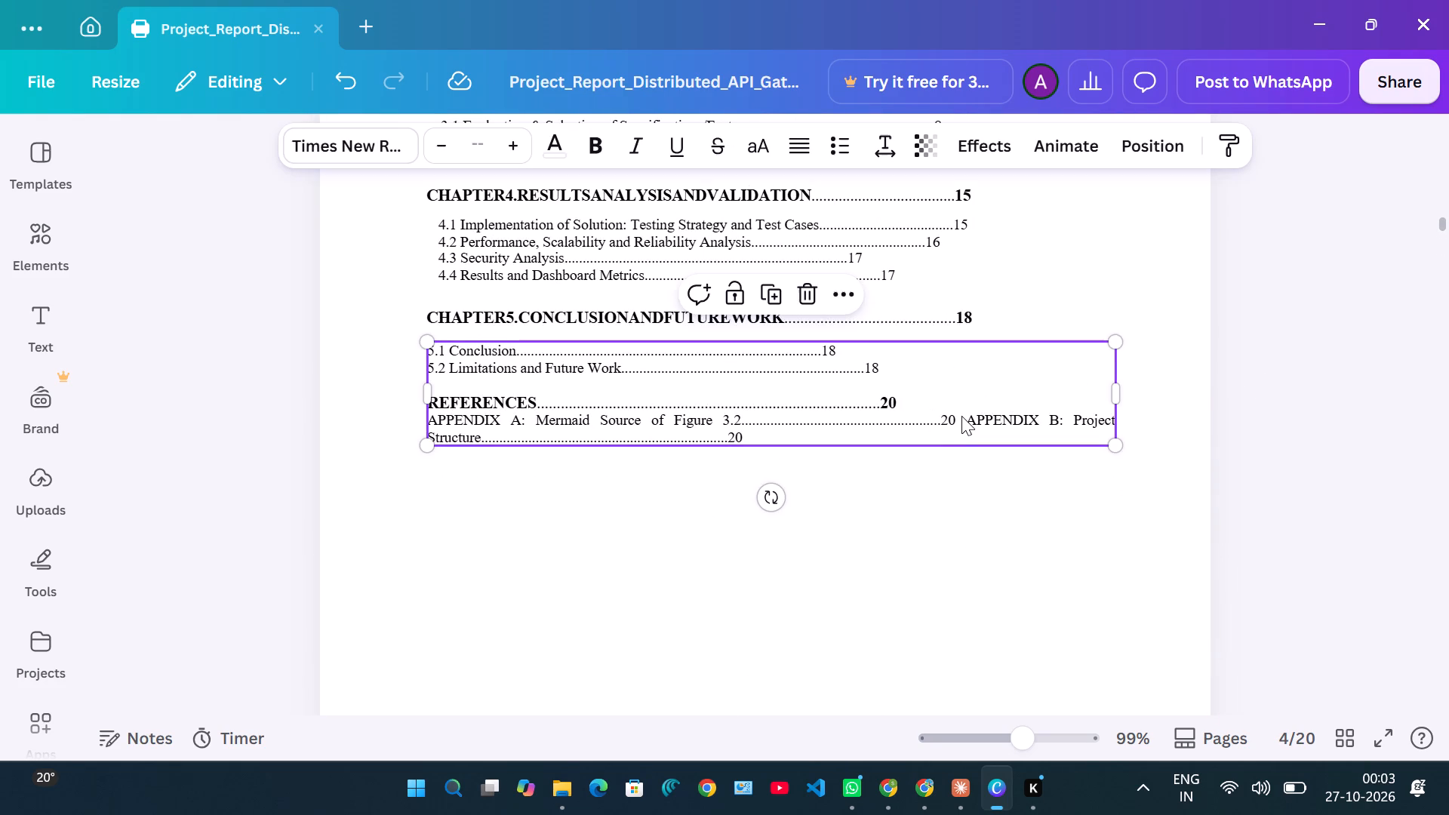
pyautogui.click(720, 419)
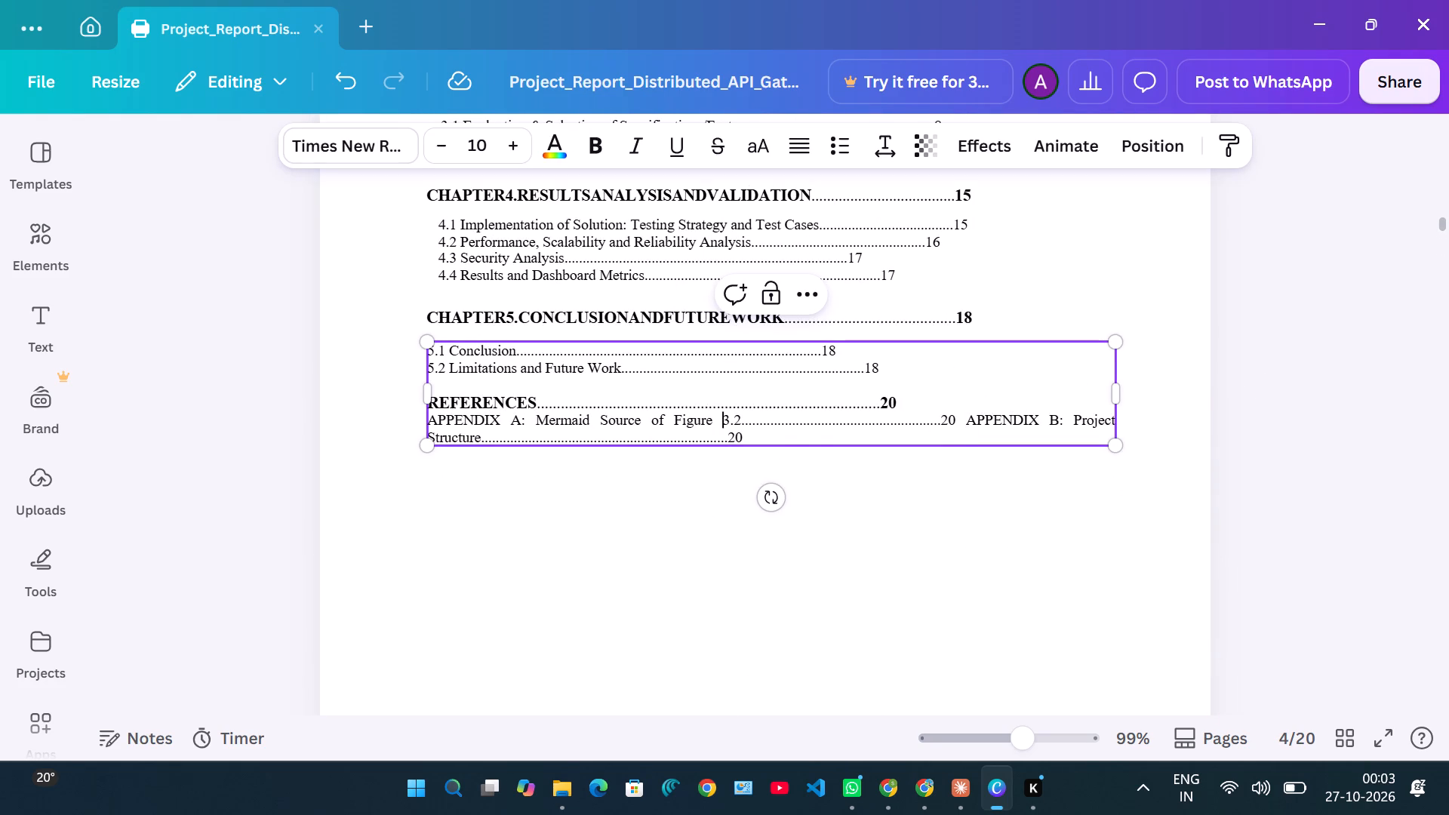
pyautogui.press('Return')
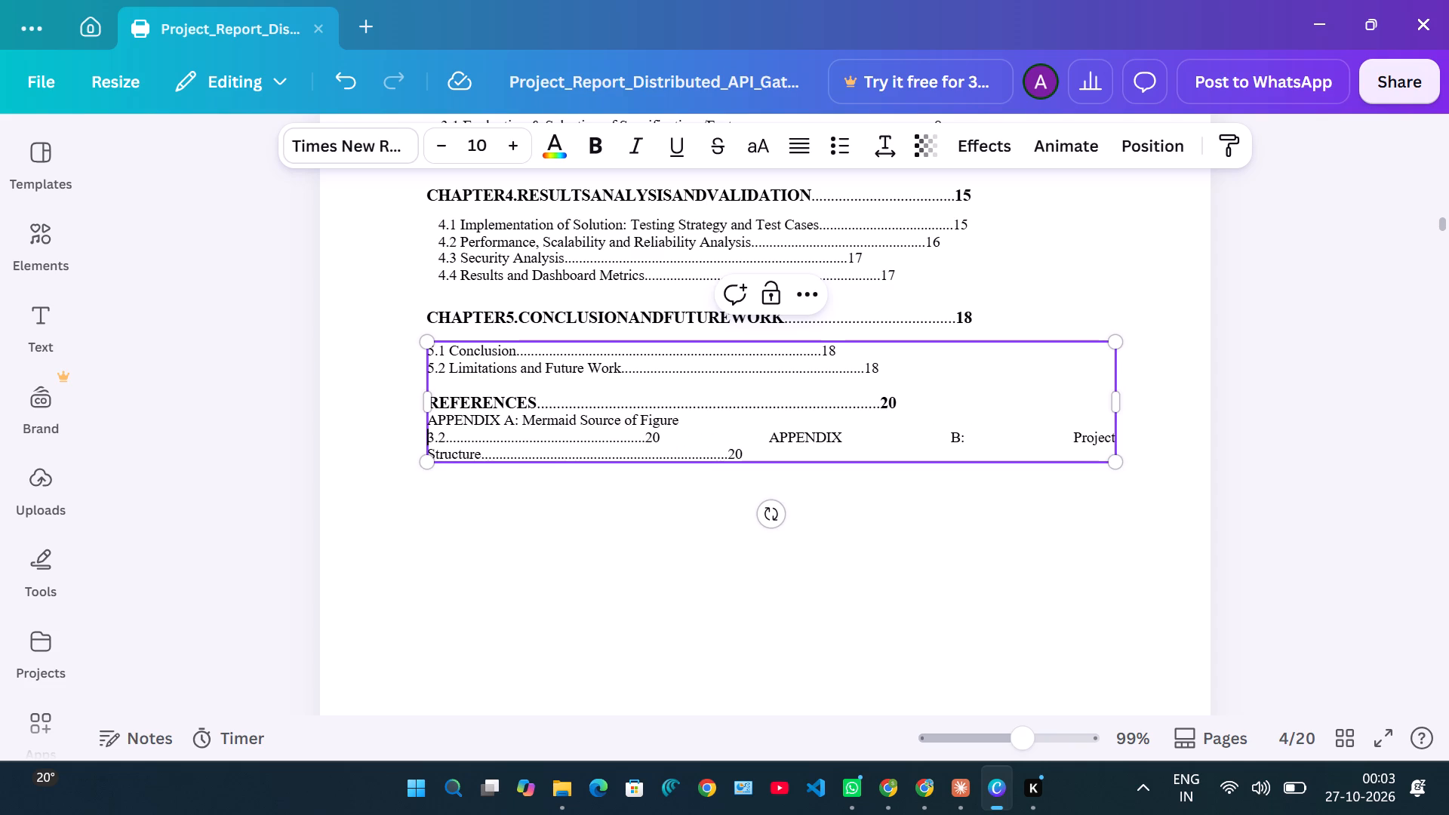
pyautogui.click(770, 437)
pyautogui.press('Return')
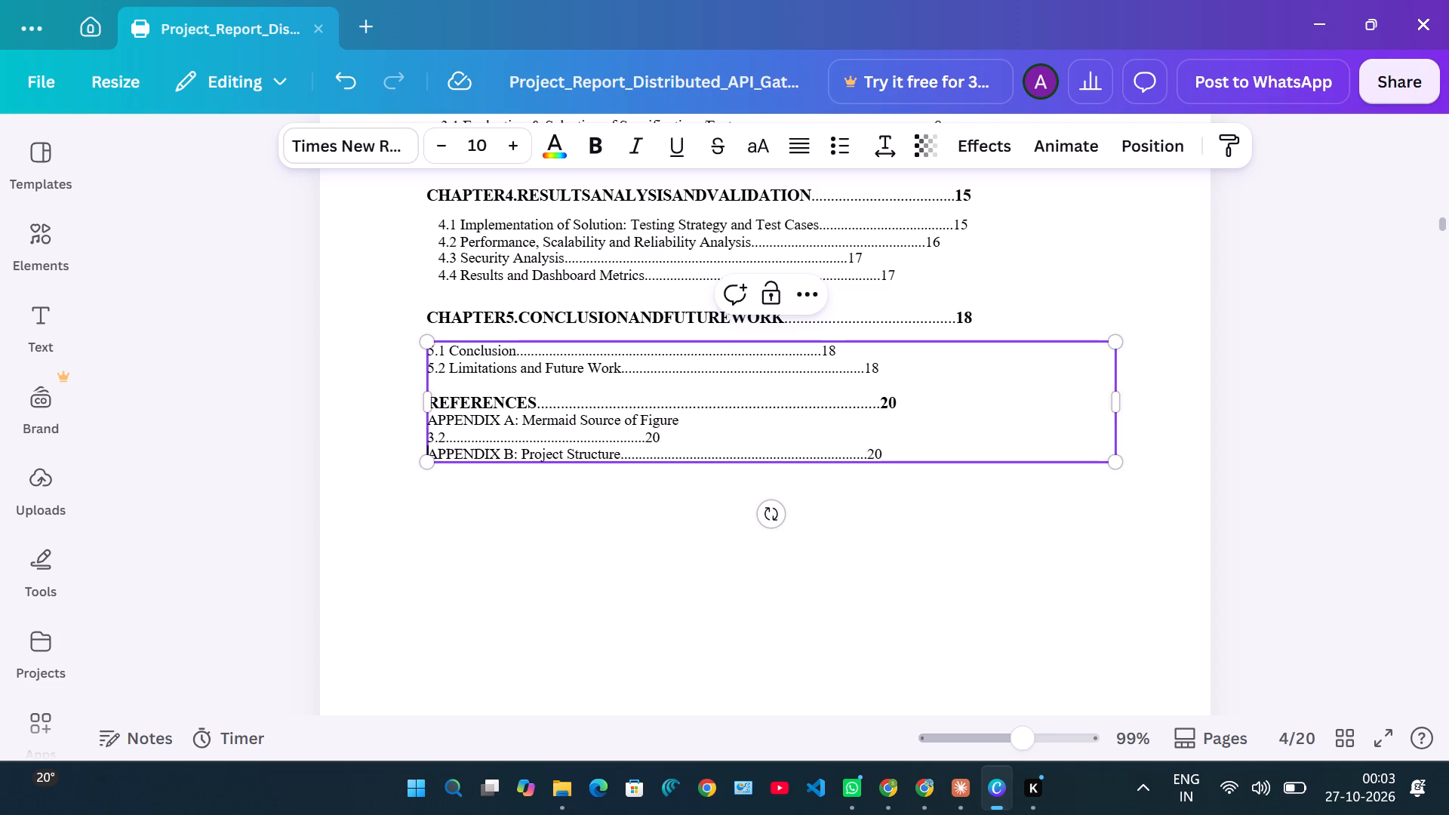
pyautogui.click(1270, 394)
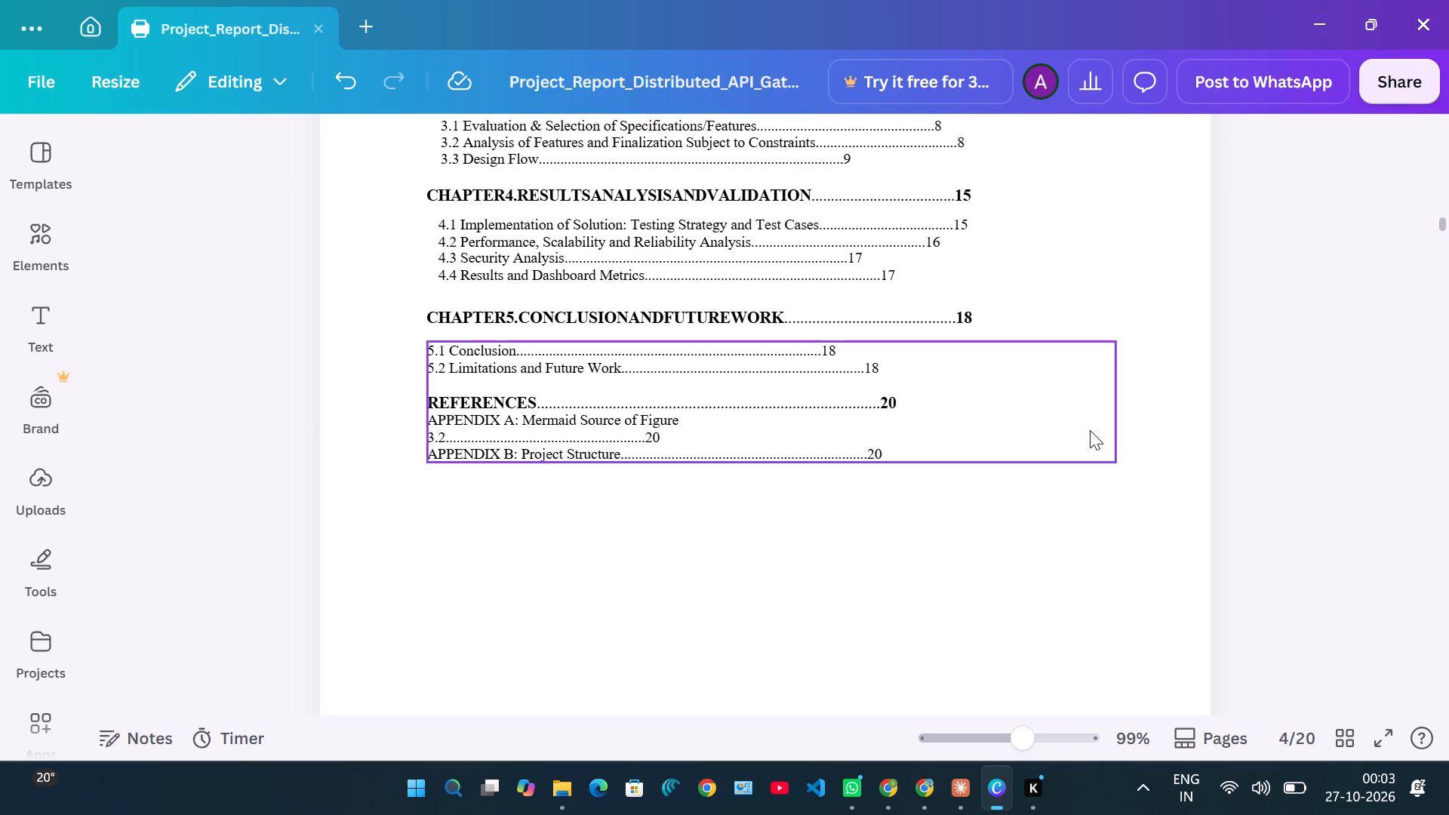
# Insert a blank line between the TABLE OF CONTENTS title and the Chapter 1 heading.
pyautogui.scroll(3, 1236, 397)
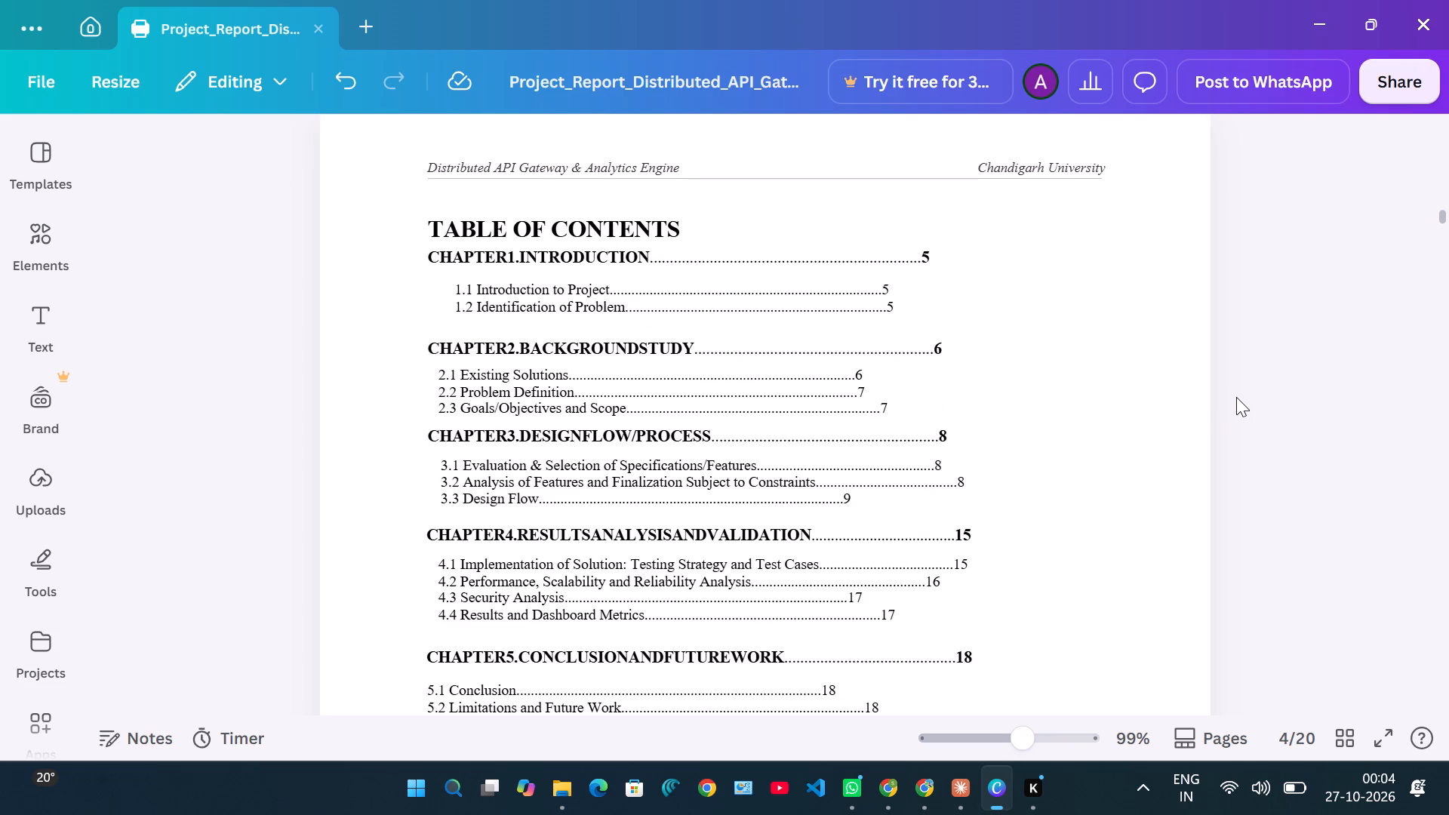
pyautogui.click(694, 227)
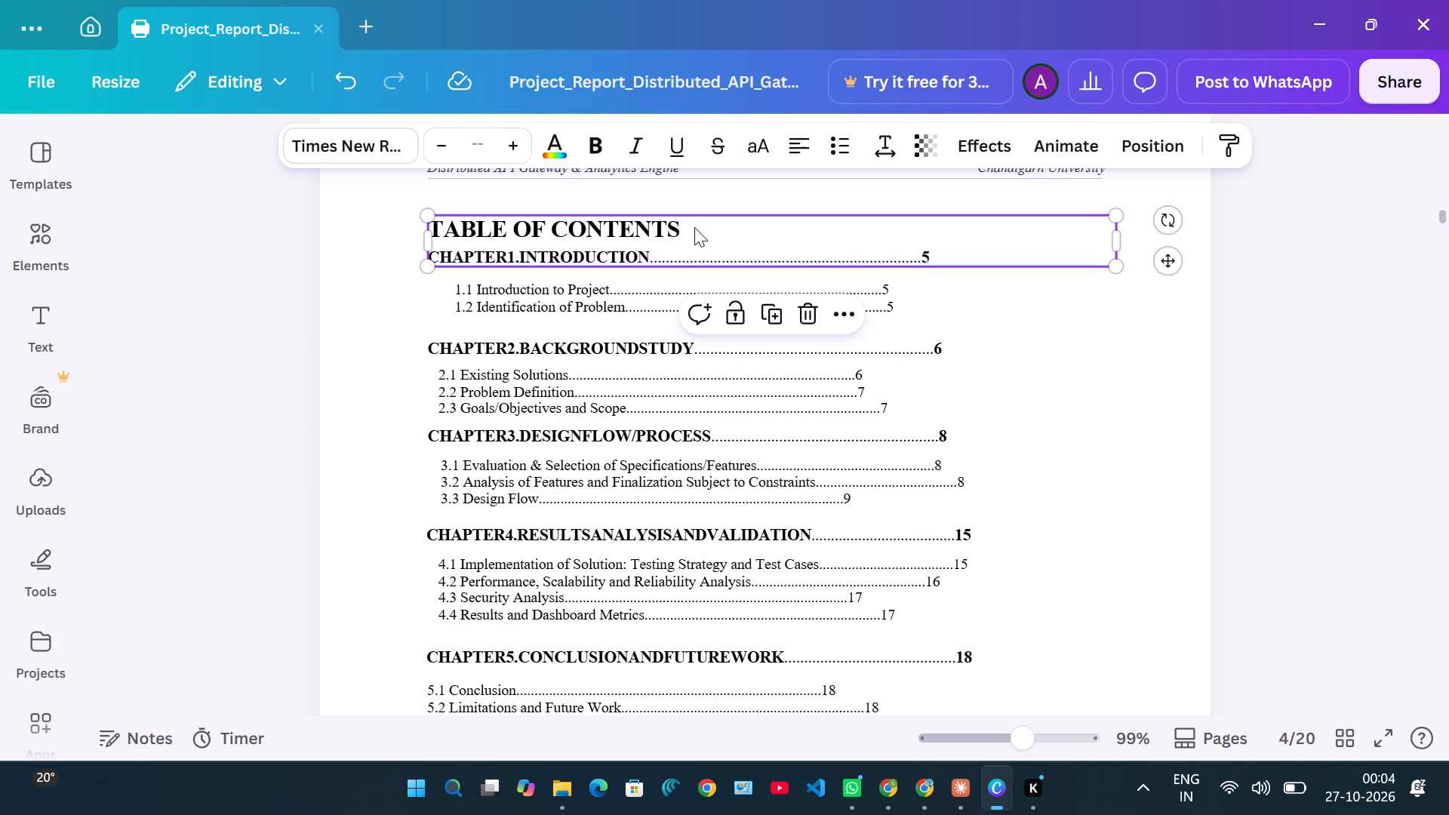
pyautogui.click(694, 227)
pyautogui.click(694, 227)
pyautogui.click(694, 227)
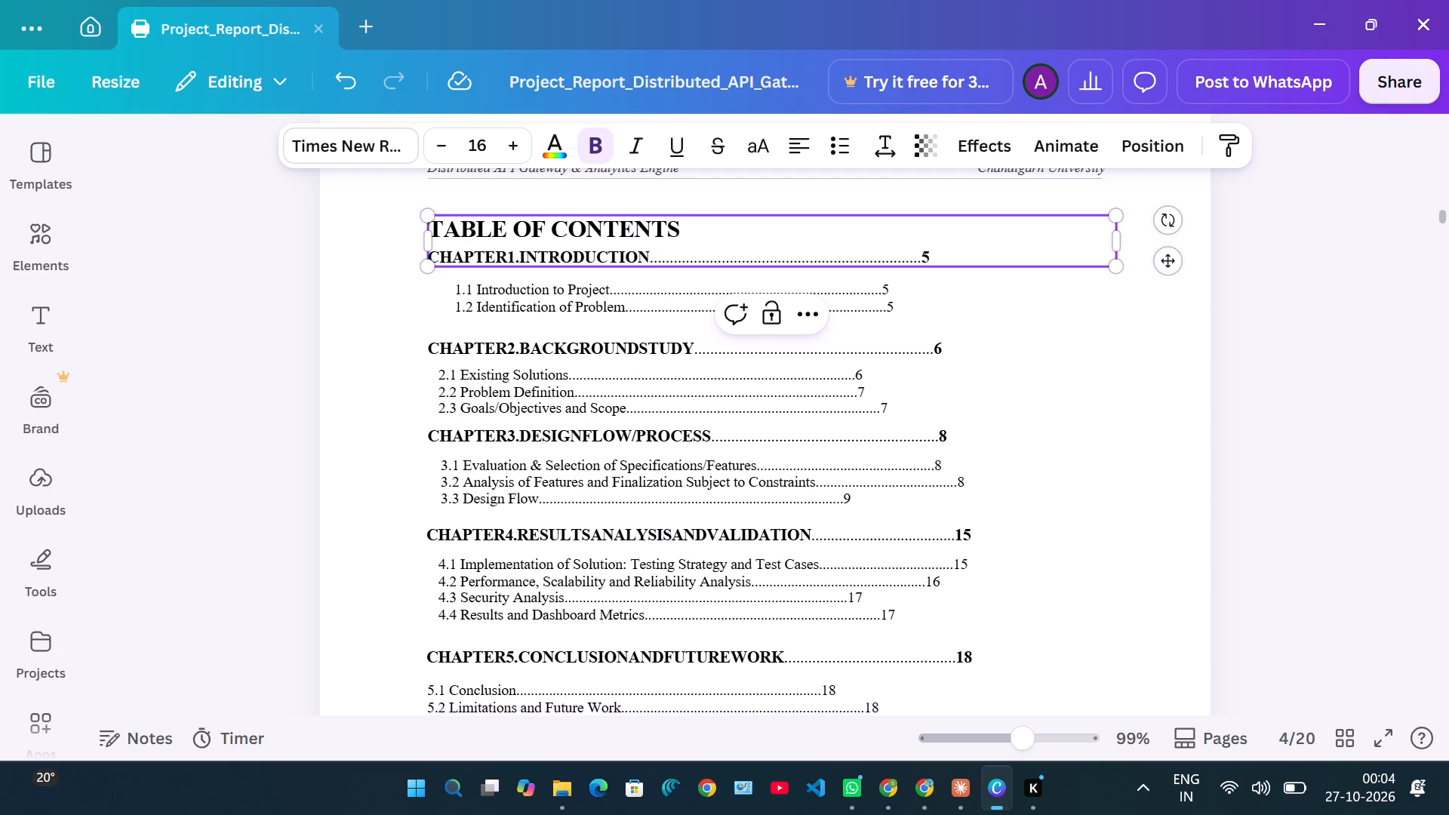
pyautogui.press('Return')
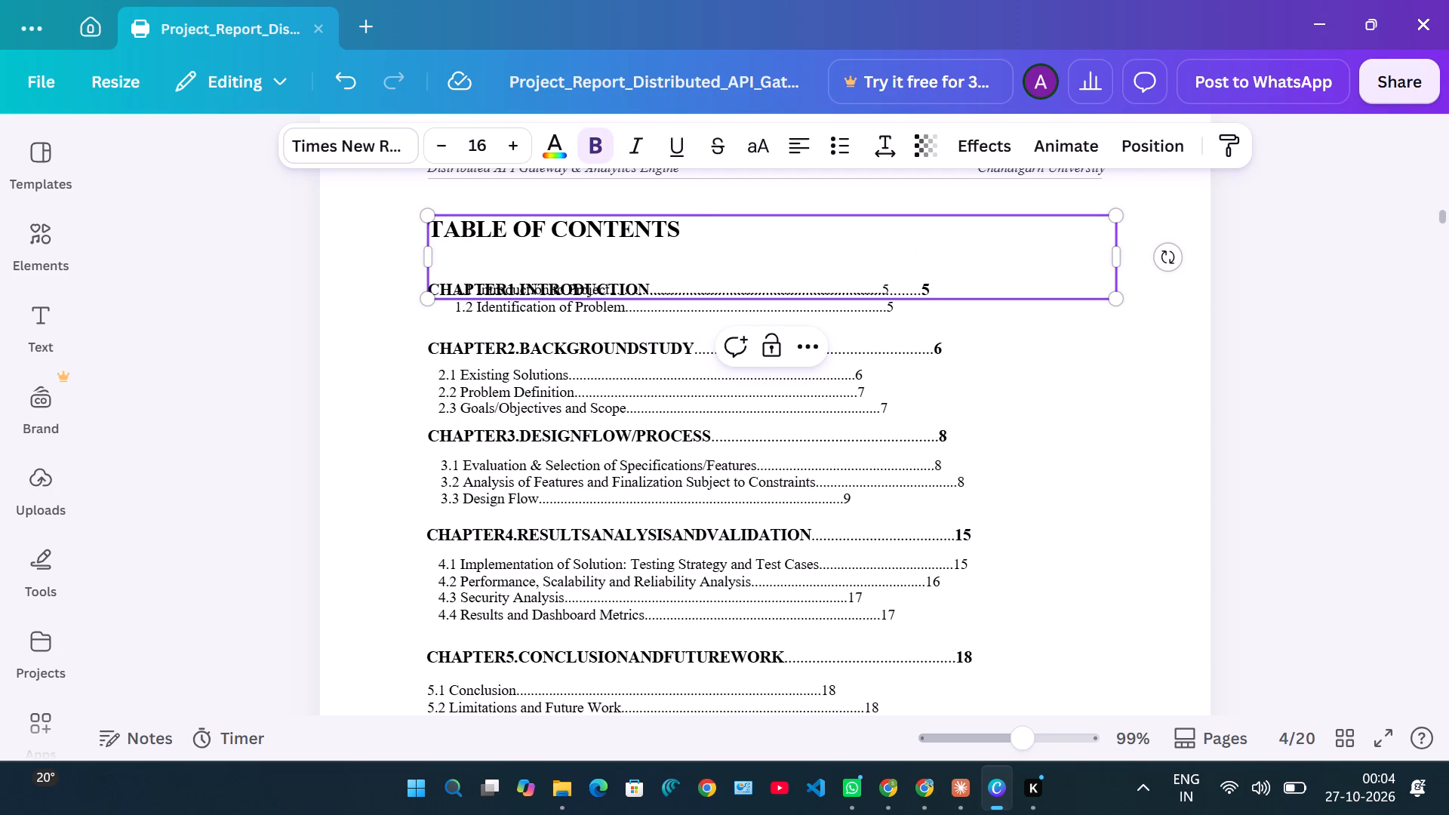
pyautogui.click(1430, 253)
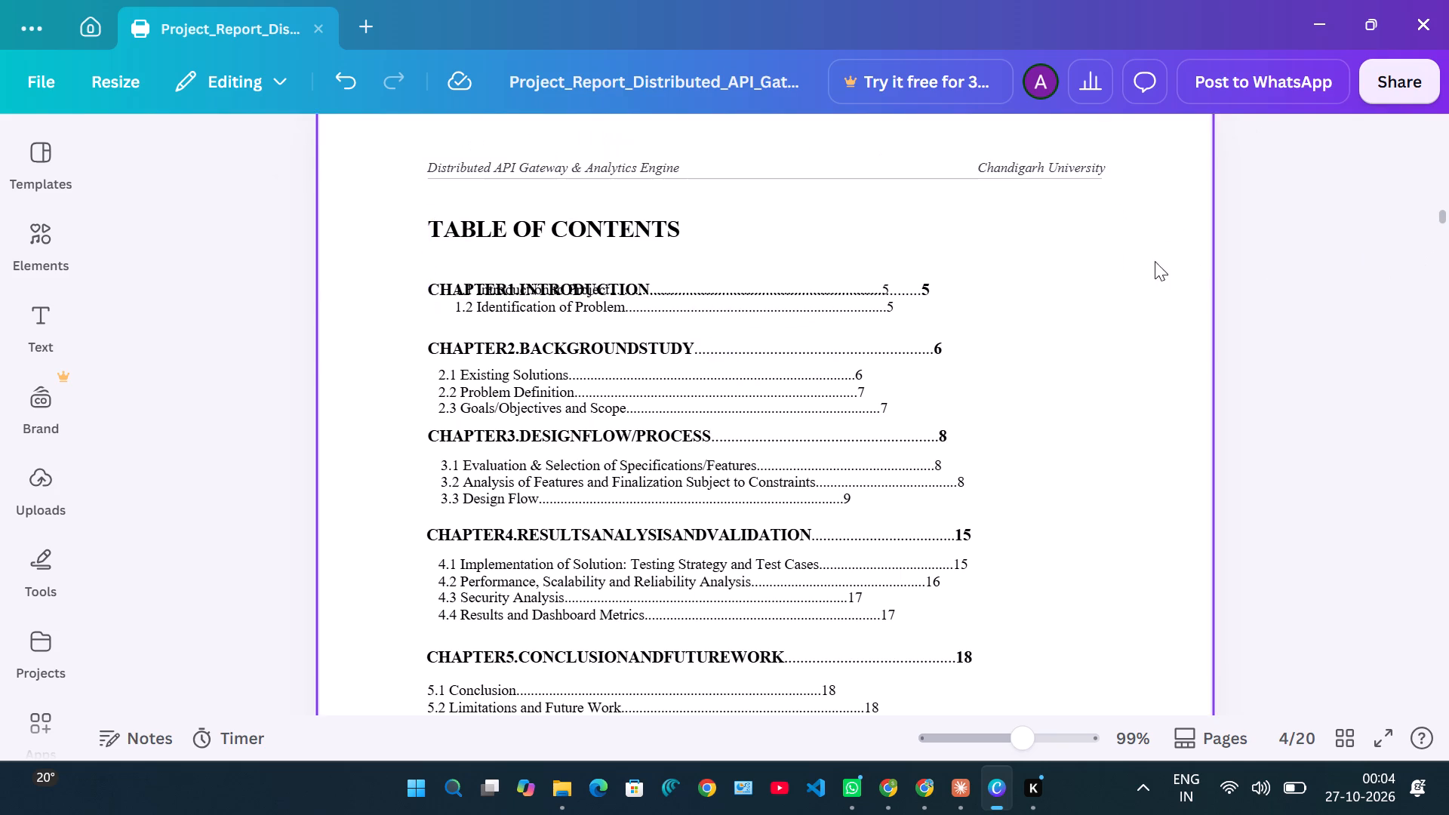
# Move the text block with the title and Chapter 1 heading up so the heading sits just above entry 1.1.
pyautogui.moveTo(1023, 260); pyautogui.dragTo(1023, 237)
pyautogui.click(1448, 208)
pyautogui.click(1398, 229)
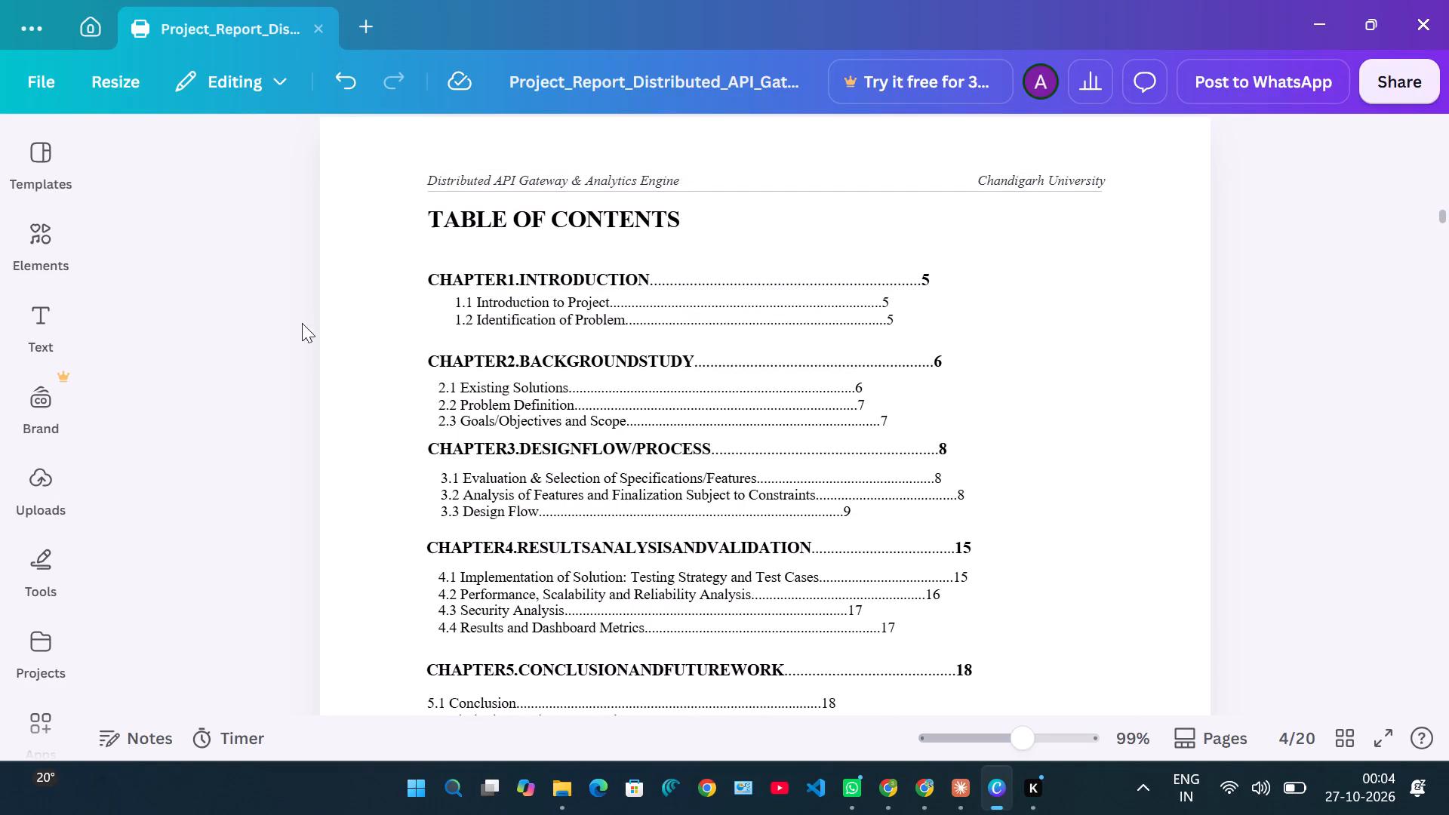
# Examine the spacing of the chapter headings and entries in page 4's table of contents.
pyautogui.scroll(-3, 182, 302)
pyautogui.scroll(2, 182, 302)
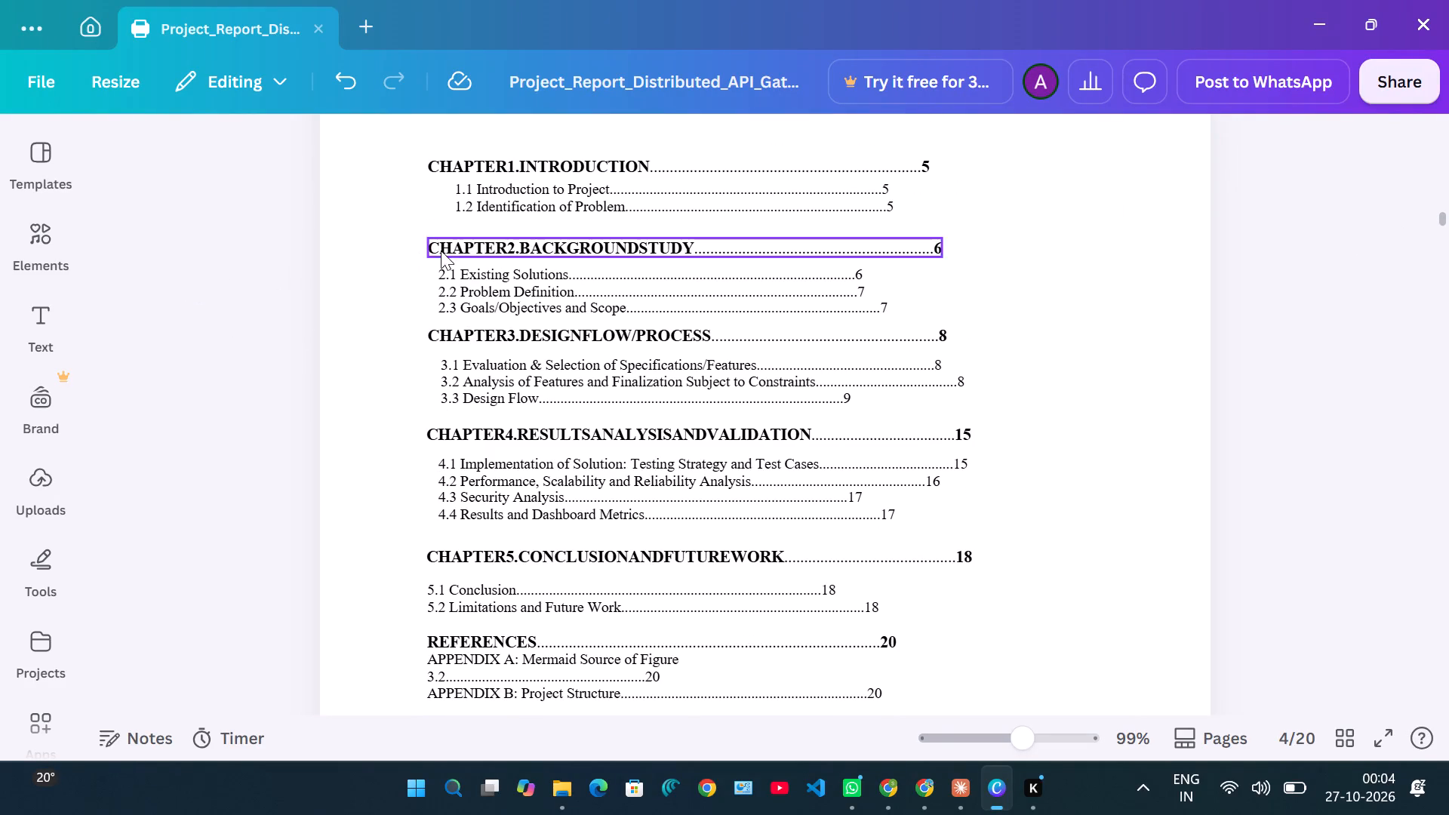
pyautogui.click(465, 250)
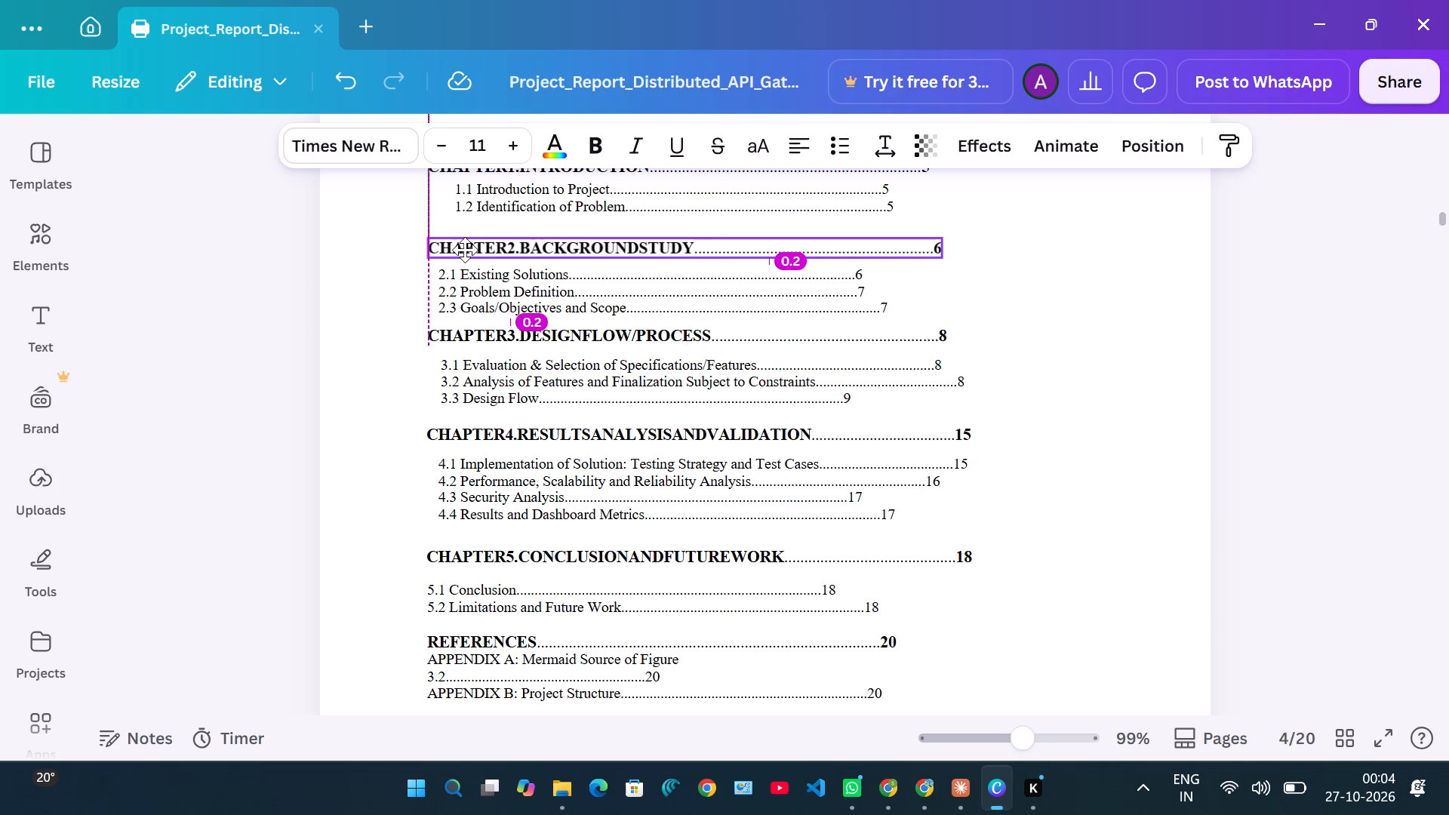
pyautogui.click(232, 260)
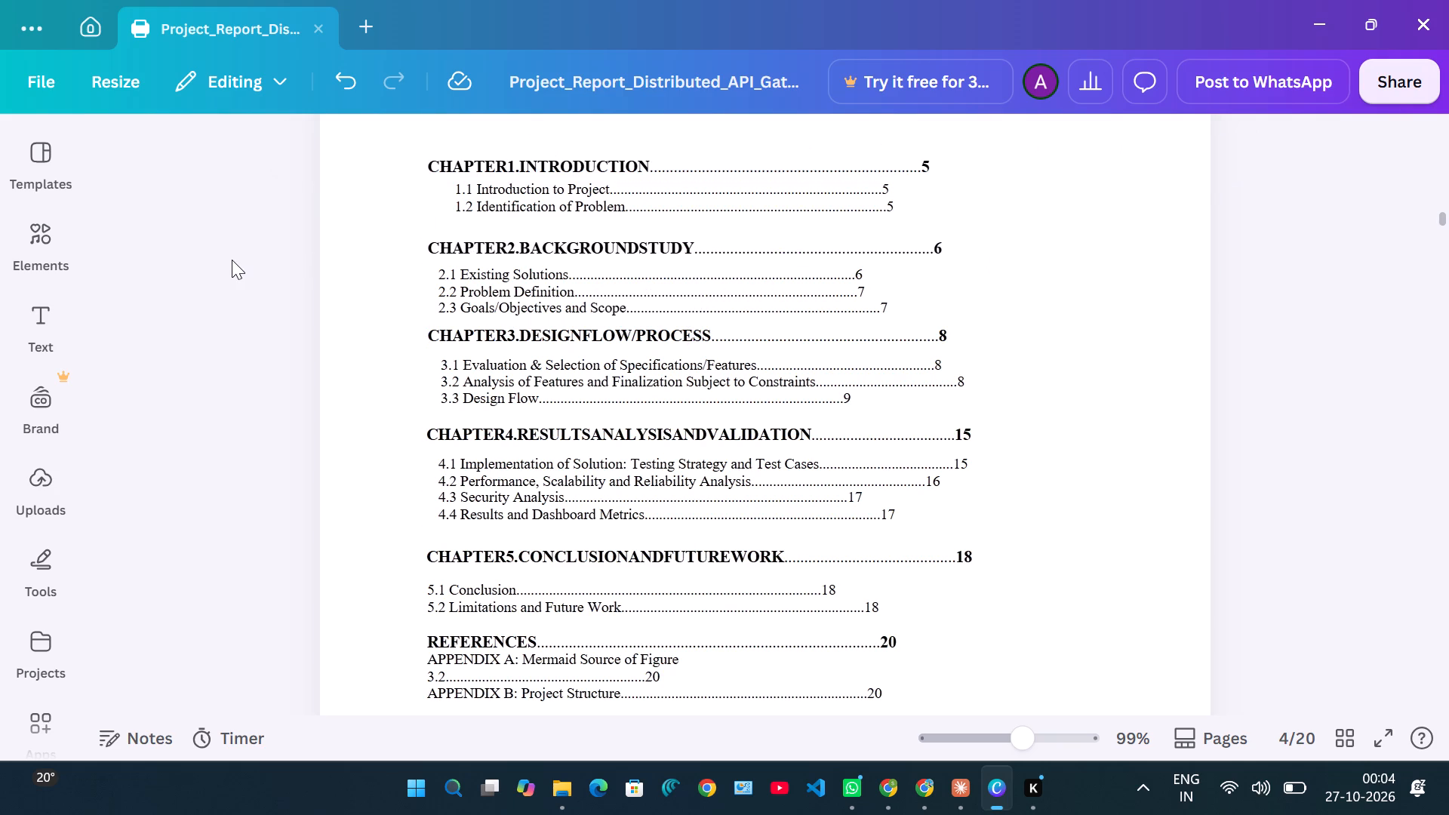
pyautogui.scroll(-1, 232, 260)
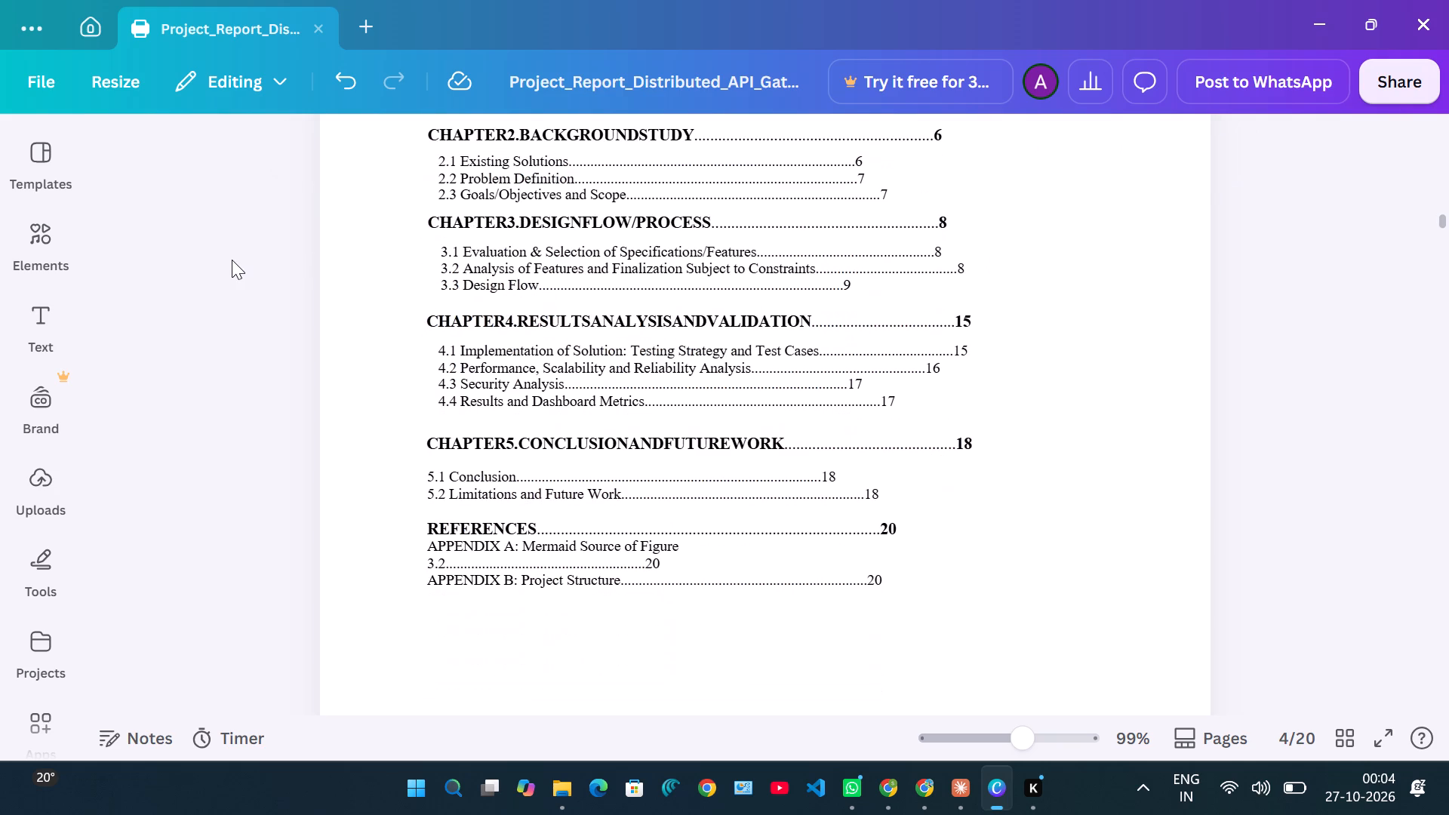
pyautogui.scroll(2, 1325, 443)
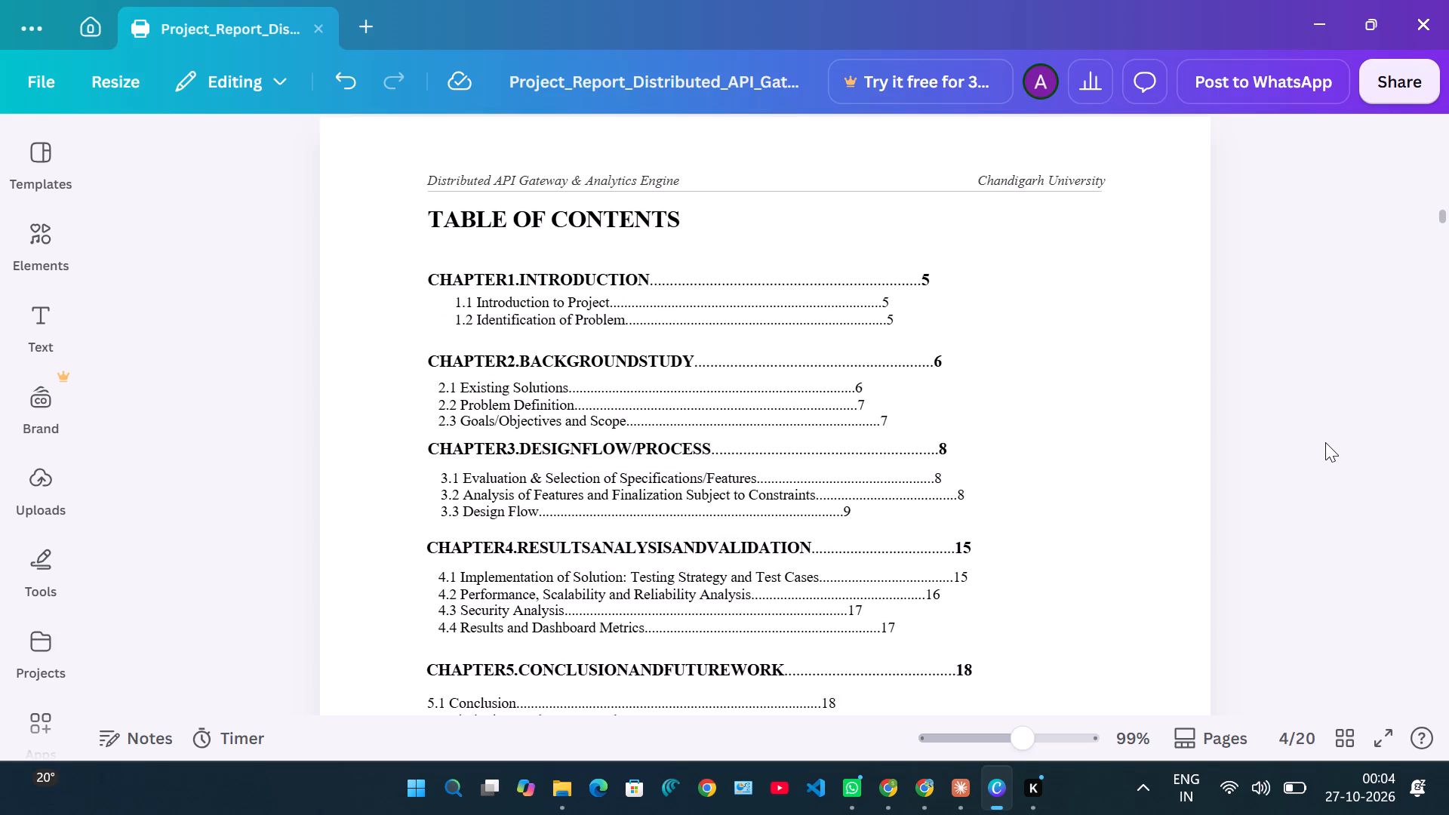
pyautogui.scroll(2, 1301, 439)
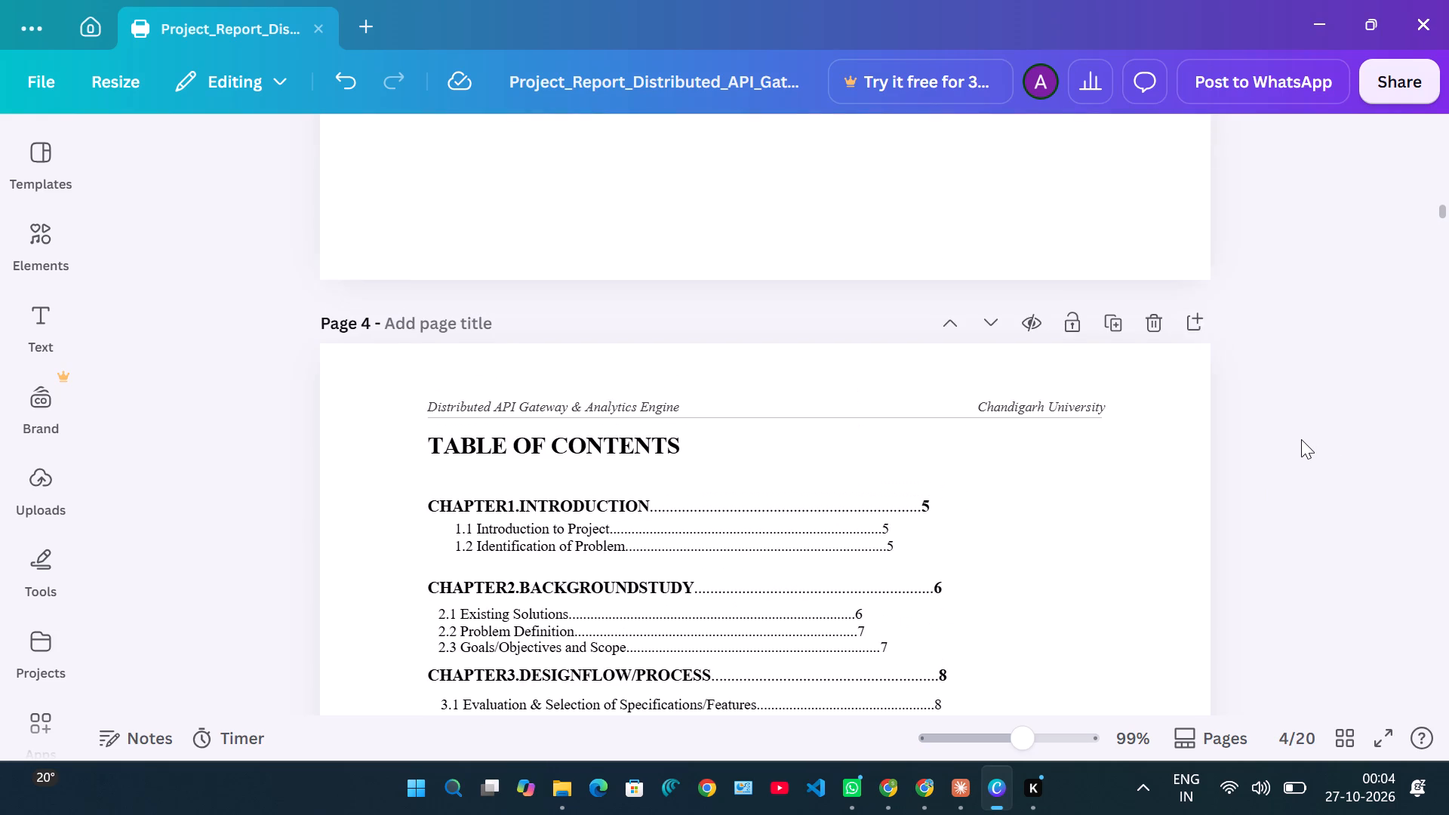
# Underline the TABLE OF CONTENTS title on page 4.
pyautogui.scroll(-1, 1301, 439)
pyautogui.doubleClick(685, 335)
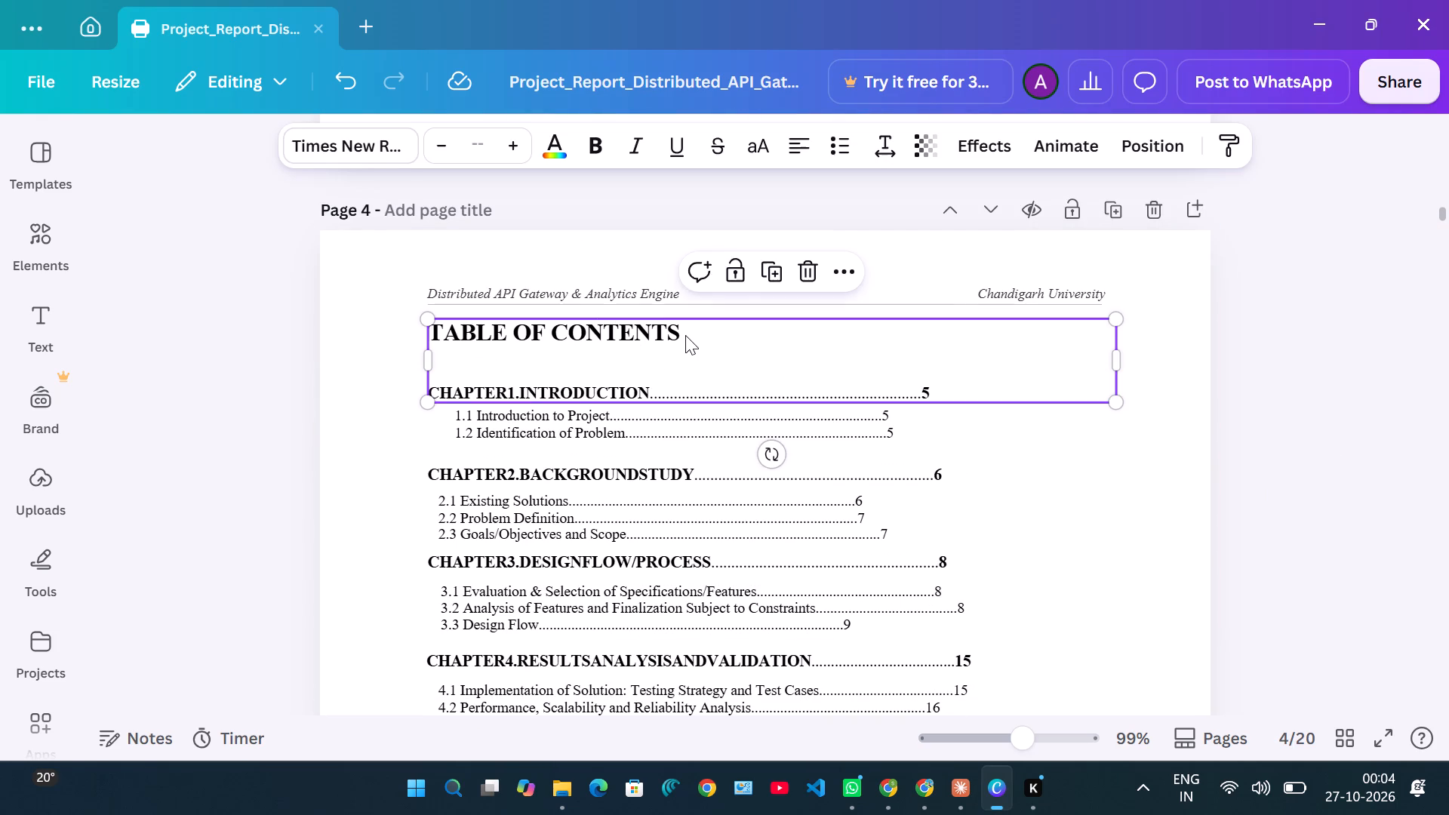
pyautogui.moveTo(685, 335); pyautogui.dragTo(427, 339)
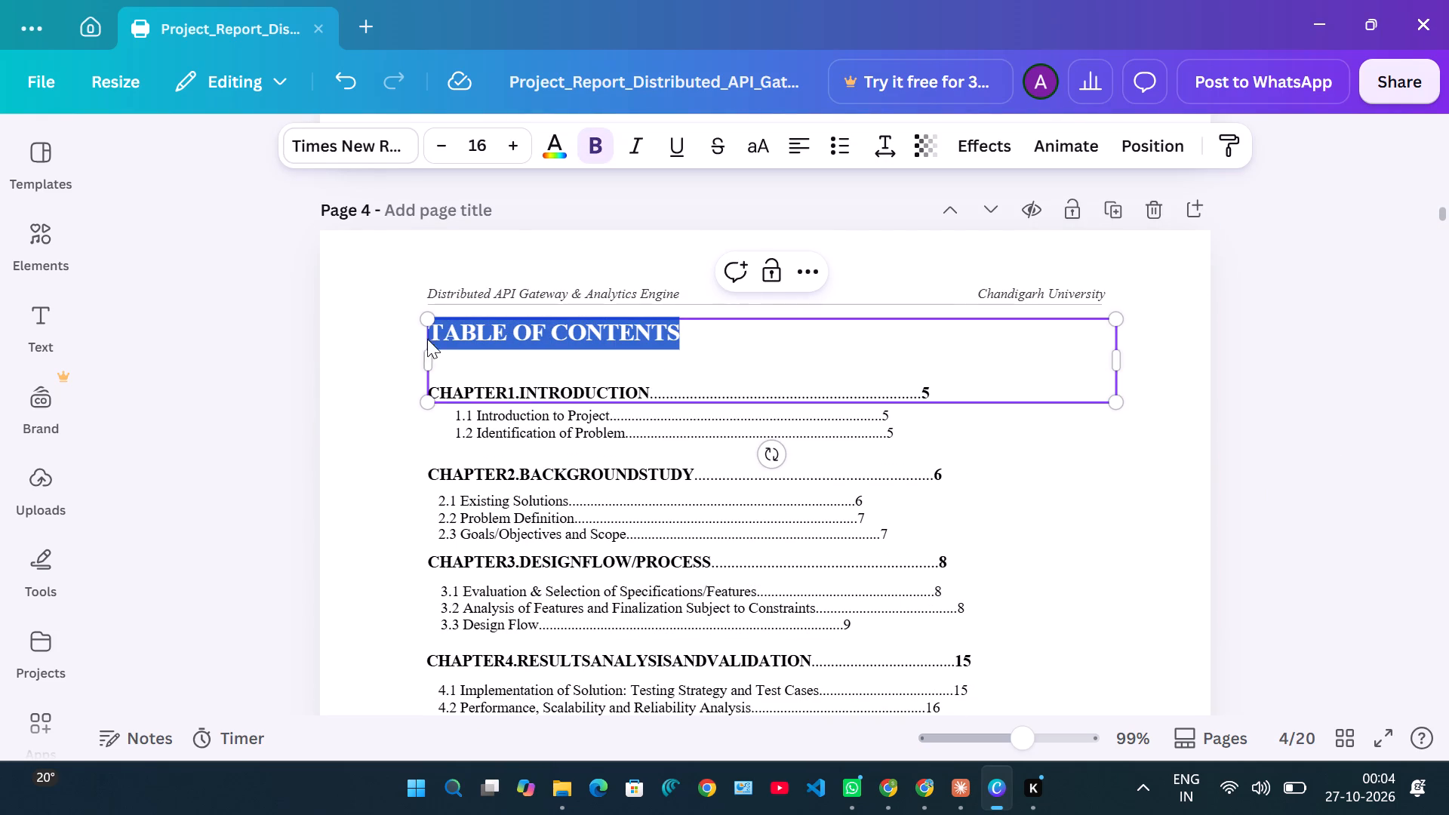
pyautogui.moveTo(427, 339); pyautogui.dragTo(425, 340)
pyautogui.click(683, 143)
pyautogui.click(1327, 330)
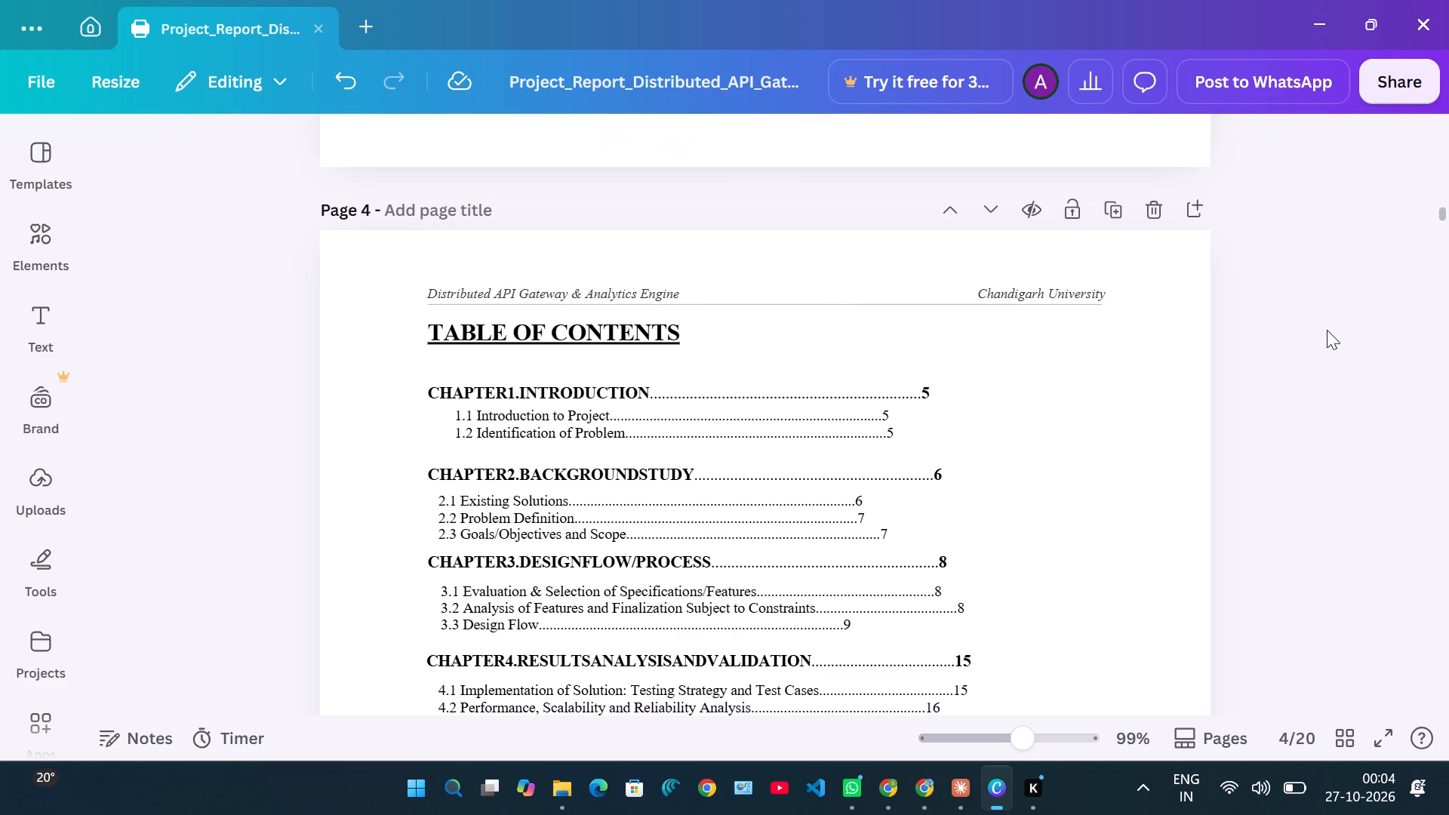
# Review page 4 from the chapter entries down to the page number in the footer.
pyautogui.scroll(-4, 1281, 333)
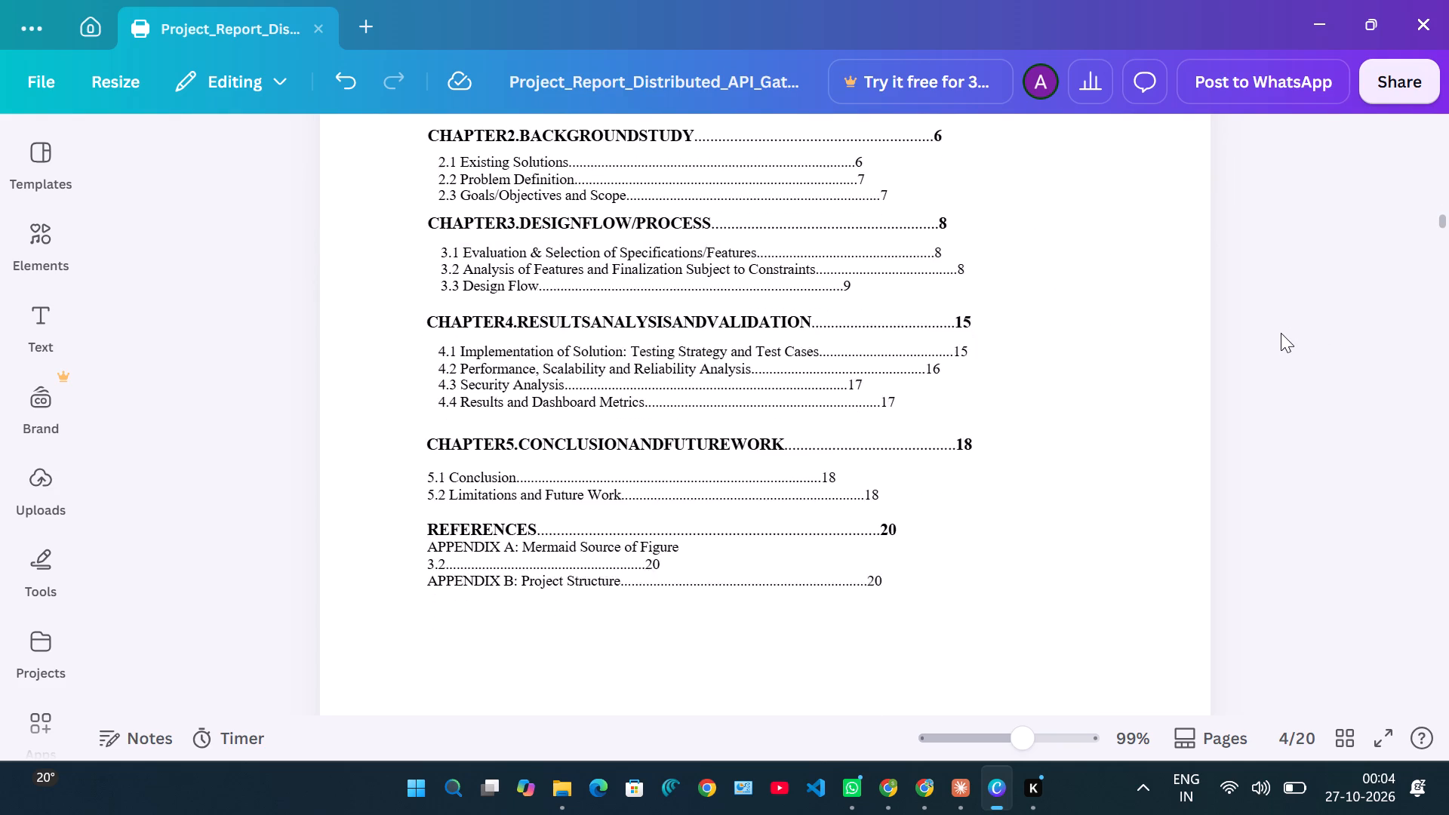
pyautogui.scroll(-6, 1281, 333)
pyautogui.scroll(6, 1281, 333)
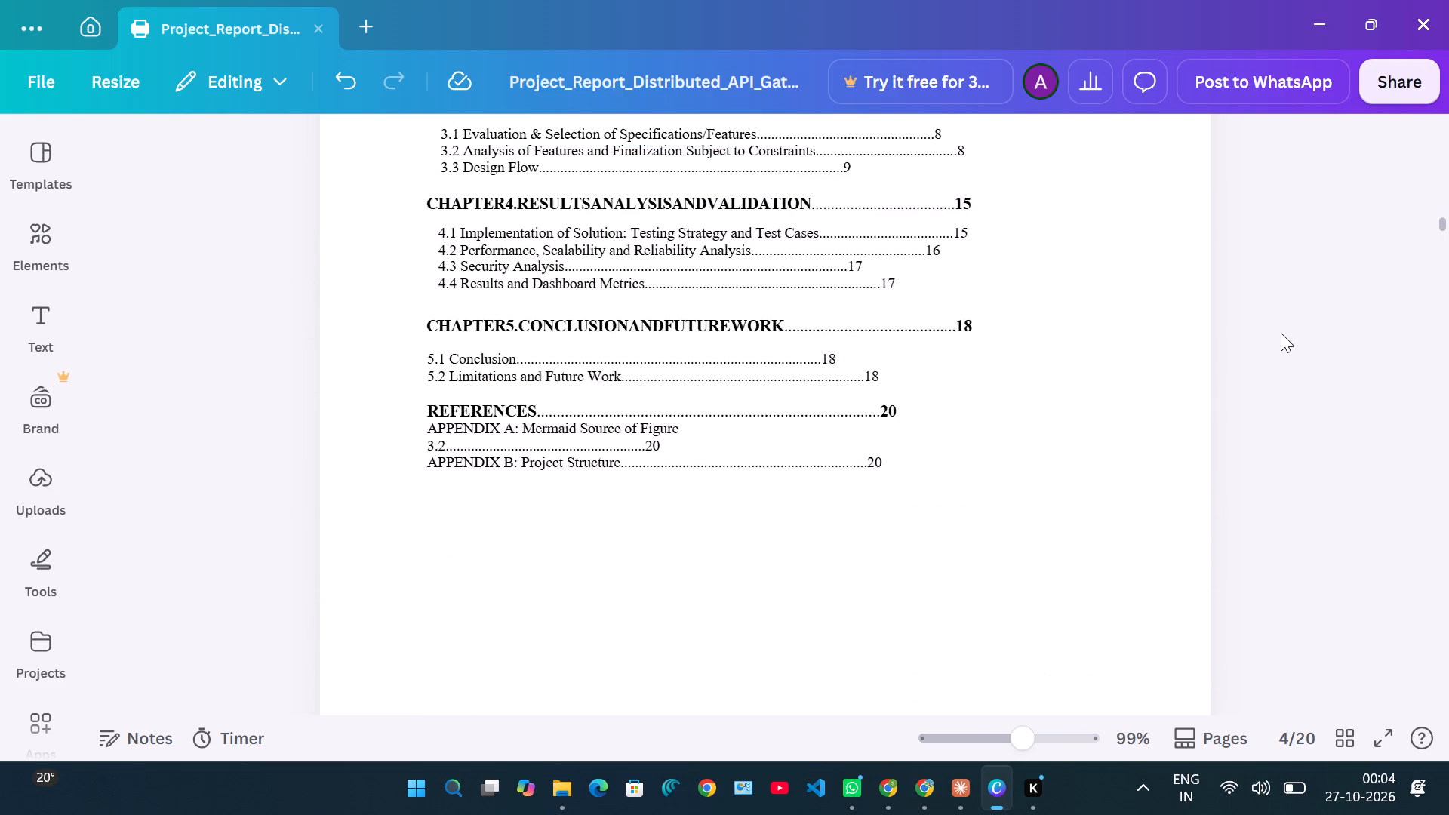
pyautogui.scroll(4, 1281, 333)
pyautogui.scroll(-2, 1281, 333)
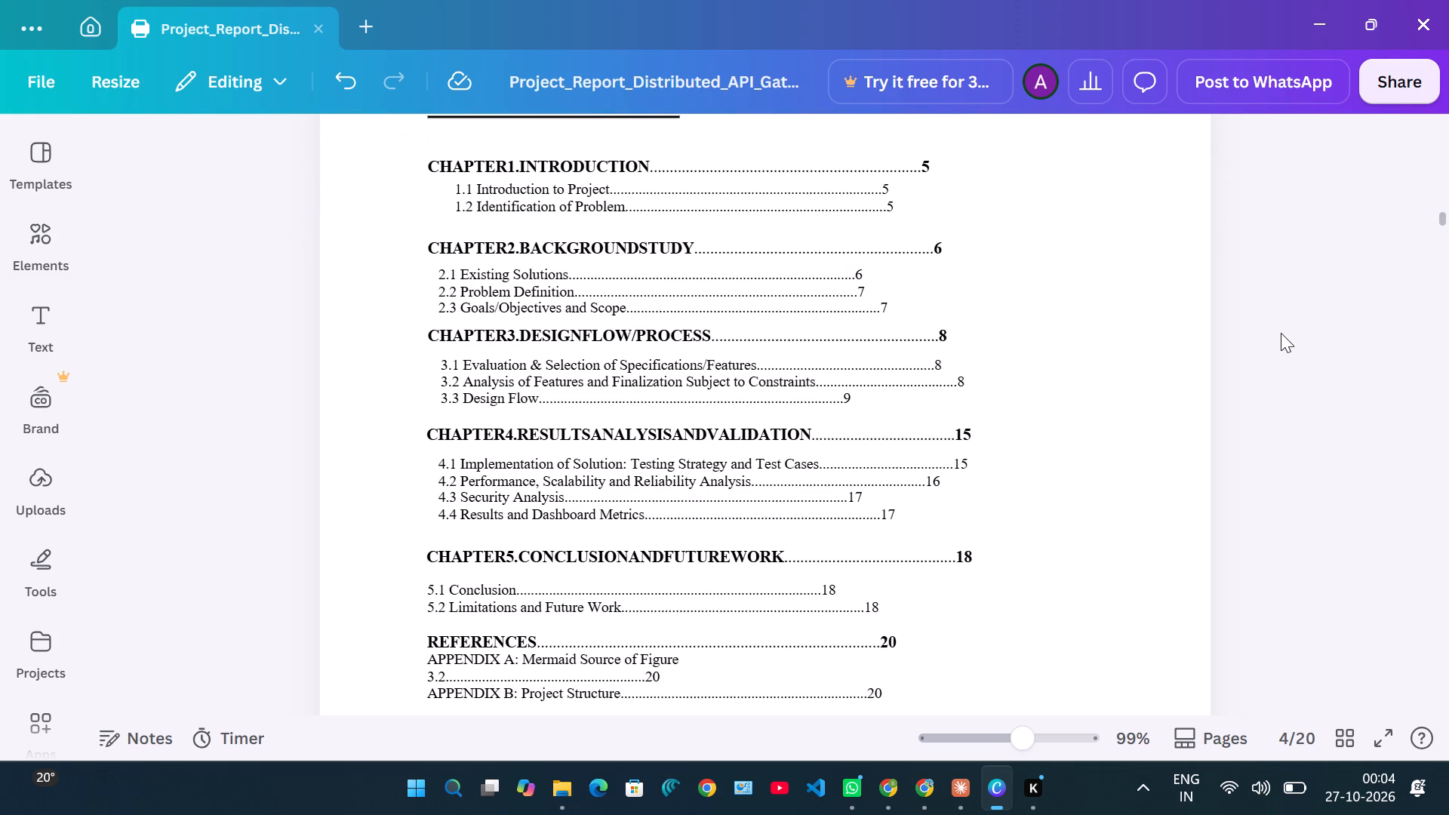
pyautogui.scroll(-1, 1154, 341)
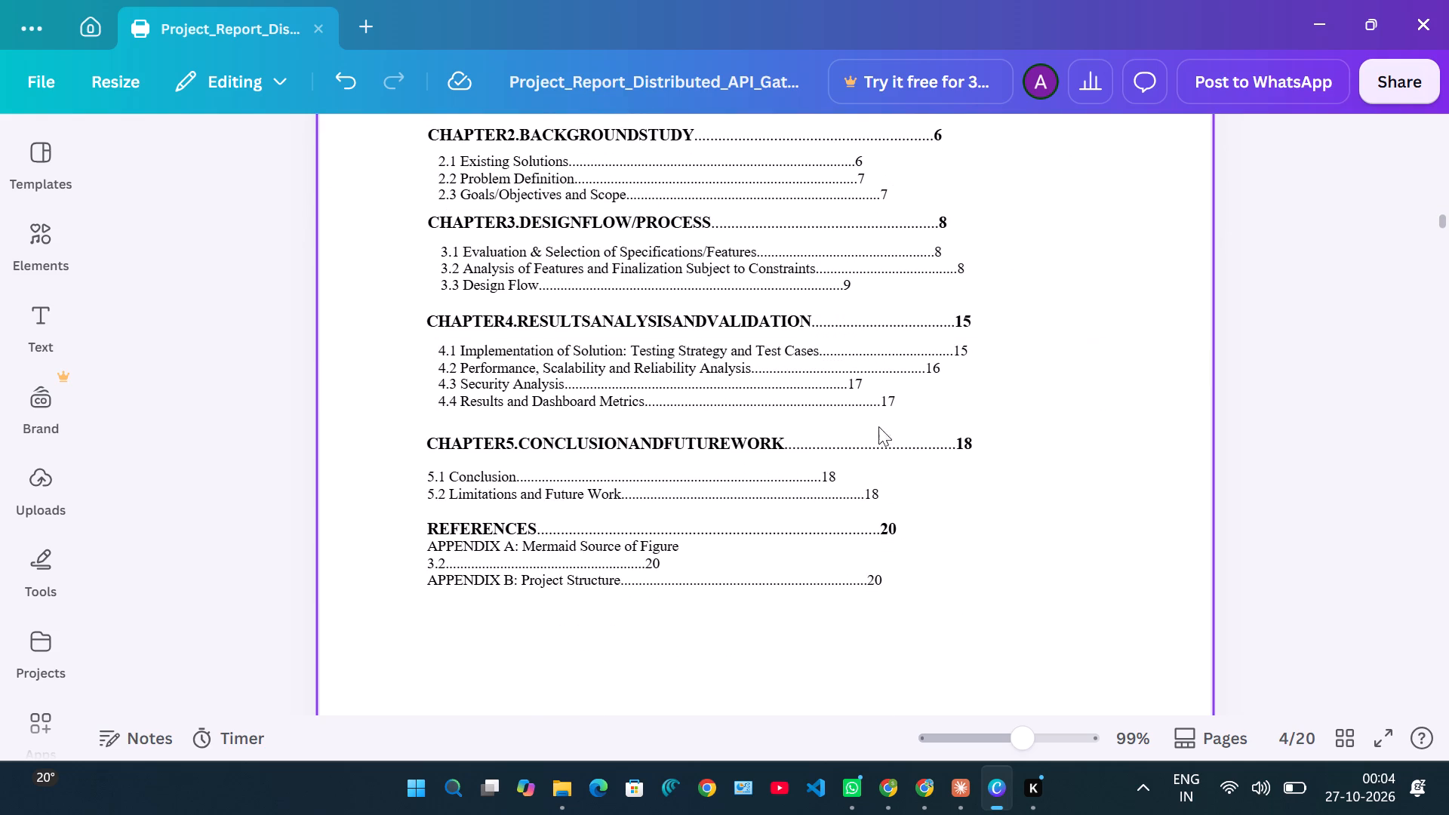
pyautogui.scroll(-4, 1282, 421)
pyautogui.scroll(6, 1282, 421)
pyautogui.scroll(-6, 1282, 421)
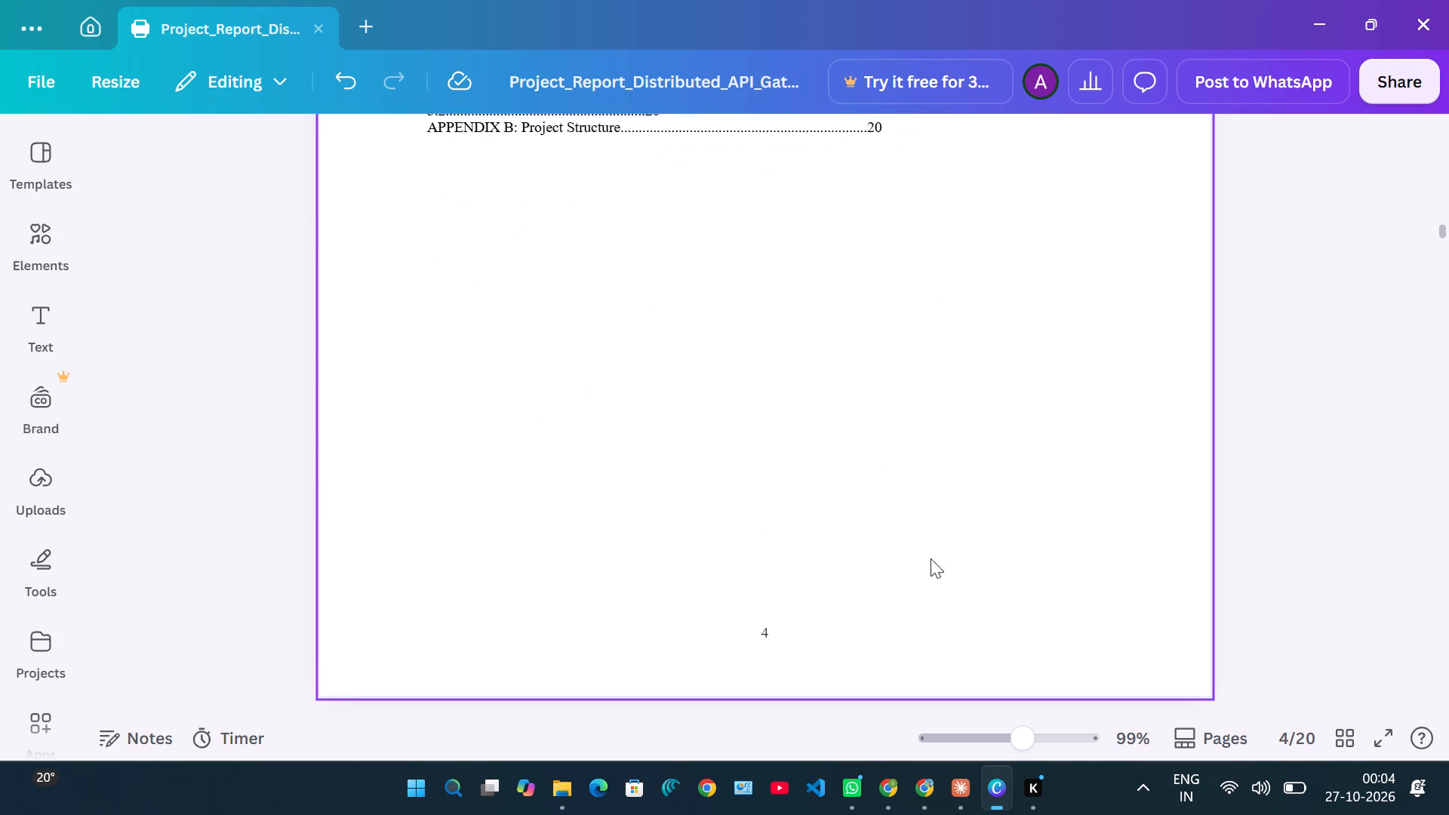
# Copy the page number from page 4's footer and paste it onto page 3.
pyautogui.click(764, 632)
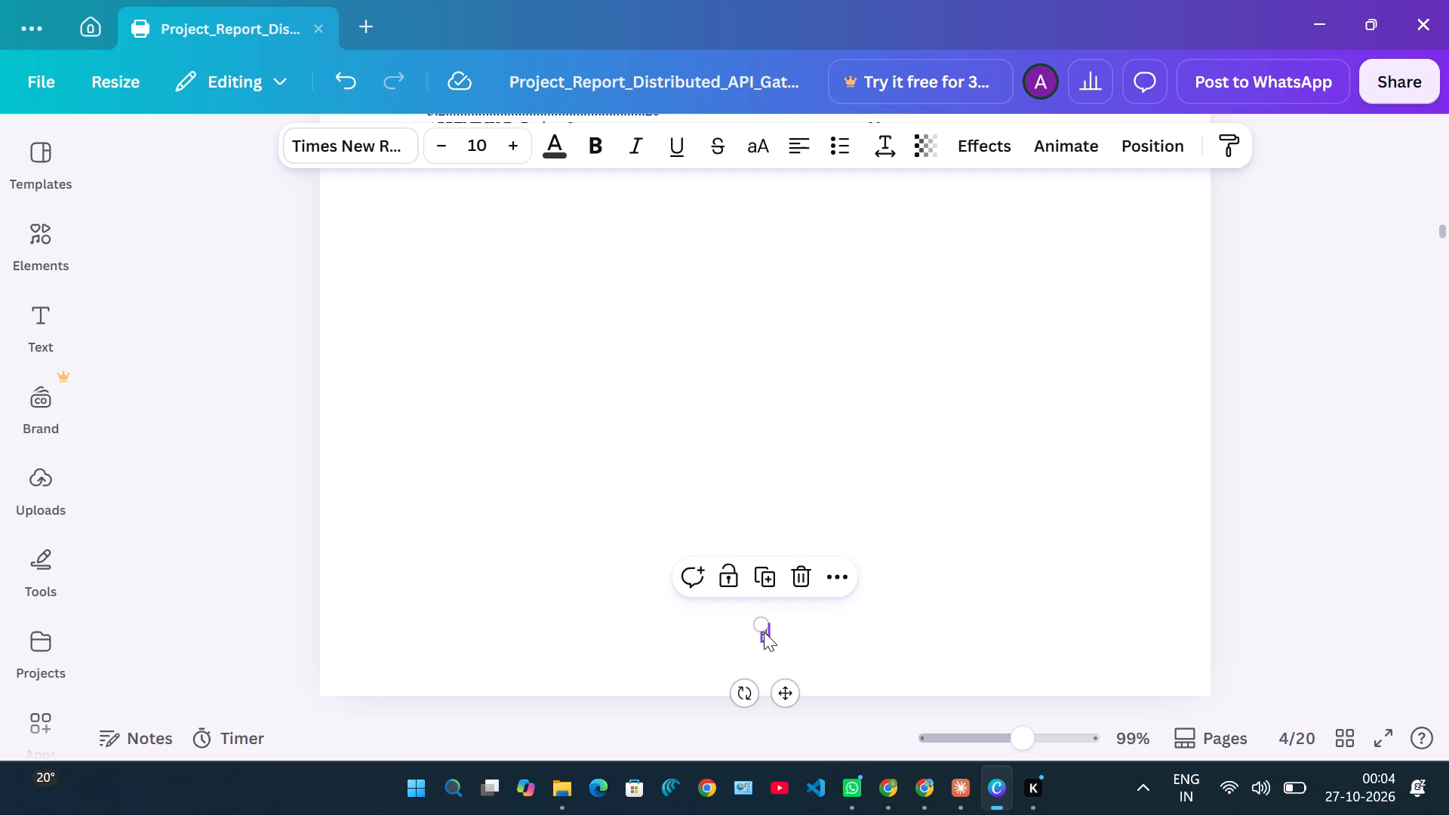
pyautogui.hotkey('ctrl', 'c')
pyautogui.scroll(6, 935, 558)
pyautogui.click(1357, 401)
pyautogui.scroll(3, 1289, 397)
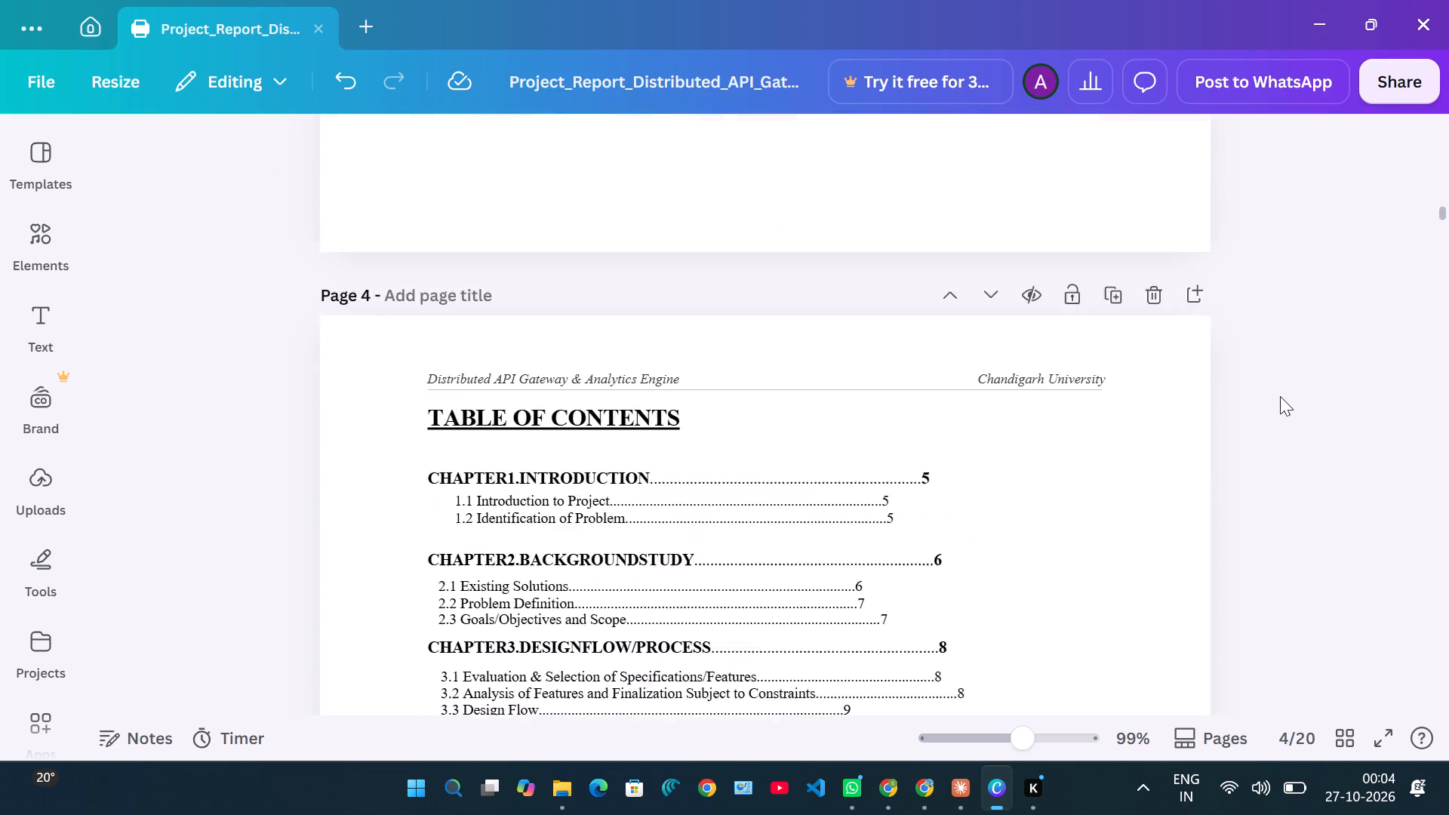
pyautogui.scroll(3, 1250, 392)
pyautogui.click(859, 370)
pyautogui.hotkey('ctrl', 'v')
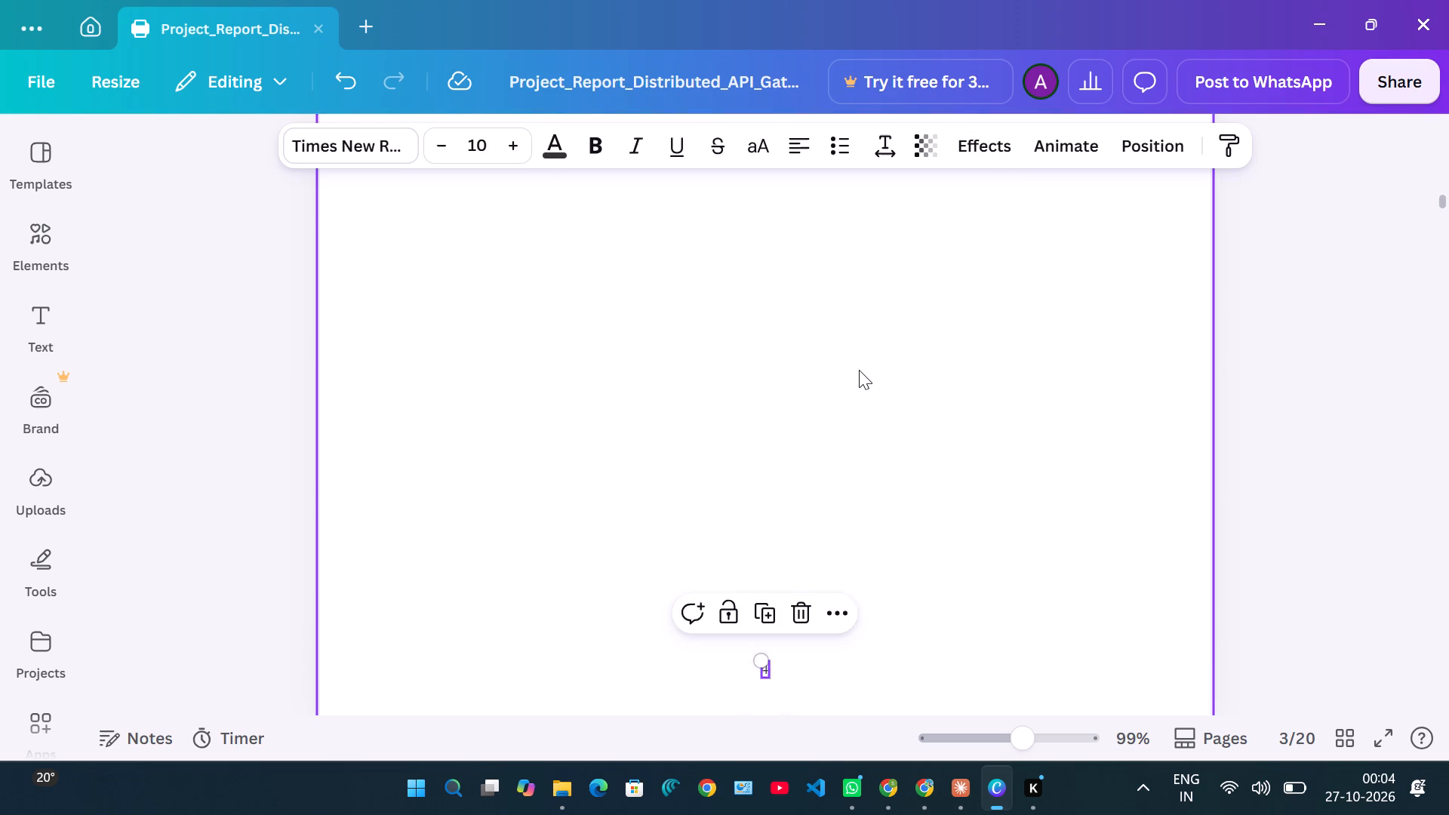
# Change the pasted page number in page 3's footer to 3.
pyautogui.scroll(-2, 859, 370)
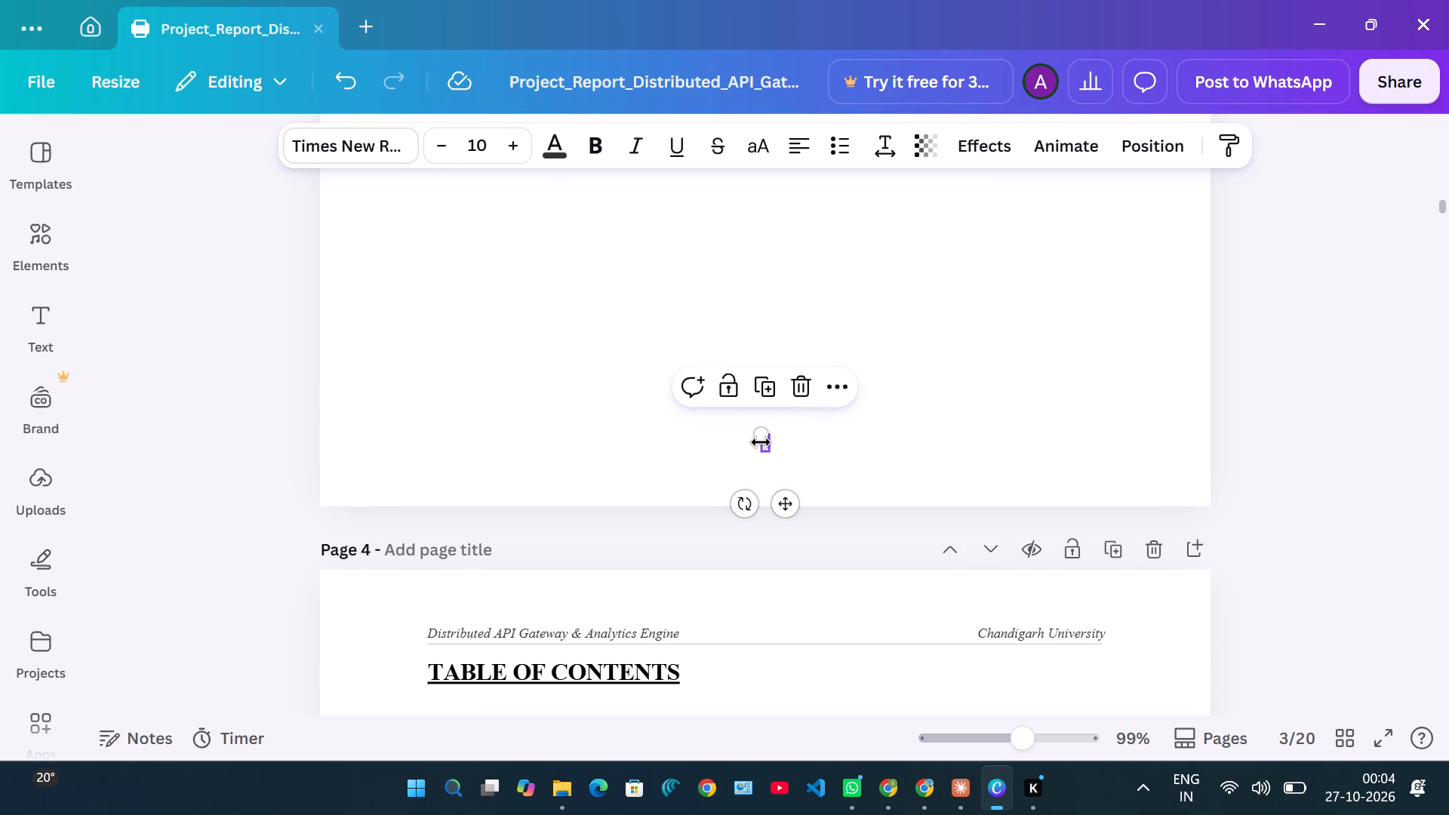
pyautogui.click(764, 444)
pyautogui.click(764, 444)
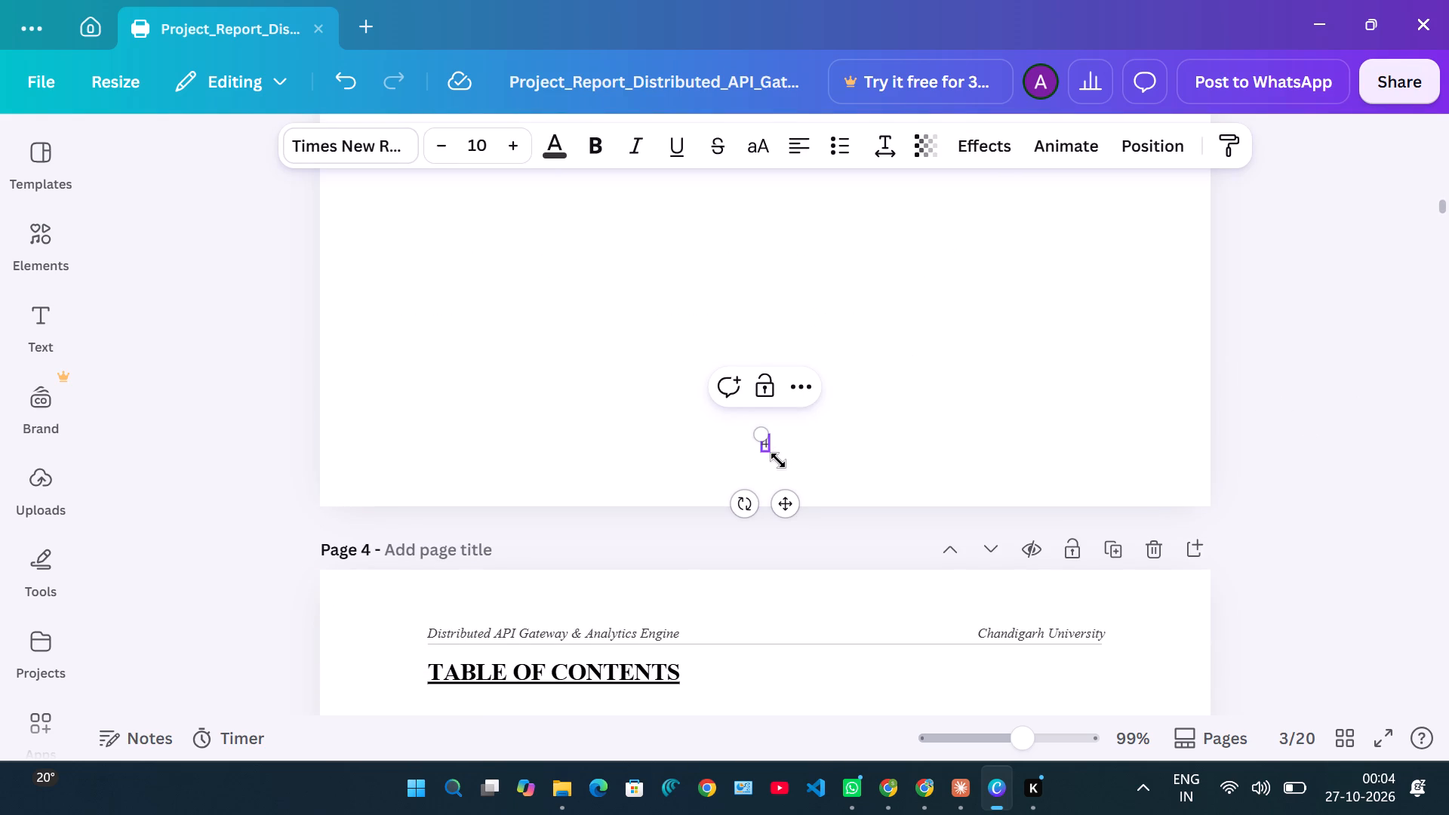
pyautogui.click(764, 443)
pyautogui.press('BackSpace')
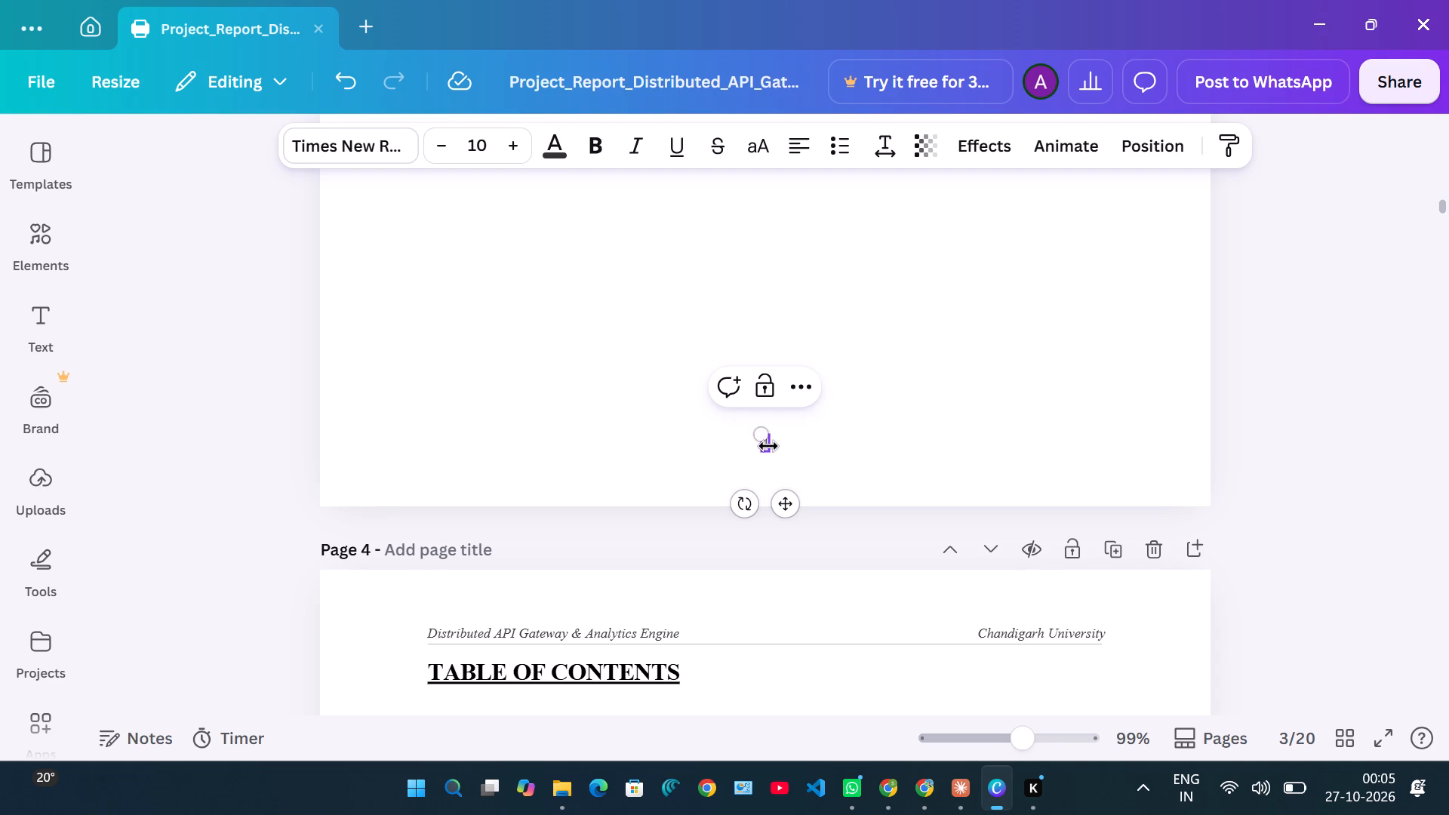
pyautogui.click(766, 445)
pyautogui.press('BackSpace')
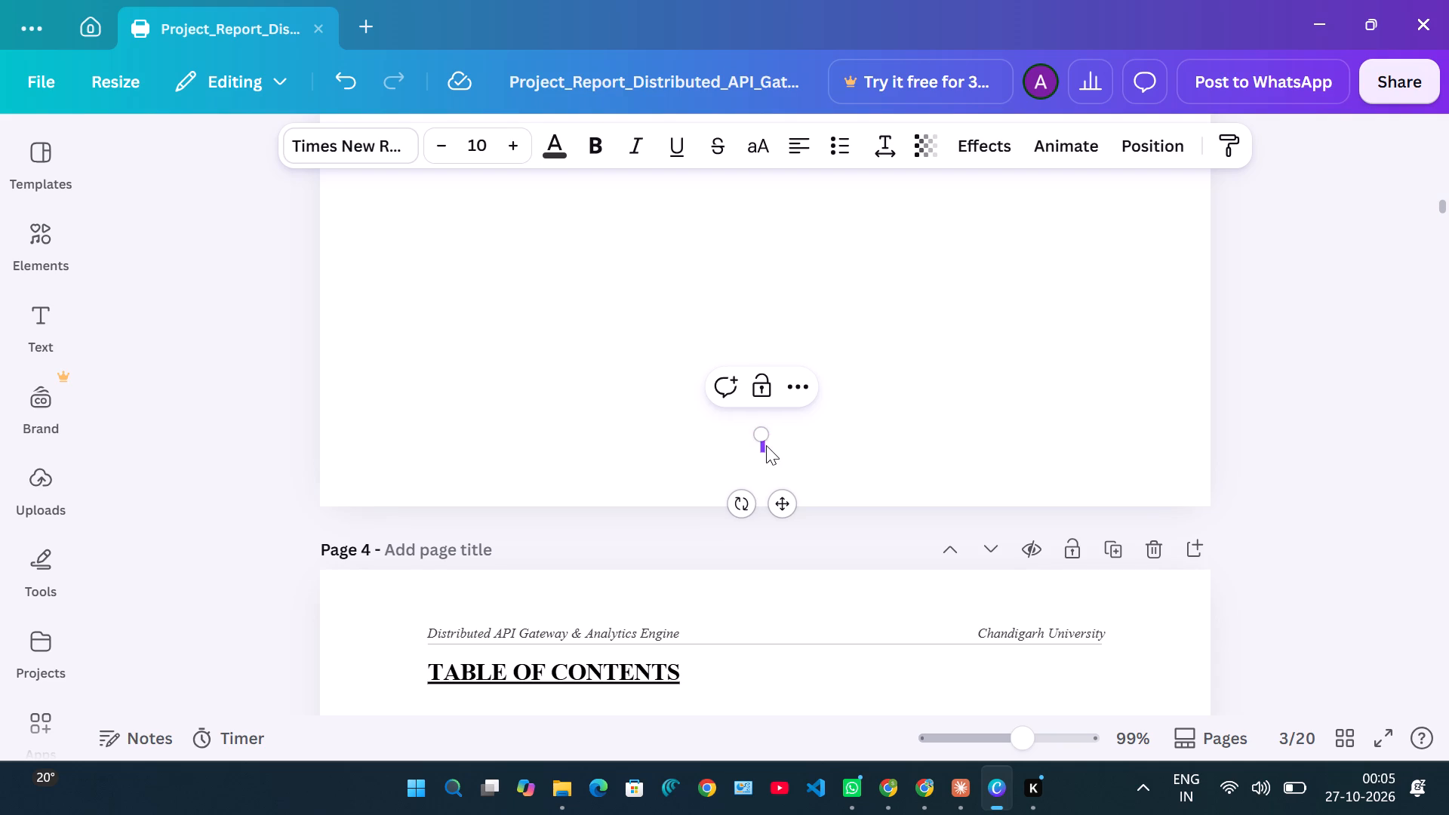
pyautogui.press('3')
pyautogui.click(1263, 379)
# Change the page number in page 2's footer to 2.
pyautogui.scroll(6, 1263, 379)
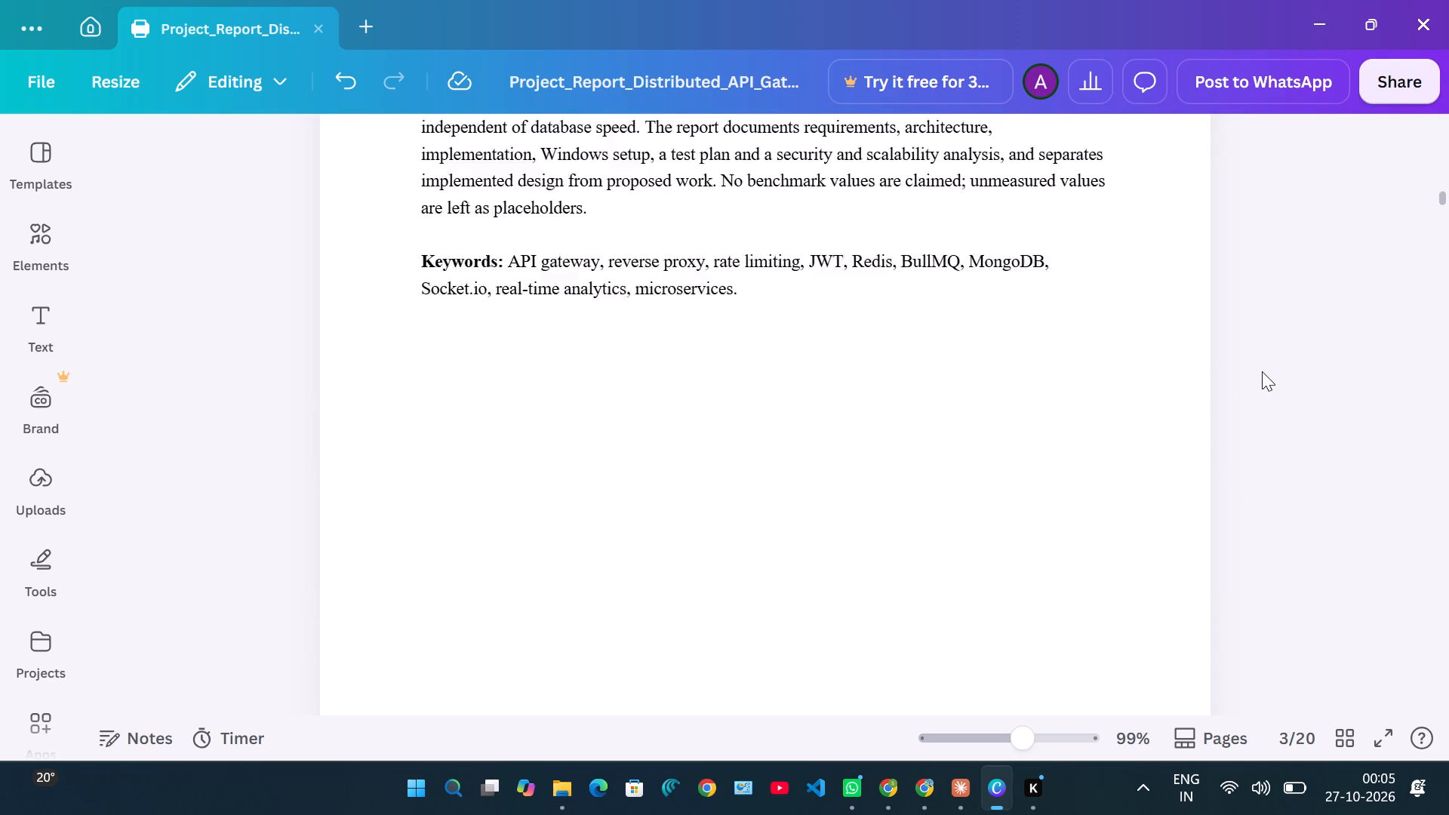
pyautogui.scroll(6, 1262, 371)
pyautogui.click(765, 478)
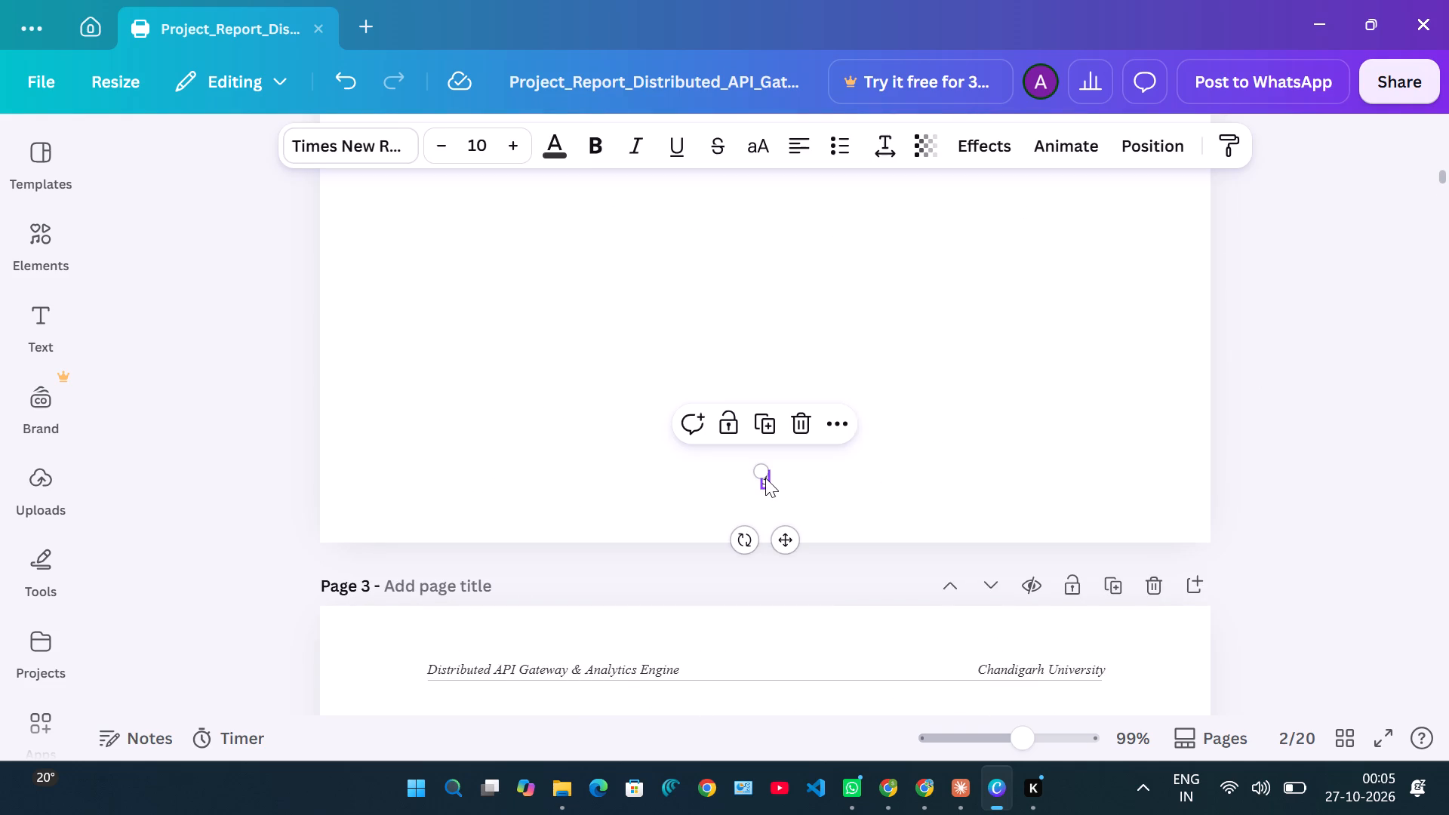
pyautogui.click(765, 478)
pyautogui.click(765, 478)
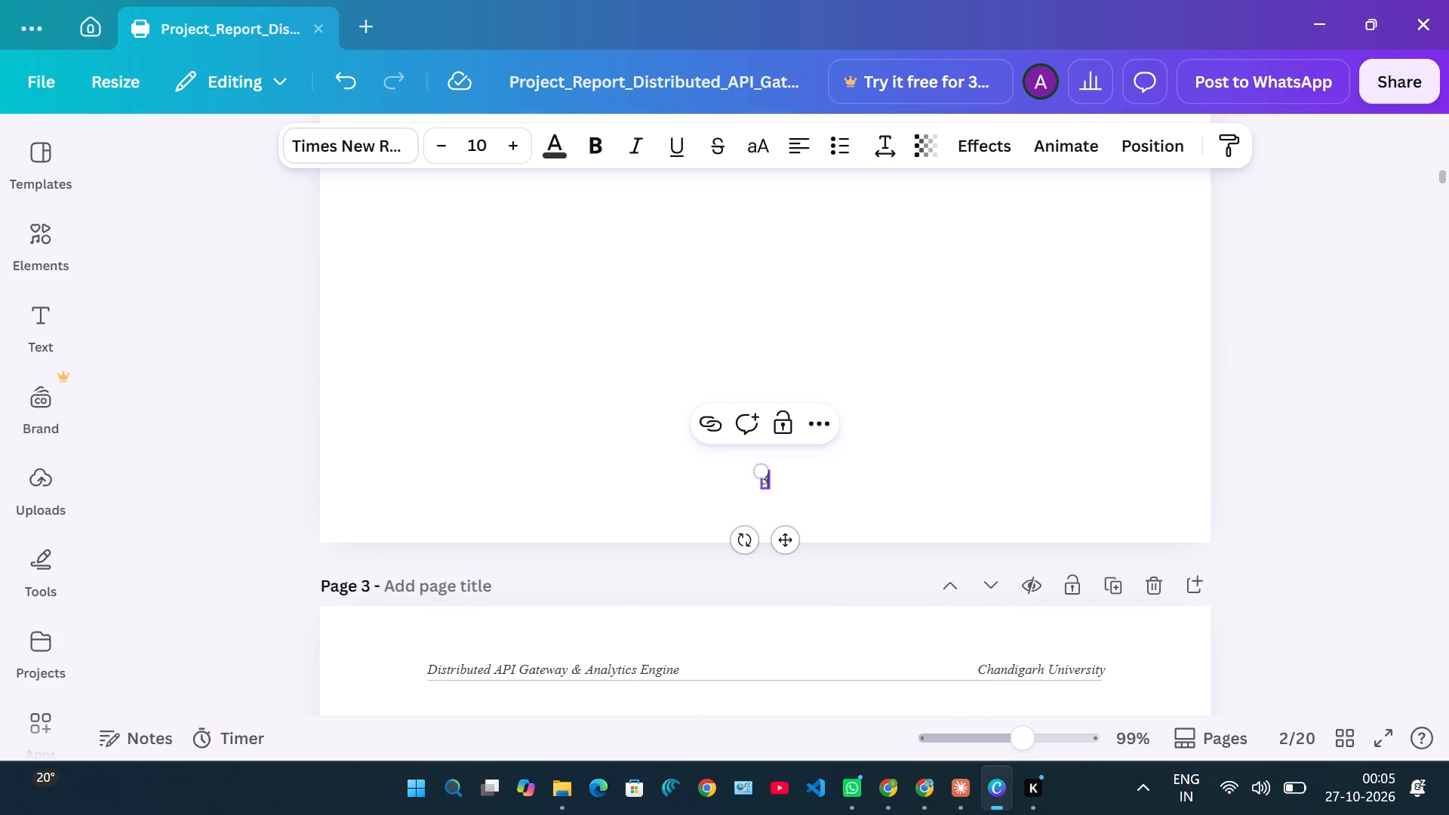
pyautogui.press('BackSpace')
pyautogui.press('2')
pyautogui.click(1310, 398)
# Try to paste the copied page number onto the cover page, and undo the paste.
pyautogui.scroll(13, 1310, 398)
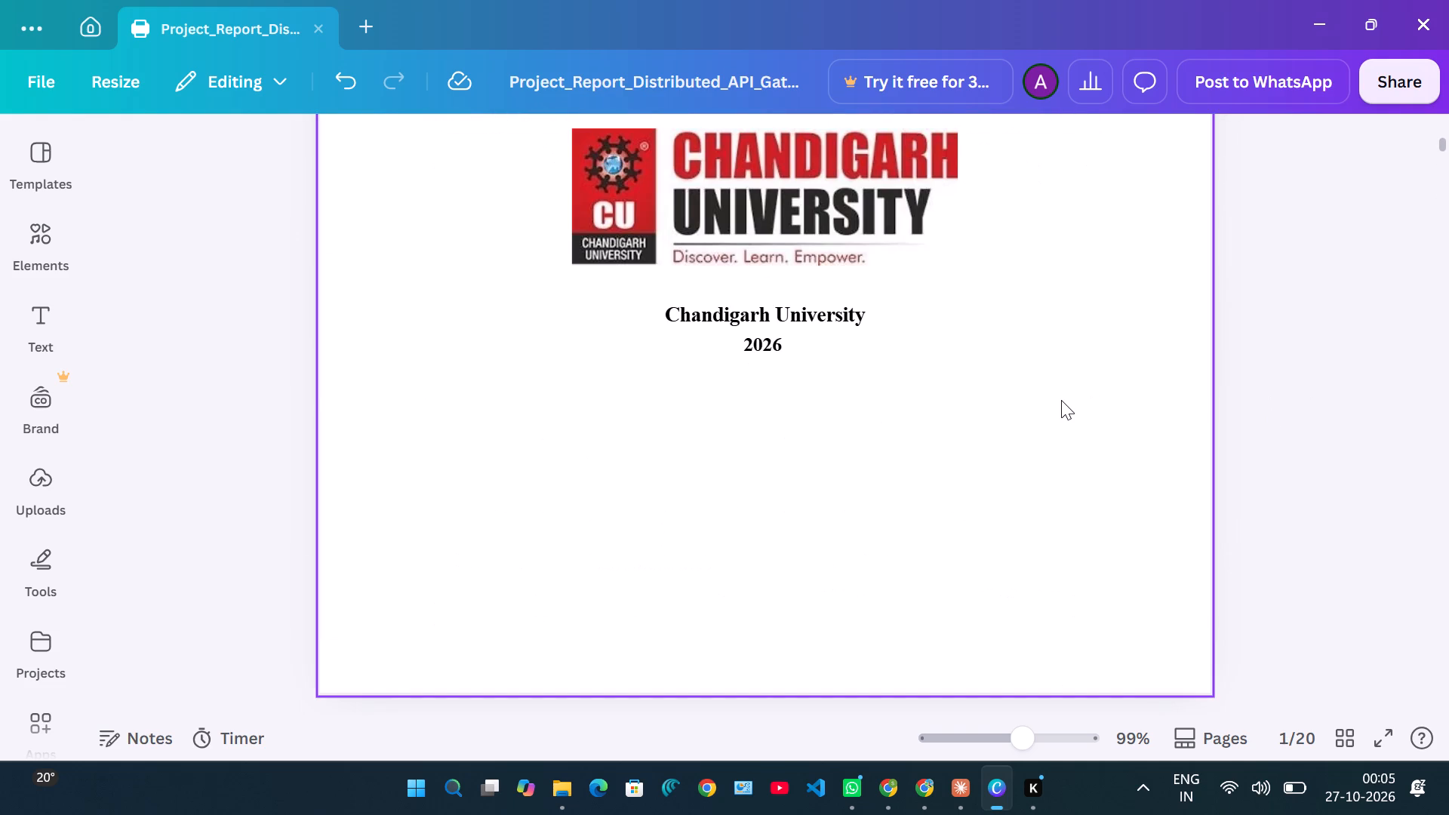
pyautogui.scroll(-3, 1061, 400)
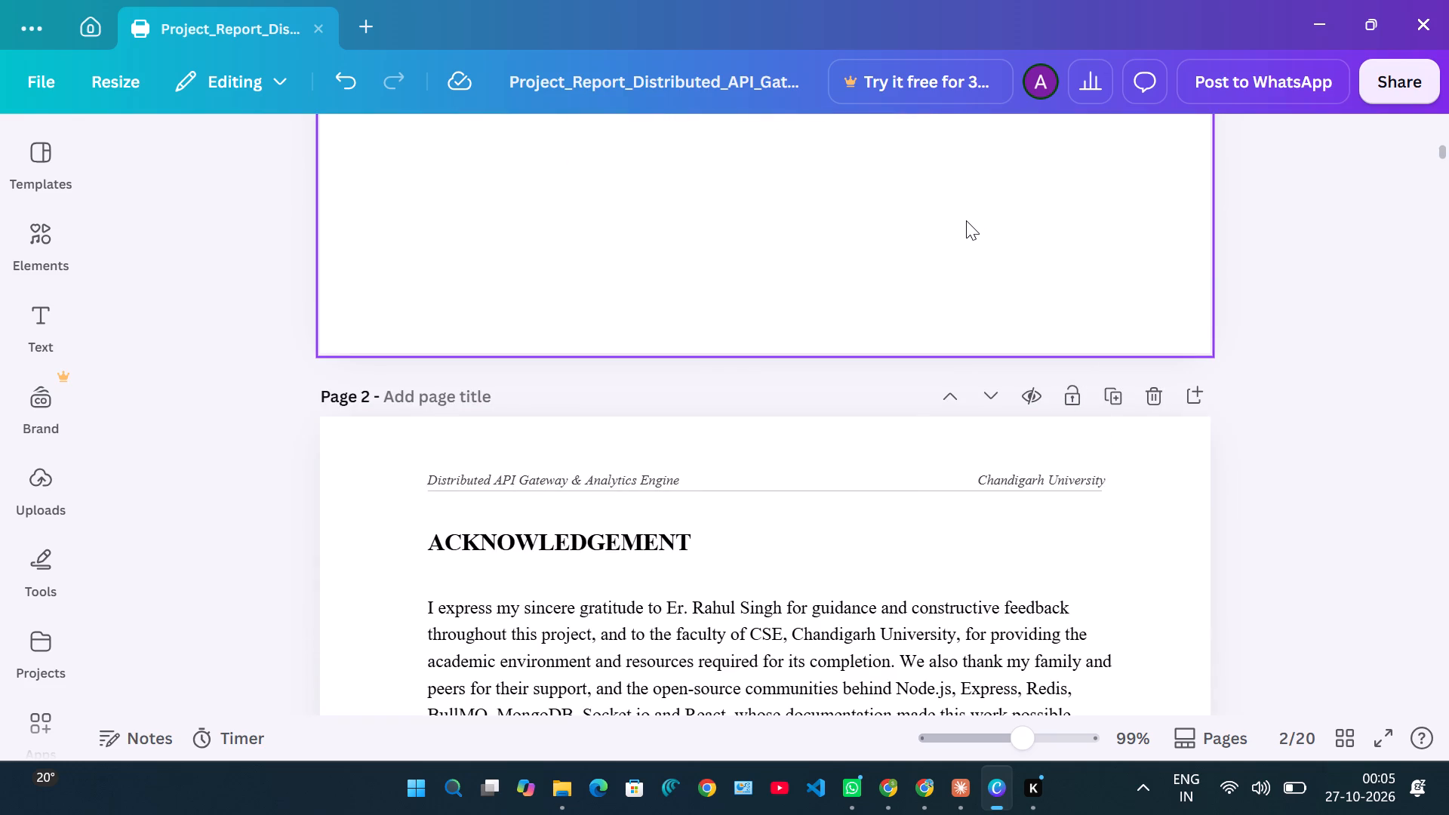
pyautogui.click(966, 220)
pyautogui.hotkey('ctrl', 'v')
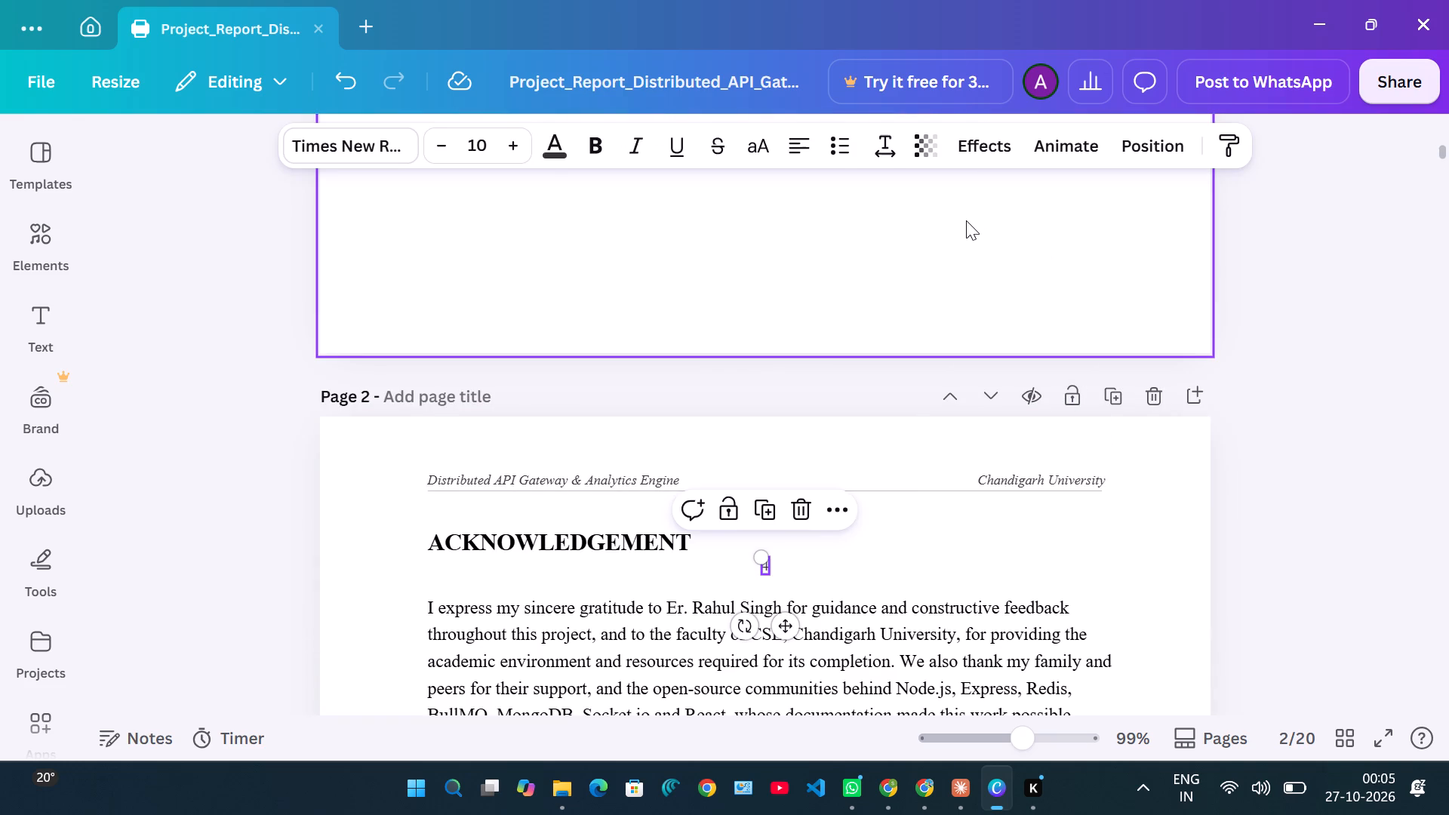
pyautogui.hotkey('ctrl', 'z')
# Paste the copied page number onto the cover page and move it to the bottom centre, below the year 2026.
pyautogui.scroll(3, 1438, 291)
pyautogui.scroll(2, 1127, 395)
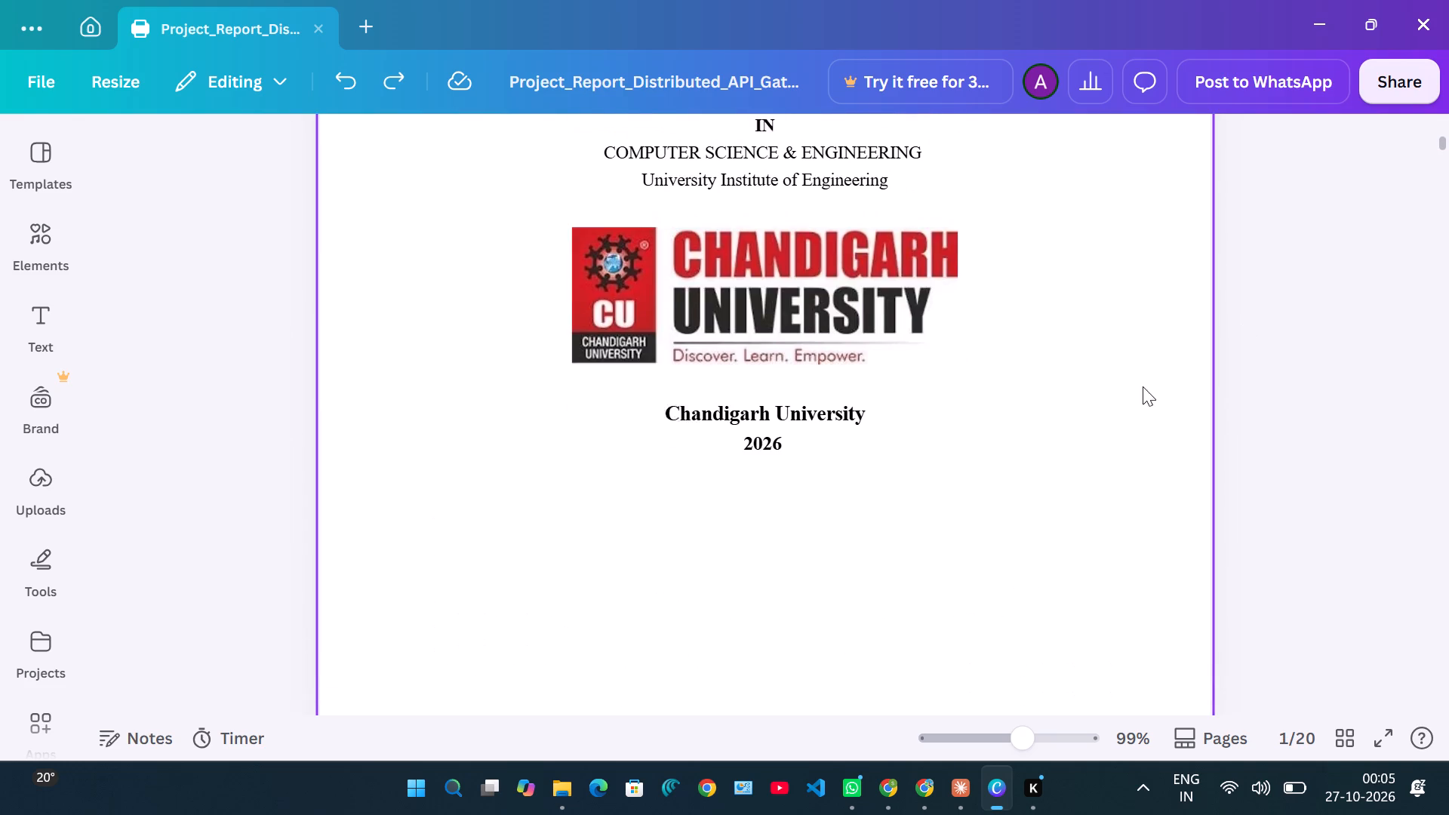
pyautogui.click(1053, 386)
pyautogui.hotkey('ctrl', 'v')
pyautogui.click(1053, 386)
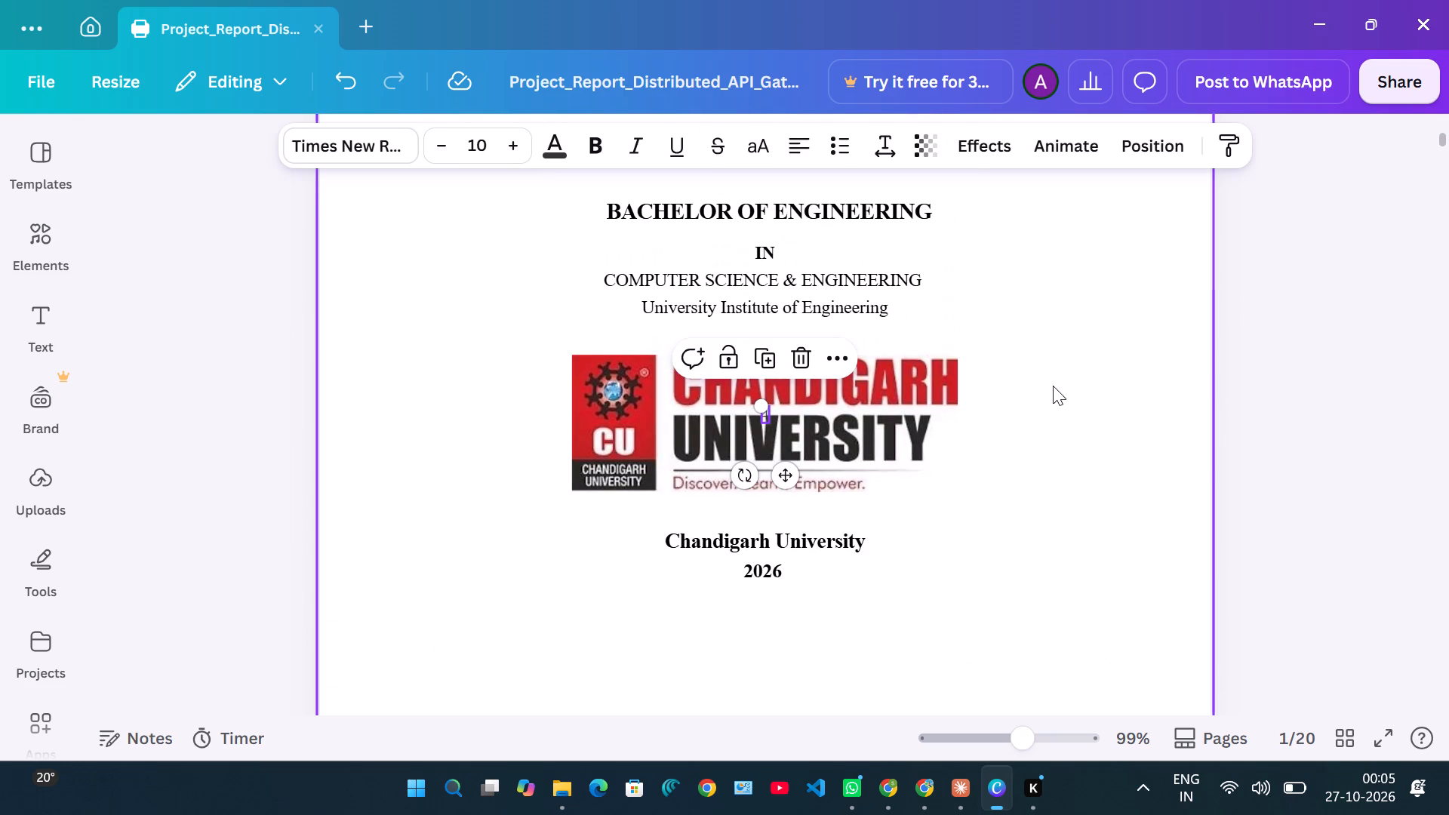
pyautogui.moveTo(764, 409); pyautogui.dragTo(786, 598)
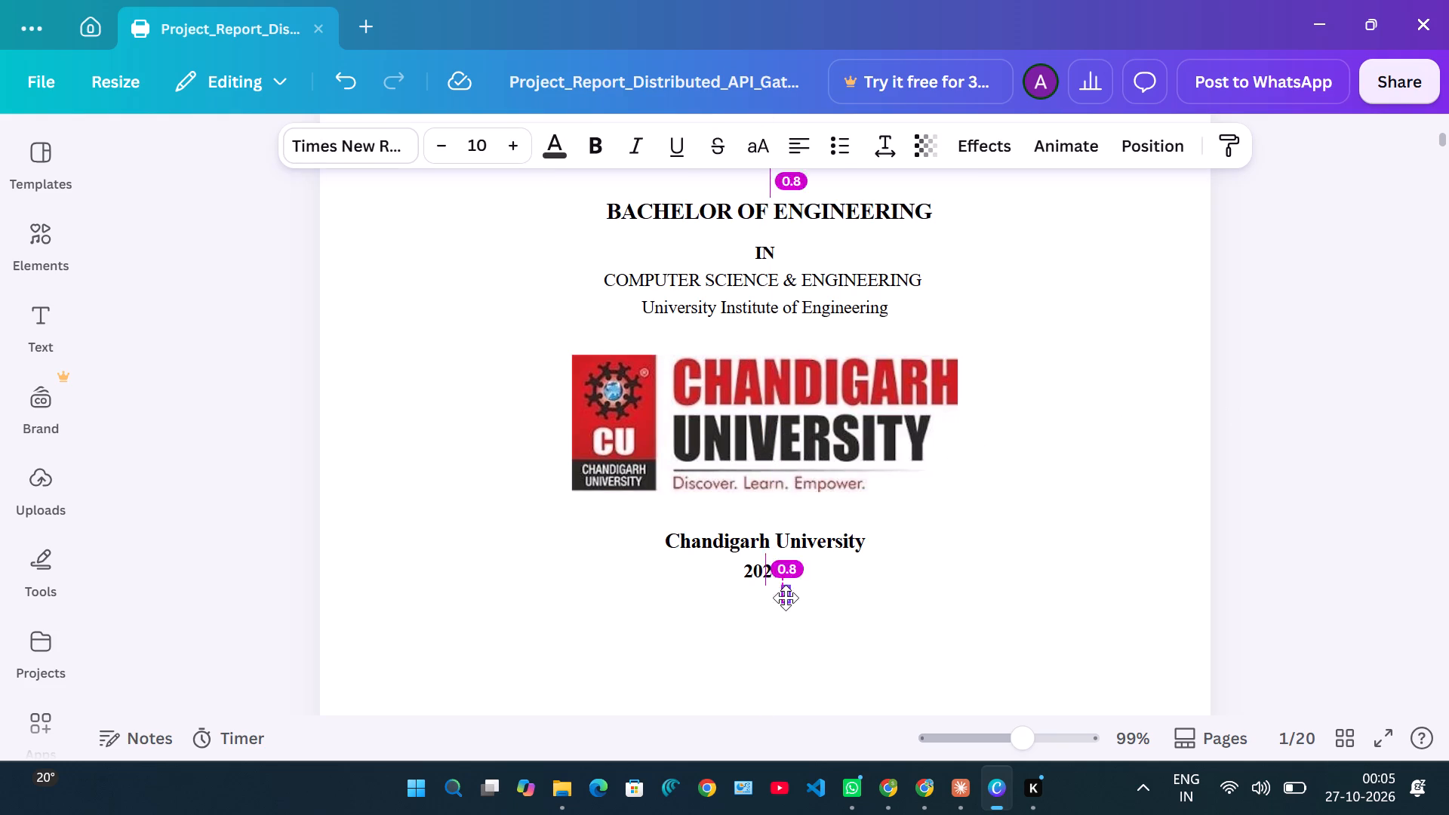
pyautogui.moveTo(786, 598); pyautogui.dragTo(788, 650)
pyautogui.scroll(-2, 825, 593)
pyautogui.click(1284, 341)
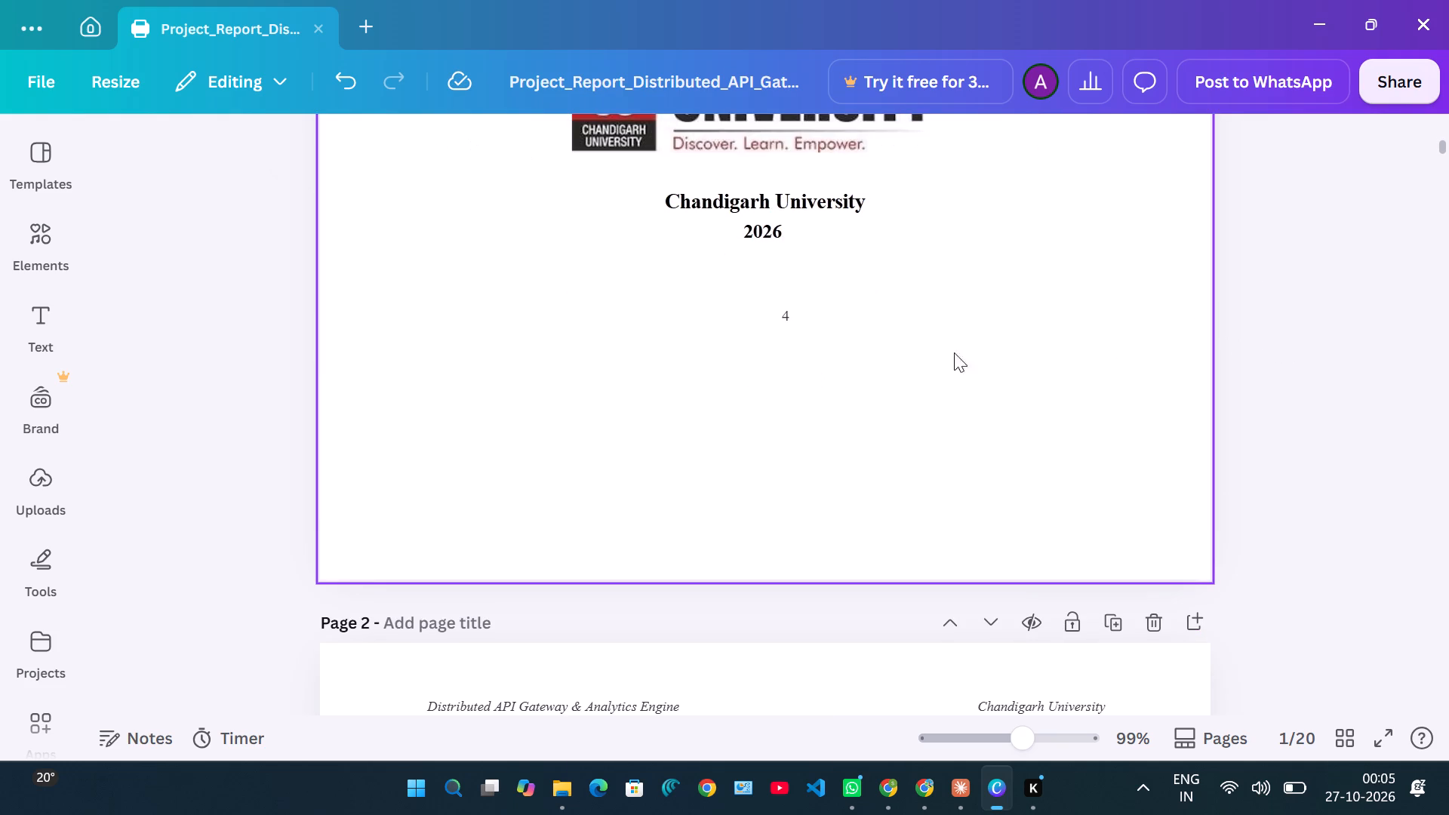
pyautogui.moveTo(782, 315); pyautogui.dragTo(763, 453)
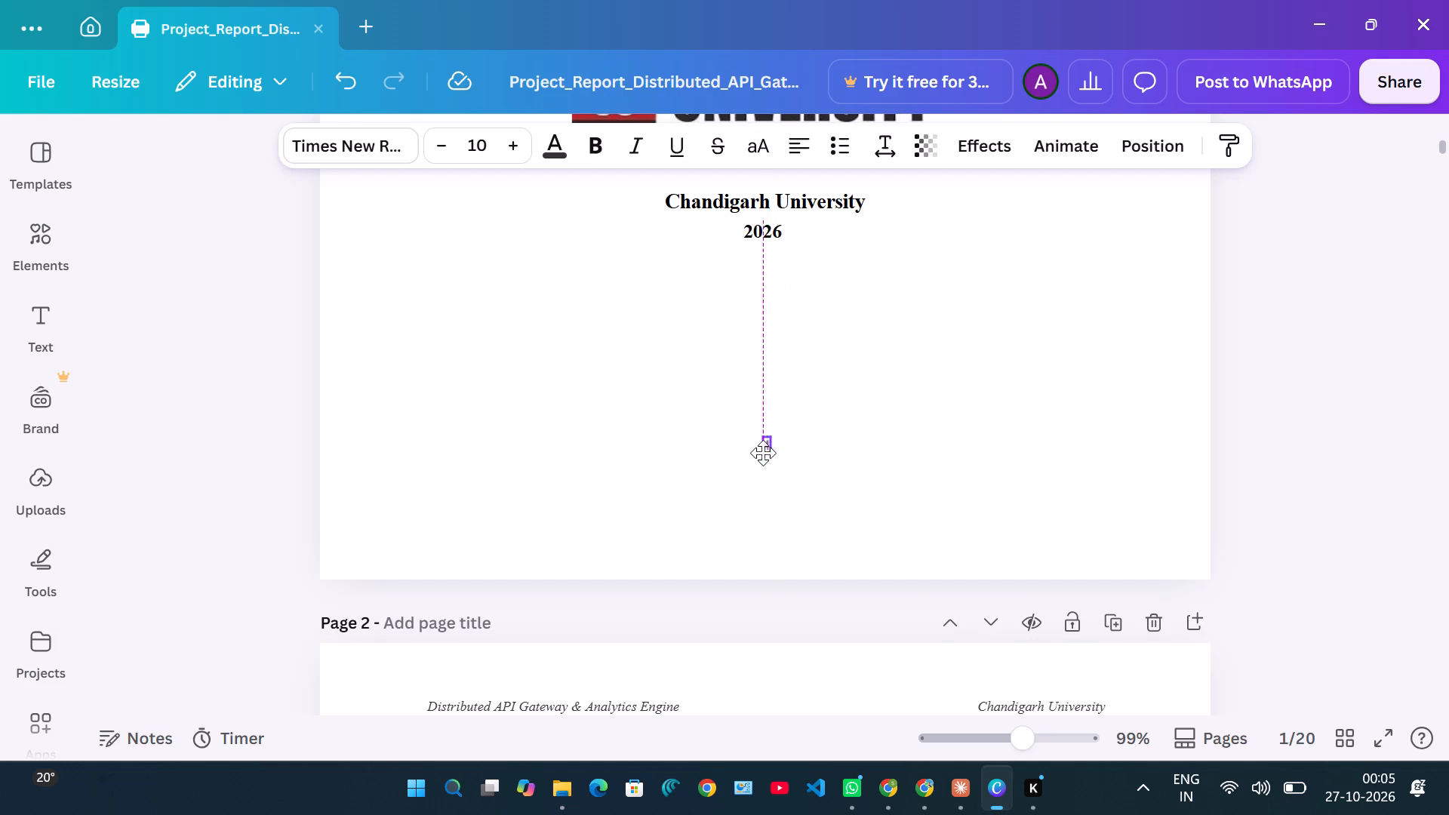
pyautogui.moveTo(763, 453); pyautogui.dragTo(761, 495)
# Change the pasted page number on the cover page to 1.
pyautogui.click(763, 495)
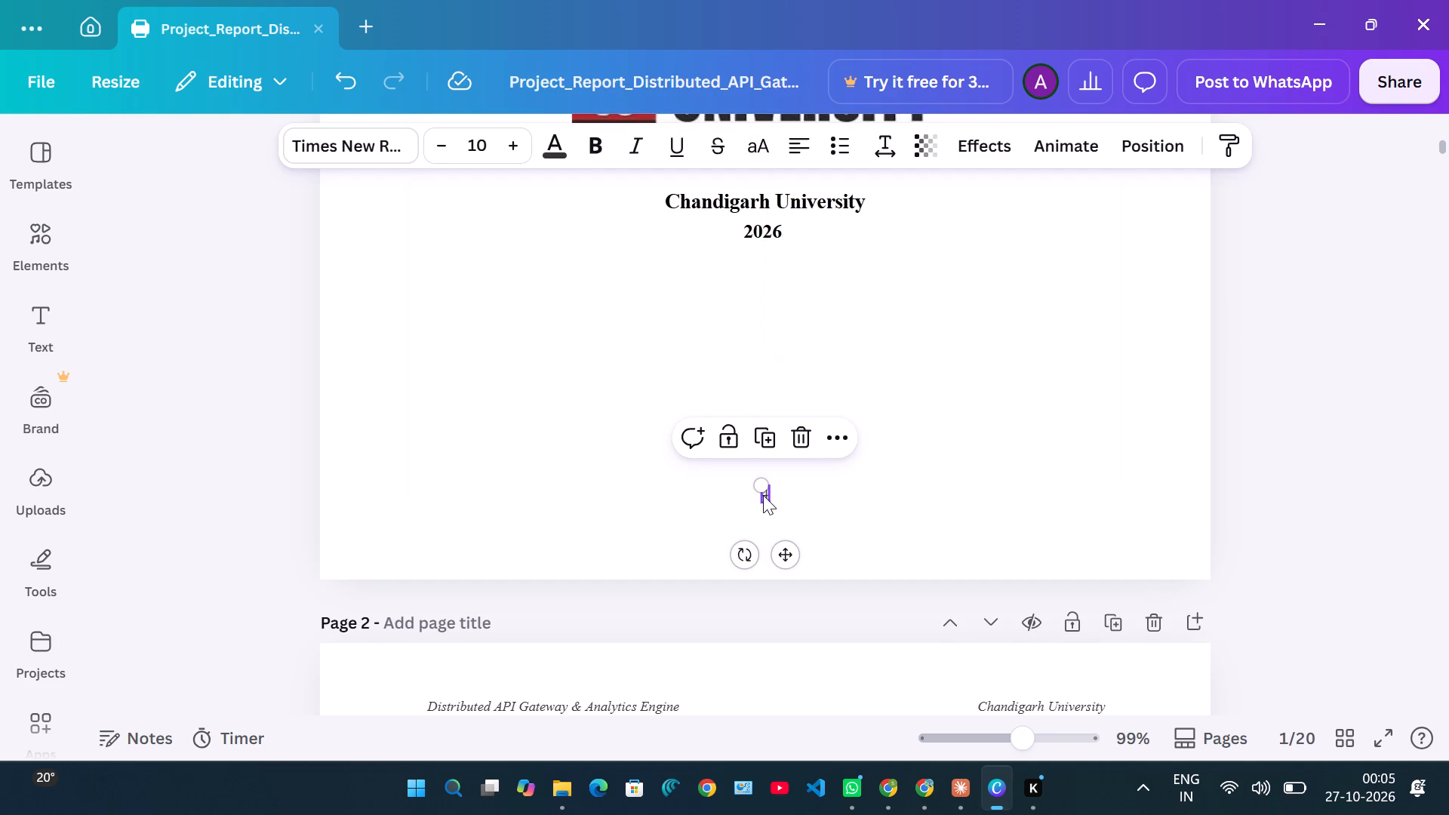
pyautogui.click(763, 495)
pyautogui.press('Right')
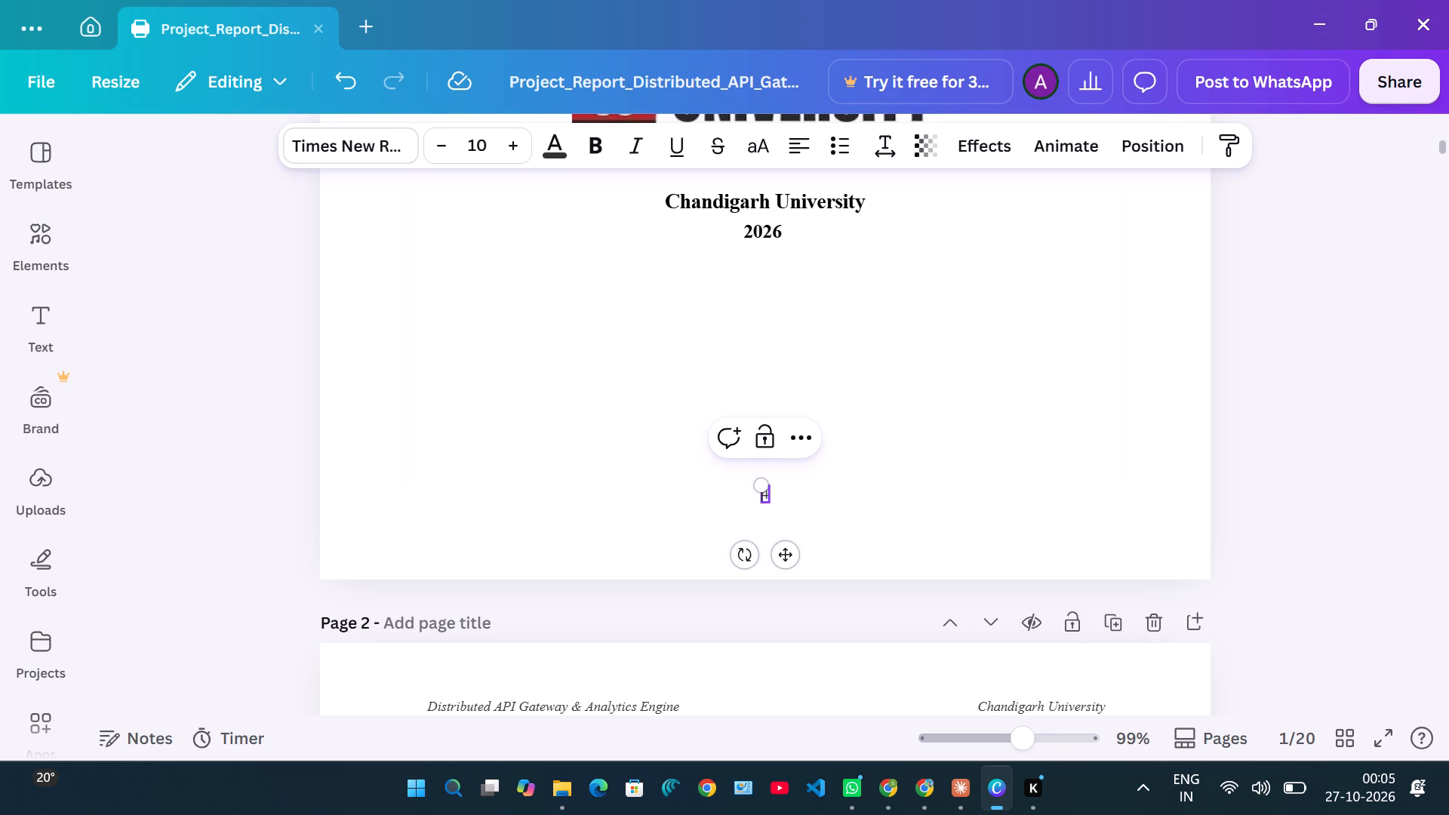
pyautogui.press('BackSpace')
pyautogui.press('1')
pyautogui.click(1323, 378)
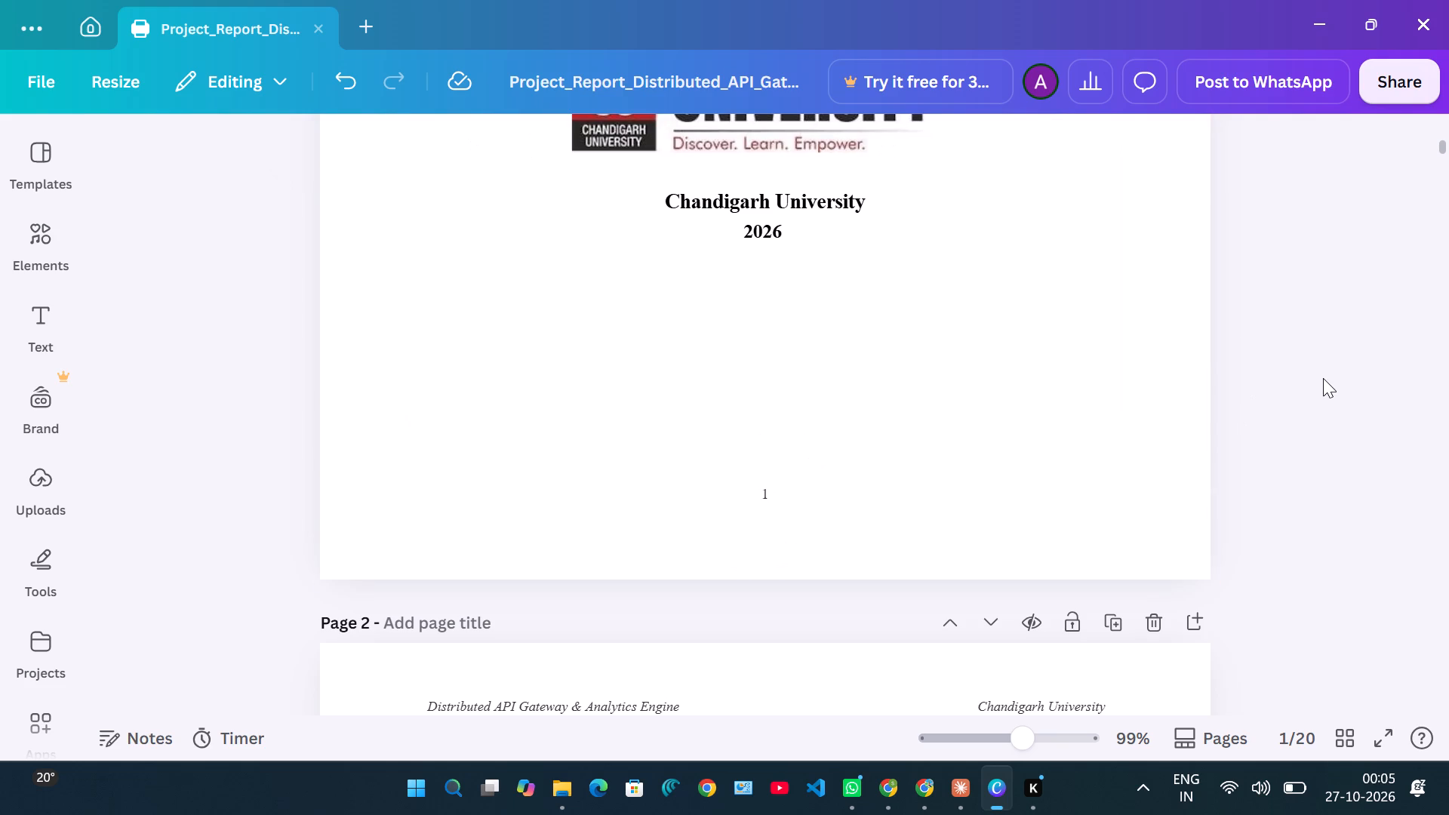
# Review the footer page numbers on pages 1 to 3 and the table of contents on page 4.
pyautogui.scroll(3, 1306, 379)
pyautogui.scroll(-14, 1306, 379)
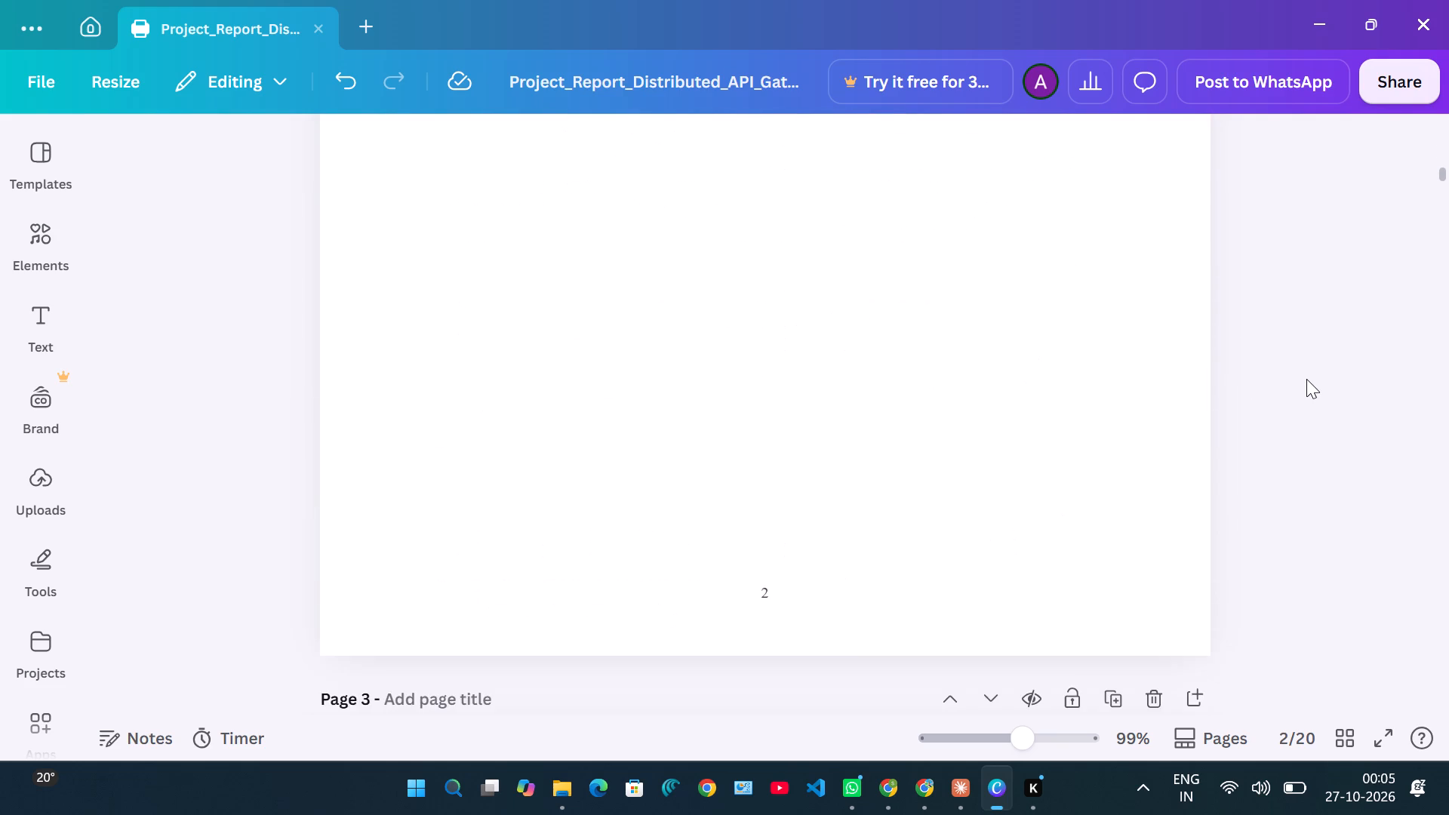
pyautogui.scroll(-20, 1306, 379)
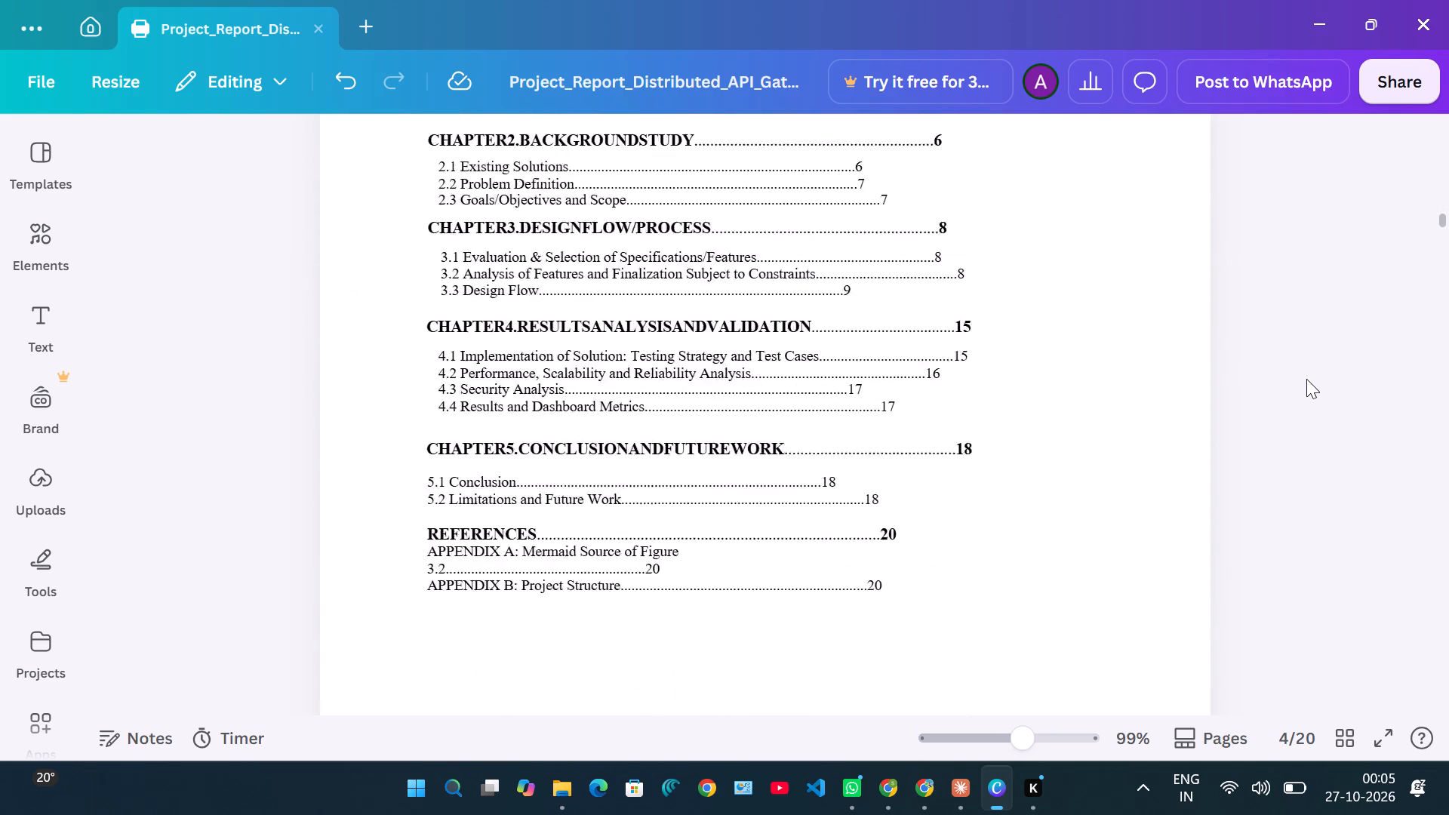
pyautogui.scroll(3, 1306, 379)
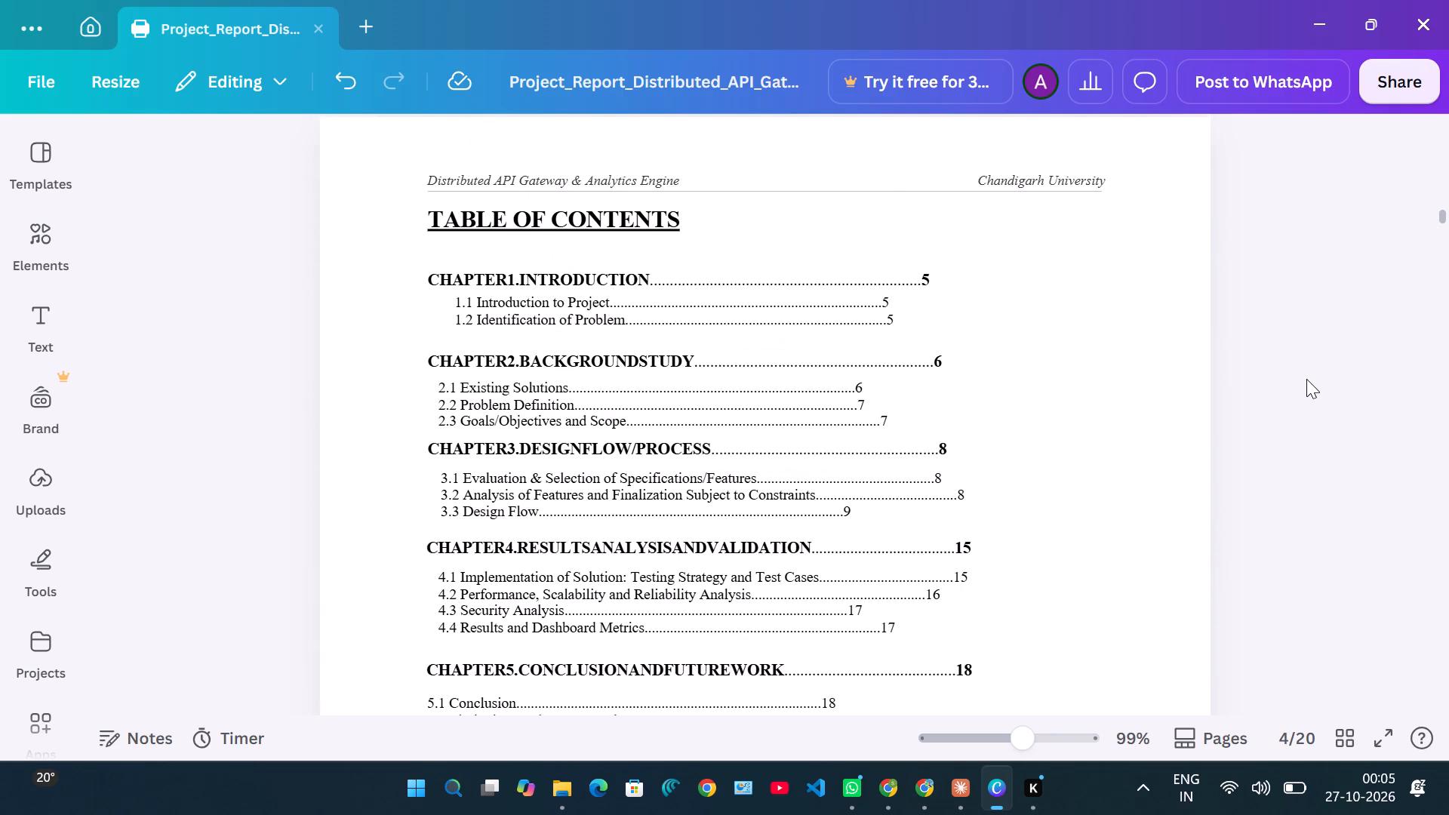
pyautogui.scroll(-1, 1306, 379)
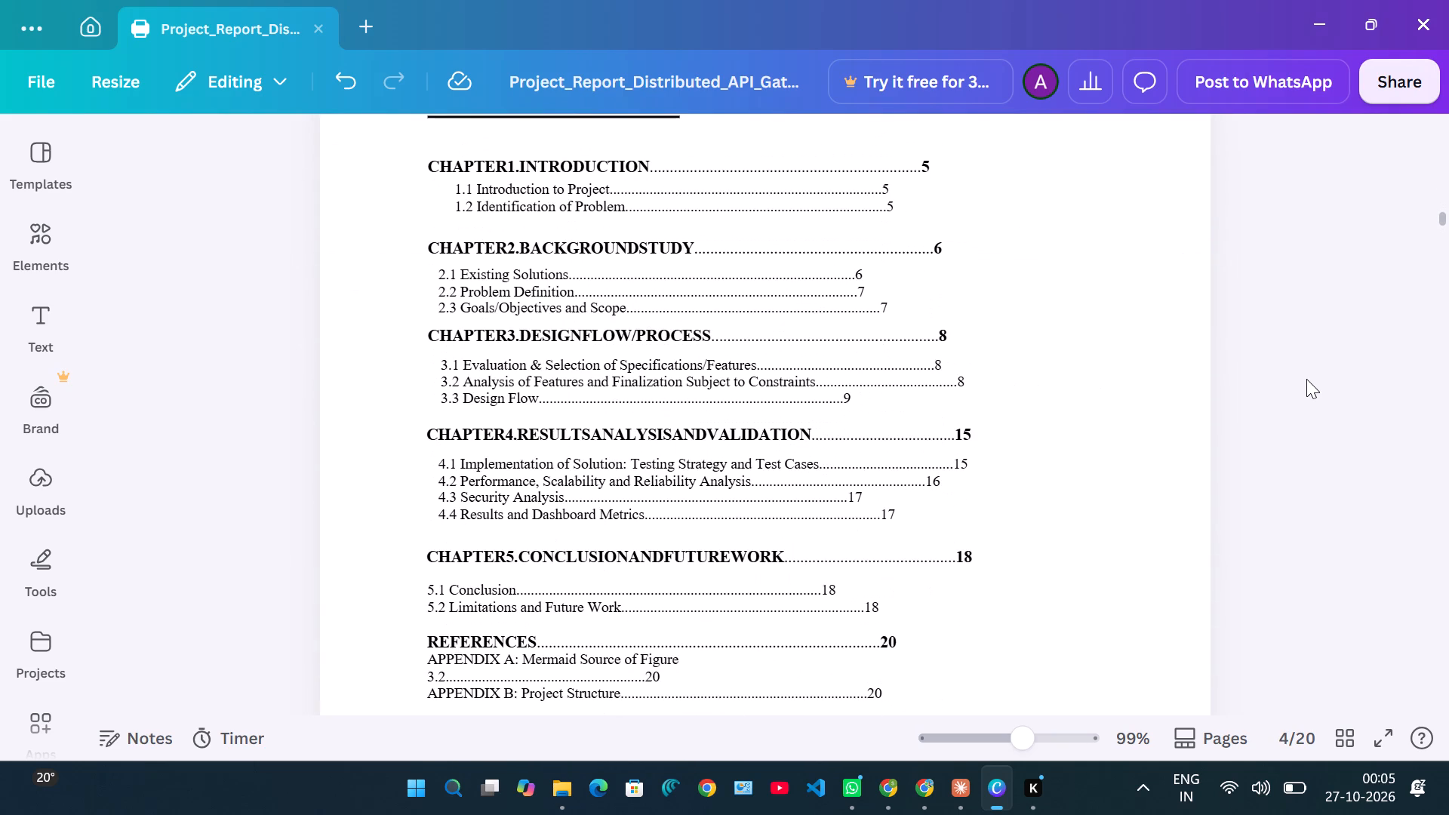
pyautogui.scroll(-1, 1306, 379)
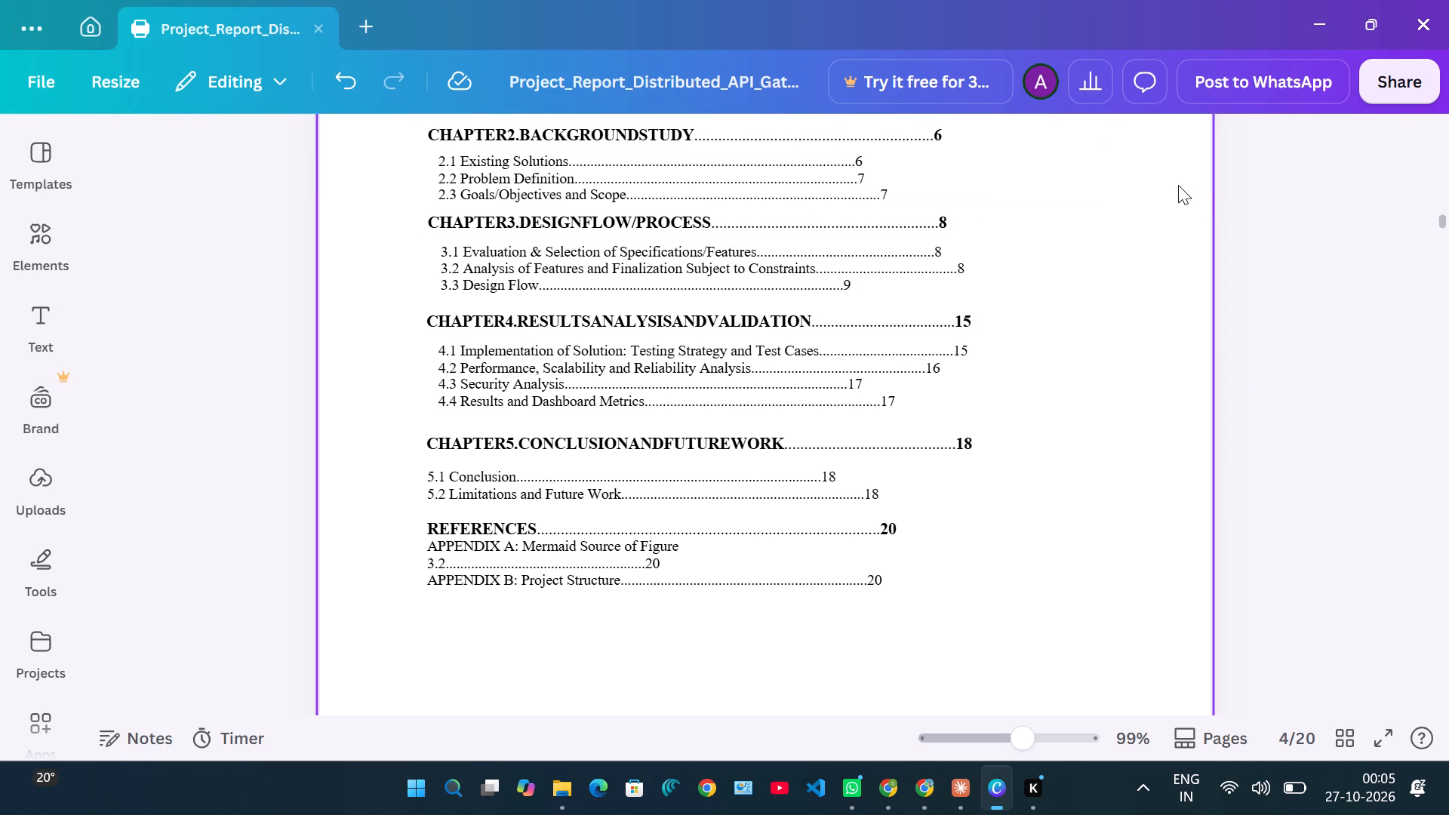
# Edit the Chapter 1 entry in page 4's table of contents to read "CHAPTER .1. INTRODUCTION".
pyautogui.scroll(2, 542, 168)
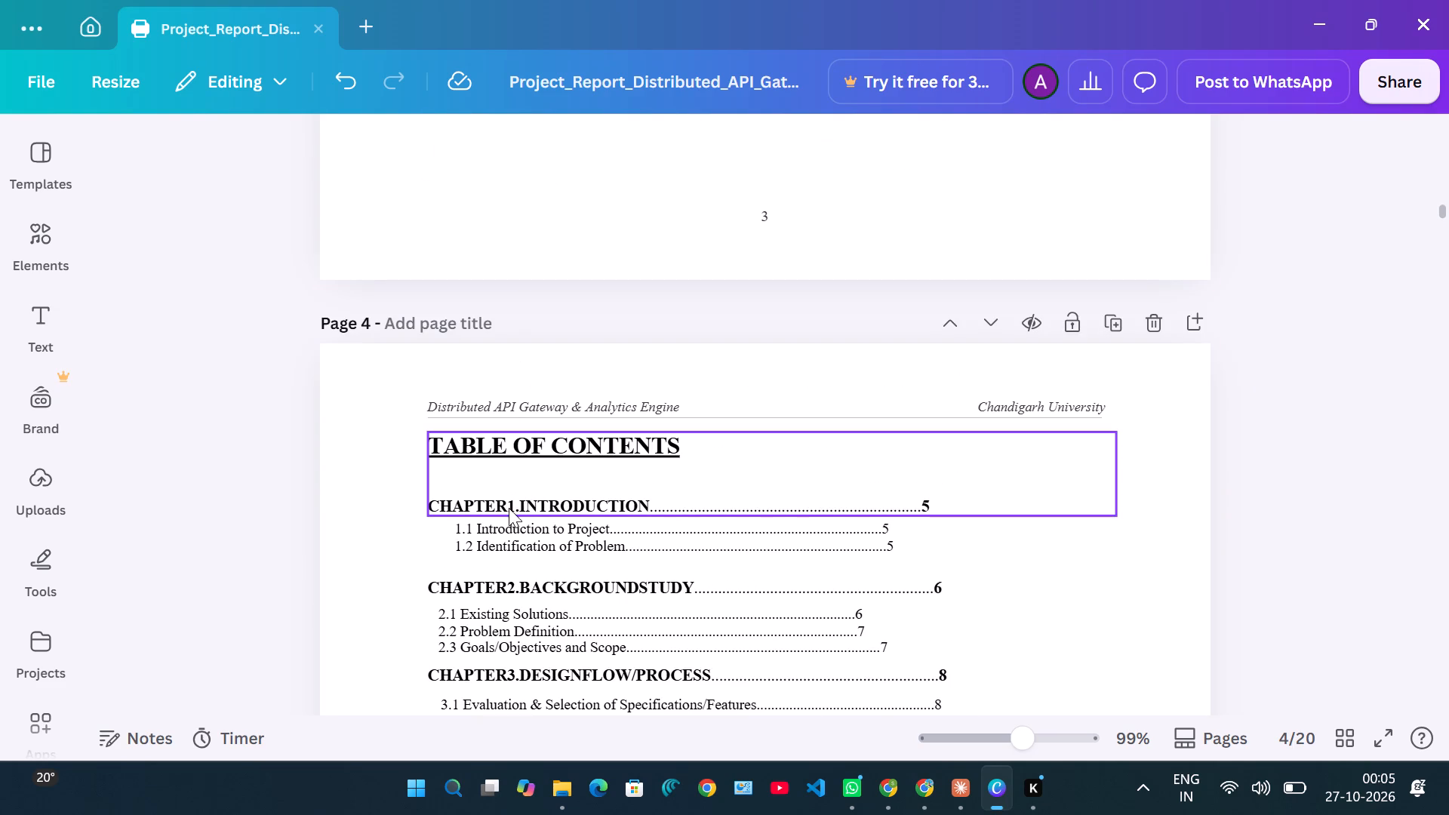
pyautogui.click(510, 510)
pyautogui.click(510, 510)
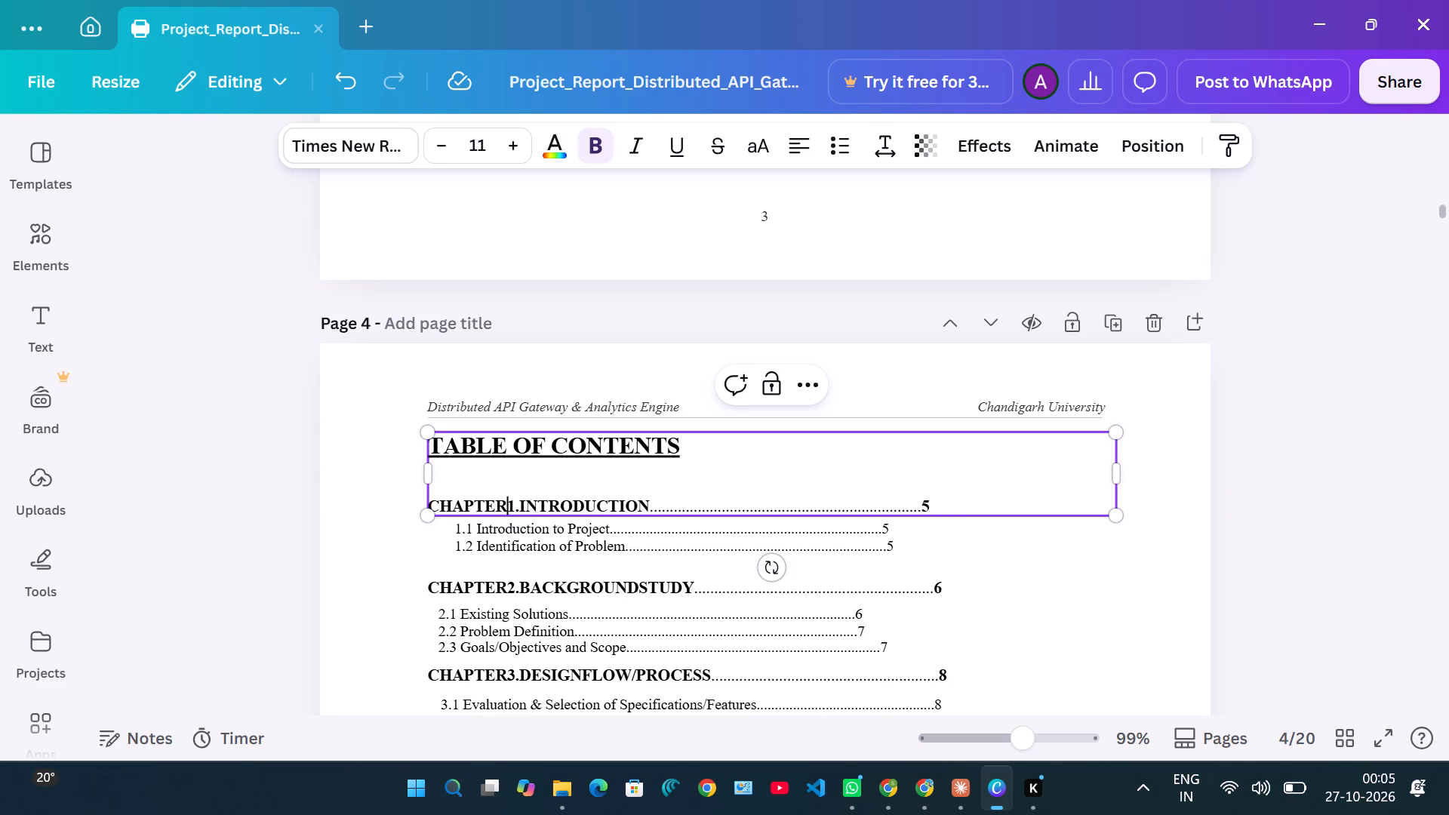
pyautogui.press('space')
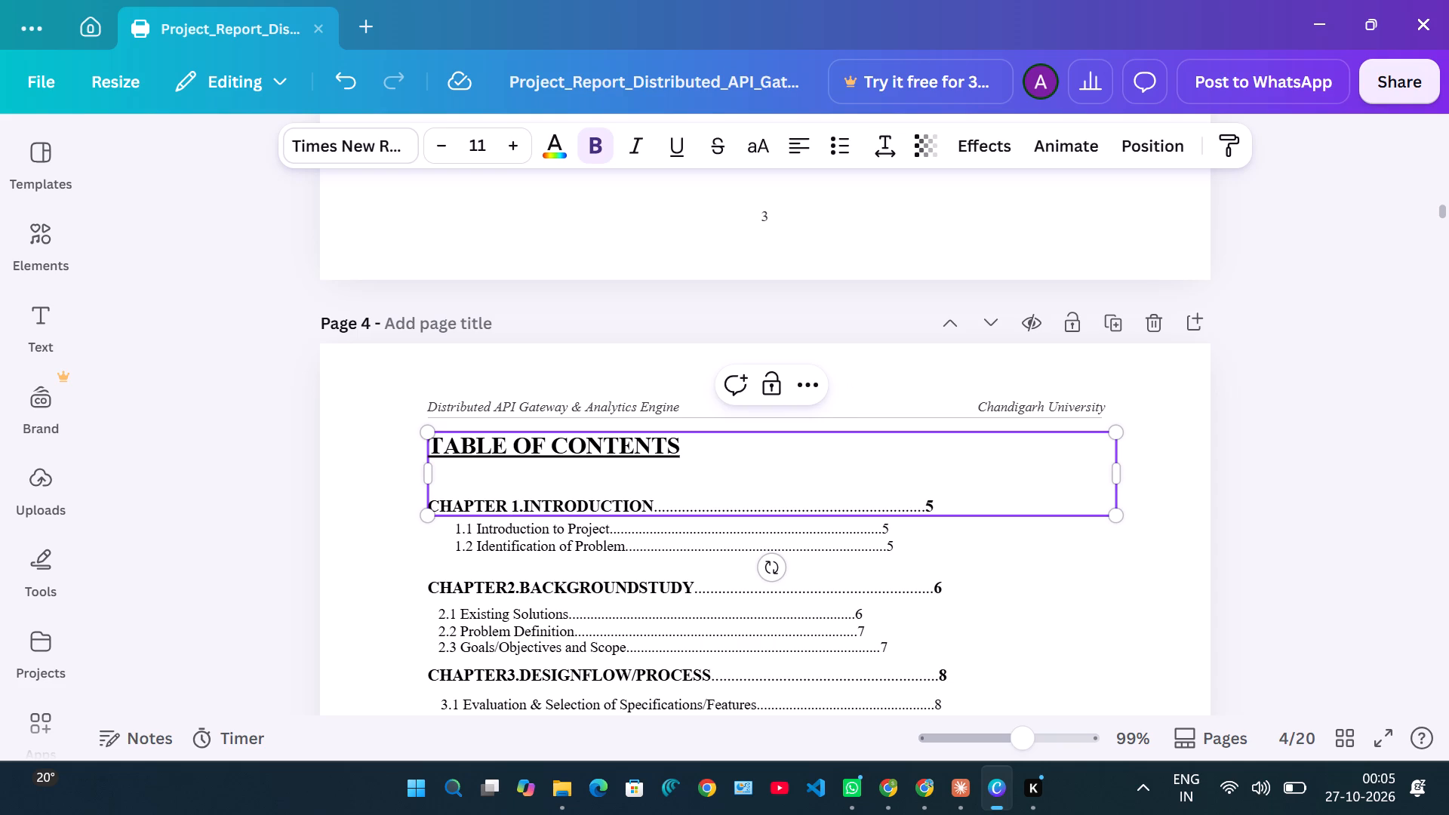
pyautogui.press('.')
pyautogui.click(525, 509)
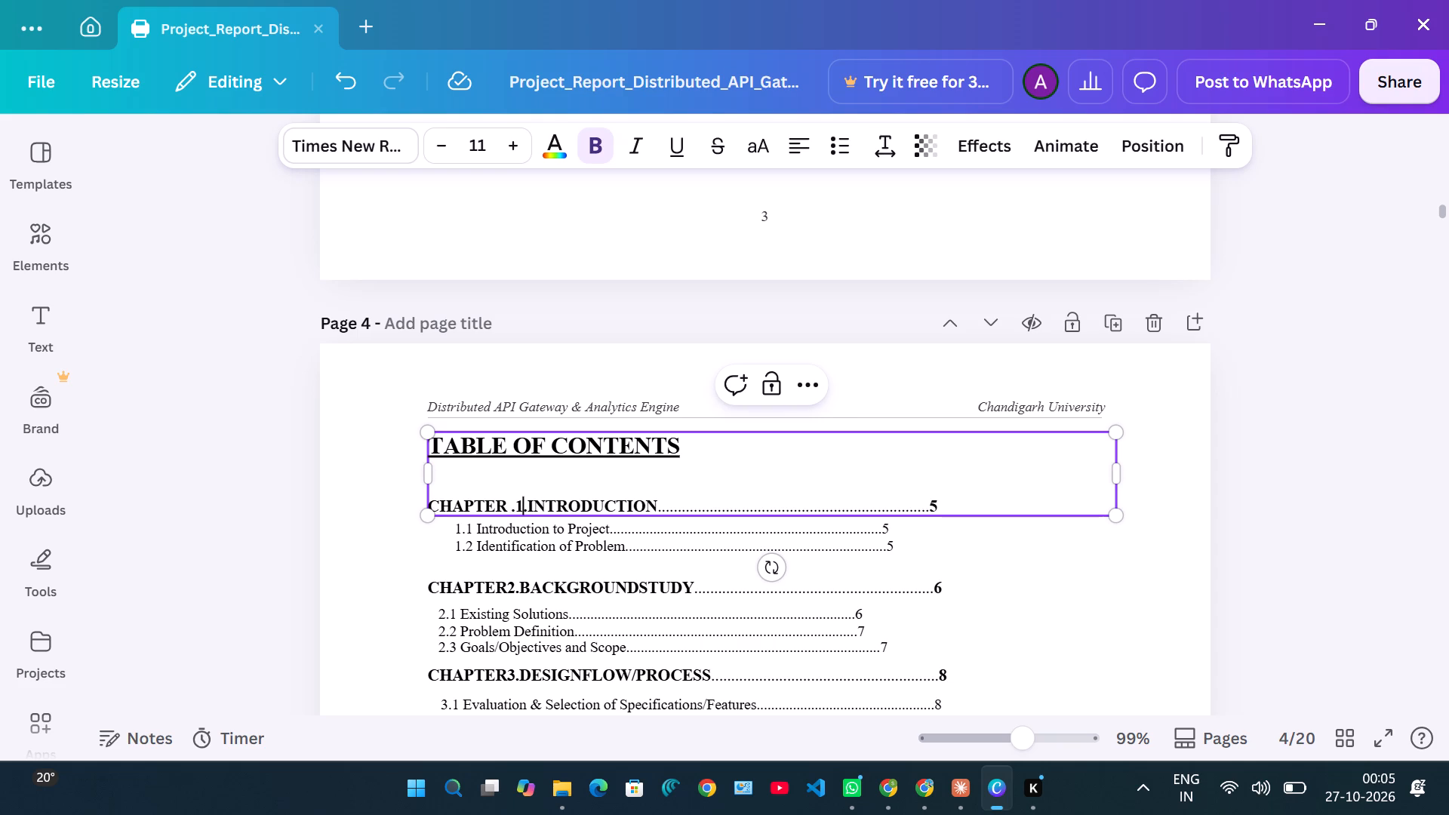
pyautogui.press('space')
pyautogui.press('BackSpace')
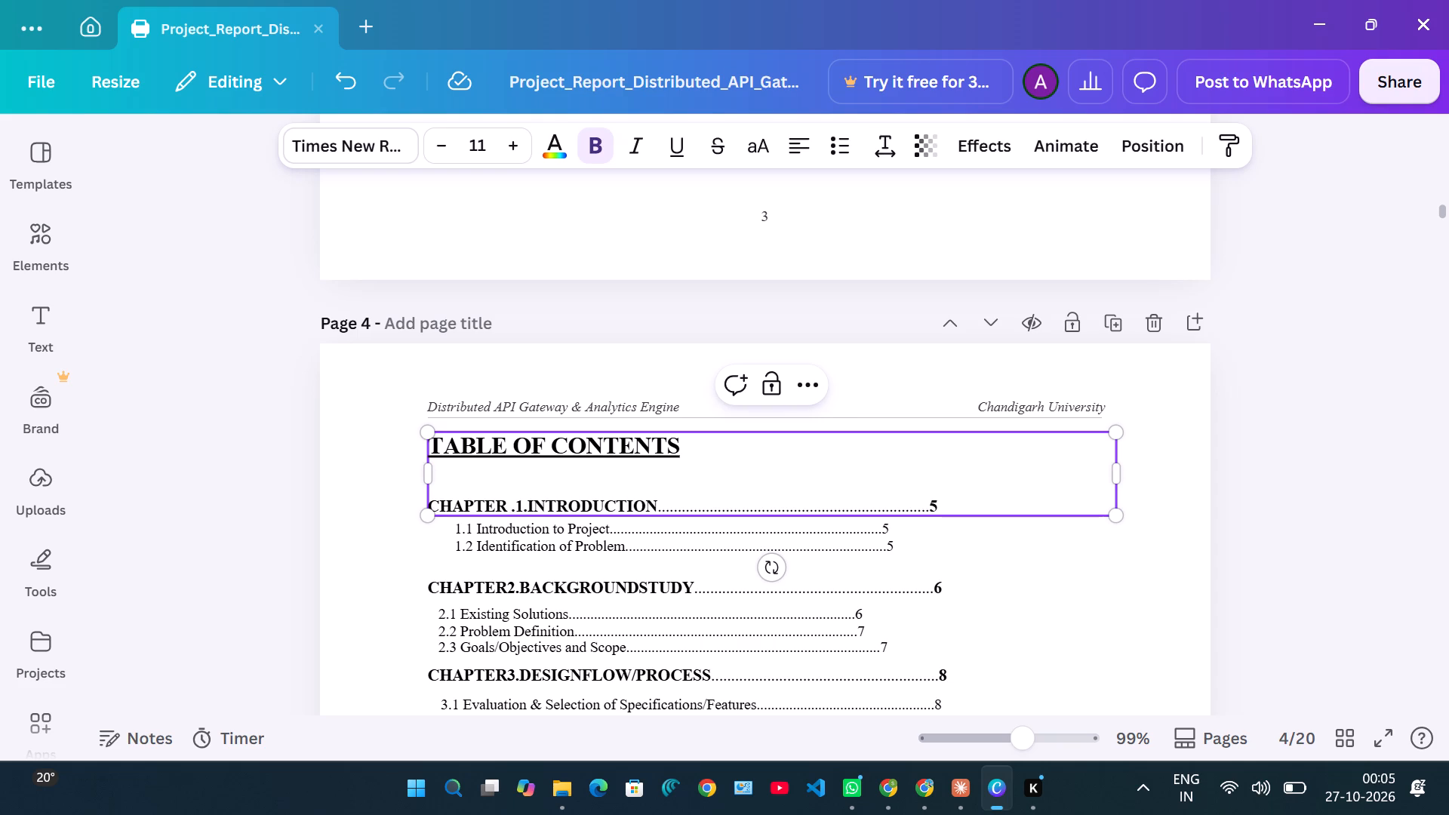
pyautogui.click(529, 510)
pyautogui.press('space')
# Edit the Chapter 2 entry in the table of contents to read "CHAPTER .2. BACKGROUNDSTUDY".
pyautogui.click(517, 589)
pyautogui.click(517, 589)
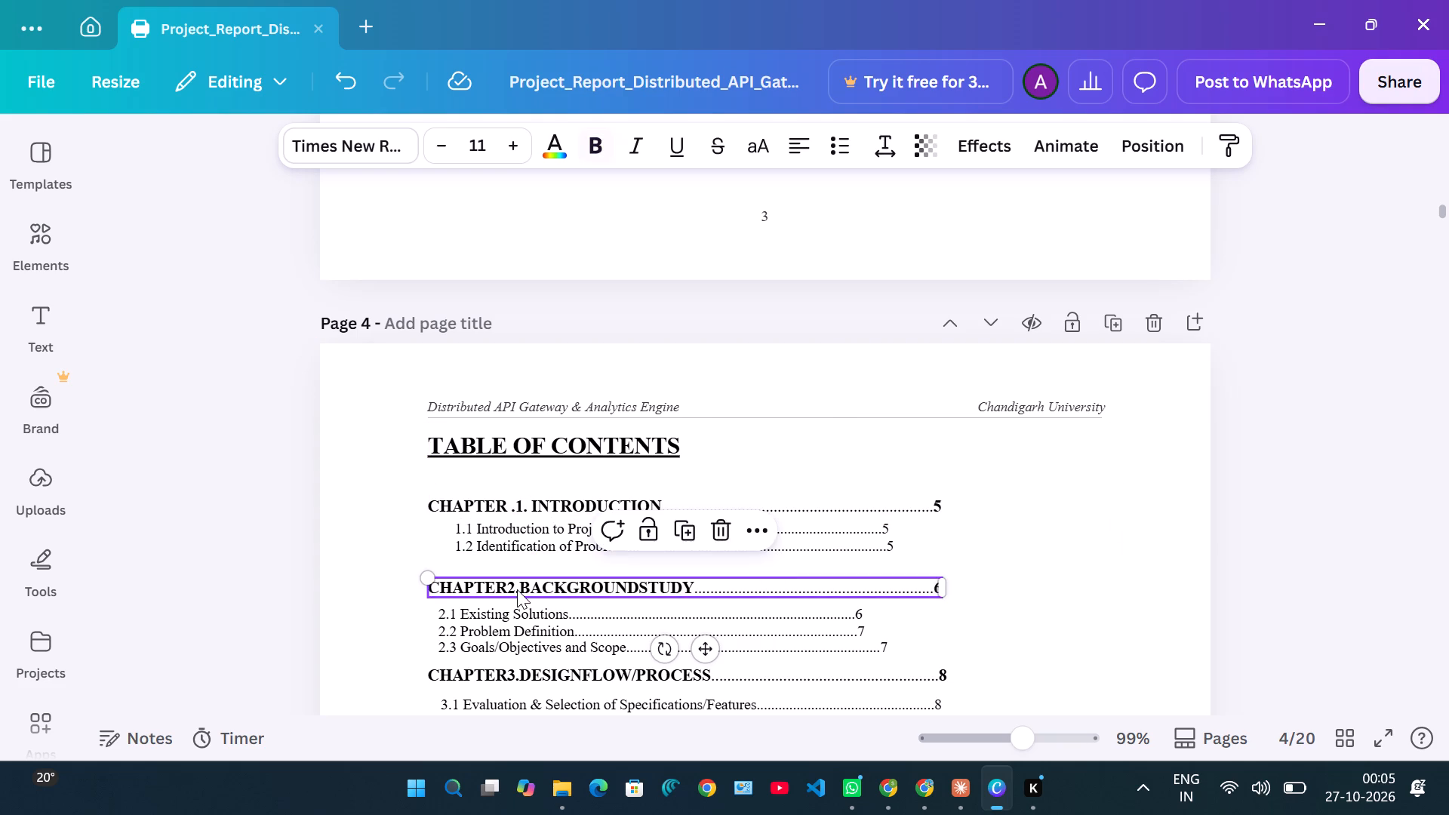
pyautogui.click(517, 589)
pyautogui.click(510, 589)
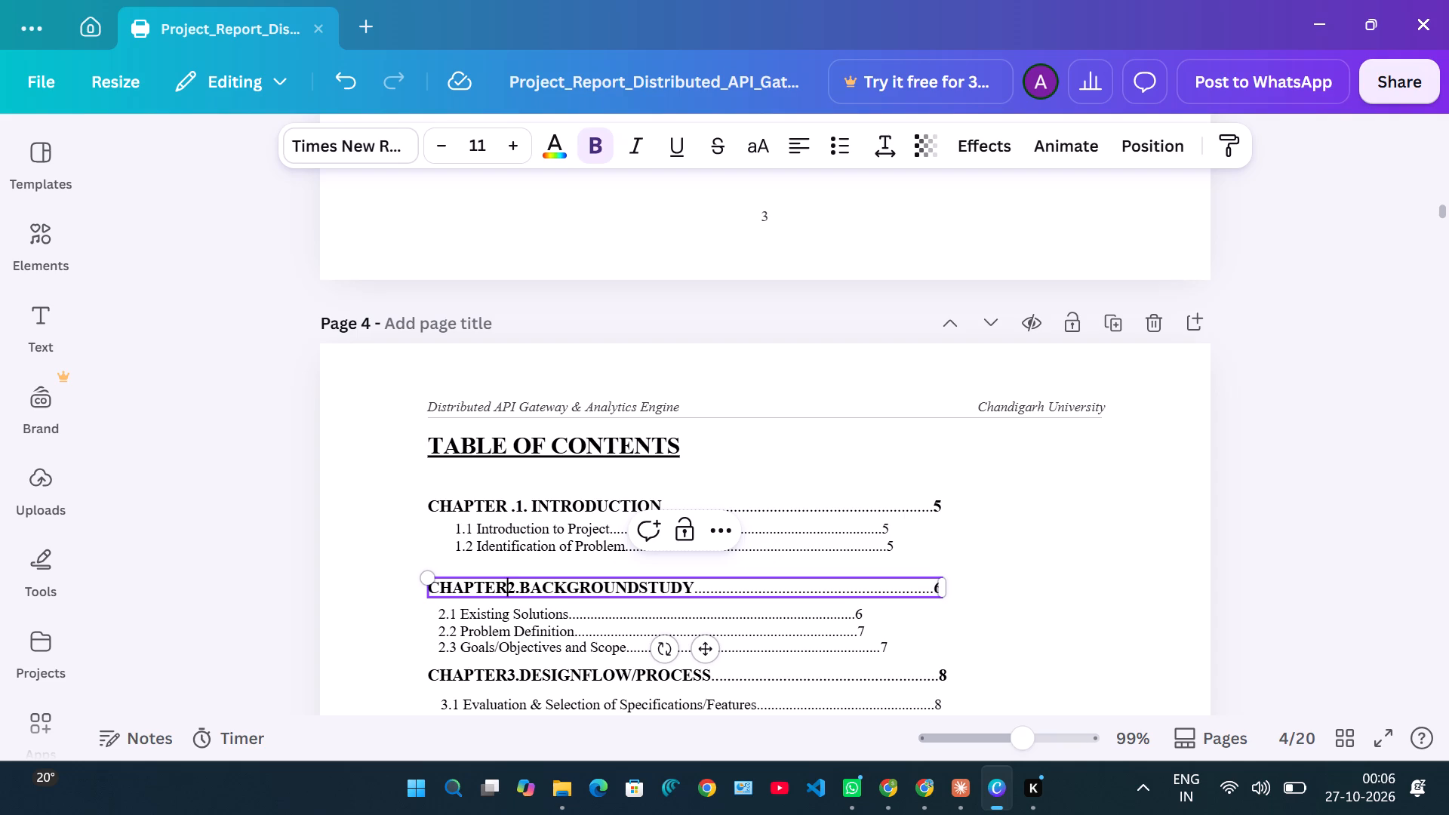
pyautogui.press('.')
pyautogui.click(504, 595)
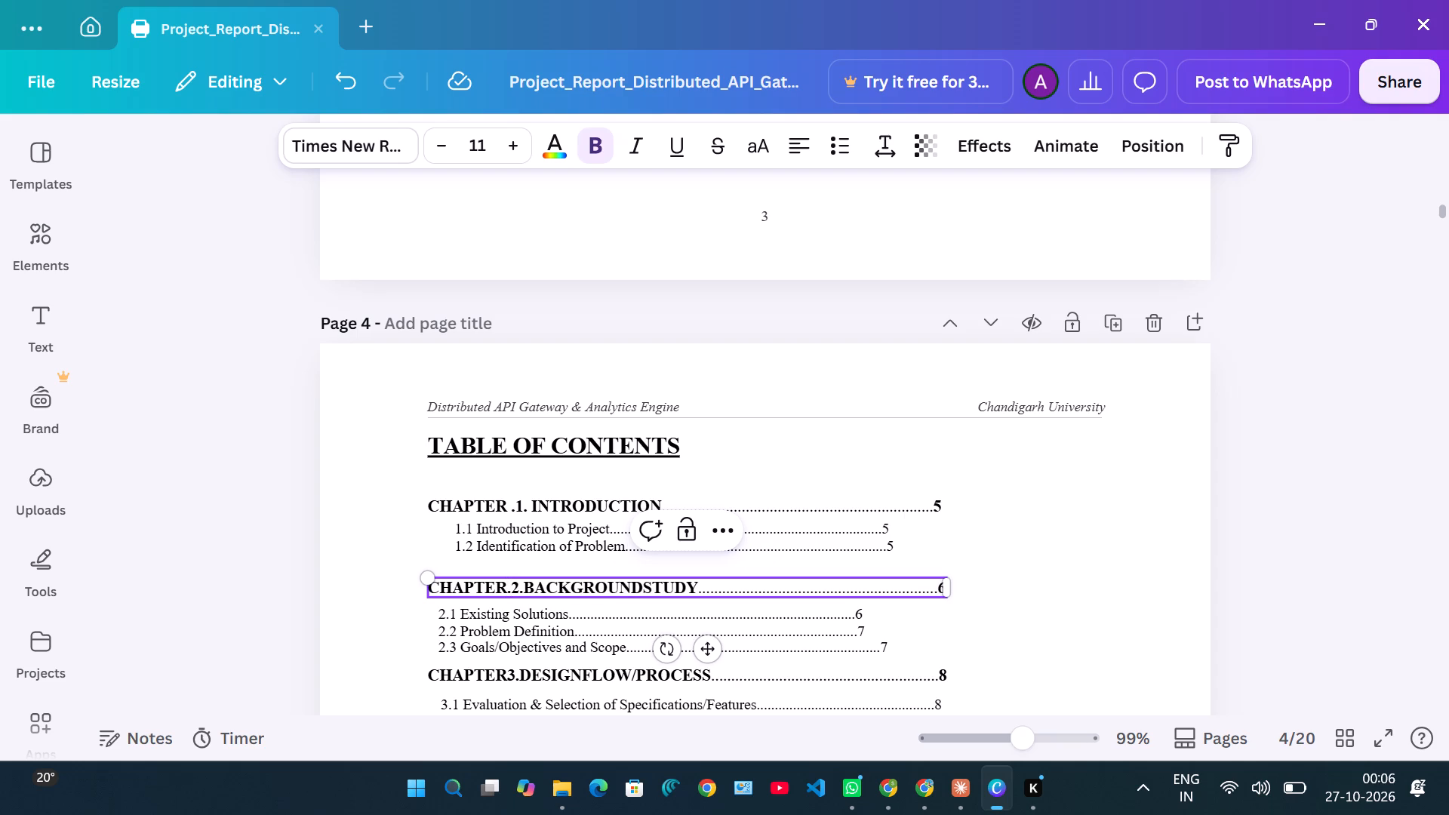
pyautogui.press('space')
pyautogui.click(528, 589)
pyautogui.press('space')
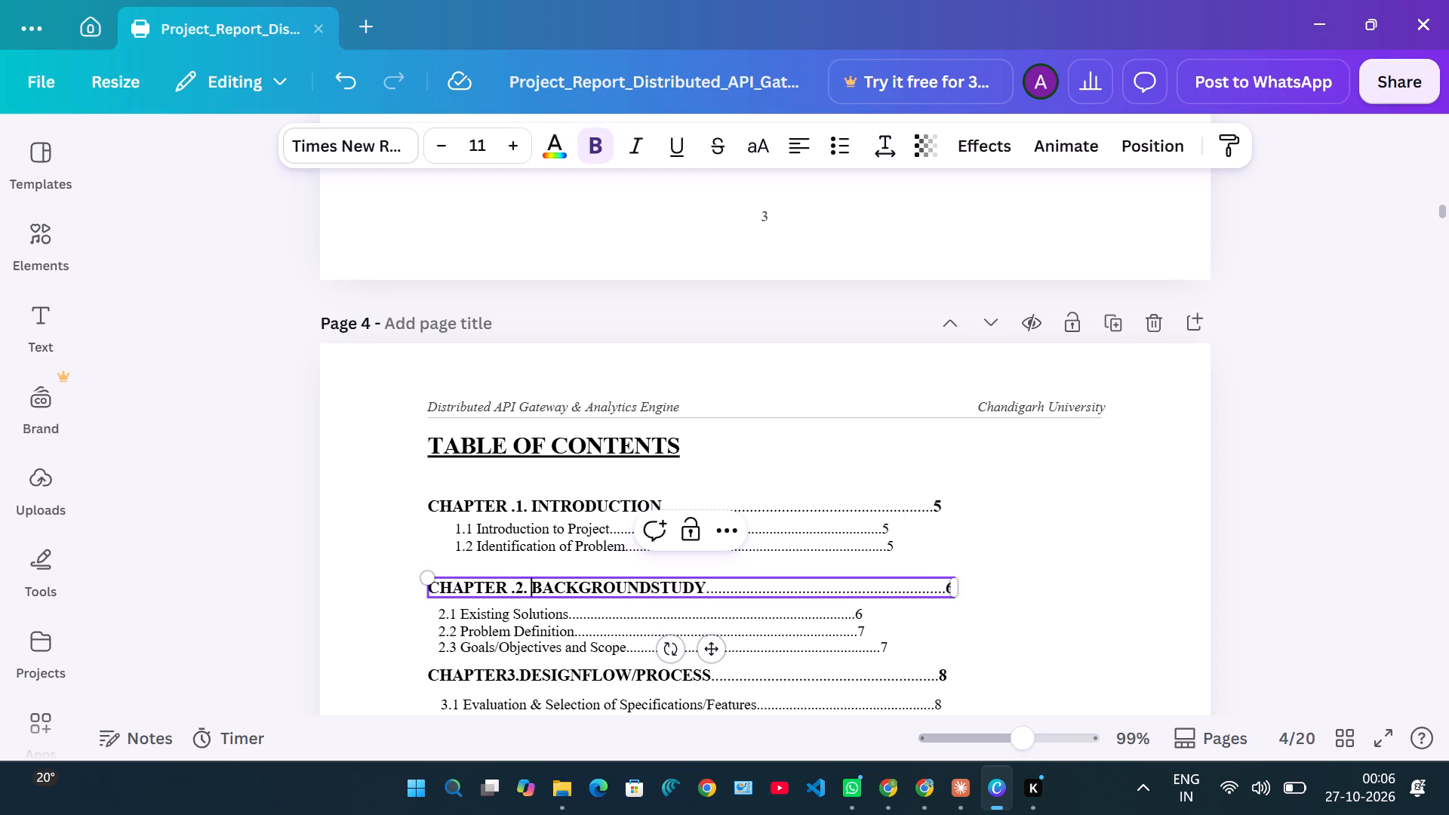
# Edit the Chapter 3 entry in the table of contents to read "CHAPTER .3. DESIGNFLOW/PROCESS".
pyautogui.scroll(-1, 605, 589)
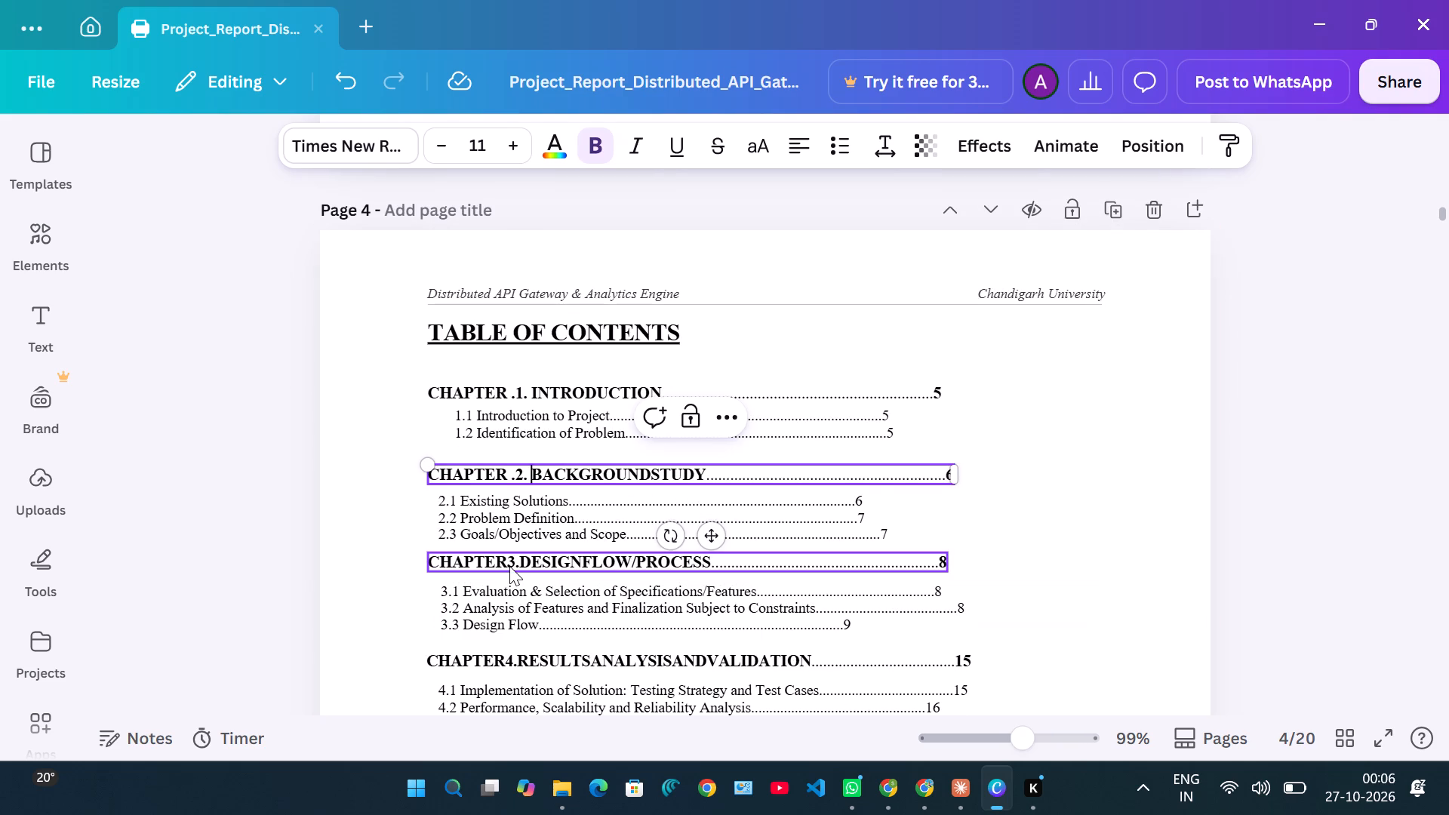
pyautogui.doubleClick(509, 566)
pyautogui.click(509, 566)
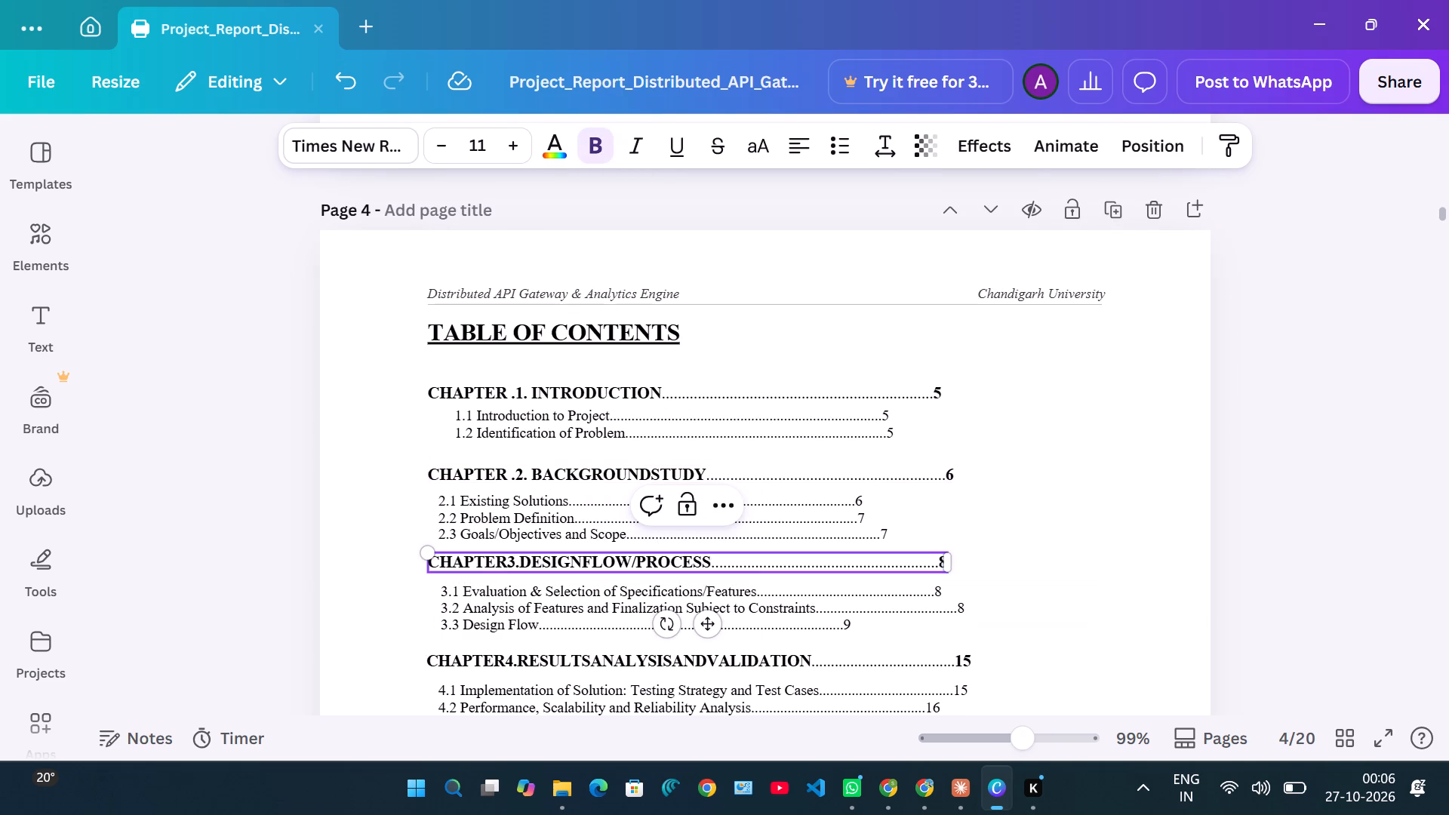
pyautogui.press('.')
pyautogui.click(506, 560)
pyautogui.press('space')
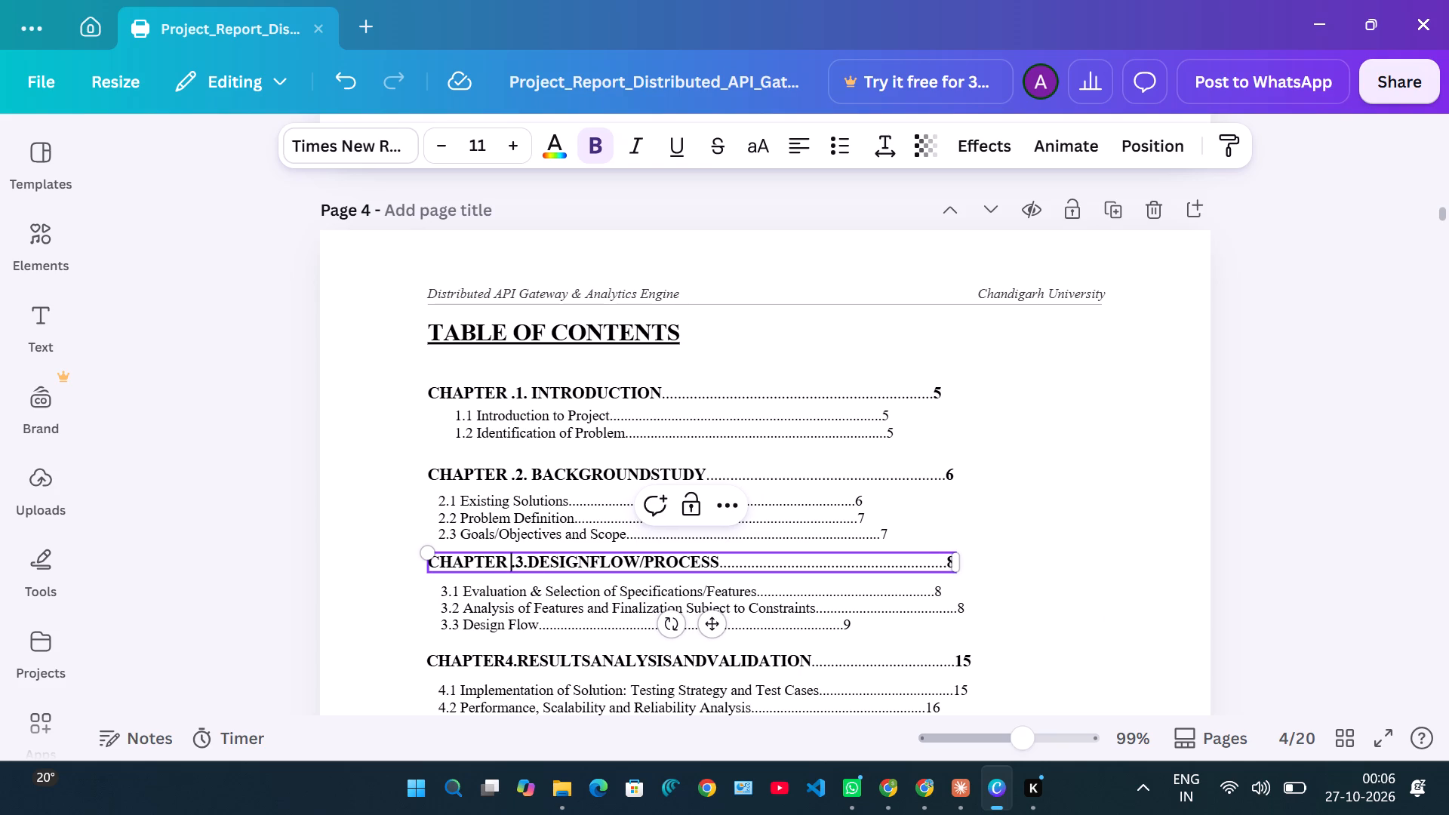
pyautogui.click(531, 561)
pyautogui.press('space')
# Edit the Chapter 4 entry in the table of contents to read "CHAPTER .4. RESULTSANALYSISANDVALIDATION".
pyautogui.scroll(-2, 538, 570)
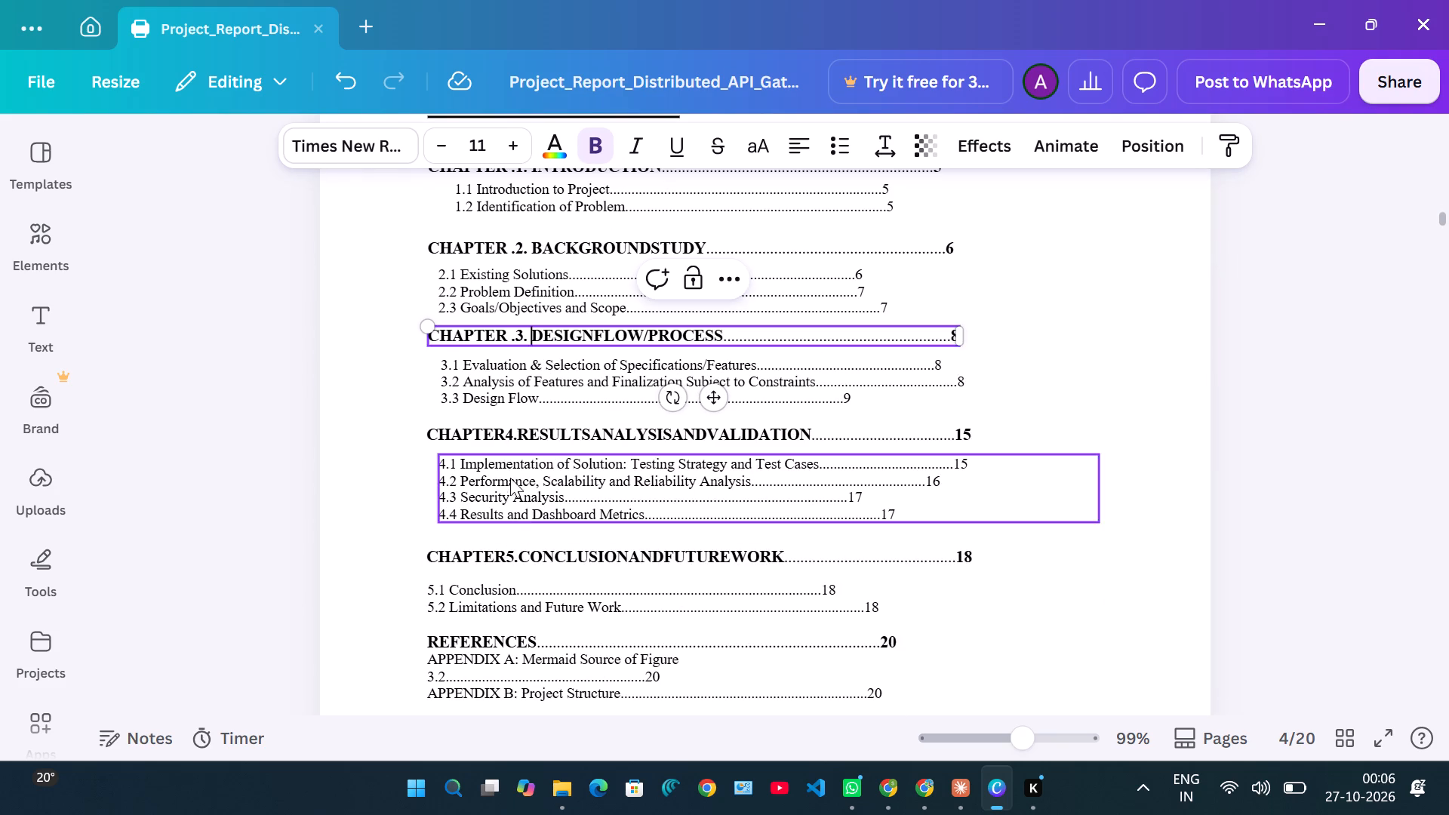
pyautogui.doubleClick(506, 435)
pyautogui.click(506, 435)
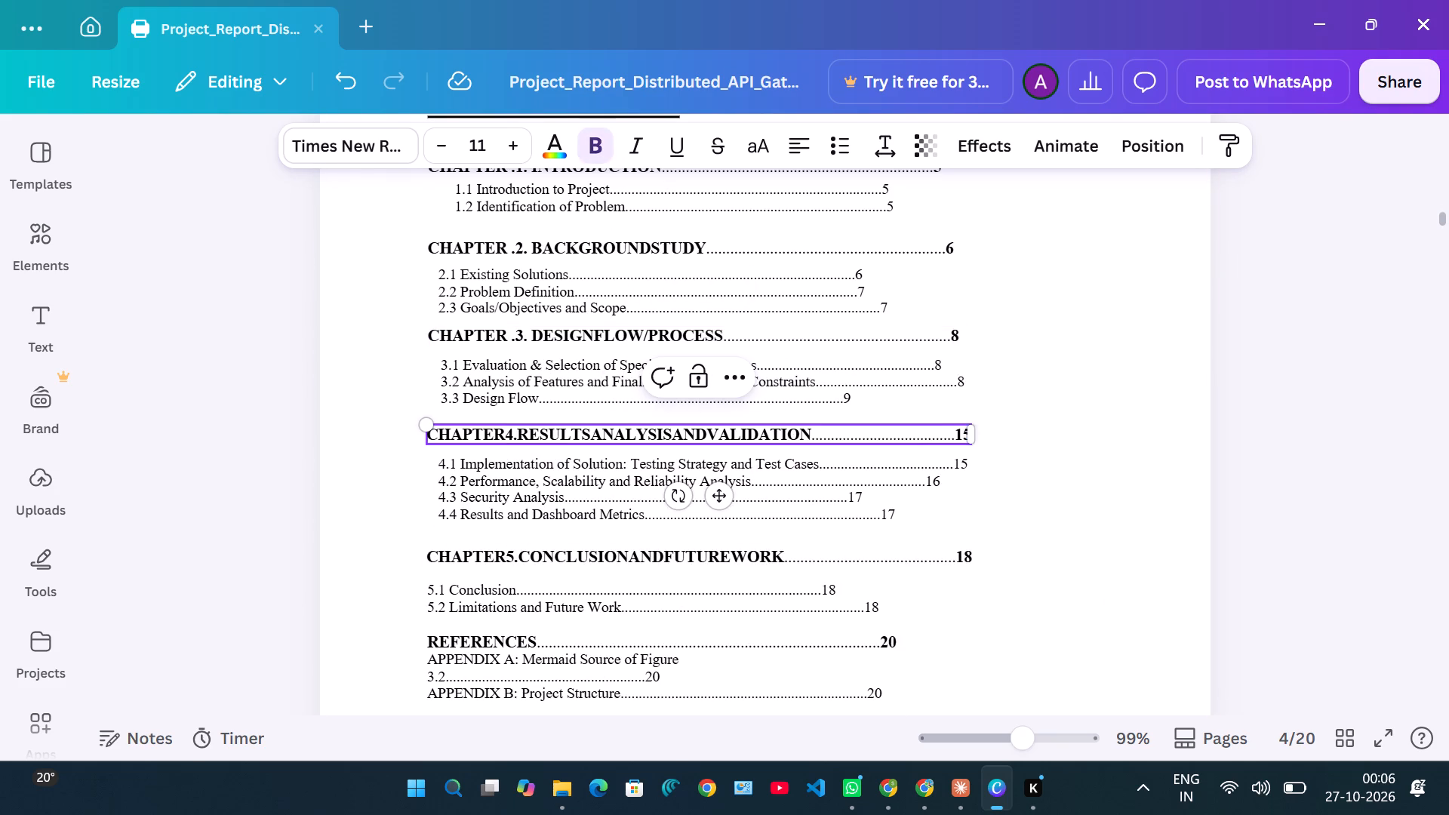
pyautogui.press('.')
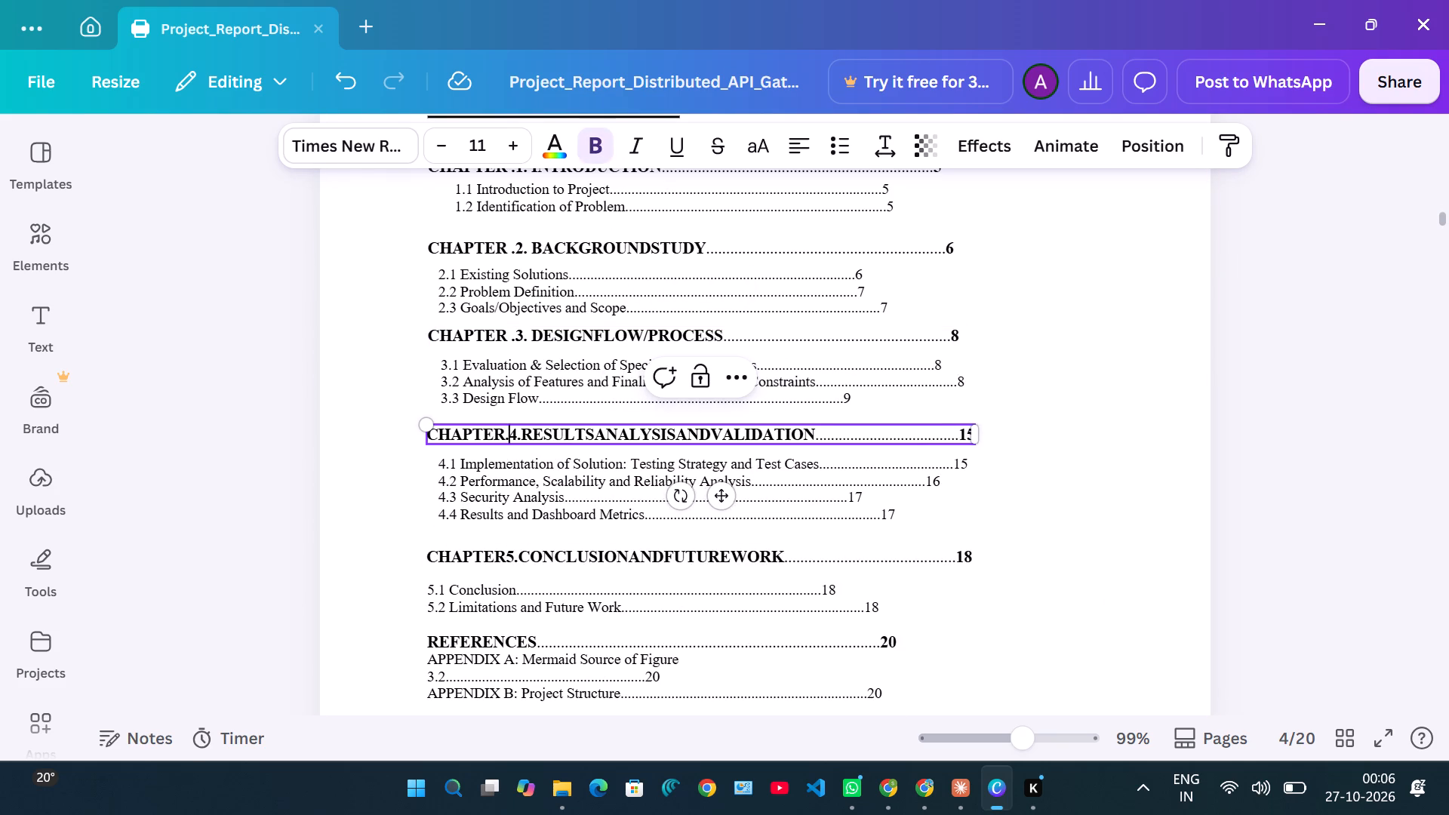
pyautogui.click(505, 435)
pyautogui.press('space')
pyautogui.click(525, 435)
pyautogui.press('space')
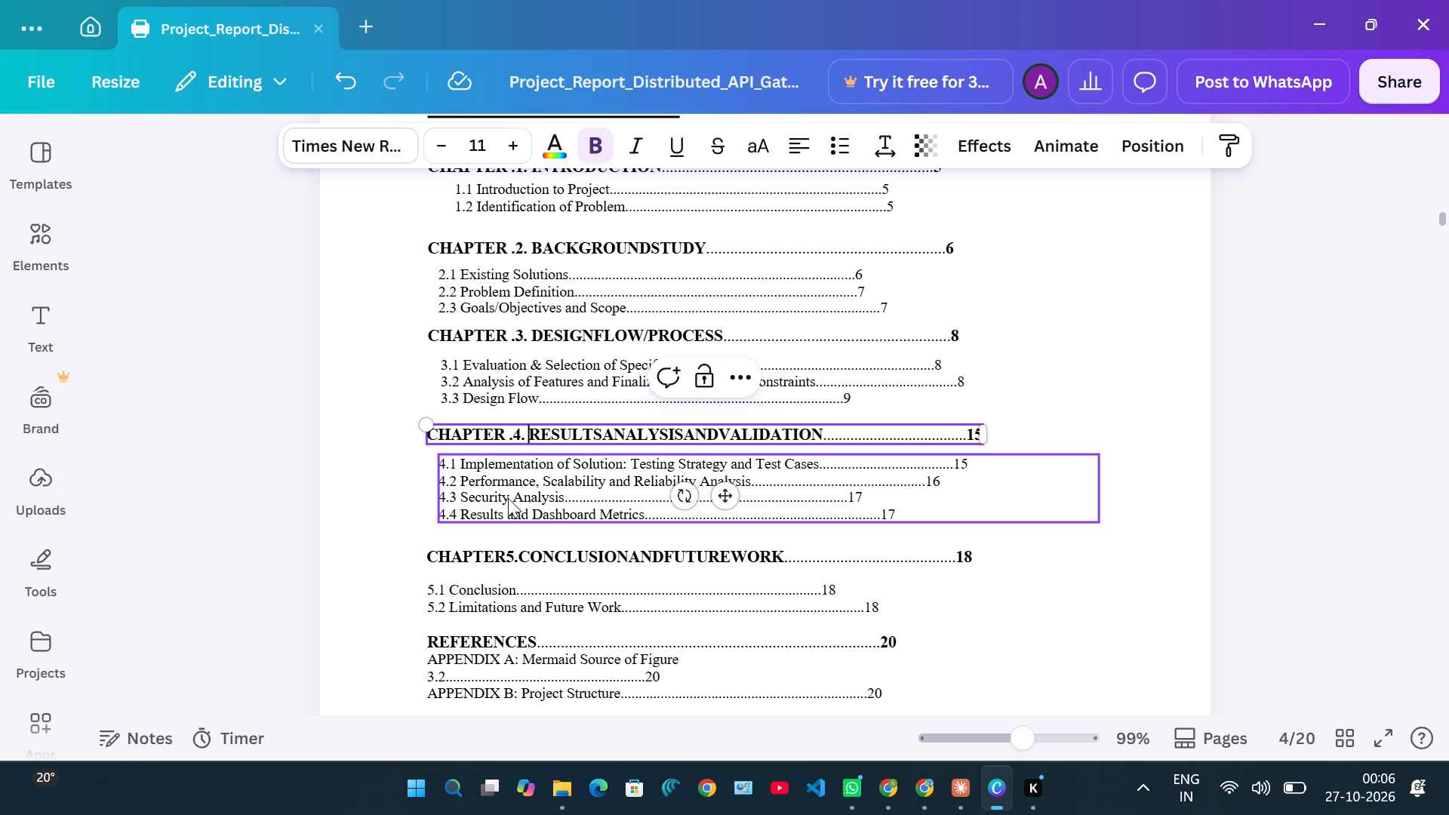
# Edit the Chapter 5 entry in the table of contents to read "CHAPTER .5. CONCLUSIONANDFUTUREWORK".
pyautogui.doubleClick(506, 552)
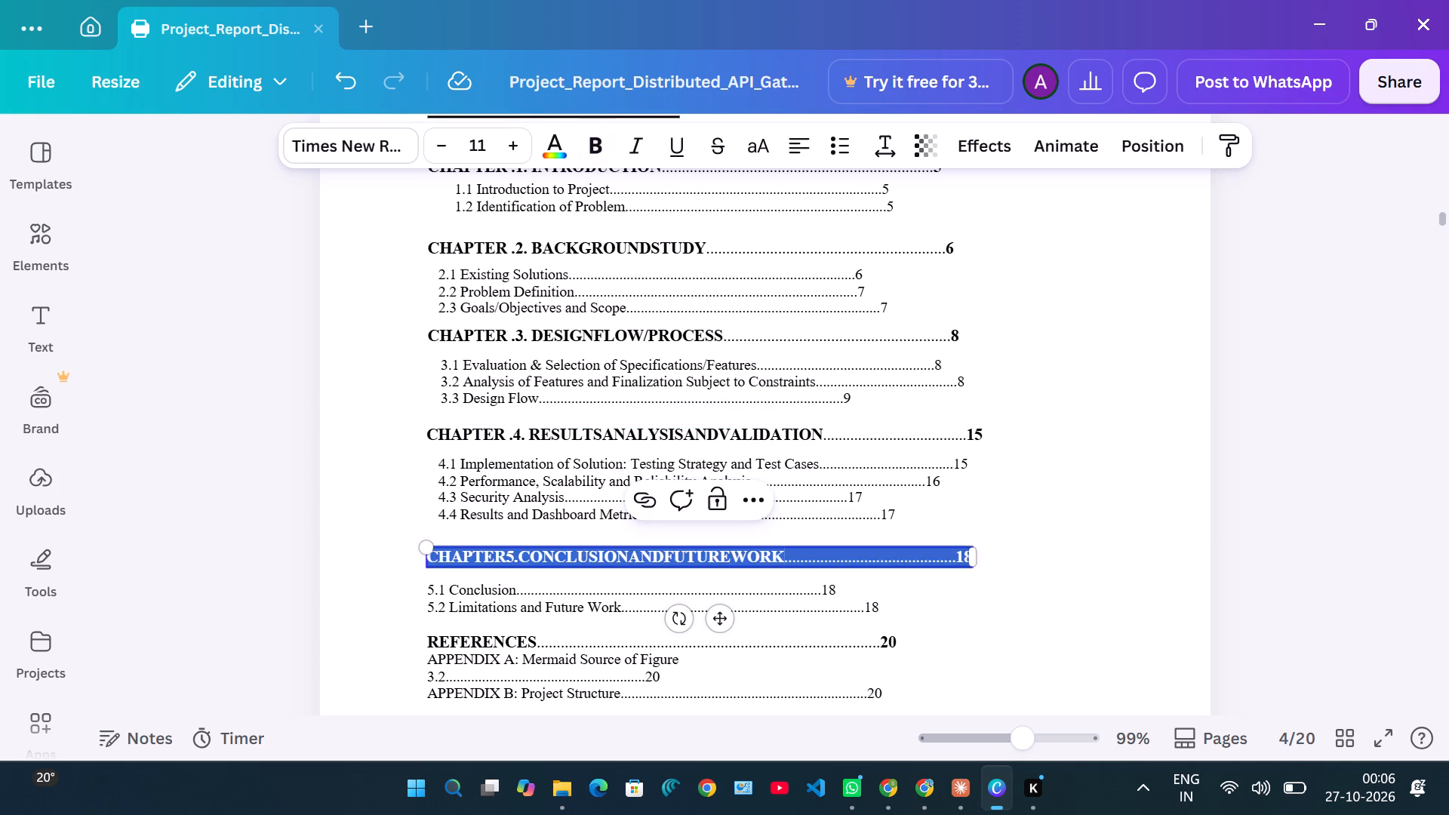
pyautogui.click(506, 552)
pyautogui.press('.')
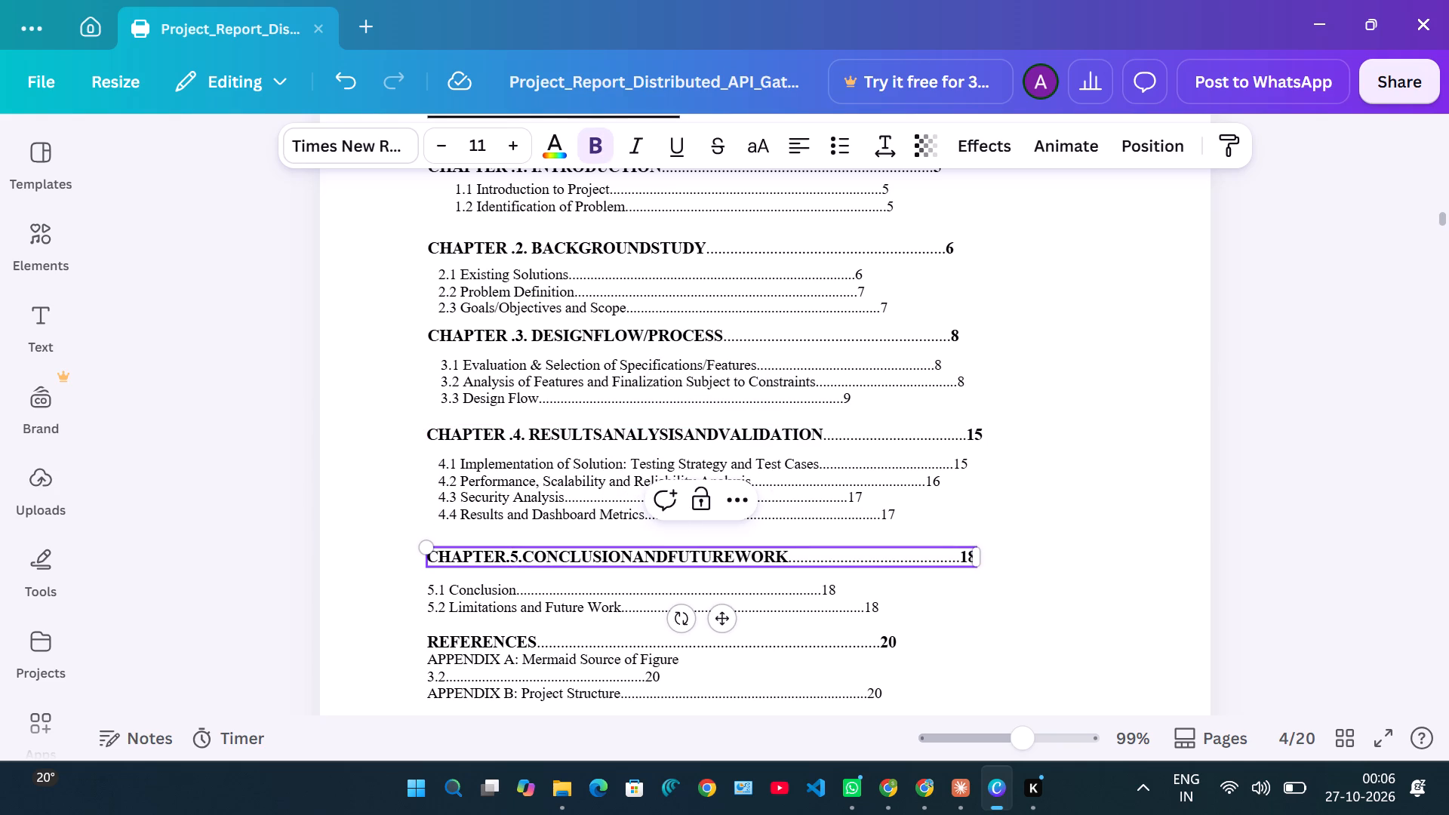
pyautogui.click(506, 555)
pyautogui.press('space')
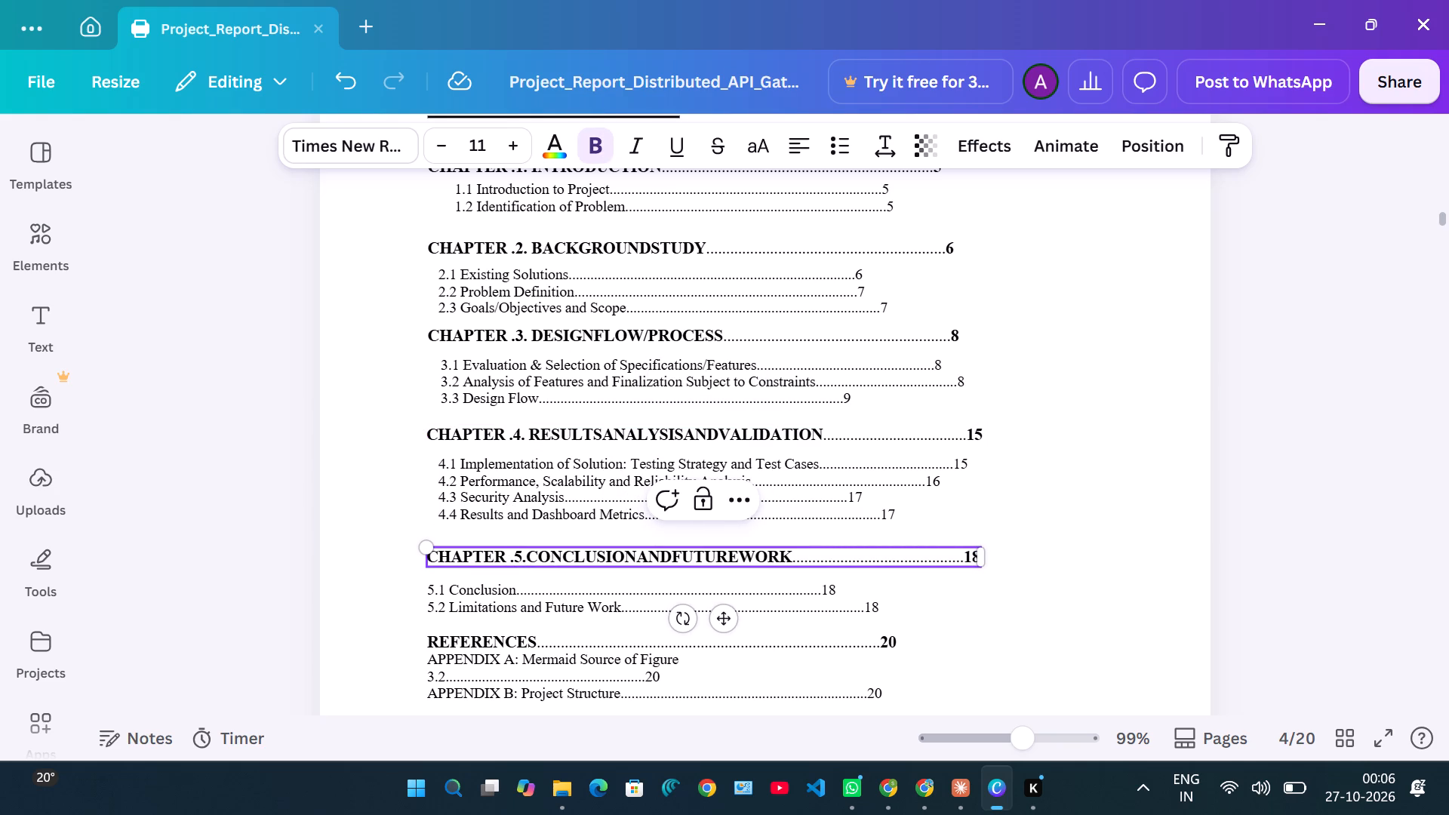
pyautogui.click(529, 558)
pyautogui.press('space')
pyautogui.scroll(-2, 542, 567)
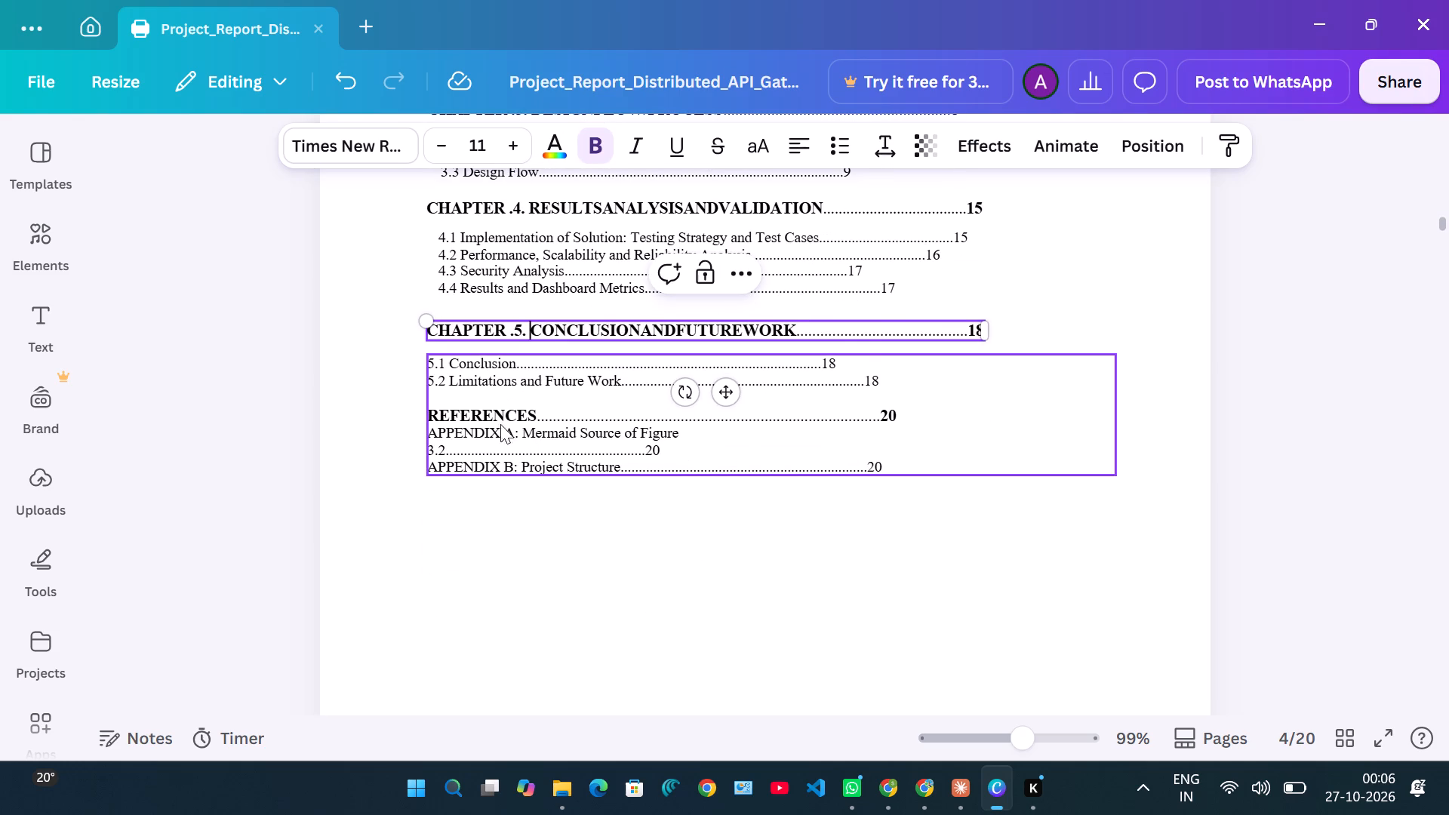
pyautogui.click(1298, 399)
# Check the edited table of contents, and read through the Chapter 1 text and headings on page 5.
pyautogui.scroll(3, 1298, 399)
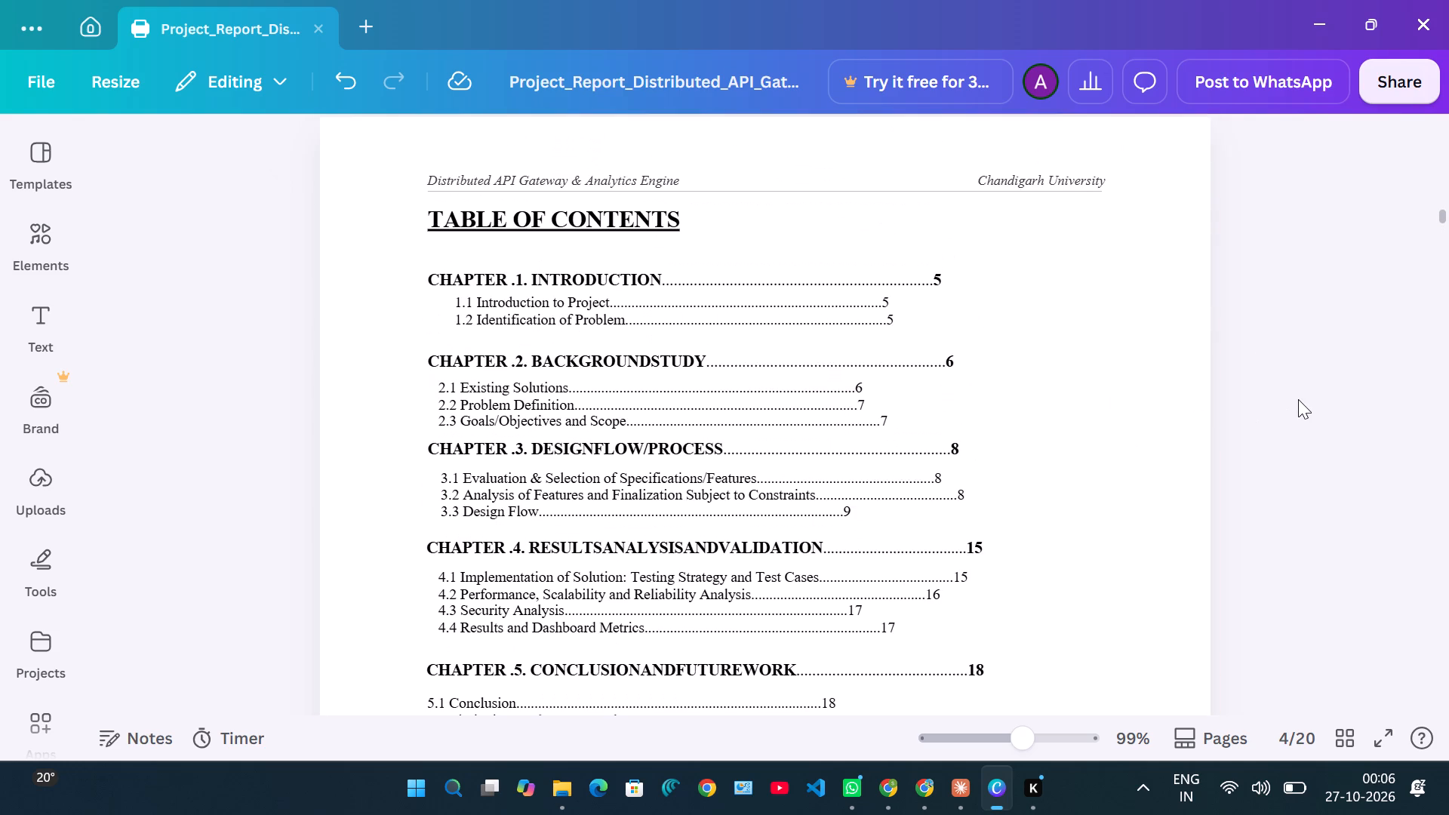
pyautogui.scroll(-4, 1298, 399)
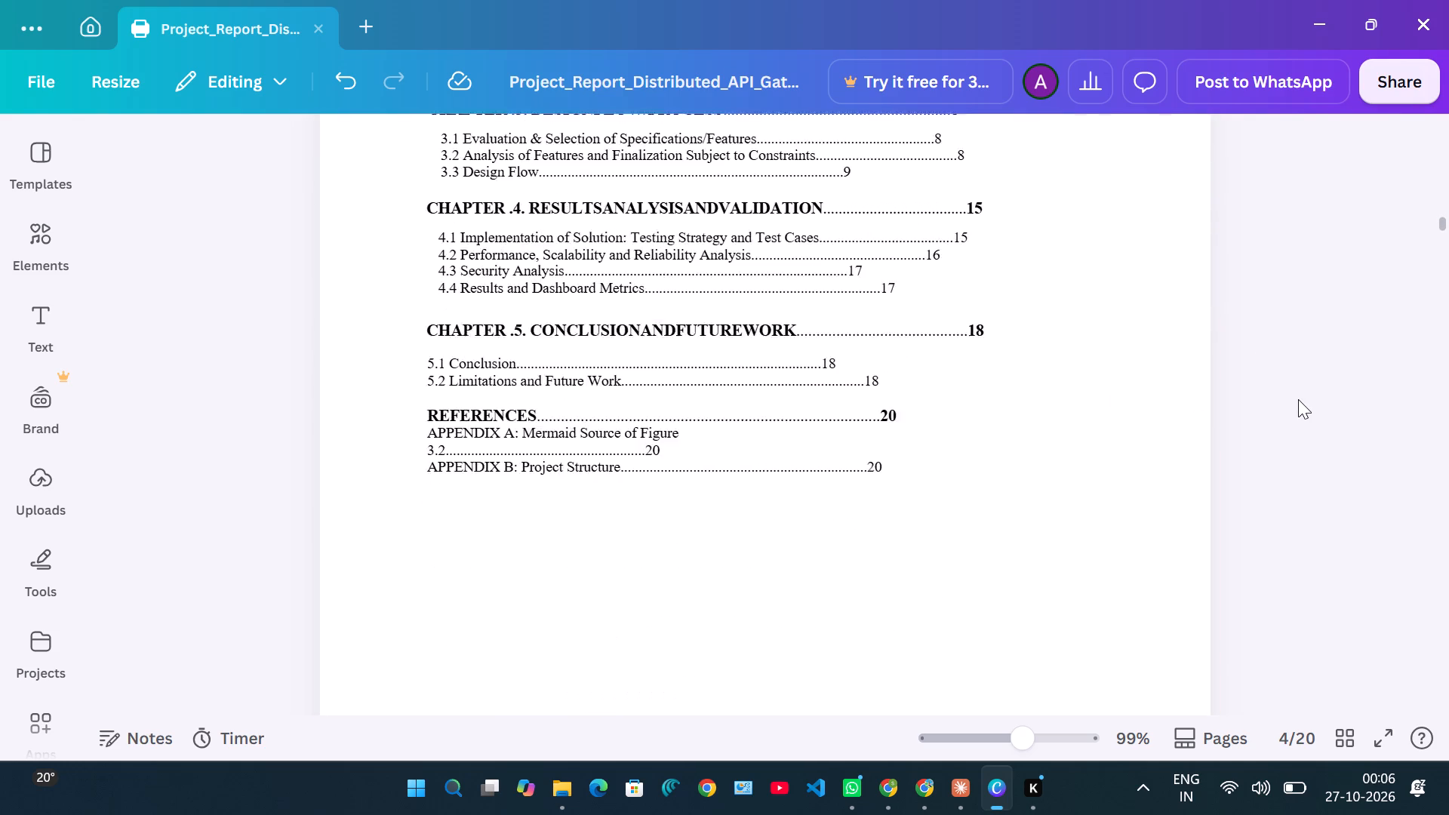
pyautogui.scroll(-9, 1298, 399)
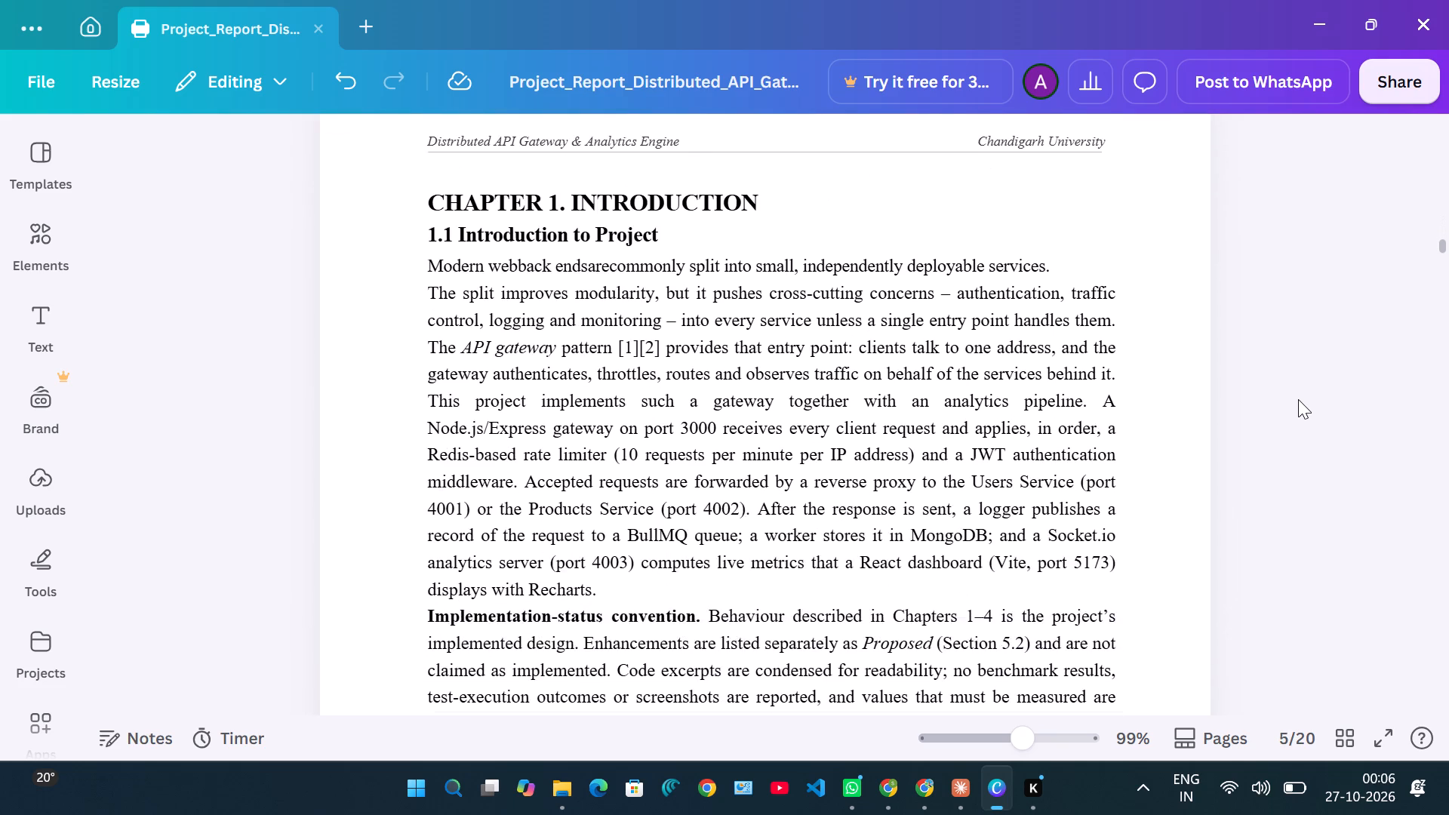
pyautogui.scroll(-6, 1298, 399)
pyautogui.scroll(3, 1298, 399)
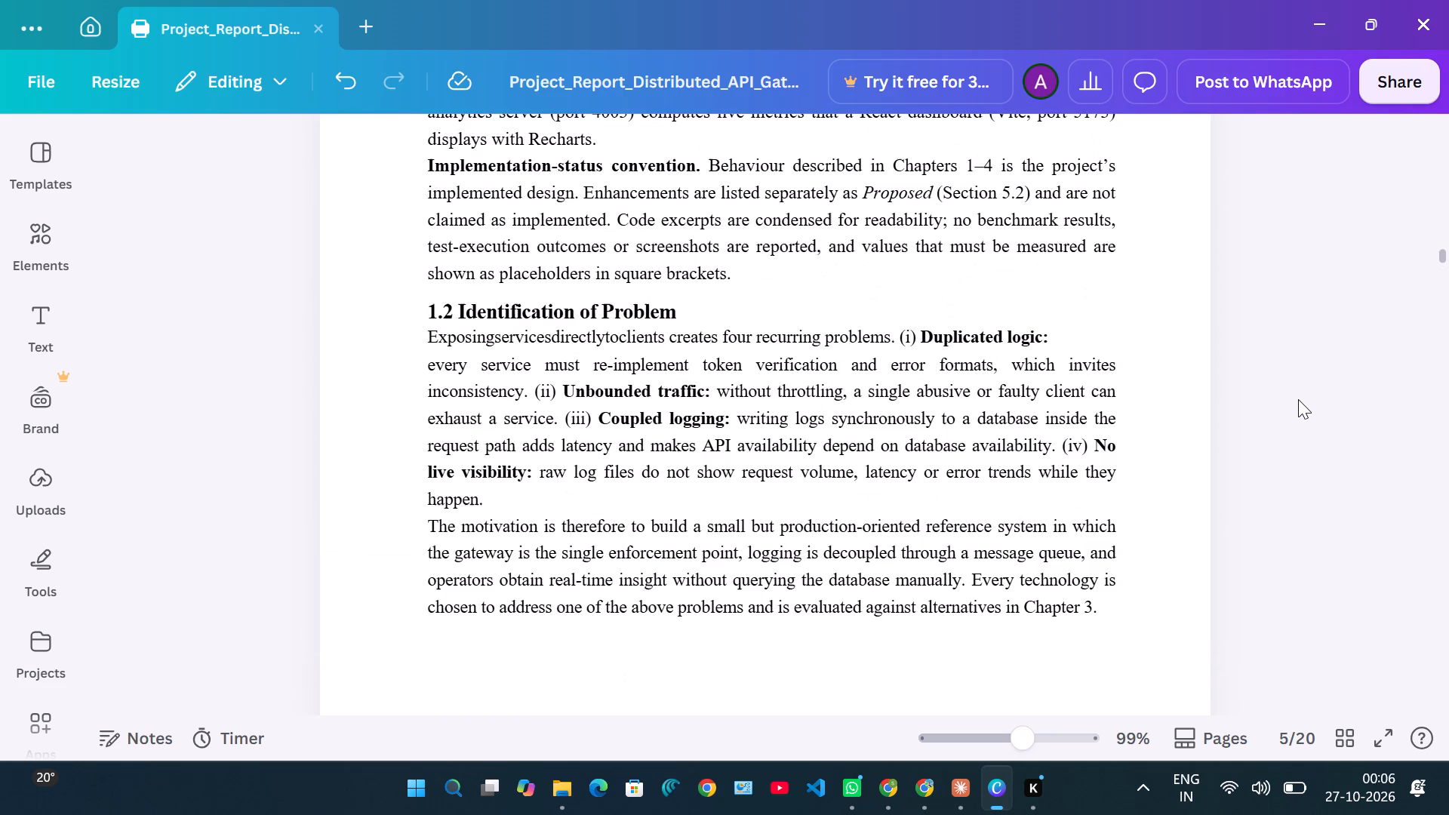
pyautogui.scroll(2, 1298, 399)
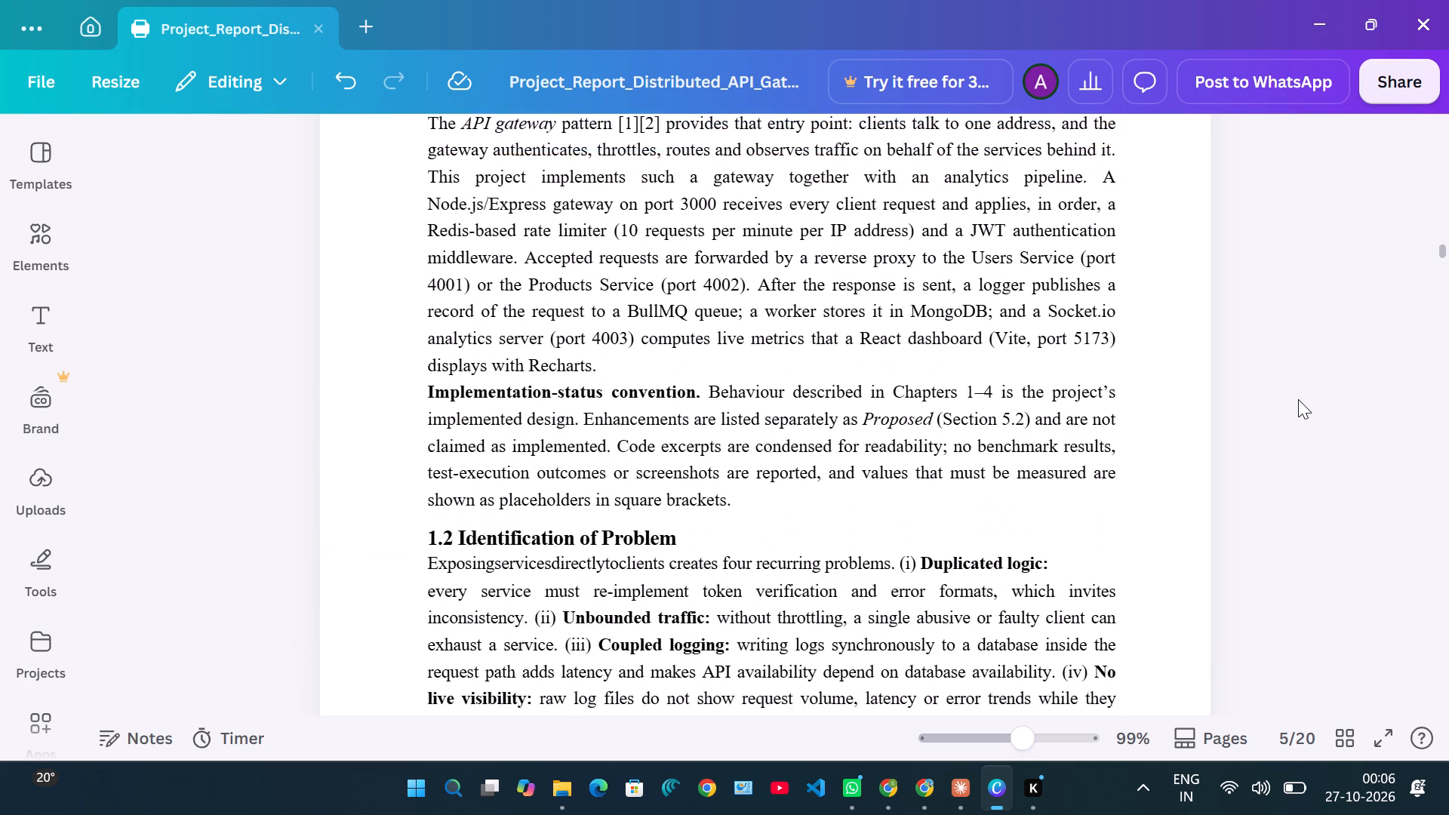
pyautogui.scroll(2, 1298, 399)
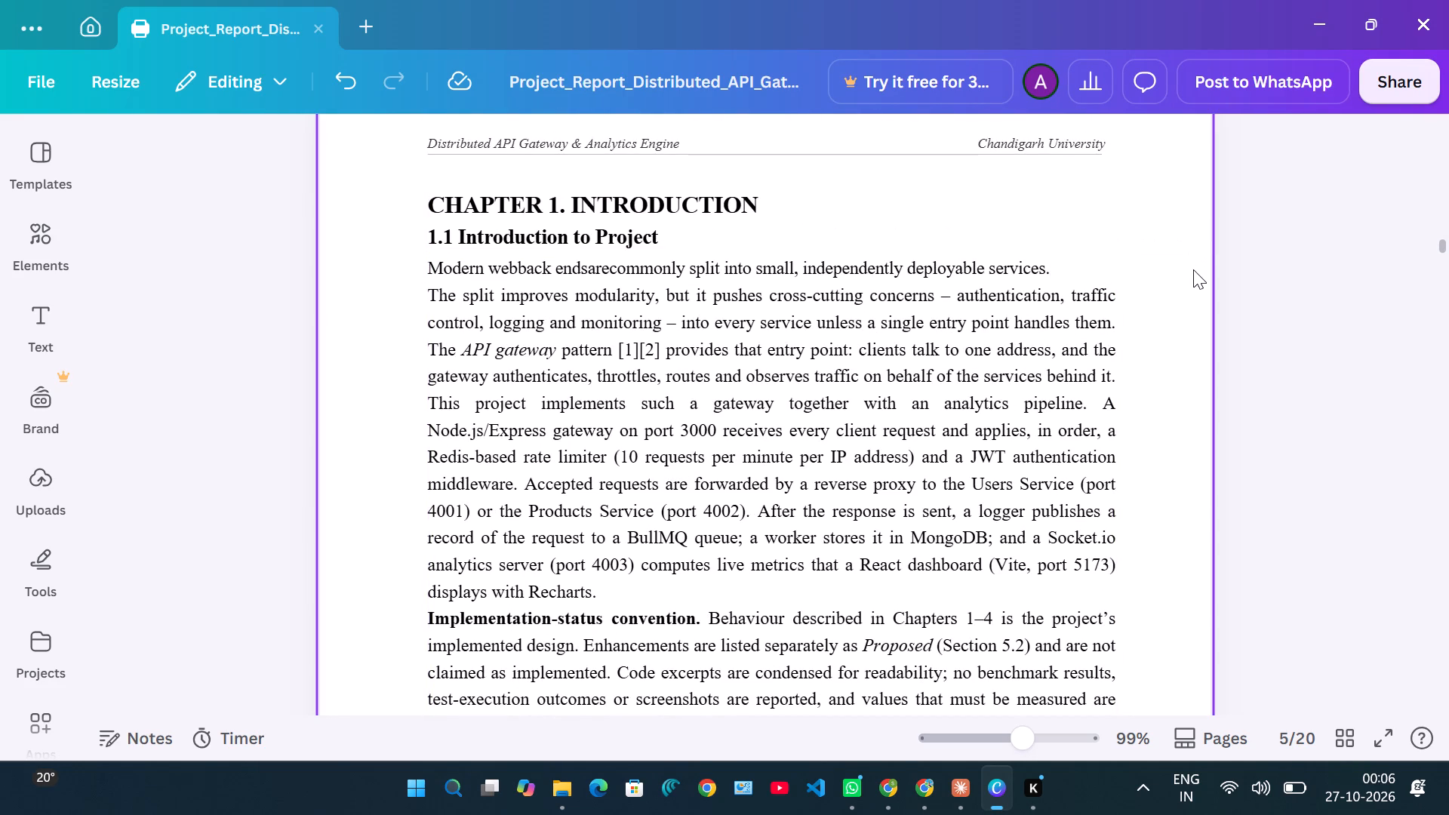
pyautogui.scroll(-8, 1193, 269)
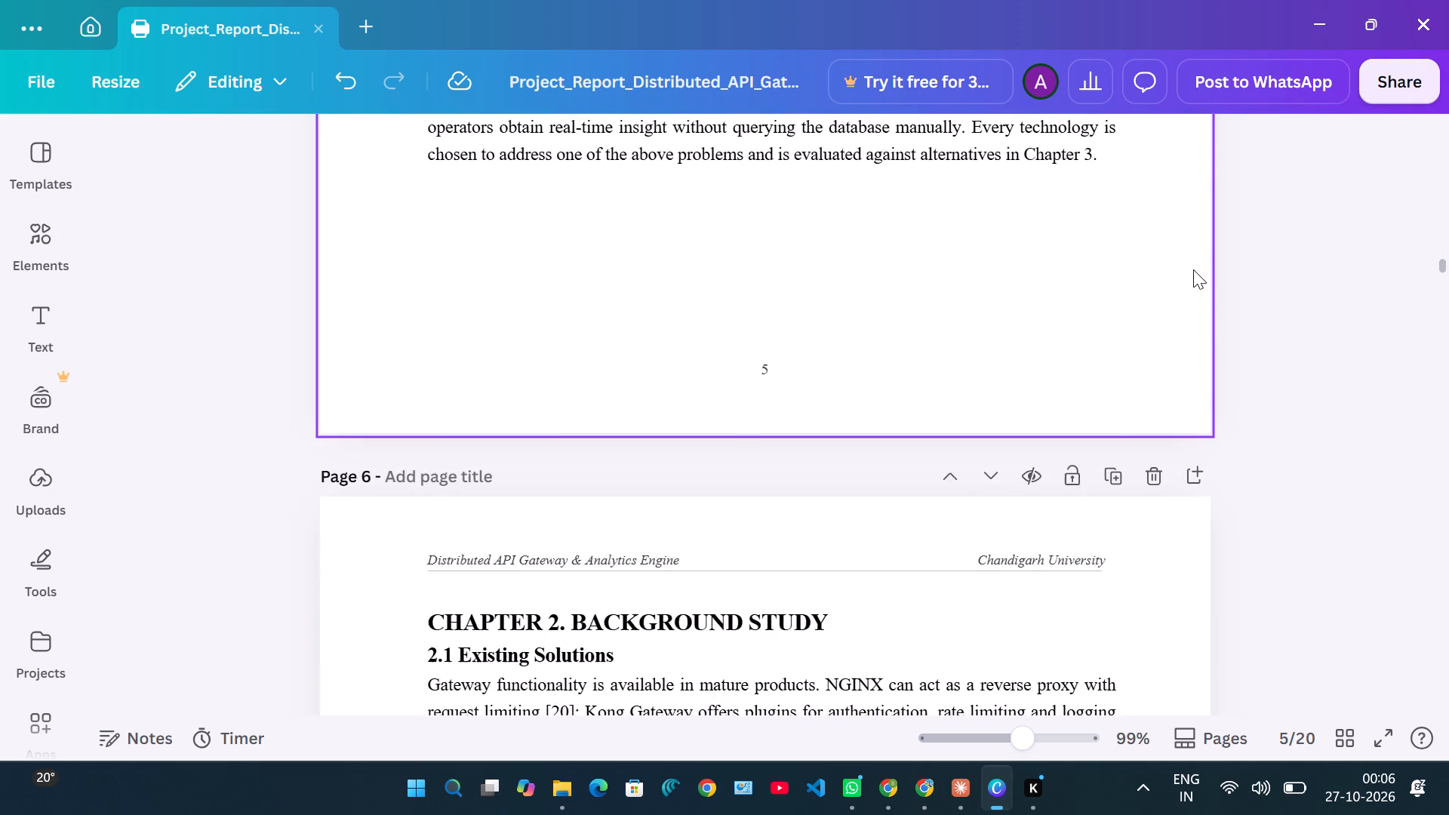
# Underline the heading "CHAPTER 2. BACKGROUND STUDY" on page 6.
pyautogui.scroll(-4, 1193, 269)
pyautogui.scroll(1, 1193, 269)
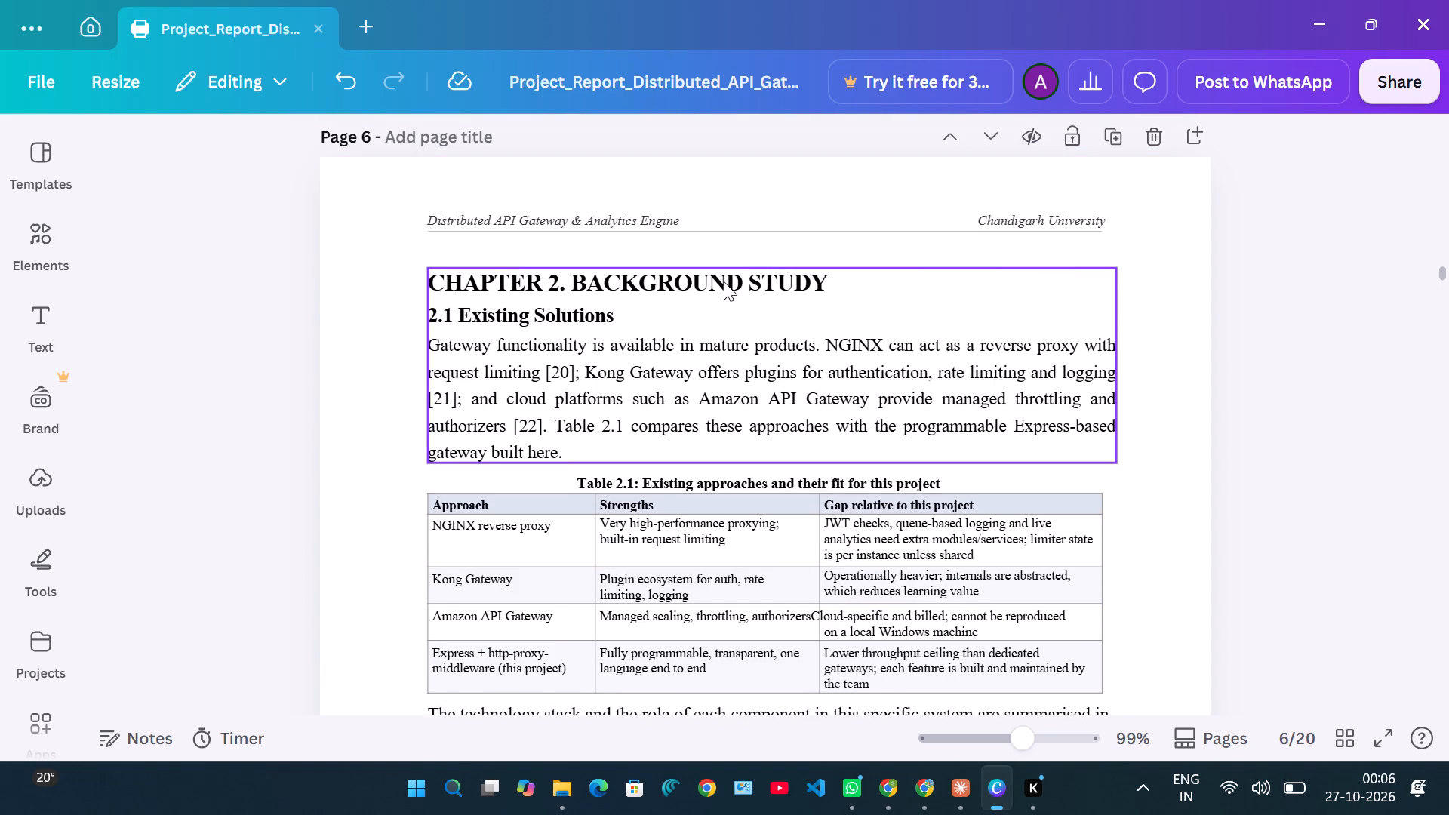
pyautogui.doubleClick(825, 286)
pyautogui.click(825, 286)
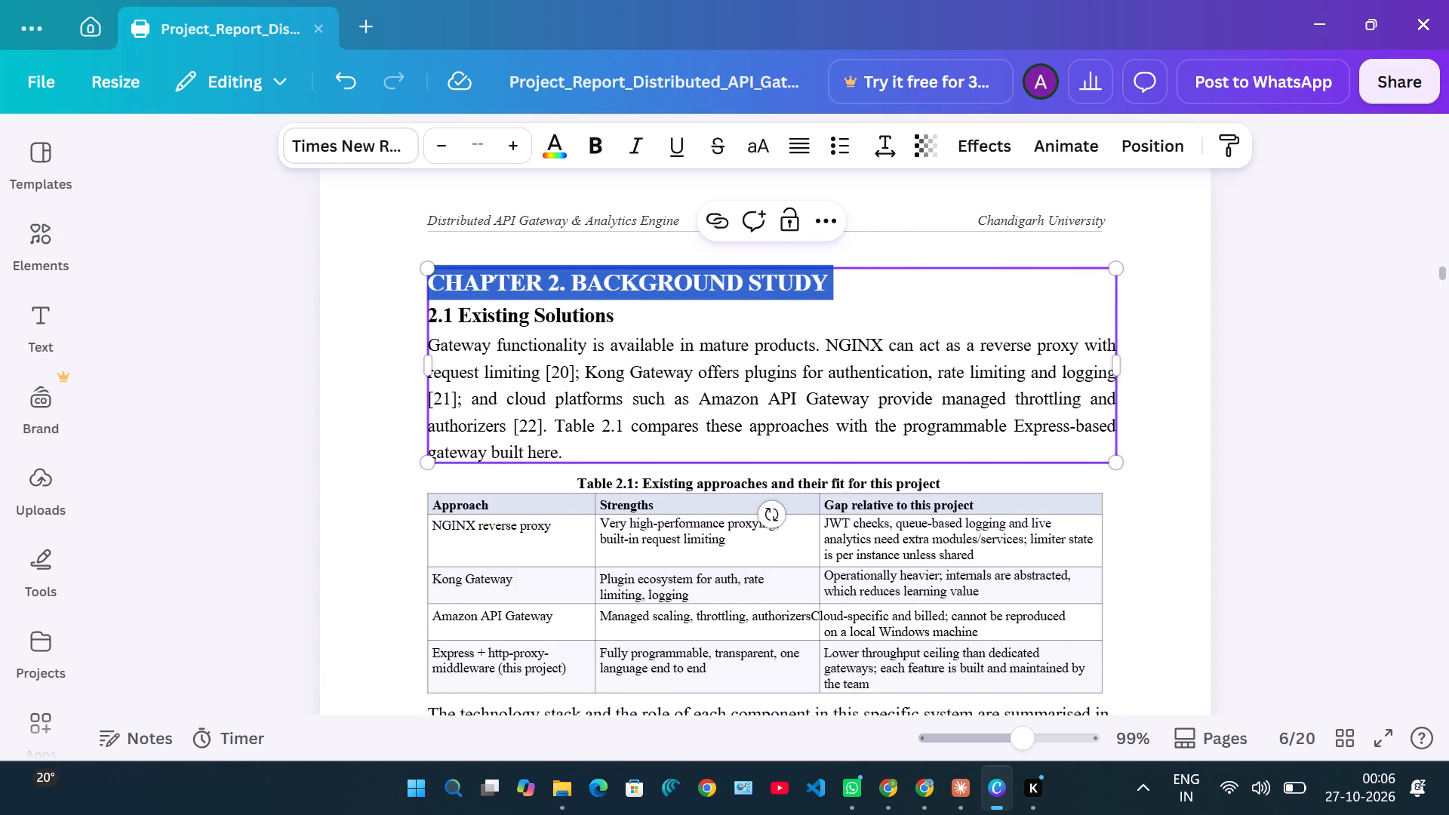
pyautogui.click(669, 144)
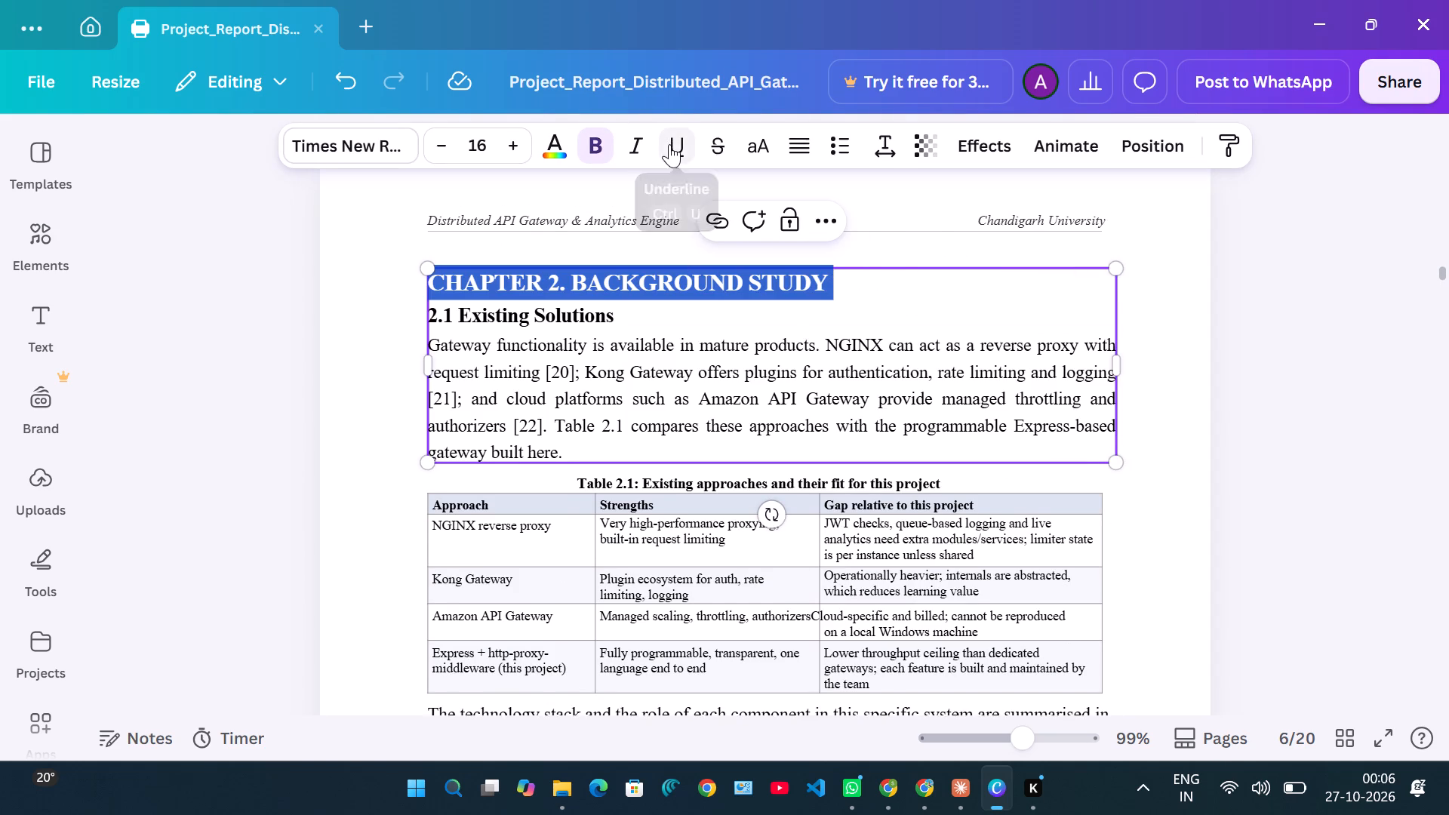
# Underline the heading "CHAPTER 1. INTRODUCTION" at the start of page 5.
pyautogui.click(1303, 316)
pyautogui.scroll(3, 1232, 333)
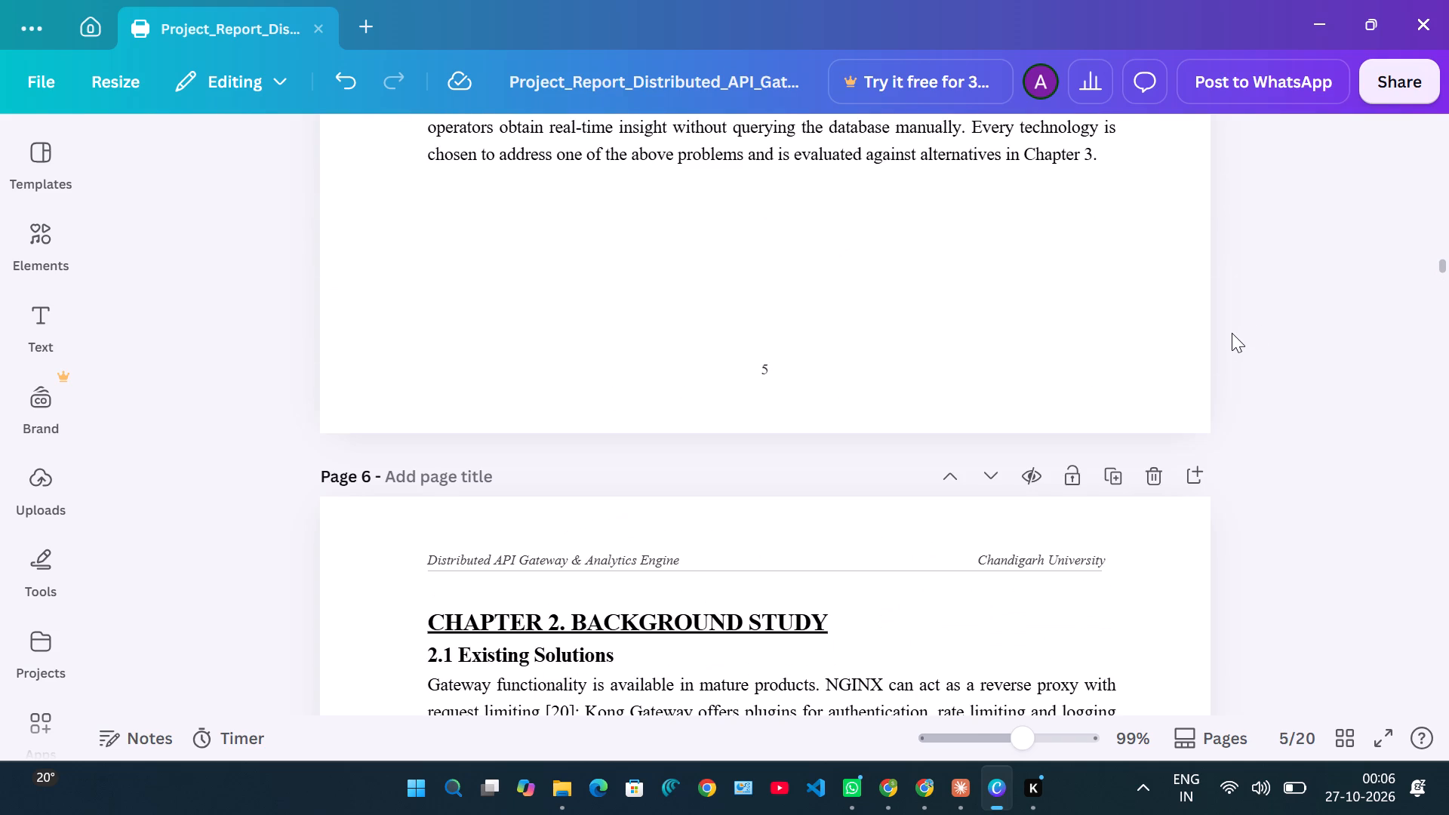
pyautogui.scroll(10, 1232, 333)
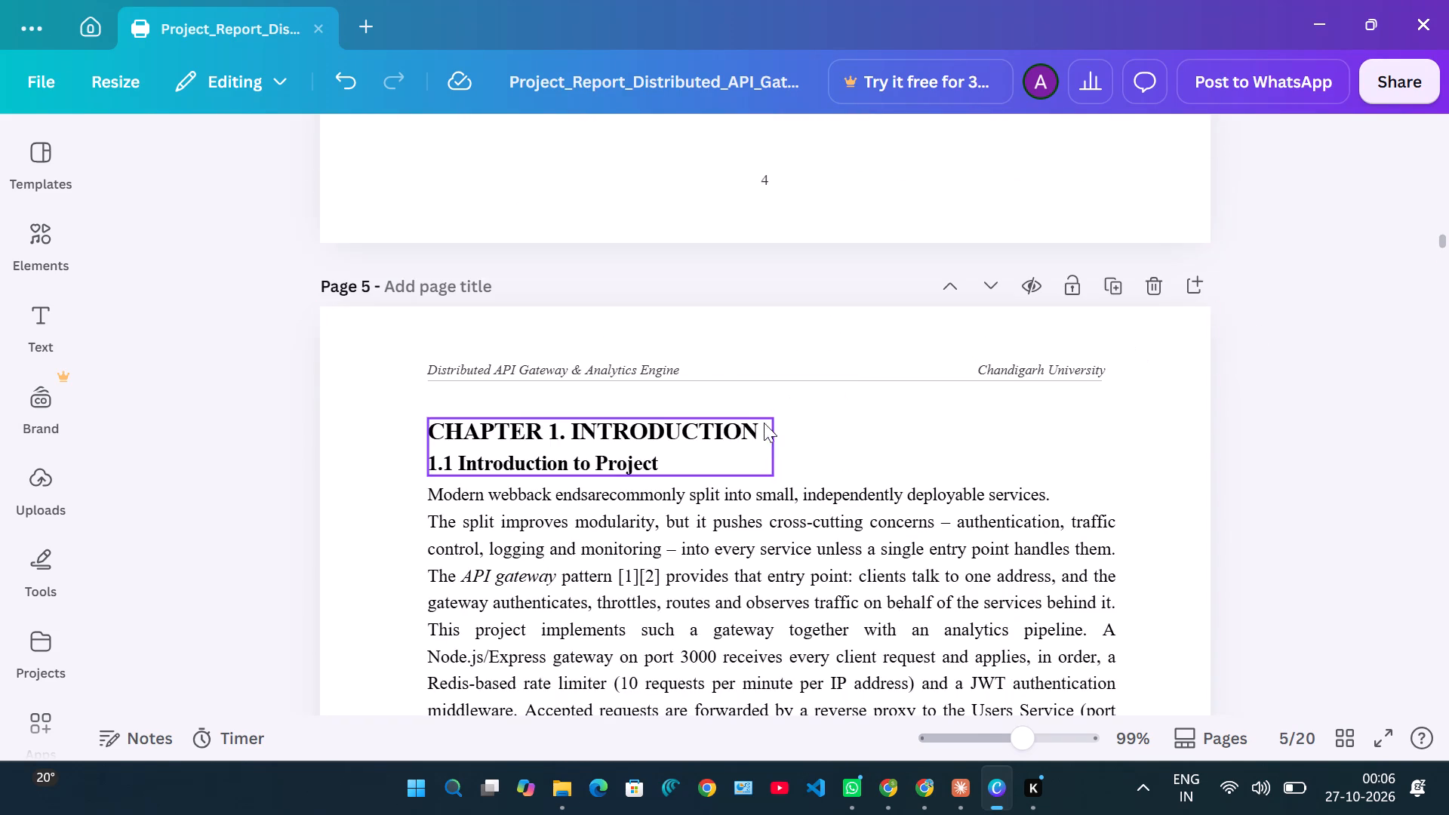
pyautogui.doubleClick(754, 433)
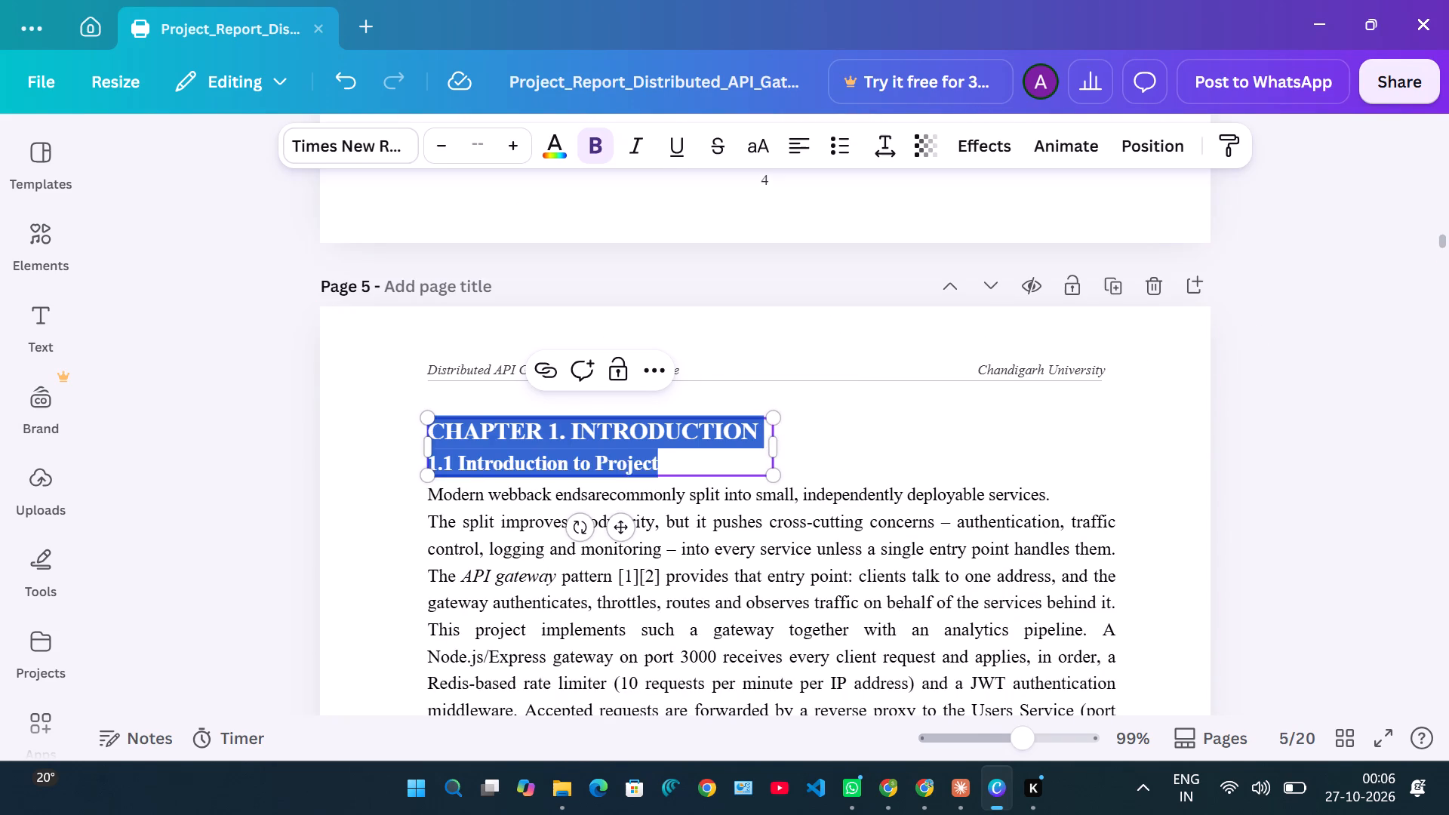
pyautogui.click(754, 433)
pyautogui.moveTo(754, 433); pyautogui.dragTo(723, 429)
pyautogui.tripleClick(758, 432)
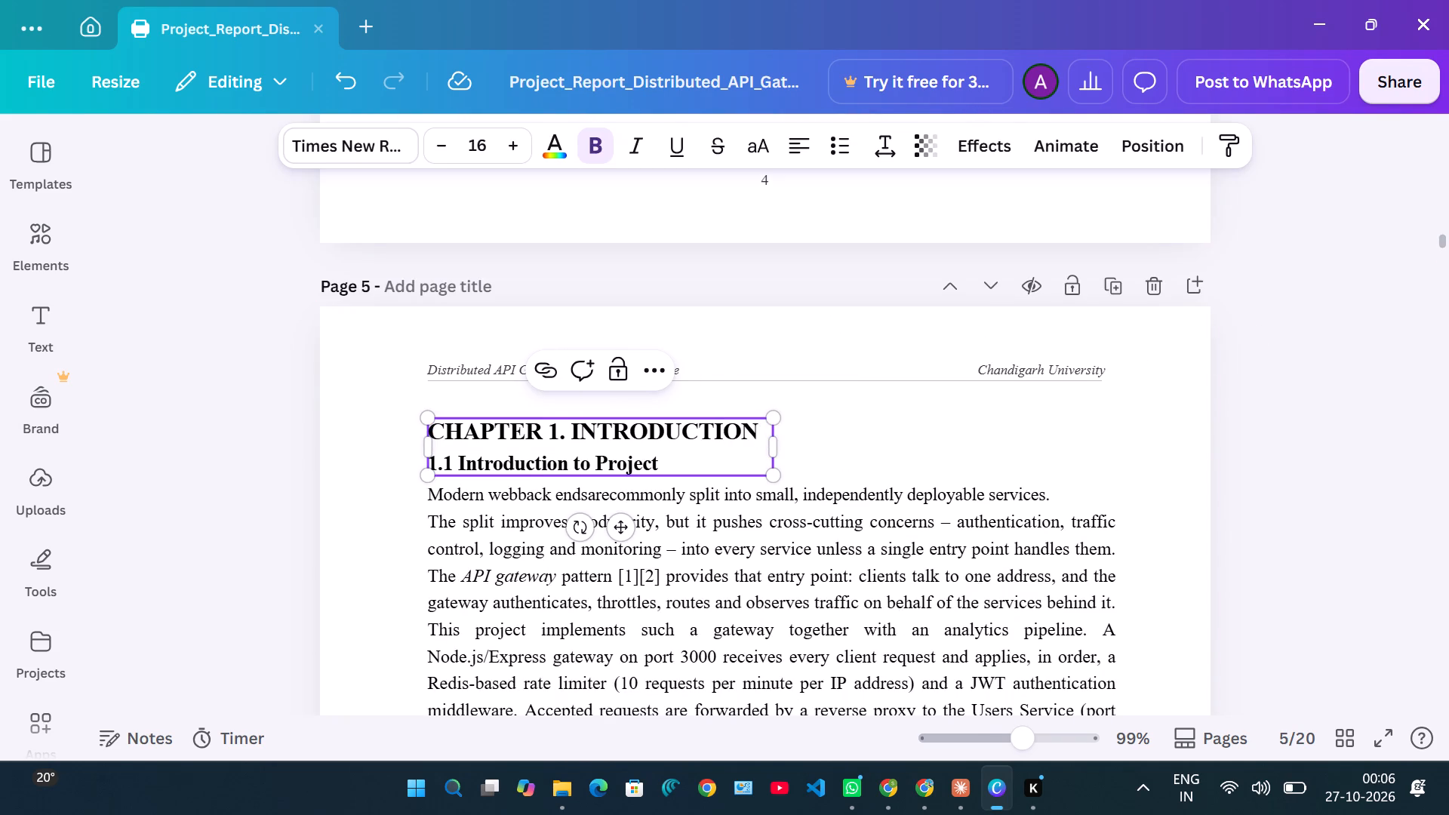
pyautogui.click(672, 141)
pyautogui.click(1250, 308)
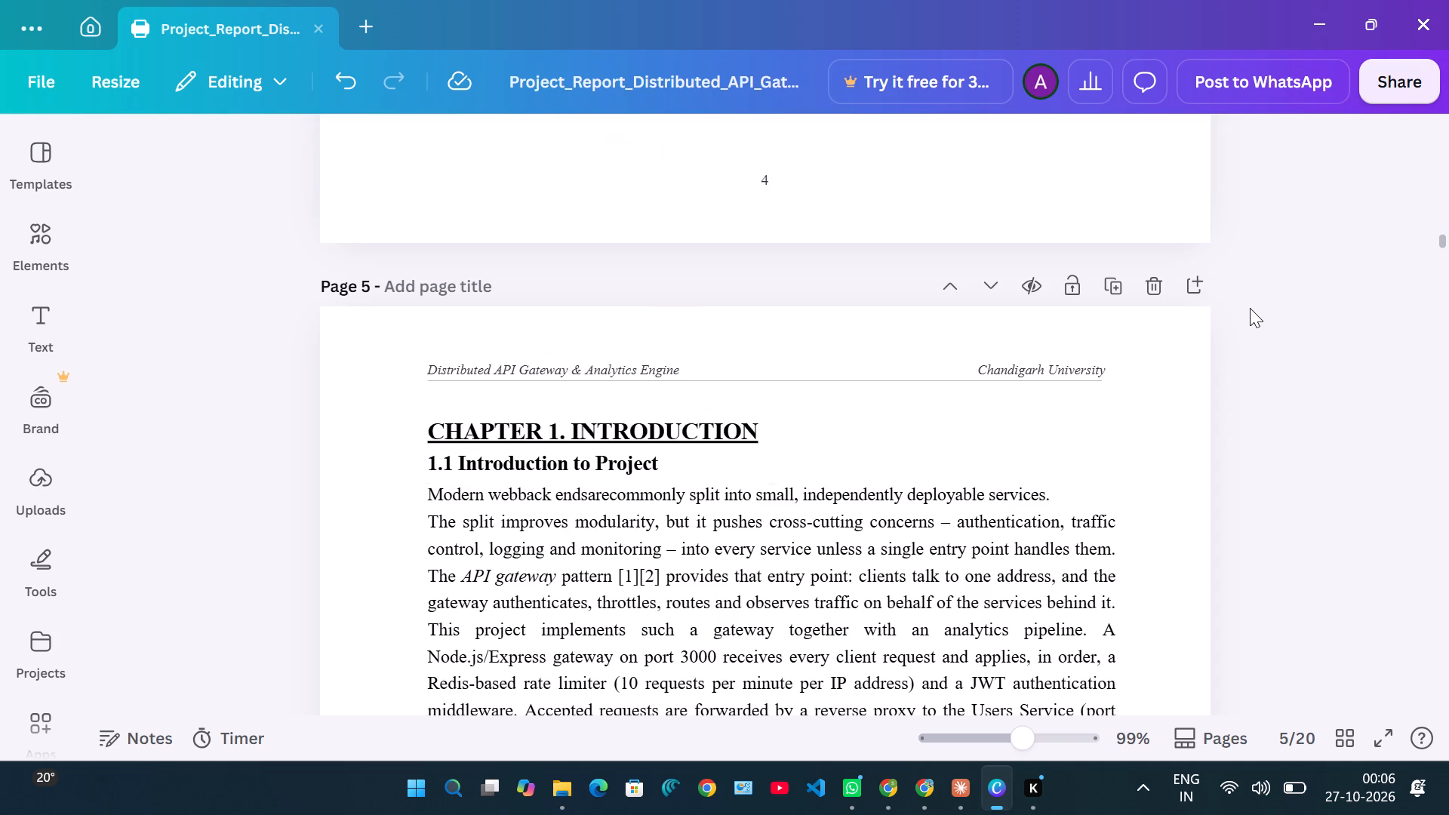
# Underline the heading "CHAPTER 3. DESIGN FLOW/PROCESS" at the start of page 8.
pyautogui.scroll(-13, 1250, 308)
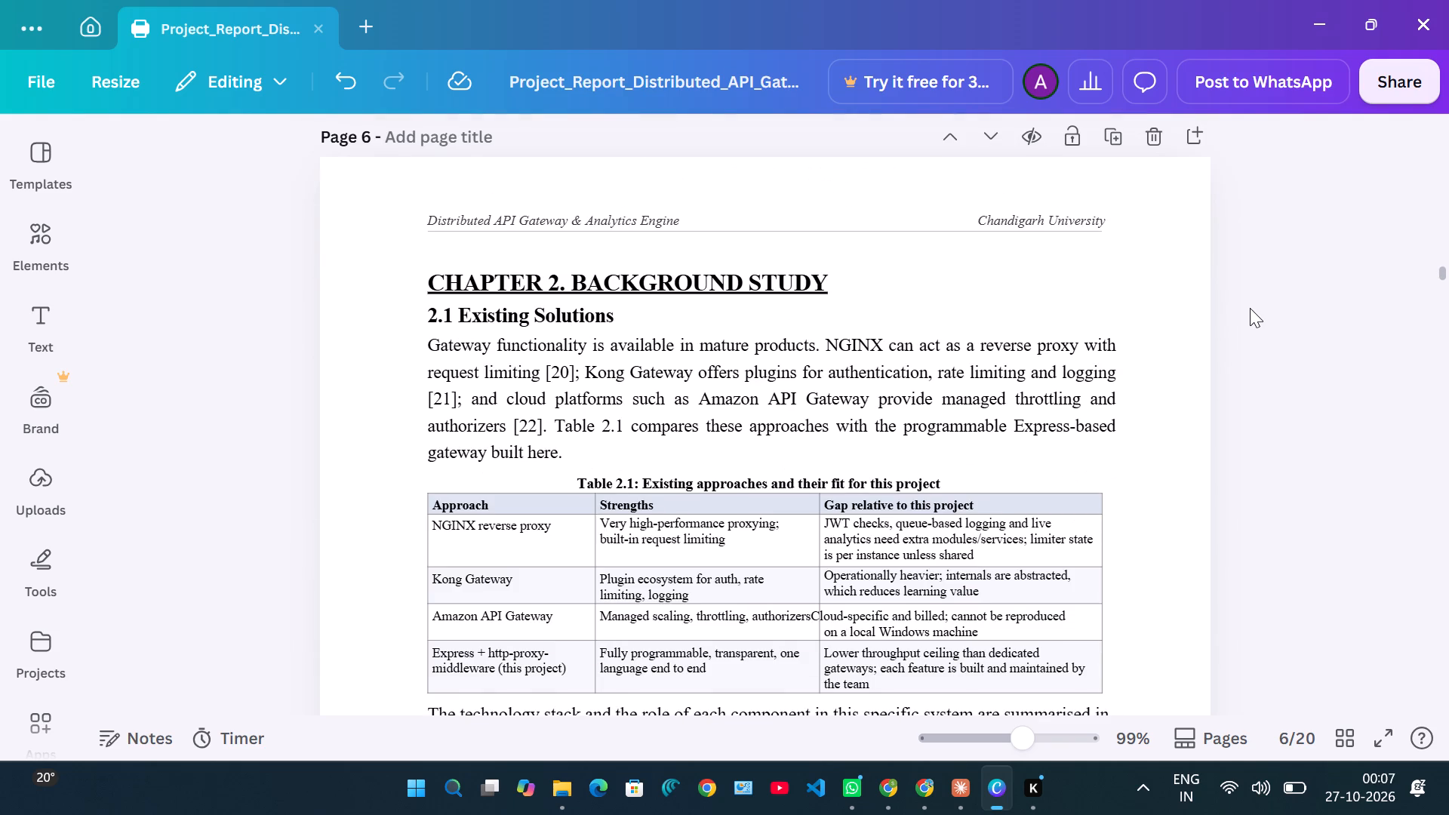
pyautogui.scroll(-7, 1250, 308)
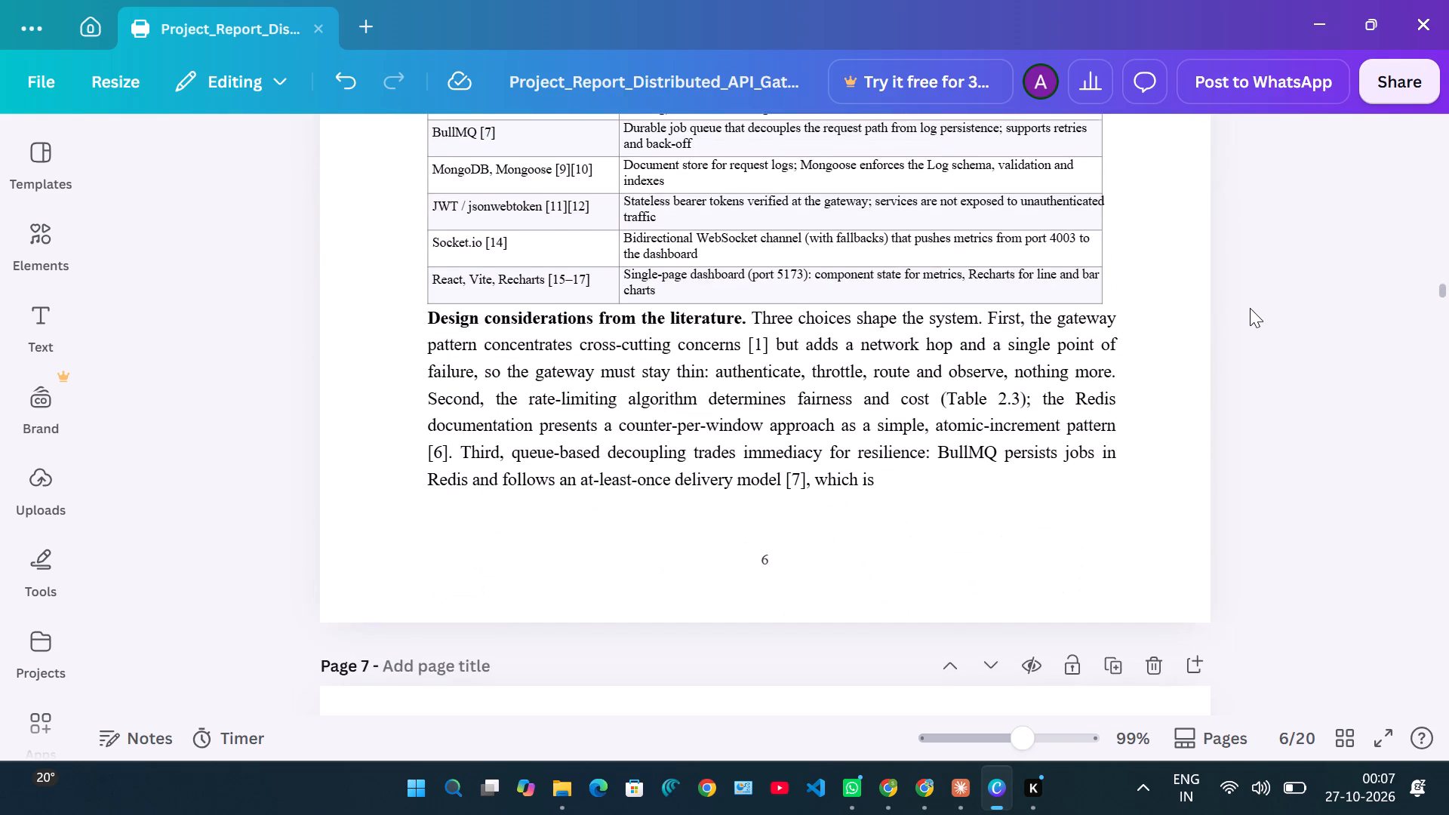
pyautogui.scroll(-14, 1250, 308)
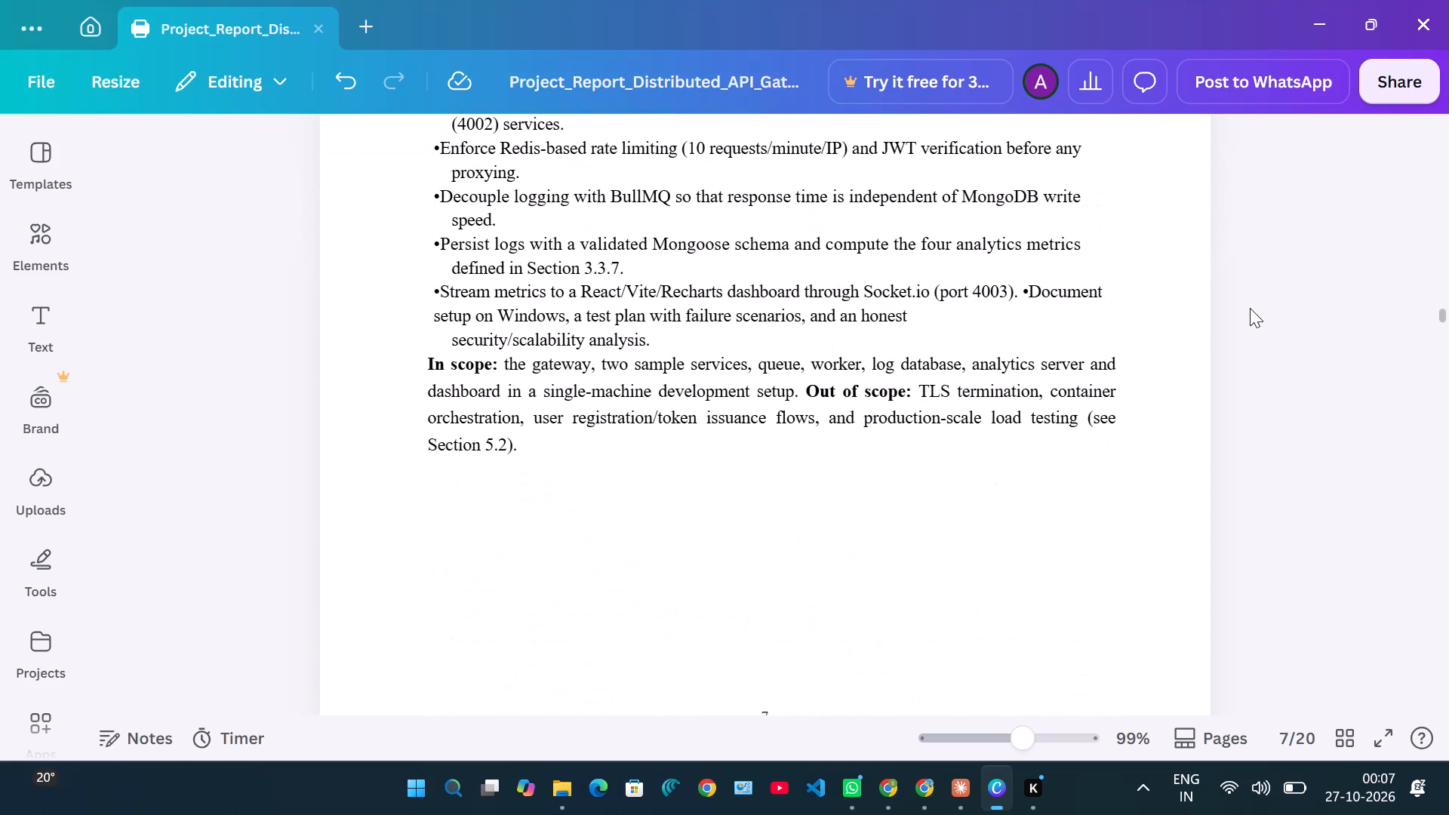
pyautogui.scroll(-3, 1250, 308)
pyautogui.doubleClick(857, 211)
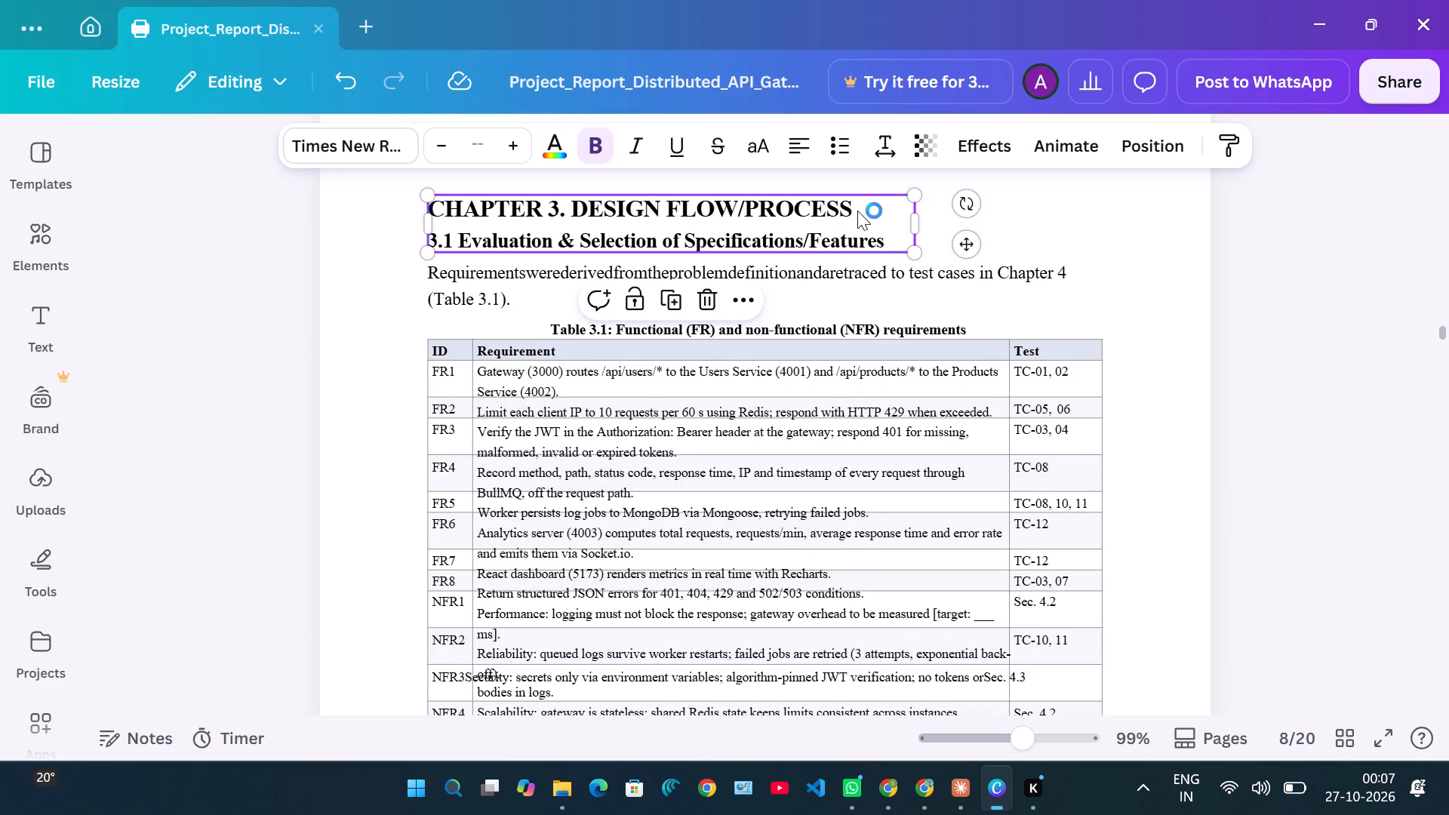
pyautogui.click(857, 211)
pyautogui.click(857, 211)
pyautogui.click(857, 211)
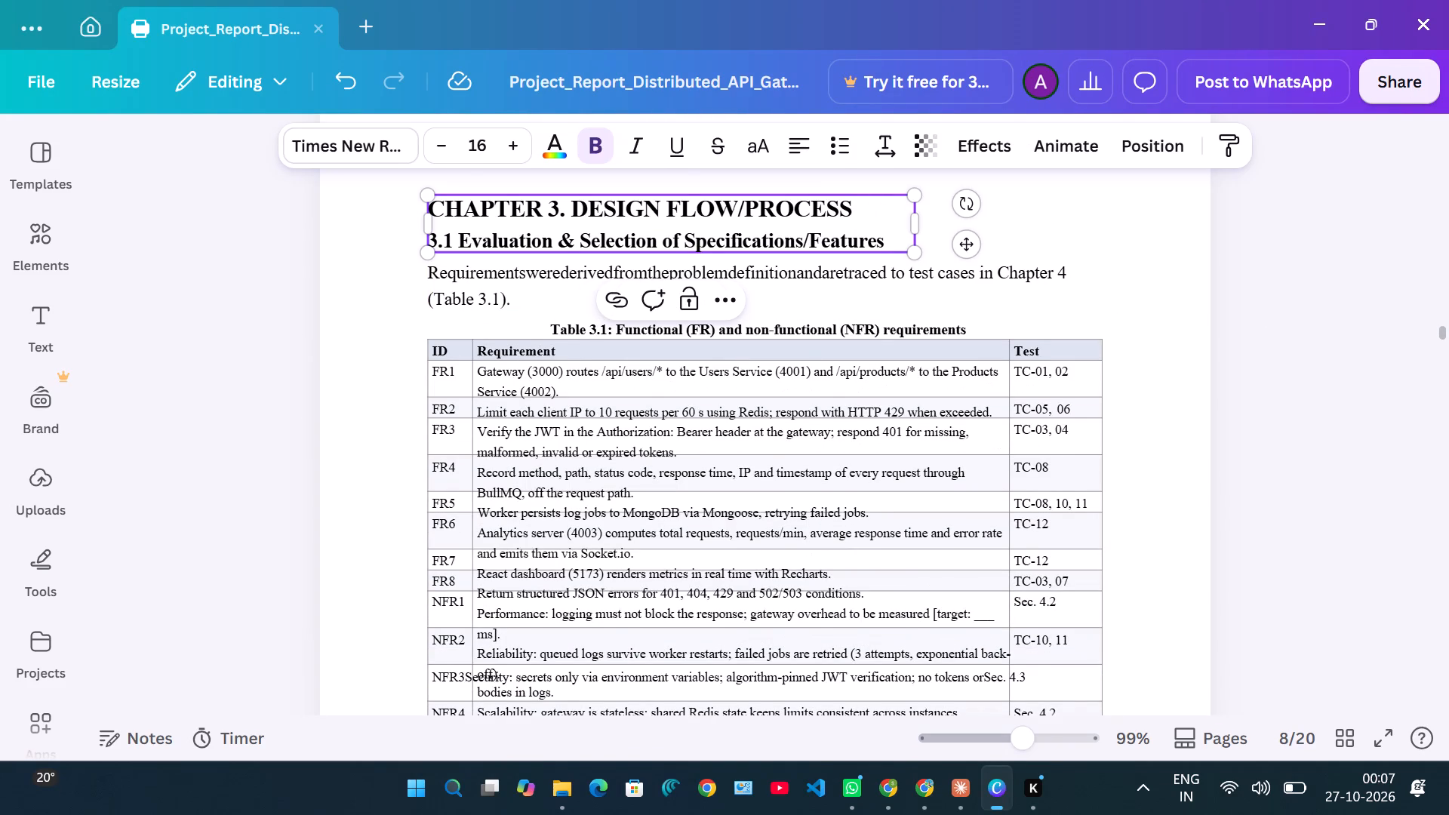
pyautogui.click(857, 211)
pyautogui.moveTo(857, 211); pyautogui.dragTo(427, 208)
pyautogui.click(672, 146)
pyautogui.click(1326, 286)
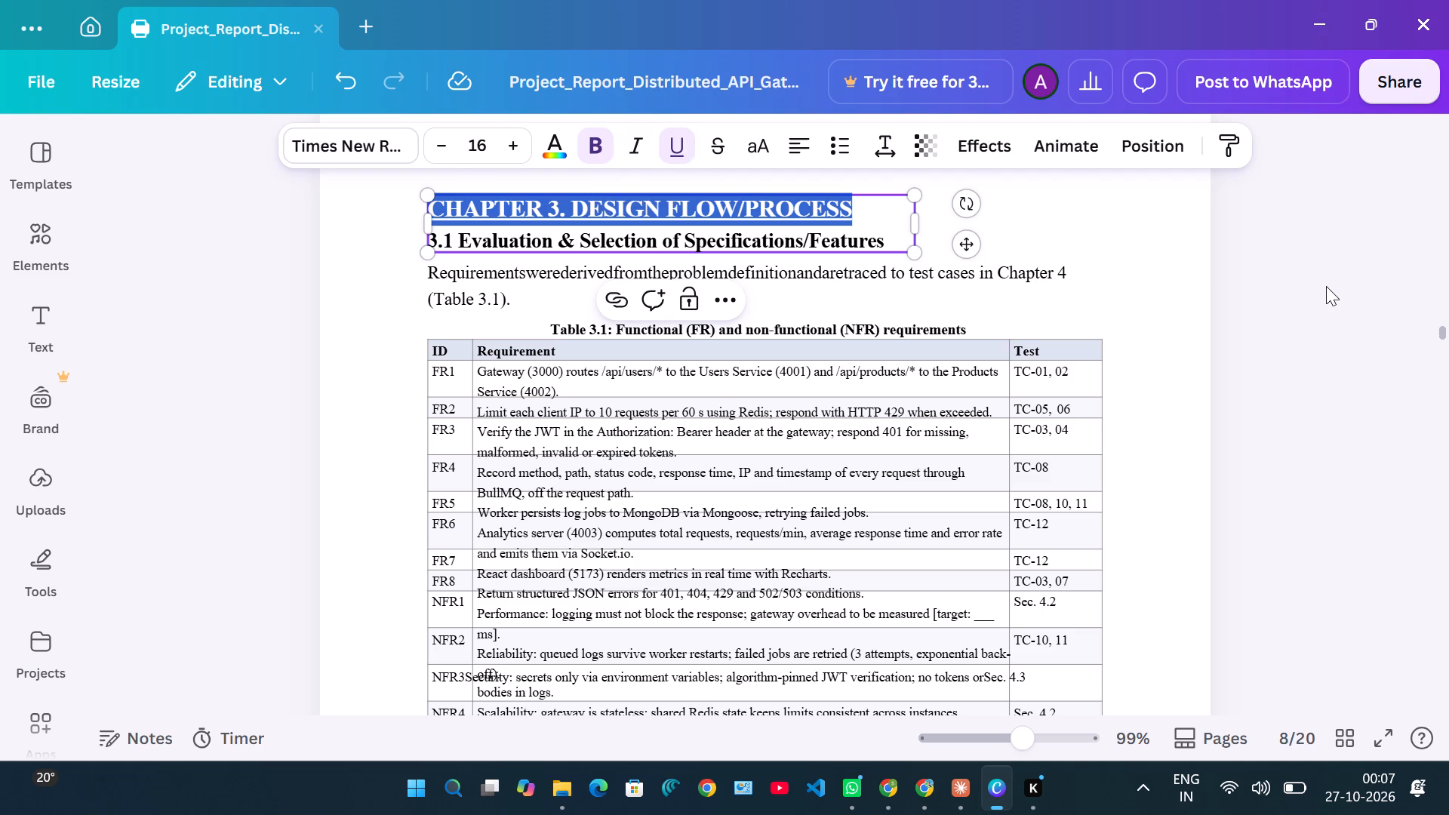
# Check the Chapter 3 heading on page 8 and look through the section headings, figures, tables and code excerpts on pages 8 to 10.
pyautogui.scroll(-6, 1302, 289)
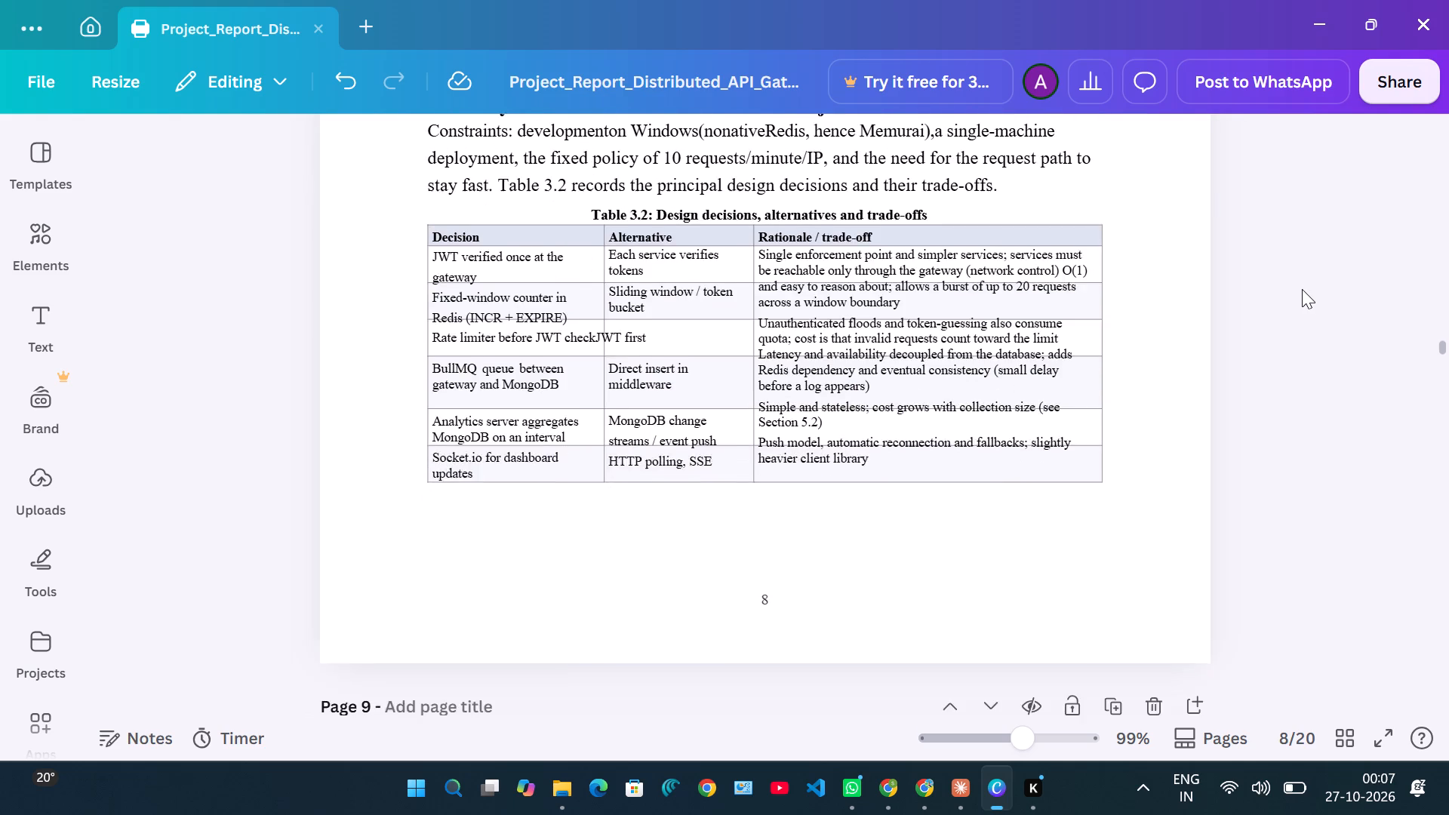
pyautogui.scroll(2, 1302, 289)
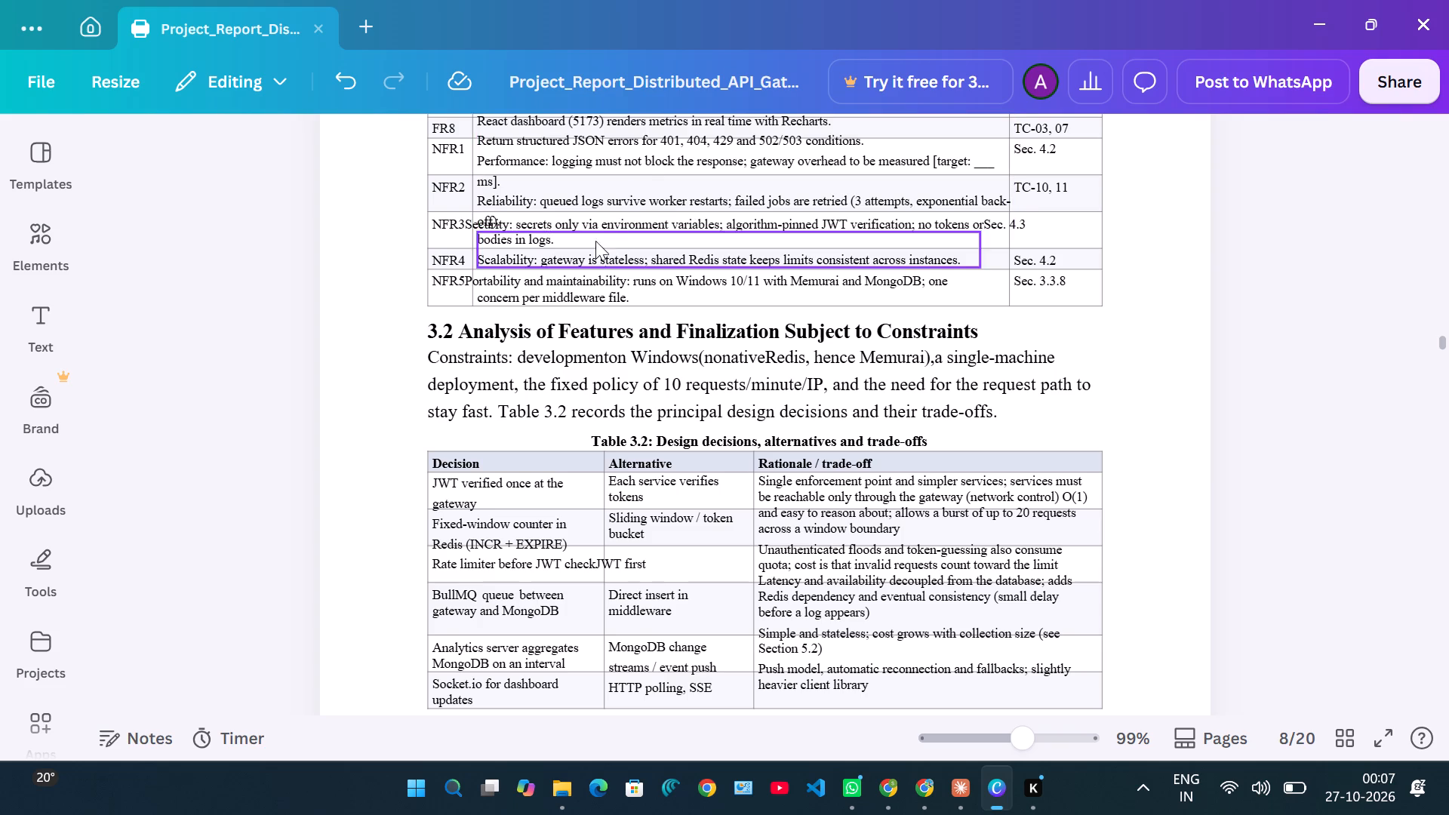
pyautogui.click(1303, 253)
pyautogui.scroll(-2, 1291, 253)
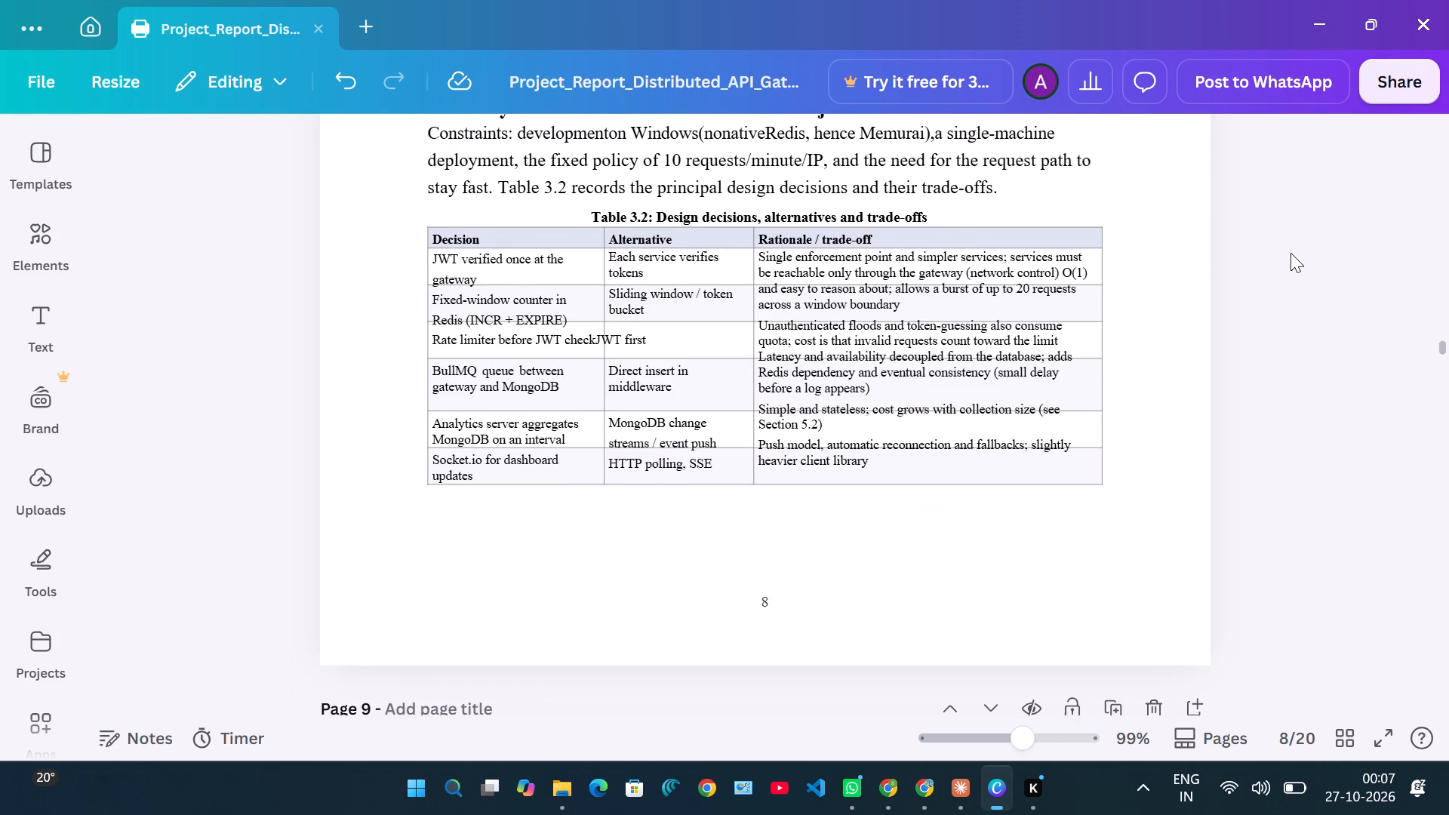
pyautogui.scroll(8, 1291, 253)
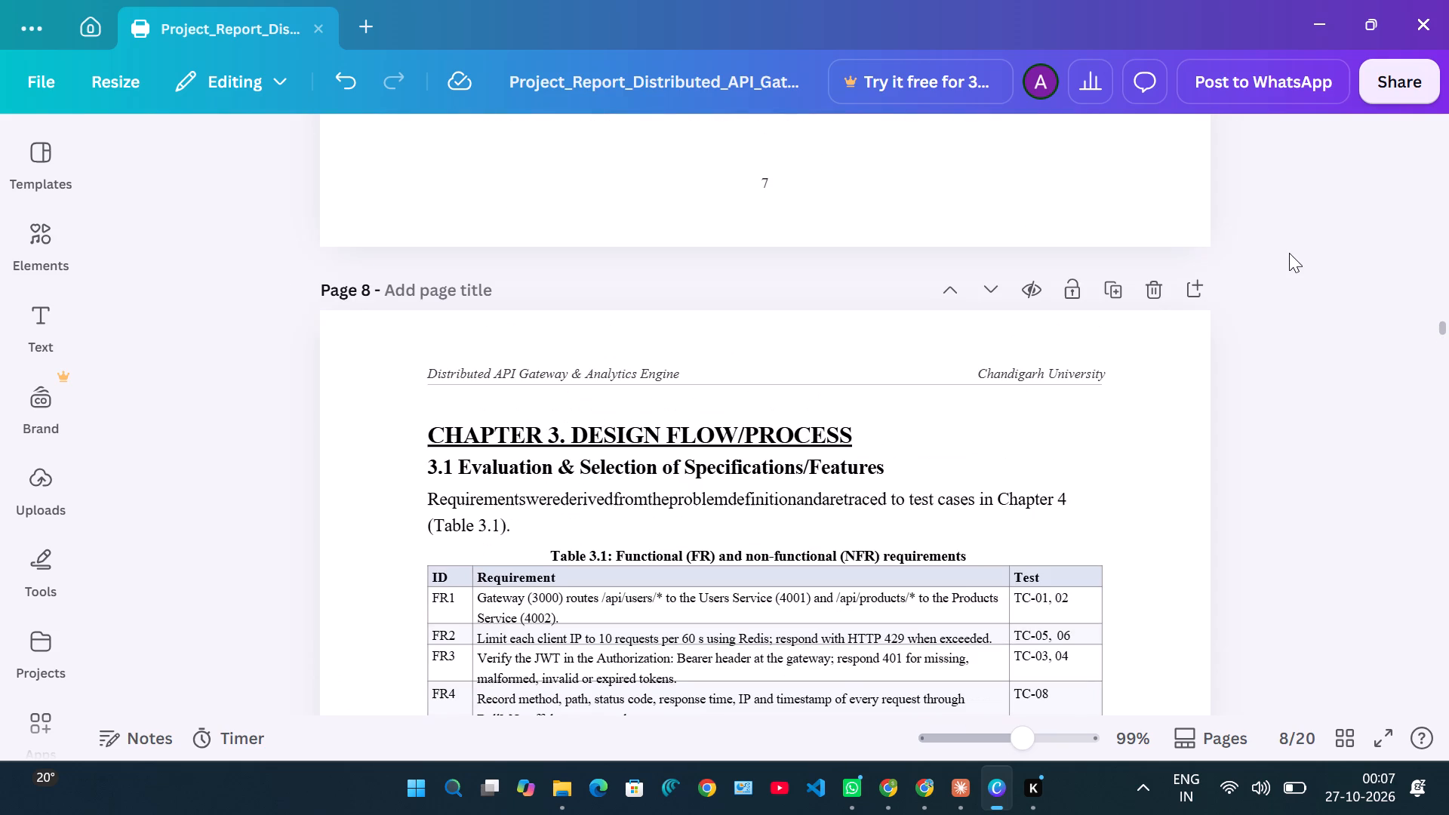
pyautogui.scroll(-12, 1289, 253)
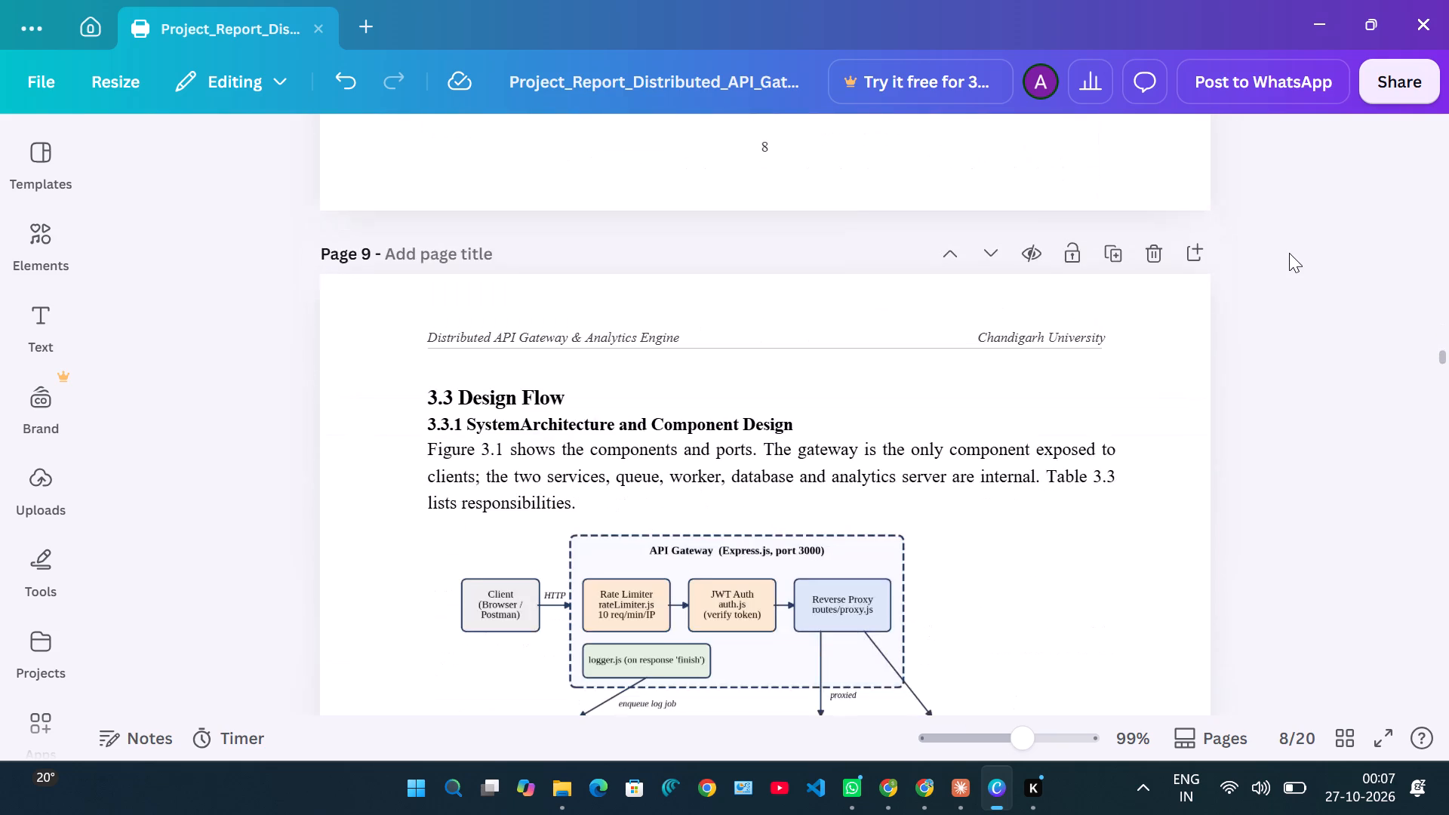
pyautogui.scroll(-3, 1289, 253)
pyautogui.scroll(2, 1289, 253)
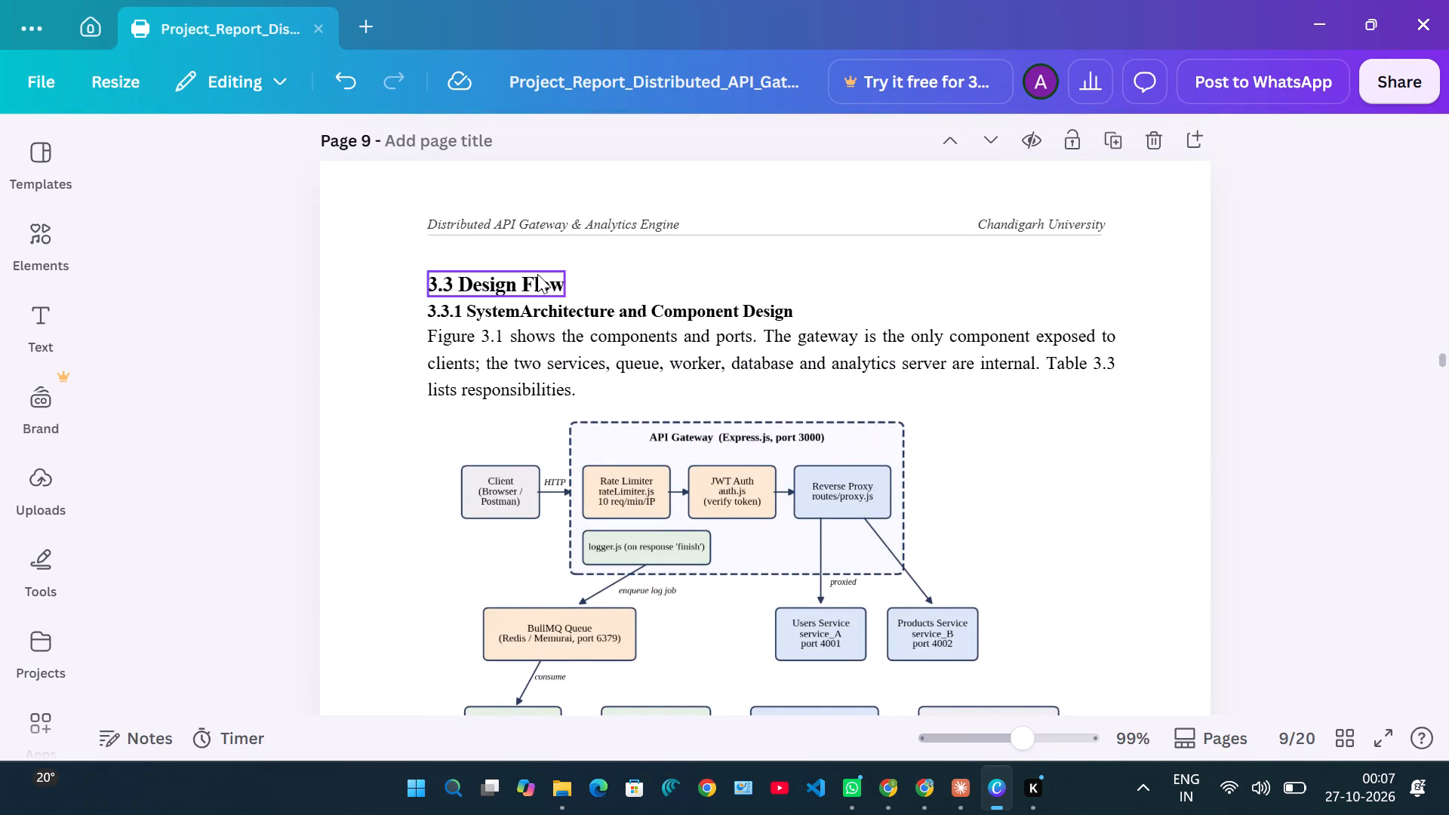
pyautogui.scroll(-17, 1140, 348)
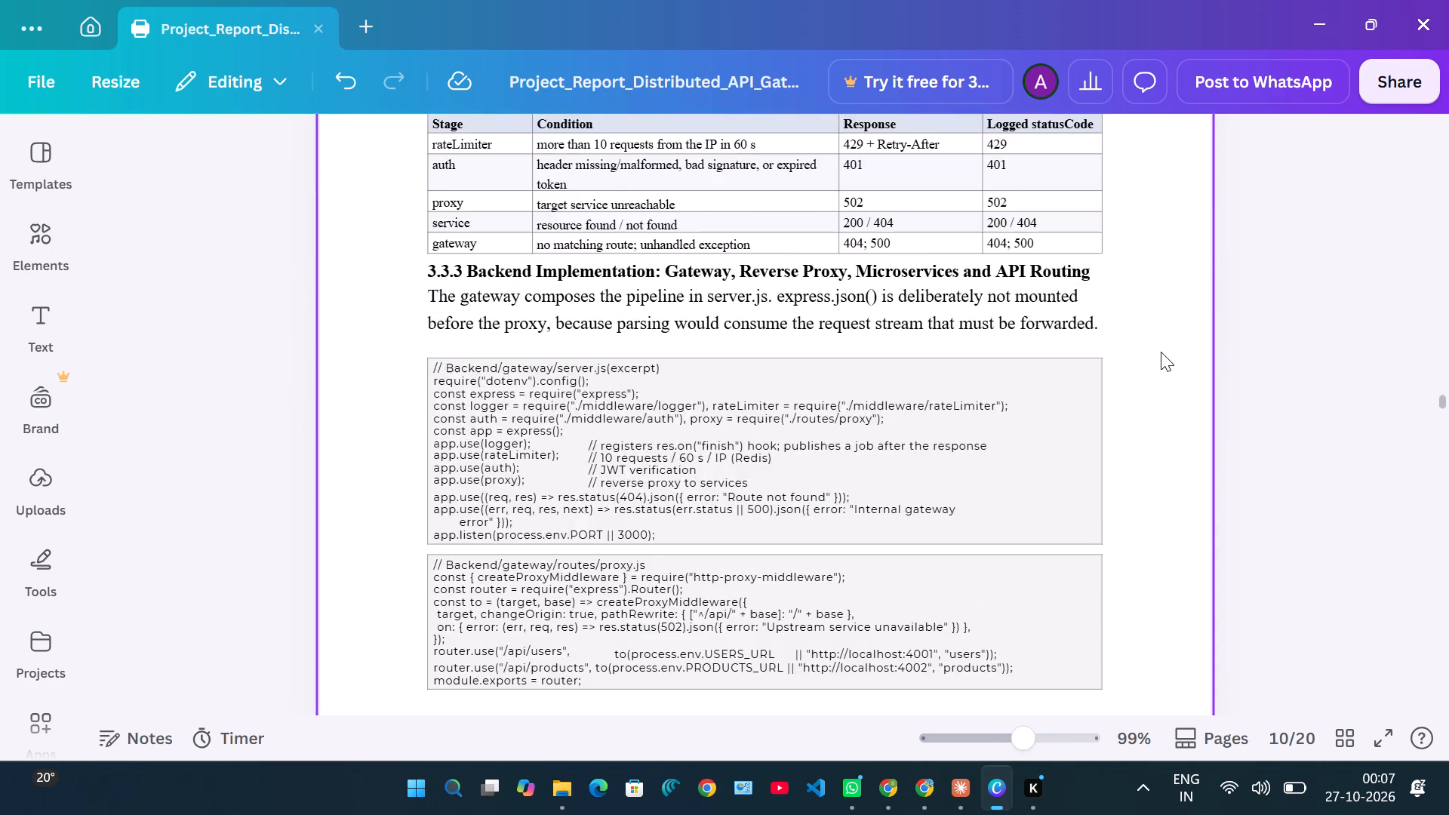
pyautogui.scroll(4, 1161, 352)
pyautogui.scroll(-2, 1064, 338)
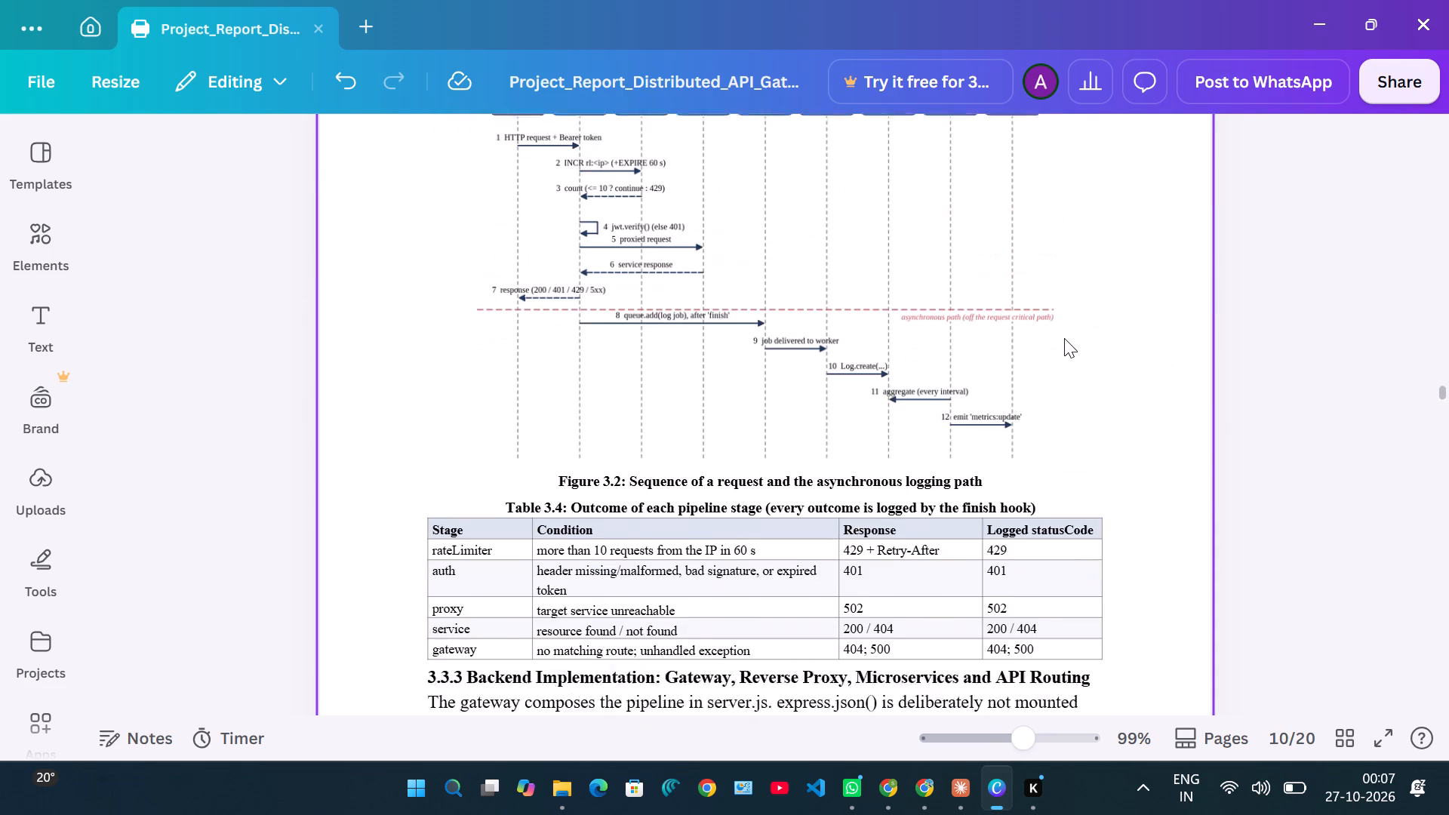
pyautogui.scroll(-4, 1064, 338)
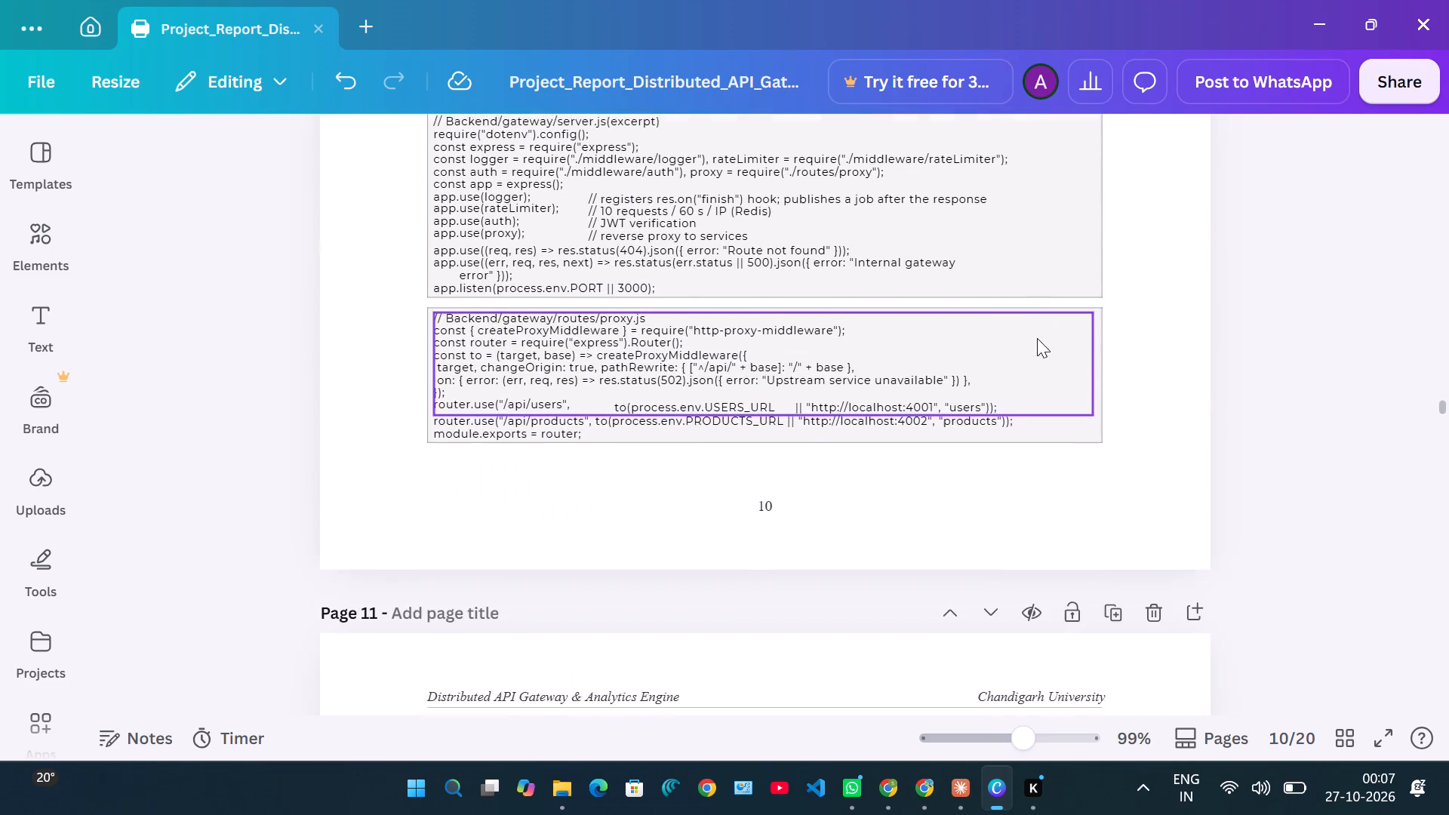
pyautogui.scroll(3, 1037, 338)
pyautogui.scroll(-2, 1037, 338)
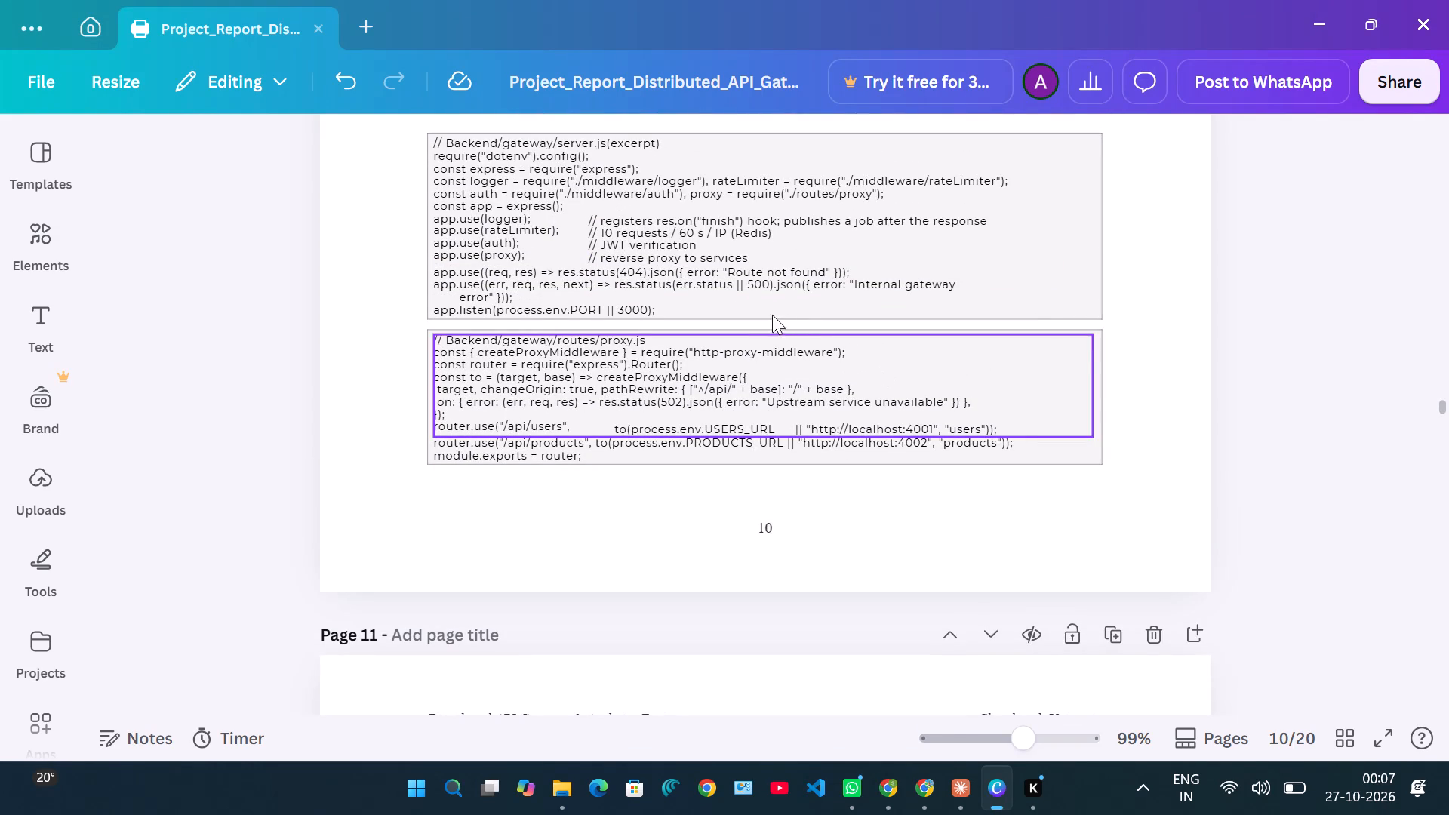
pyautogui.scroll(2, 1378, 288)
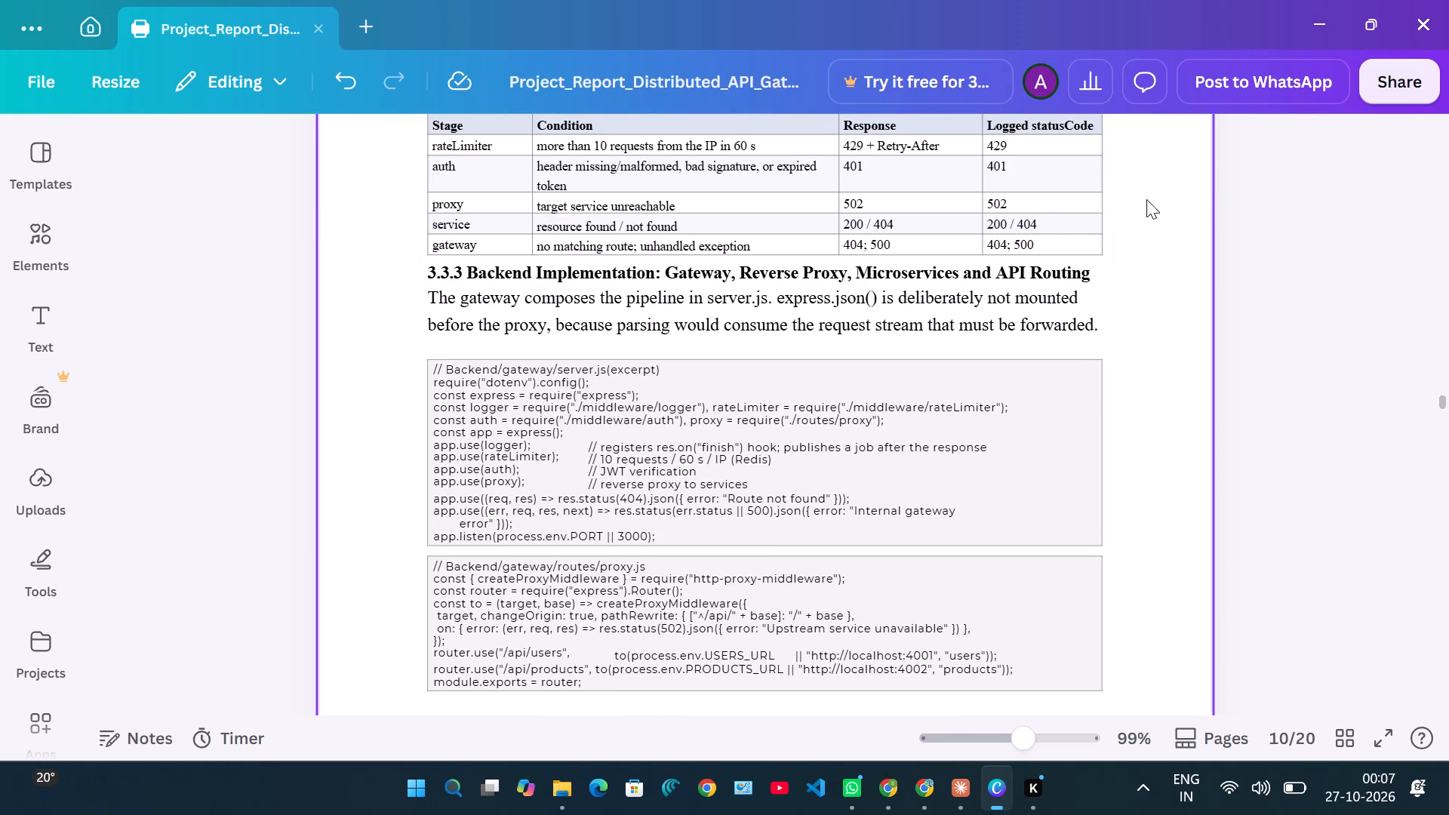
pyautogui.scroll(3, 1266, 211)
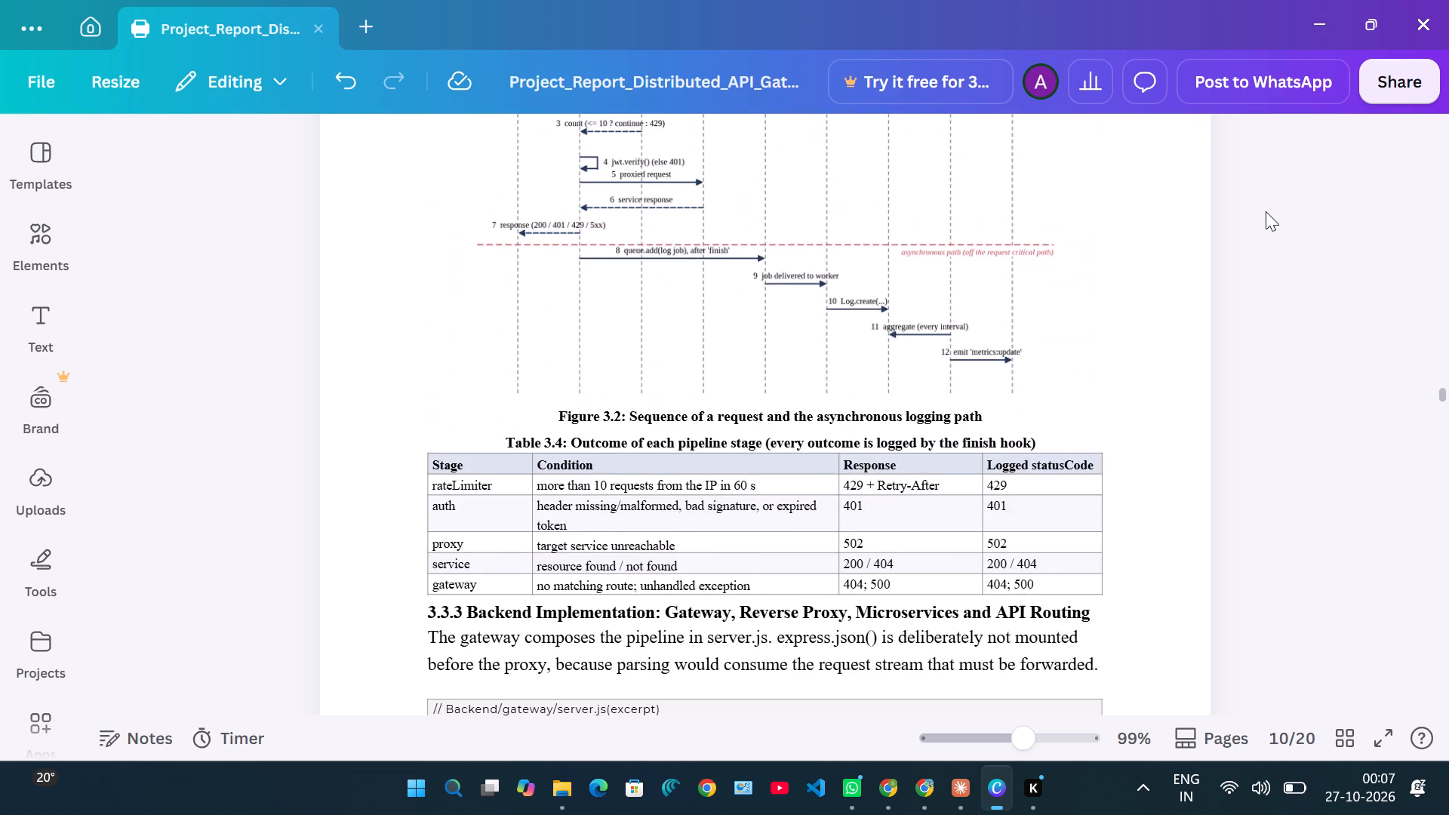
# Underline the heading "CHAPTER 4. RESULTS ANALYSIS AND VALIDATION" at the start of page 15.
pyautogui.scroll(-11, 1266, 211)
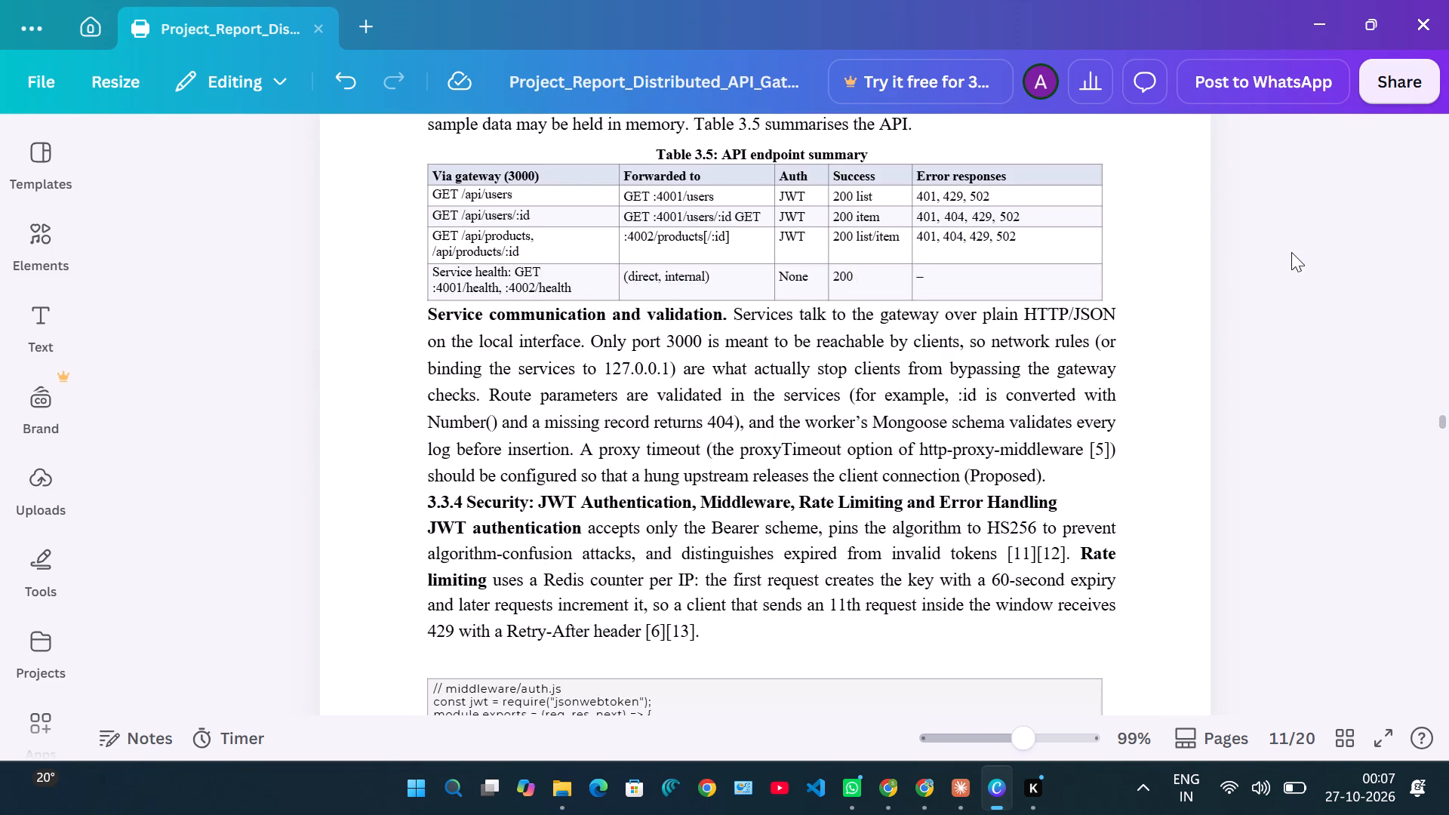
pyautogui.scroll(-9, 1291, 252)
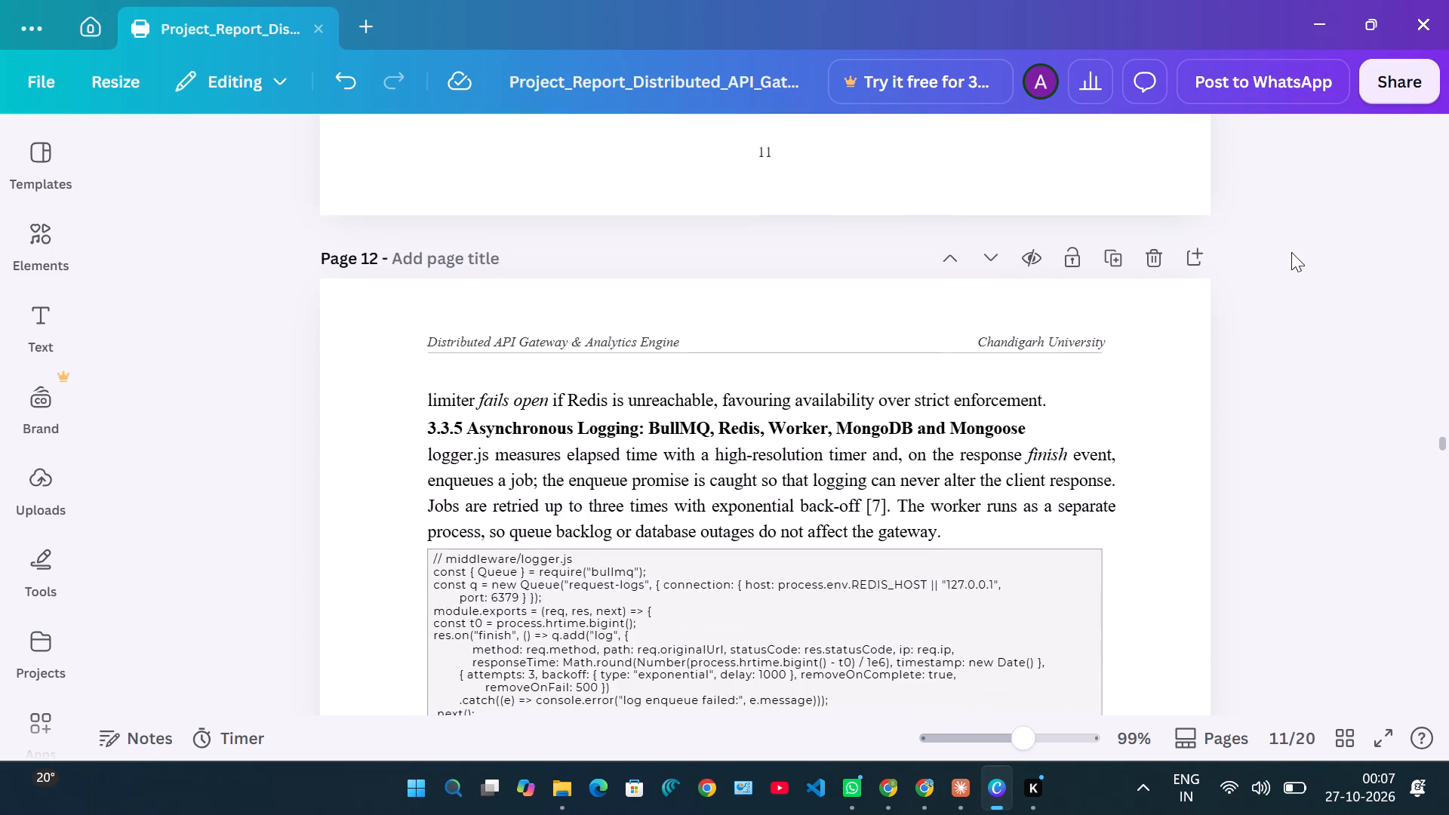
pyautogui.scroll(-12, 1291, 252)
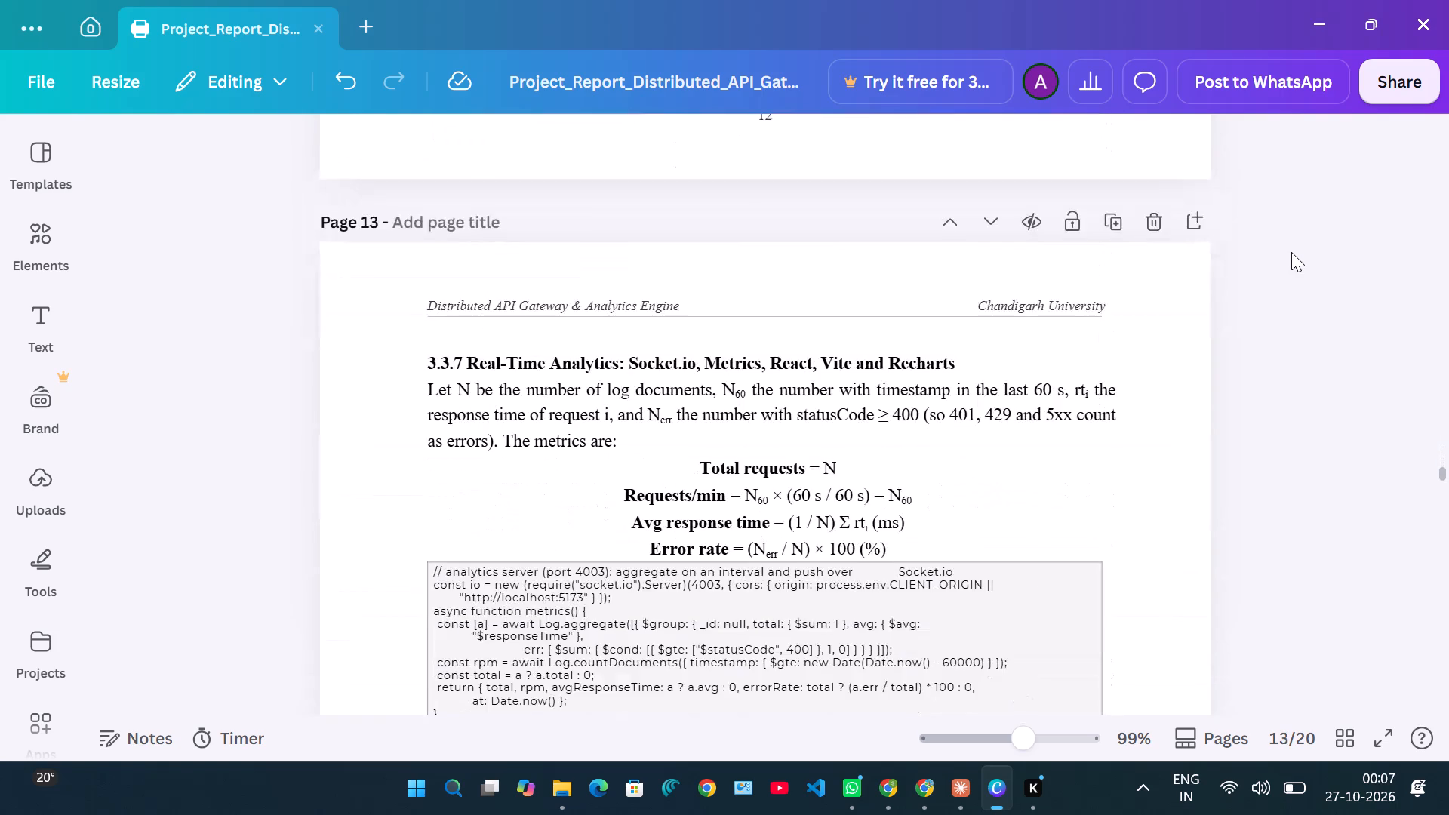
pyautogui.scroll(-8, 1291, 252)
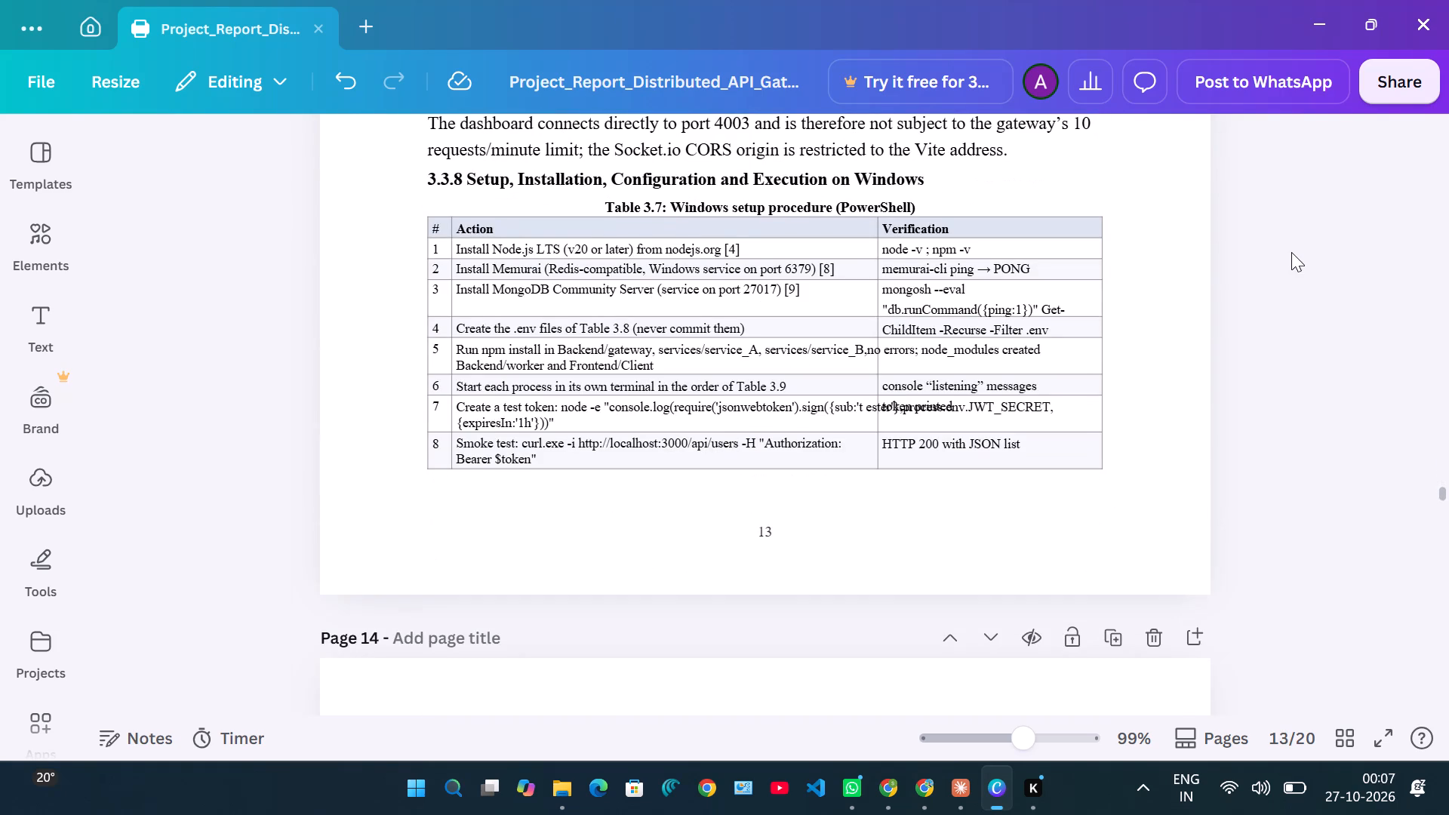
pyautogui.scroll(-16, 1291, 252)
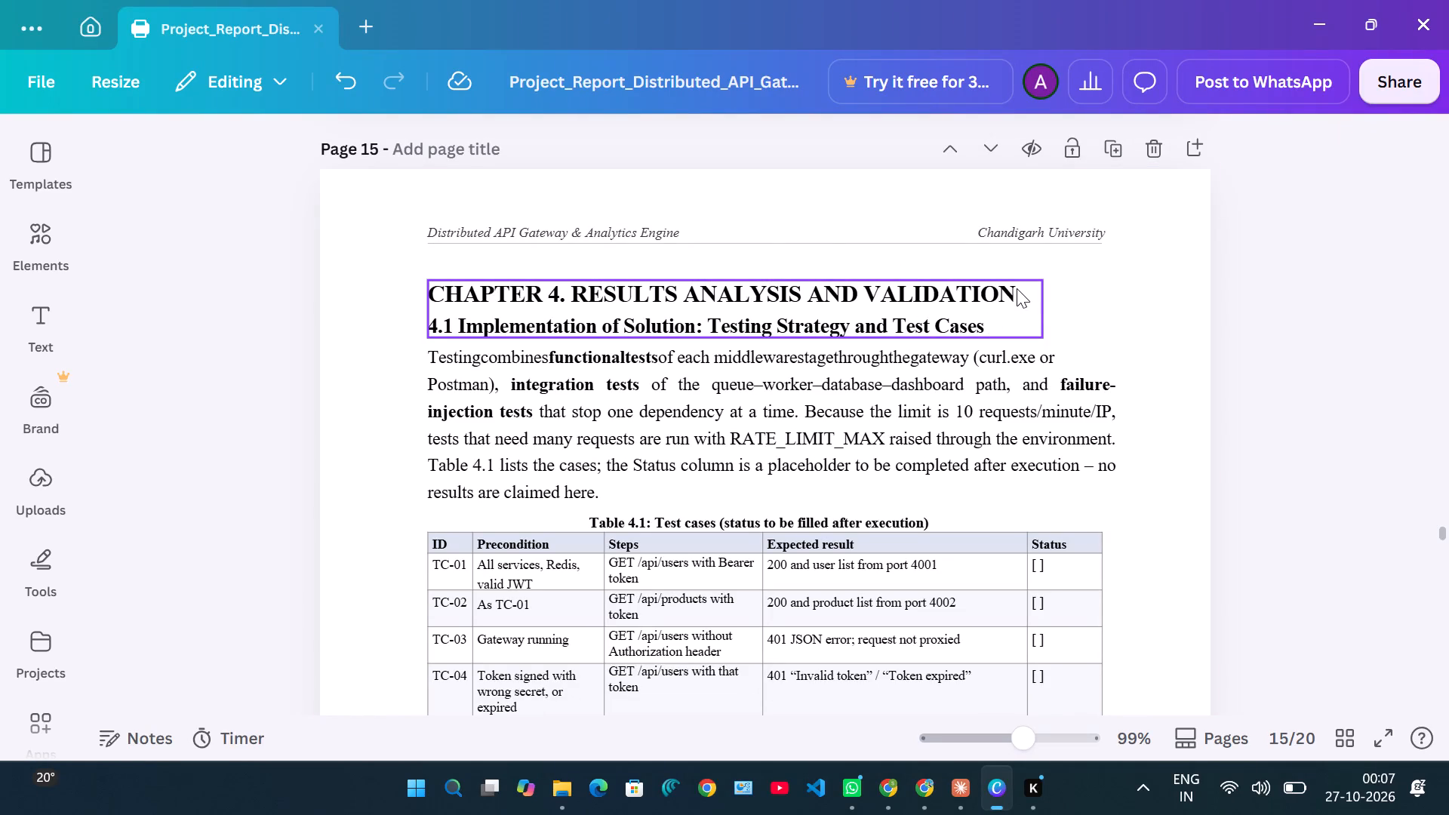
pyautogui.doubleClick(1017, 288)
pyautogui.click(1017, 288)
pyautogui.moveTo(1017, 288); pyautogui.dragTo(459, 289)
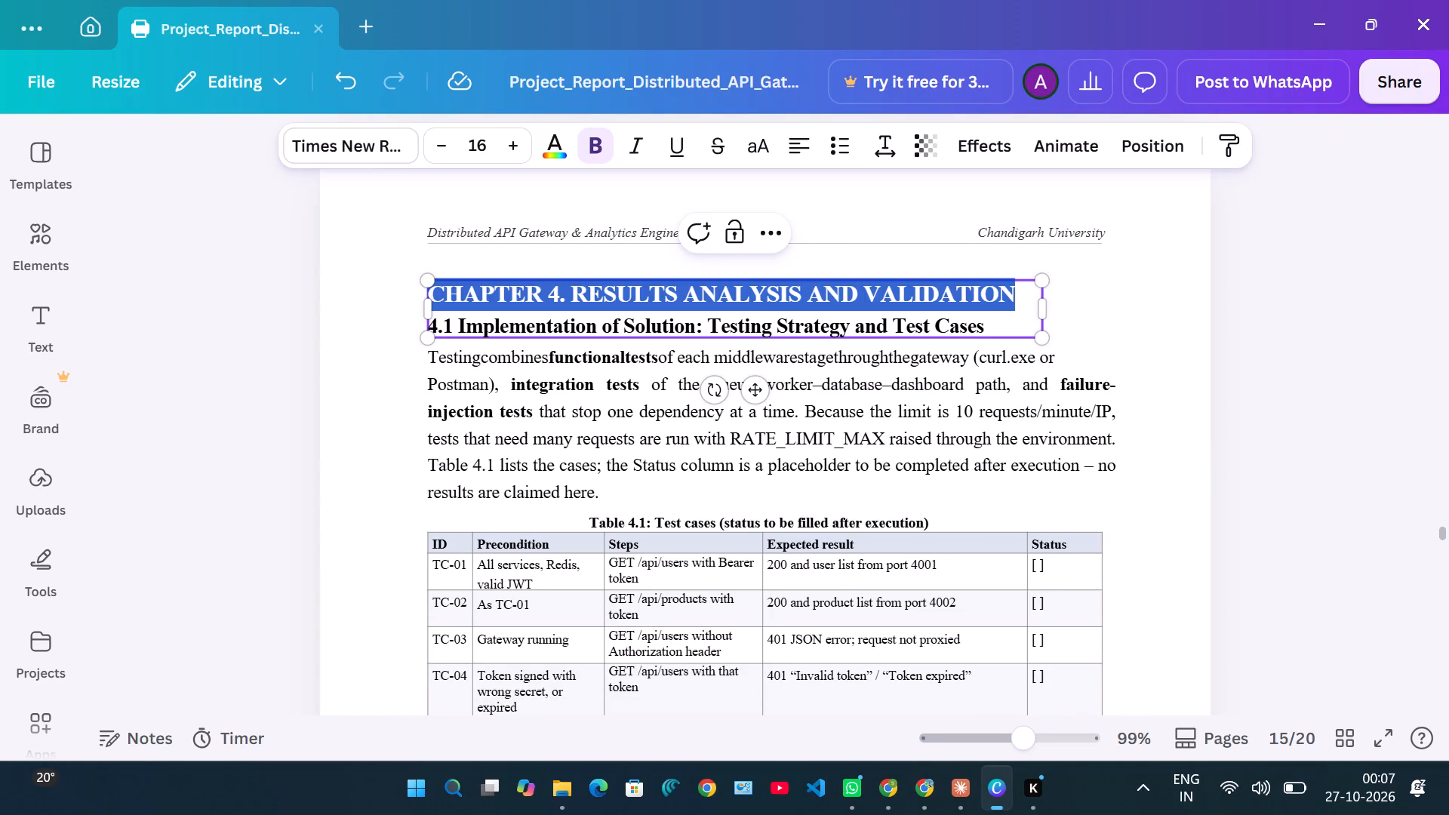
pyautogui.moveTo(459, 289); pyautogui.dragTo(455, 294)
pyautogui.click(675, 142)
pyautogui.click(1327, 232)
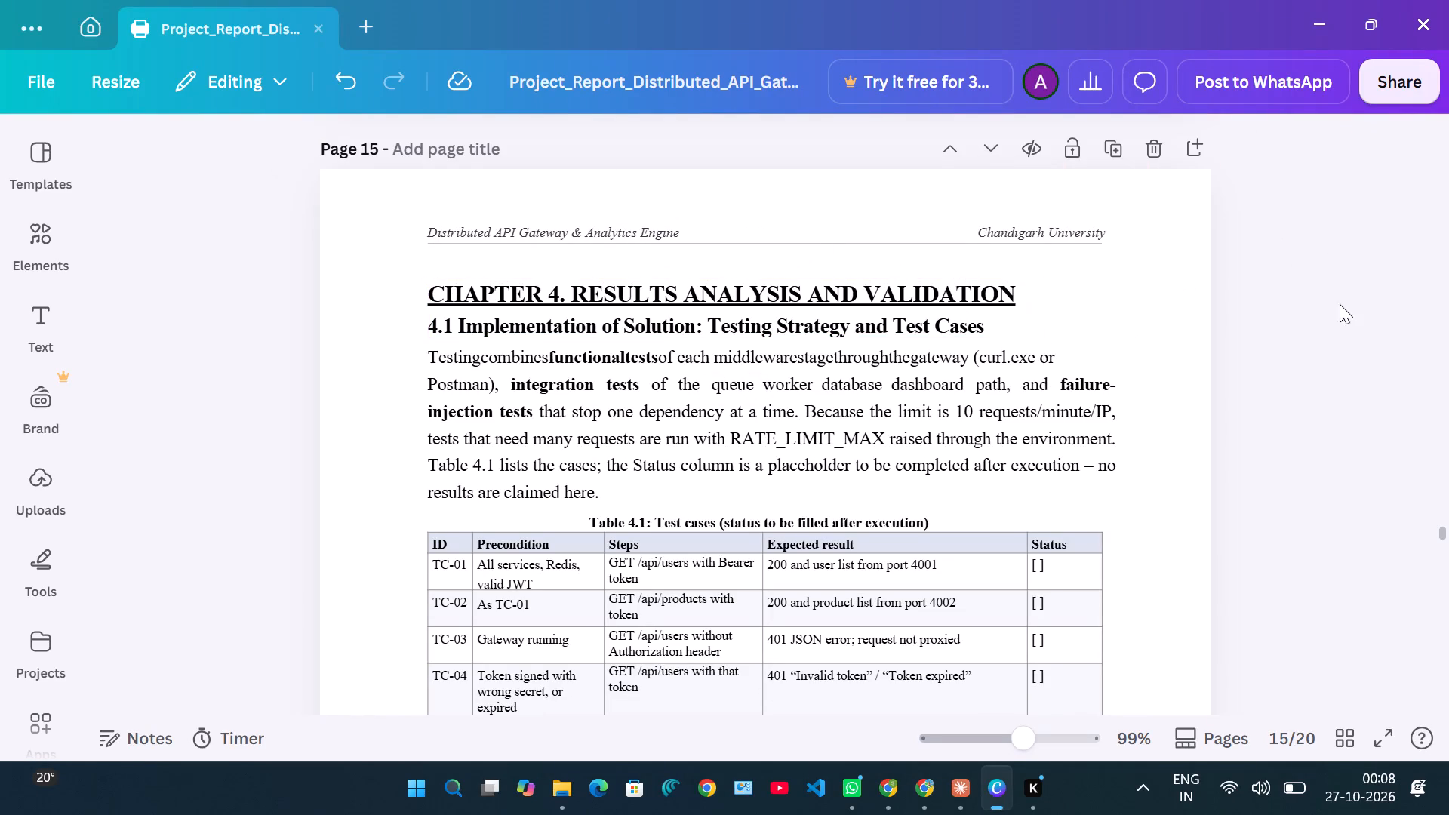
# Underline the heading "CHAPTER 5. CONCLUSION AND FUTURE WORK" at the start of page 18.
pyautogui.scroll(-20, 1429, 289)
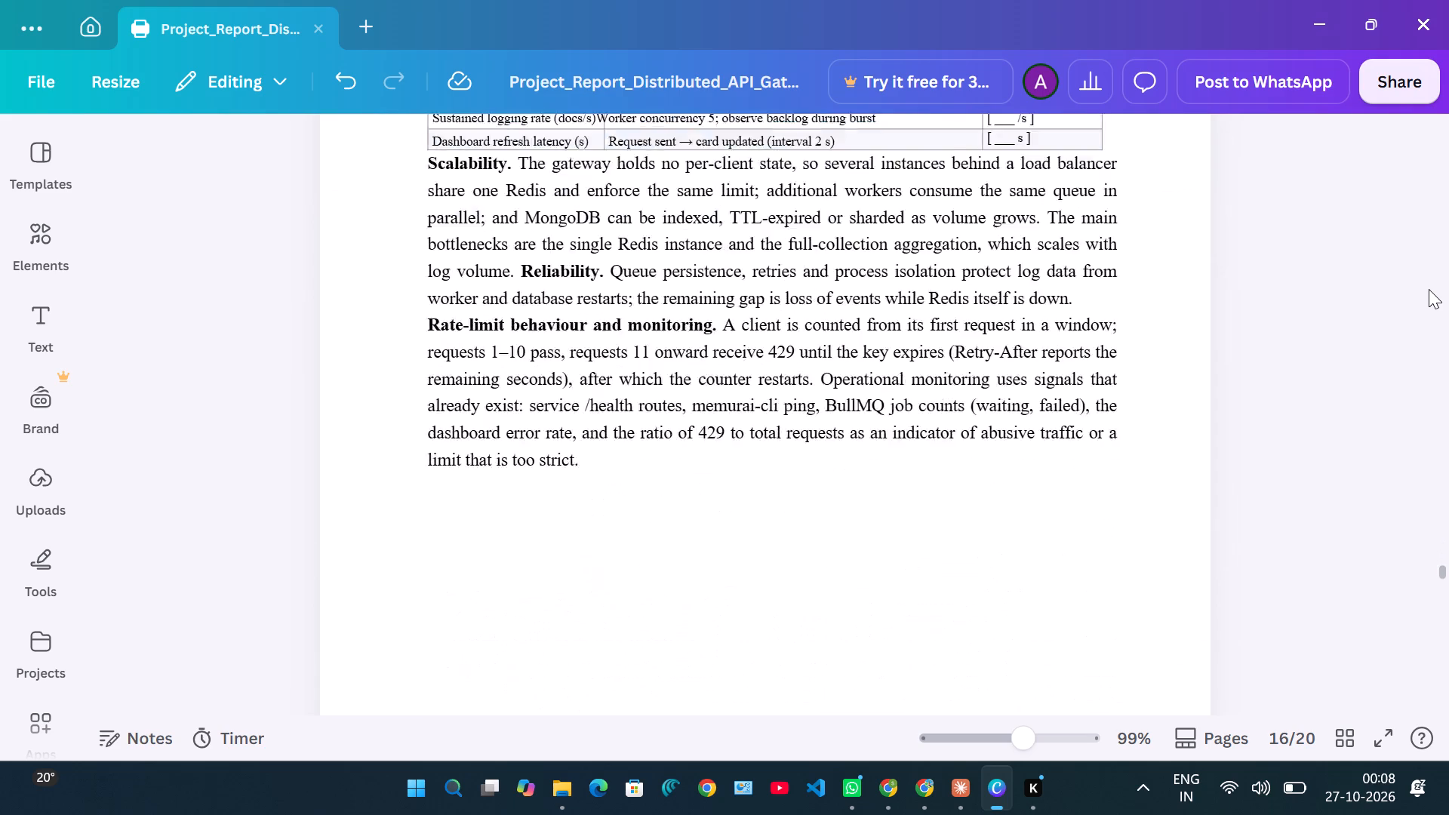
pyautogui.scroll(-12, 1429, 289)
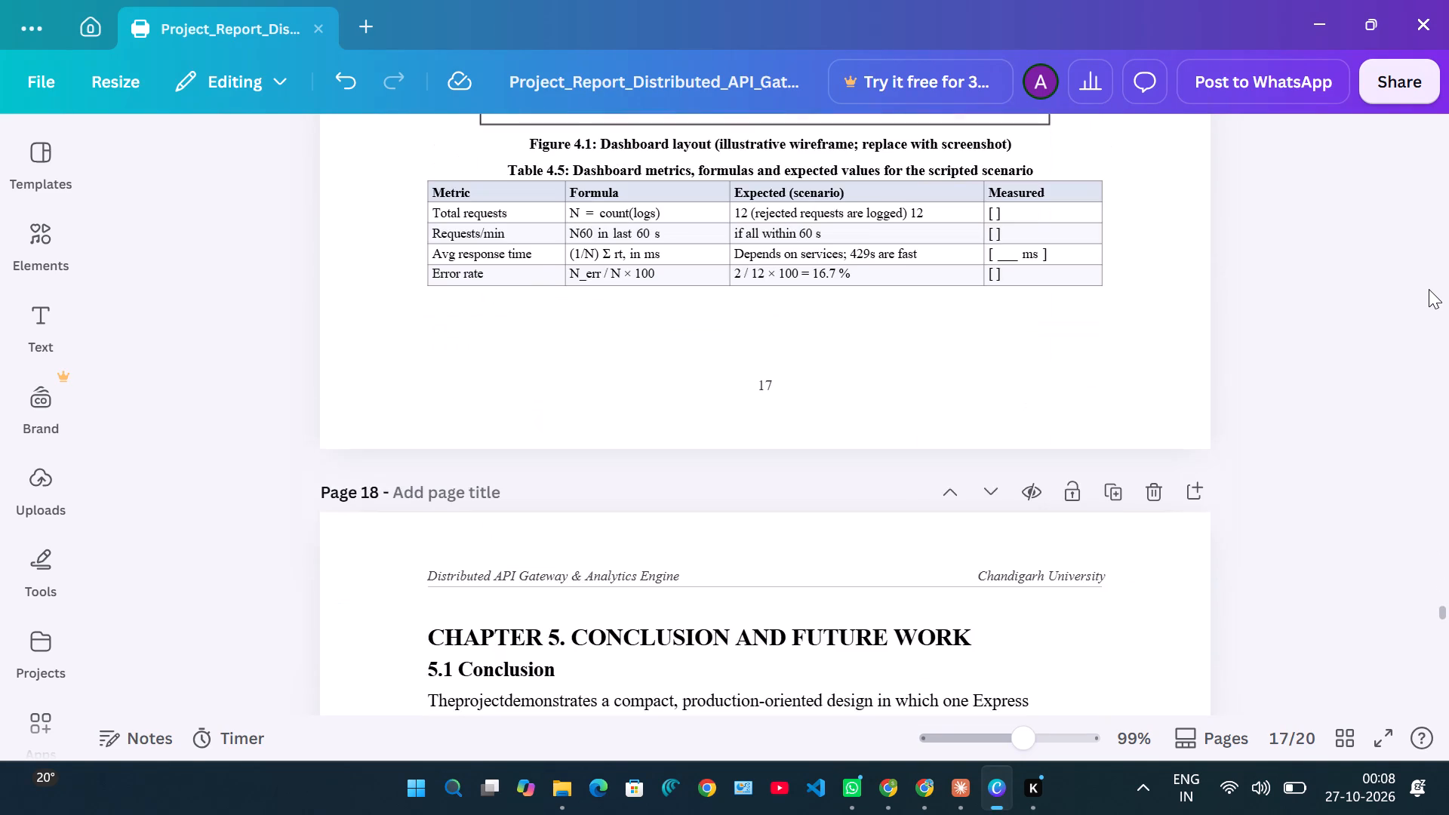
pyautogui.scroll(-4, 1429, 289)
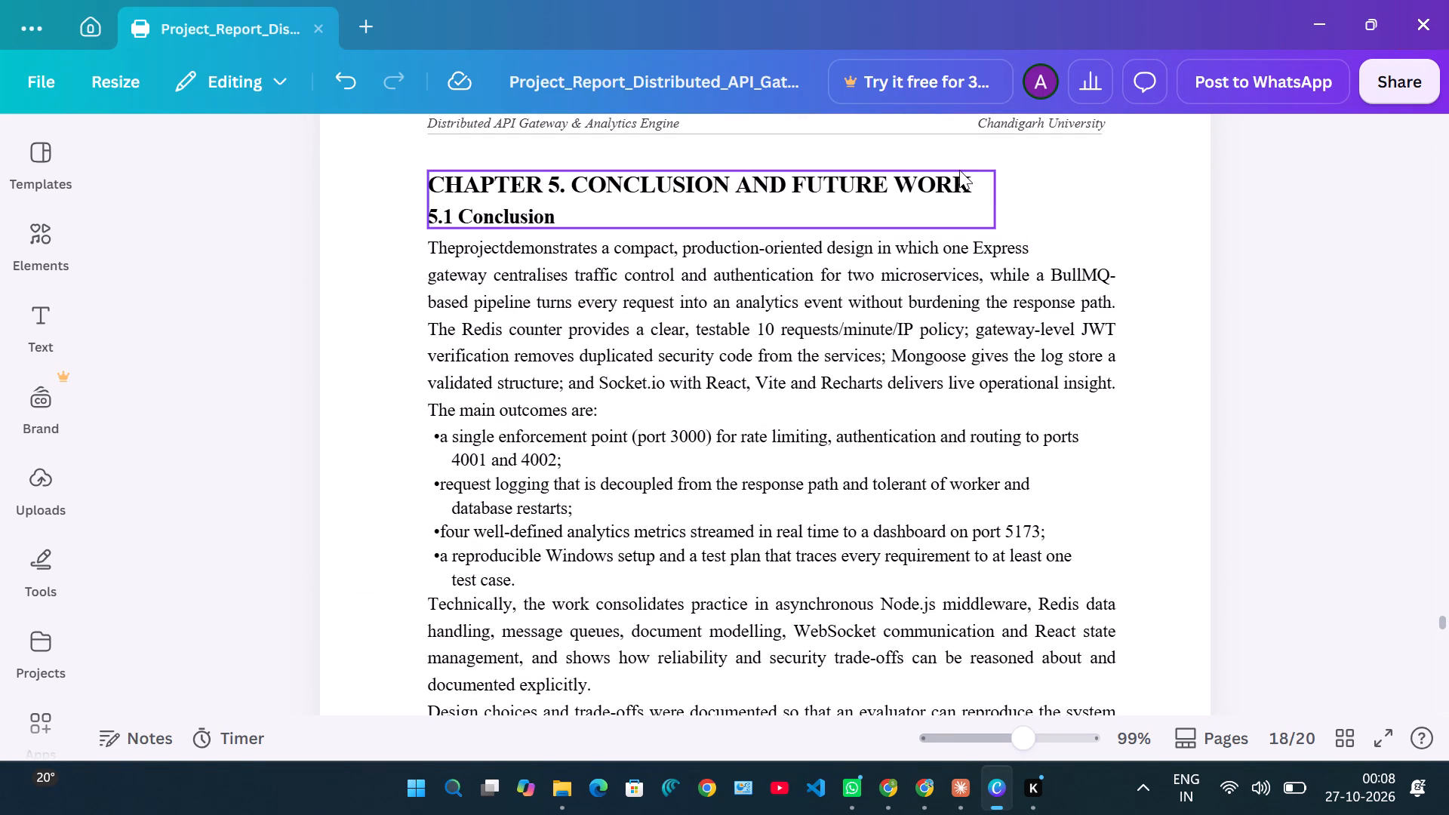
pyautogui.click(959, 170)
pyautogui.click(968, 179)
pyautogui.click(968, 179)
pyautogui.moveTo(968, 179); pyautogui.dragTo(876, 180)
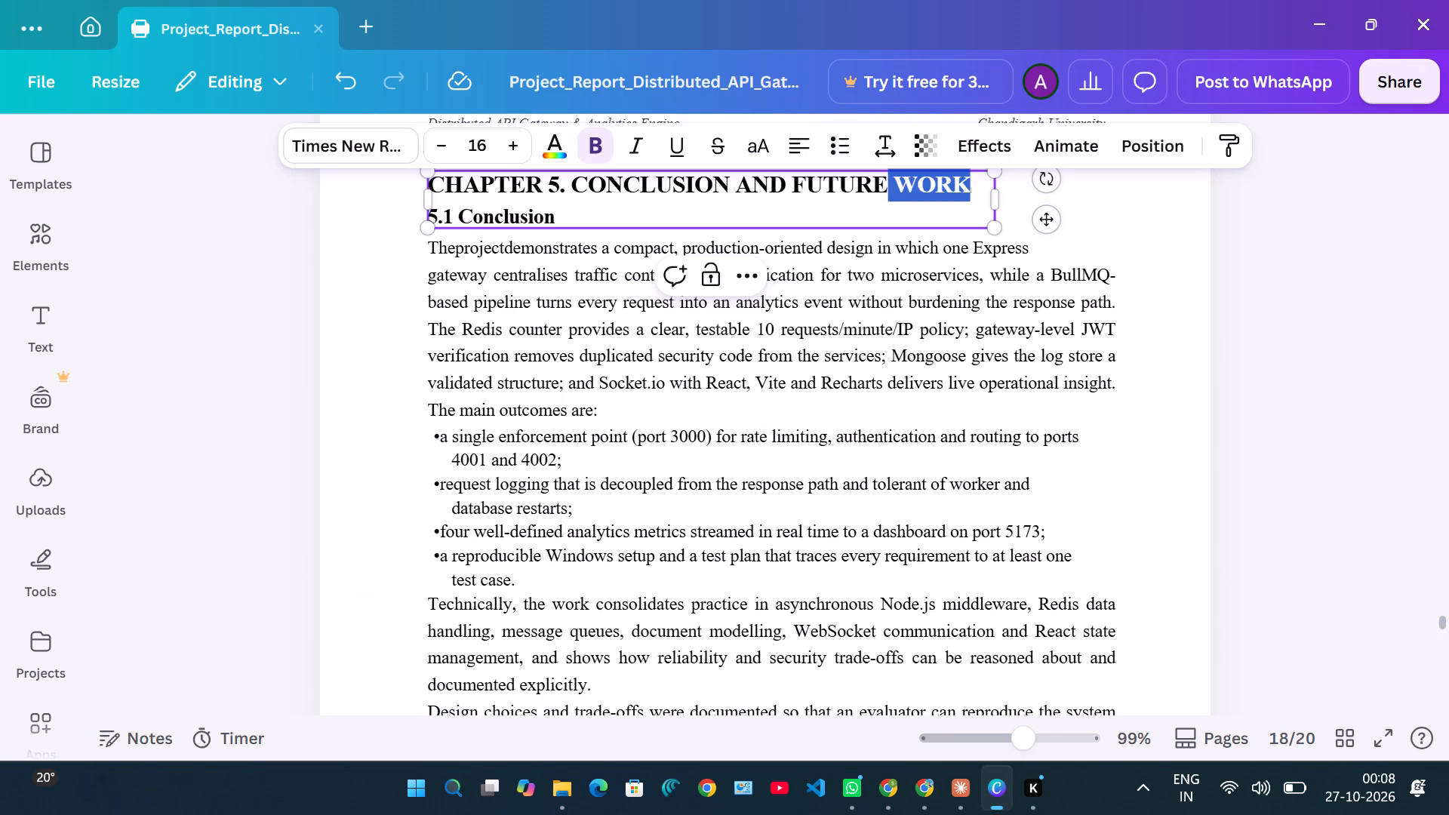
pyautogui.moveTo(876, 180); pyautogui.dragTo(445, 173)
pyautogui.click(666, 142)
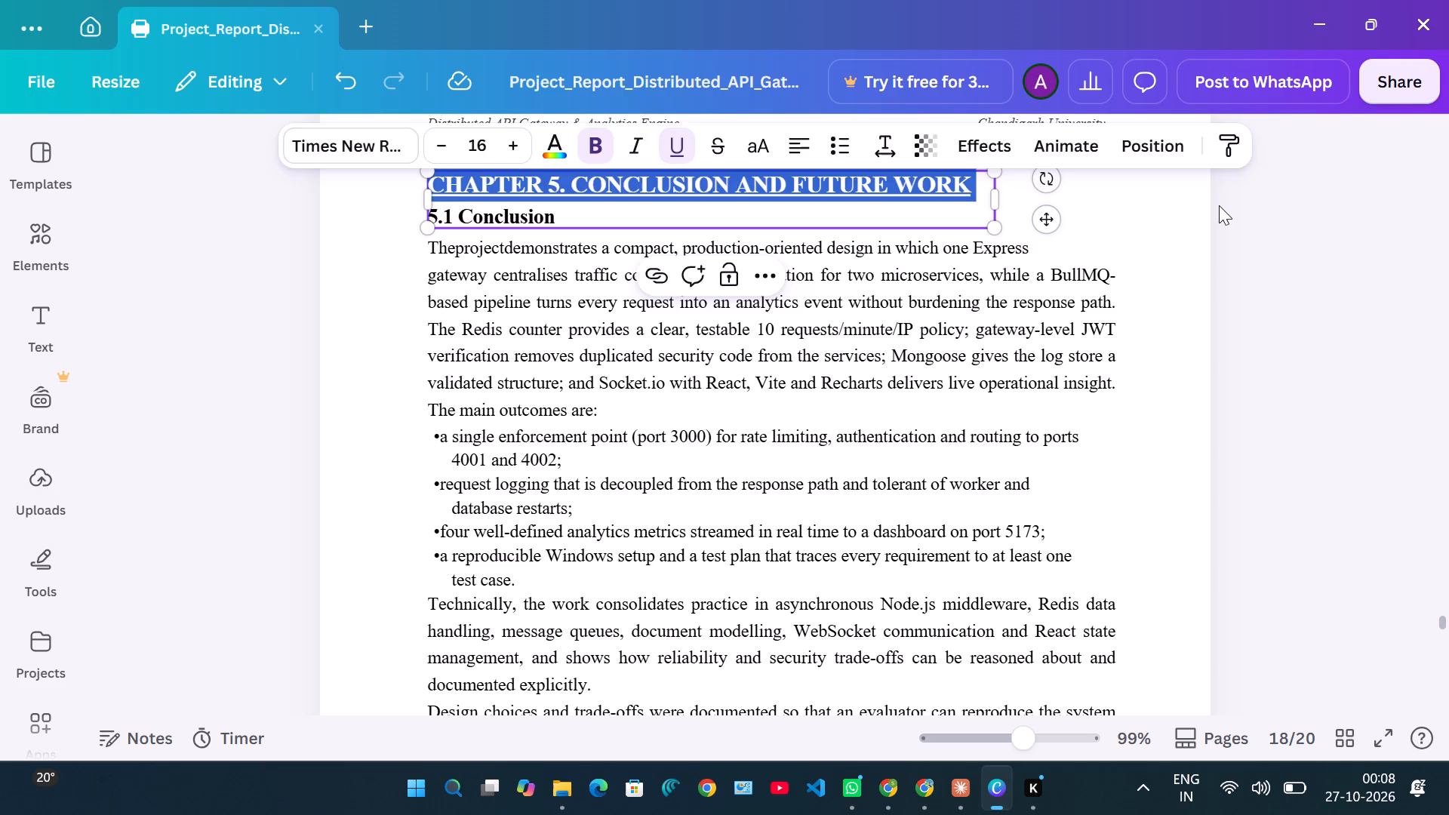
# Look through pages 18 to 20, checking the Chapter 5 sections, Tables 5.2 and 5.3, the references and the appendix heading.
pyautogui.click(1219, 205)
pyautogui.scroll(-4, 1321, 239)
pyautogui.scroll(3, 1321, 239)
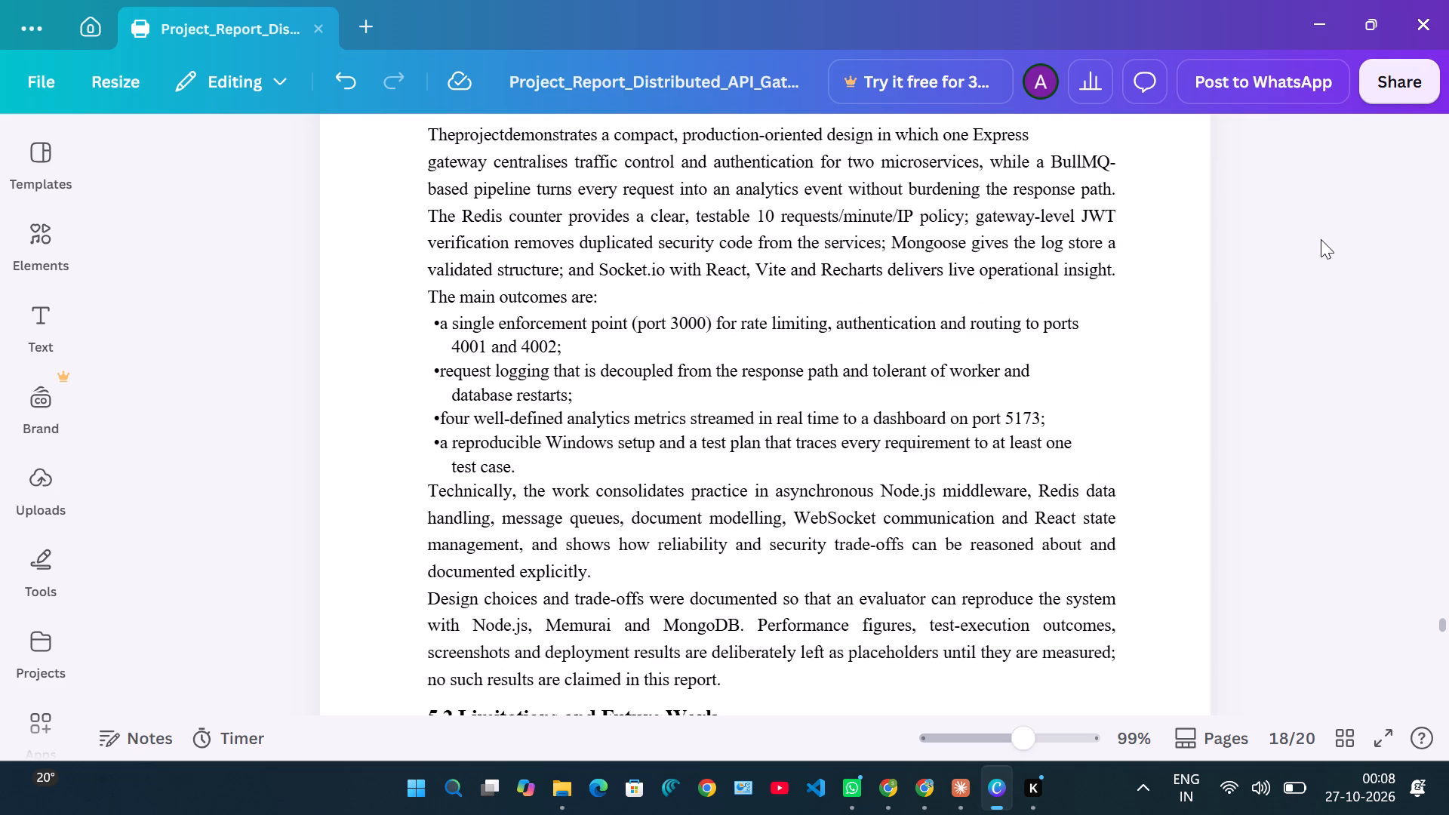
pyautogui.scroll(-3, 1321, 239)
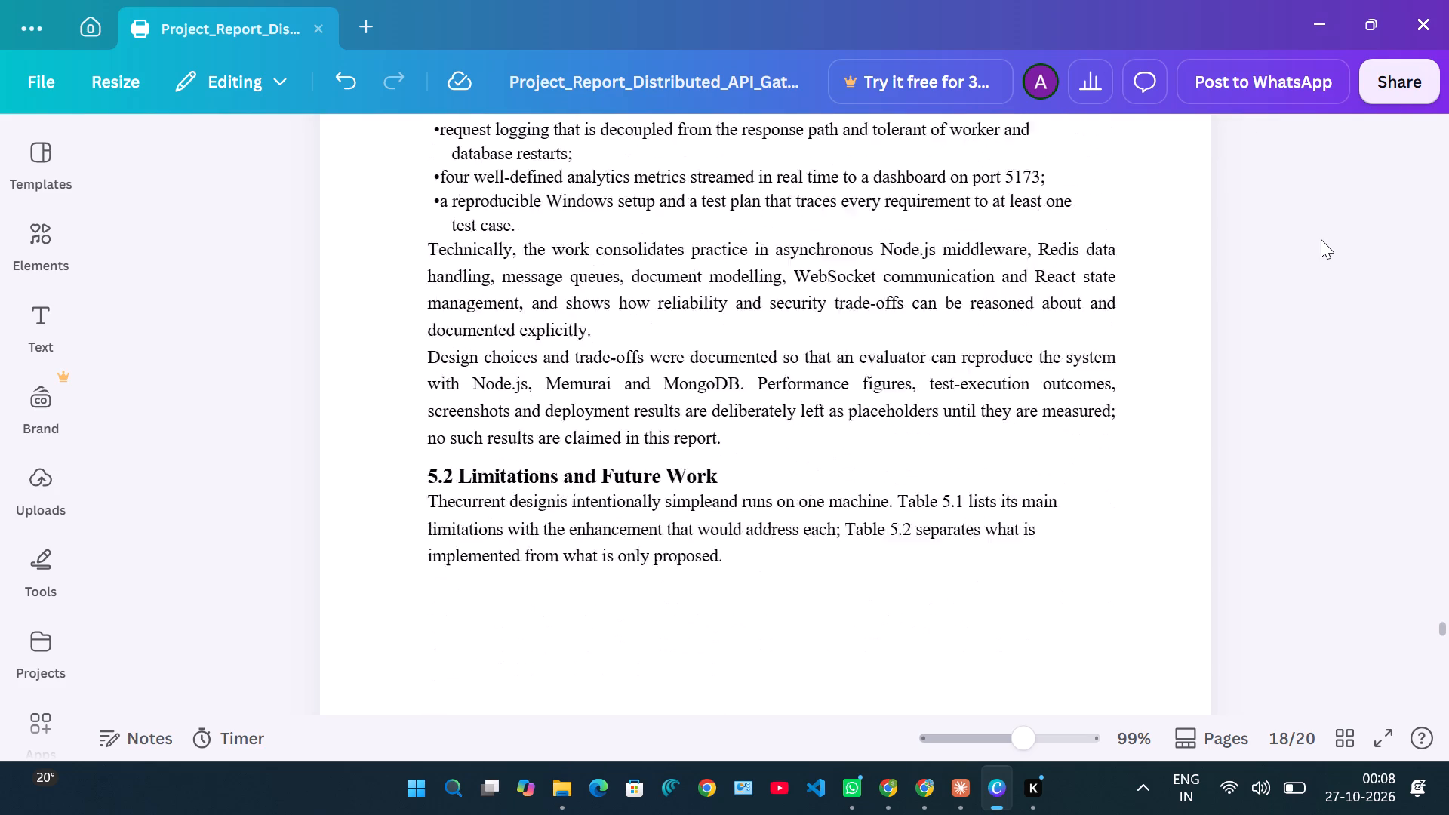
pyautogui.scroll(-4, 1321, 239)
pyautogui.scroll(3, 1321, 239)
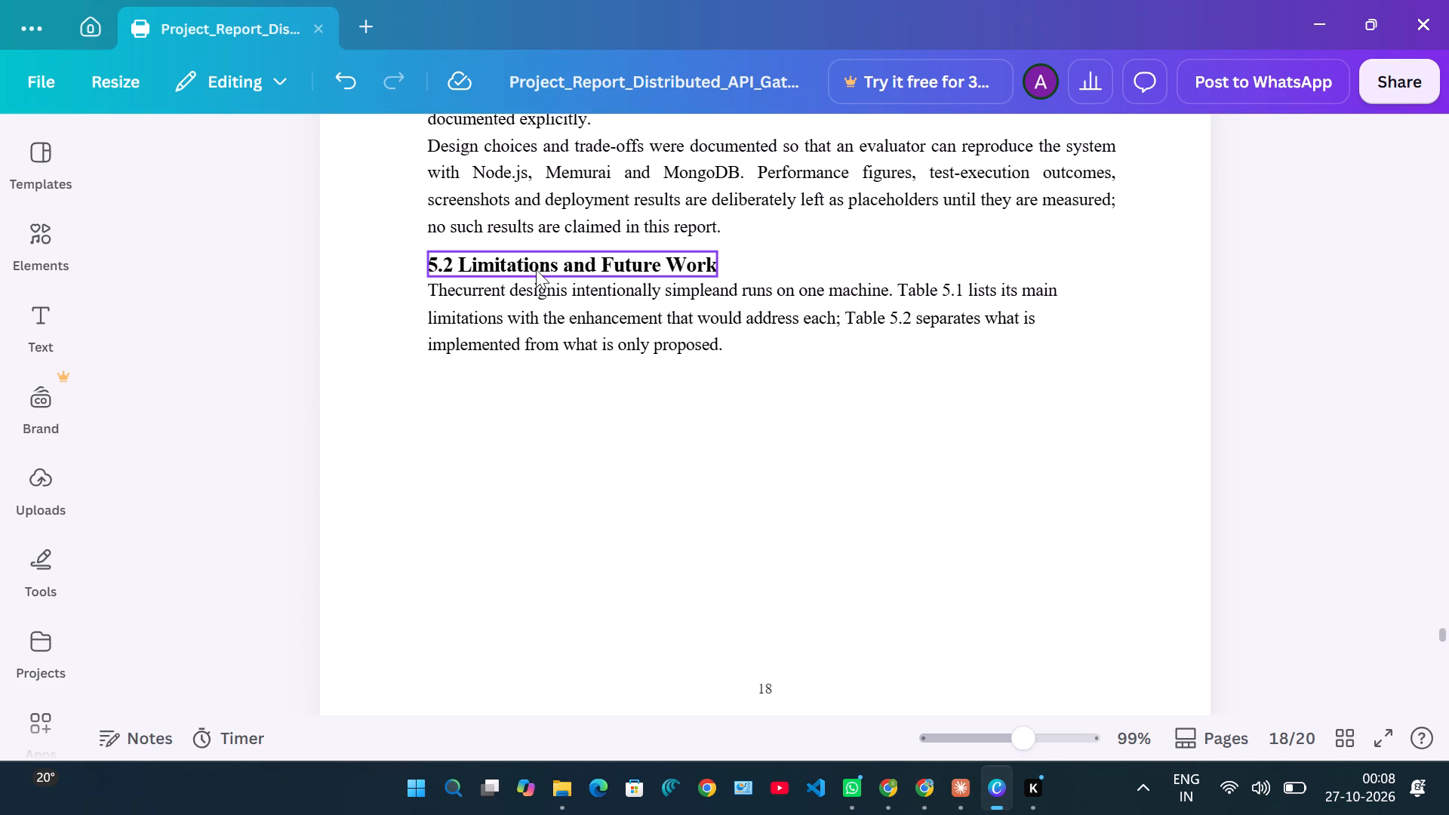
pyautogui.scroll(-9, 1260, 346)
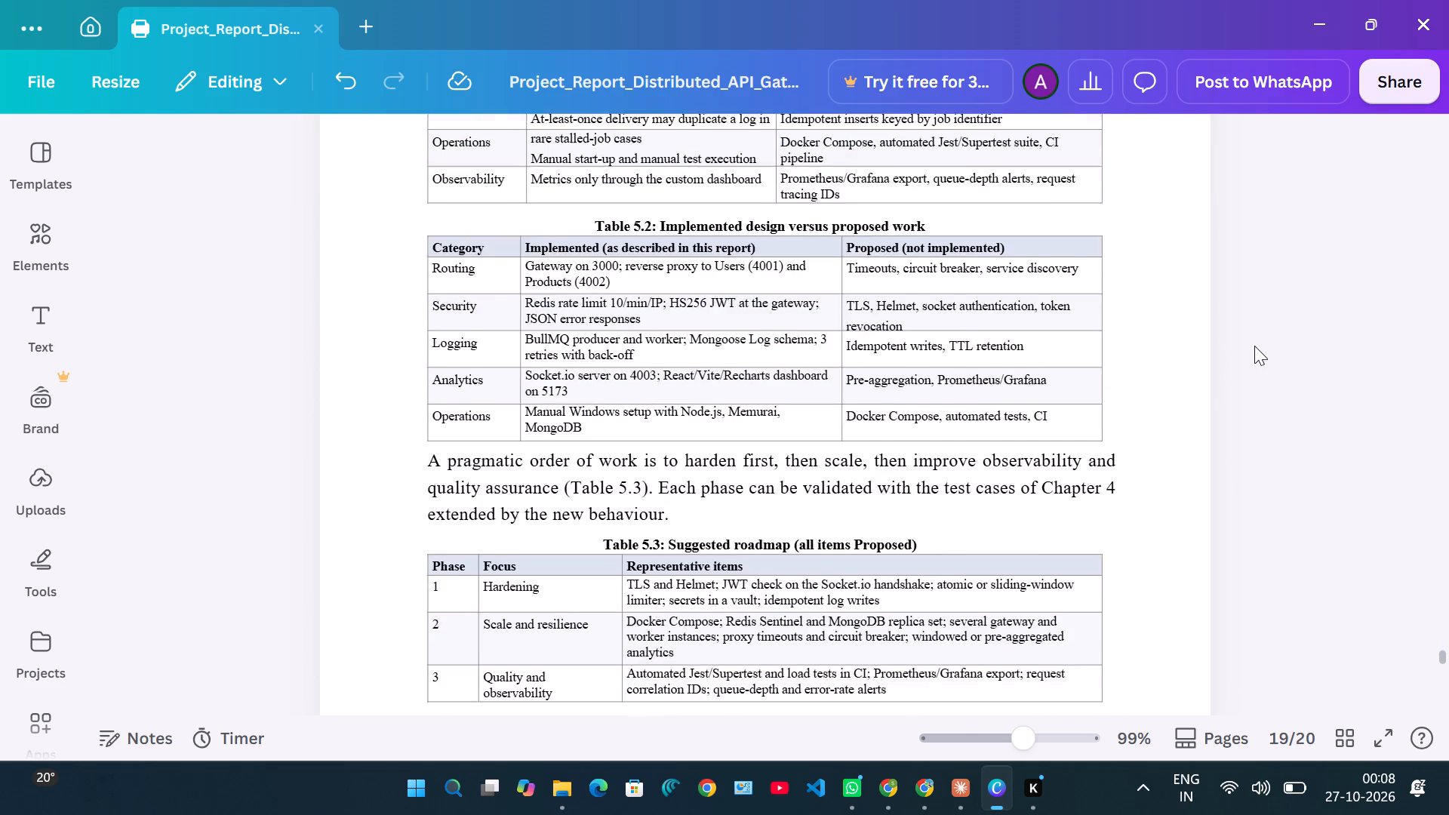
pyautogui.scroll(-12, 1254, 346)
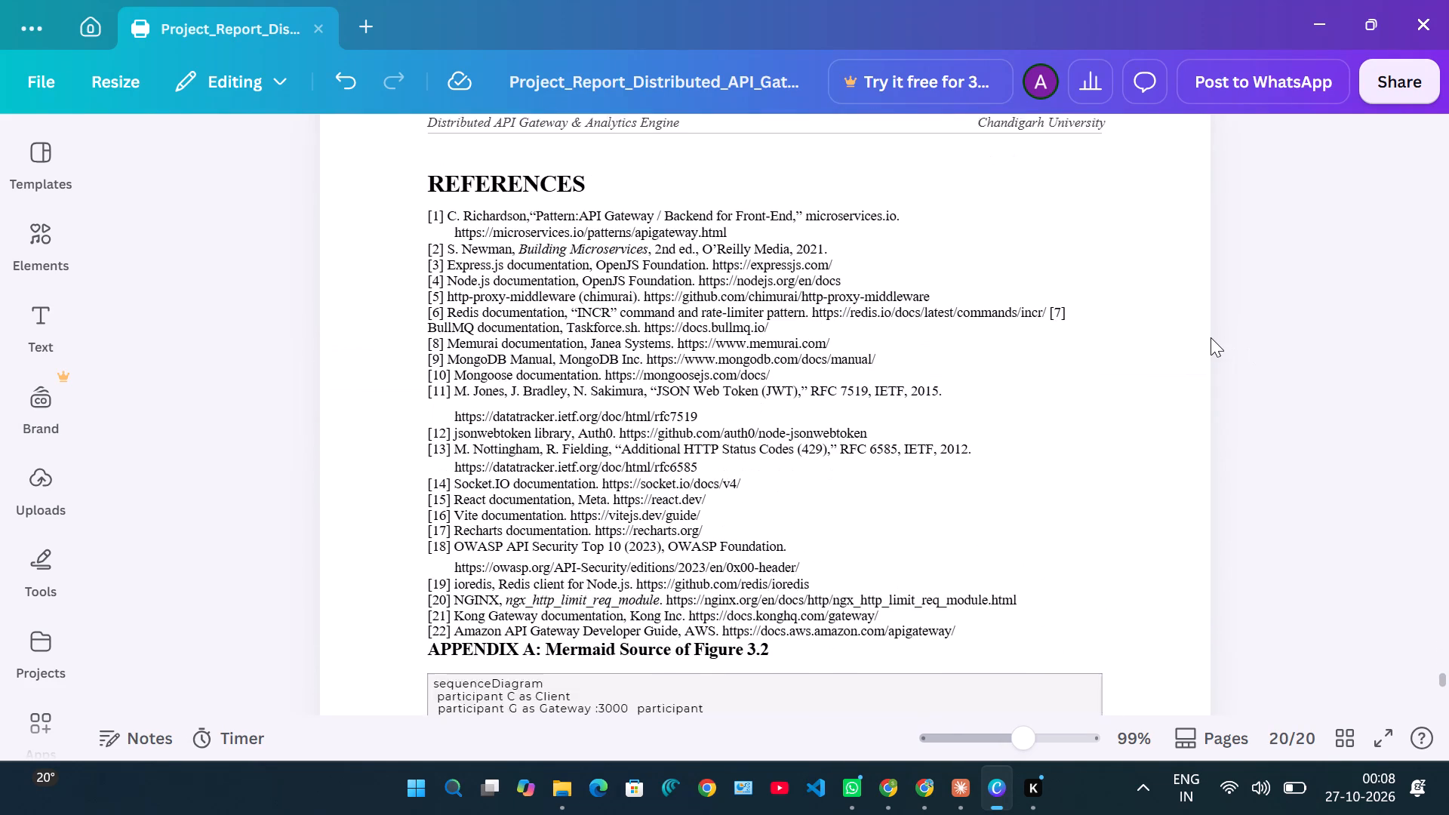
pyautogui.scroll(-2, 1211, 337)
pyautogui.scroll(6, 1211, 337)
pyautogui.scroll(-9, 1211, 337)
pyautogui.scroll(12, 1211, 337)
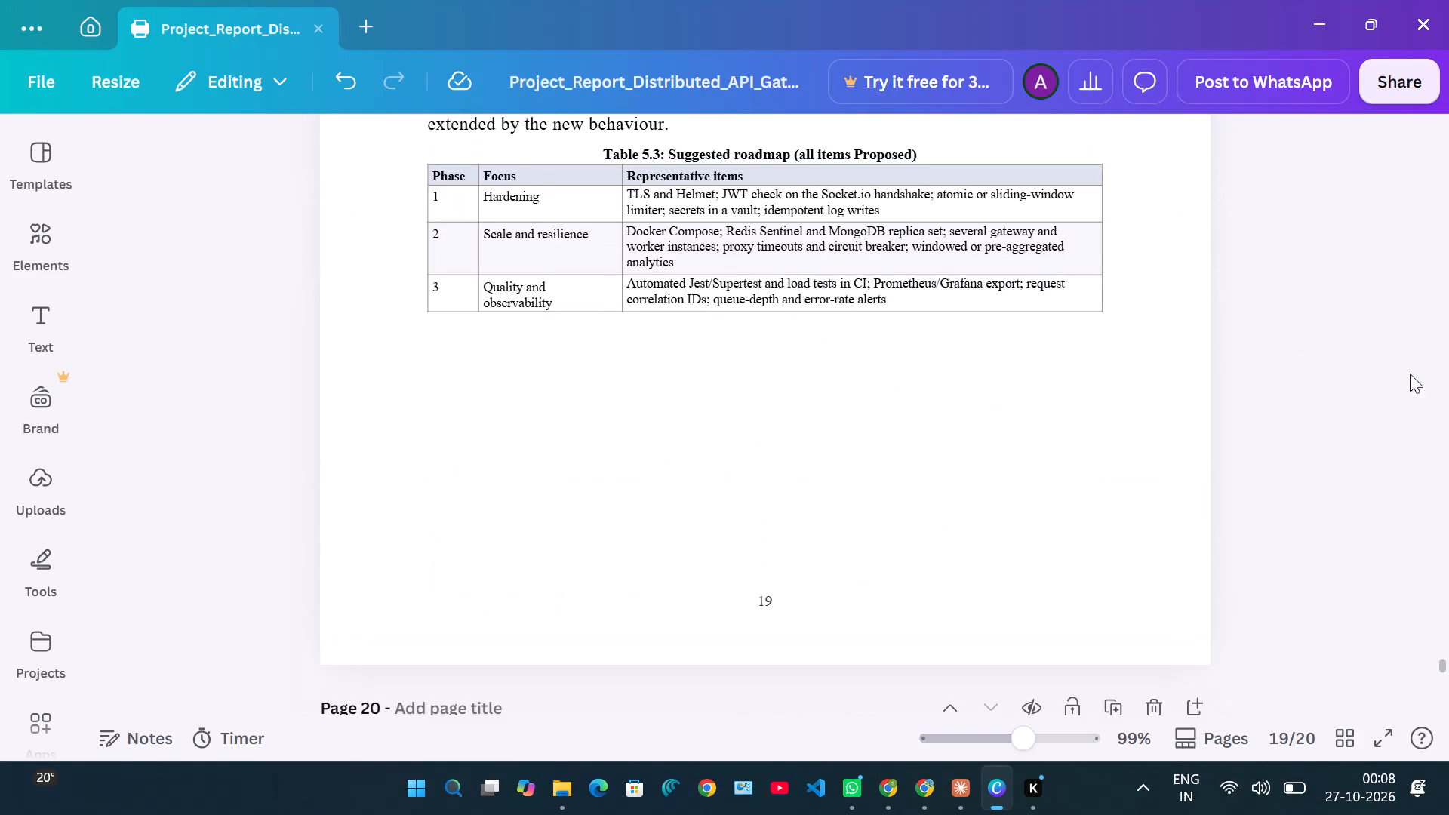
# Look back from page 18 to page 8, checking the Chapter 5, 4 and 3 headings, section layout and Tables 3.1 and 3.2.
pyautogui.moveTo(1446, 665); pyautogui.dragTo(1441, 623)
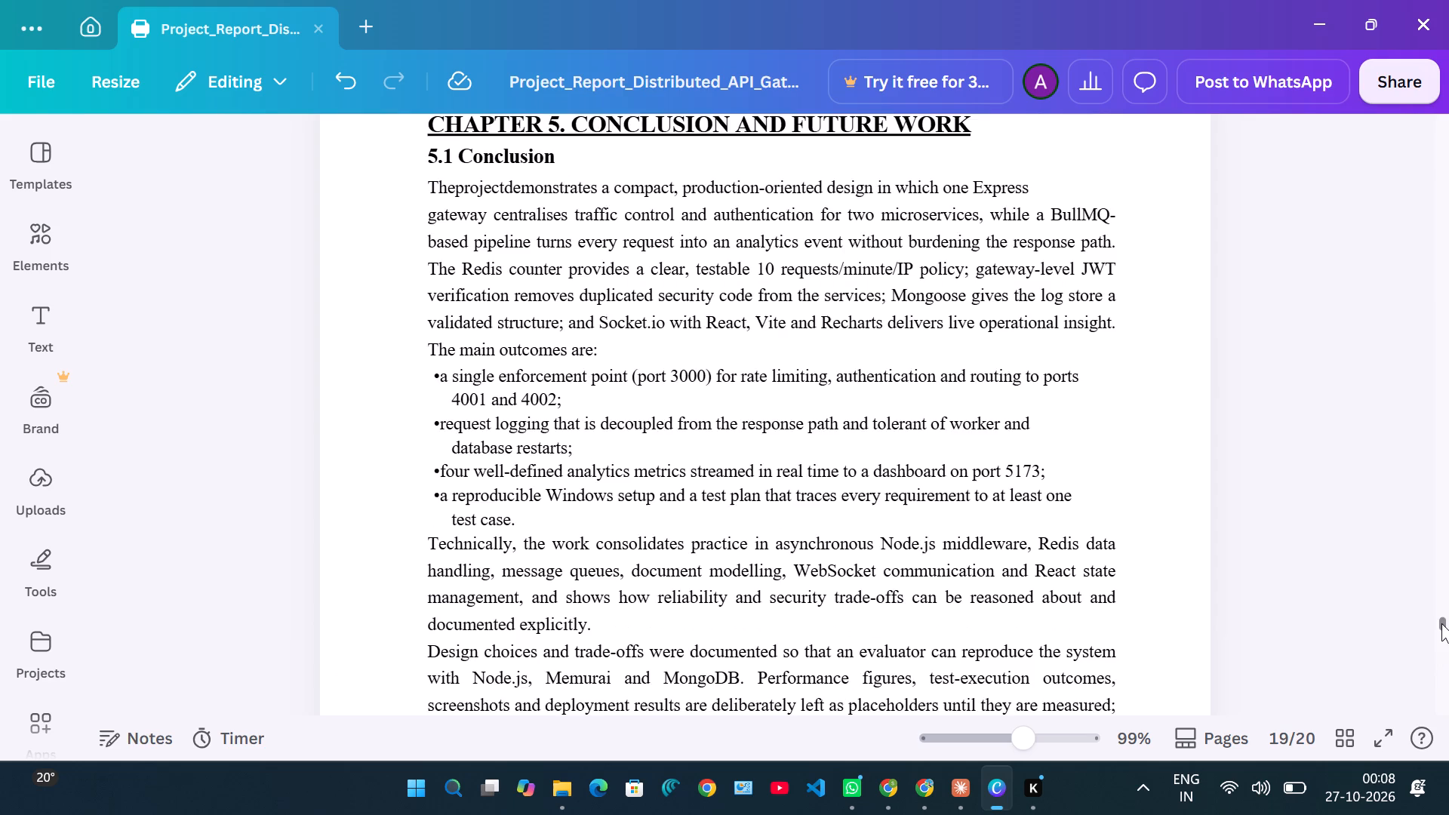
pyautogui.moveTo(1441, 623); pyautogui.dragTo(1426, 534)
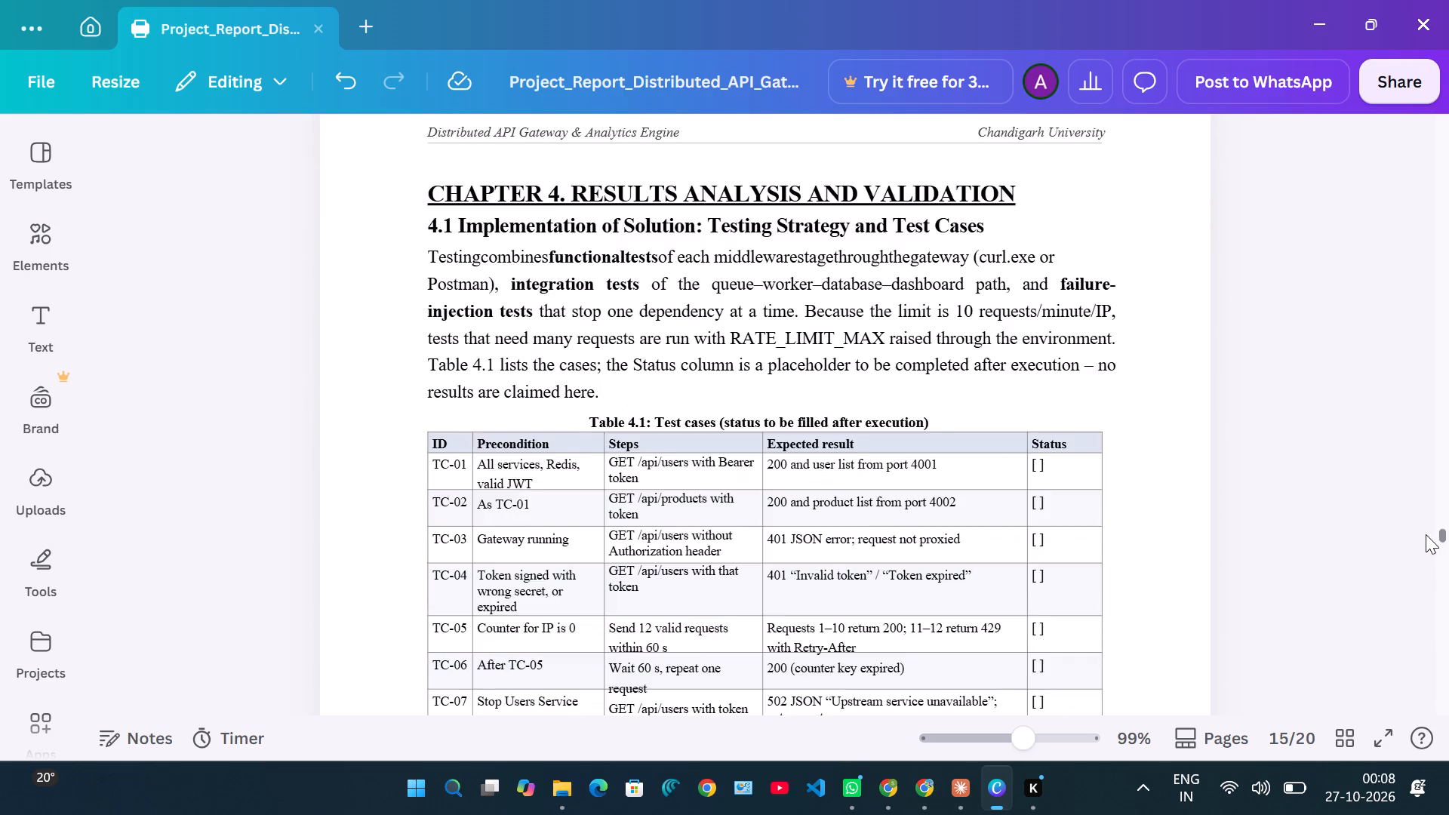
pyautogui.moveTo(1426, 534); pyautogui.dragTo(1407, 470)
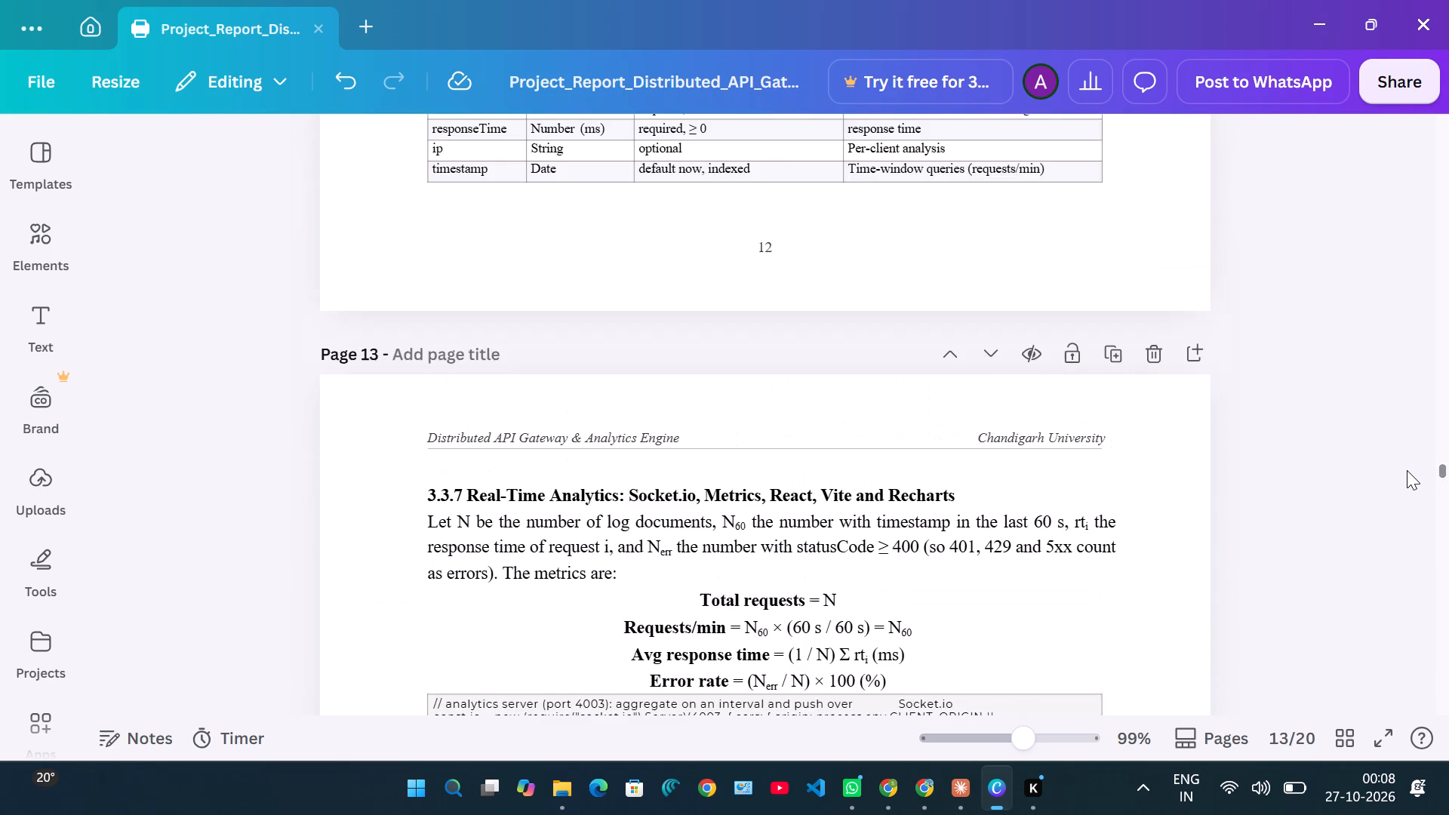
pyautogui.moveTo(1407, 470); pyautogui.dragTo(1393, 426)
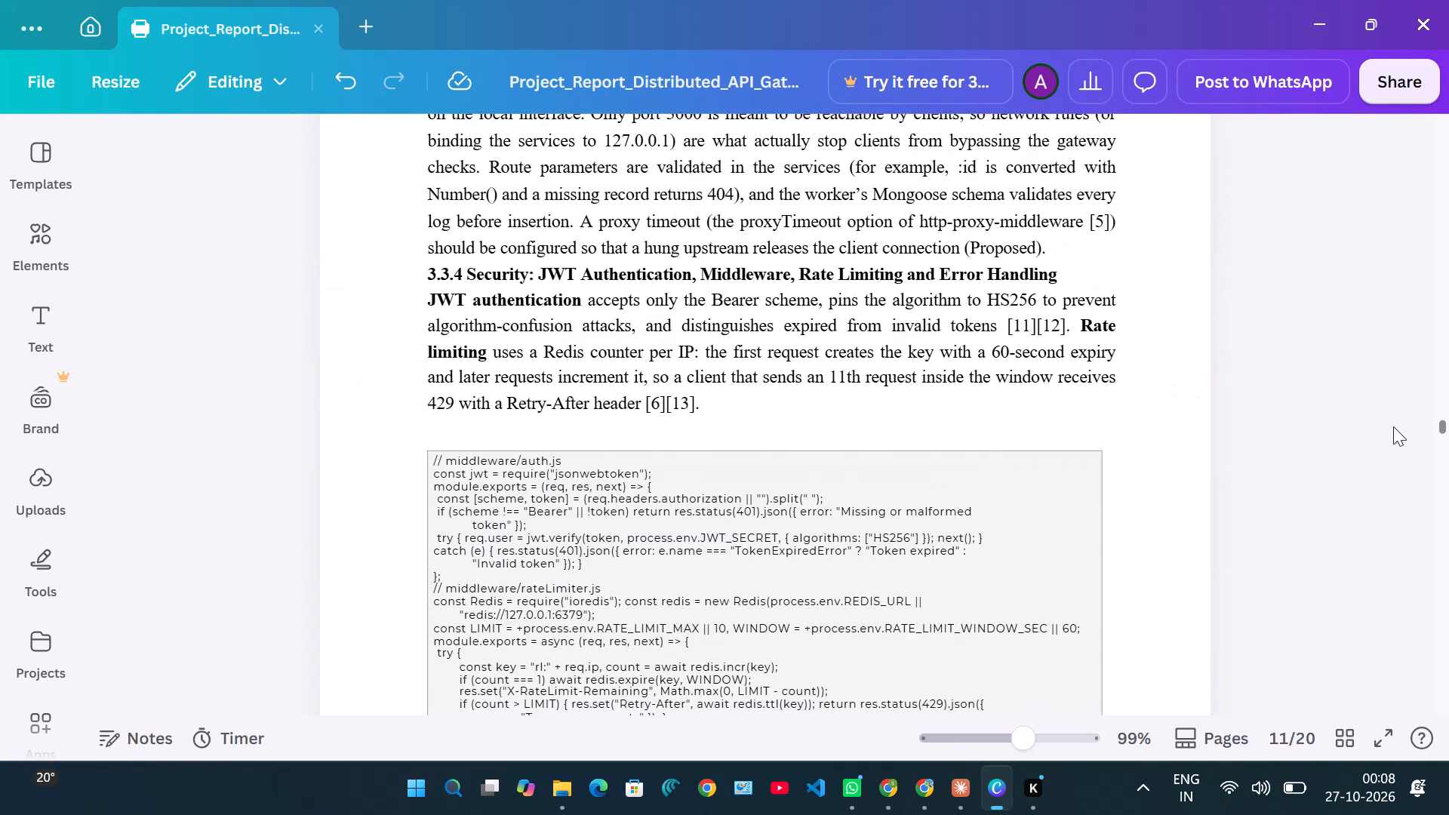
pyautogui.moveTo(1393, 426); pyautogui.dragTo(1388, 408)
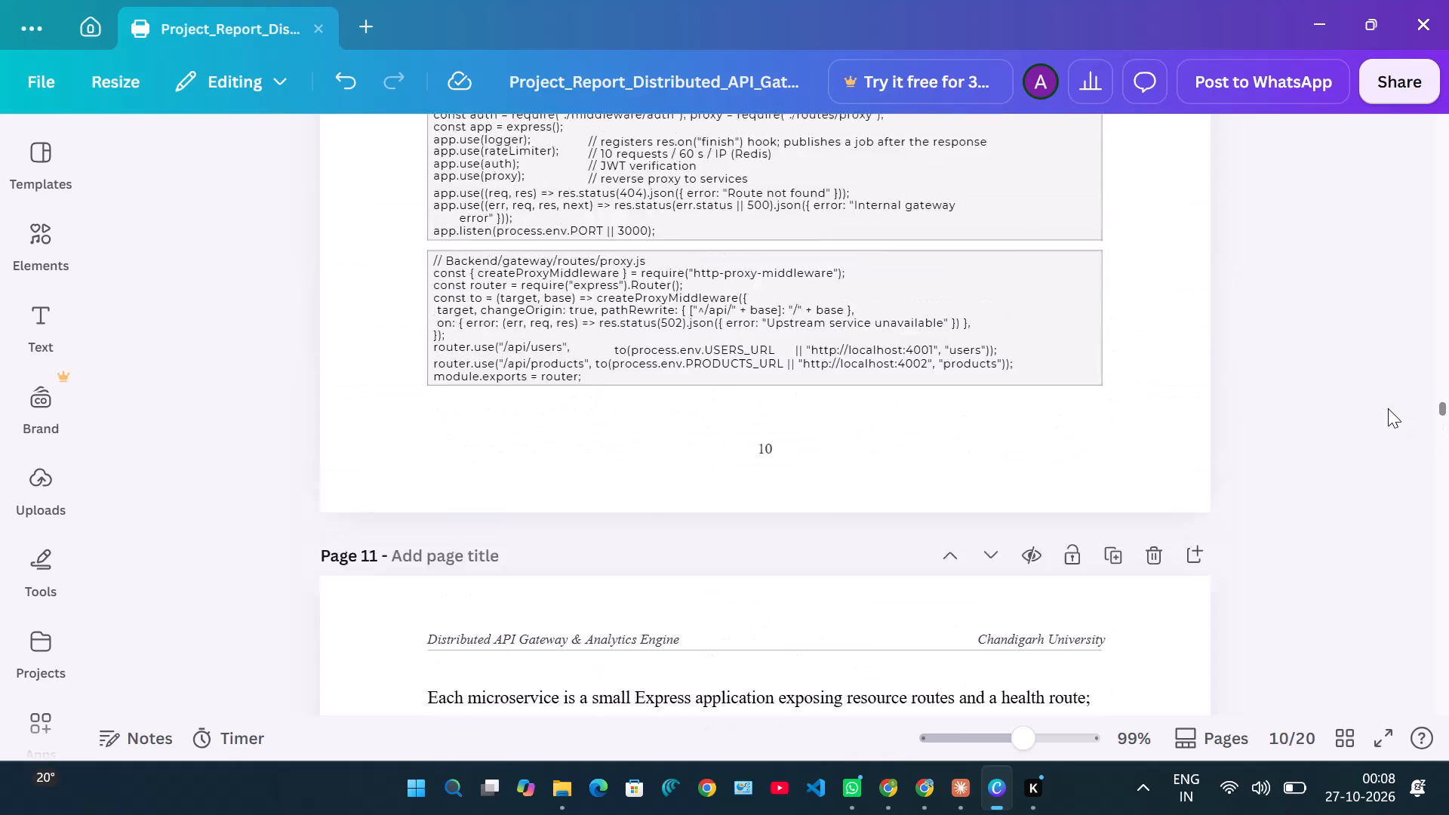
pyautogui.moveTo(1388, 408); pyautogui.dragTo(1374, 356)
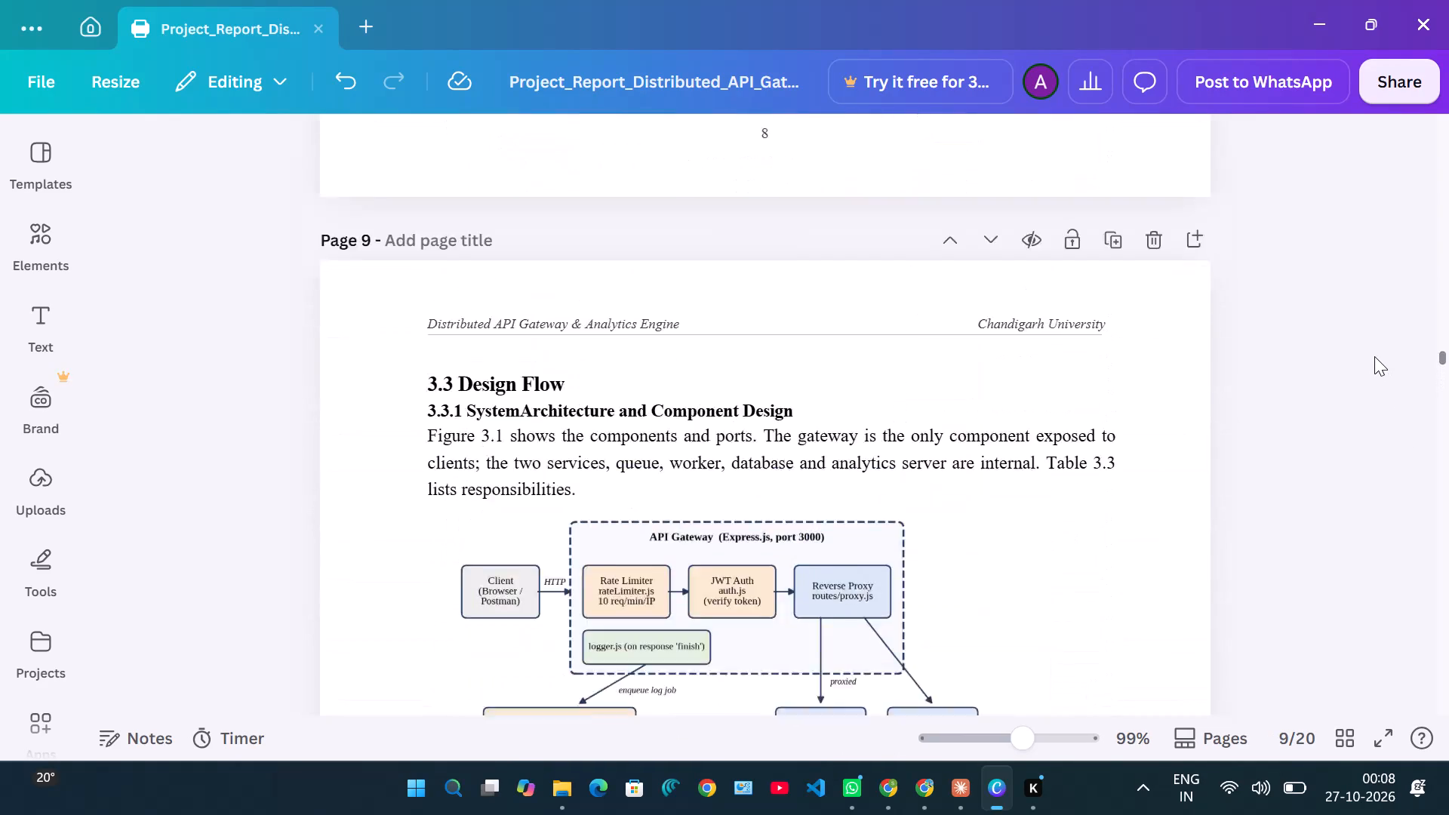
pyautogui.moveTo(1374, 356); pyautogui.dragTo(1372, 344)
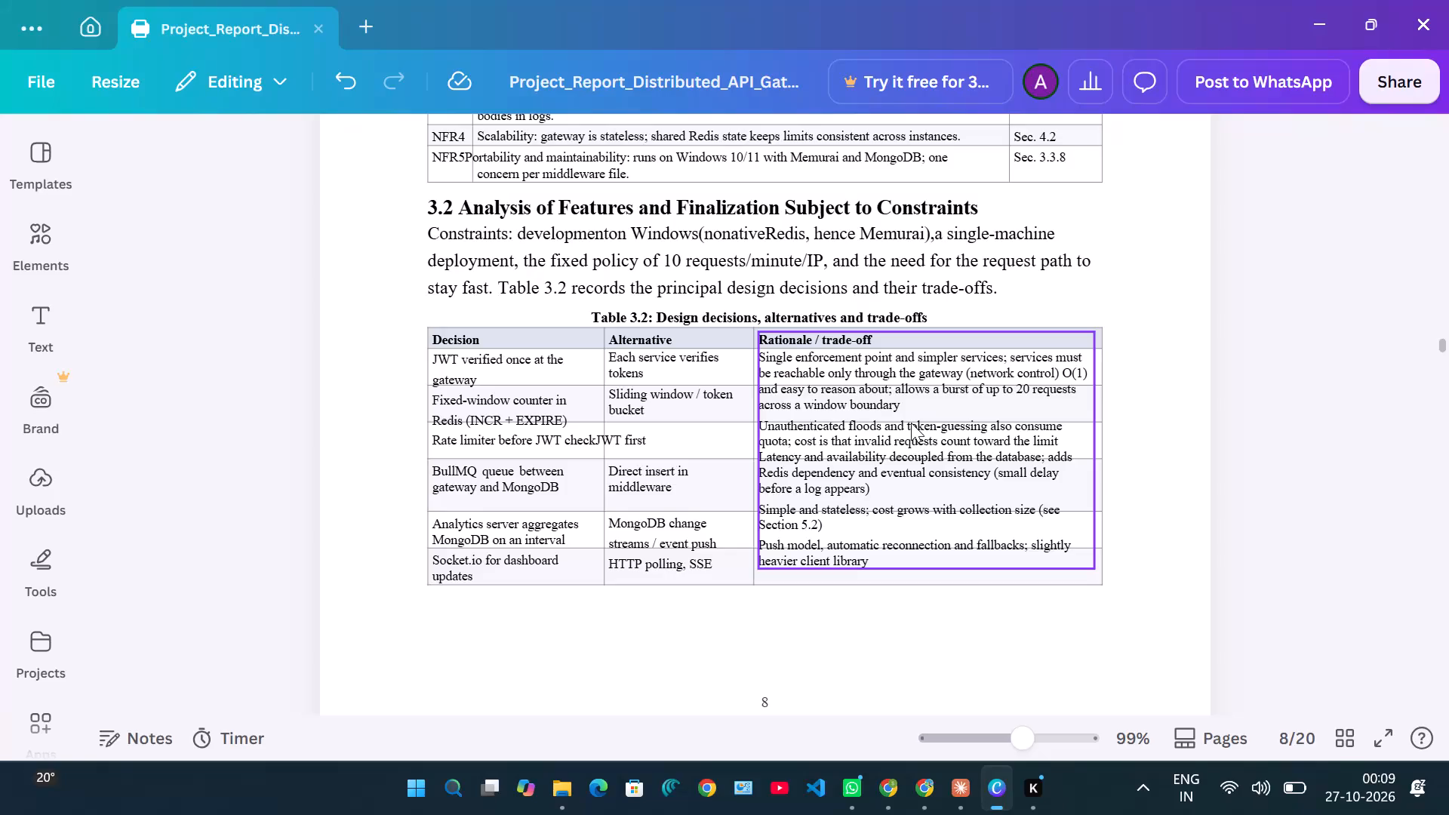
pyautogui.click(1415, 355)
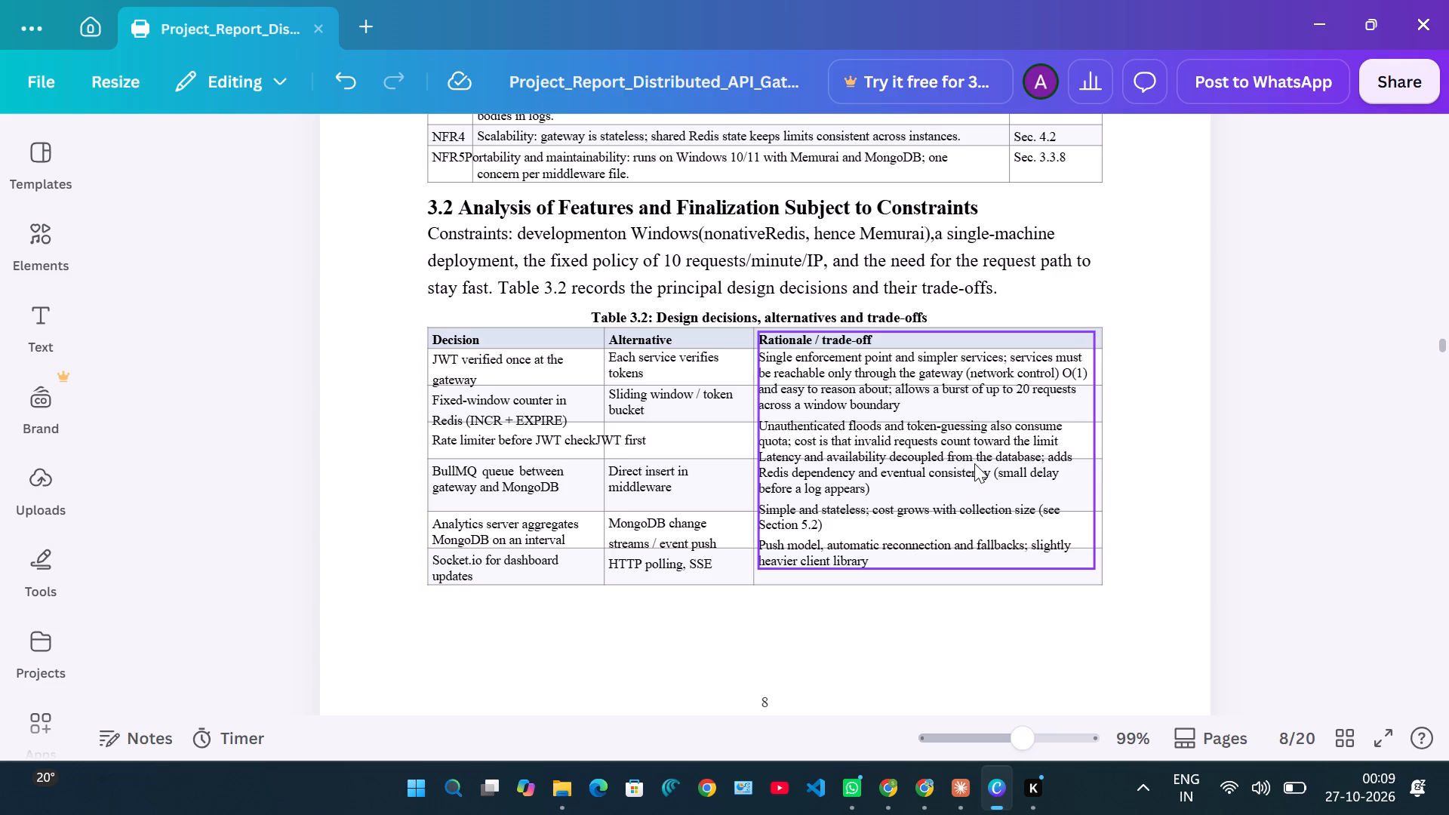
pyautogui.scroll(2, 1217, 349)
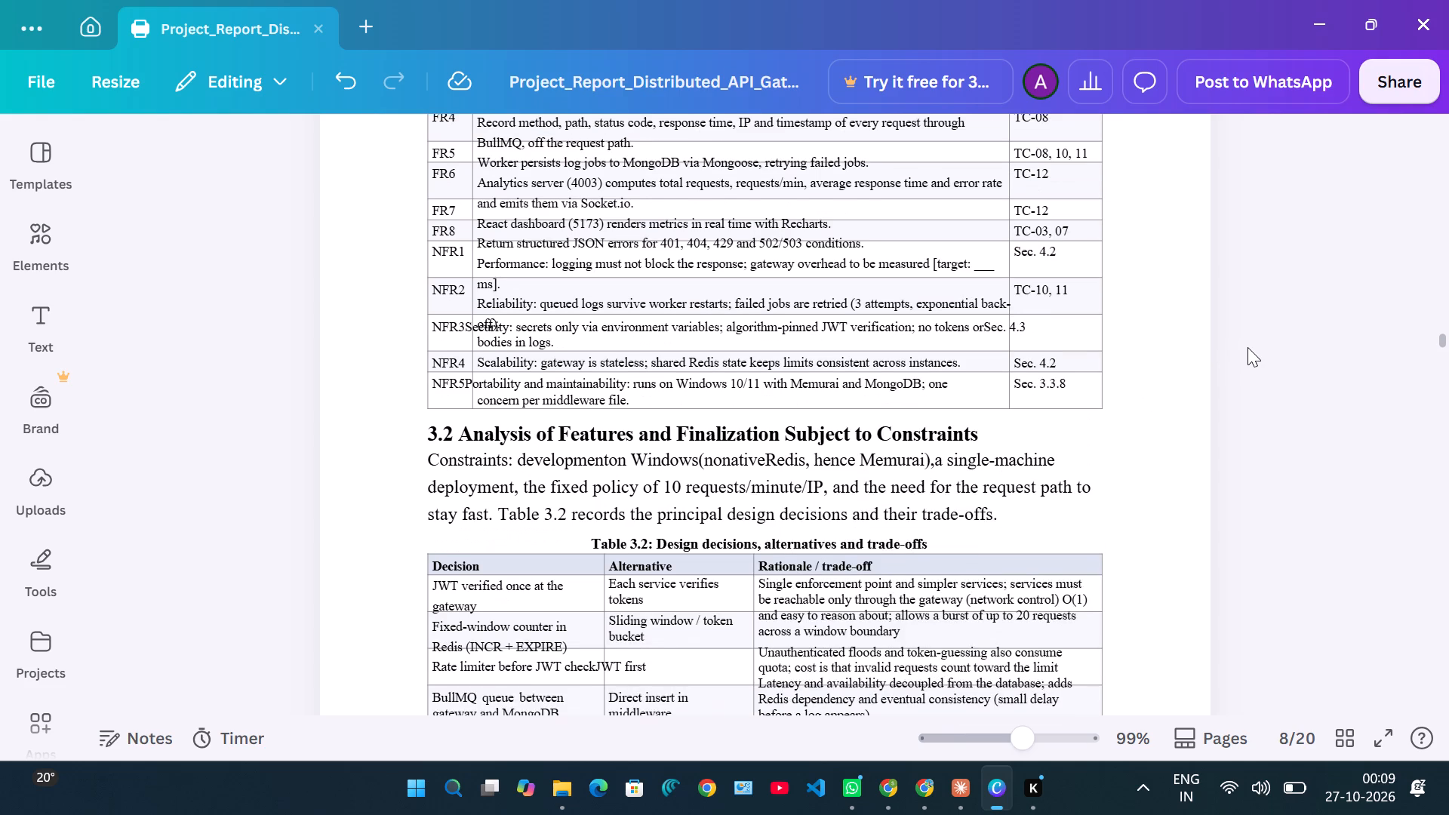
pyautogui.click(1247, 347)
pyautogui.scroll(2, 1247, 347)
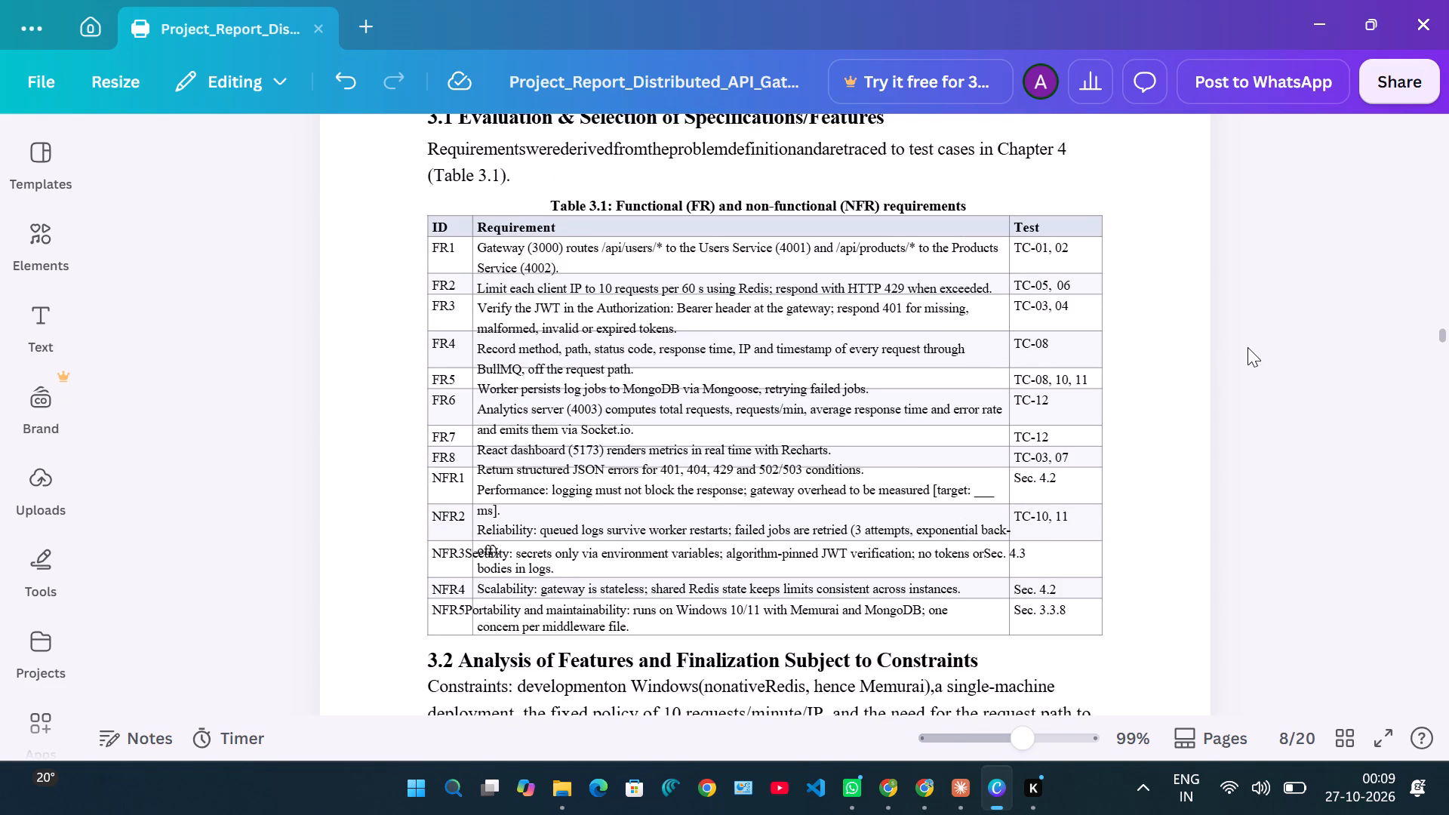
pyautogui.scroll(2, 1247, 347)
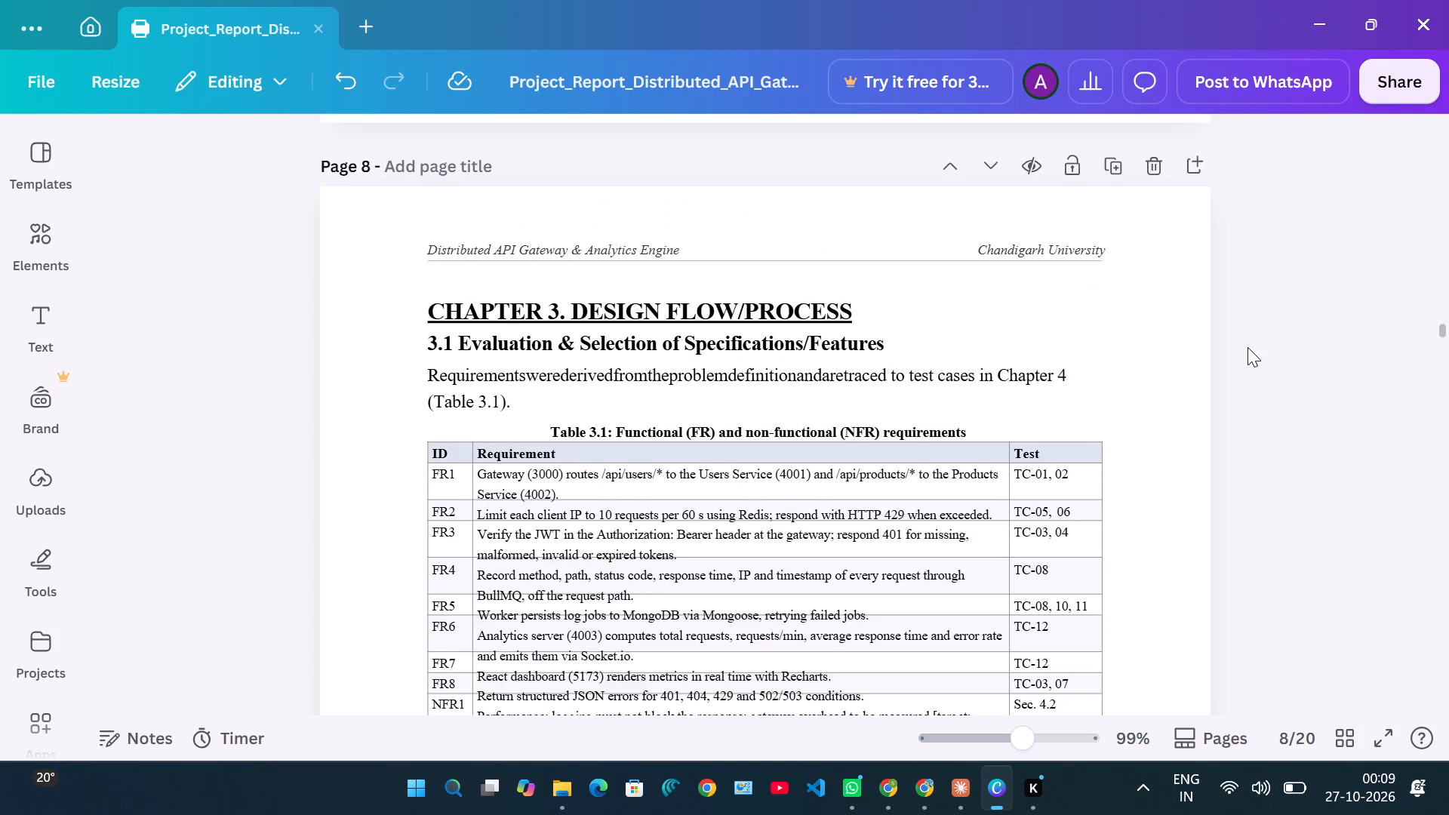
# Insert a blank line between the Problem Definition paragraph and the heading "2.3 Goals/Objectives and Scope" on page 7.
pyautogui.scroll(5, 1247, 347)
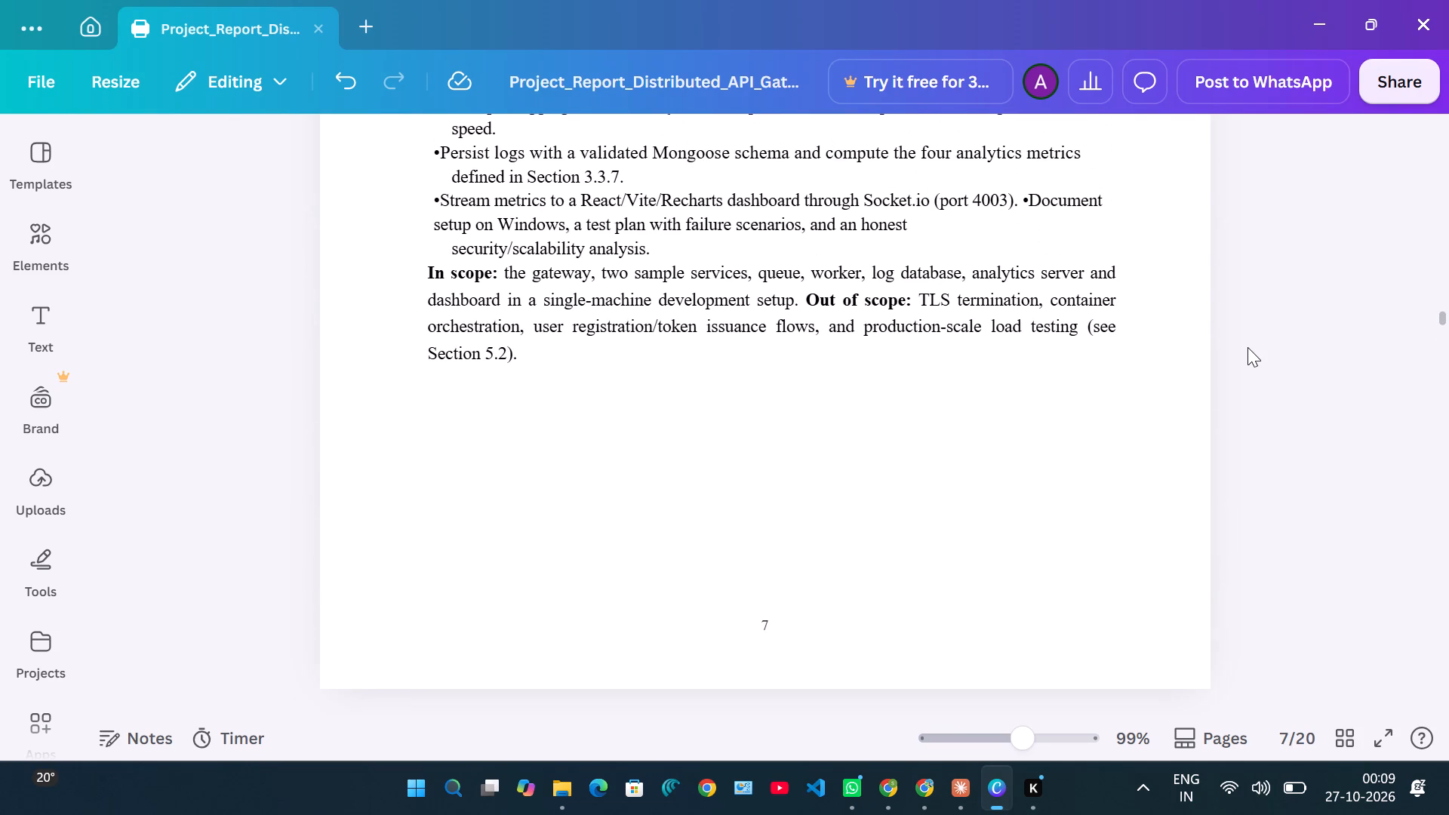
pyautogui.scroll(2, 1247, 347)
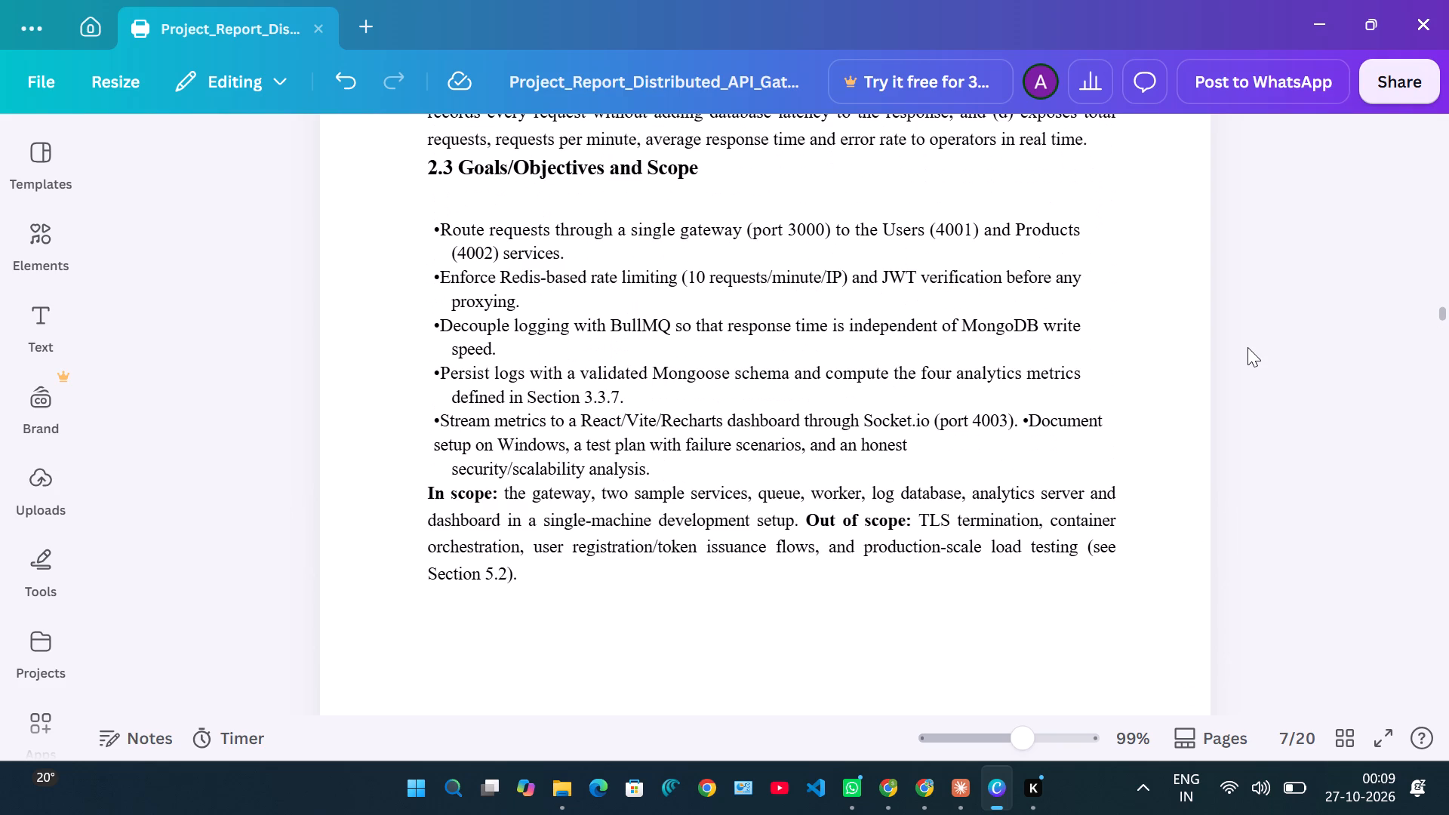
pyautogui.scroll(2, 1247, 347)
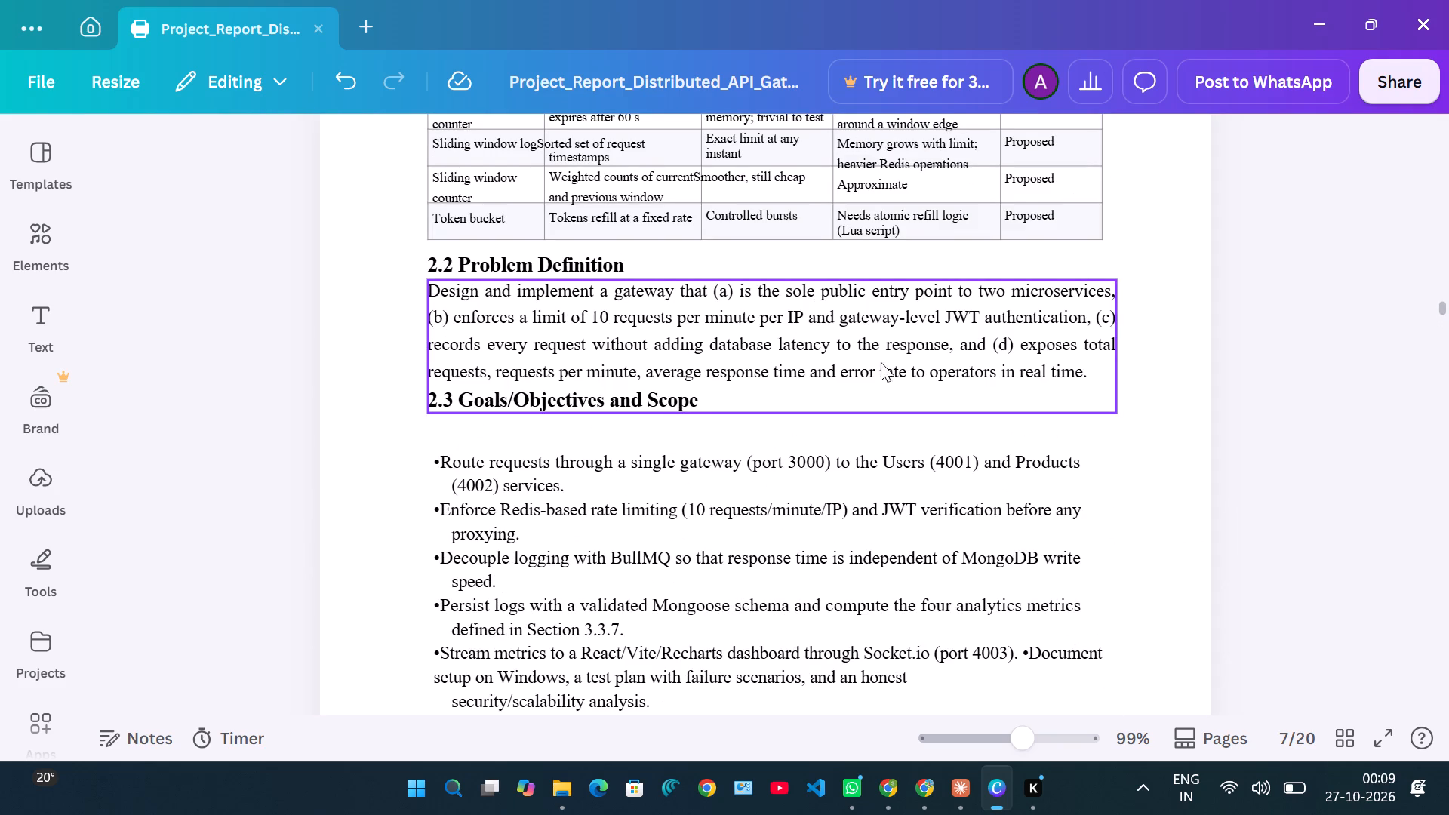
pyautogui.doubleClick(1089, 375)
pyautogui.click(1089, 375)
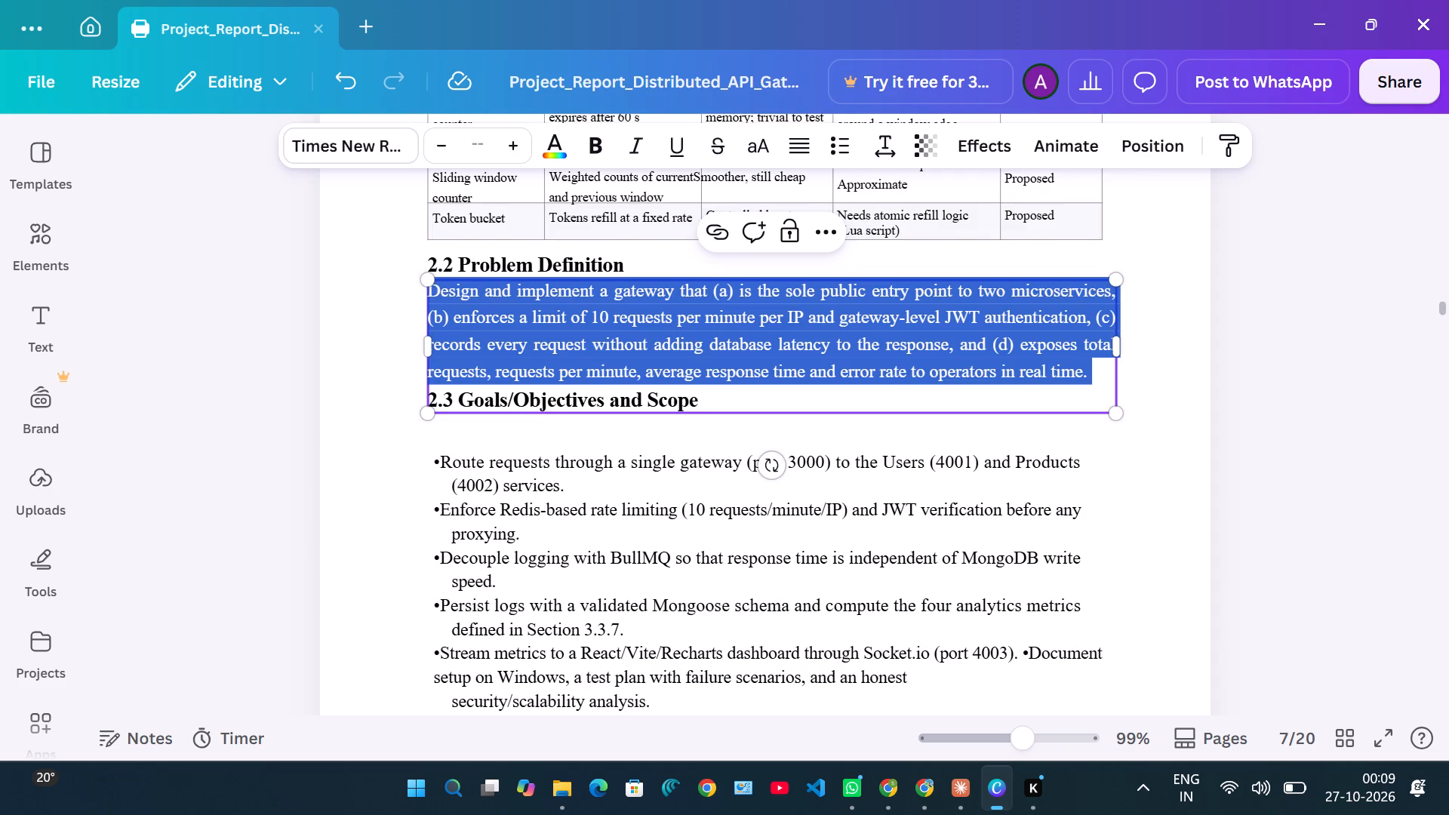
pyautogui.click(1089, 375)
pyautogui.press('Return')
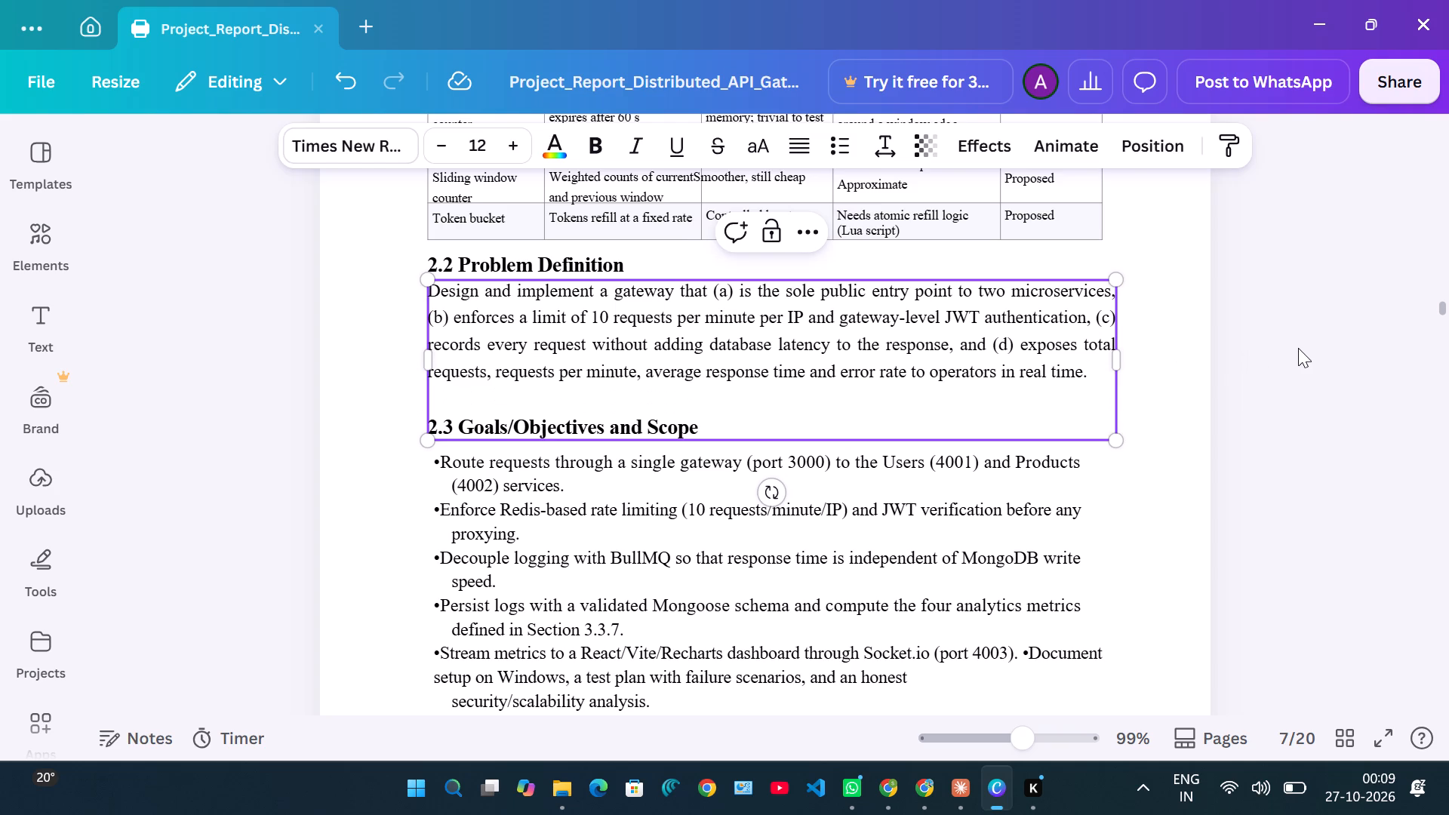
pyautogui.click(1298, 348)
# Examine the spacing around section headings and tables from page 7 back to Chapter 1 on page 5.
pyautogui.scroll(2, 1298, 348)
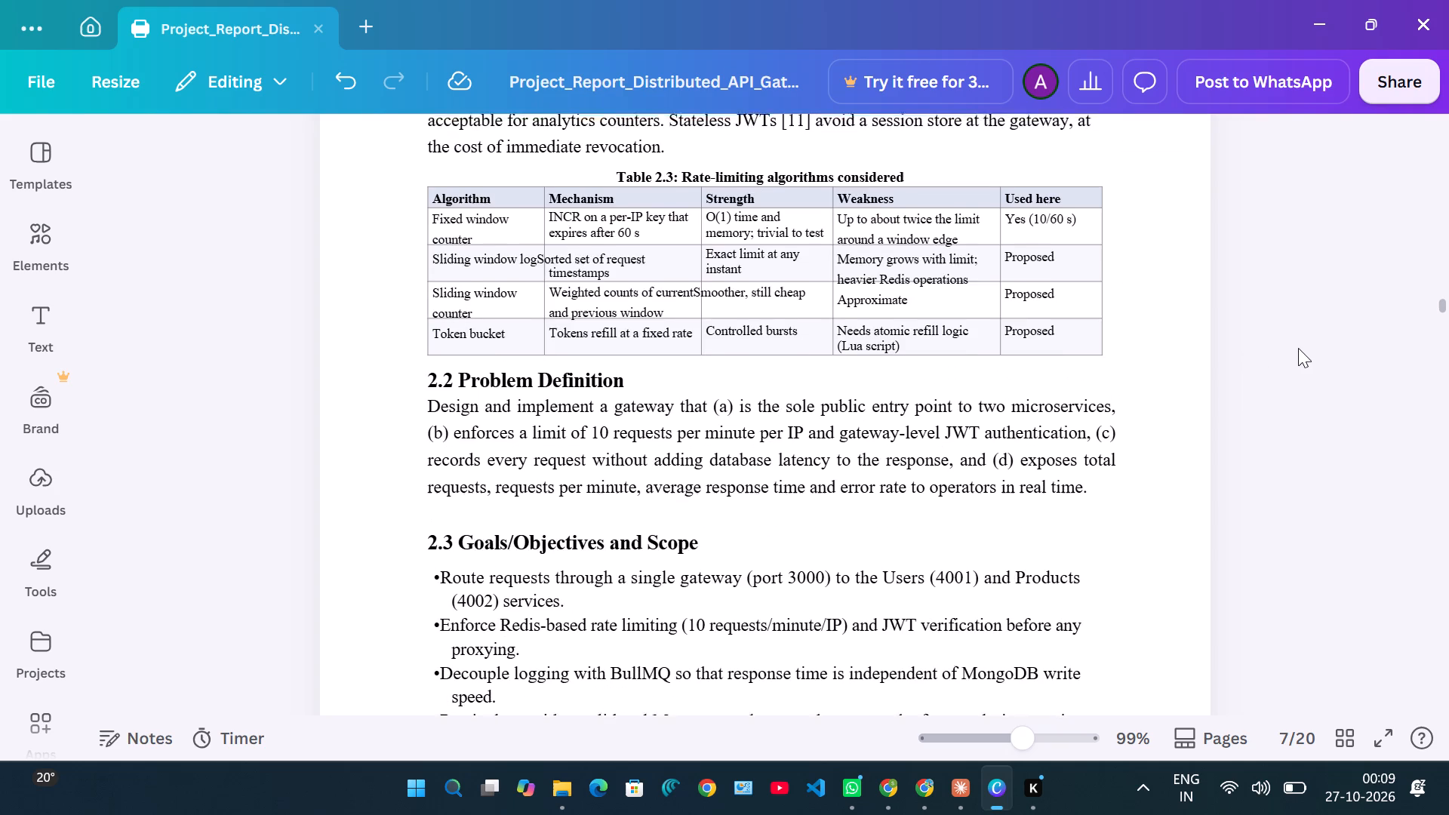
pyautogui.scroll(9, 1298, 348)
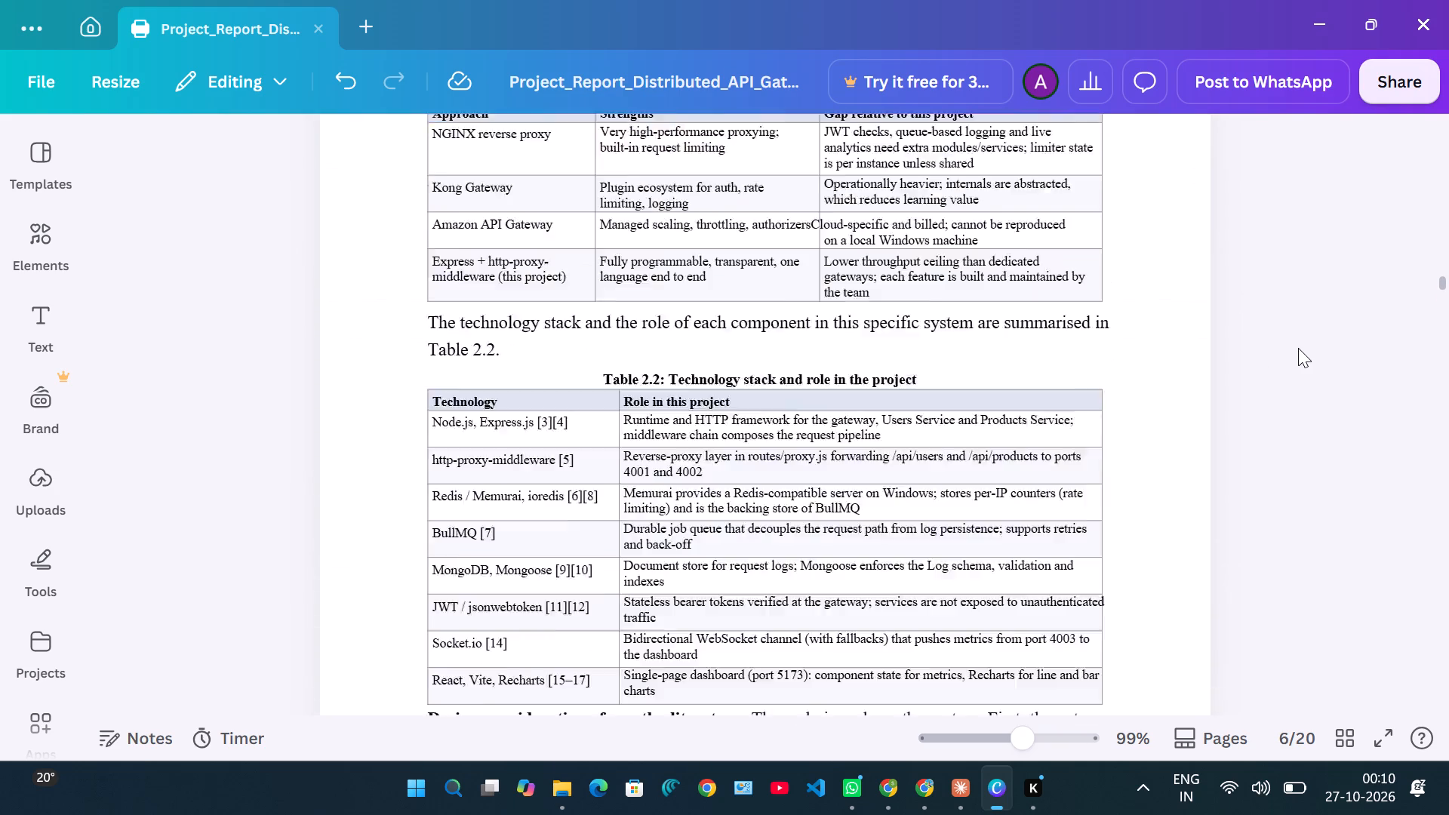
pyautogui.scroll(10, 1298, 348)
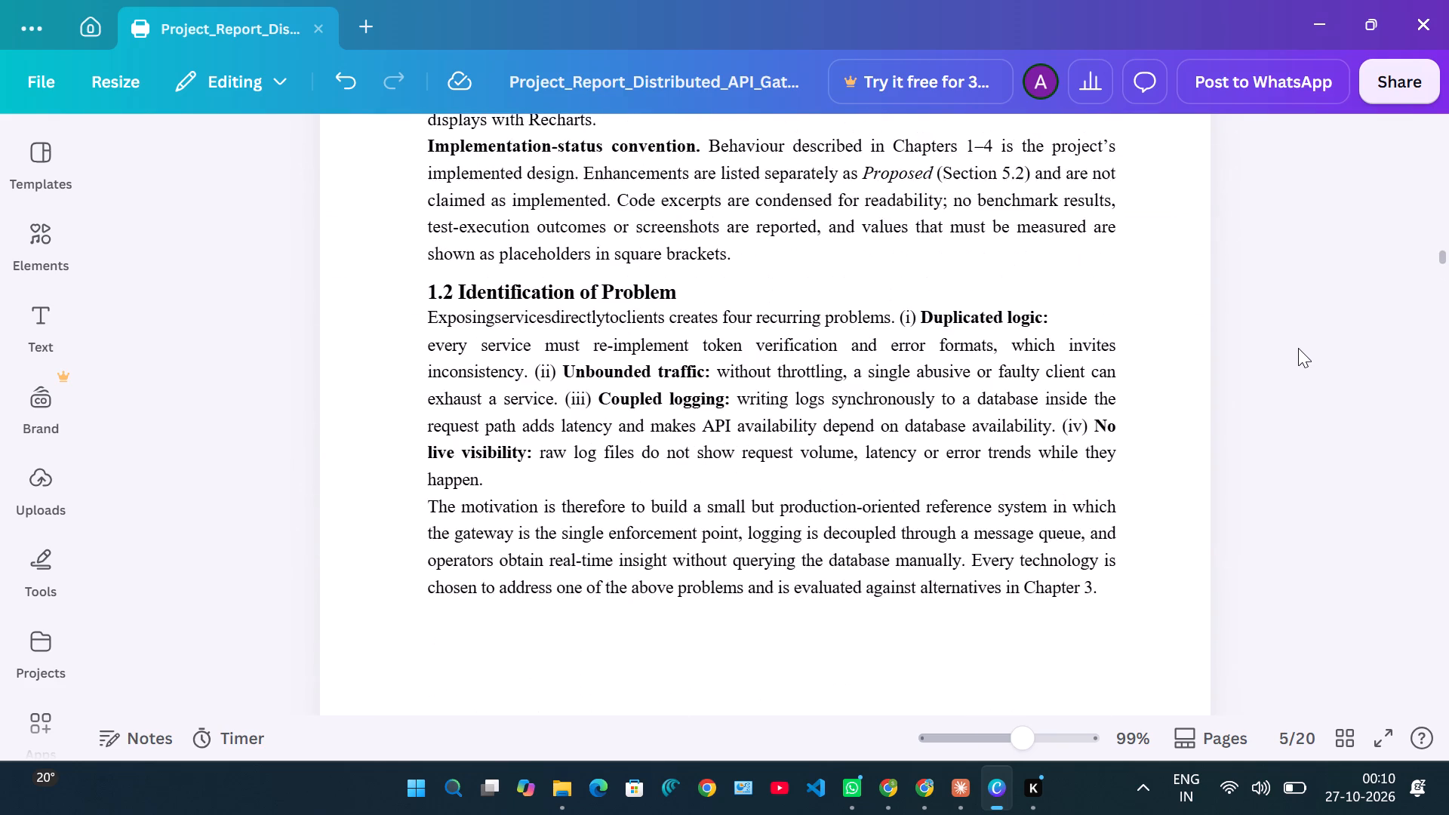
pyautogui.scroll(6, 1298, 348)
# Check the heading spacing, figures, tables and code excerpts from page 7 forward to the end of page 10.
pyautogui.scroll(-20, 1298, 348)
pyautogui.scroll(-11, 1298, 348)
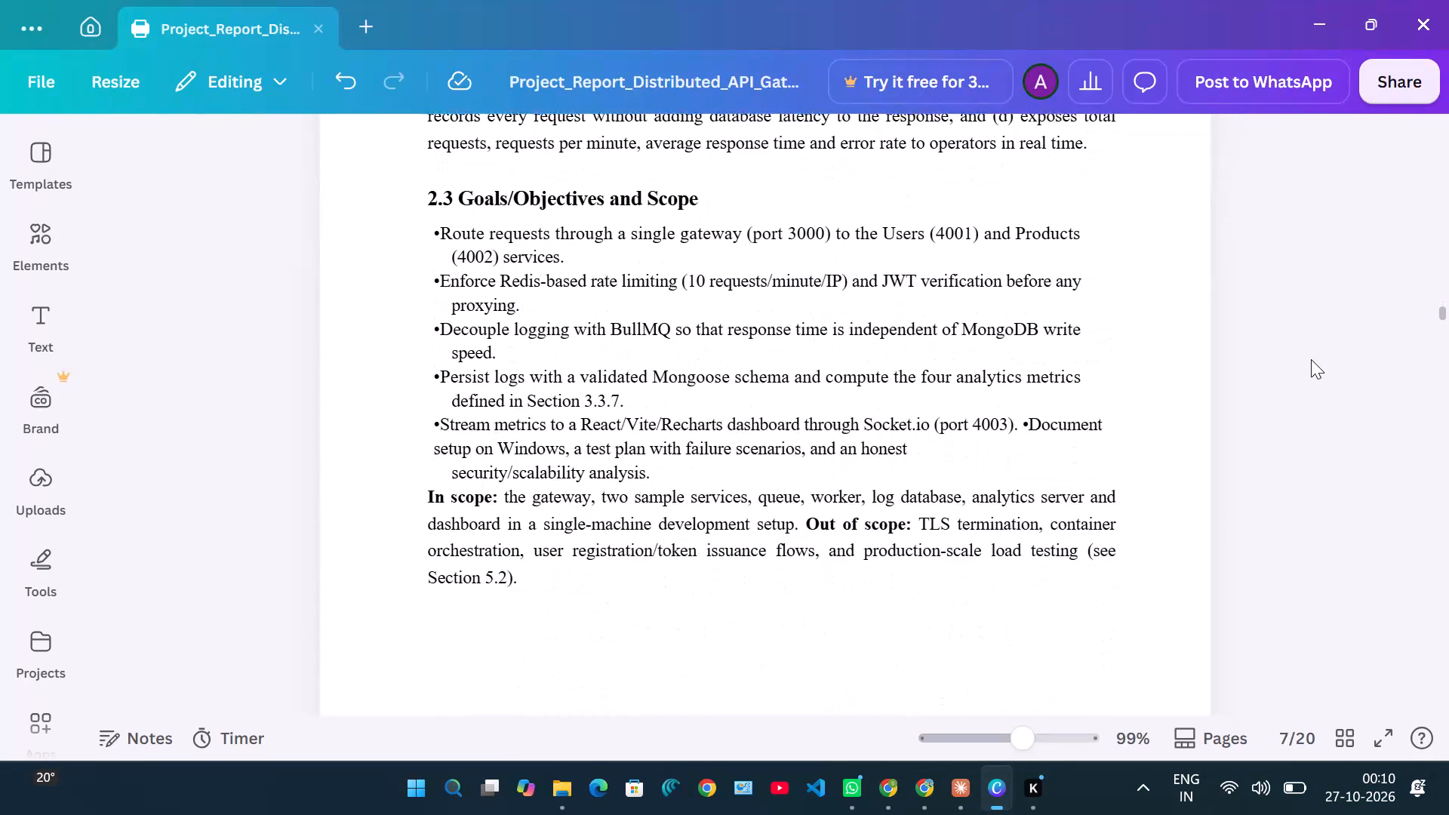
pyautogui.scroll(-7, 1311, 359)
pyautogui.scroll(1, 1311, 359)
pyautogui.scroll(-10, 1311, 359)
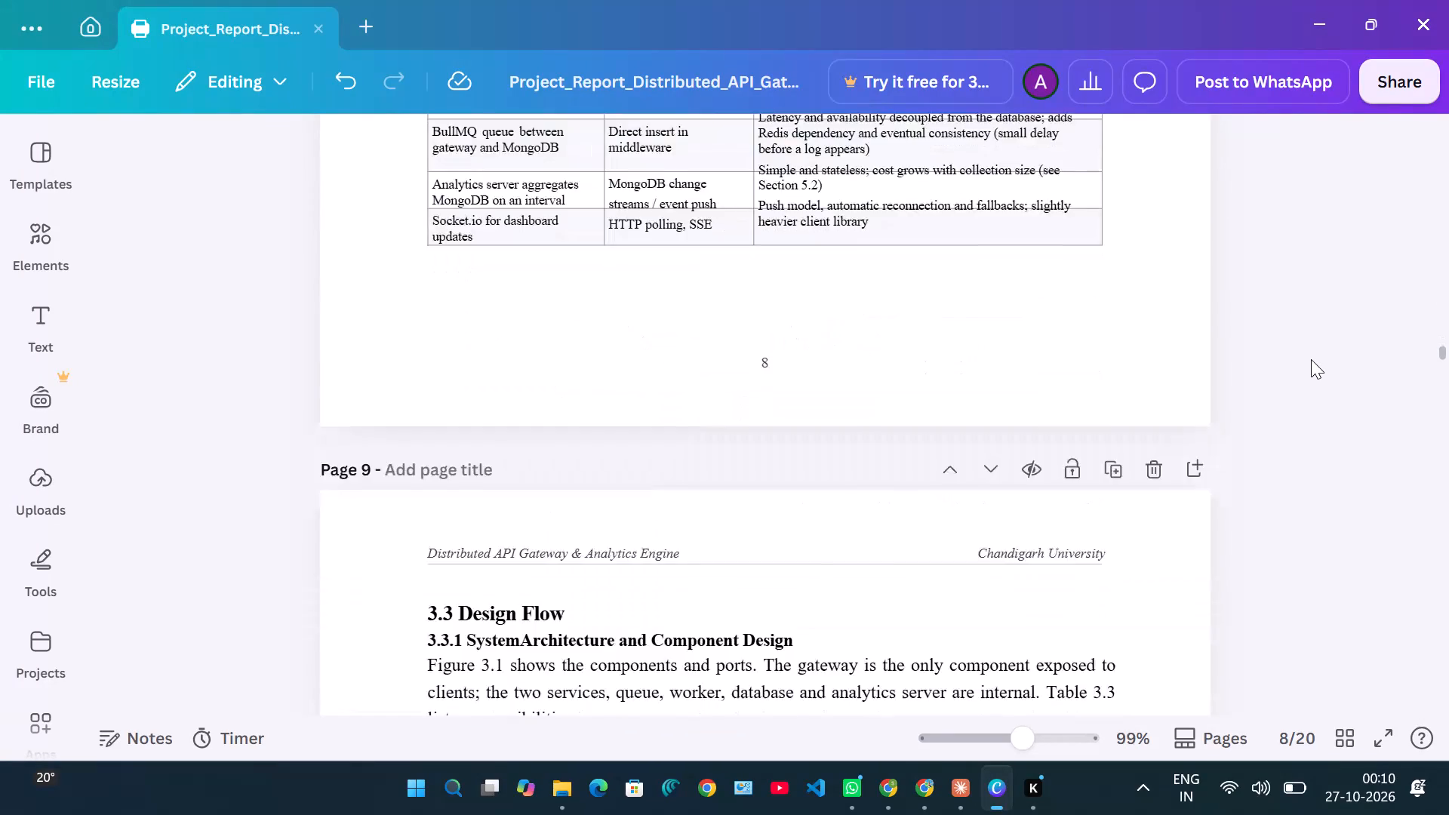
pyautogui.scroll(-6, 1311, 359)
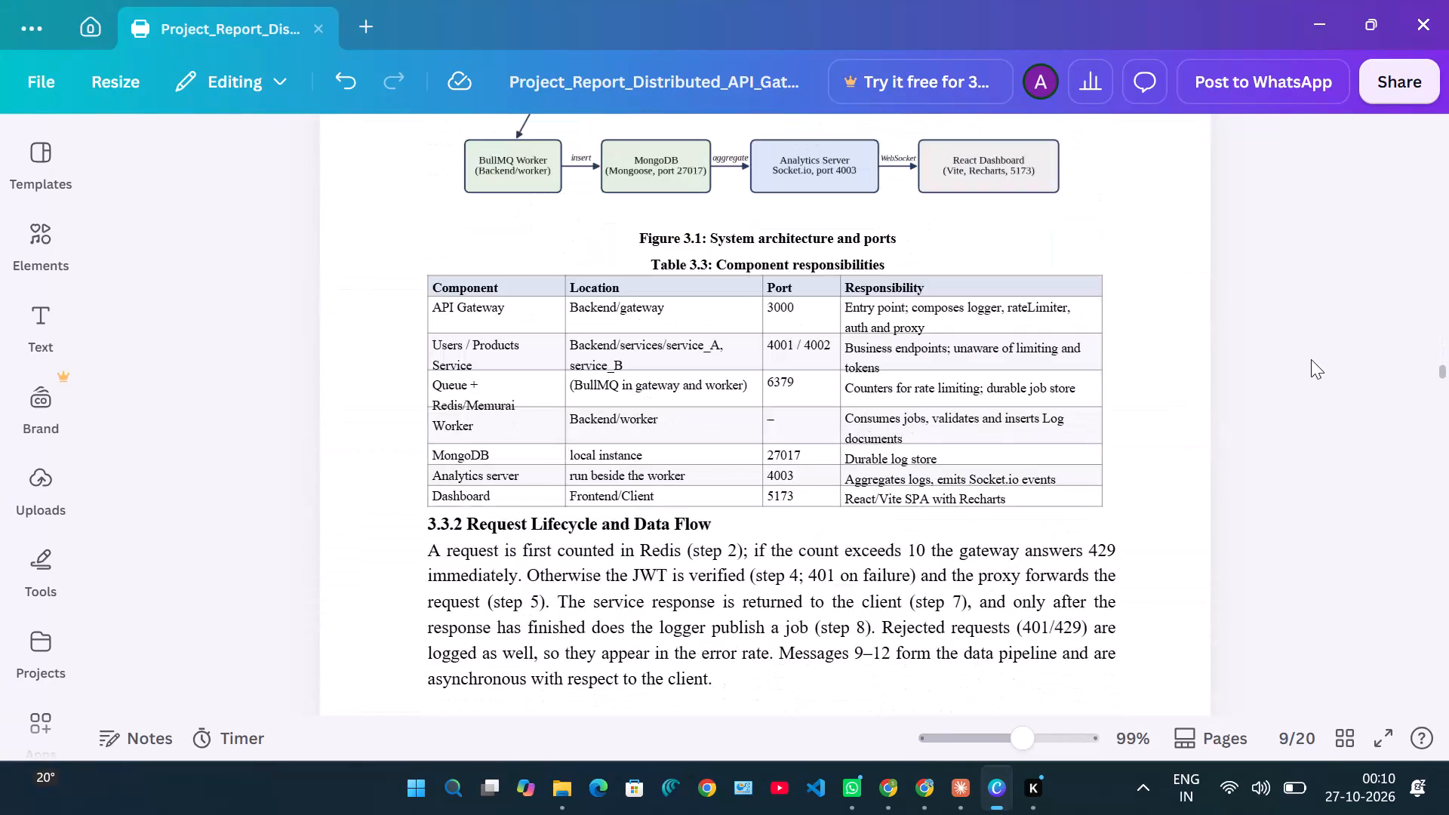
pyautogui.scroll(-9, 1311, 359)
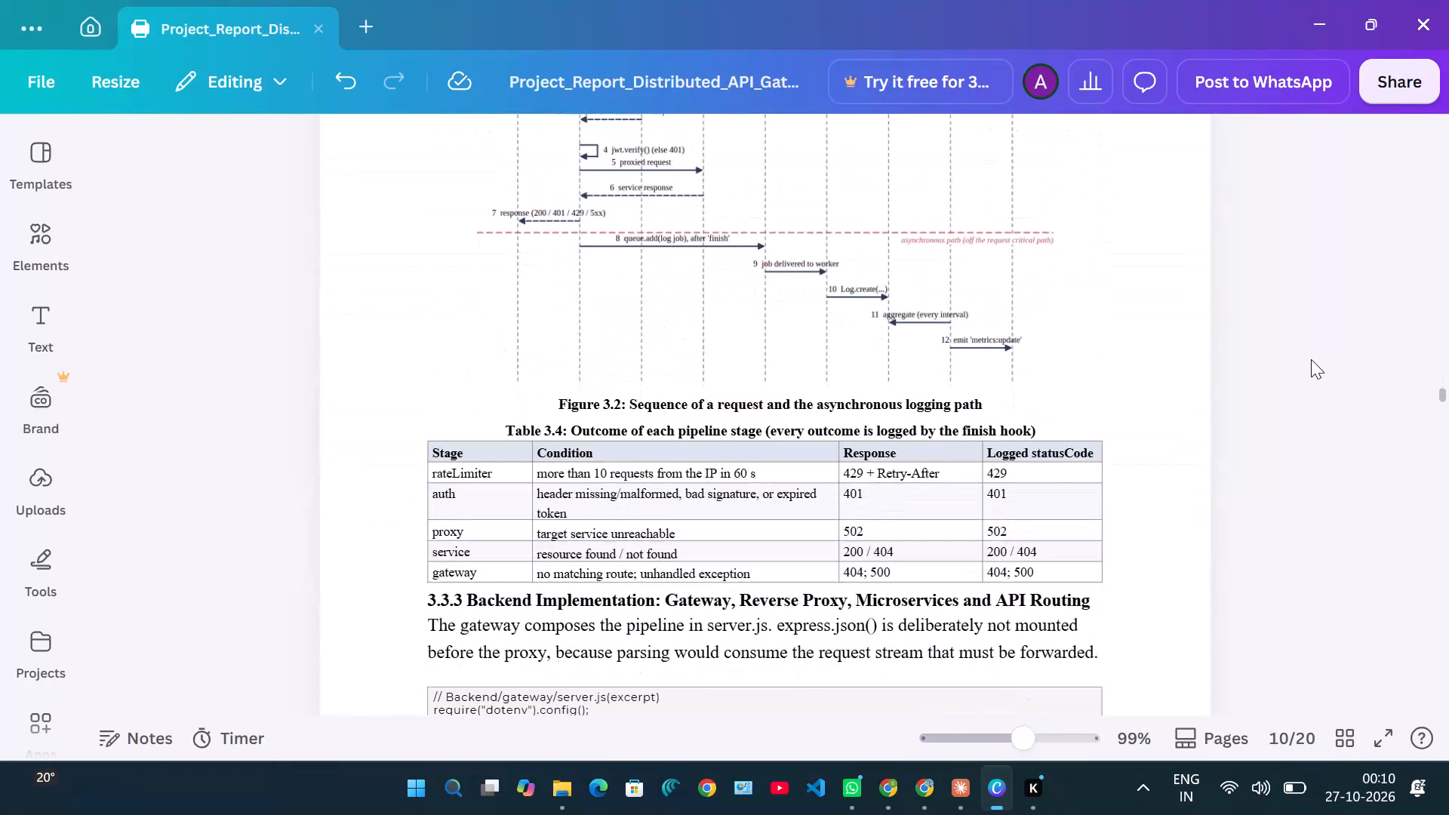
pyautogui.scroll(-5, 1311, 359)
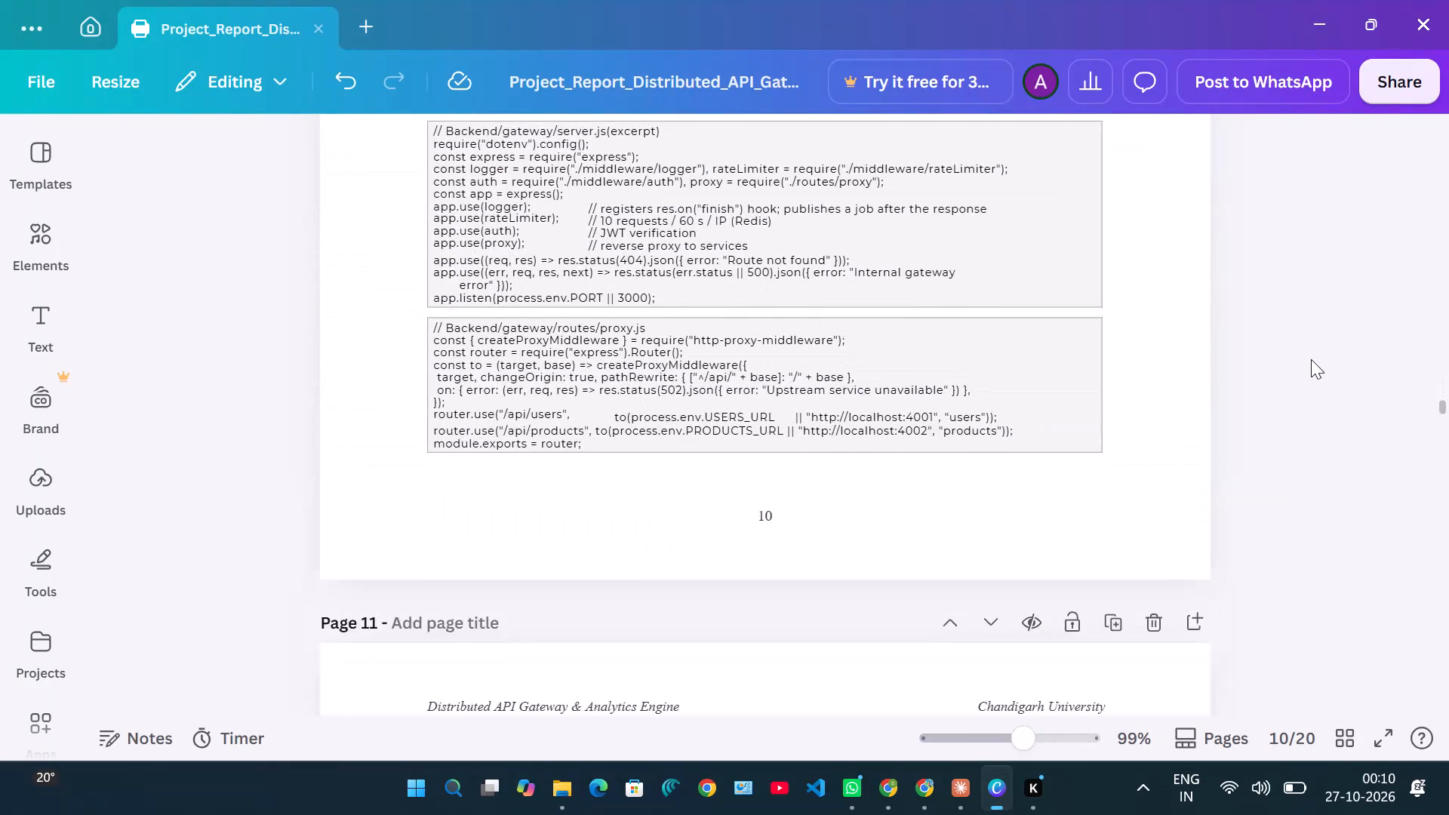
# Insert a blank line above the heading "3.3.4 Security: JWT Authentication, Middleware, Rate Limiting and Error Handling" on page 11.
pyautogui.scroll(-6, 1311, 359)
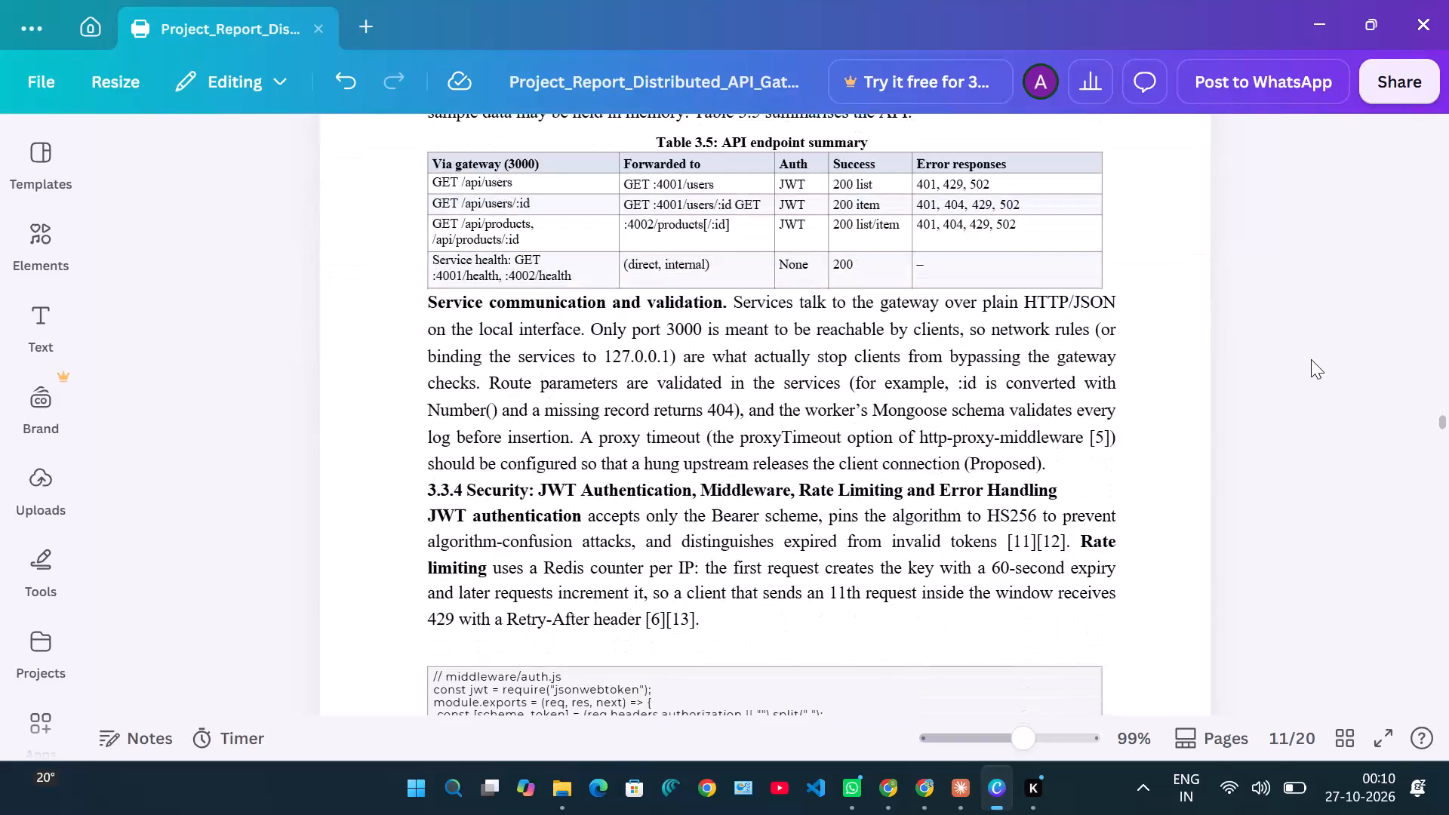
pyautogui.doubleClick(1056, 460)
pyautogui.click(1056, 460)
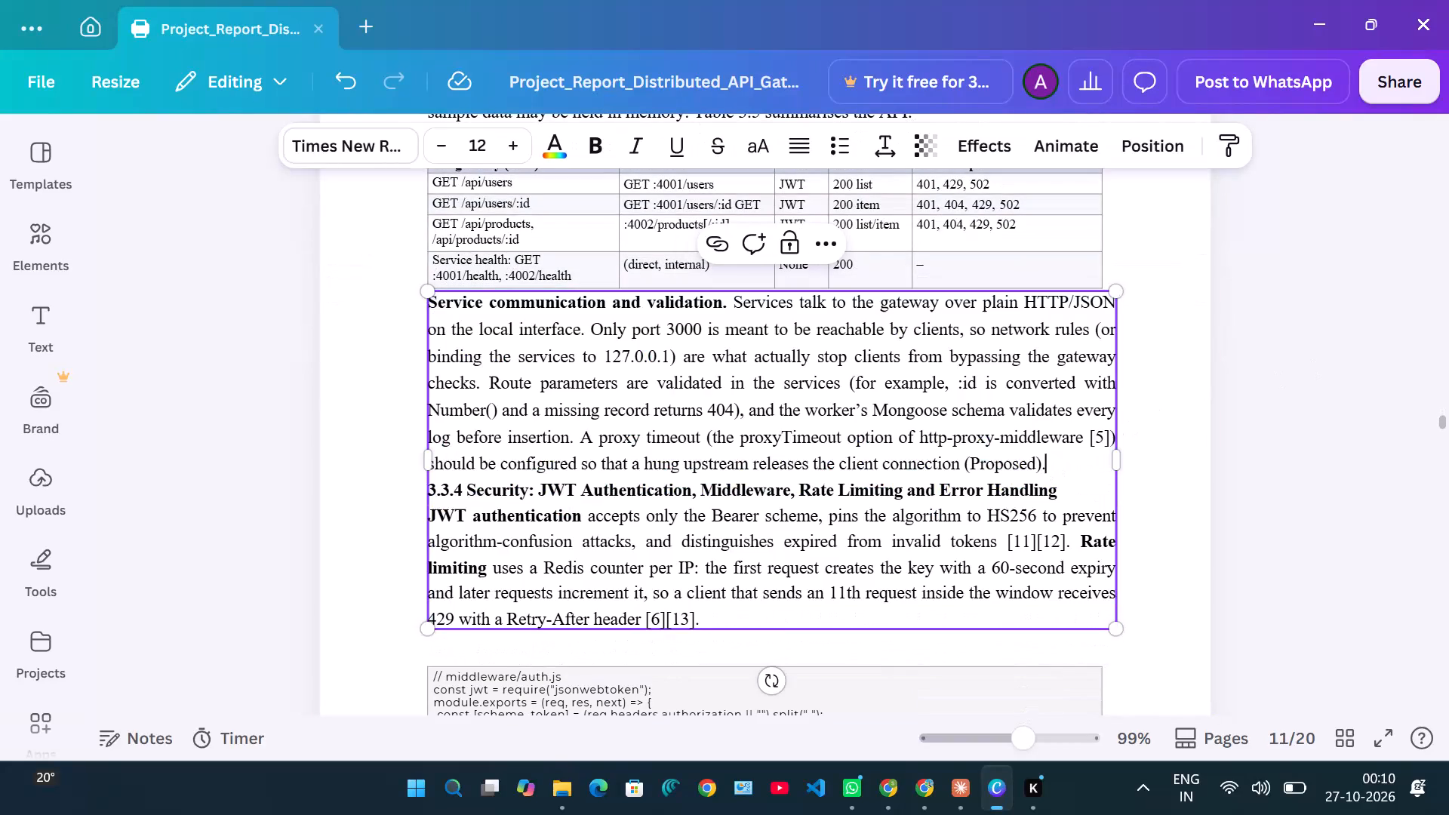
pyautogui.press('Return')
pyautogui.click(1364, 392)
# Move the "Error handling" paragraph slightly down, away from the middleware code block on page 11.
pyautogui.scroll(-3, 1364, 392)
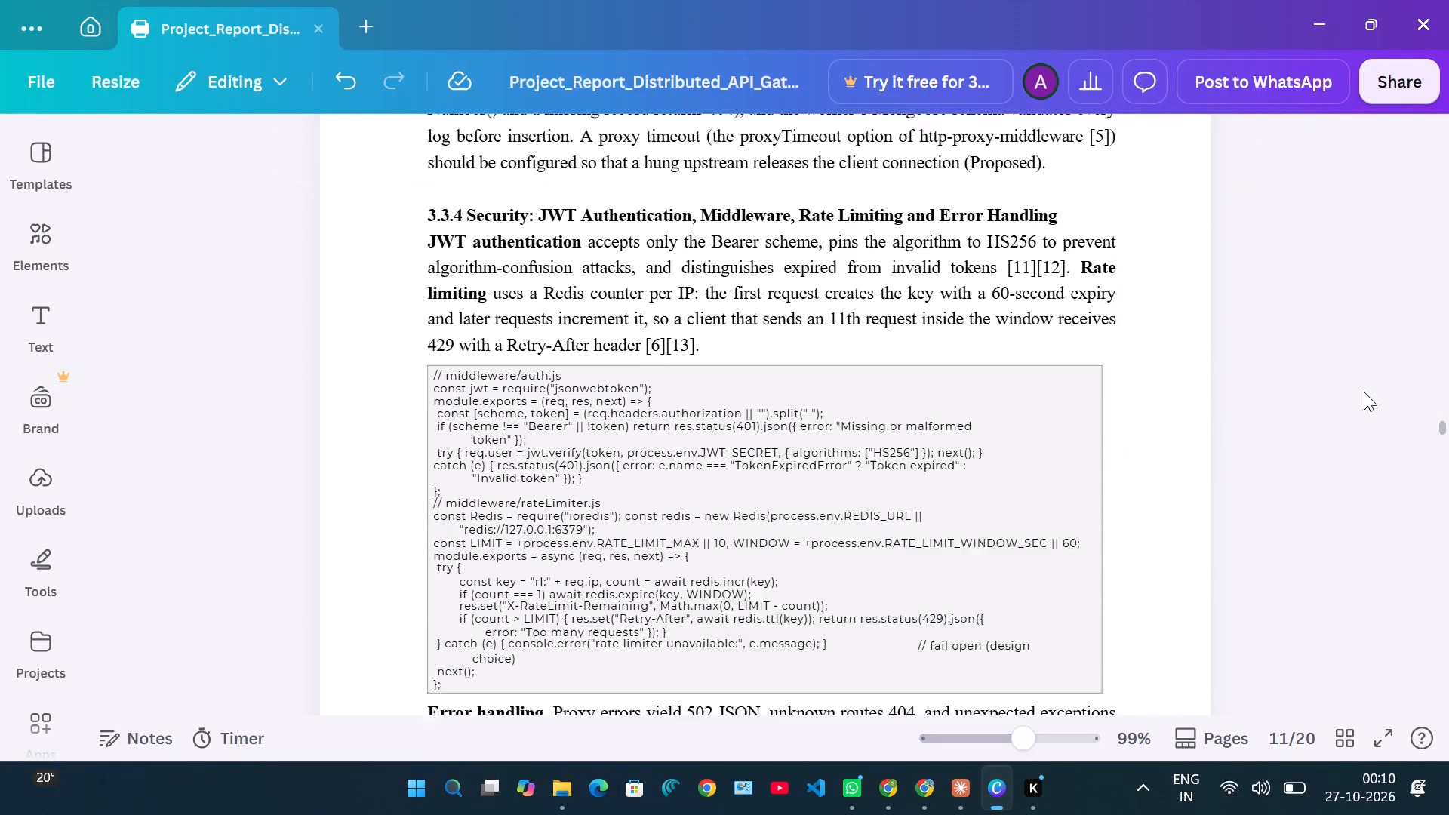
pyautogui.scroll(-2, 1364, 392)
pyautogui.scroll(1, 1364, 392)
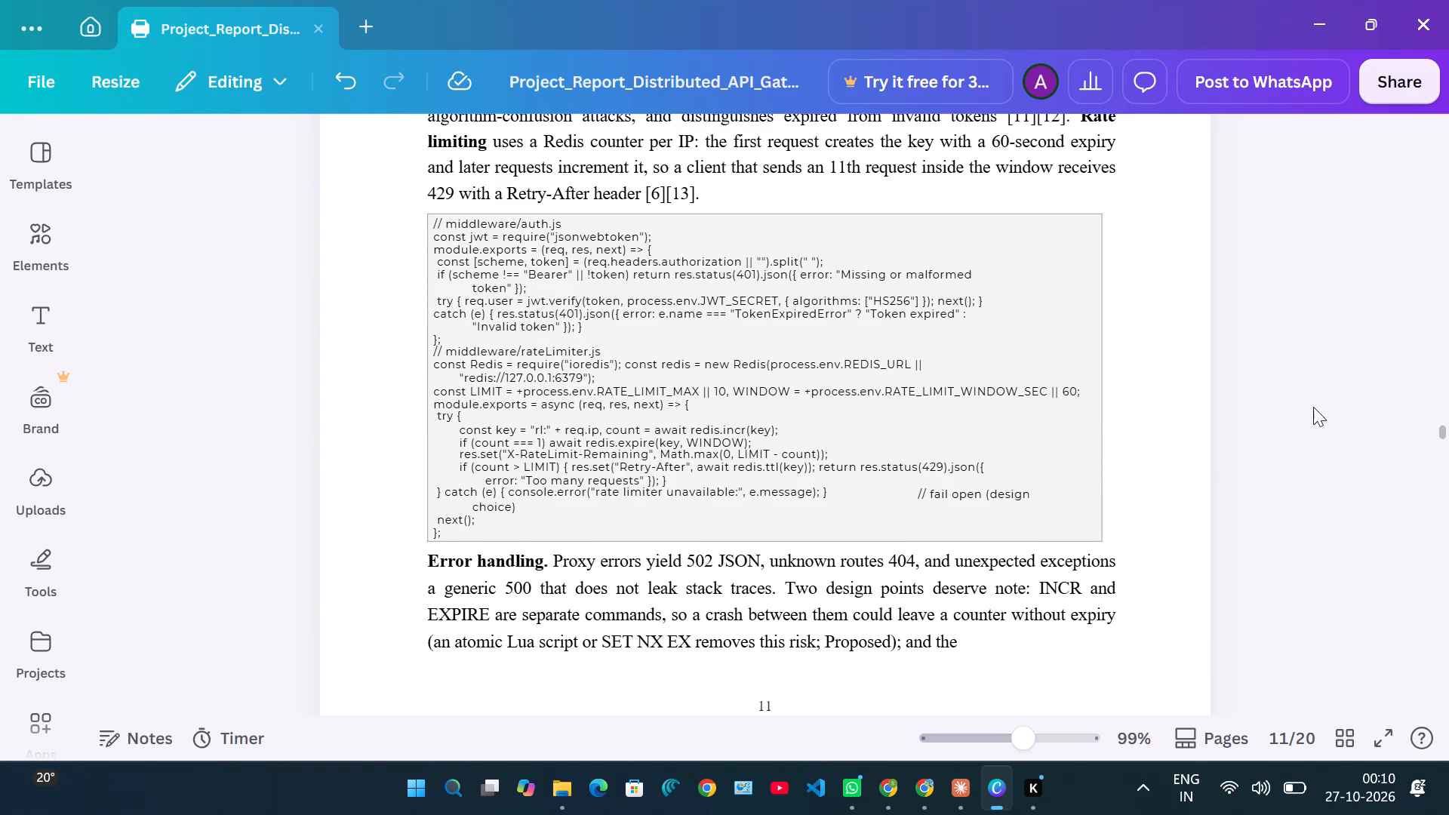
pyautogui.moveTo(1093, 565); pyautogui.dragTo(1091, 586)
pyautogui.click(1241, 502)
pyautogui.scroll(4, 1241, 502)
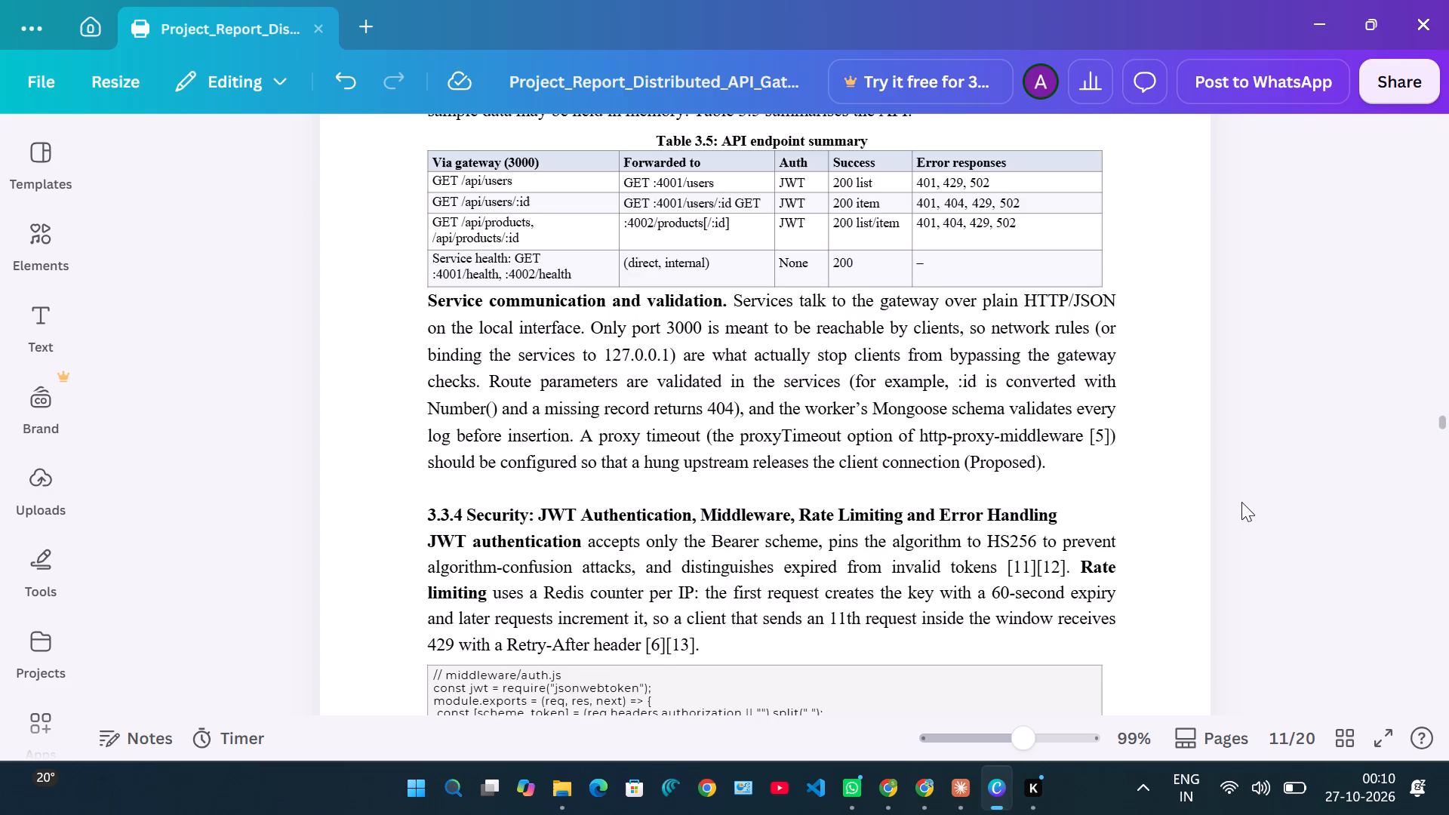
# Move the section 3.3.5 text block on page 12 slightly up, away from the logger code block.
pyautogui.scroll(-1, 1060, 561)
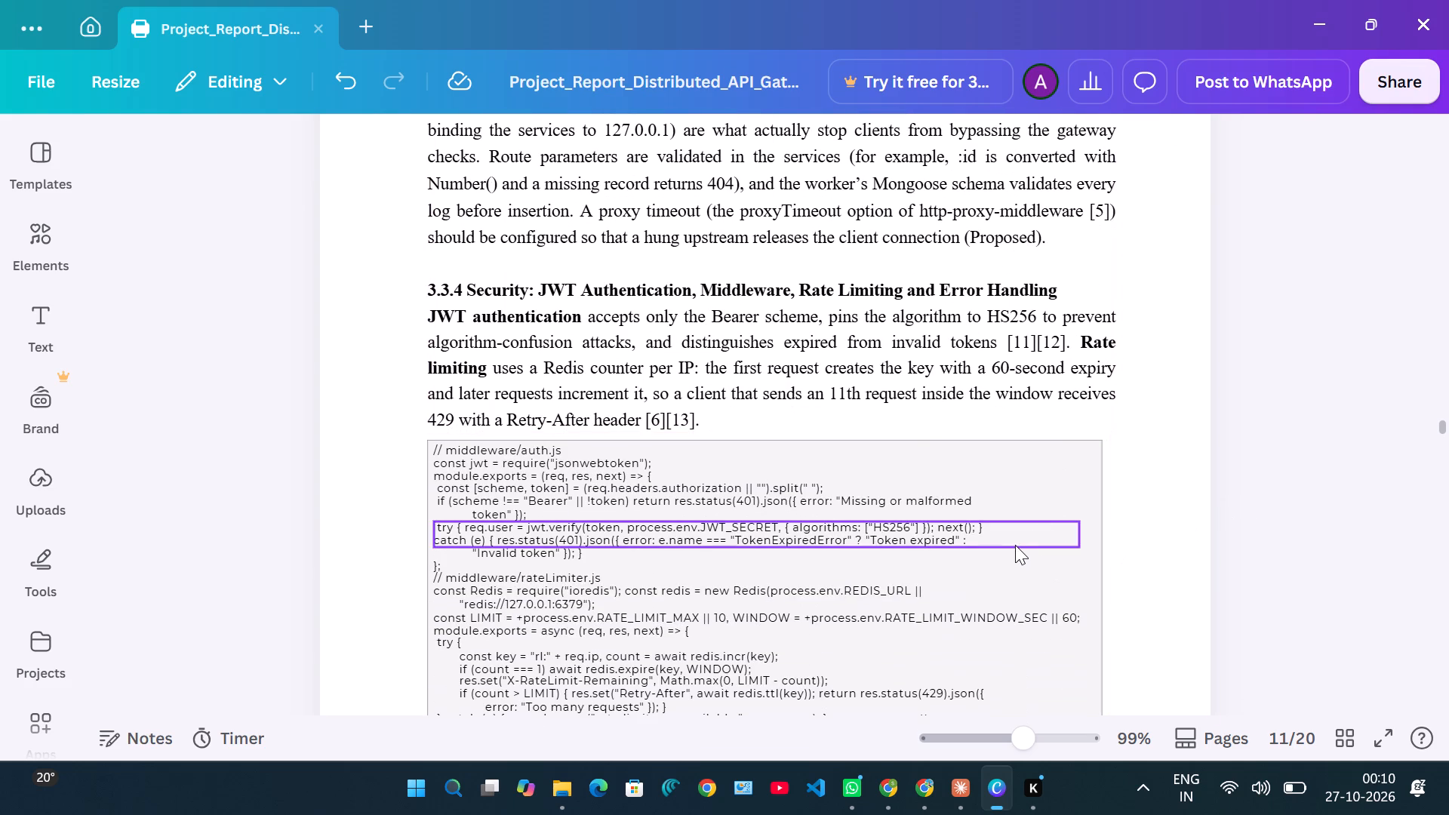
pyautogui.click(1098, 491)
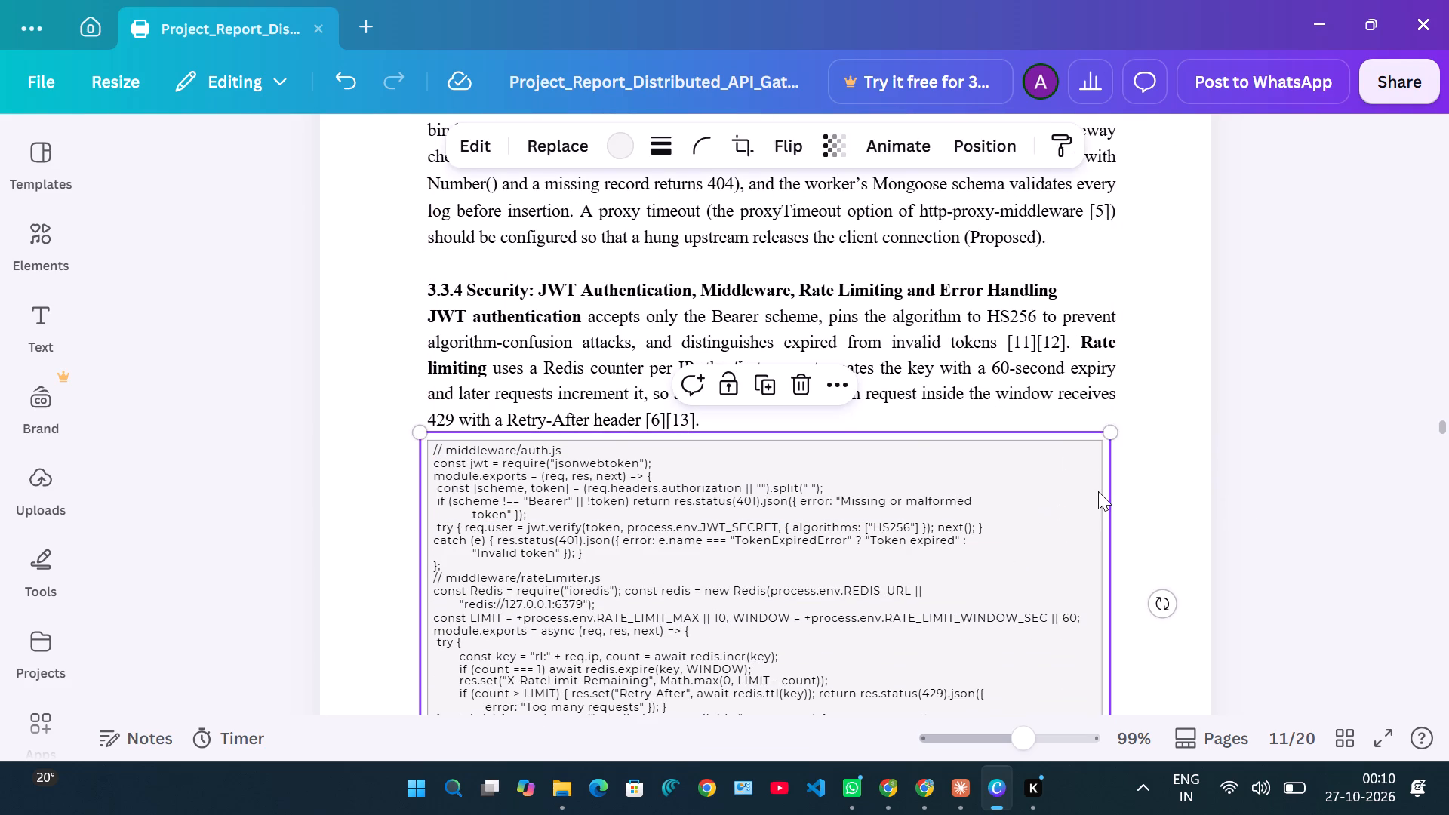
pyautogui.click(1284, 423)
pyautogui.scroll(3, 1284, 423)
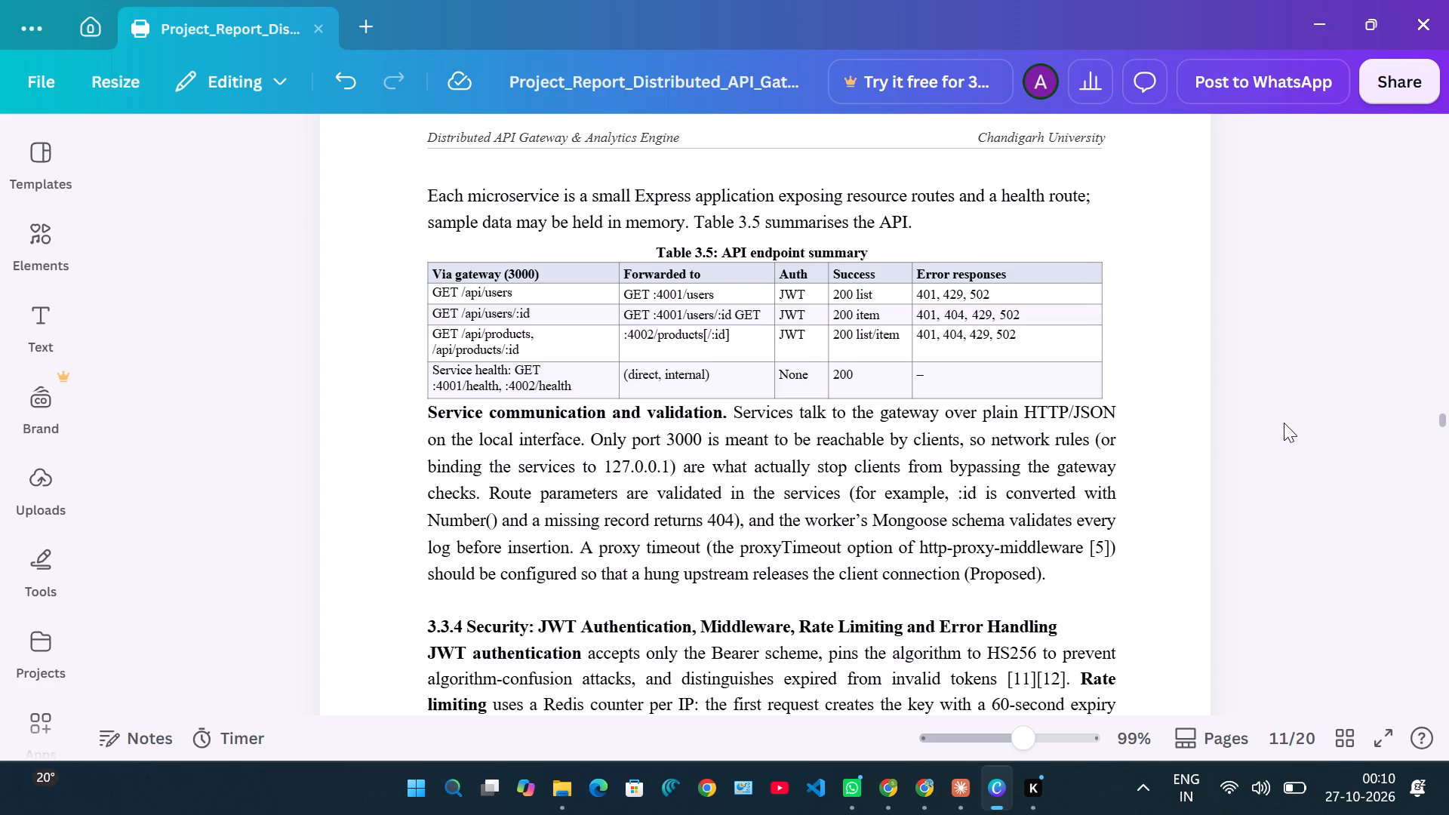
pyautogui.scroll(-12, 1284, 423)
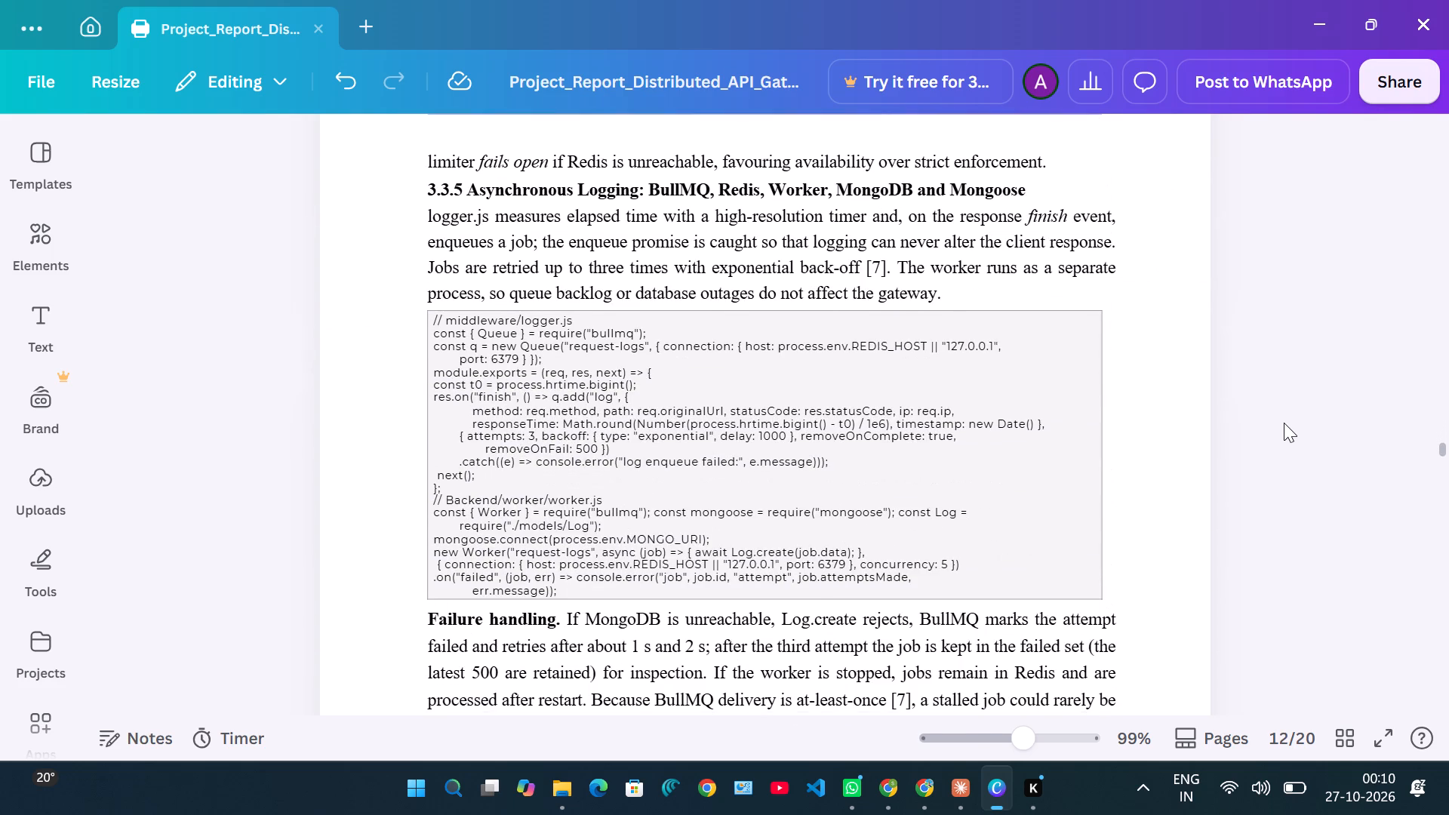
pyautogui.scroll(1, 940, 204)
pyautogui.moveTo(804, 438); pyautogui.dragTo(806, 418)
pyautogui.click(1273, 377)
# Move the "Failure handling" text block on page 12 slightly down, away from the code block above it.
pyautogui.scroll(-2, 1273, 377)
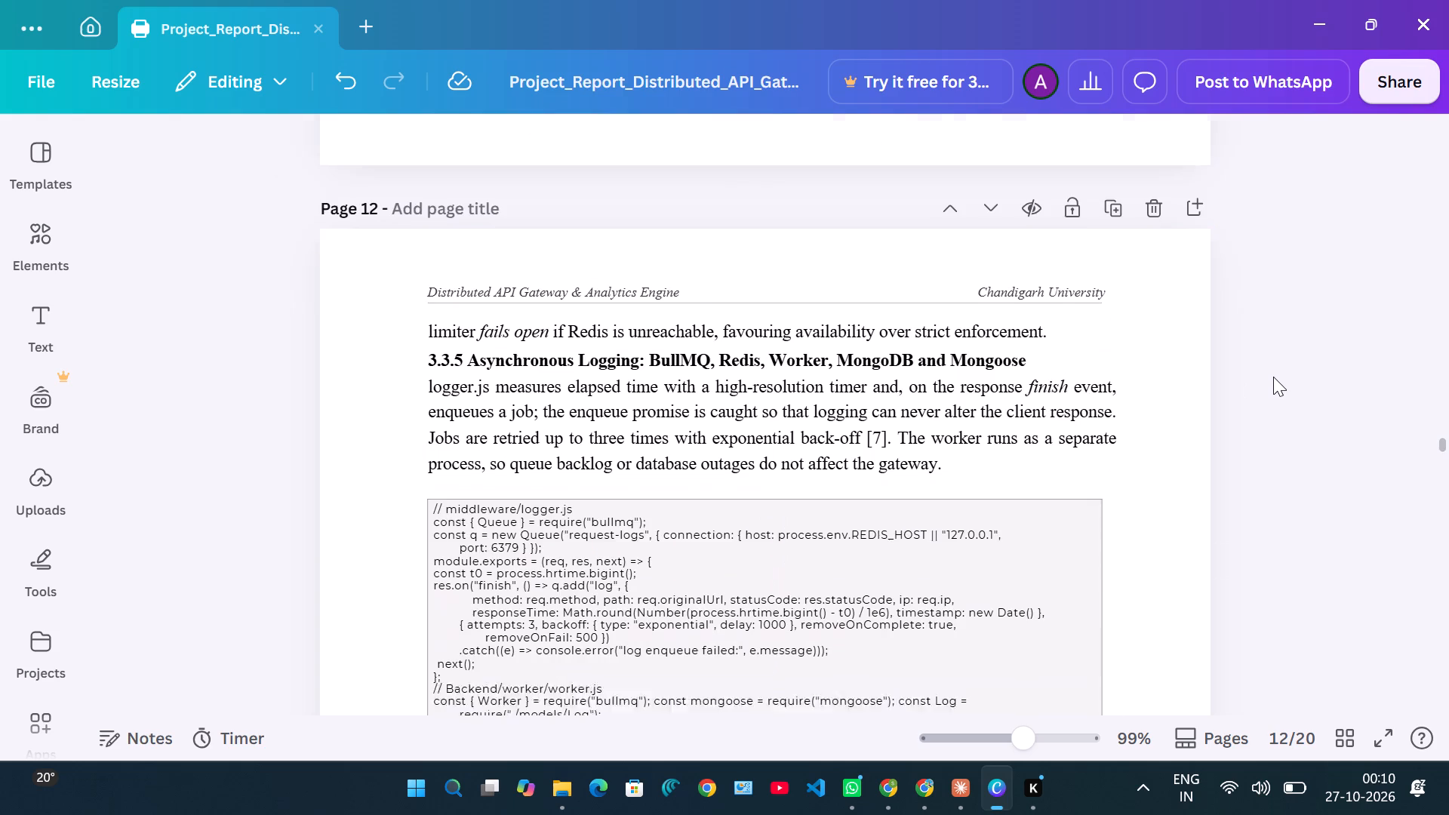
pyautogui.scroll(-2, 1273, 377)
pyautogui.moveTo(989, 435); pyautogui.dragTo(989, 447)
pyautogui.click(1232, 378)
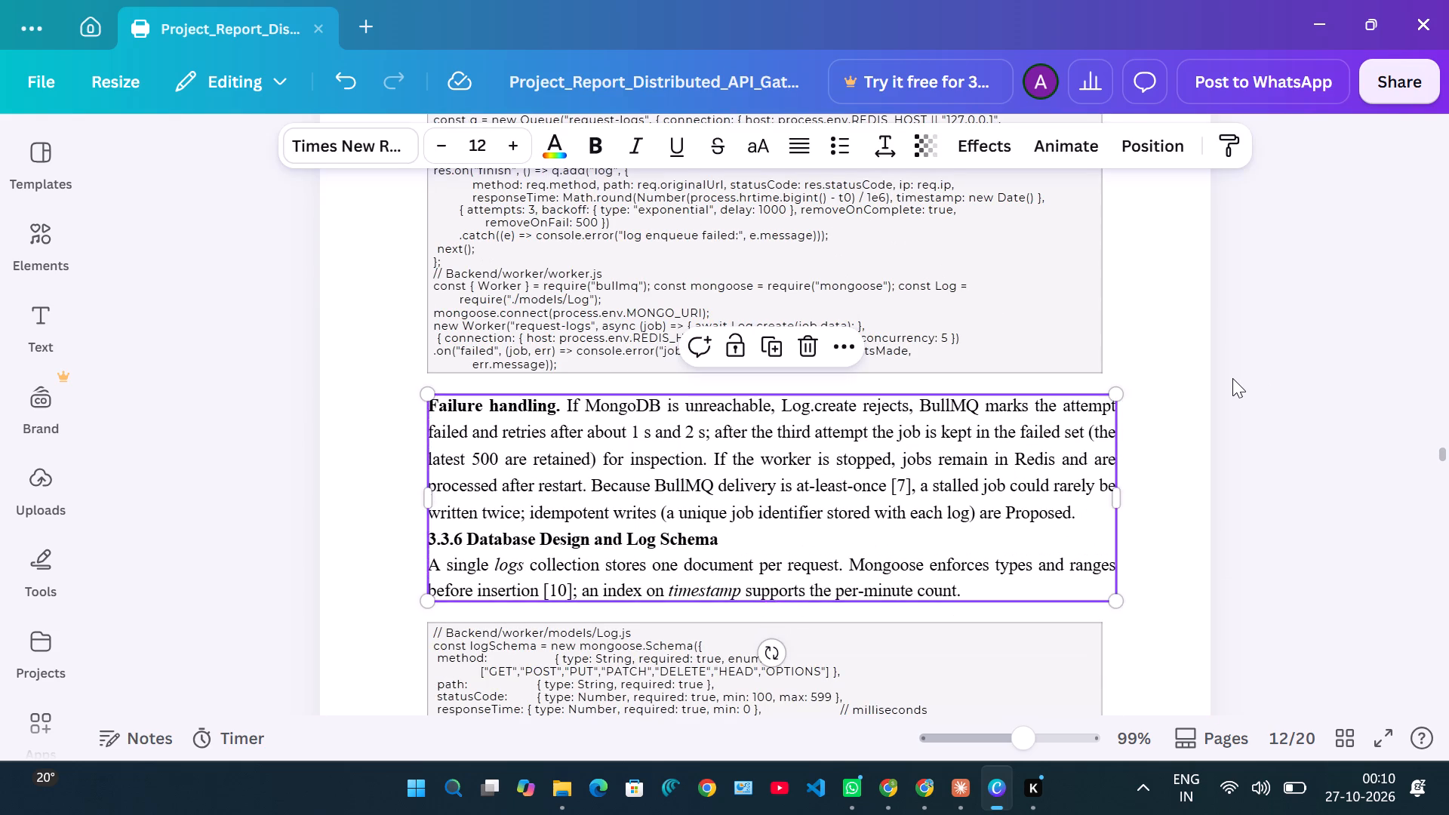
# Examine the spacing of headings, code excerpts and tables from the end of page 12 through page 14.
pyautogui.scroll(-8, 1232, 378)
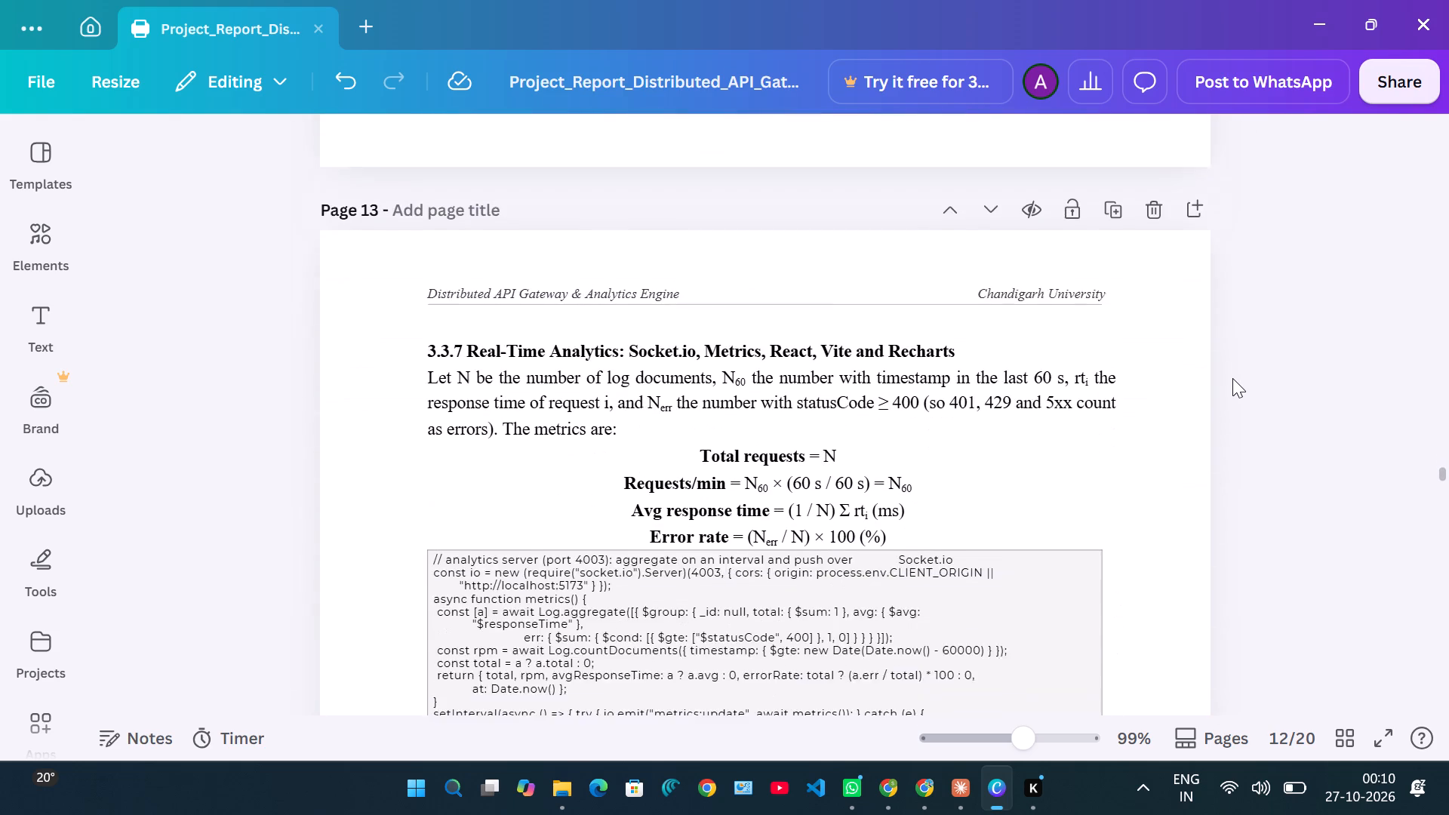
pyautogui.scroll(-1, 1232, 378)
pyautogui.scroll(-2, 1145, 386)
pyautogui.scroll(-2, 1267, 371)
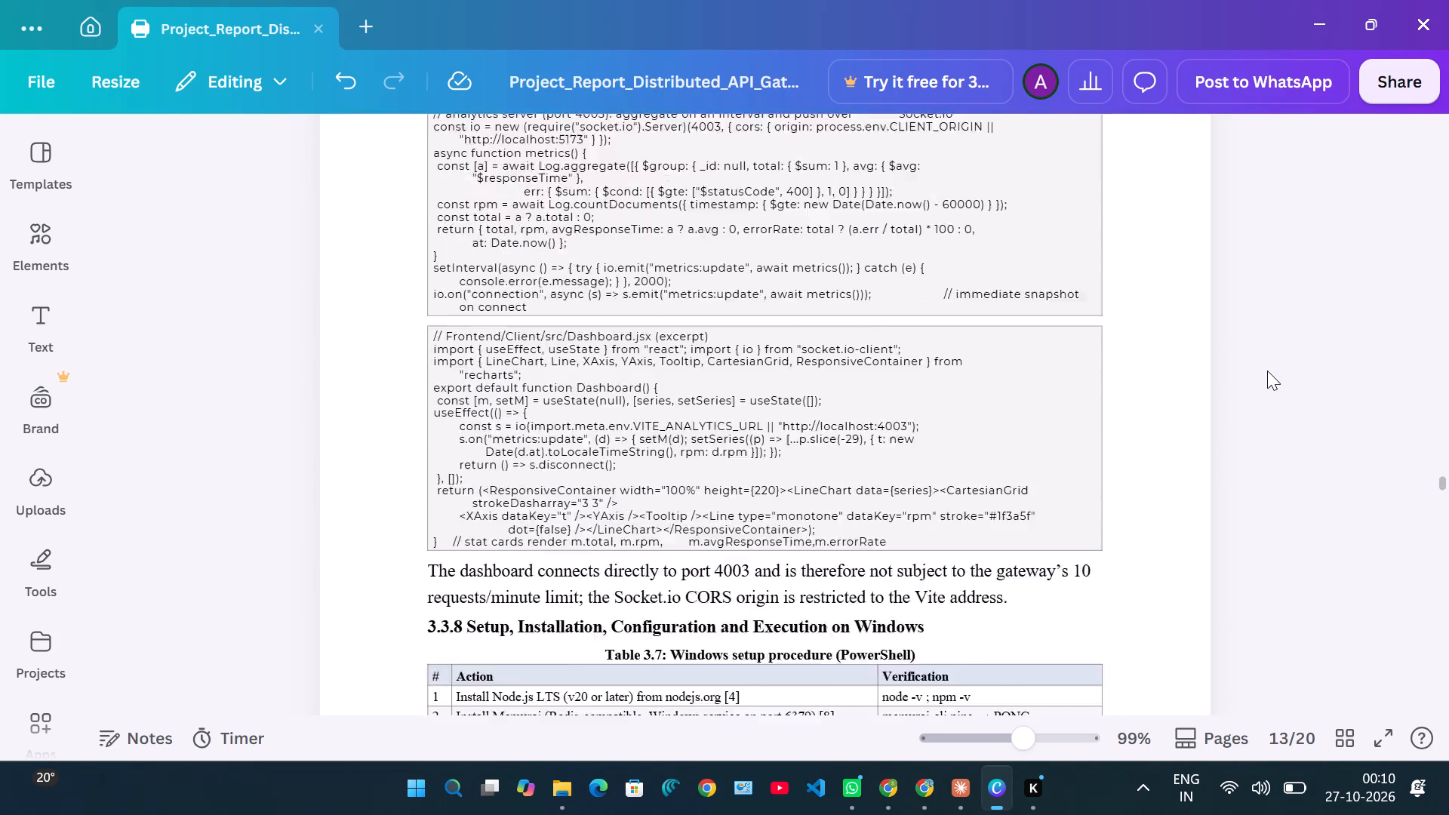
pyautogui.scroll(-1, 1267, 371)
pyautogui.scroll(3, 1206, 373)
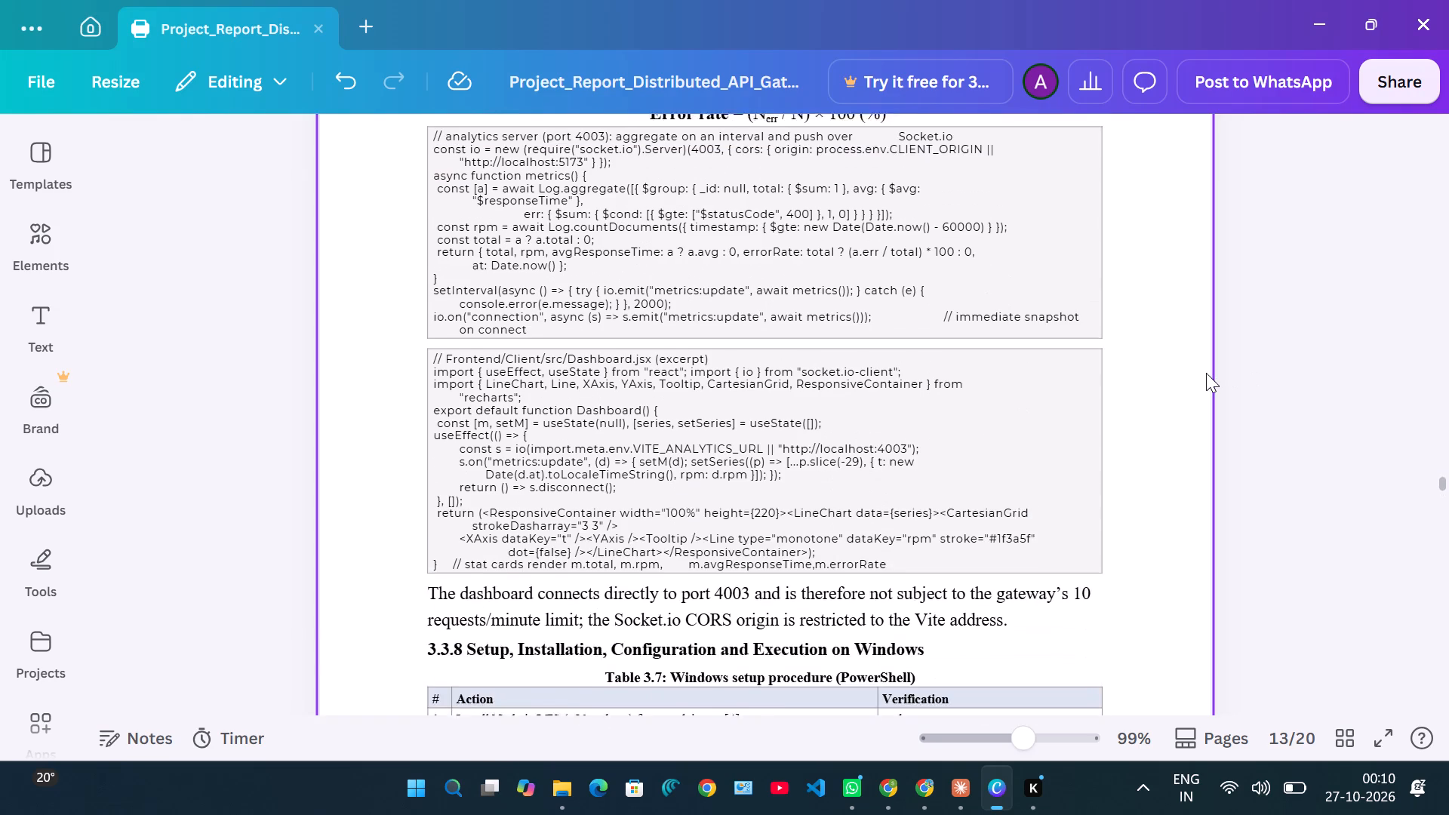
pyautogui.scroll(2, 1206, 373)
pyautogui.scroll(-2, 1206, 373)
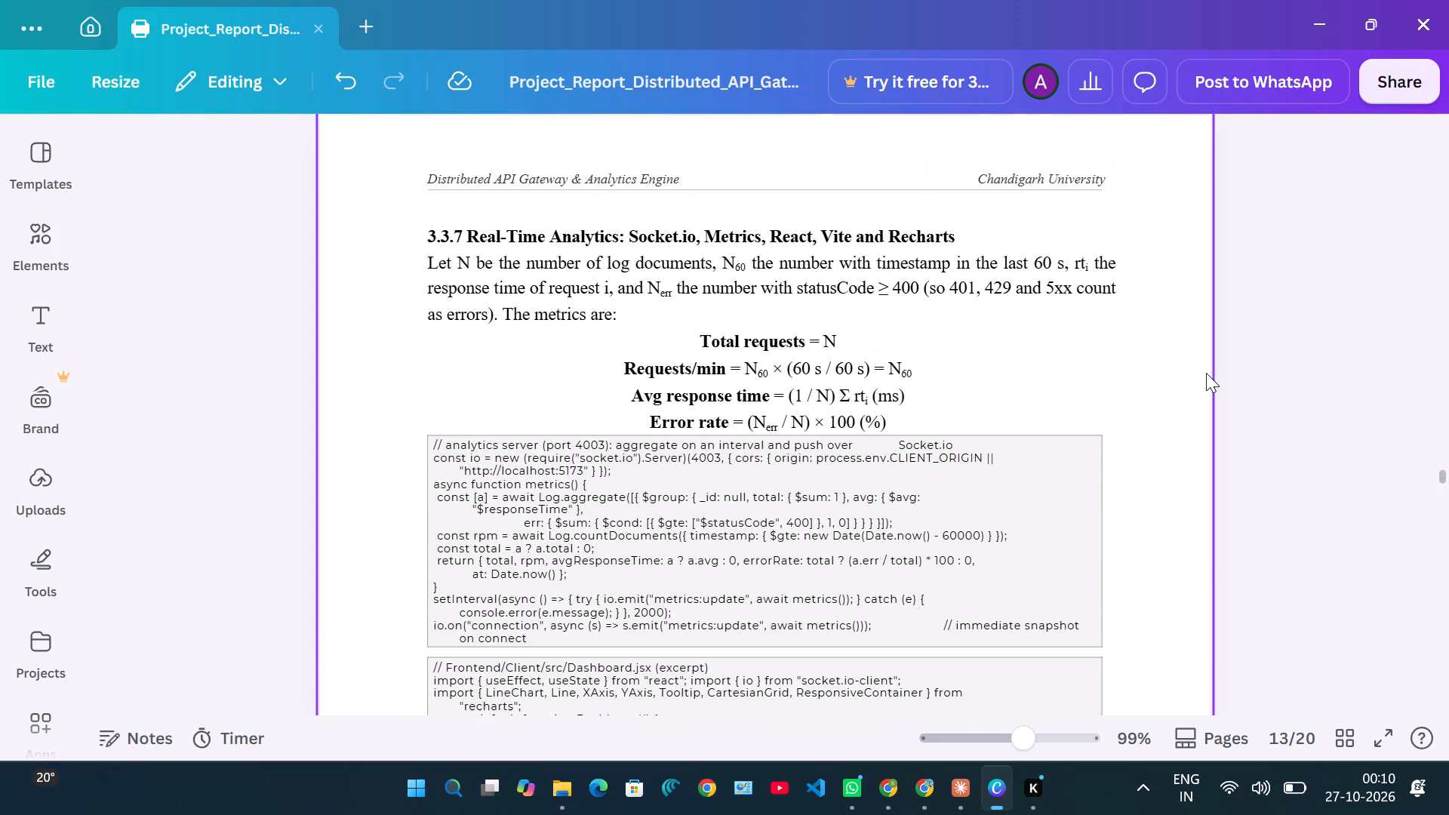
pyautogui.scroll(-3, 1206, 373)
pyautogui.scroll(-3, 1292, 407)
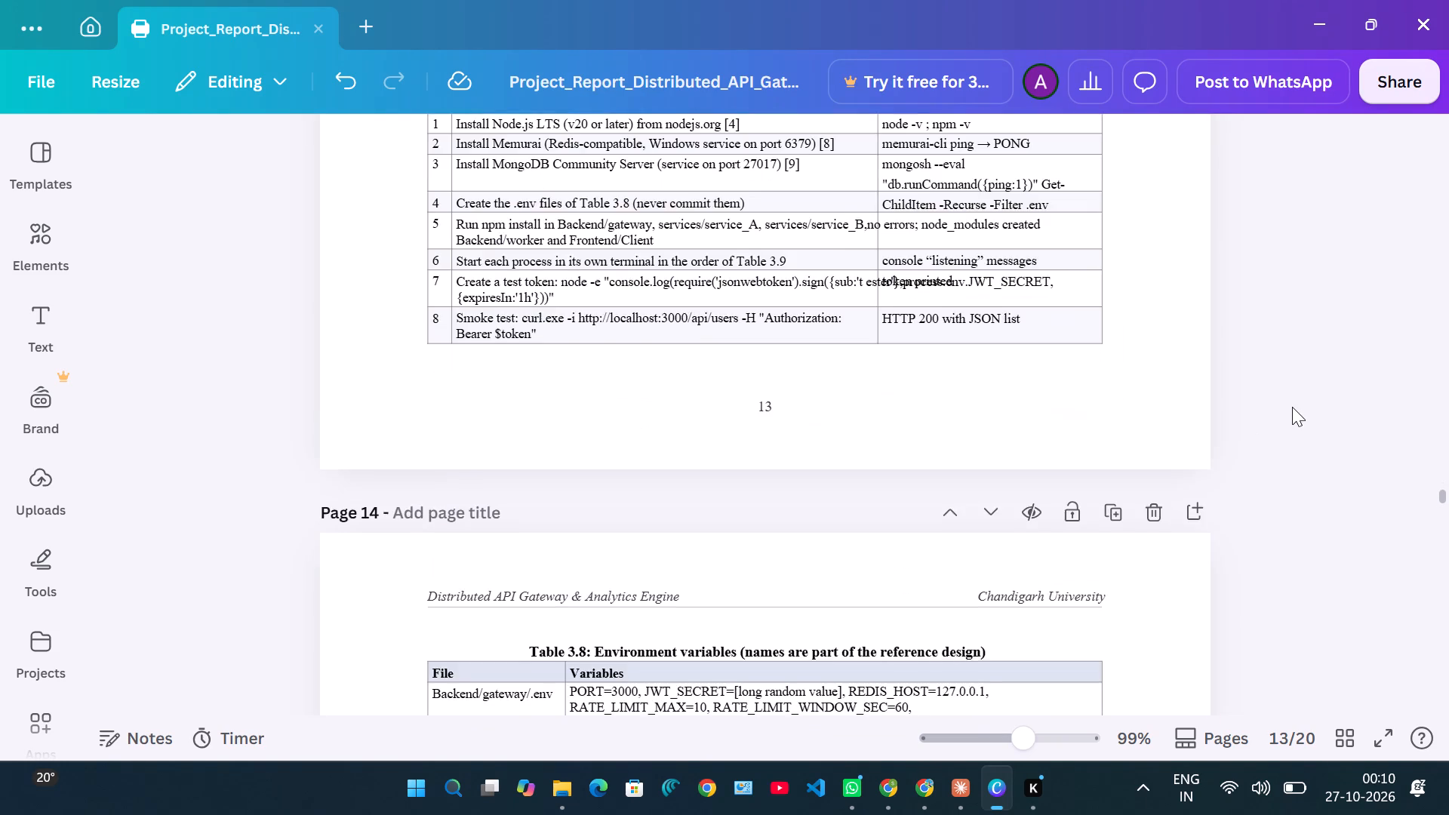
pyautogui.scroll(-8, 1292, 407)
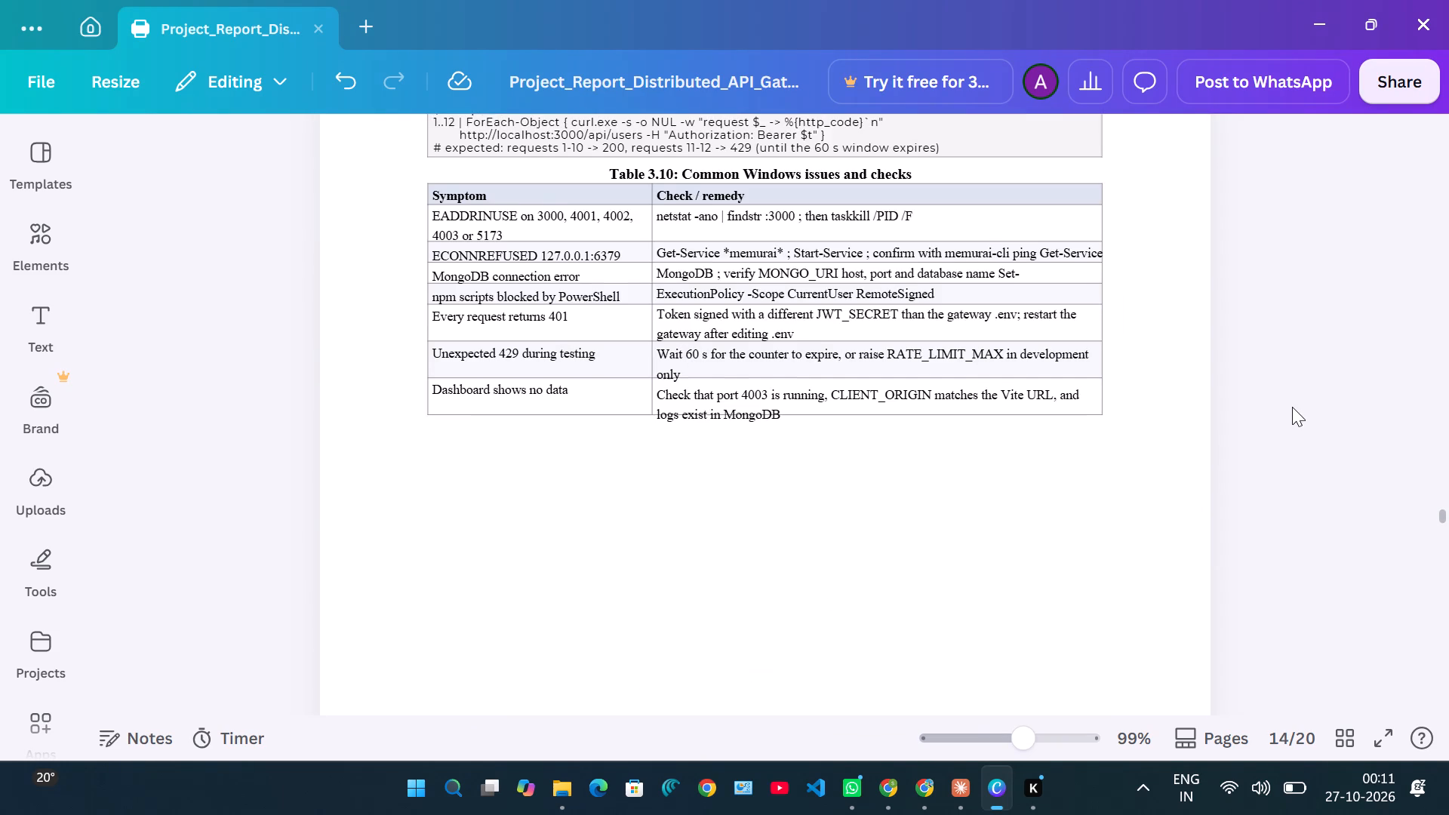
pyautogui.scroll(-3, 1292, 407)
# Shift the "Check / remedy" column text of Table 3.10 on page 14 slightly up to fit its rows.
pyautogui.scroll(2, 1292, 407)
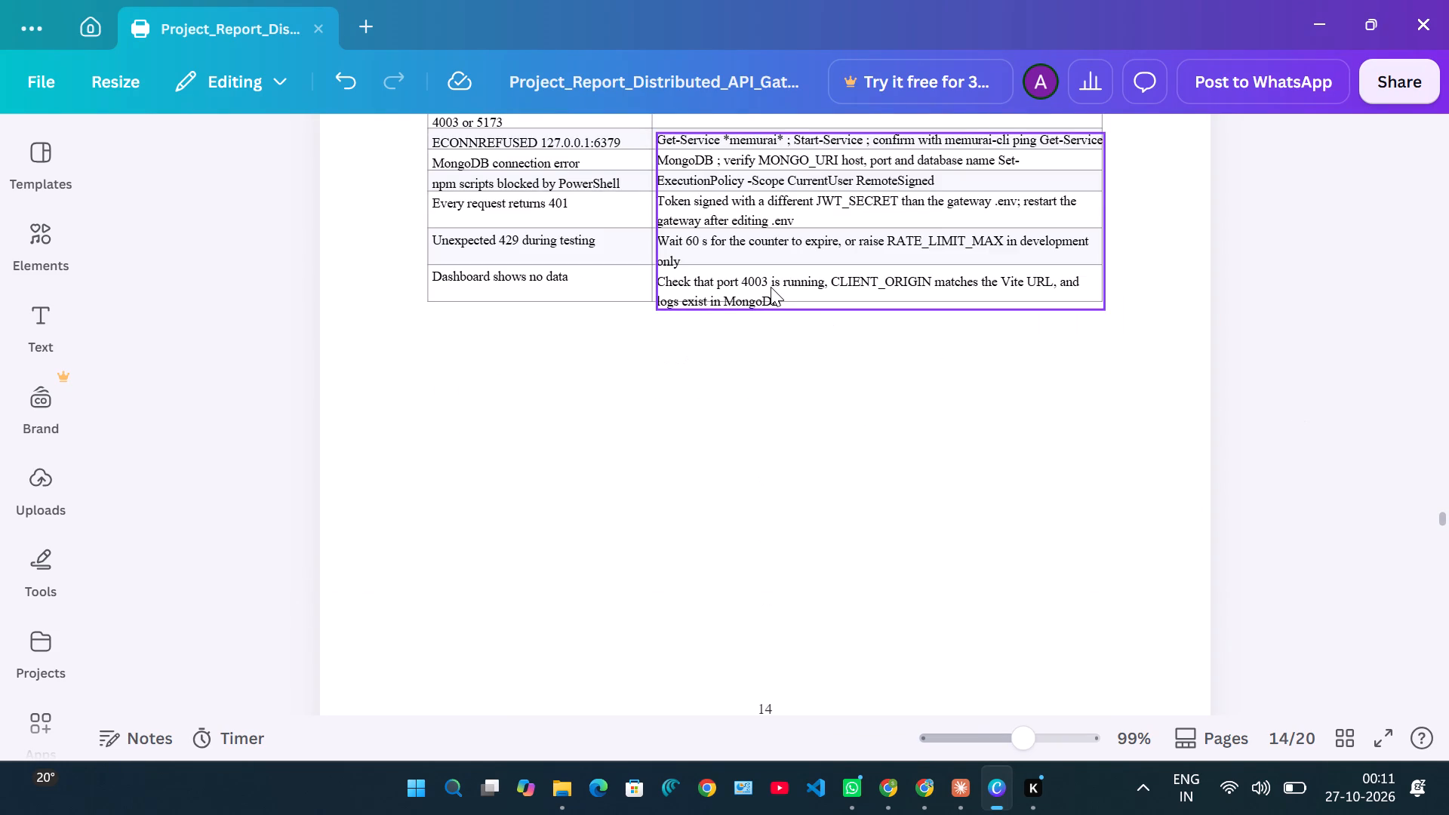
pyautogui.moveTo(771, 287); pyautogui.dragTo(770, 280)
pyautogui.click(1309, 342)
# Check the headings, tables and figures from Table 3.10 on page 14 forward to Table 5.1 on page 19.
pyautogui.scroll(2, 1304, 342)
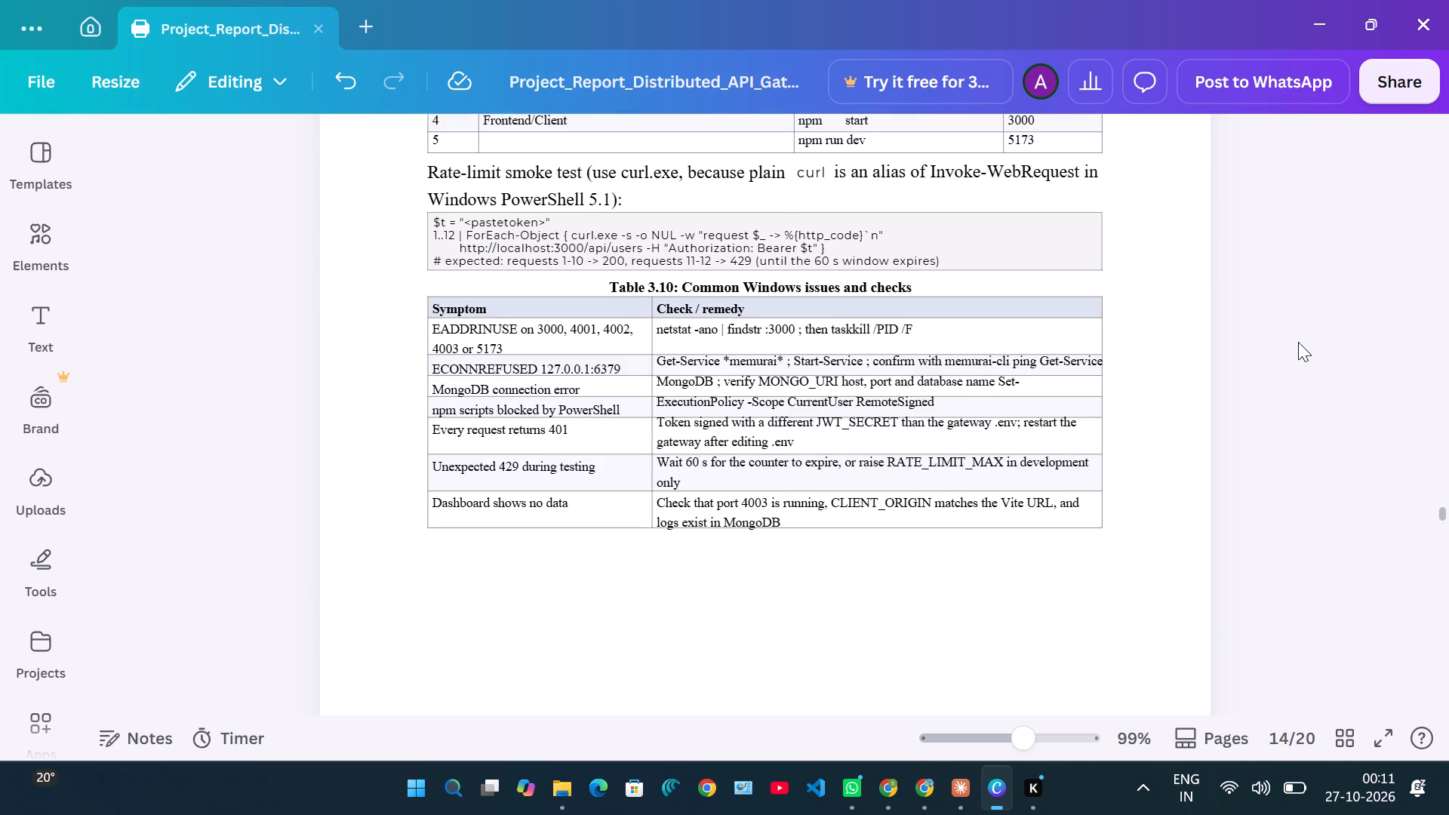
pyautogui.scroll(-6, 1283, 342)
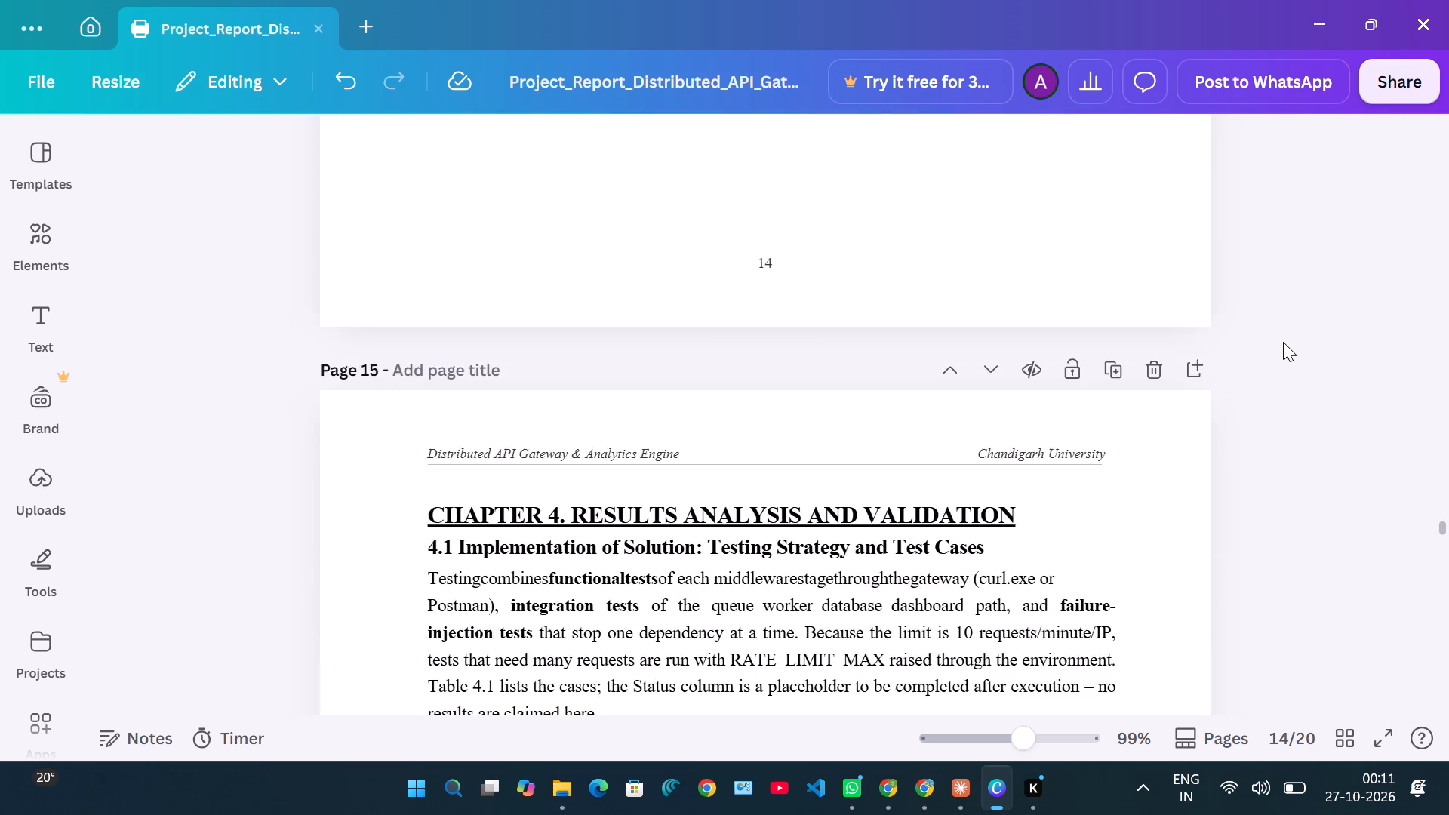
pyautogui.scroll(-6, 1283, 342)
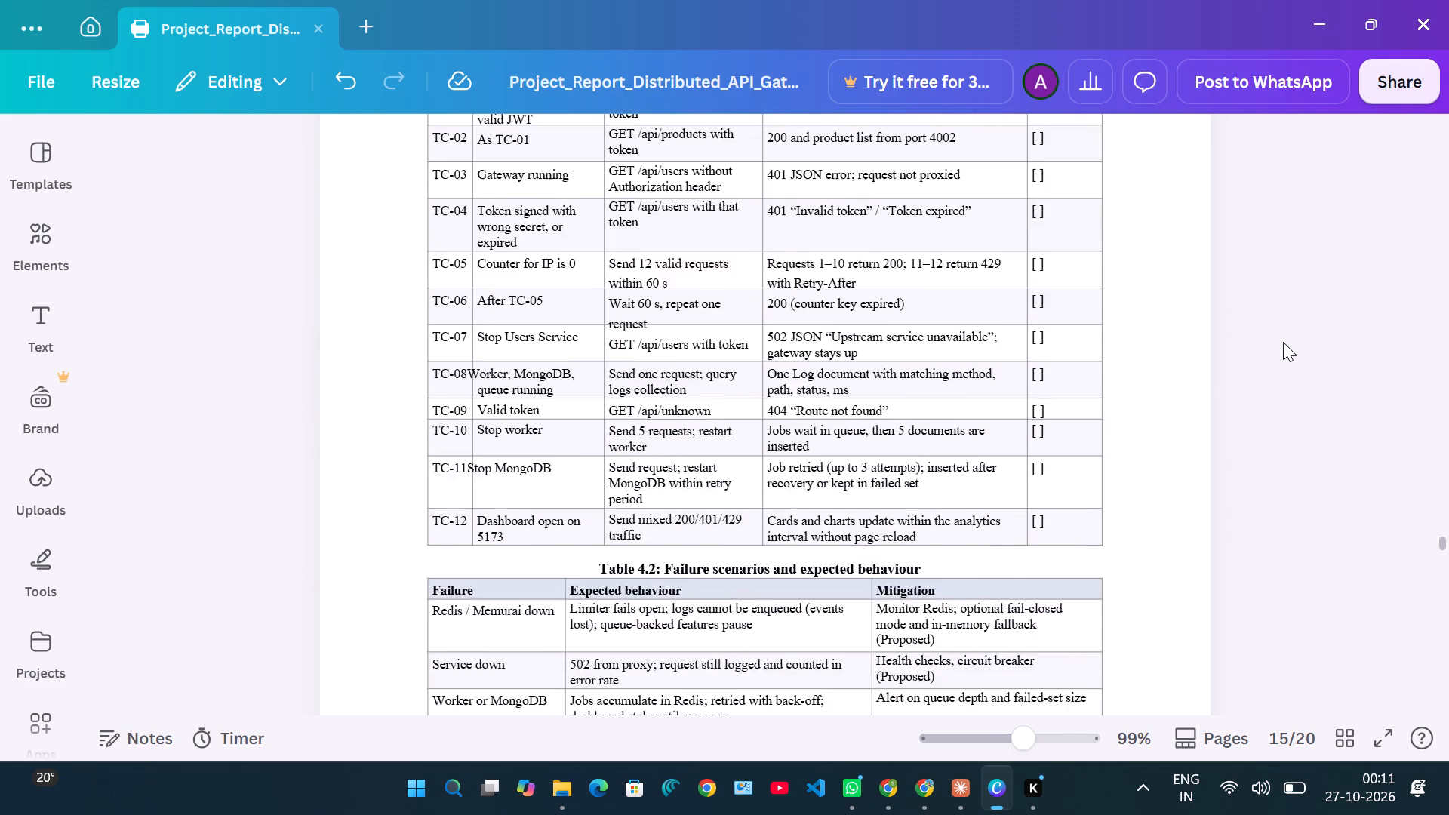
pyautogui.scroll(-5, 1283, 342)
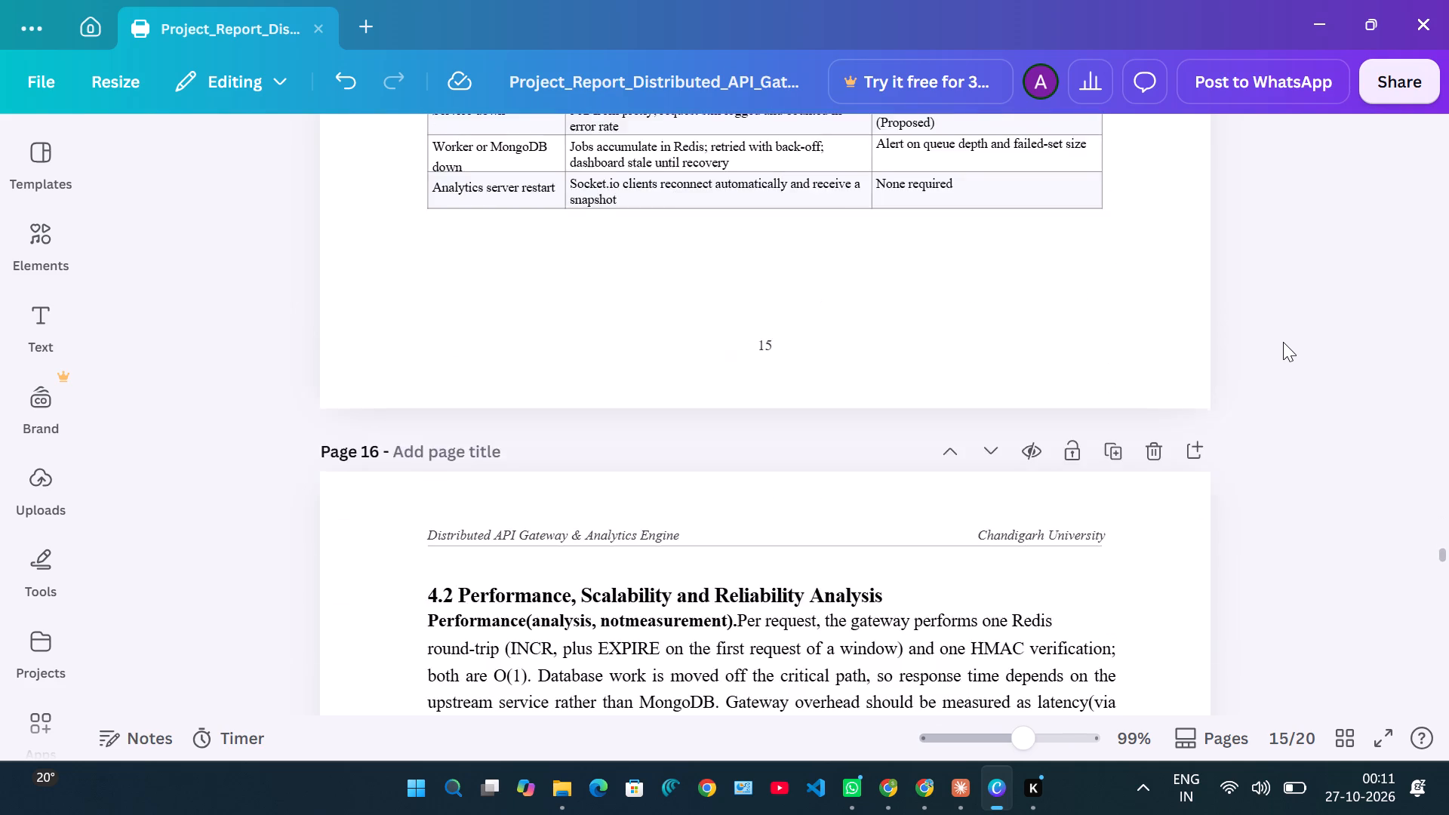
pyautogui.scroll(-1, 1283, 342)
pyautogui.scroll(1, 1283, 342)
pyautogui.scroll(-6, 1283, 342)
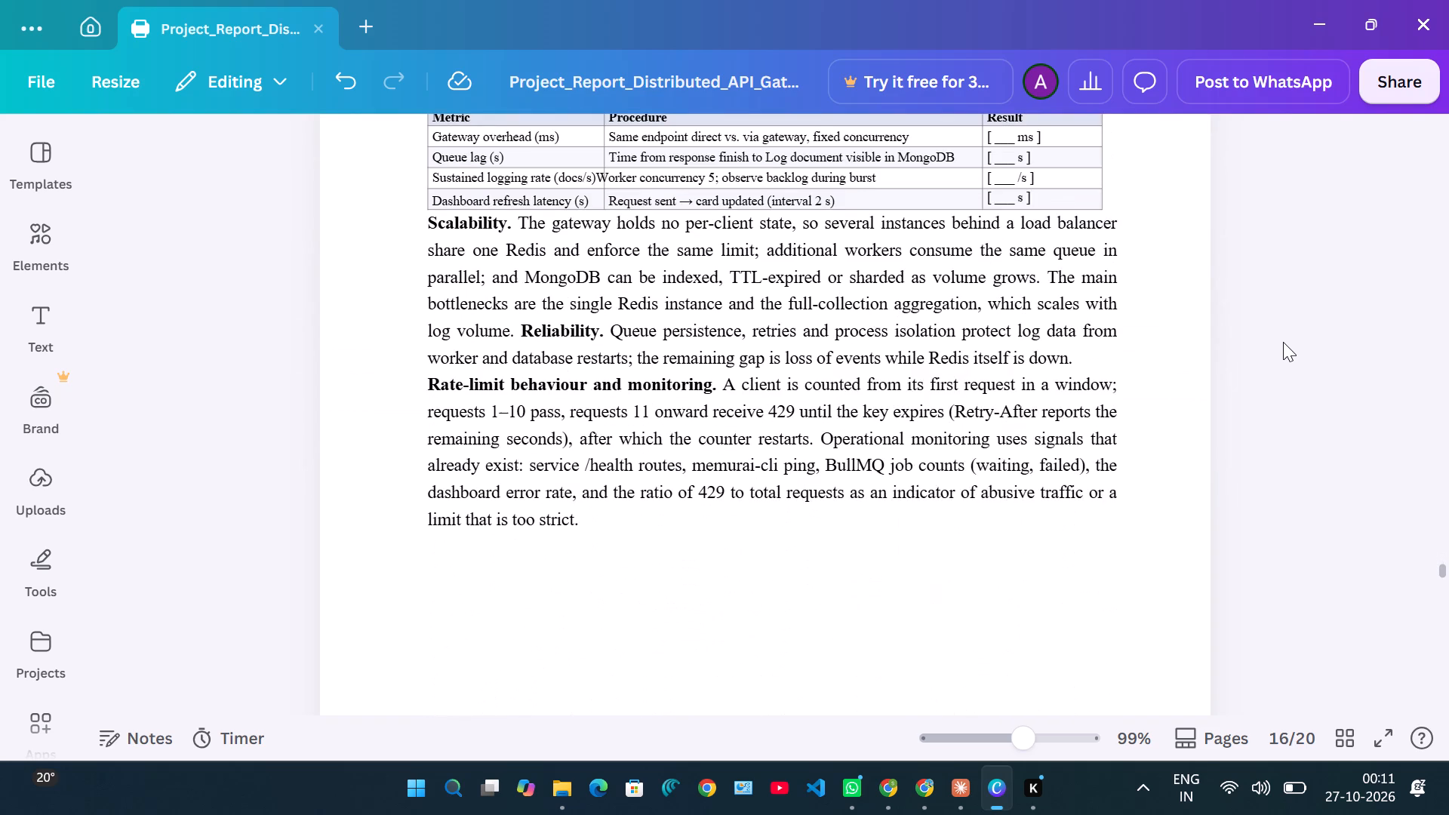
pyautogui.scroll(-9, 1283, 342)
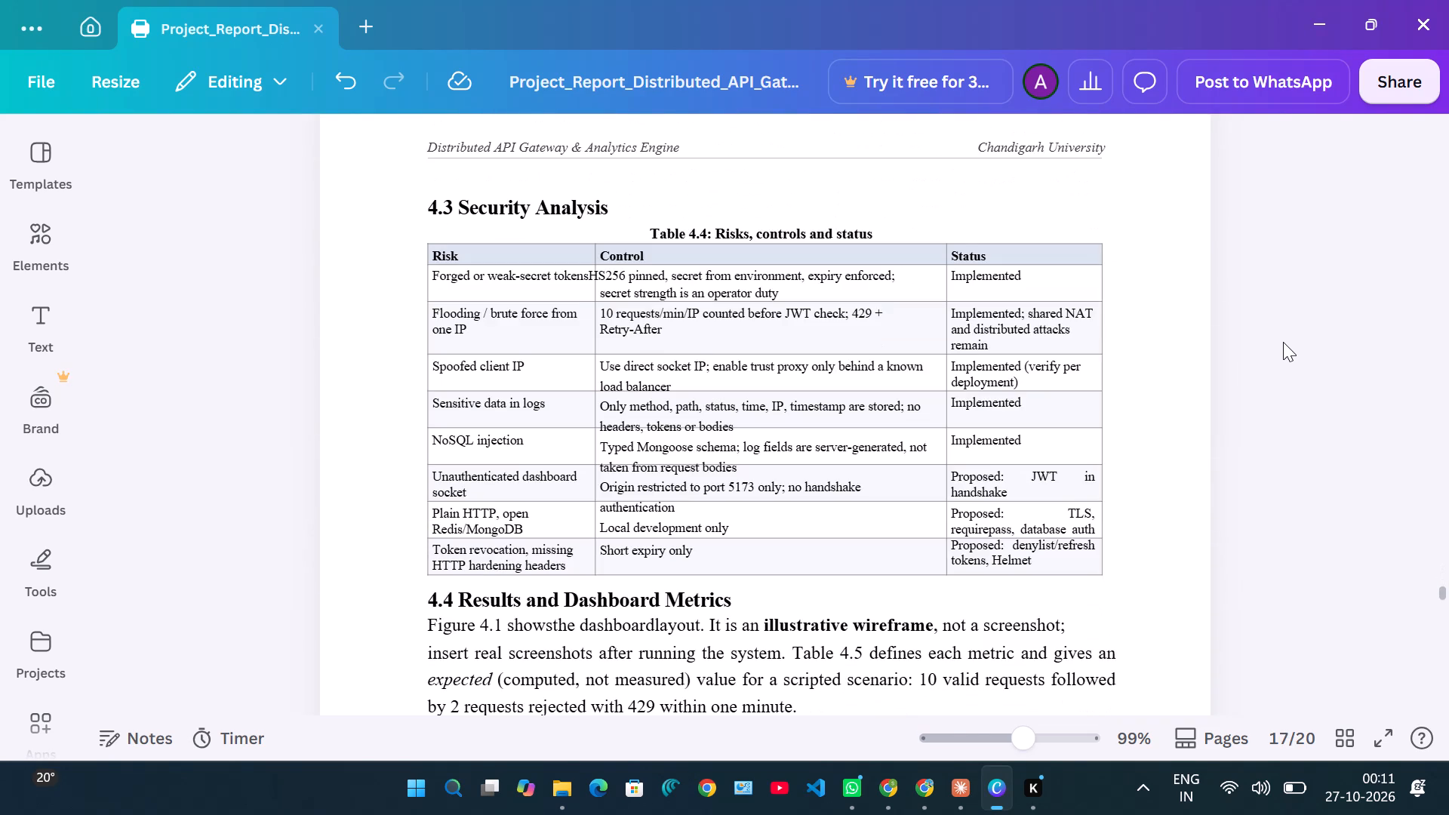
pyautogui.scroll(-4, 1283, 342)
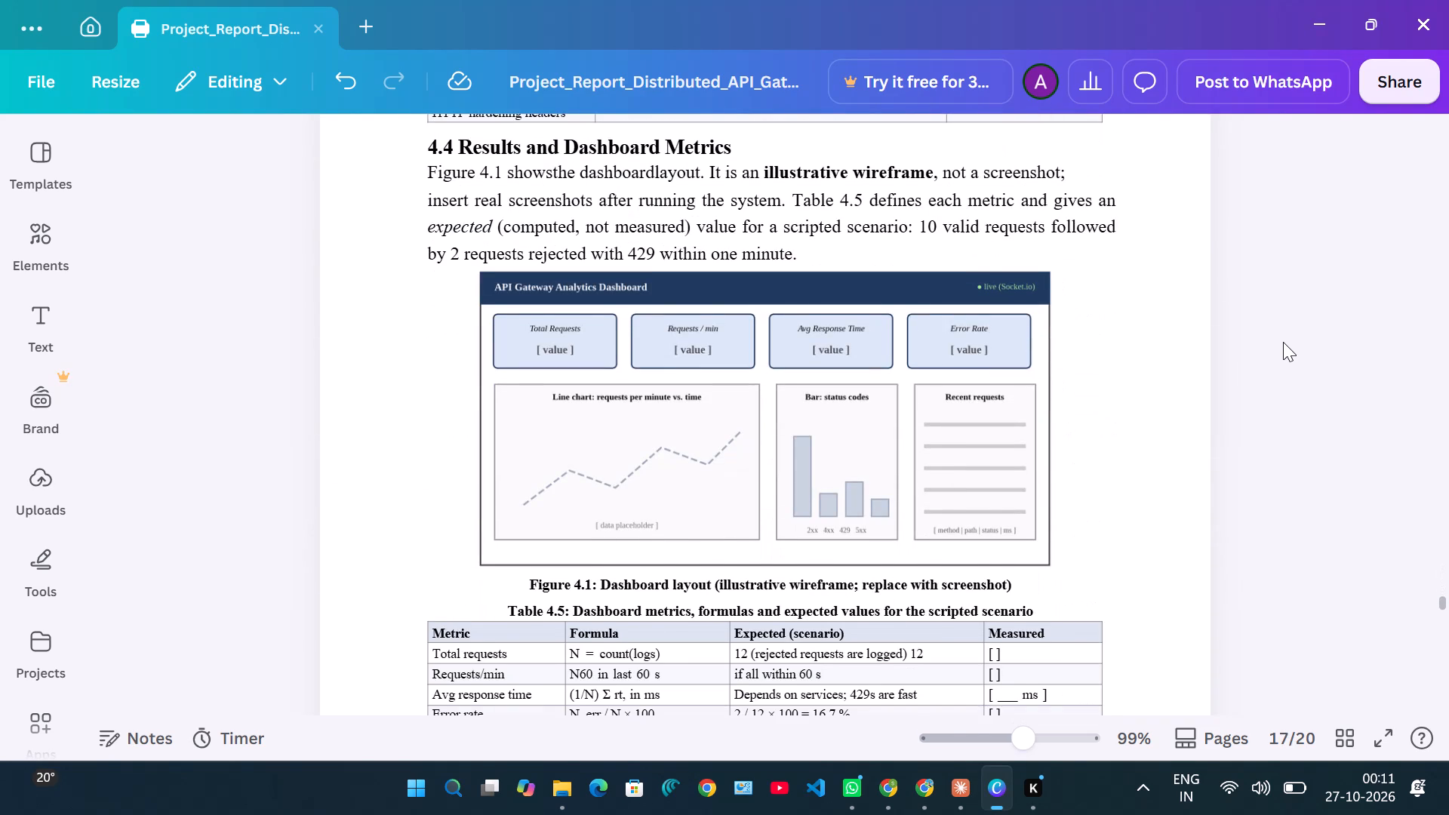
pyautogui.scroll(-7, 1283, 342)
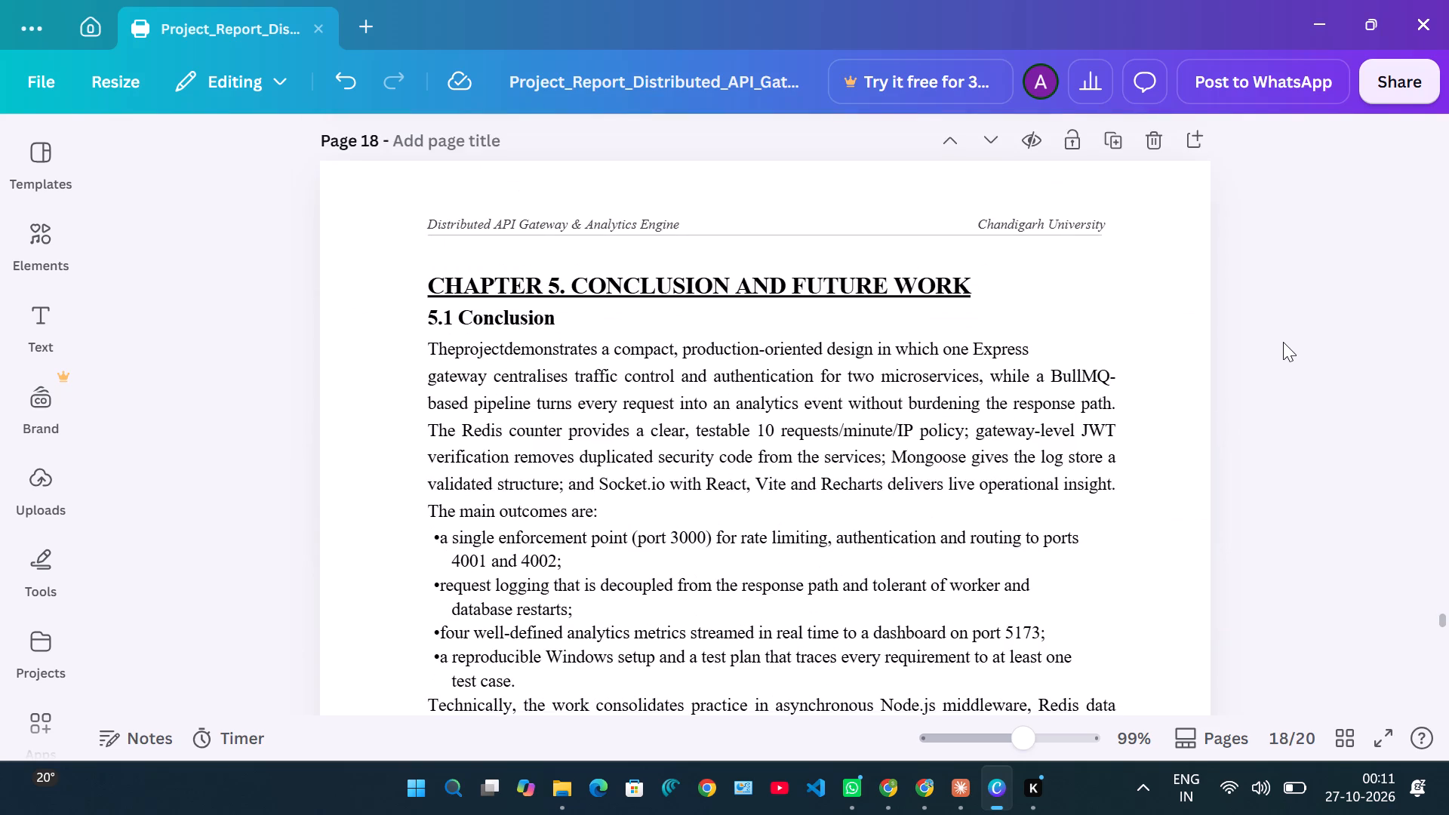
pyautogui.scroll(-14, 1283, 342)
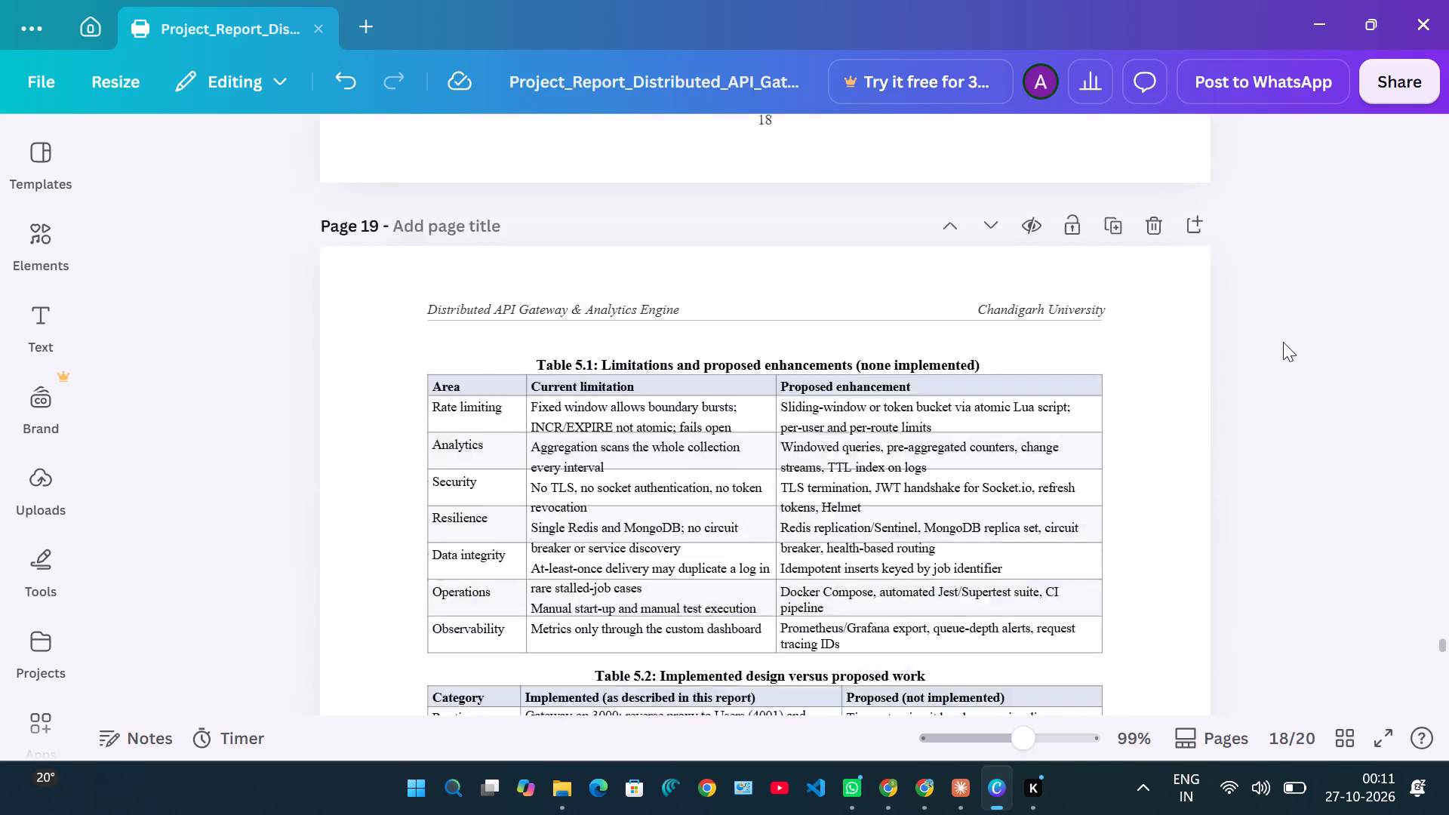
# Shift the "Current limitation" column text of Table 5.1 on page 19 slightly up.
pyautogui.scroll(2, 1283, 342)
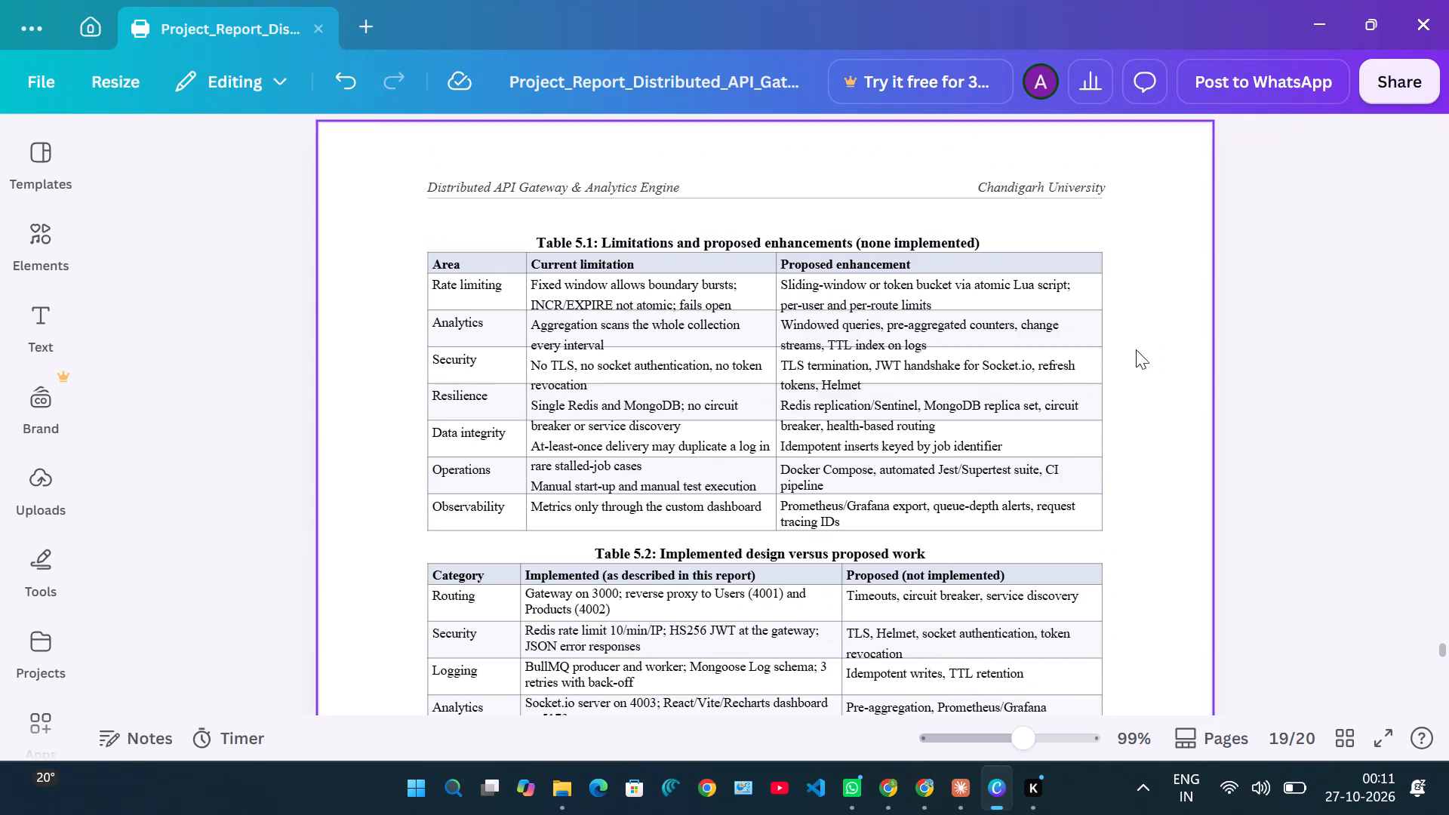
pyautogui.click(652, 372)
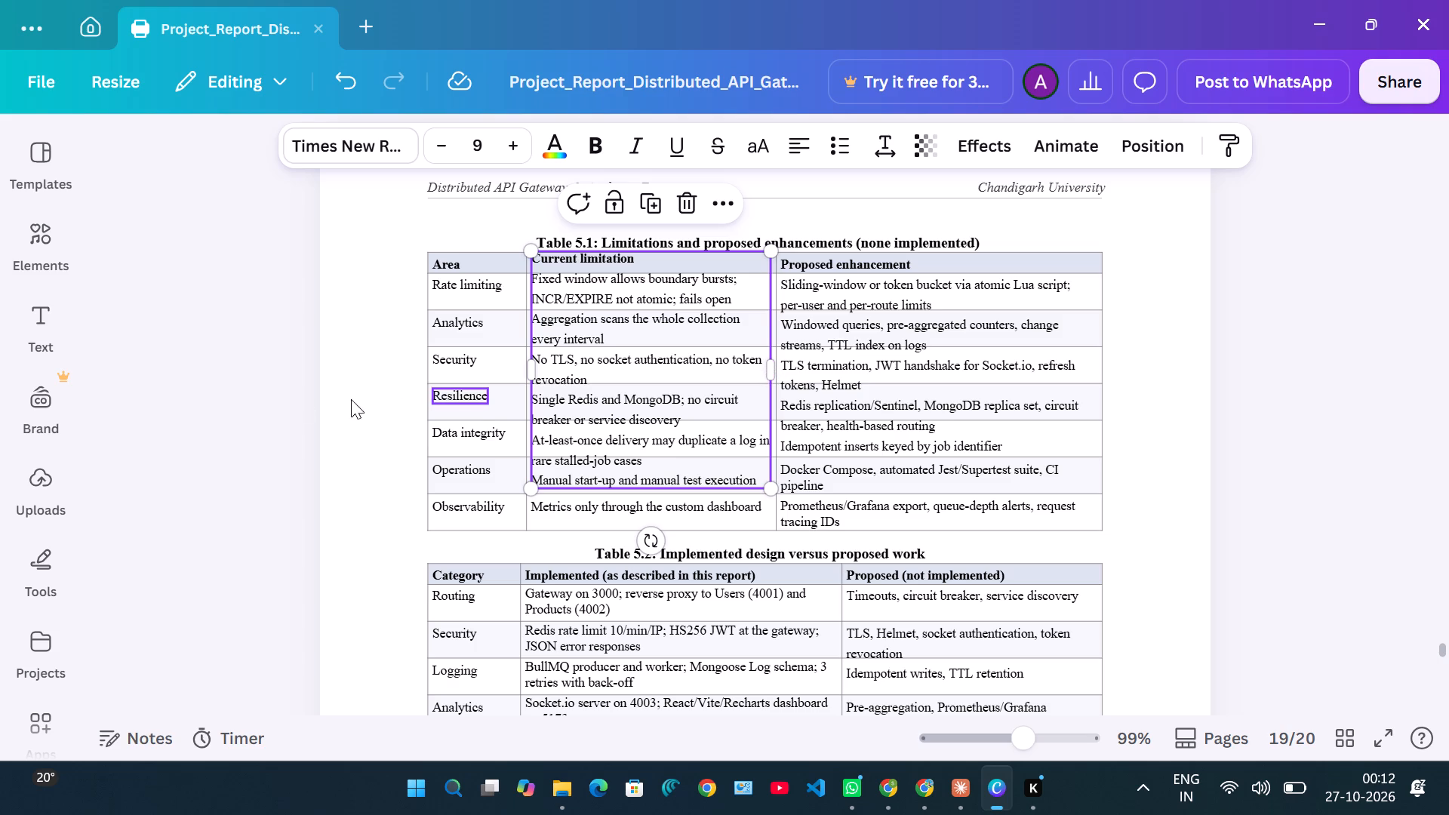
pyautogui.click(268, 393)
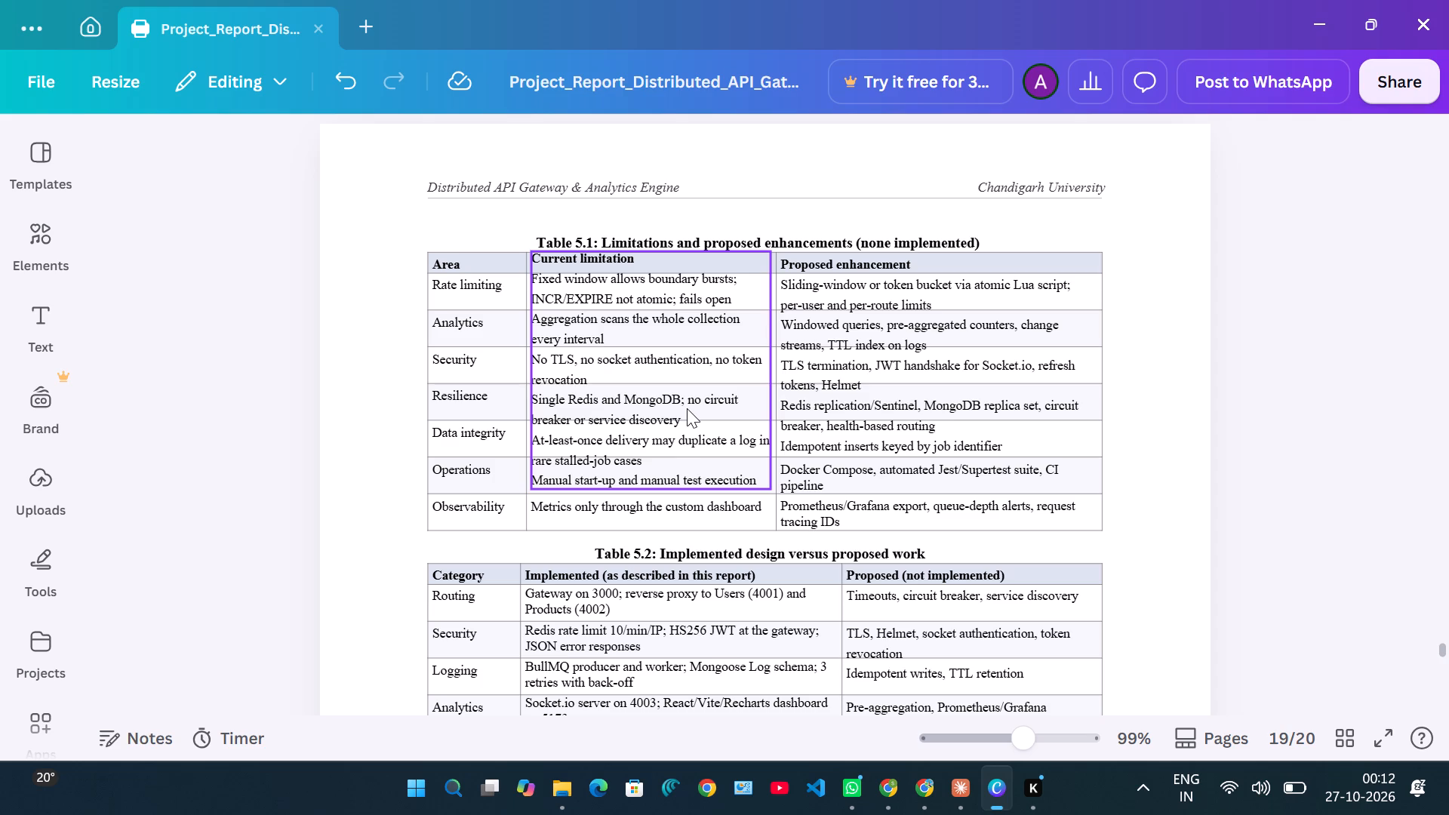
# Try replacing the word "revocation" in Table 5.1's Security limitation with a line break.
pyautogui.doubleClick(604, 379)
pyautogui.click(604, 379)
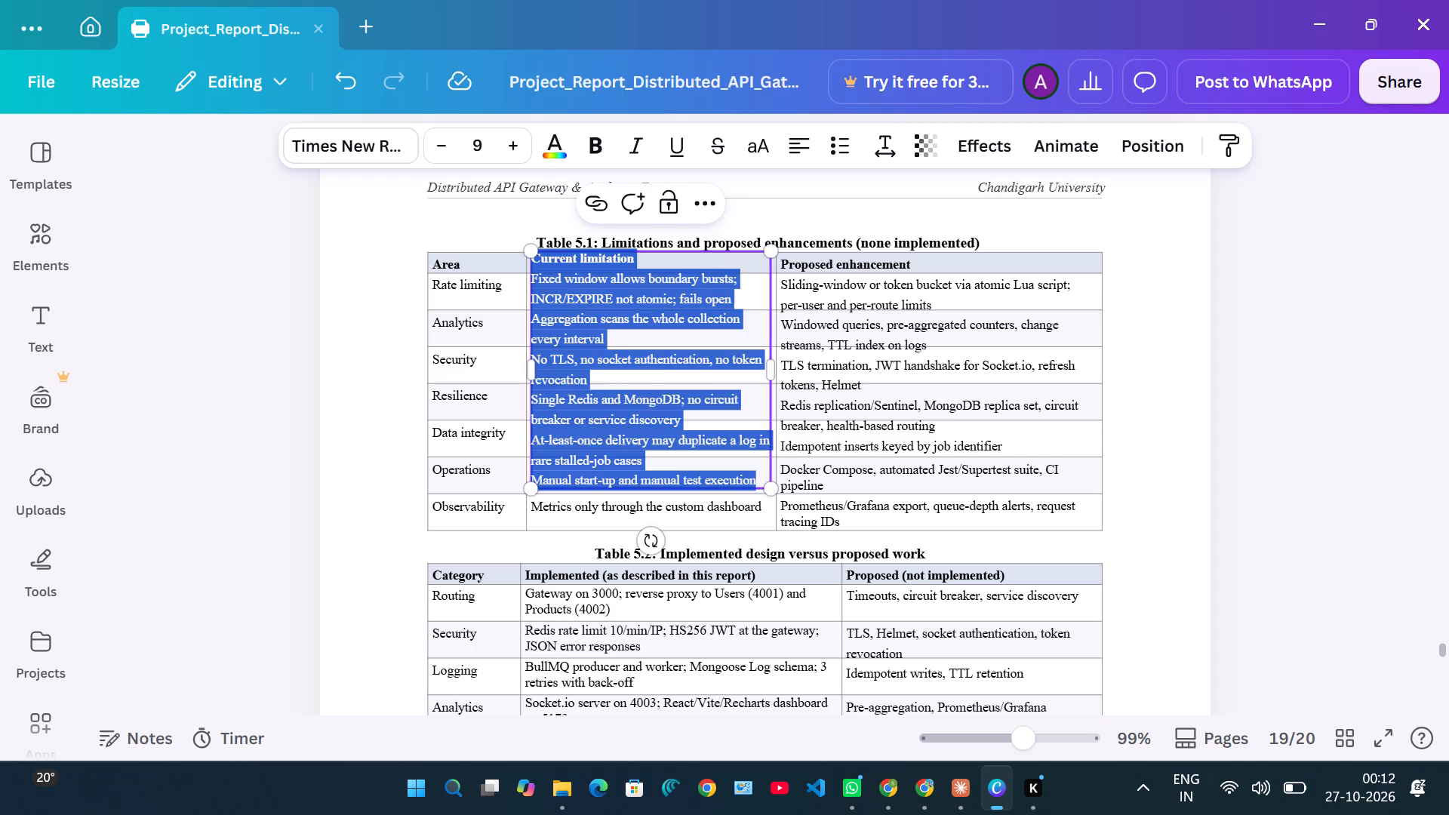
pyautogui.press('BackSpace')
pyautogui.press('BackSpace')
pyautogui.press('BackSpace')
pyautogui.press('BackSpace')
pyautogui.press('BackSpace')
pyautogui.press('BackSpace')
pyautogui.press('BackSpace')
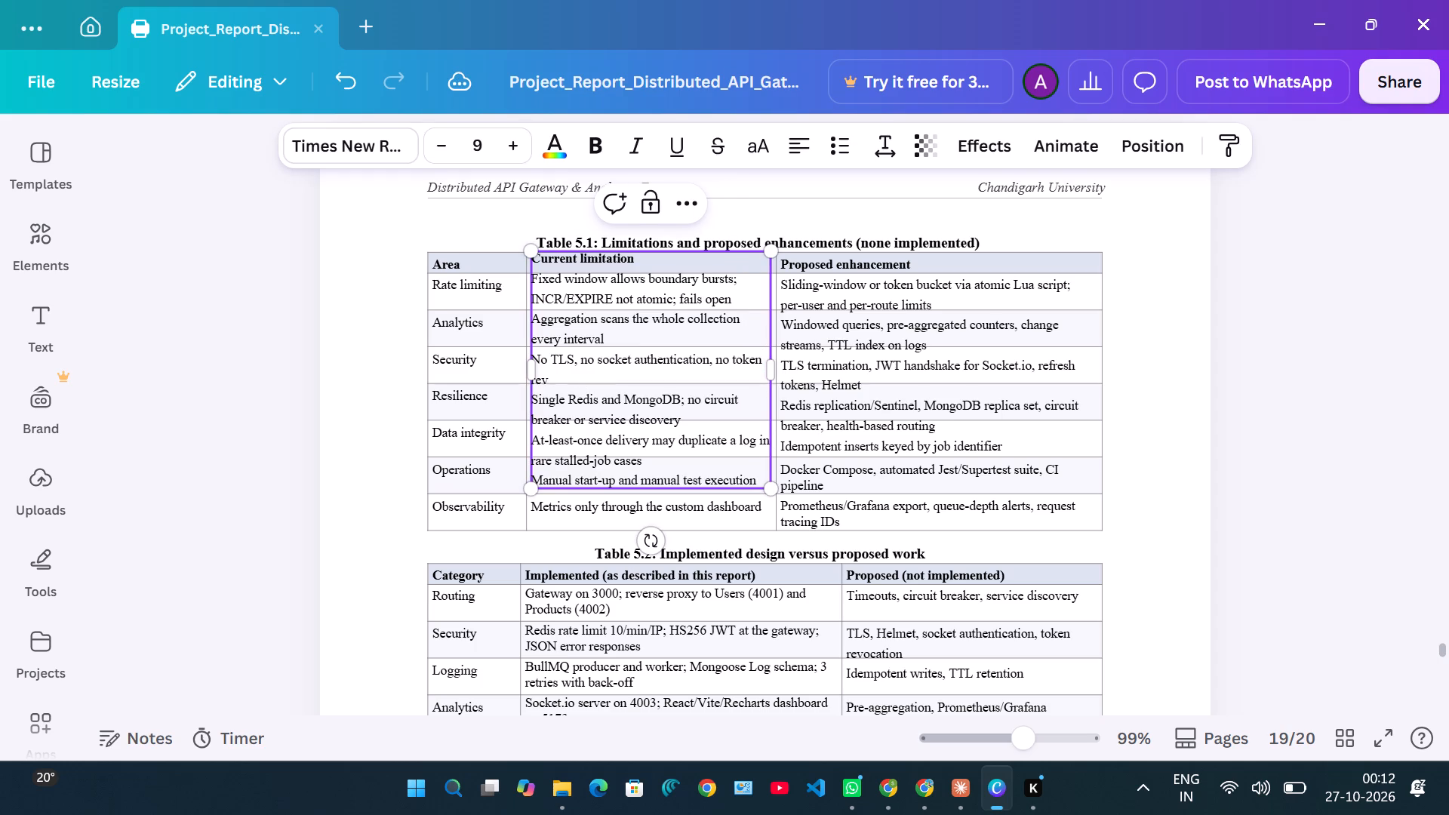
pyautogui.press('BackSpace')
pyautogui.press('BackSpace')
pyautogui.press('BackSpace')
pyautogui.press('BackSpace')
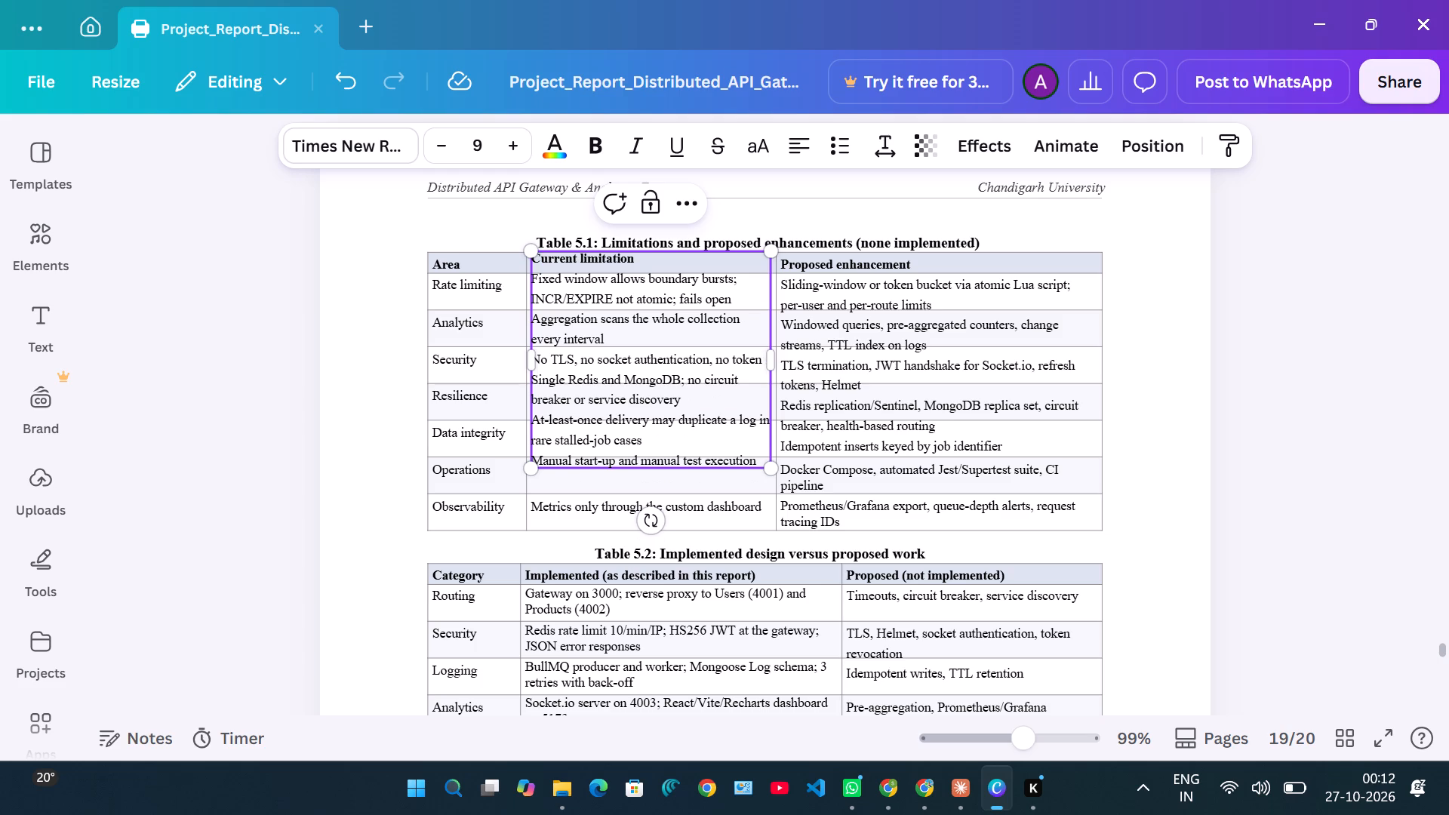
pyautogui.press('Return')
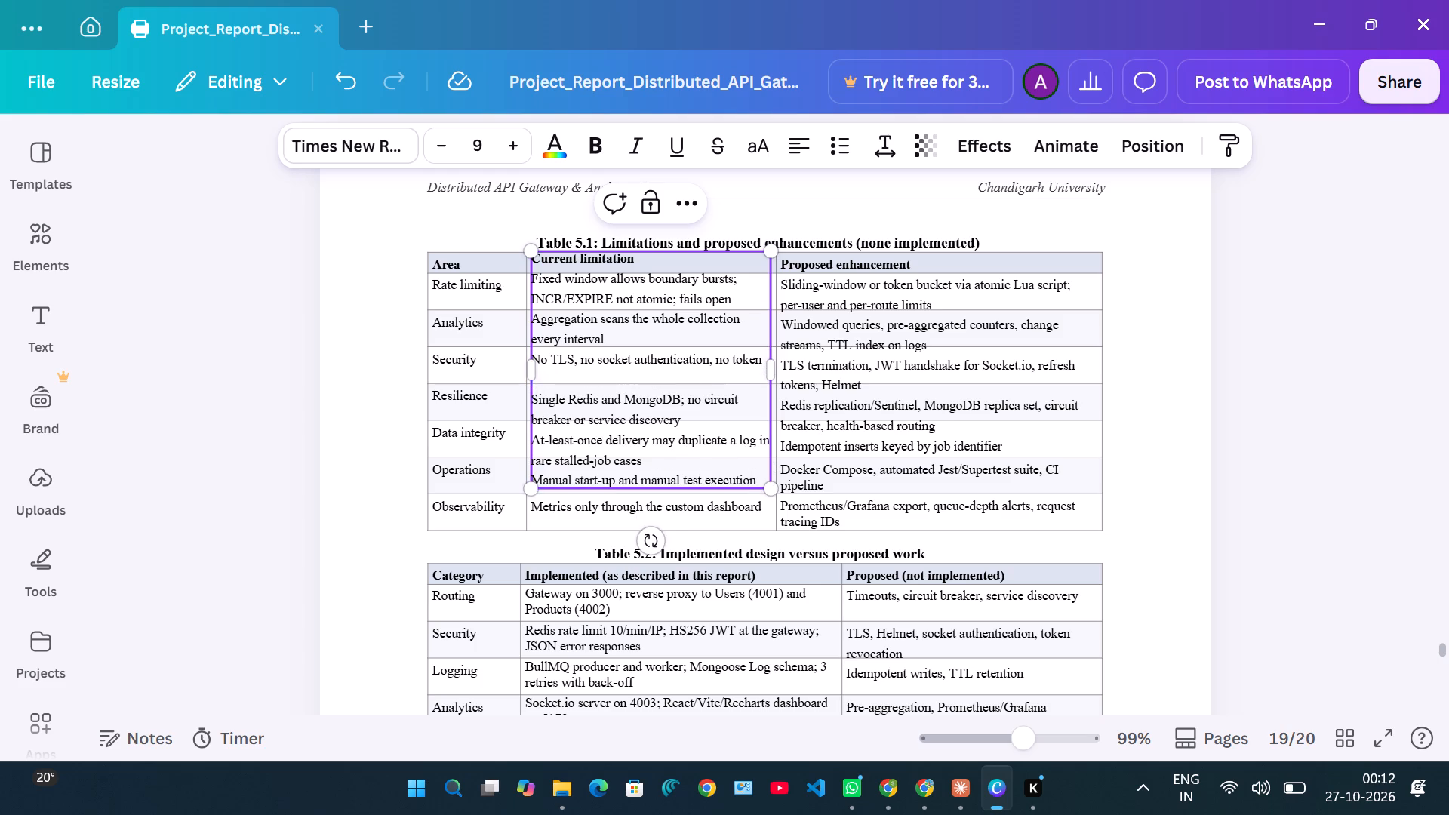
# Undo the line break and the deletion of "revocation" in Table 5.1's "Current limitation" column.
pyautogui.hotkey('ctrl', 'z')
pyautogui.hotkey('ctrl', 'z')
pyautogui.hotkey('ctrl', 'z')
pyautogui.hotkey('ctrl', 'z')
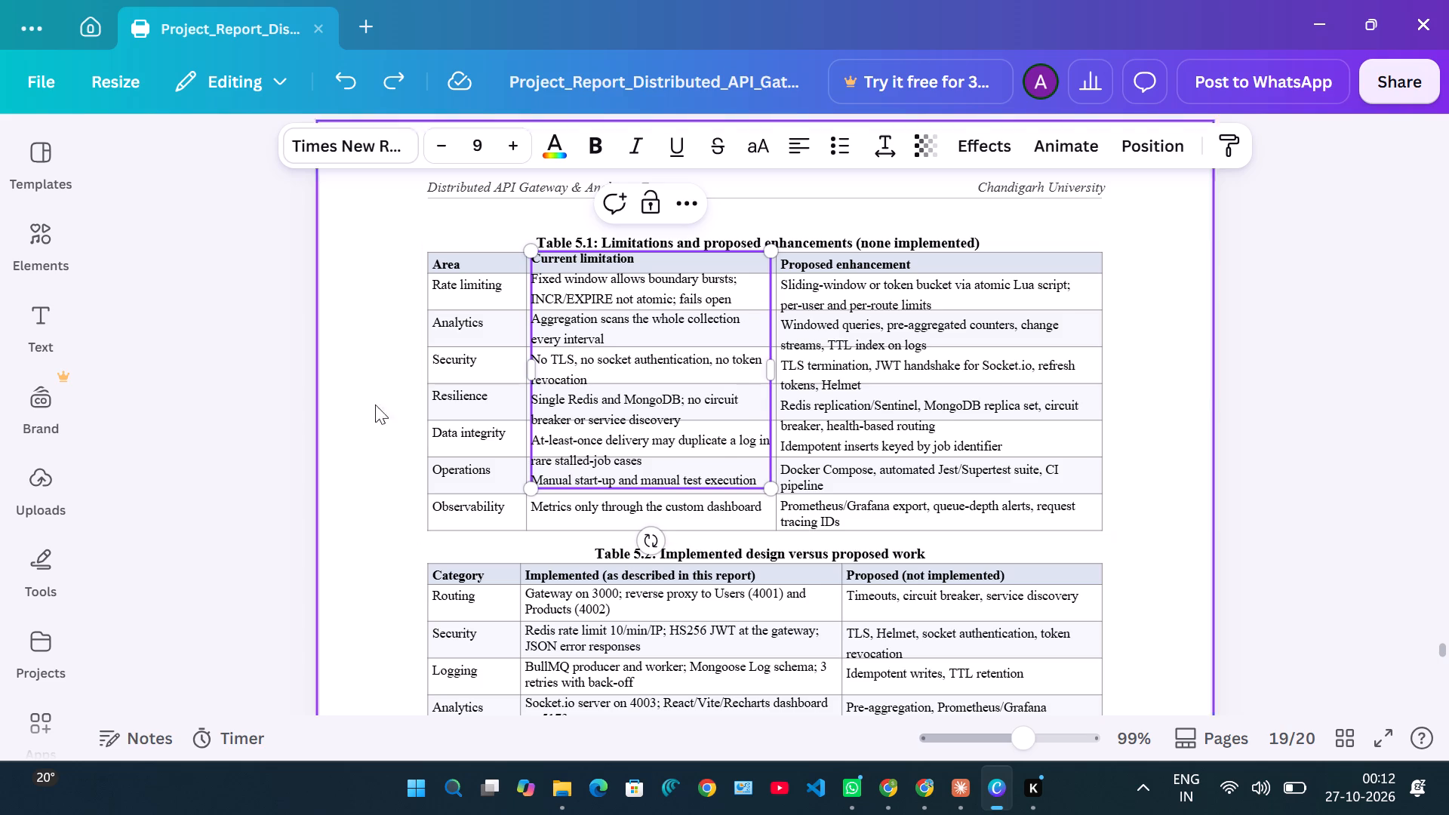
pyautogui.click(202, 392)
# Examine the remaining tables on page 19 and the references and appendices on page 20.
pyautogui.scroll(-1, 257, 390)
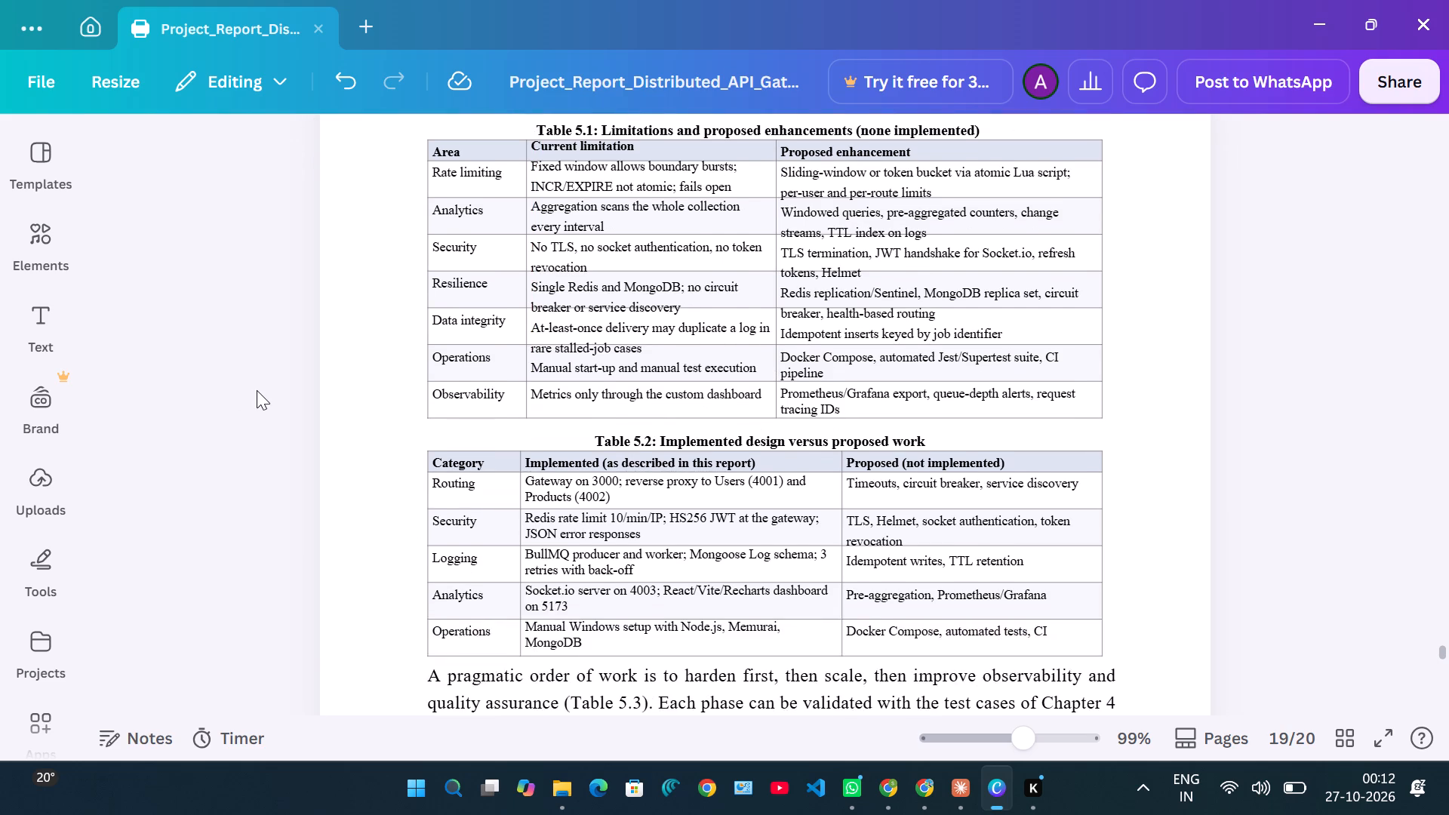
pyautogui.scroll(-9, 257, 390)
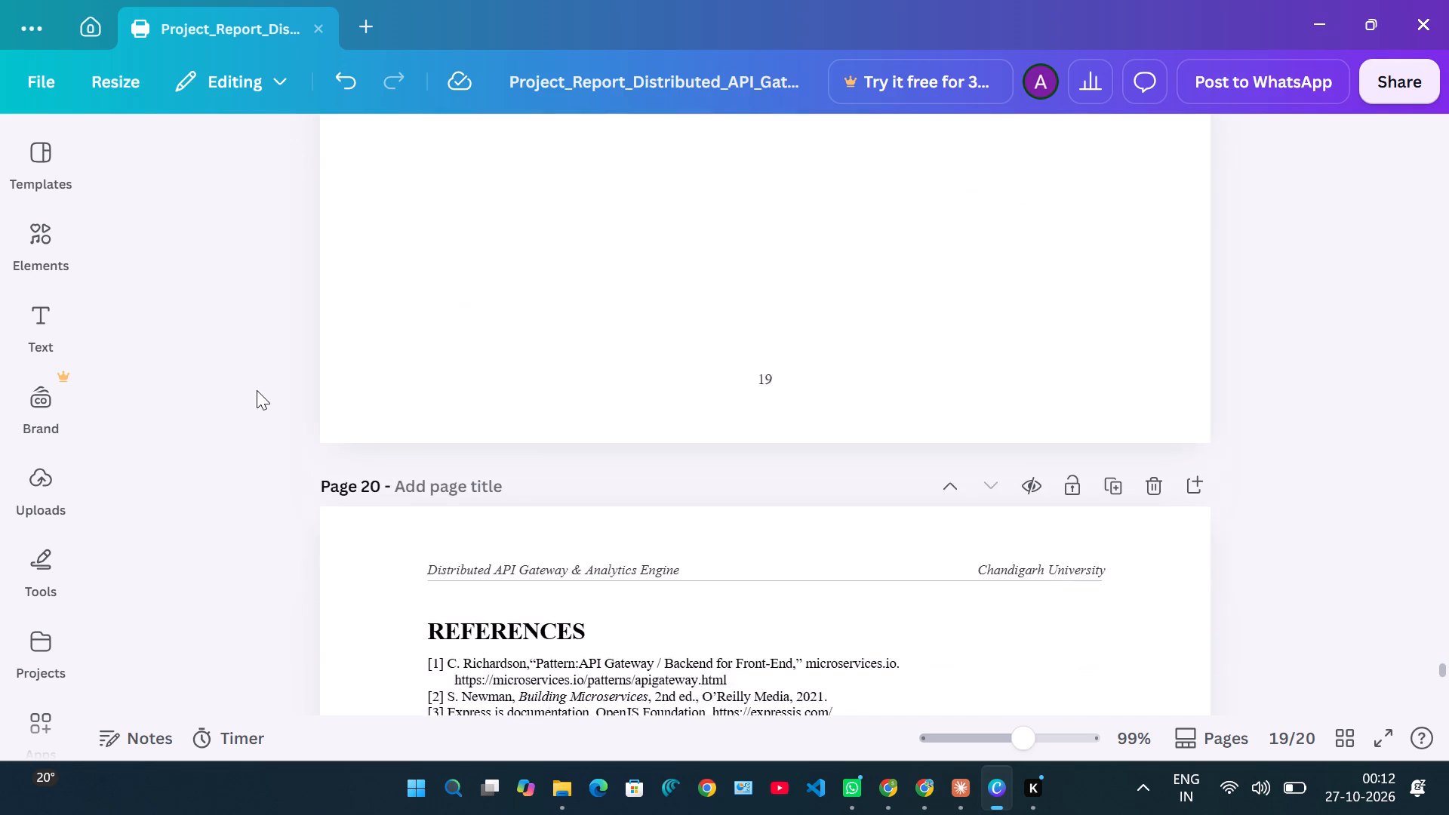
pyautogui.scroll(-7, 257, 390)
pyautogui.scroll(2, 257, 390)
pyautogui.scroll(-4, 257, 390)
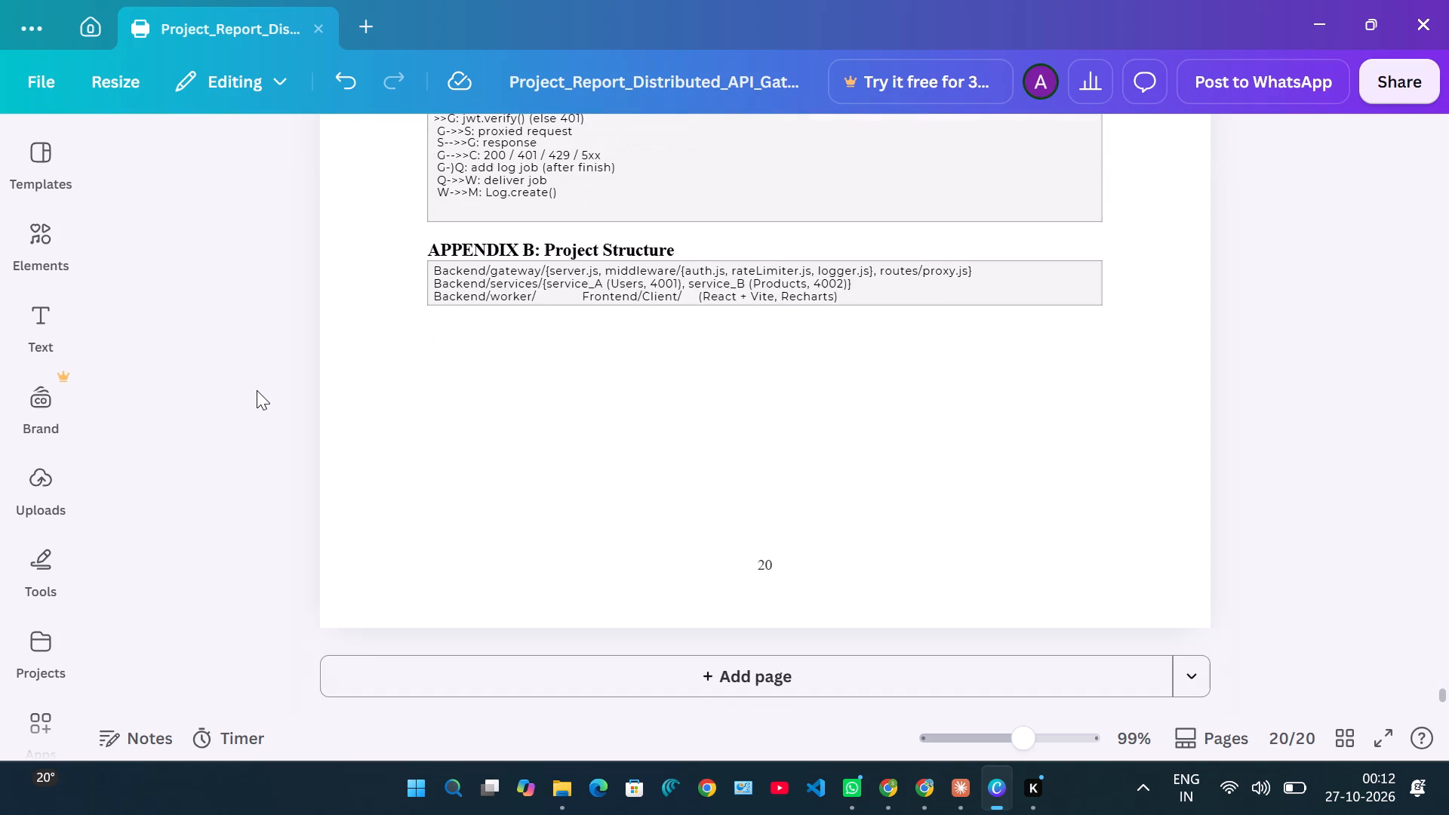
pyautogui.scroll(-4, 257, 390)
pyautogui.scroll(3, 1349, 444)
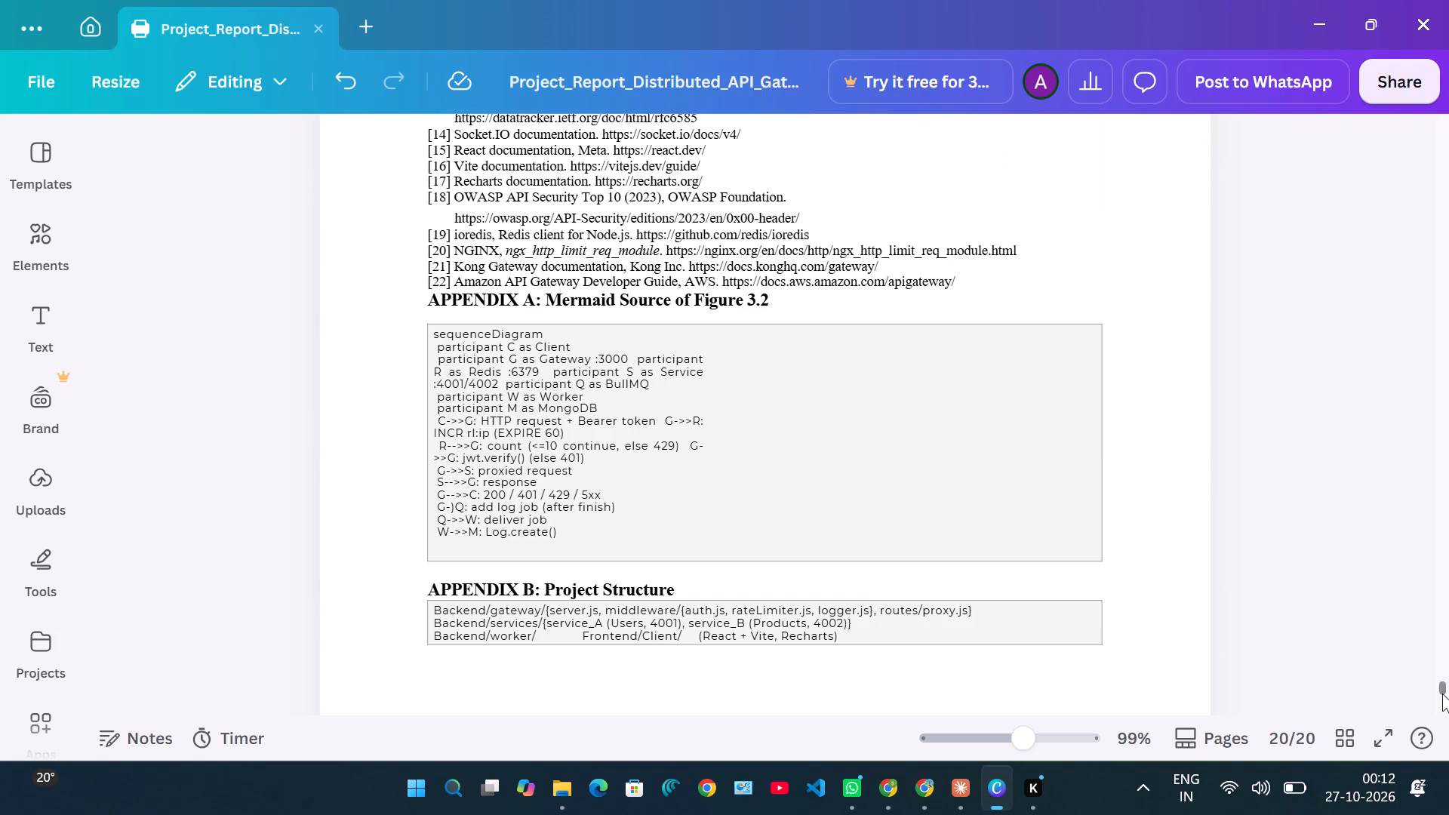
# Return to page 2 of the report and review its Acknowledgement section.
pyautogui.moveTo(1445, 690); pyautogui.dragTo(1414, 369)
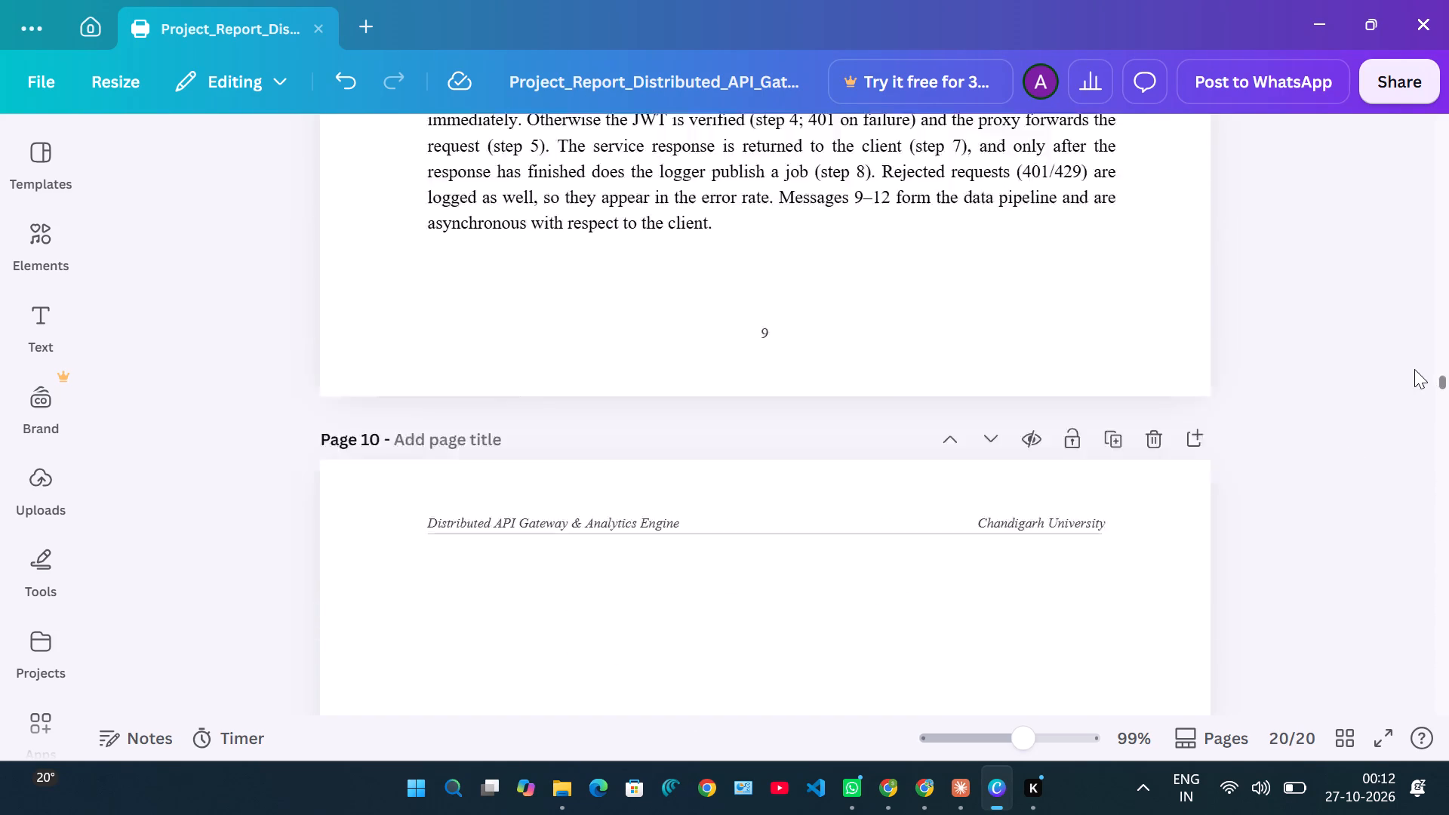
pyautogui.moveTo(1414, 369); pyautogui.dragTo(1402, 235)
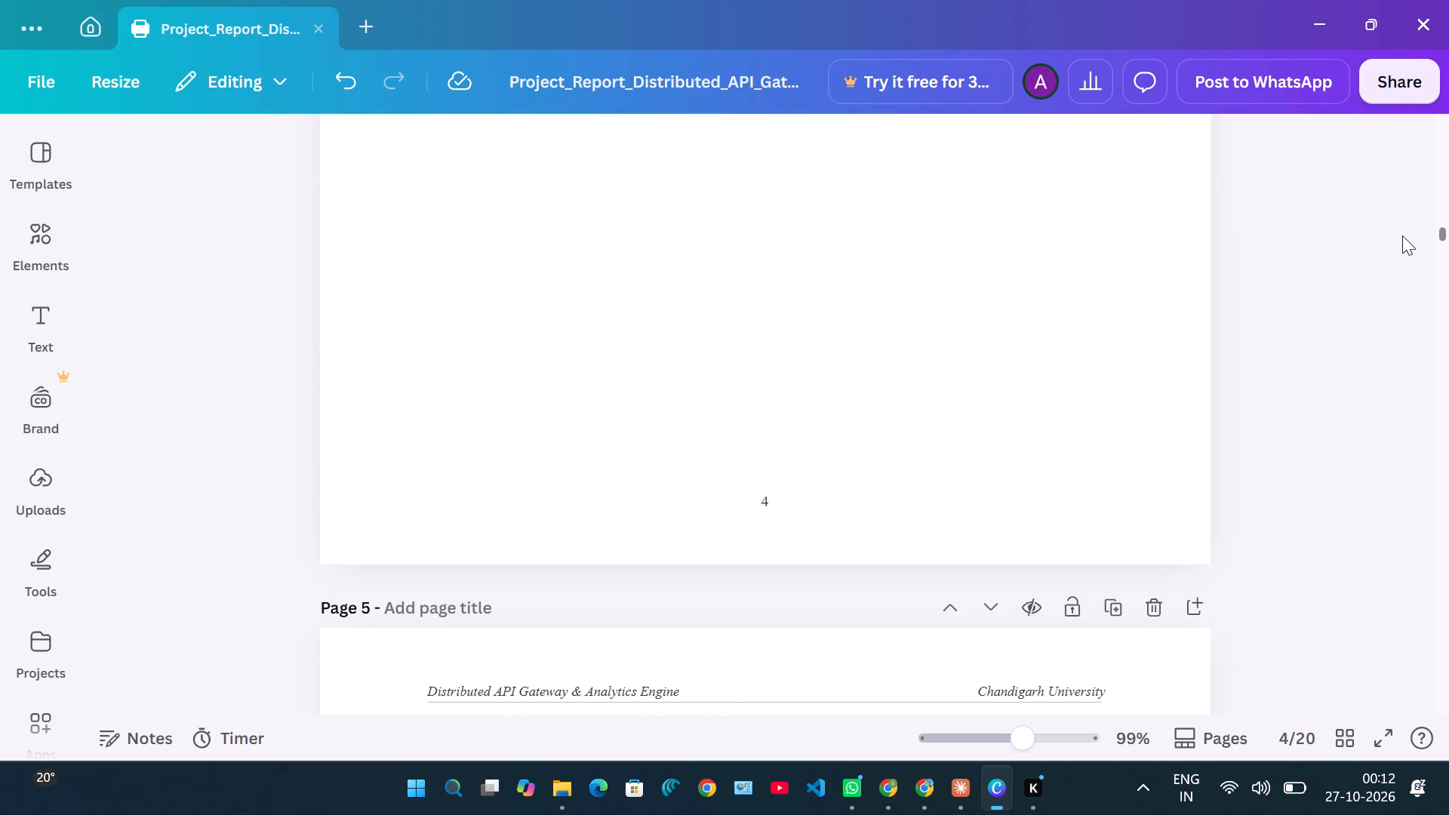
pyautogui.moveTo(1402, 235); pyautogui.dragTo(1401, 126)
pyautogui.scroll(-11, 1306, 316)
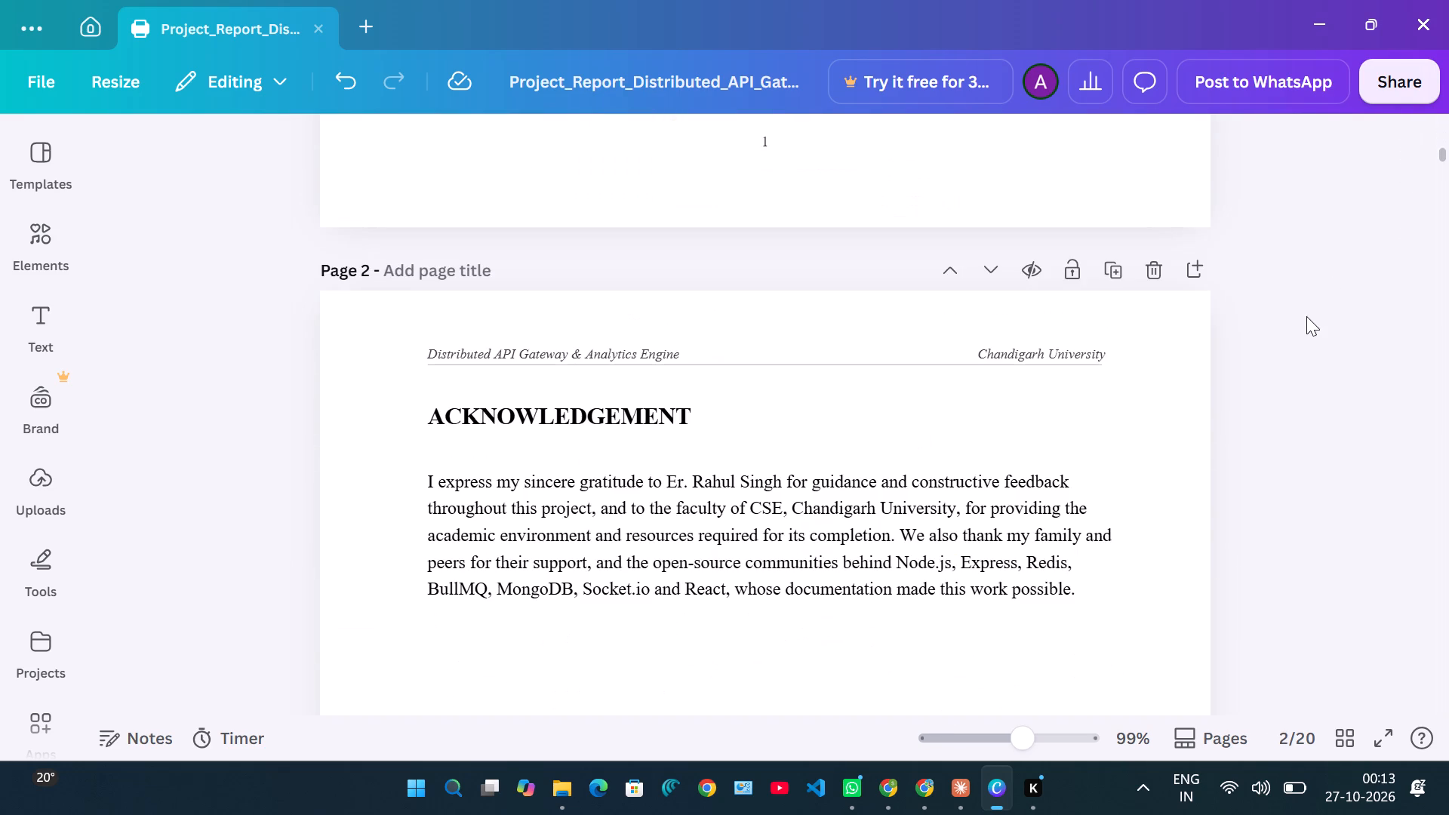
pyautogui.scroll(-3, 1306, 316)
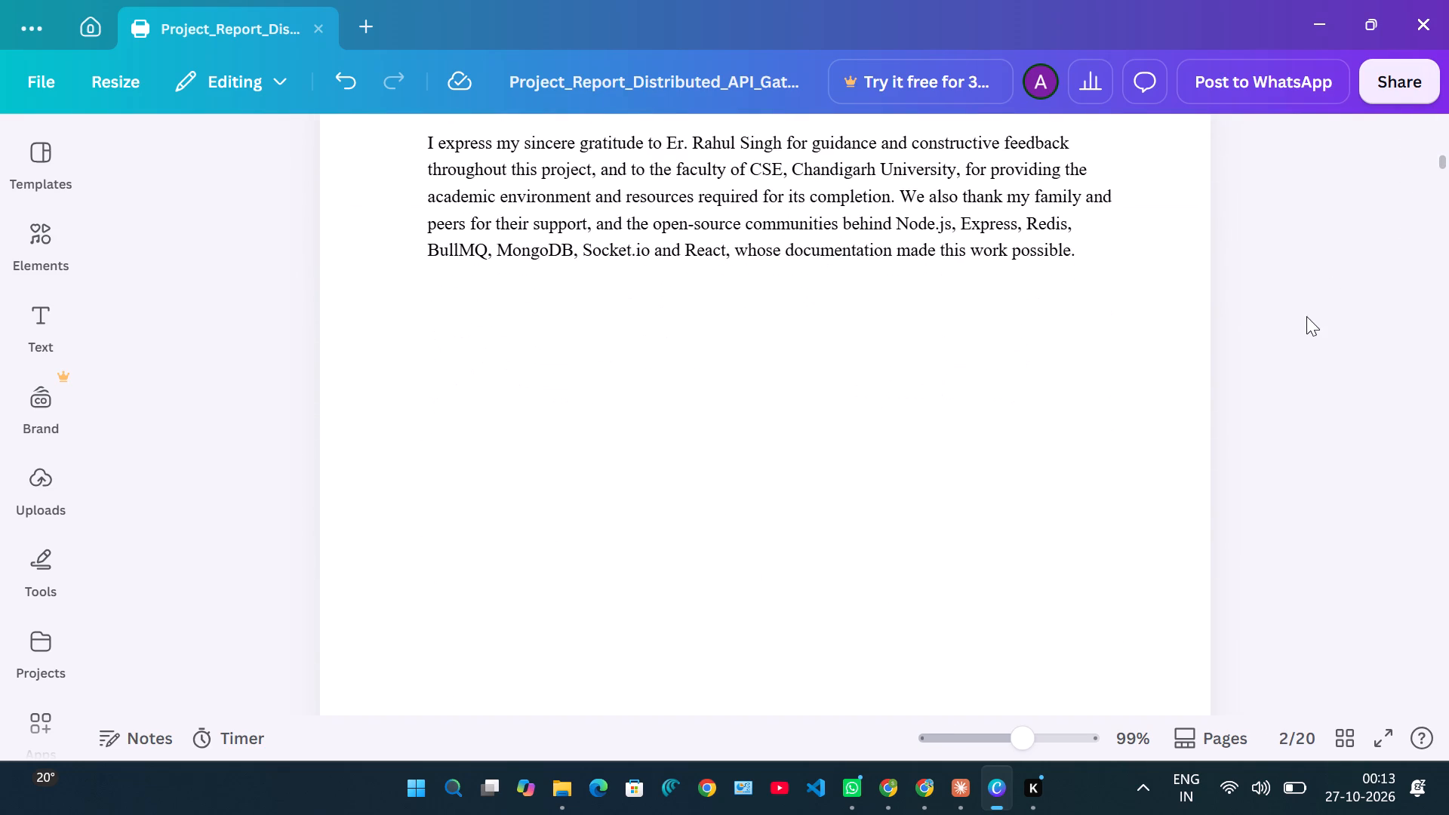
pyautogui.click(546, 792)
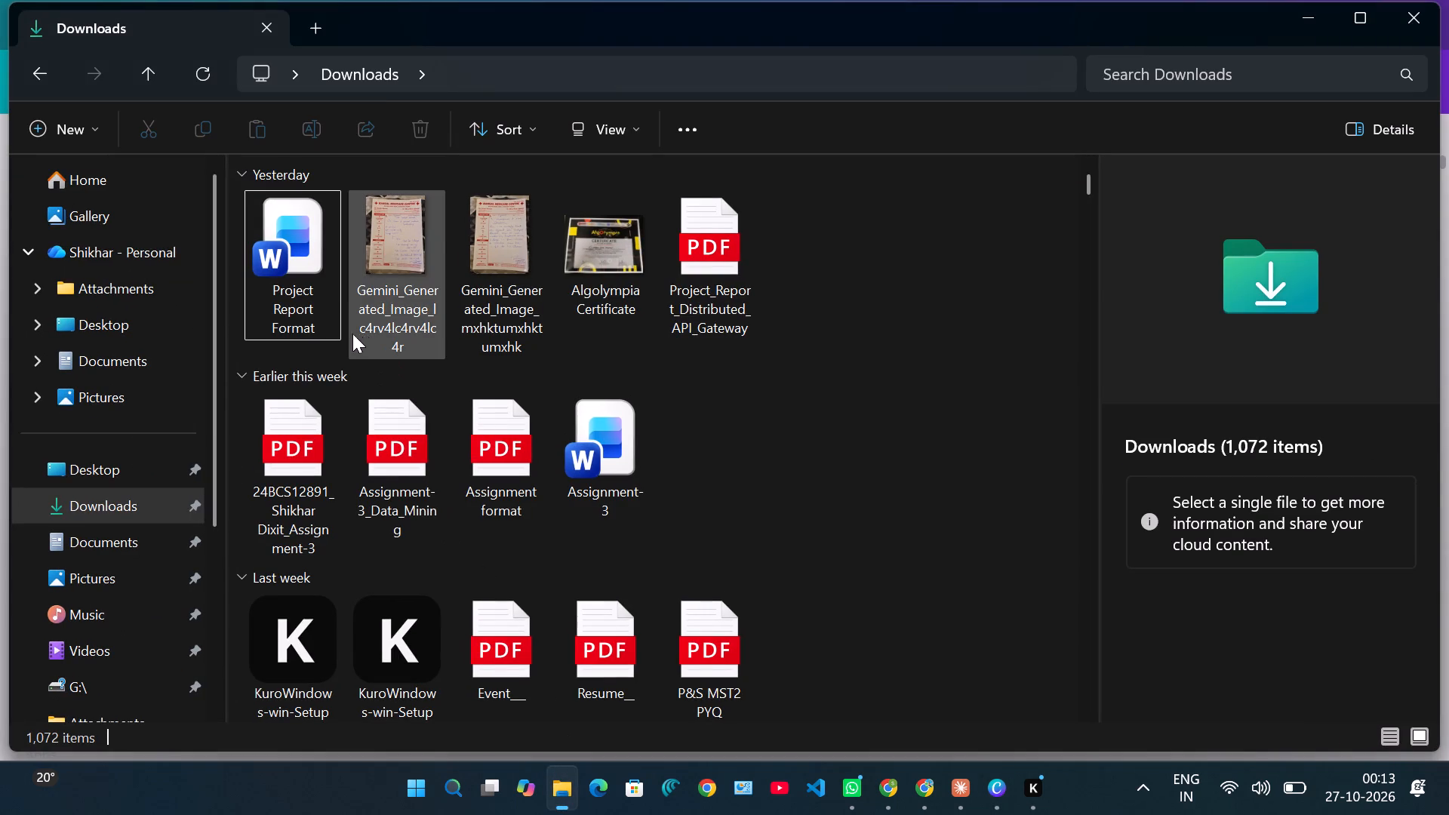
pyautogui.click(700, 305)
pyautogui.hotkey('ctrl', 'c')
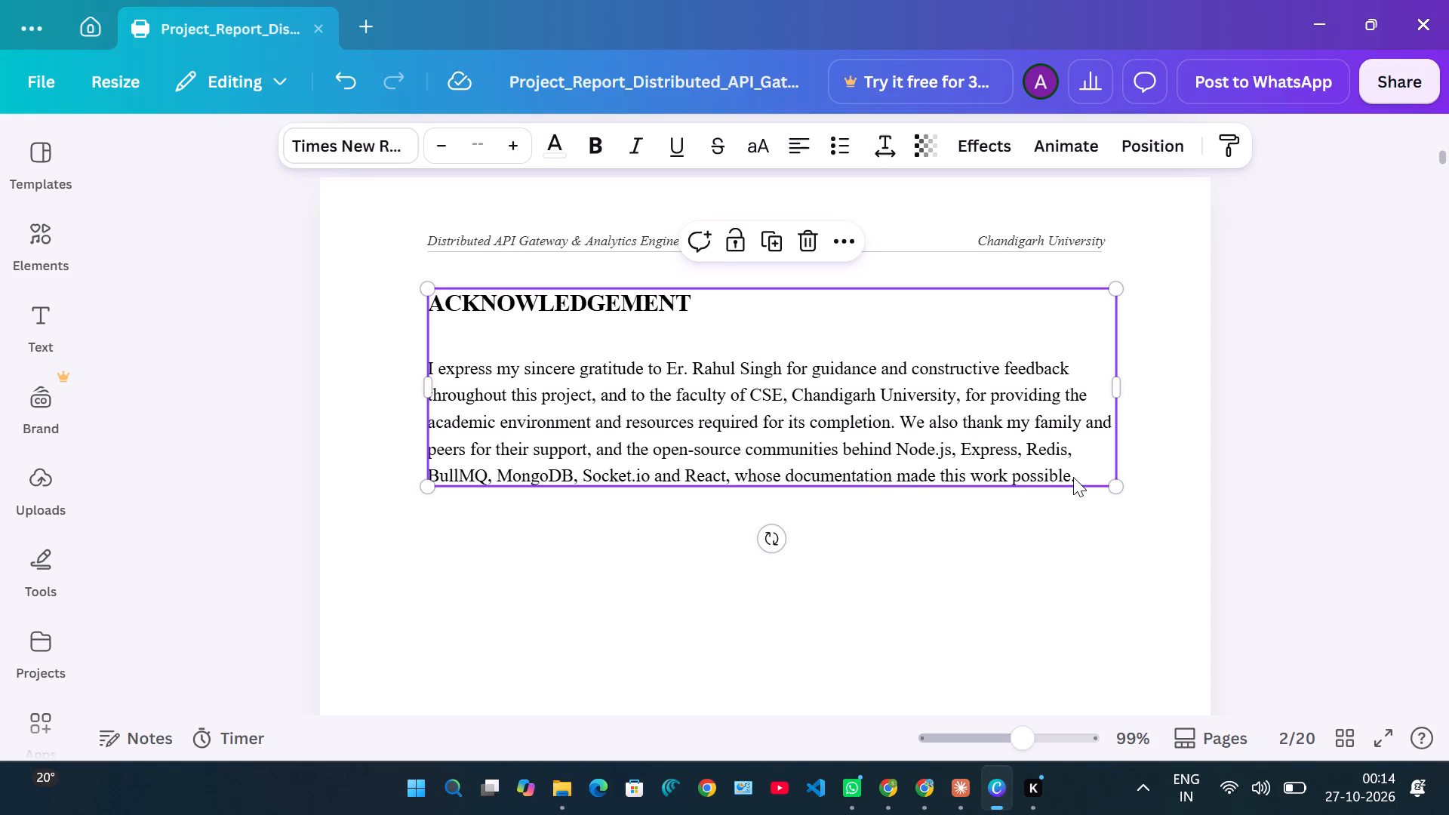
pyautogui.click(1073, 477)
pyautogui.moveTo(1073, 477); pyautogui.dragTo(482, 375)
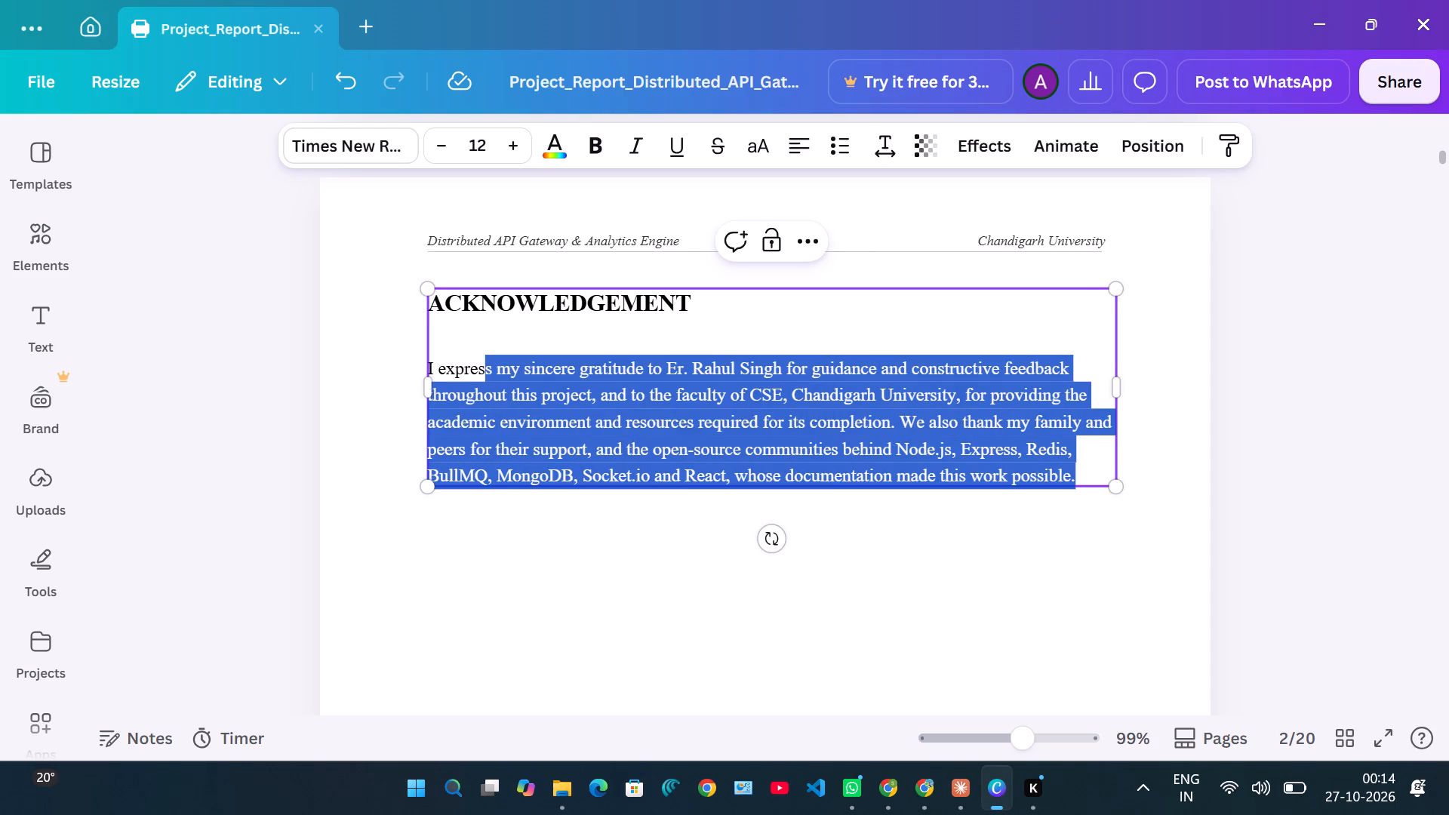
pyautogui.moveTo(482, 375); pyautogui.dragTo(444, 378)
pyautogui.hotkey('ctrl', 'v')
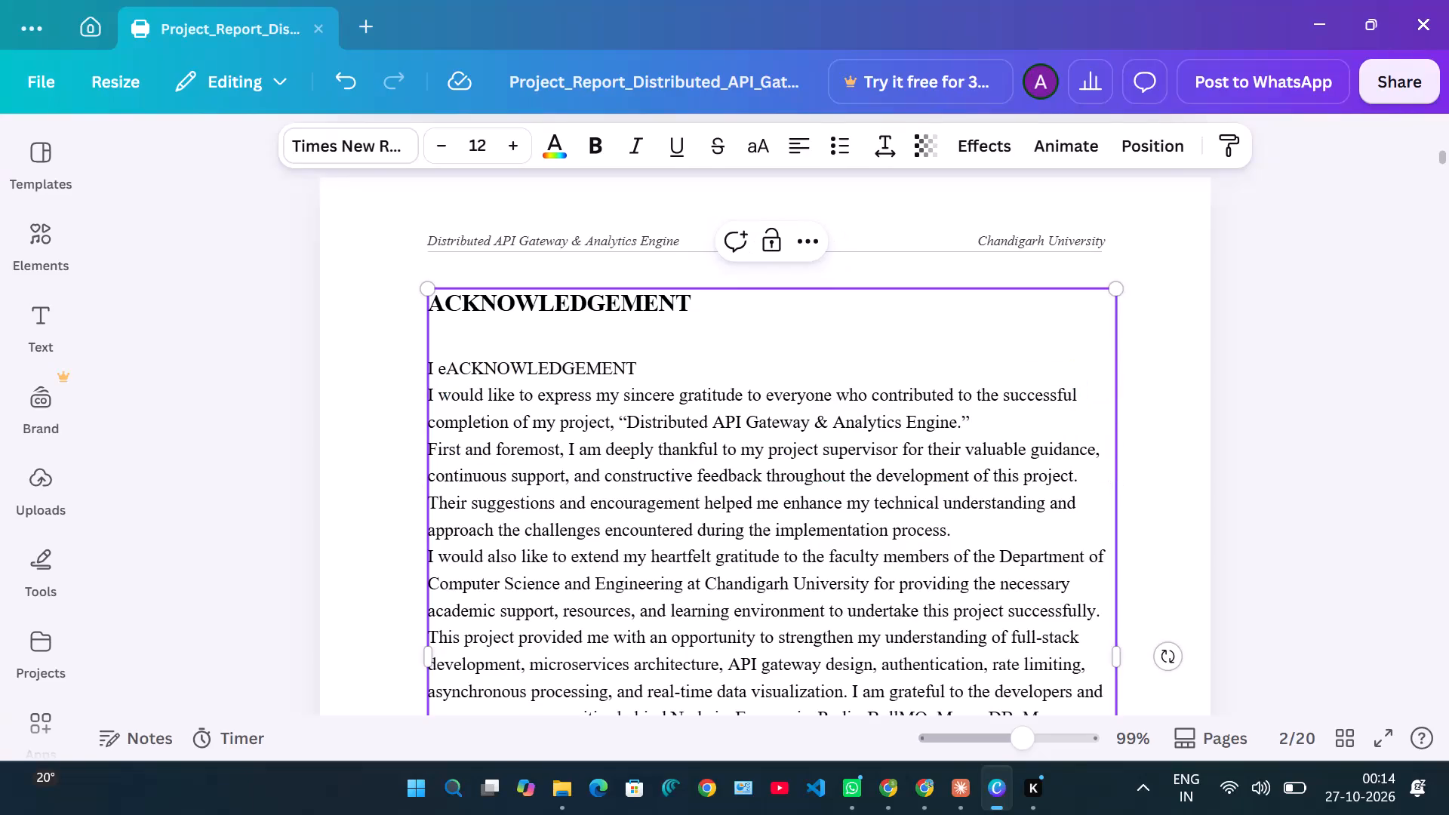
# Delete the leftover "I e" and the duplicate "ACKNOWLEDGEMENT" line above the pasted text on page 2.
pyautogui.click(445, 369)
pyautogui.press('BackSpace')
pyautogui.press('BackSpace')
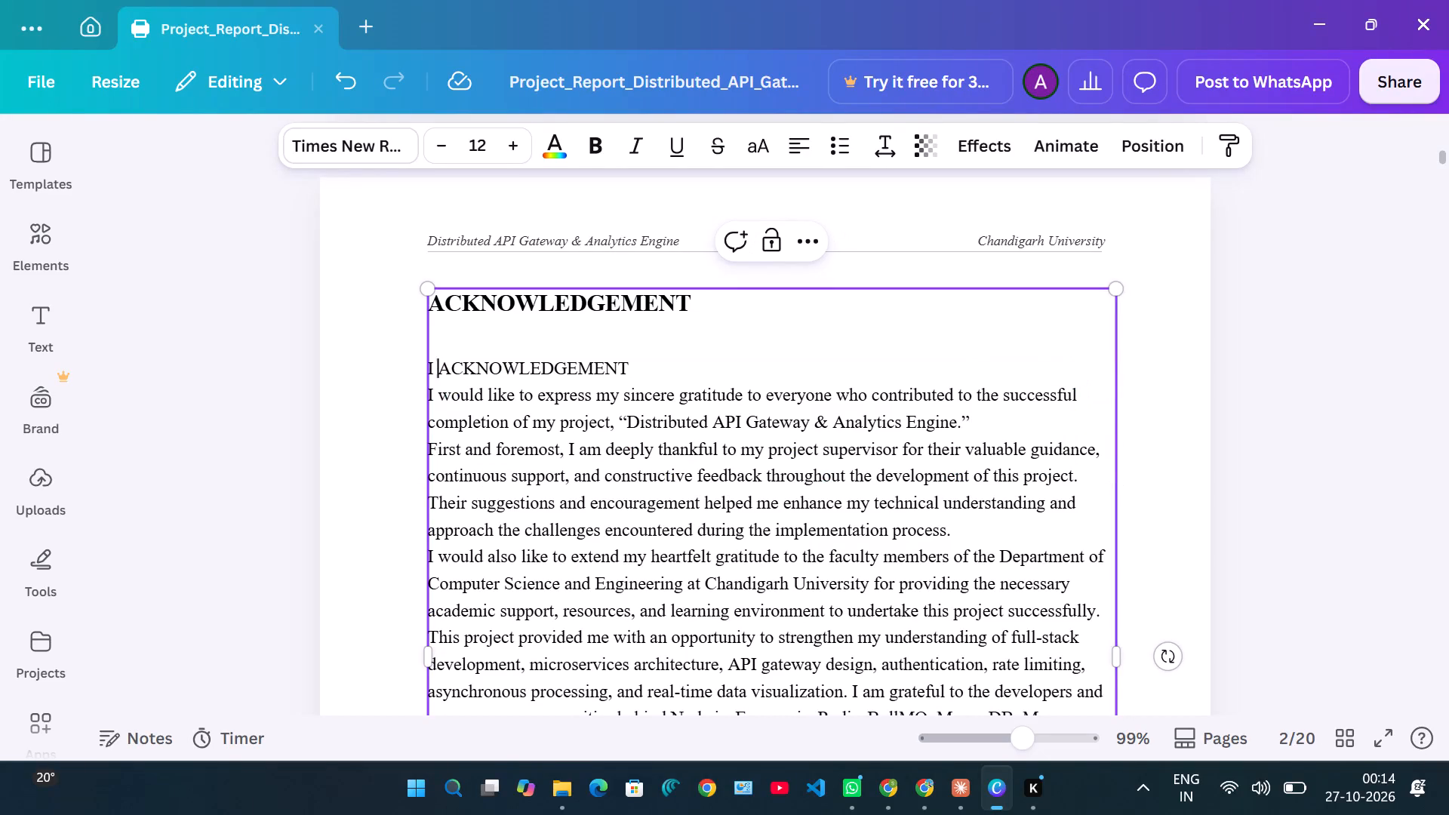
pyautogui.press('BackSpace')
pyautogui.click(648, 363)
pyautogui.press('BackSpace')
pyautogui.press('BackSpace')
pyautogui.press('BackSpace')
pyautogui.press('BackSpace')
pyautogui.press('BackSpace')
pyautogui.press('BackSpace')
pyautogui.press('BackSpace')
pyautogui.press('BackSpace')
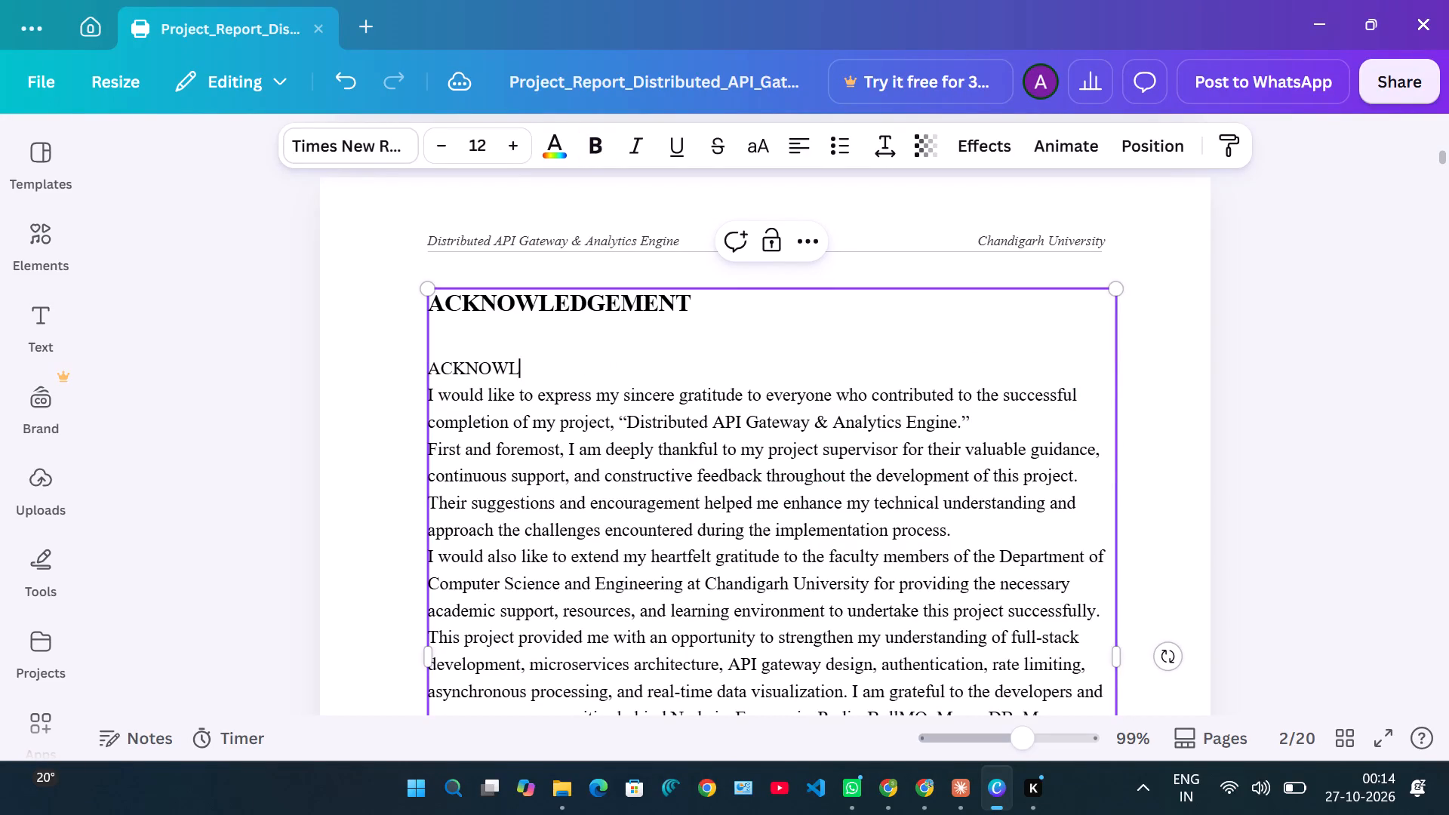
pyautogui.press('BackSpace')
pyautogui.press('BackSpace')
pyautogui.press('BackSpace')
pyautogui.press('BackSpace')
pyautogui.press('BackSpace')
pyautogui.press('BackSpace')
pyautogui.press('BackSpace')
# Insert the supervisor's name with the title "Er." after "my project supervisor" in the Acknowledgement on page 2.
pyautogui.scroll(-6, 648, 363)
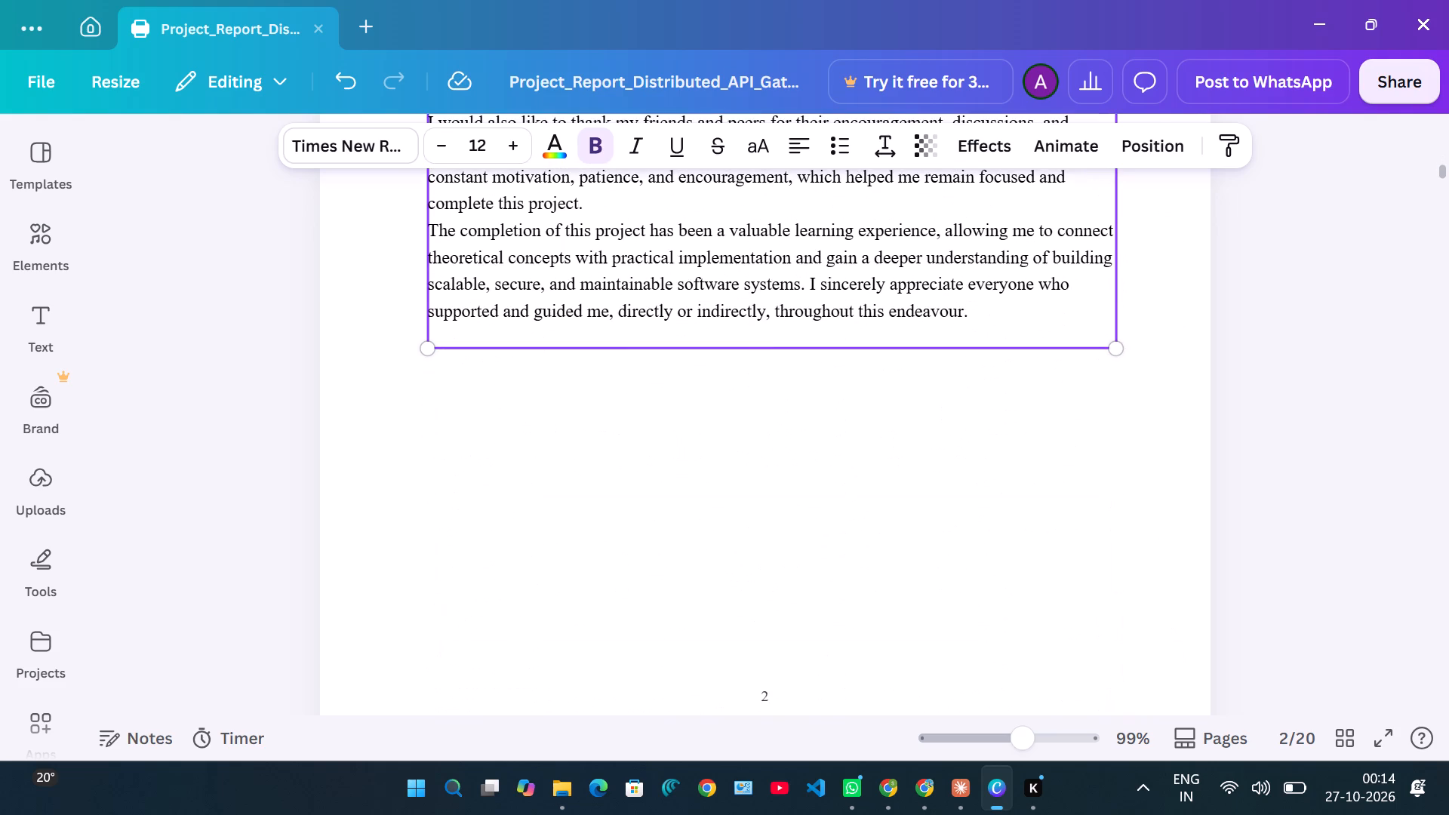
pyautogui.scroll(-3, 648, 363)
pyautogui.scroll(8, 648, 363)
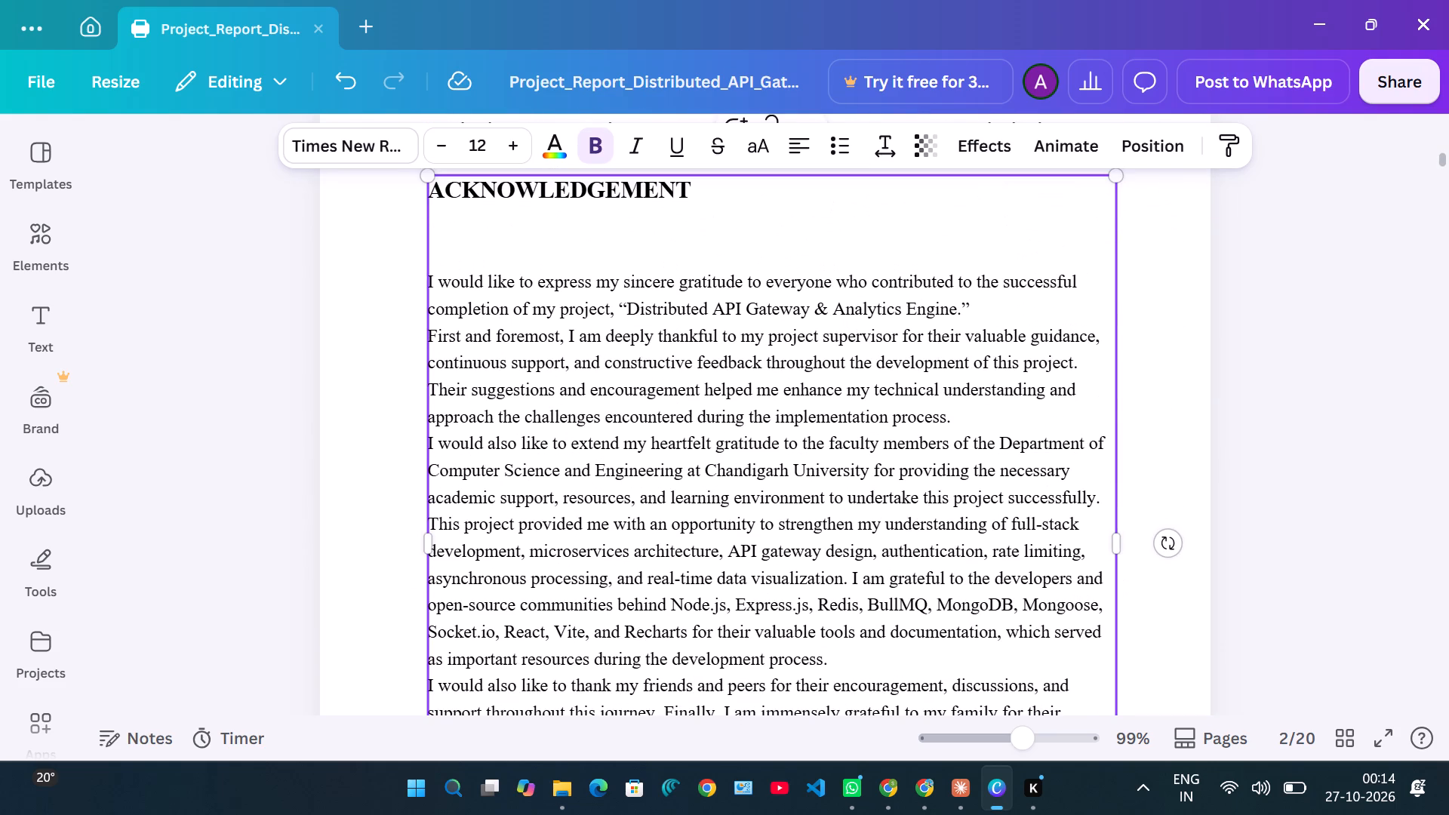
pyautogui.click(897, 337)
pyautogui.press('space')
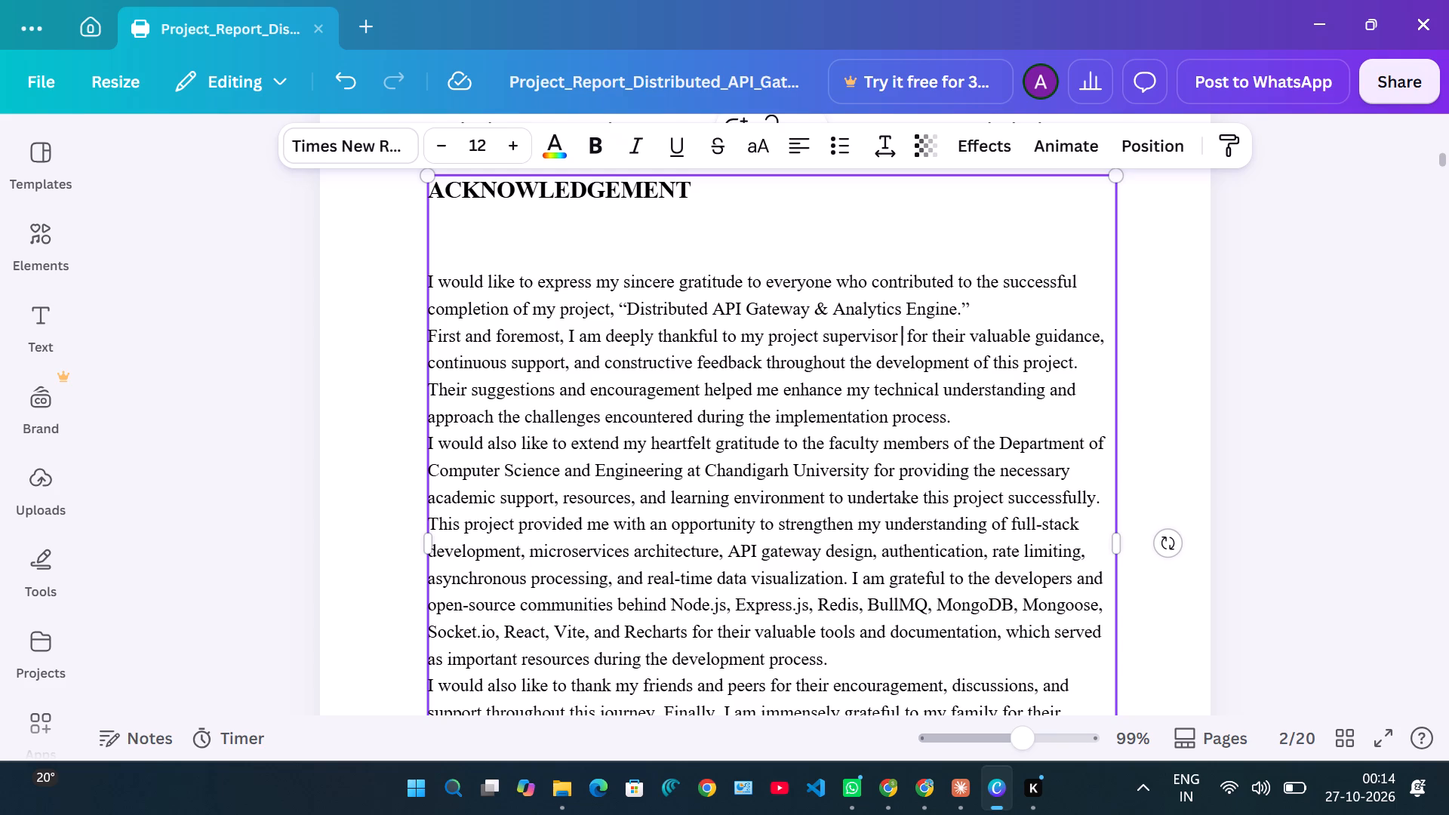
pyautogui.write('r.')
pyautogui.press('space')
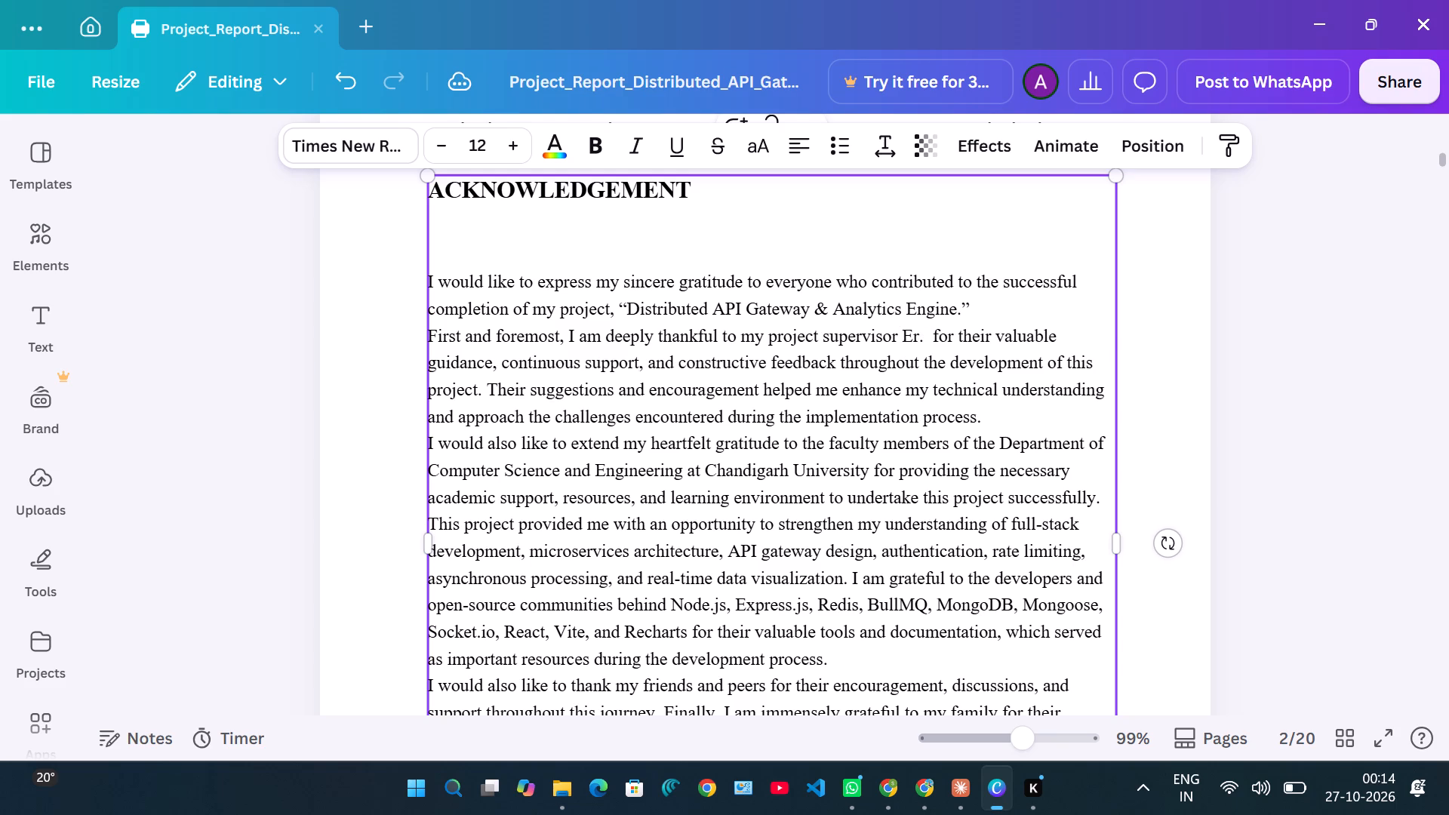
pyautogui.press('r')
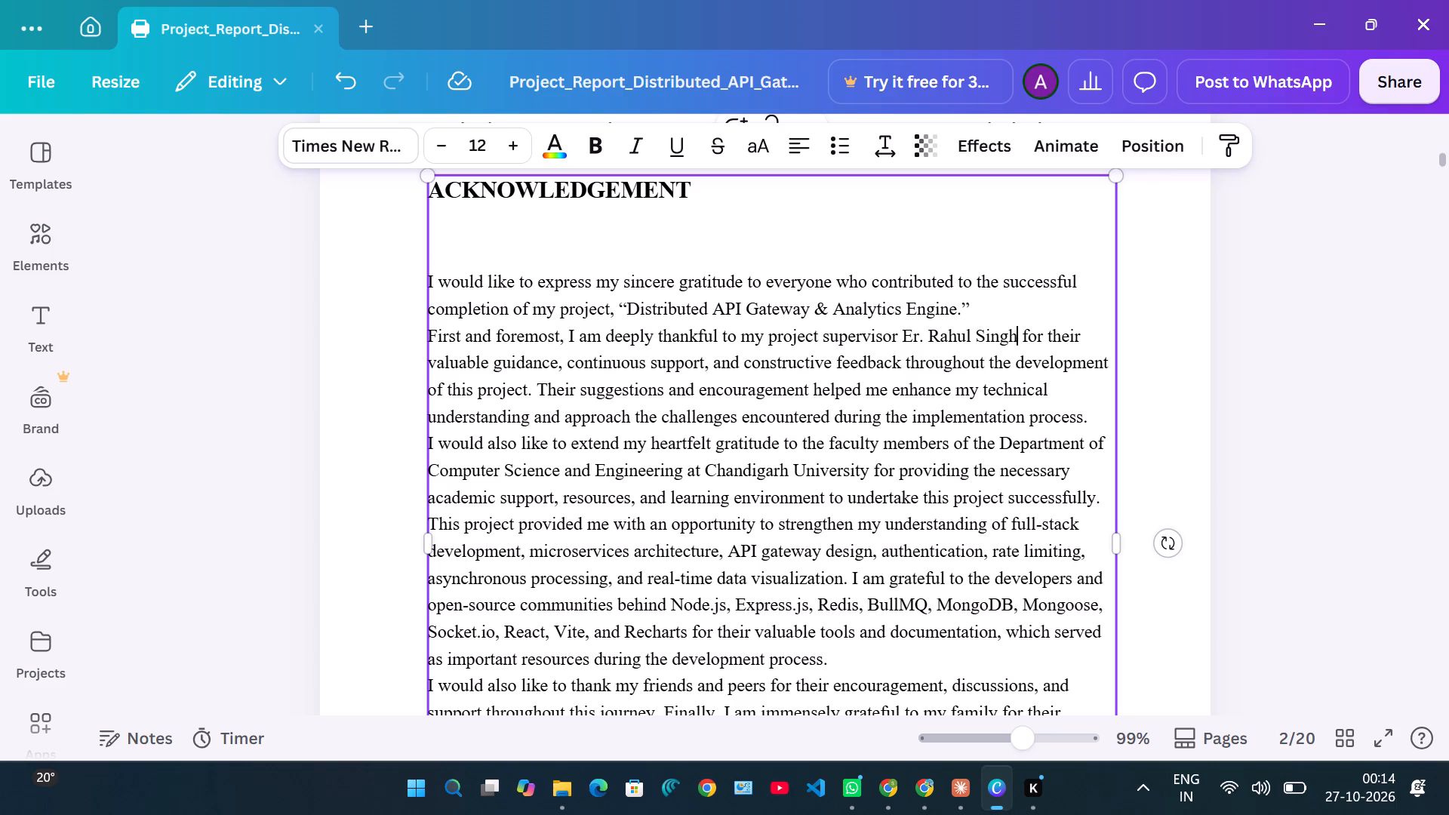
# Add a blank line after the Acknowledgement paragraphs ending "implementation process.", "development process." and "complete this project.".
pyautogui.click(1088, 417)
pyautogui.press('Return')
pyautogui.scroll(-1, 971, 460)
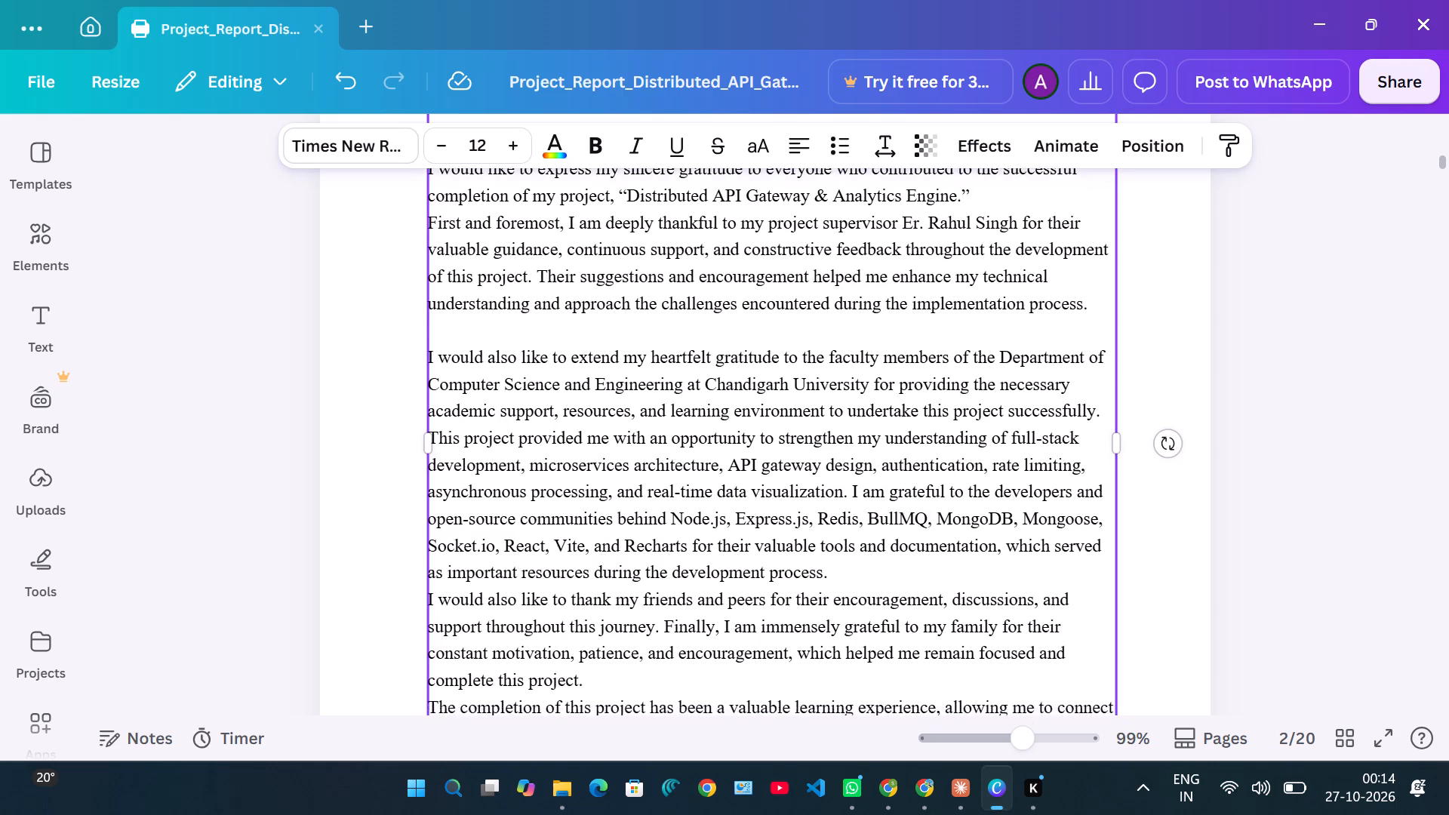
pyautogui.scroll(-1, 971, 460)
pyautogui.click(855, 462)
pyautogui.press('Return')
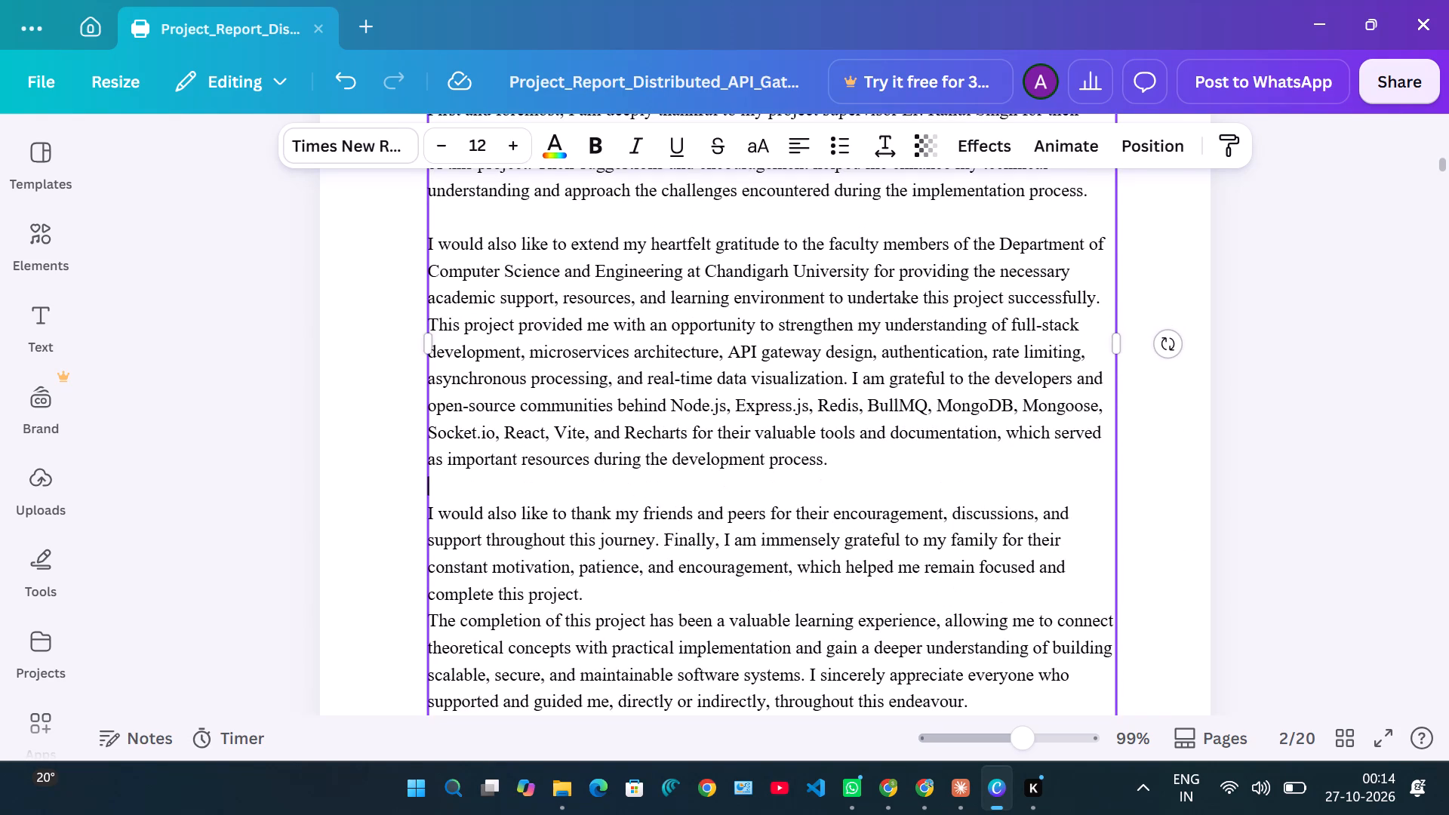
pyautogui.scroll(-2, 855, 462)
pyautogui.click(613, 371)
pyautogui.press('Return')
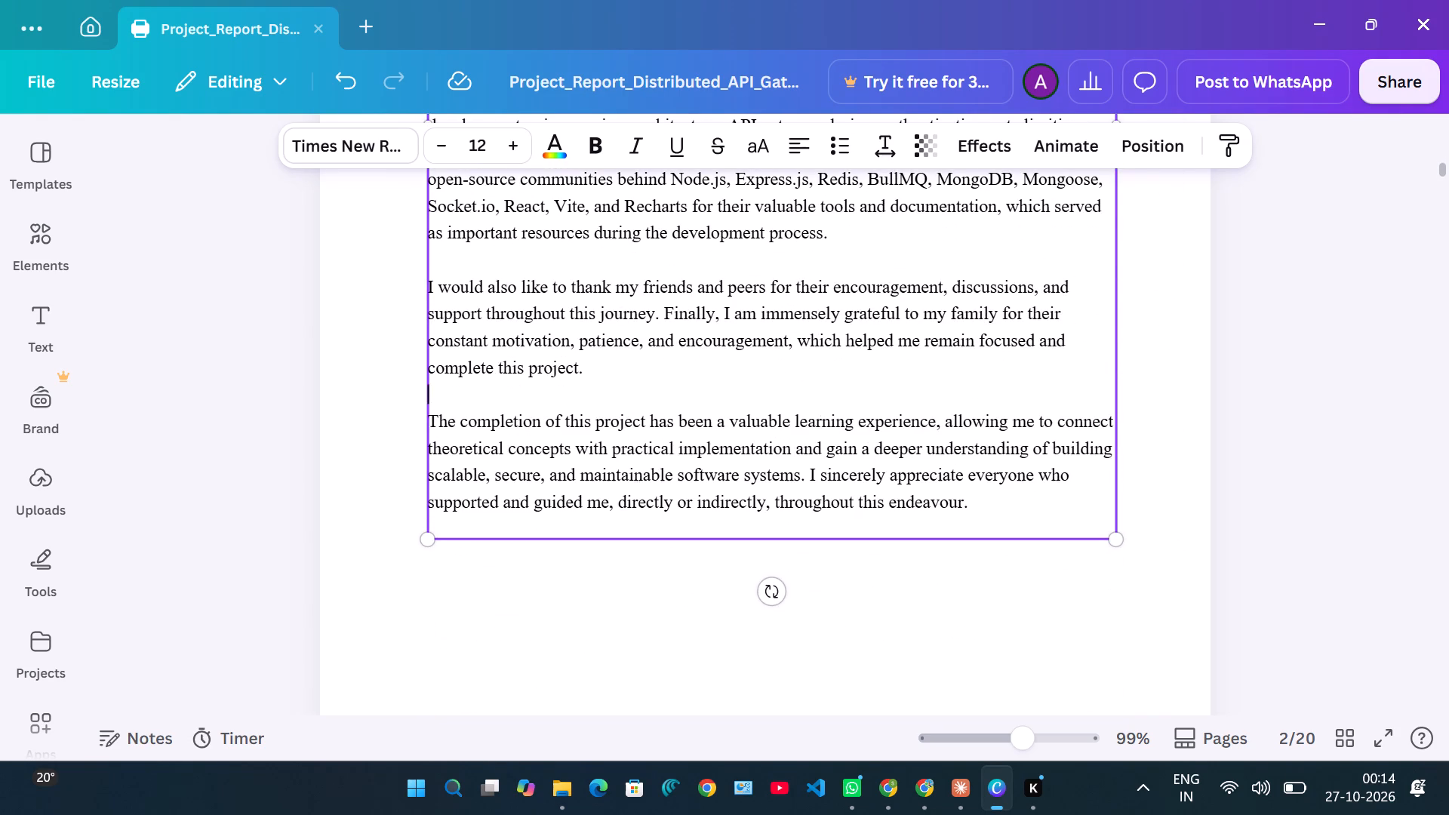
# Remove the extra blank line between the ACKNOWLEDGEMENT heading and the first paragraph.
pyautogui.scroll(4, 746, 364)
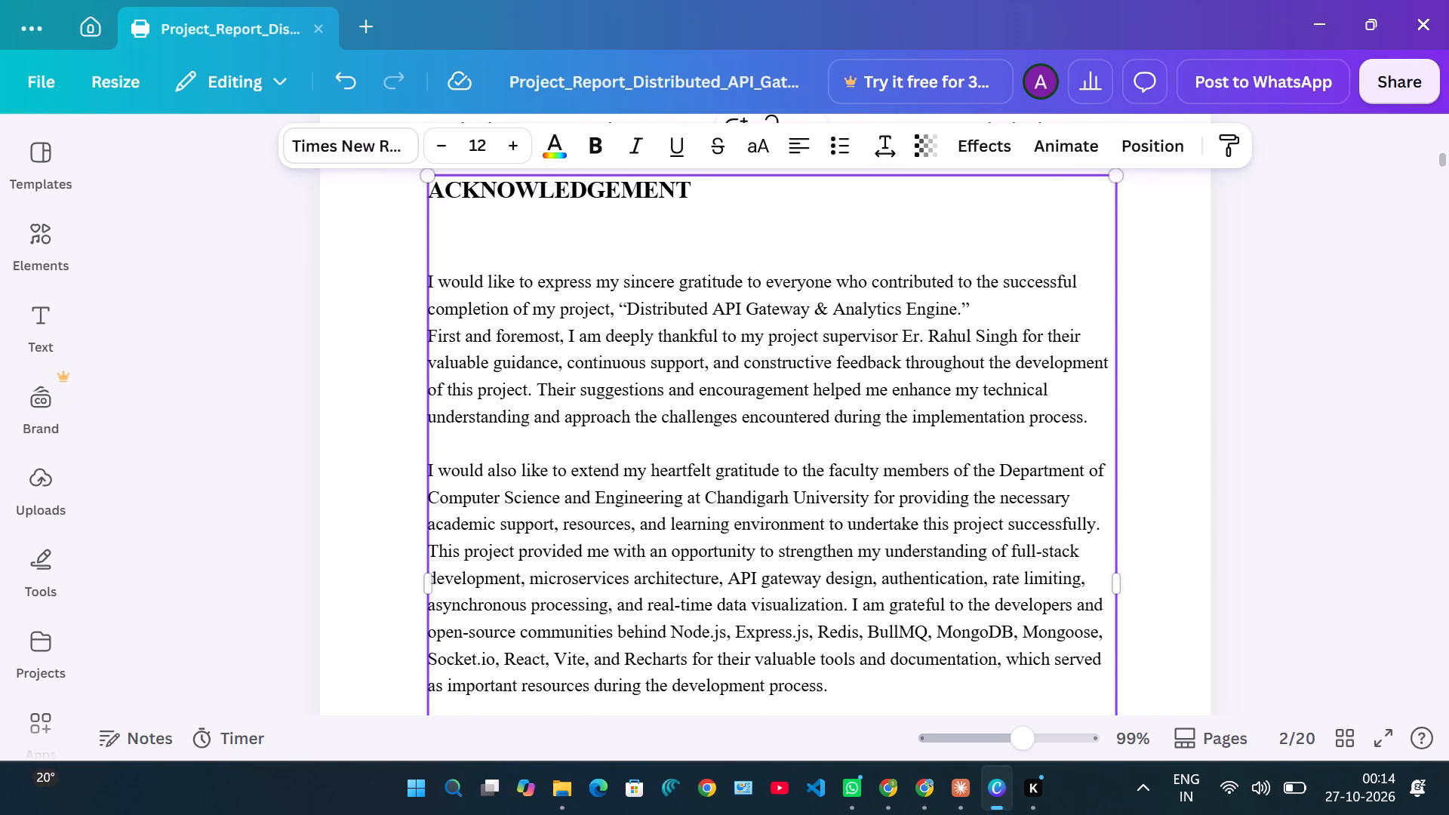
pyautogui.click(570, 247)
pyautogui.press('BackSpace')
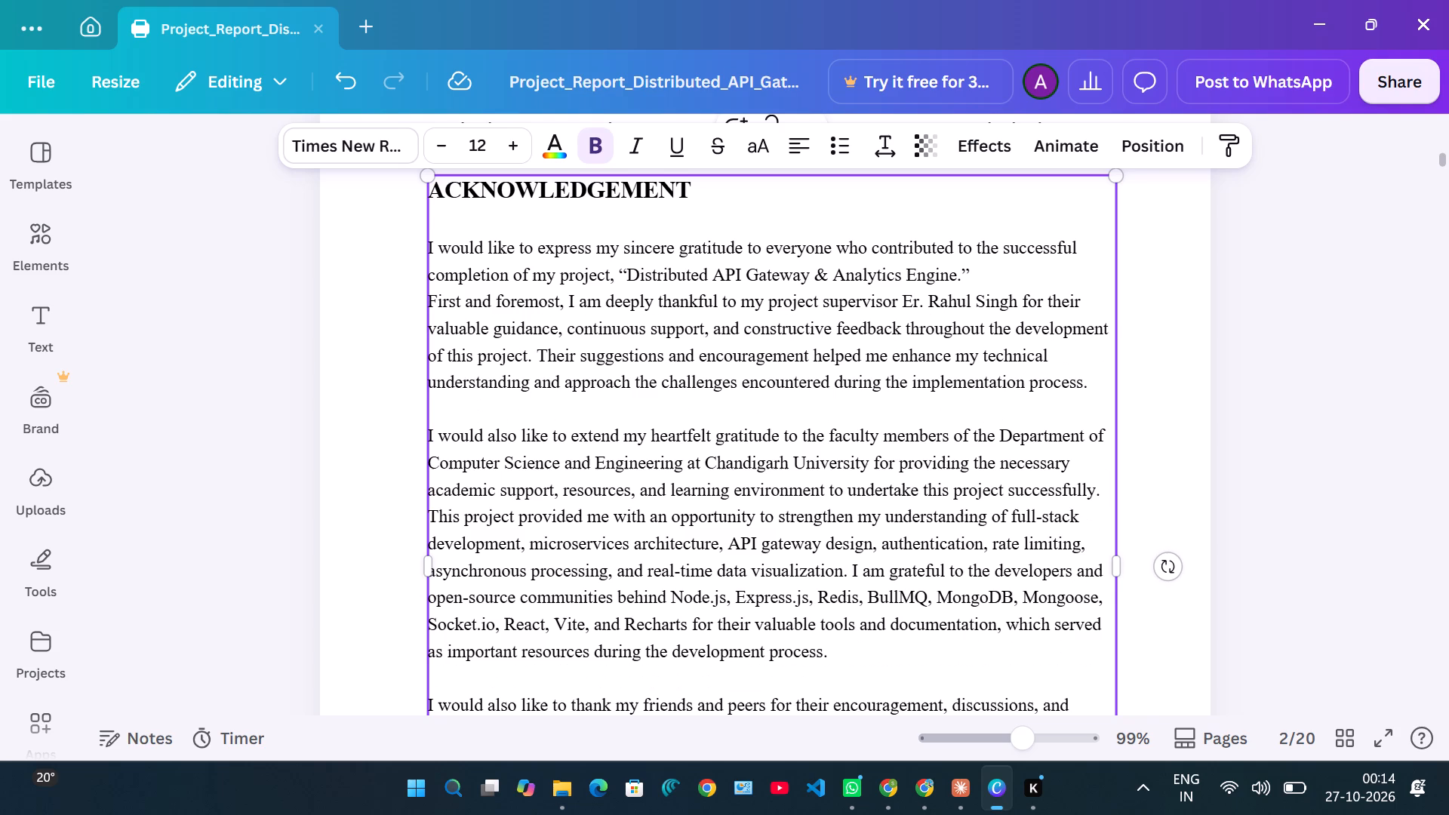
# Change "I" to "We" at the start of the Acknowledgement's opening sentence.
pyautogui.click(433, 248)
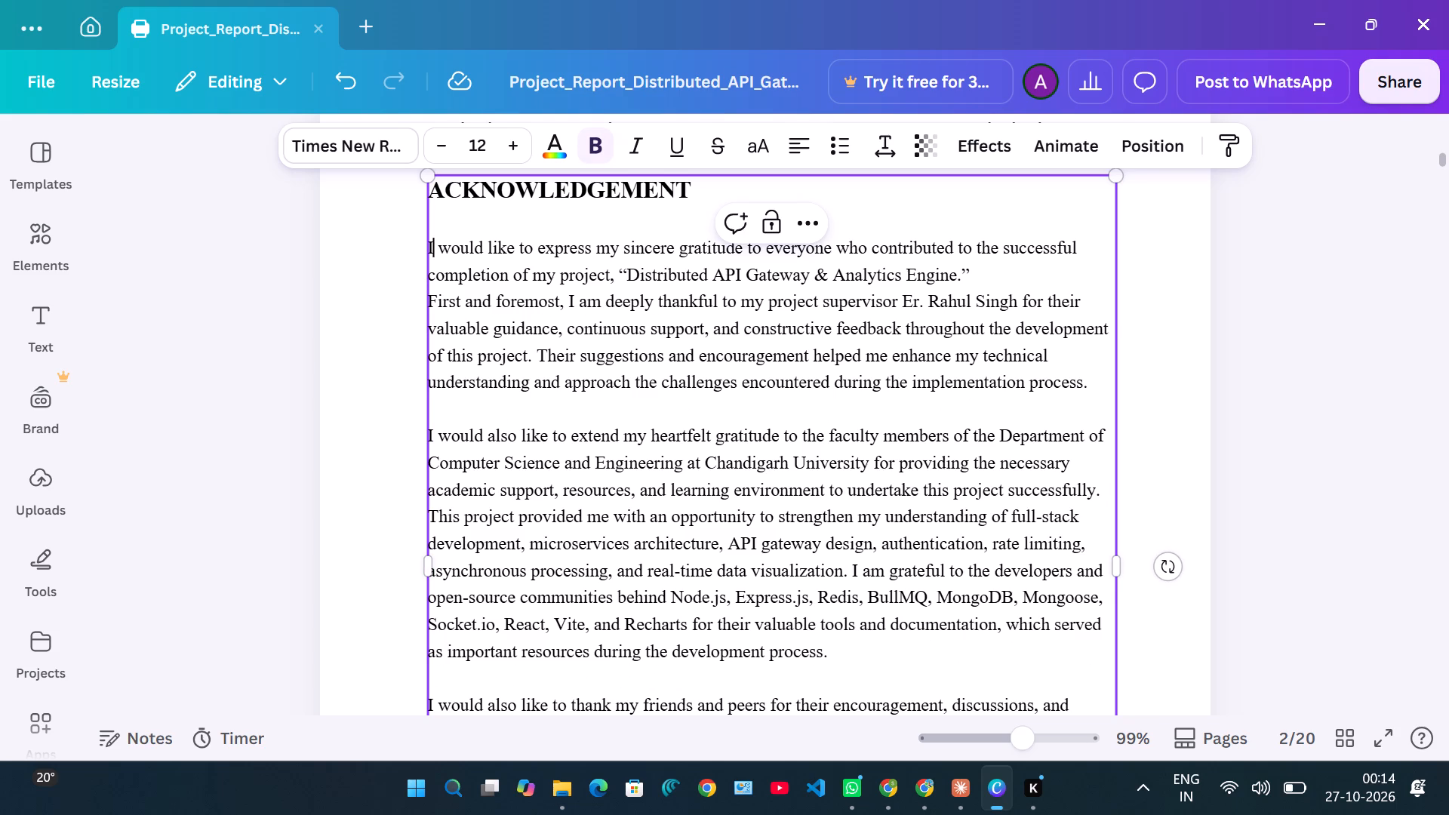
pyautogui.press('BackSpace')
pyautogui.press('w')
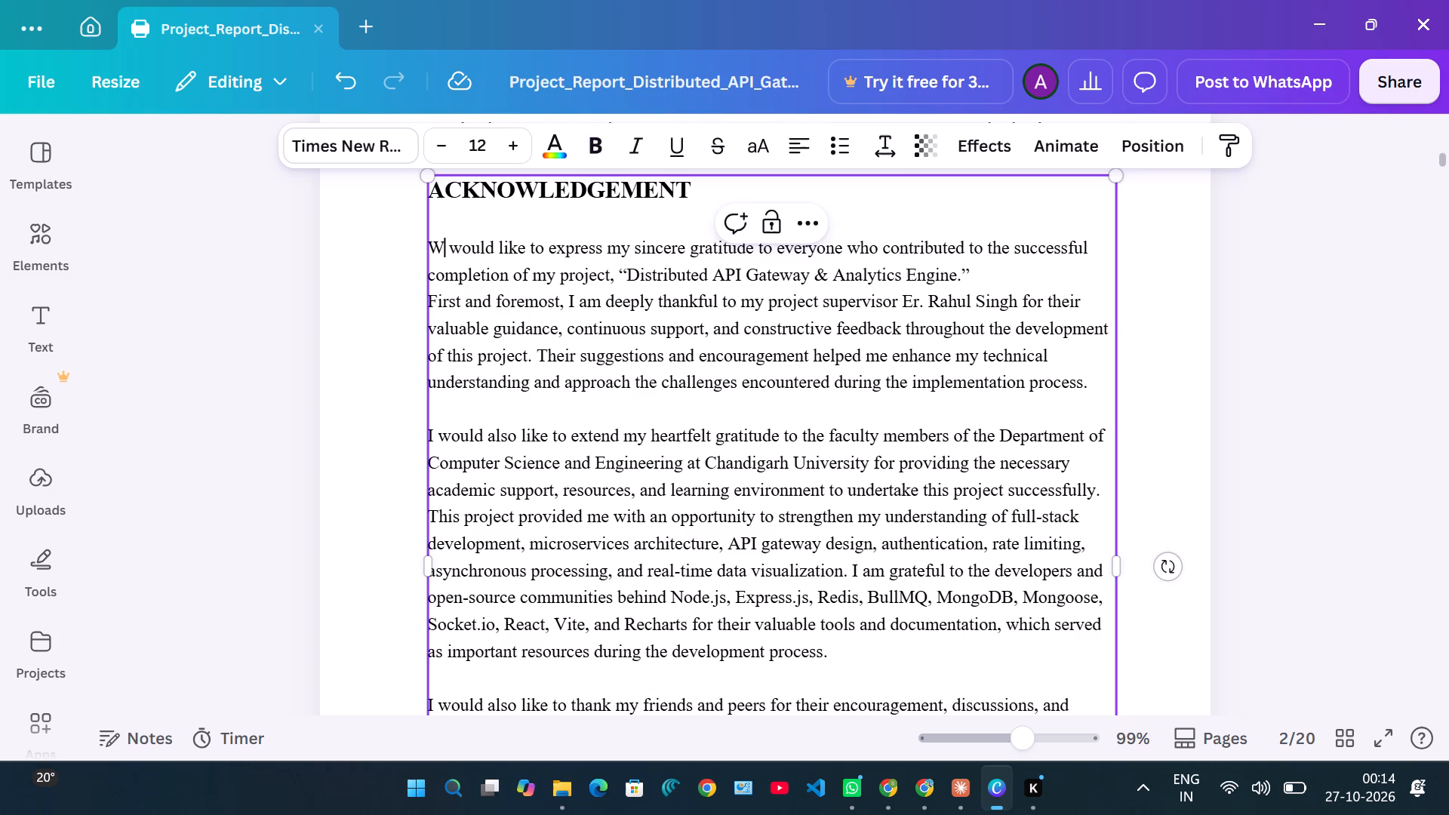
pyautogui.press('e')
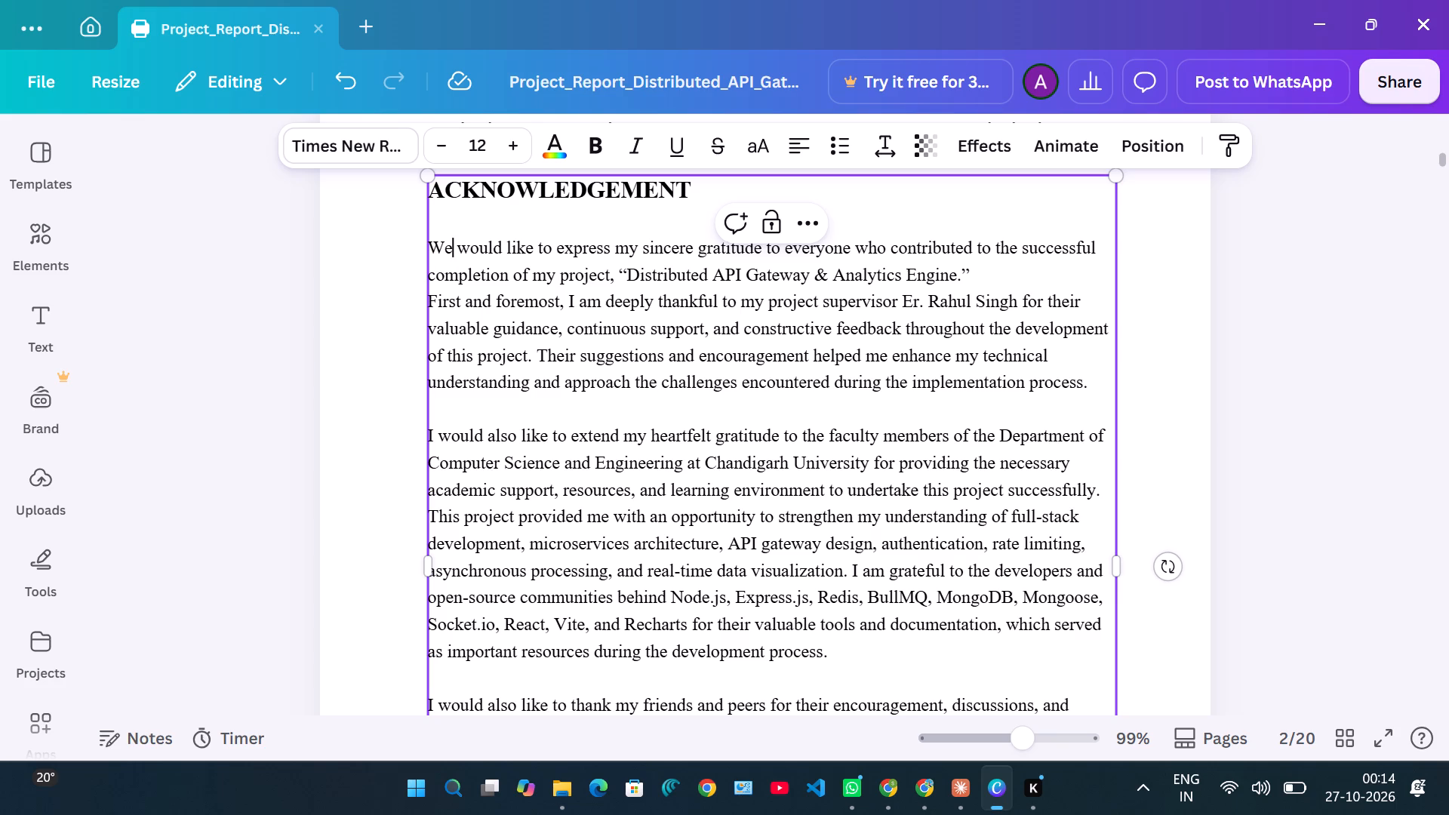
# Add the full names of the three team members after "We" in the opening sentence, joining the last two with "and".
pyautogui.press('space')
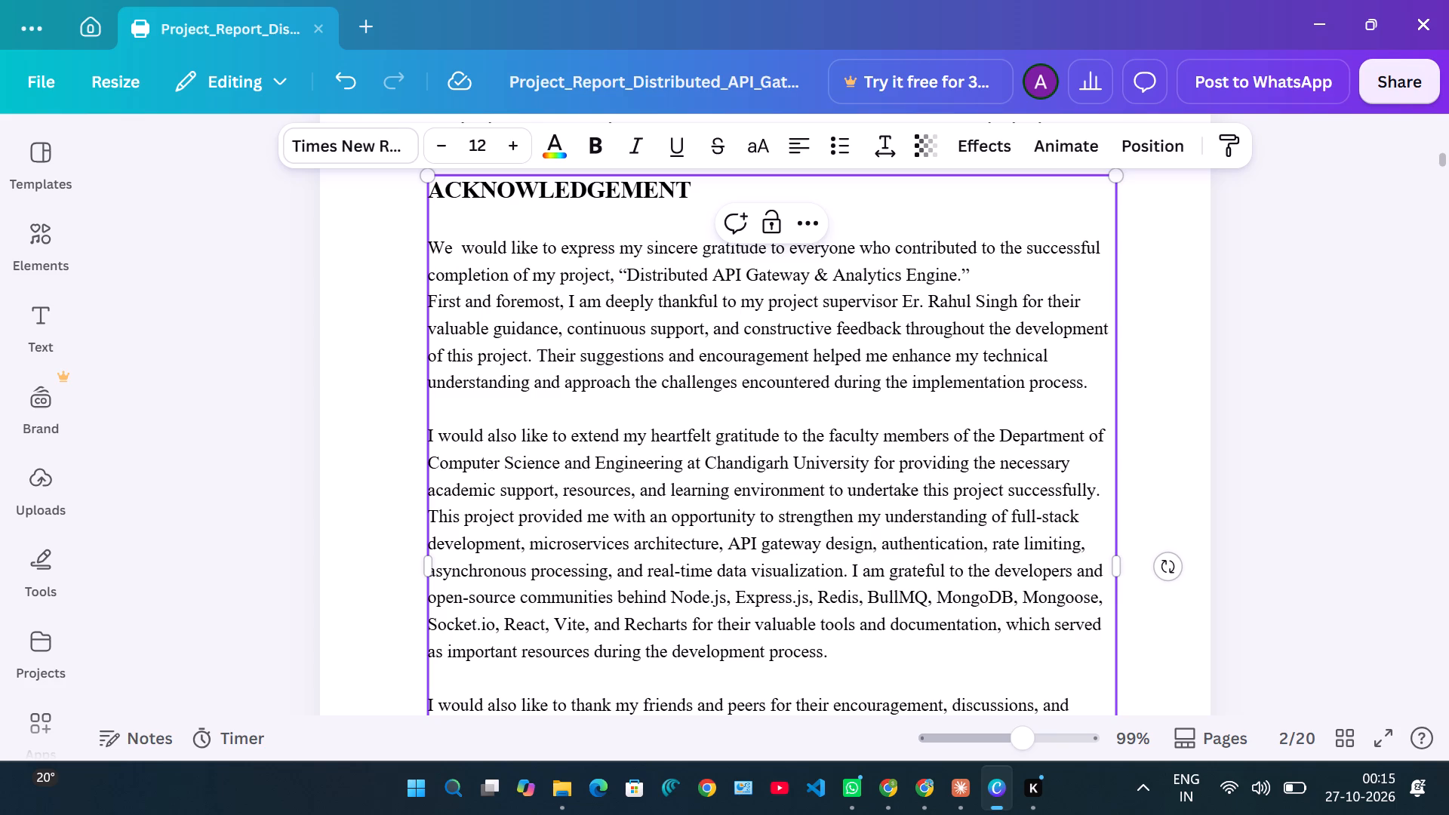
pyautogui.press('s')
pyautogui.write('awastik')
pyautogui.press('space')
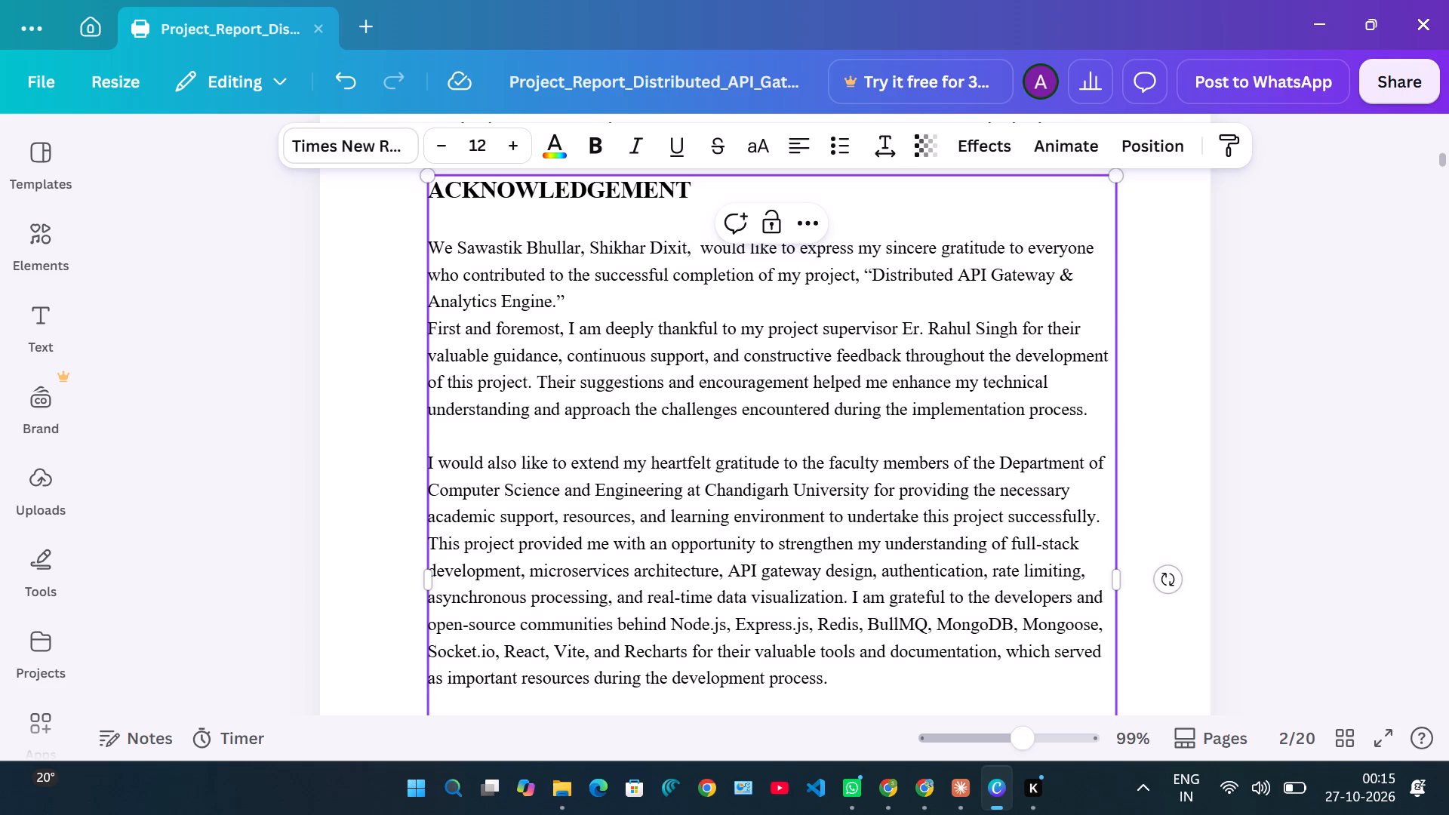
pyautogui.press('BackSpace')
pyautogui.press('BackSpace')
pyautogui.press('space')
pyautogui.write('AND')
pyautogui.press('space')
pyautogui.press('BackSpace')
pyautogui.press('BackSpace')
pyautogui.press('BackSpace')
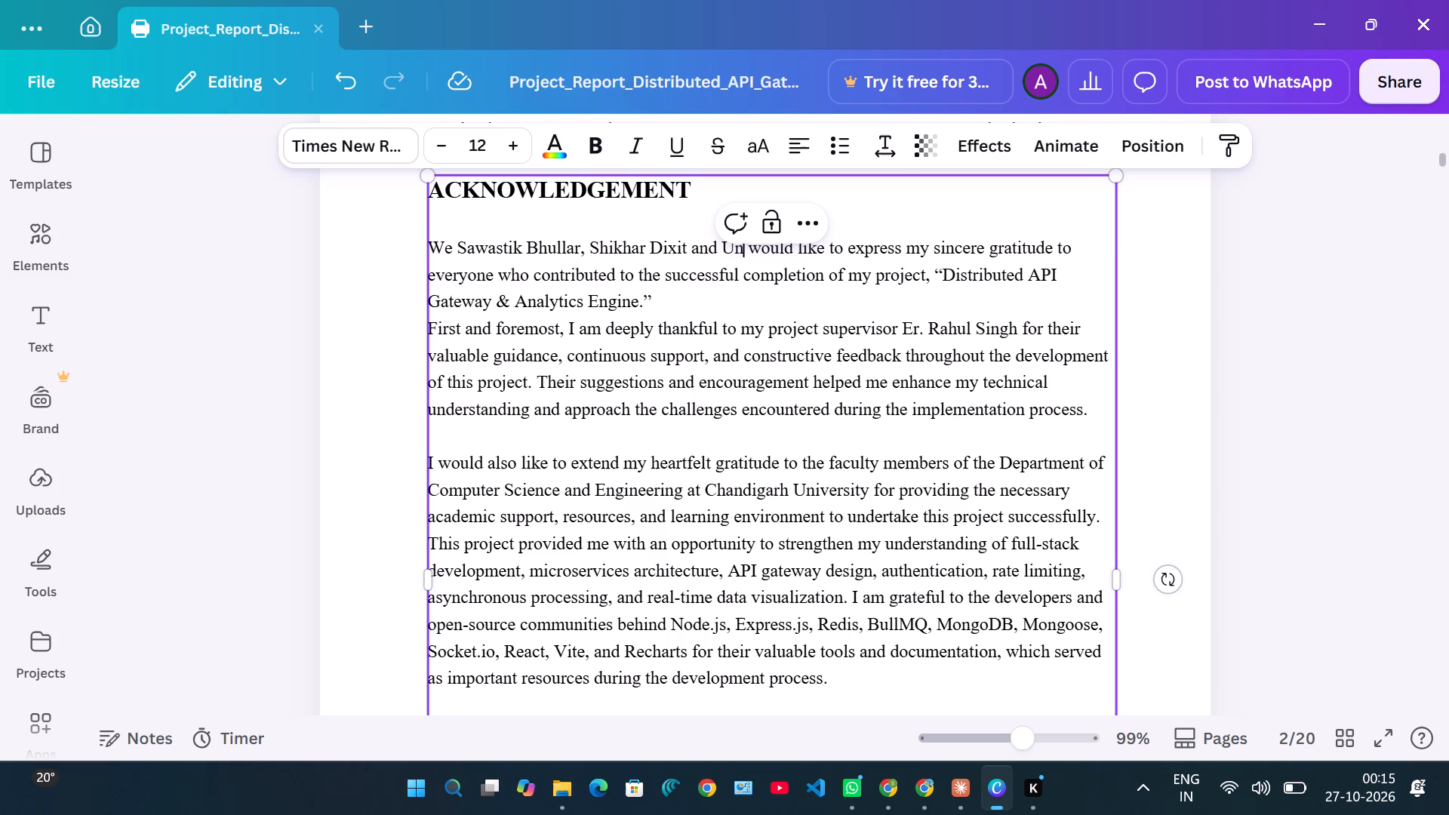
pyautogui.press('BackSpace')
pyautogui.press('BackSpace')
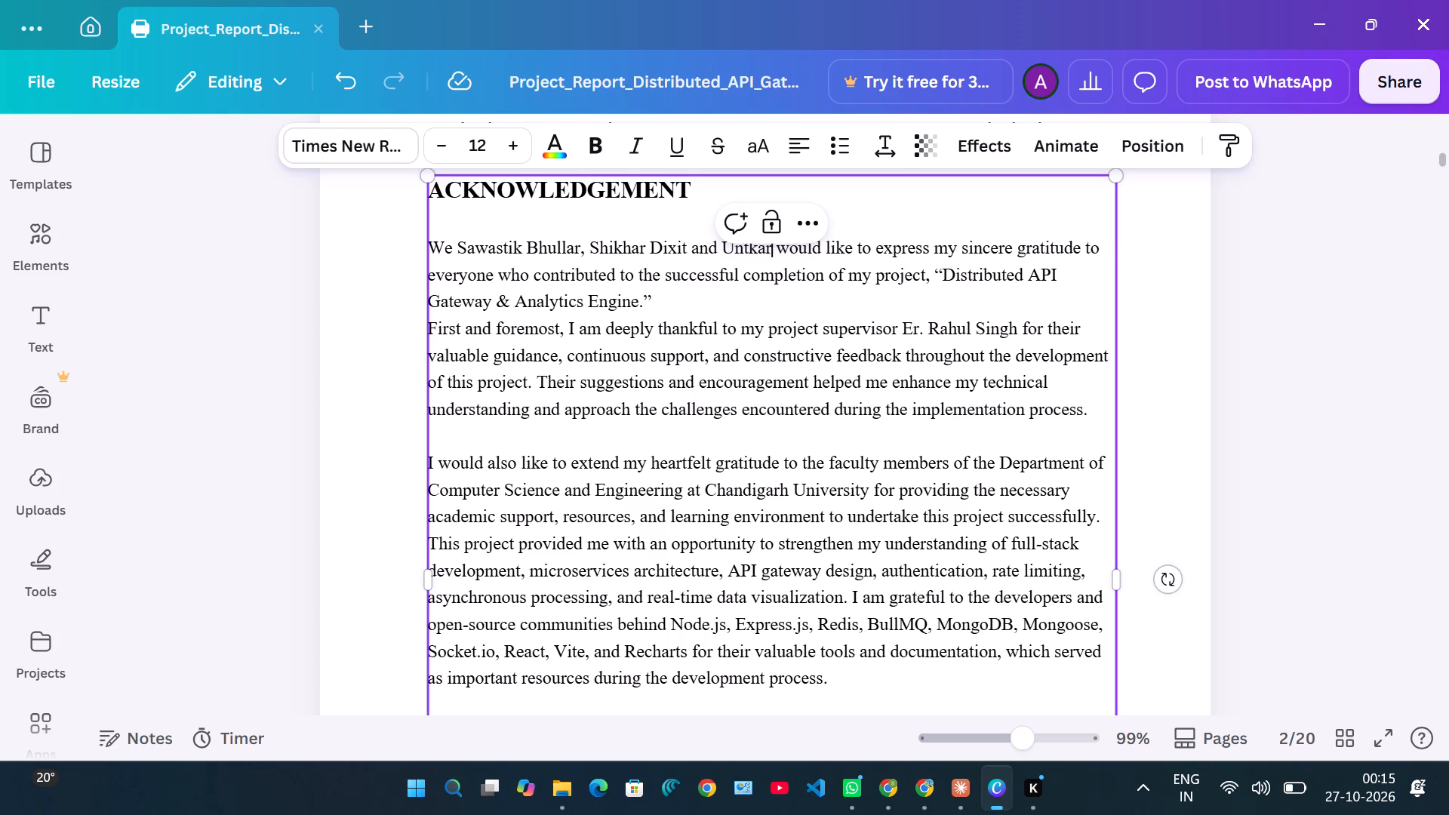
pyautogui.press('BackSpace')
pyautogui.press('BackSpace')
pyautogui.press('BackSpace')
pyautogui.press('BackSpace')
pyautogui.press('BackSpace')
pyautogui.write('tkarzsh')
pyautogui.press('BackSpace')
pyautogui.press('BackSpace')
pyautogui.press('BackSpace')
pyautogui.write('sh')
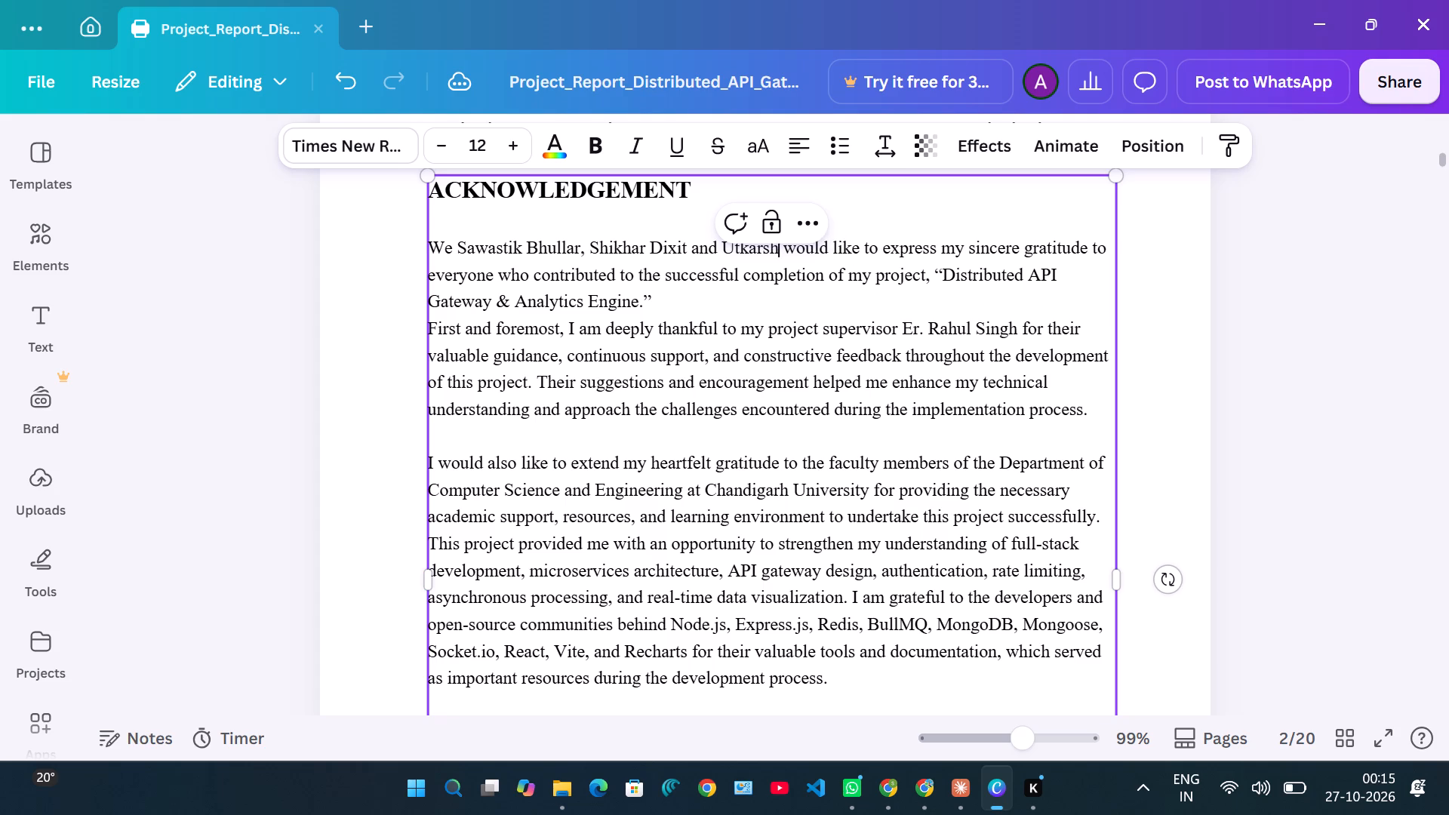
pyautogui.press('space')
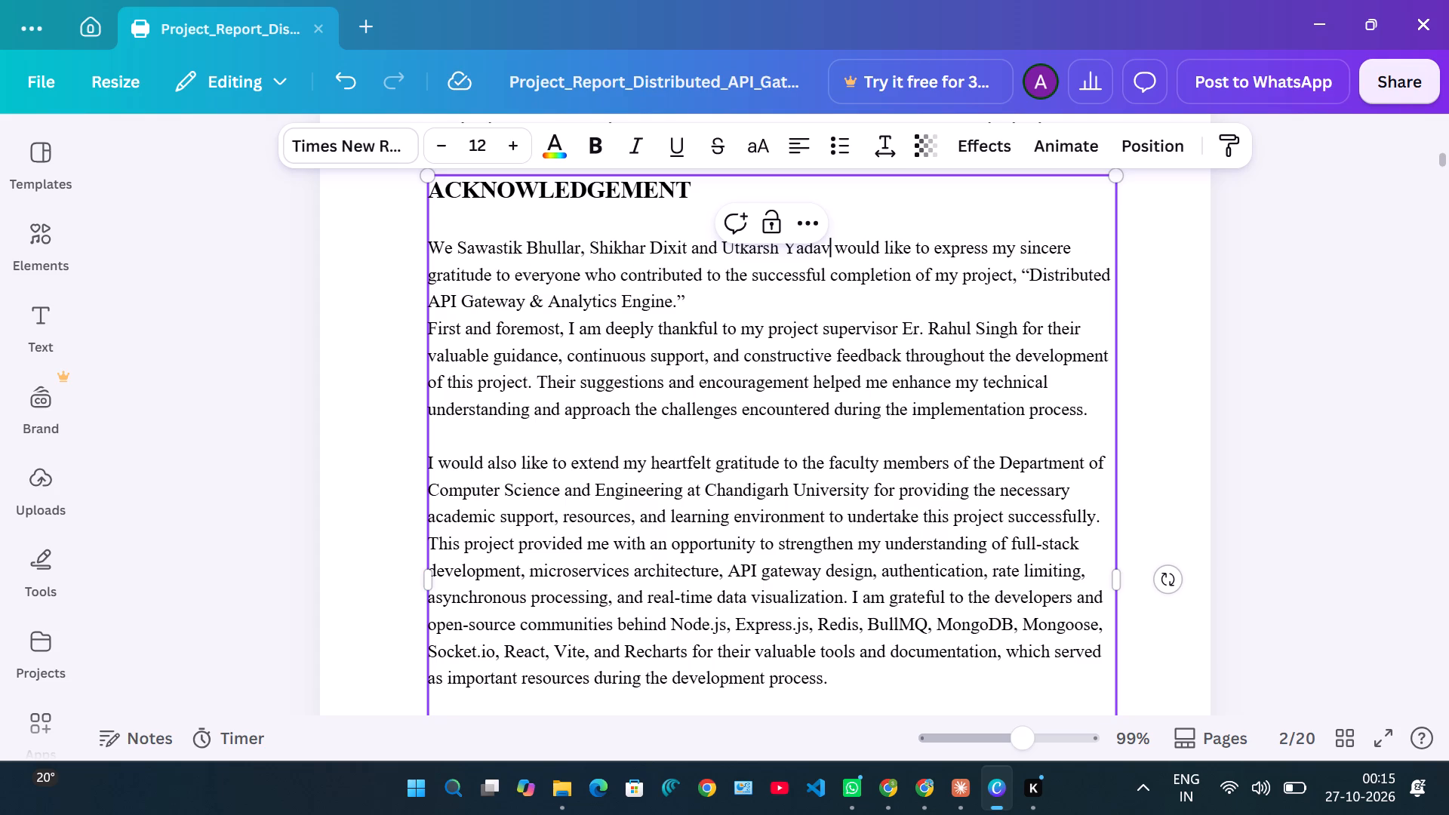
# Add ", 3rd Year Student of Chandigarh University" after the team members' names in the opening sentence.
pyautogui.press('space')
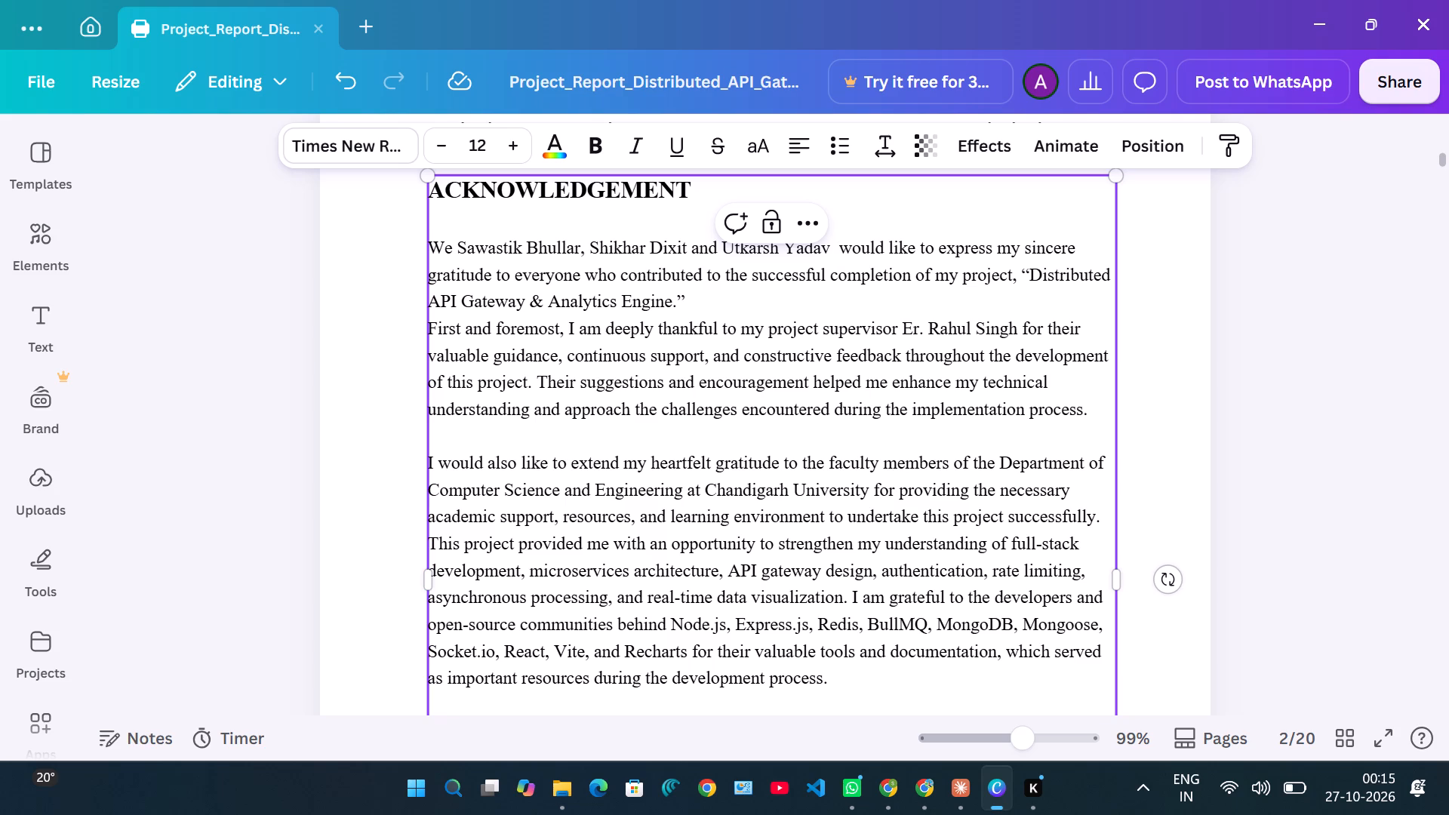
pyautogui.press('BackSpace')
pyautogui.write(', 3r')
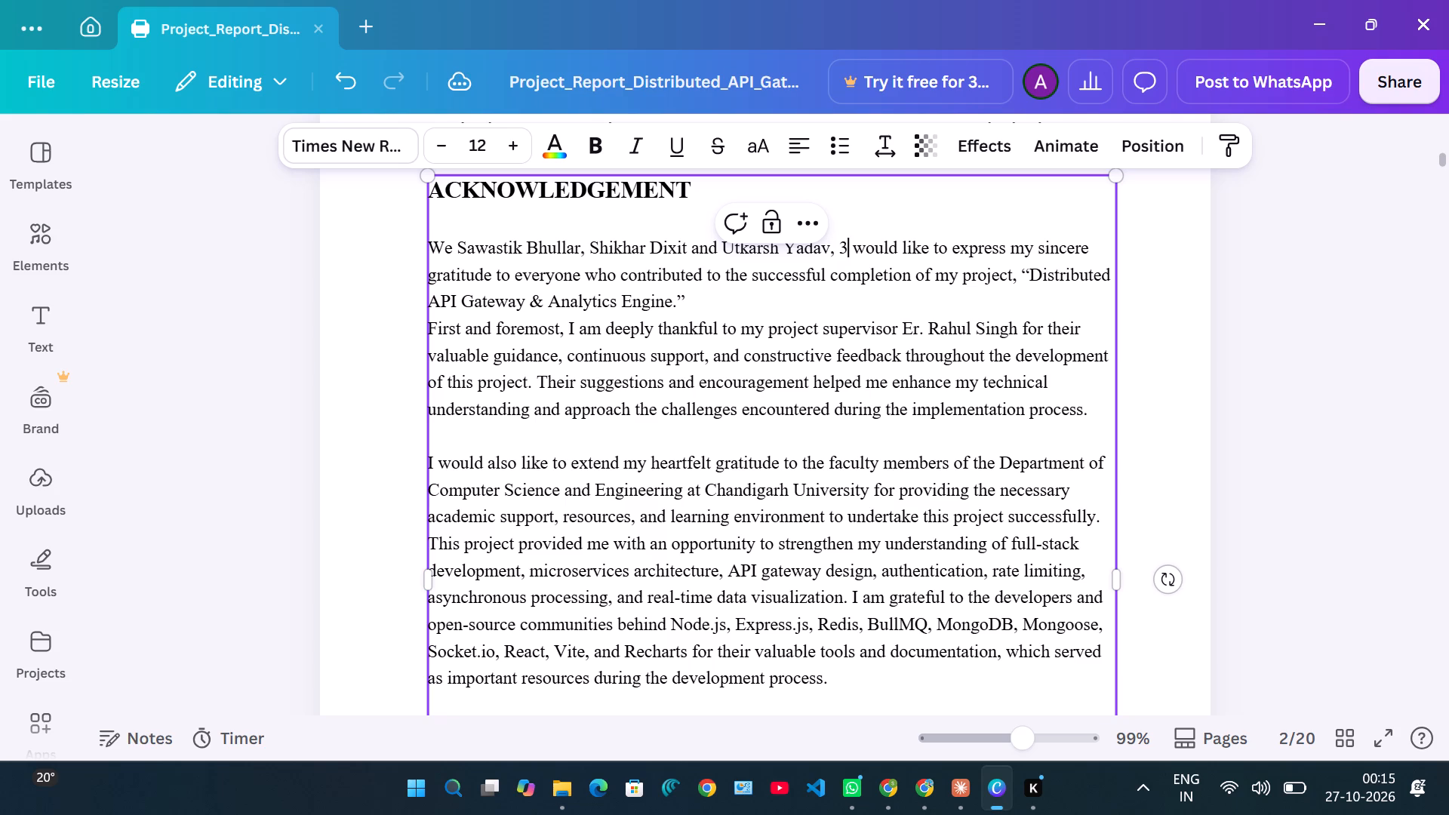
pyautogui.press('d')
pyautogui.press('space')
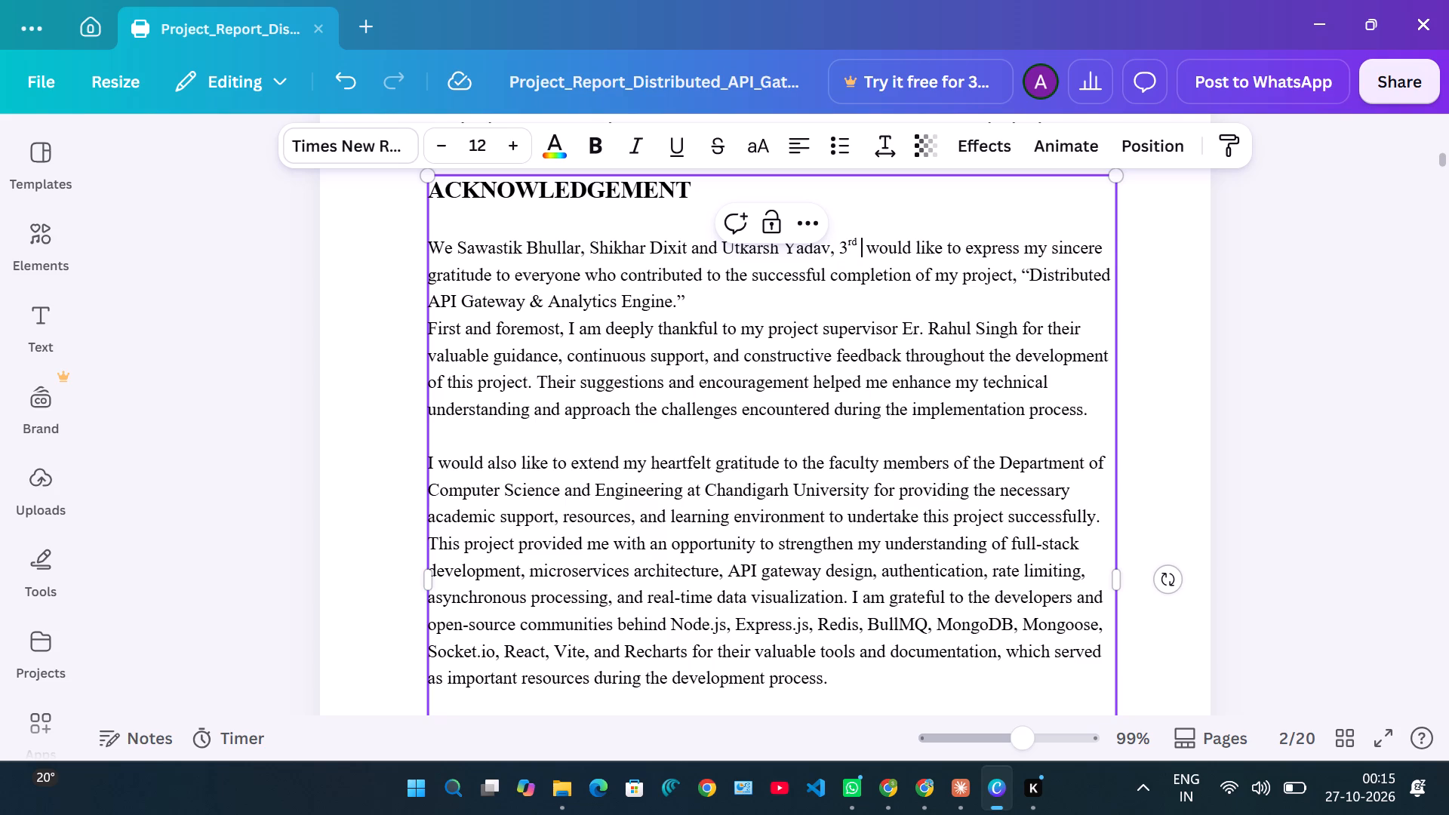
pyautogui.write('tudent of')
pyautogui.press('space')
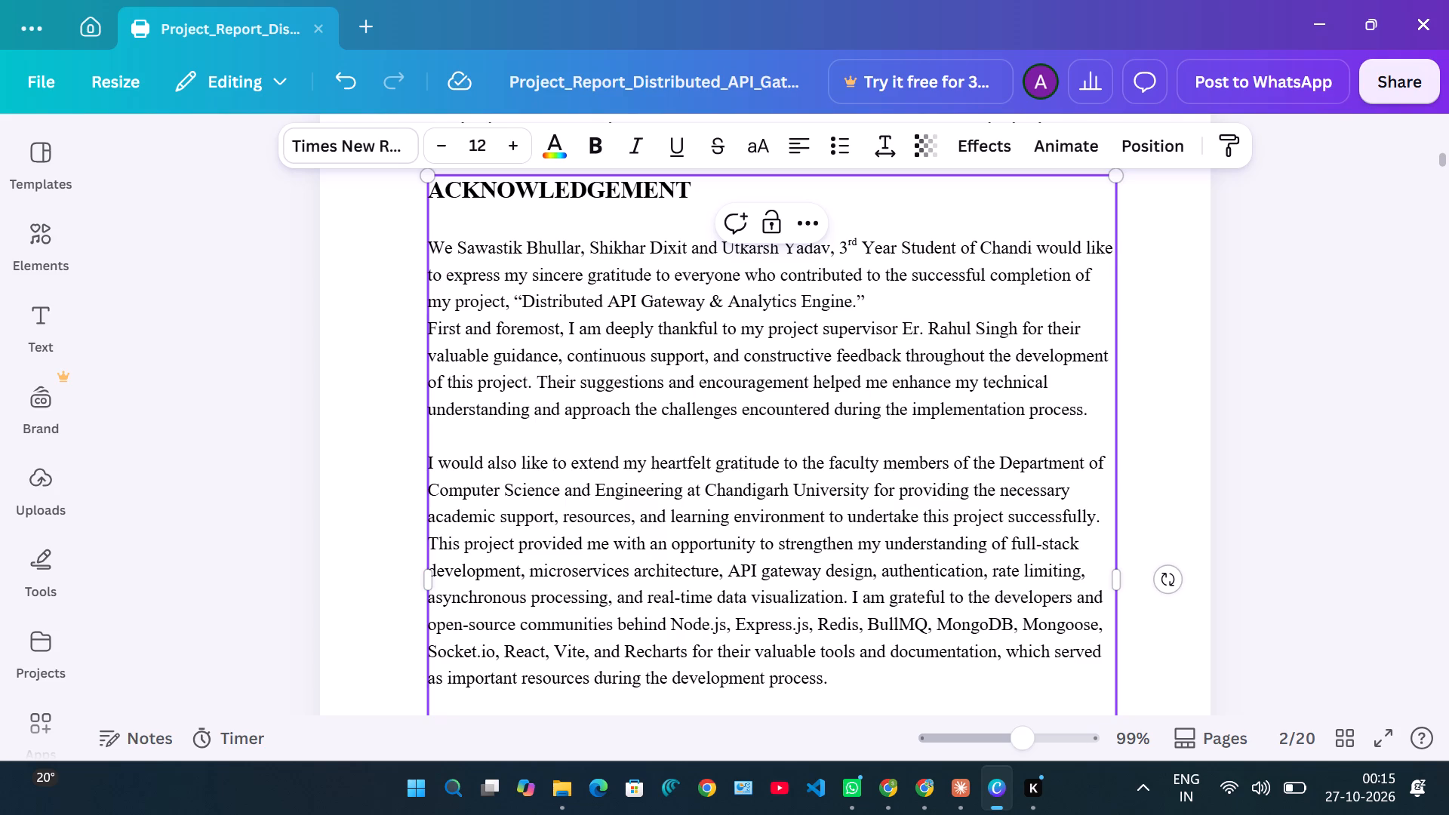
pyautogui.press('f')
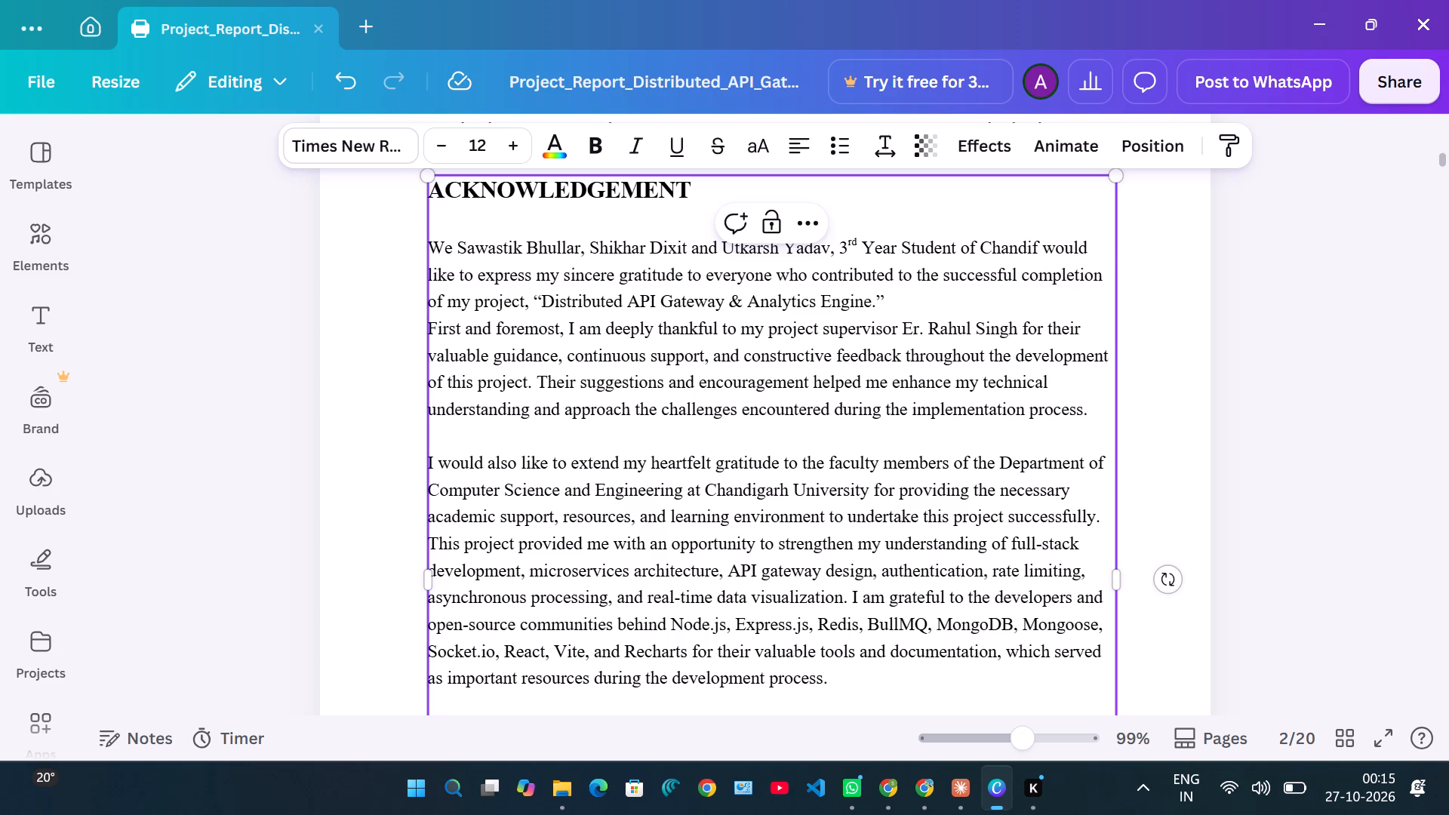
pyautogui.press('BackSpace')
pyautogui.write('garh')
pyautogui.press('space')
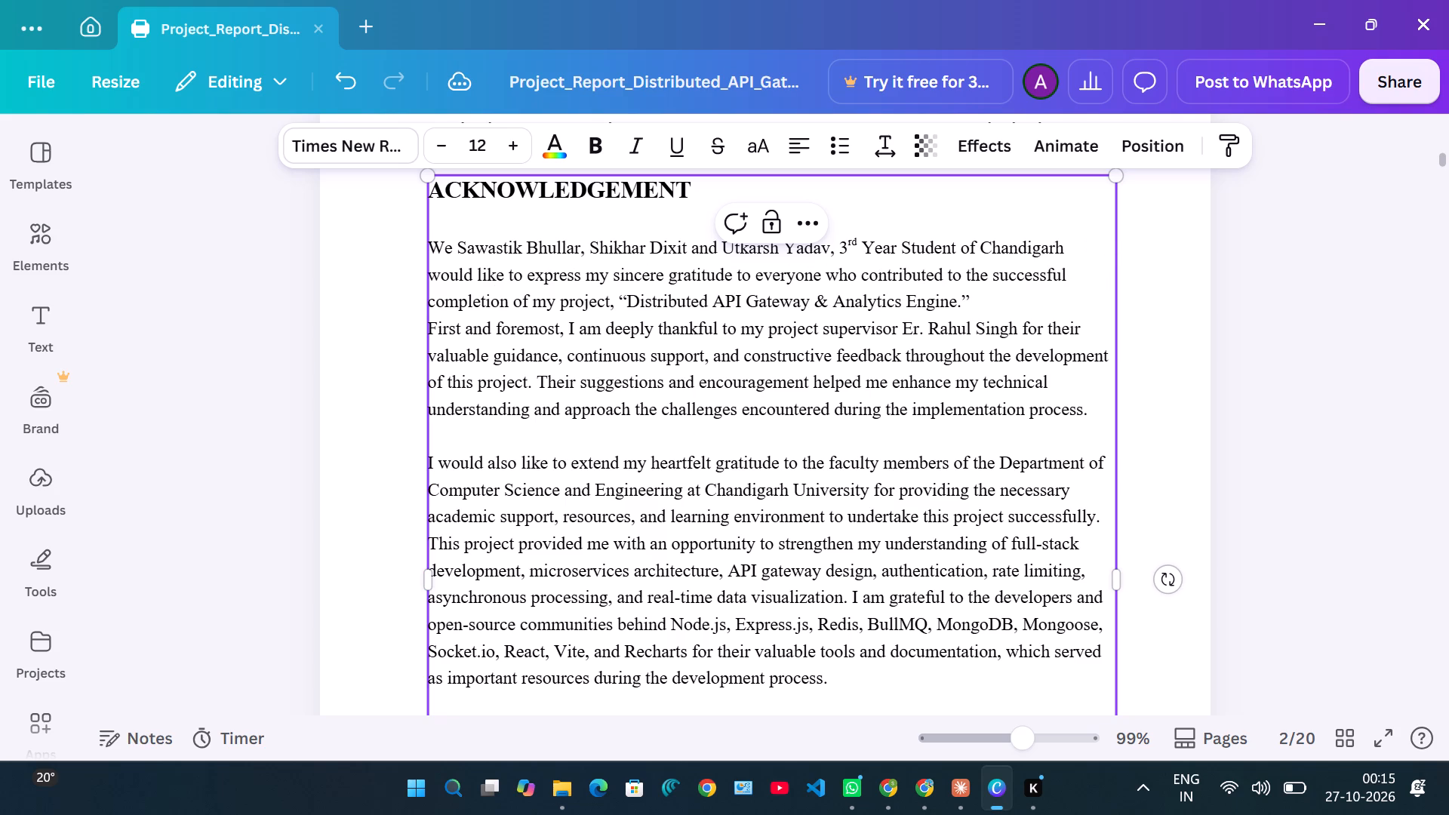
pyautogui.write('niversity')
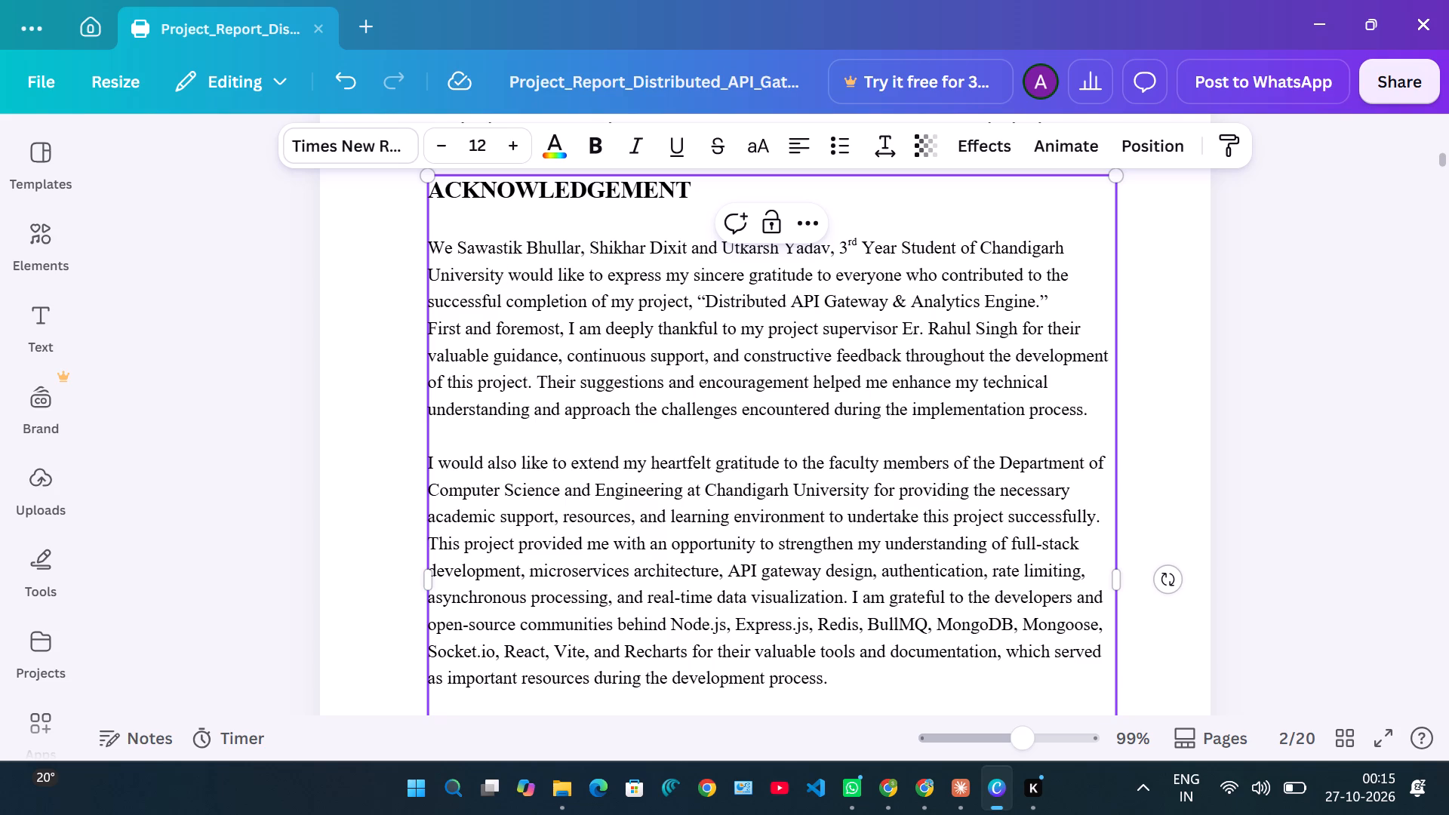
# Change "my sincere gratitude" to "our sincere gratitude" in the opening sentence of the acknowledgement.
pyautogui.click(690, 277)
pyautogui.press('BackSpace')
pyautogui.press('BackSpace')
pyautogui.write('our')
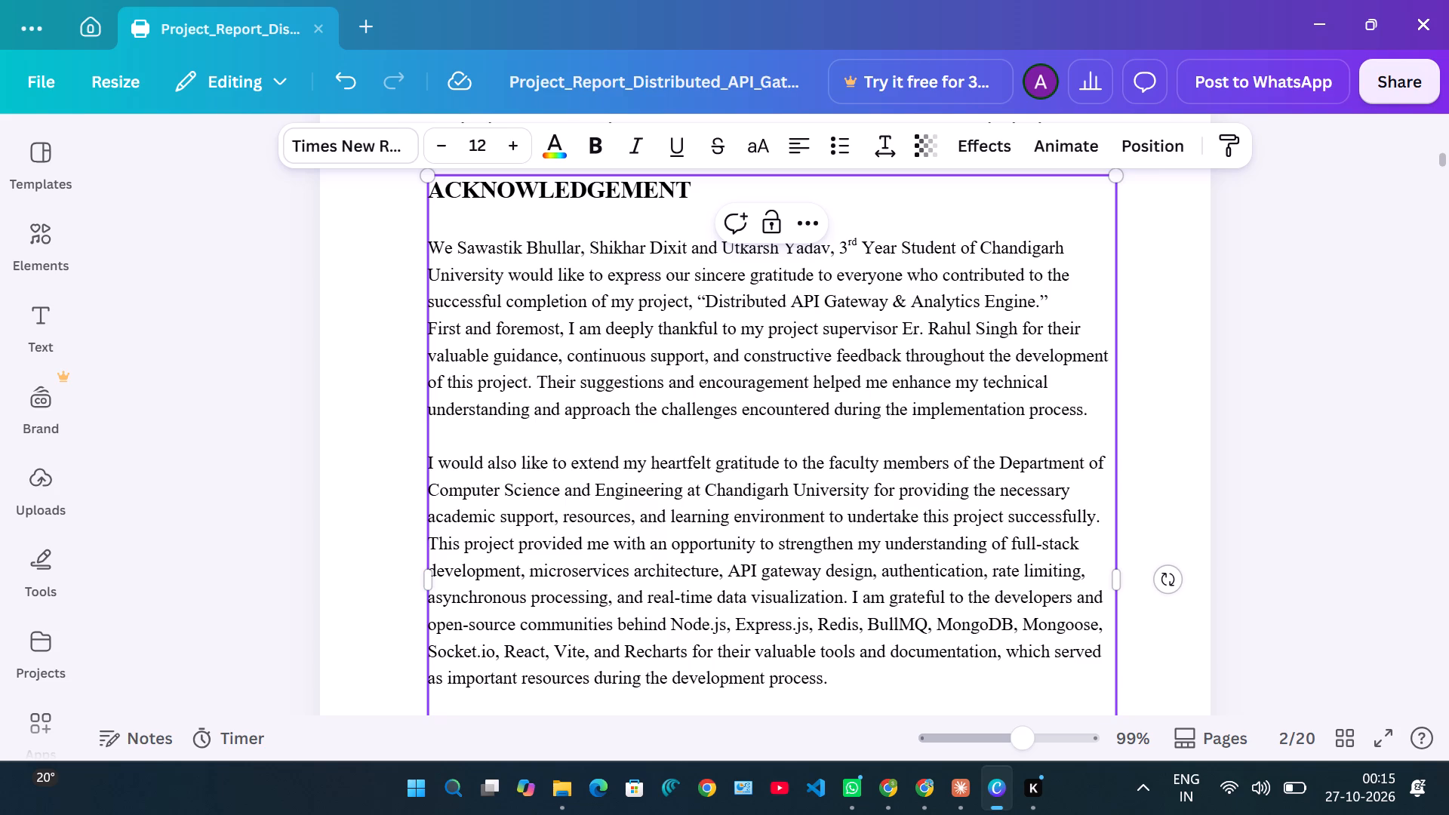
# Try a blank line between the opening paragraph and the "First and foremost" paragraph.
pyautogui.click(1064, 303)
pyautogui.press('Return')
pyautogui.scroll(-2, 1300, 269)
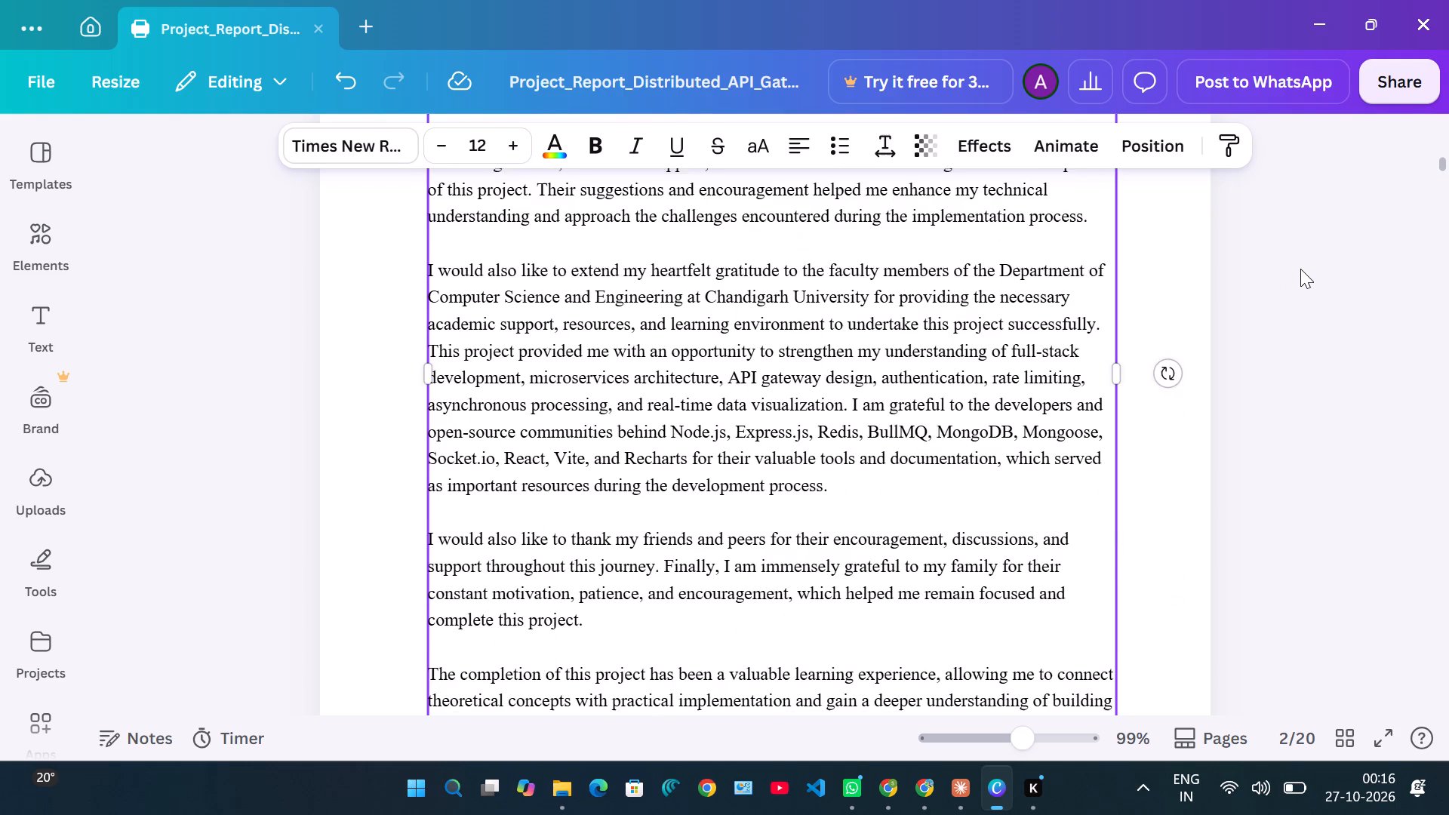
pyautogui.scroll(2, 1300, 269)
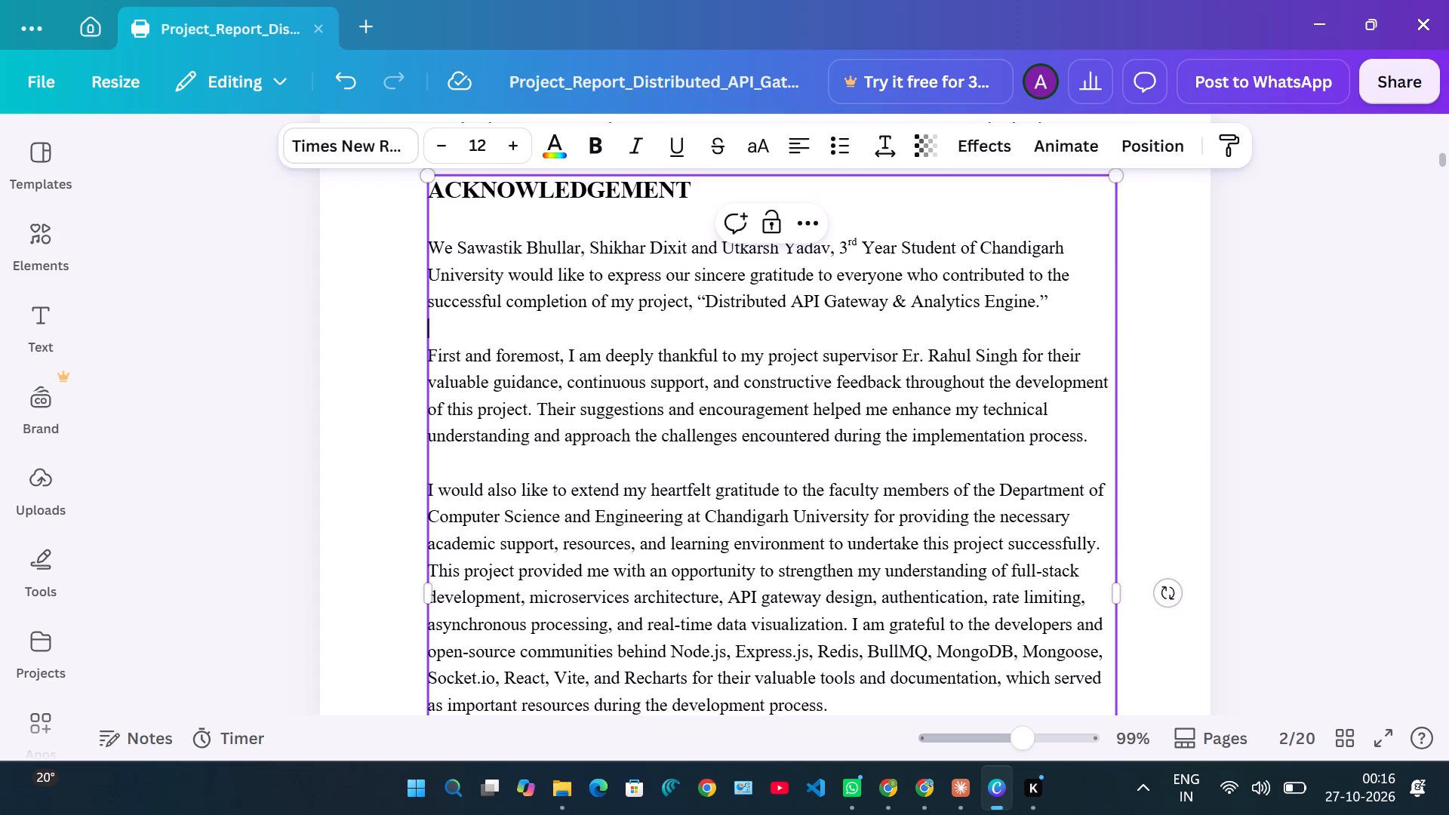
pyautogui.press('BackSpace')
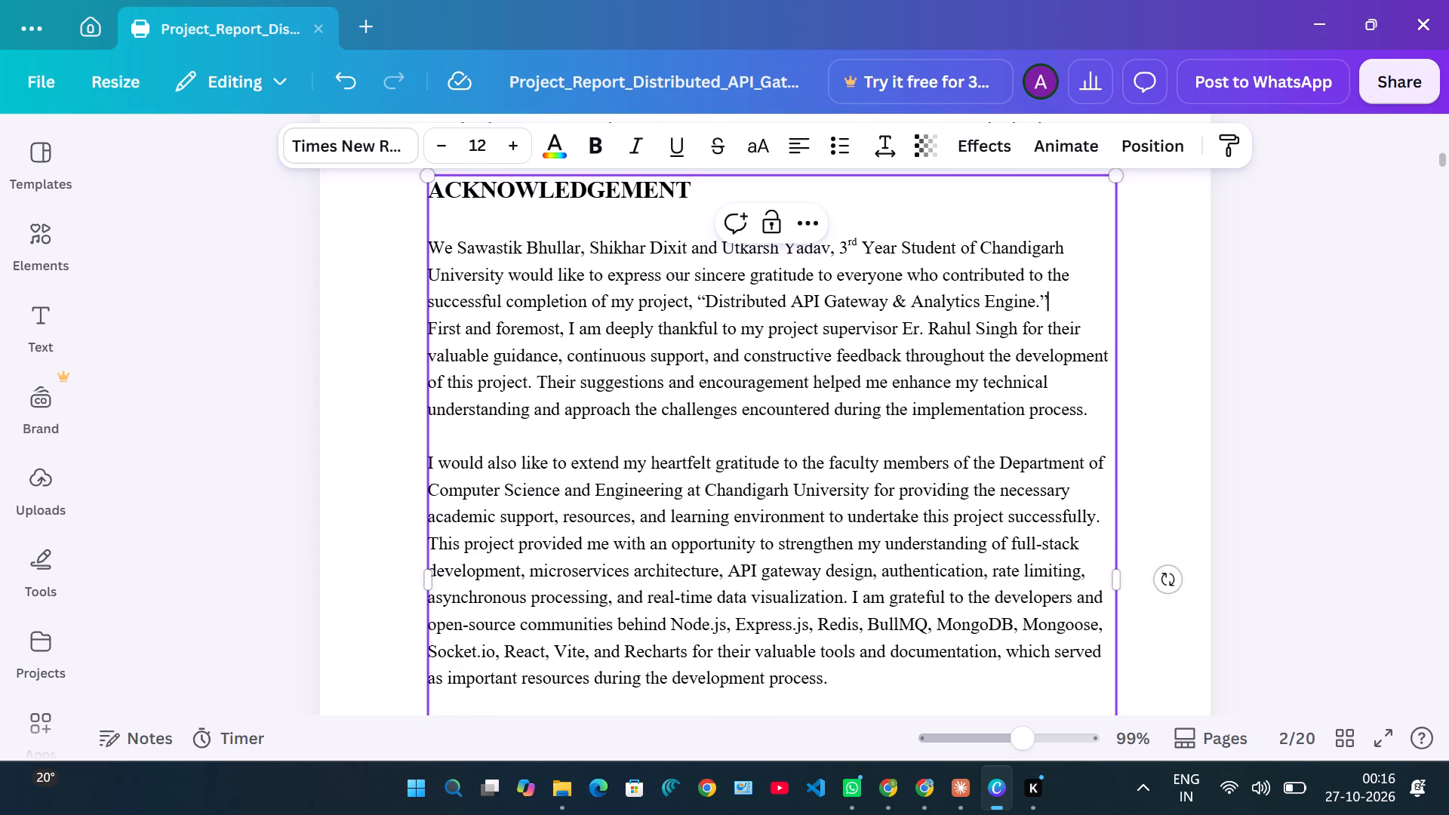
# Change "I am deeply thankful" to "we are deeply thankful" in the "First and foremost" sentence.
pyautogui.click(1015, 327)
pyautogui.click(574, 333)
pyautogui.press('BackSpace')
pyautogui.write('we')
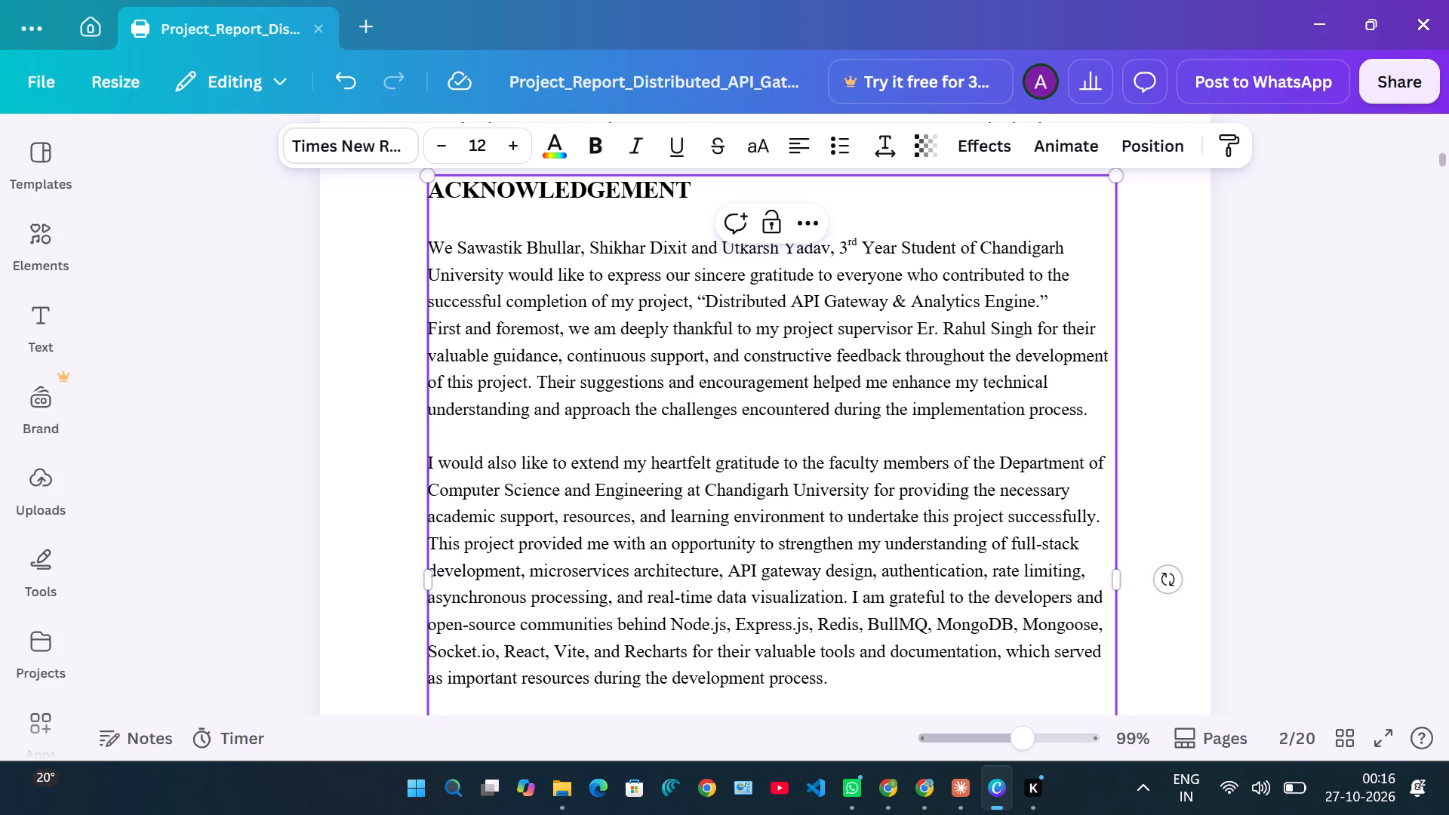
pyautogui.click(614, 329)
pyautogui.press('BackSpace')
pyautogui.press('BackSpace')
pyautogui.write('are')
# Change "my technical understanding" to "our technical understanding" in the paragraph thanking the project supervisor.
pyautogui.click(979, 383)
pyautogui.press('BackSpace')
pyautogui.press('BackSpace')
pyautogui.press('o')
pyautogui.press('u')
pyautogui.press('r')
pyautogui.click(1260, 350)
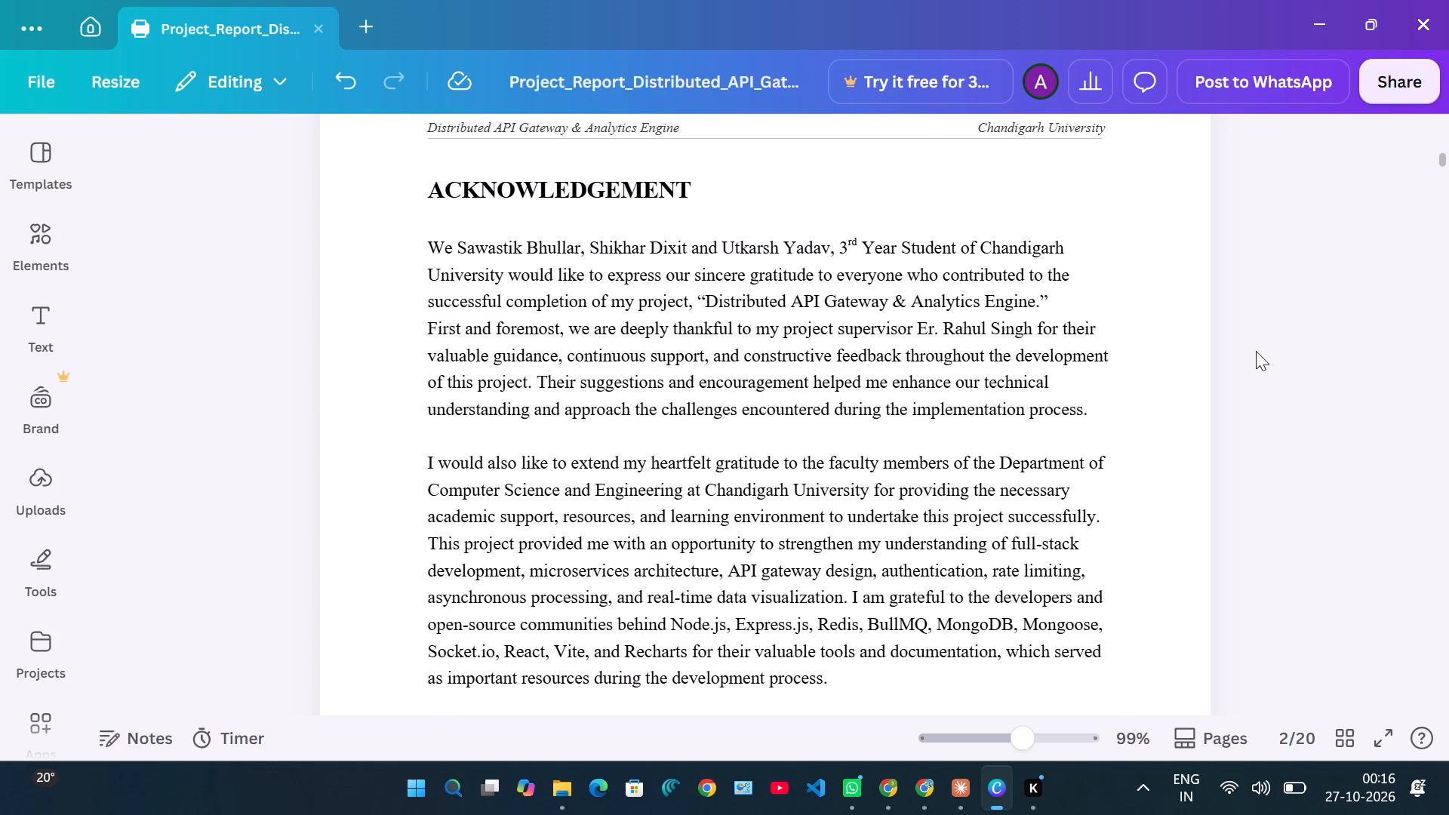
# Reword "helped me enhance" as "helped us to enhance" in the paragraph thanking the project supervisor.
pyautogui.click(888, 383)
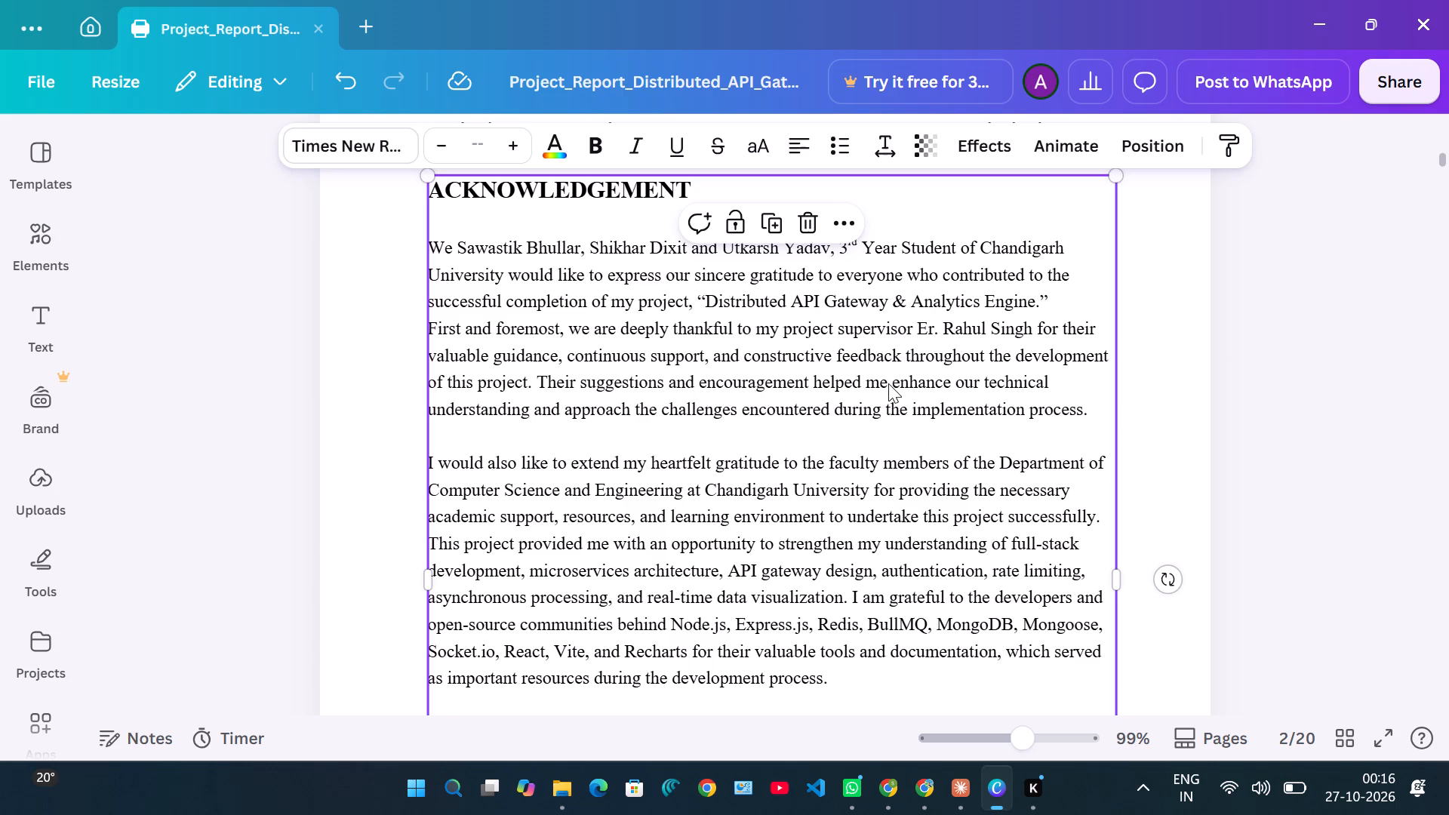
pyautogui.click(888, 383)
pyautogui.press('BackSpace')
pyautogui.press('BackSpace')
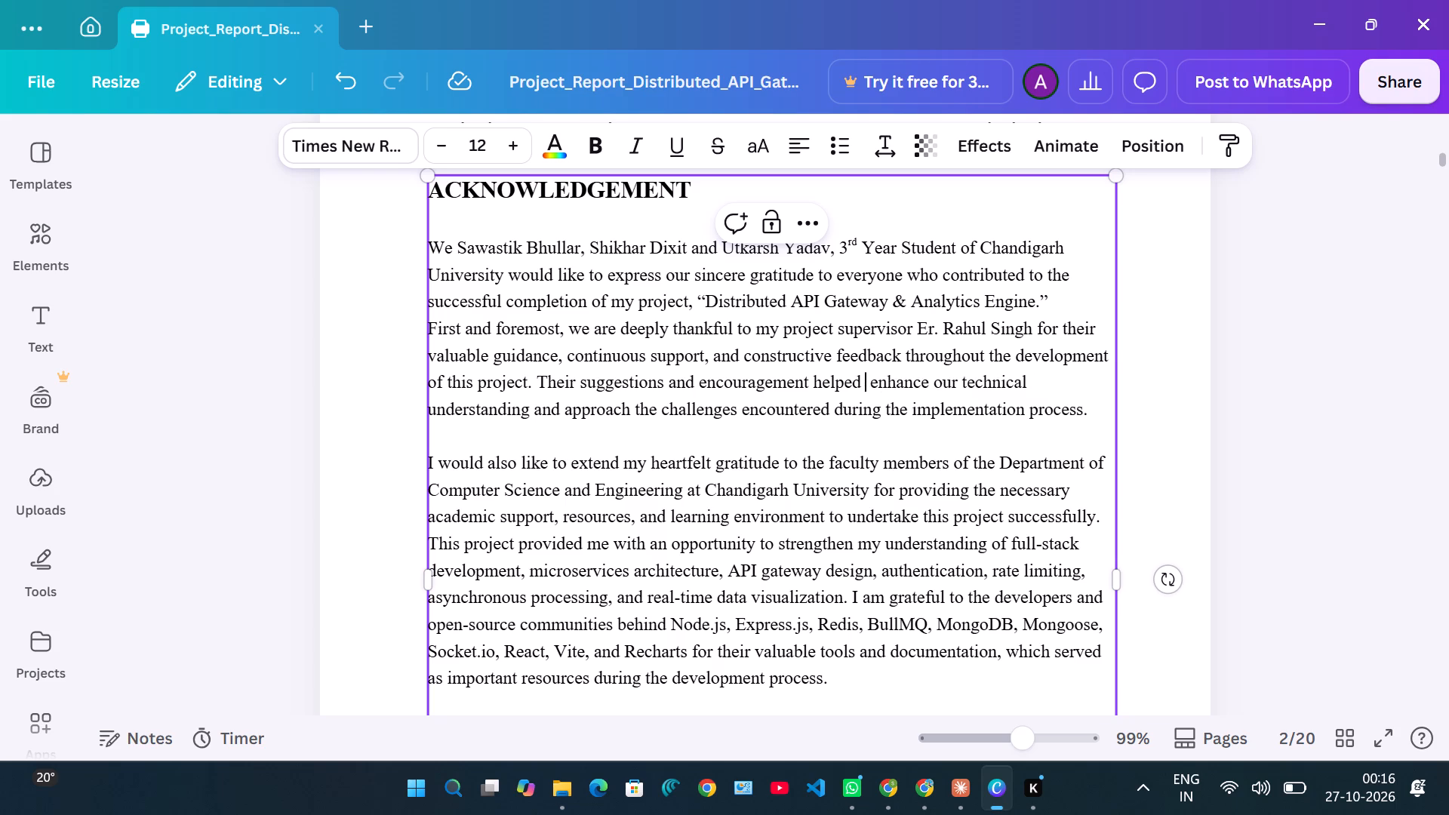
pyautogui.write('our')
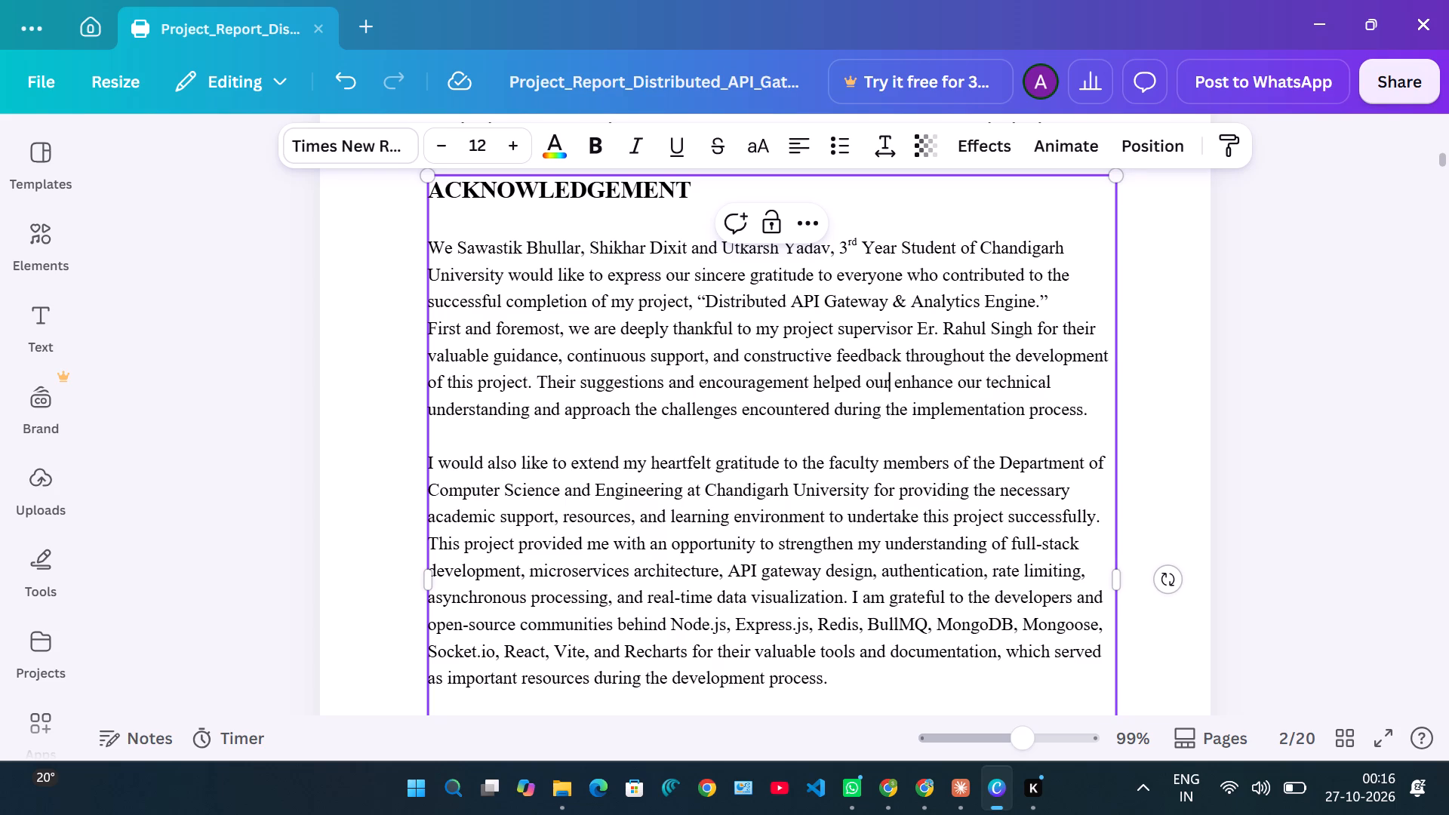
pyautogui.press('BackSpace')
pyautogui.press('BackSpace')
pyautogui.press('BackSpace')
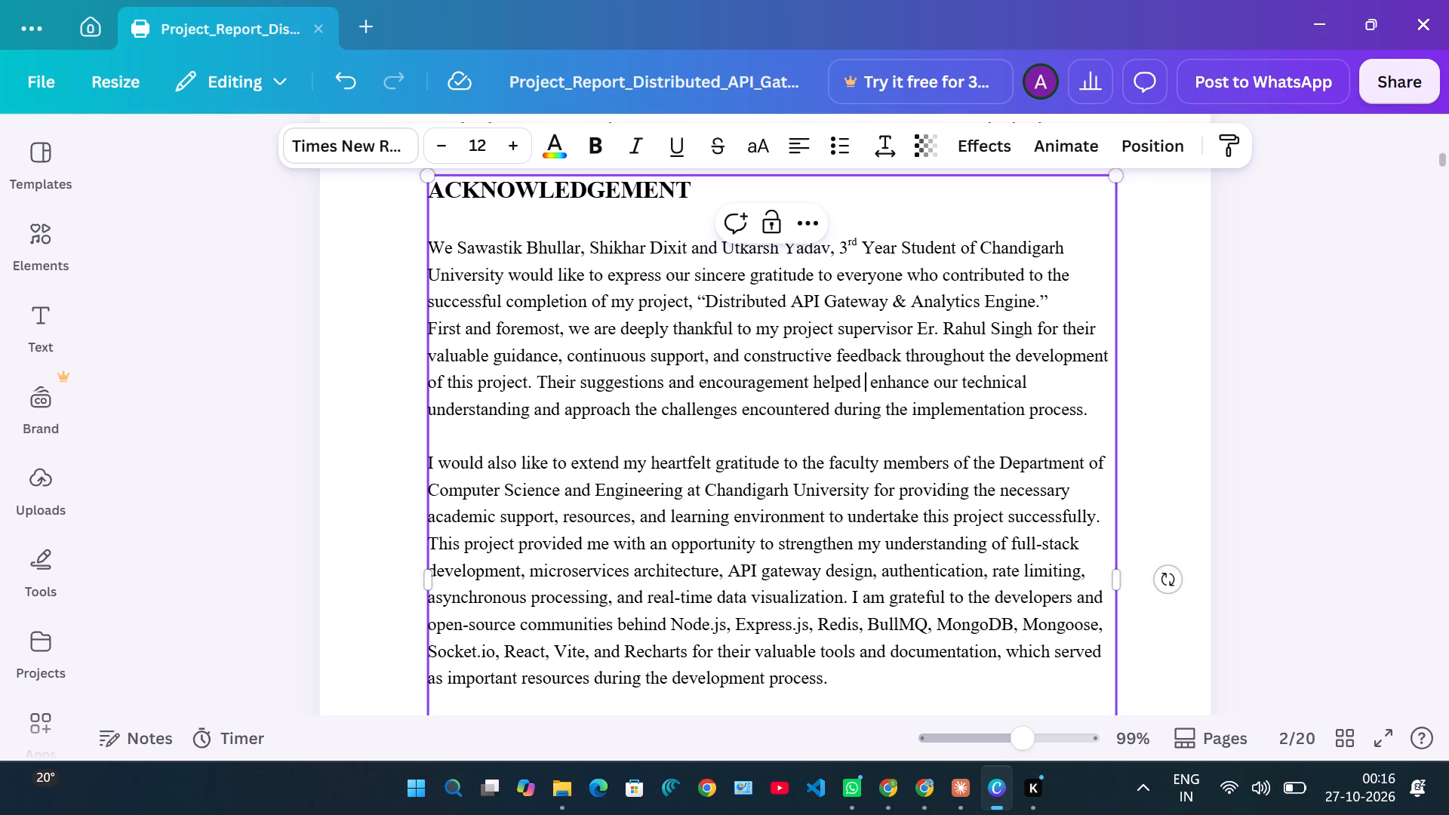
pyautogui.write('us')
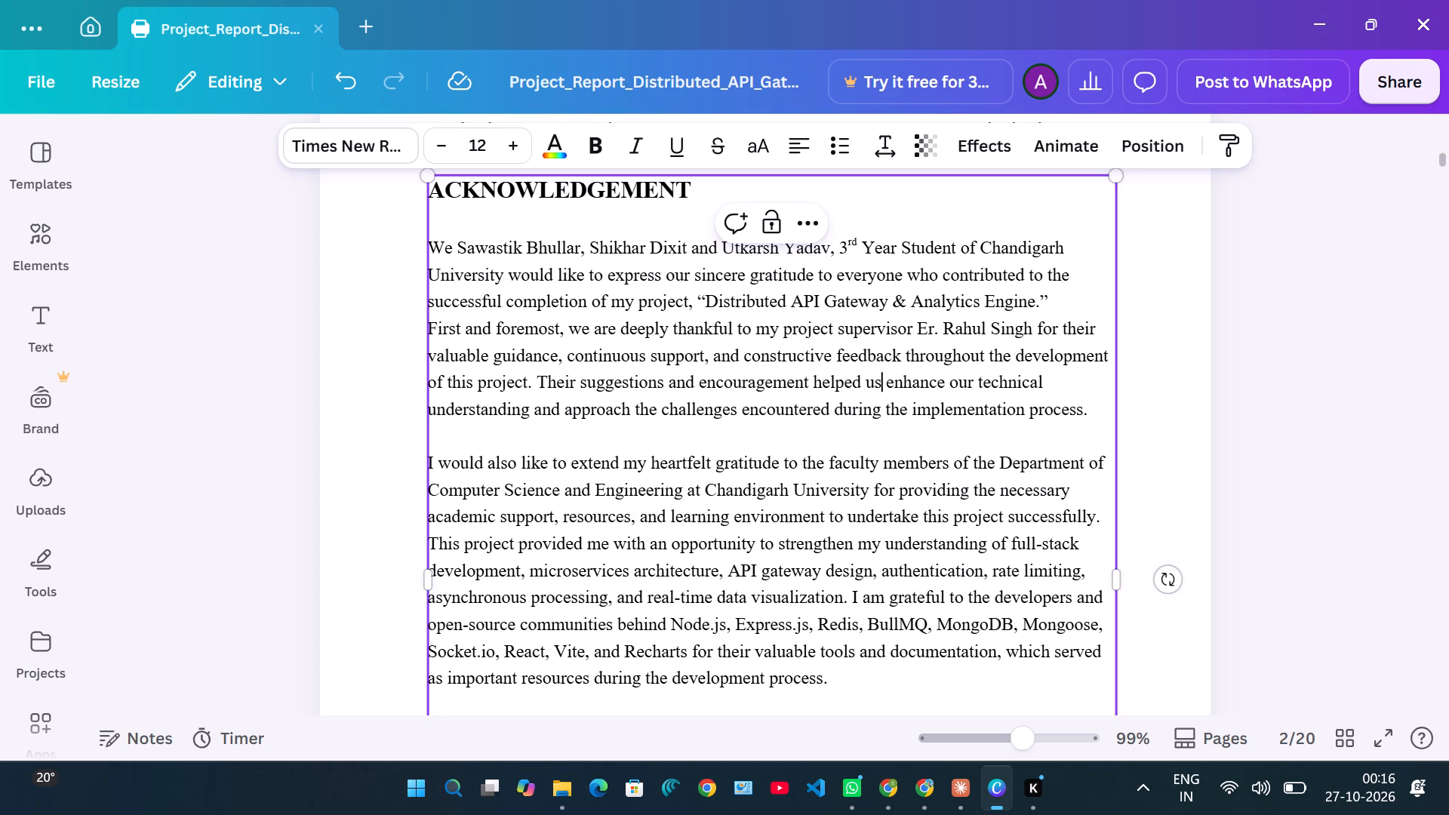
pyautogui.press('space')
pyautogui.write('to')
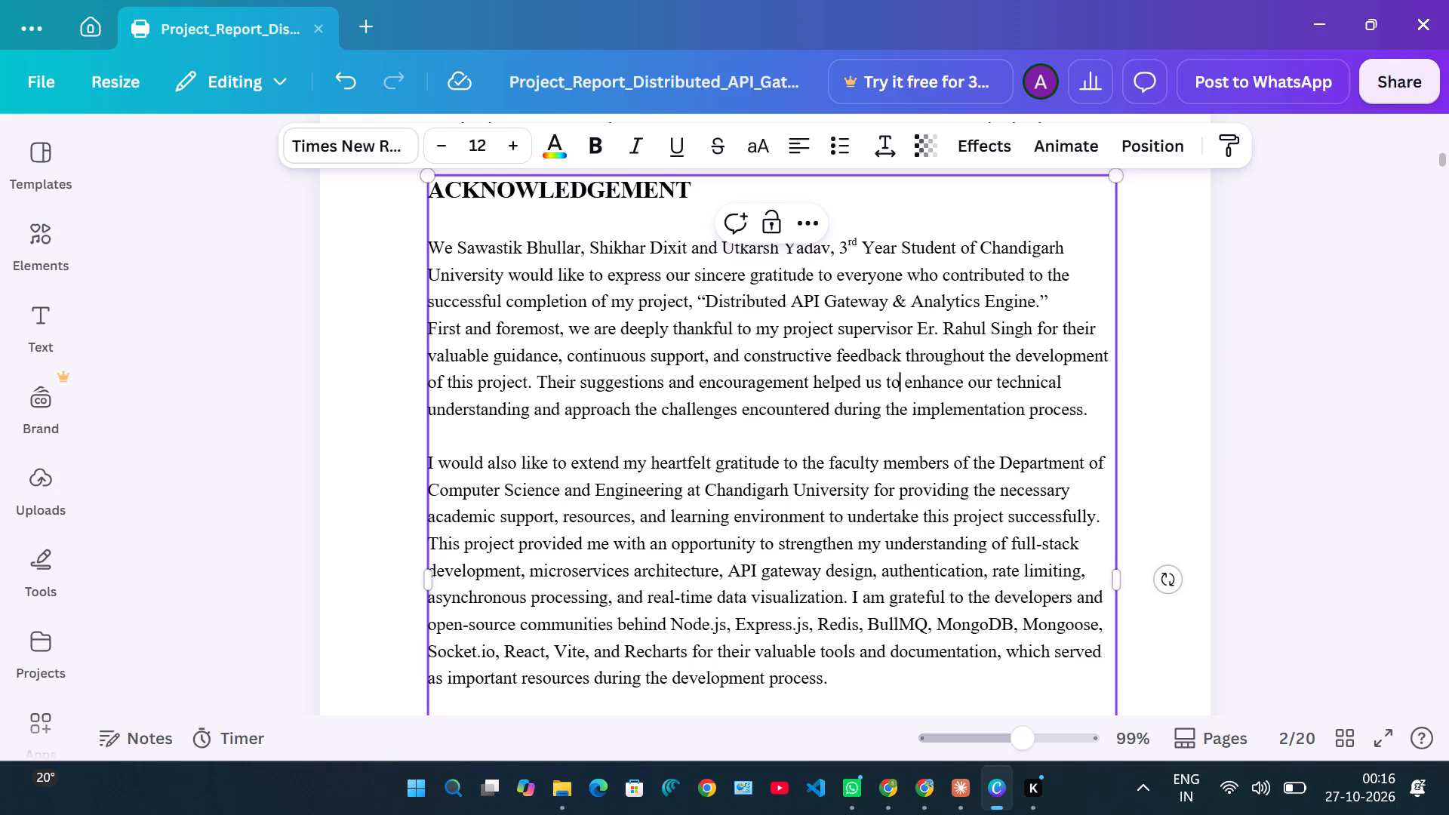
# Change "I would also like to extend" to "We would also like to extend" at the start of the faculty paragraph.
pyautogui.scroll(-2, 590, 371)
pyautogui.click(435, 241)
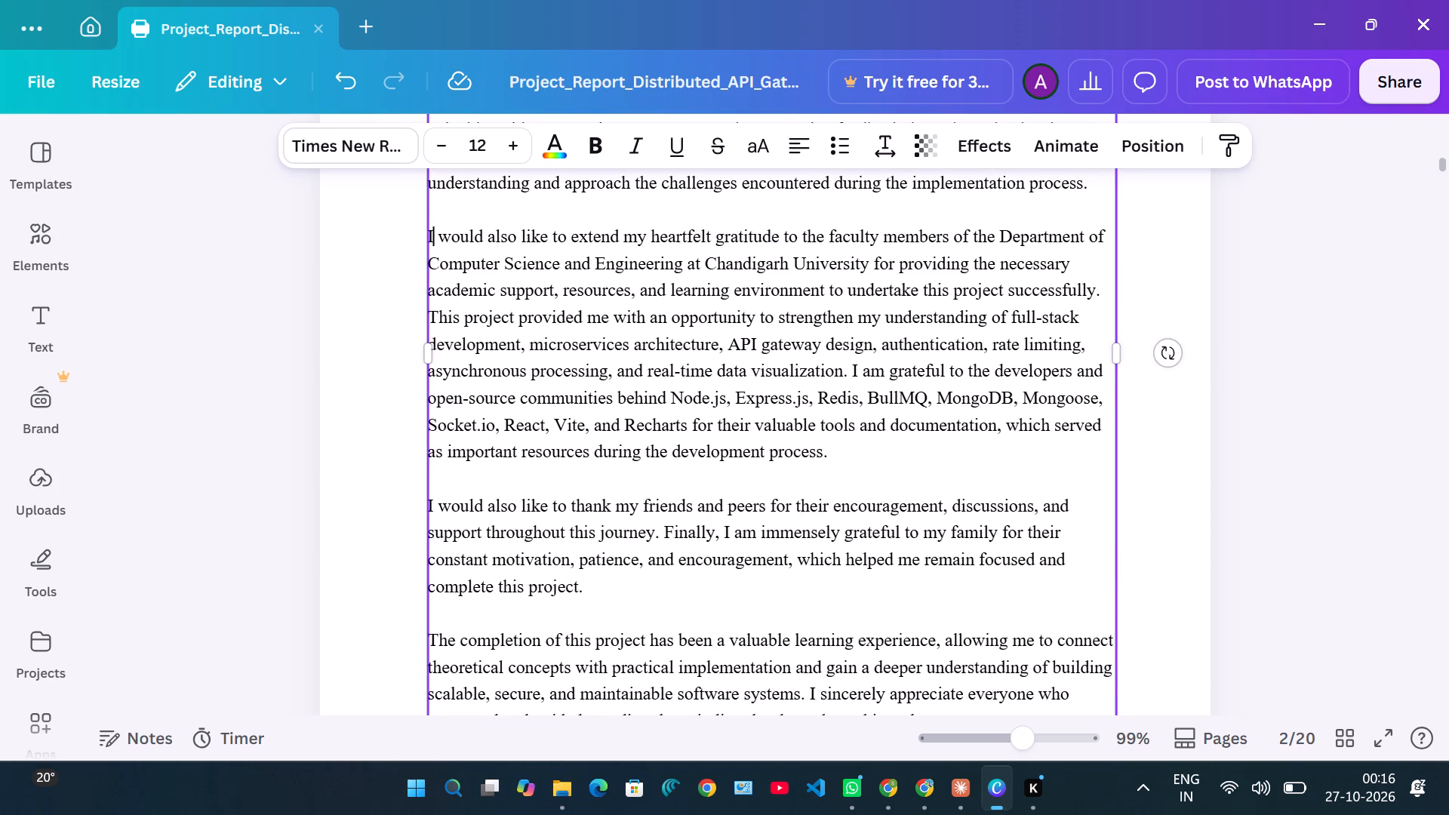
pyautogui.press('BackSpace')
pyautogui.press('w')
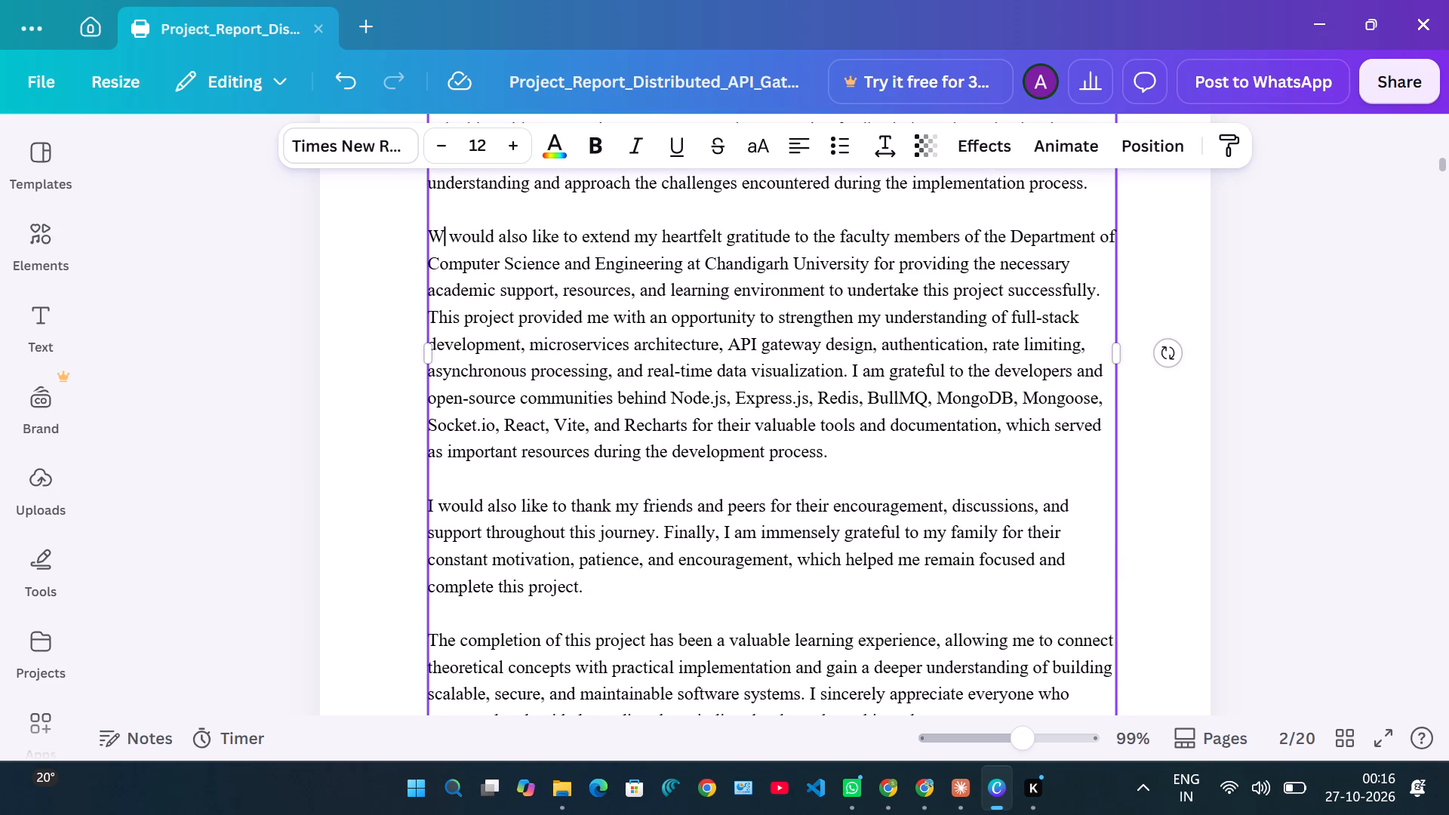
pyautogui.press('e')
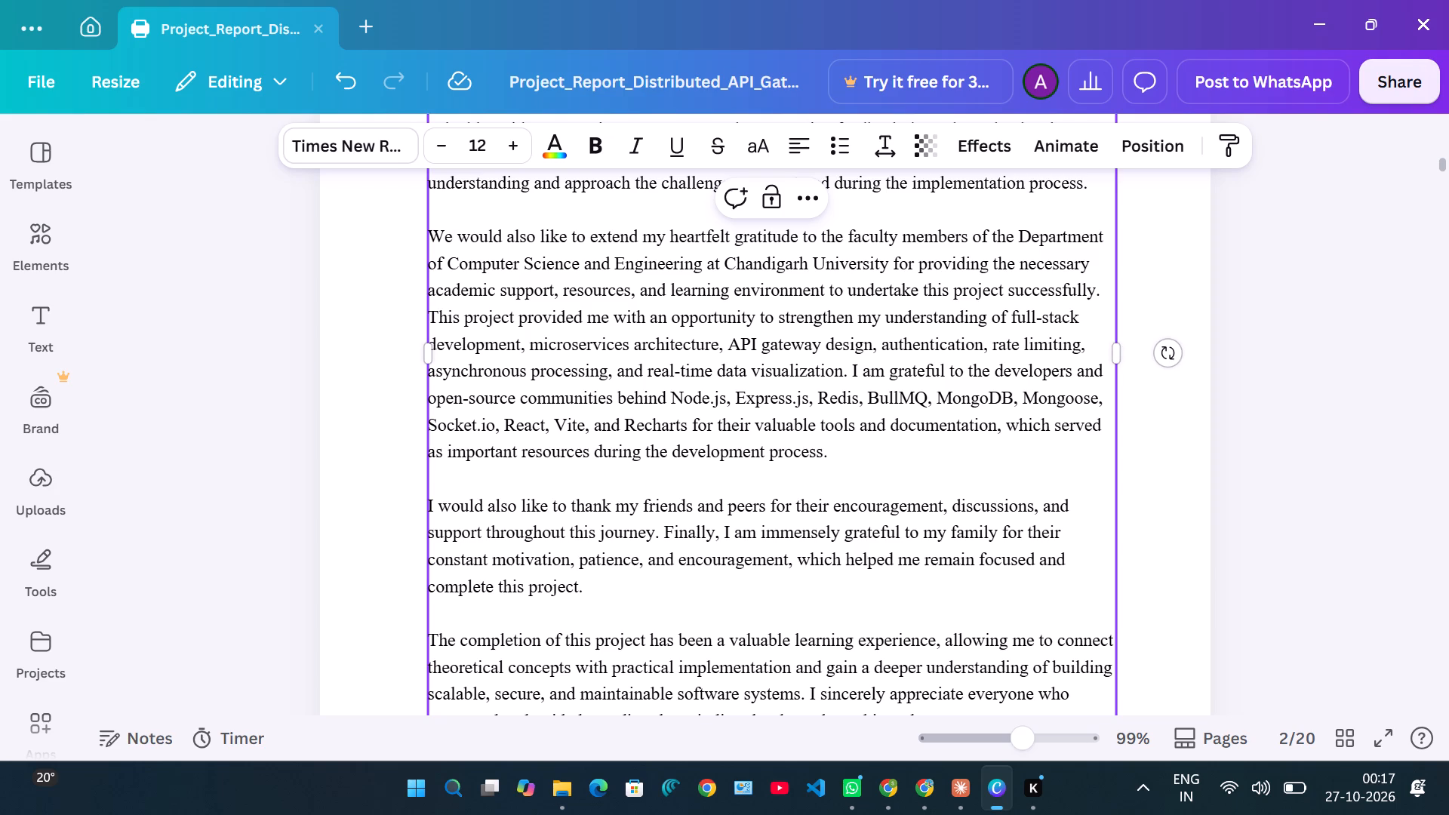
# Change "provided me" to "provided us" in the "This project provided" sentence of the faculty paragraph.
pyautogui.click(609, 328)
pyautogui.press('BackSpace')
pyautogui.press('BackSpace')
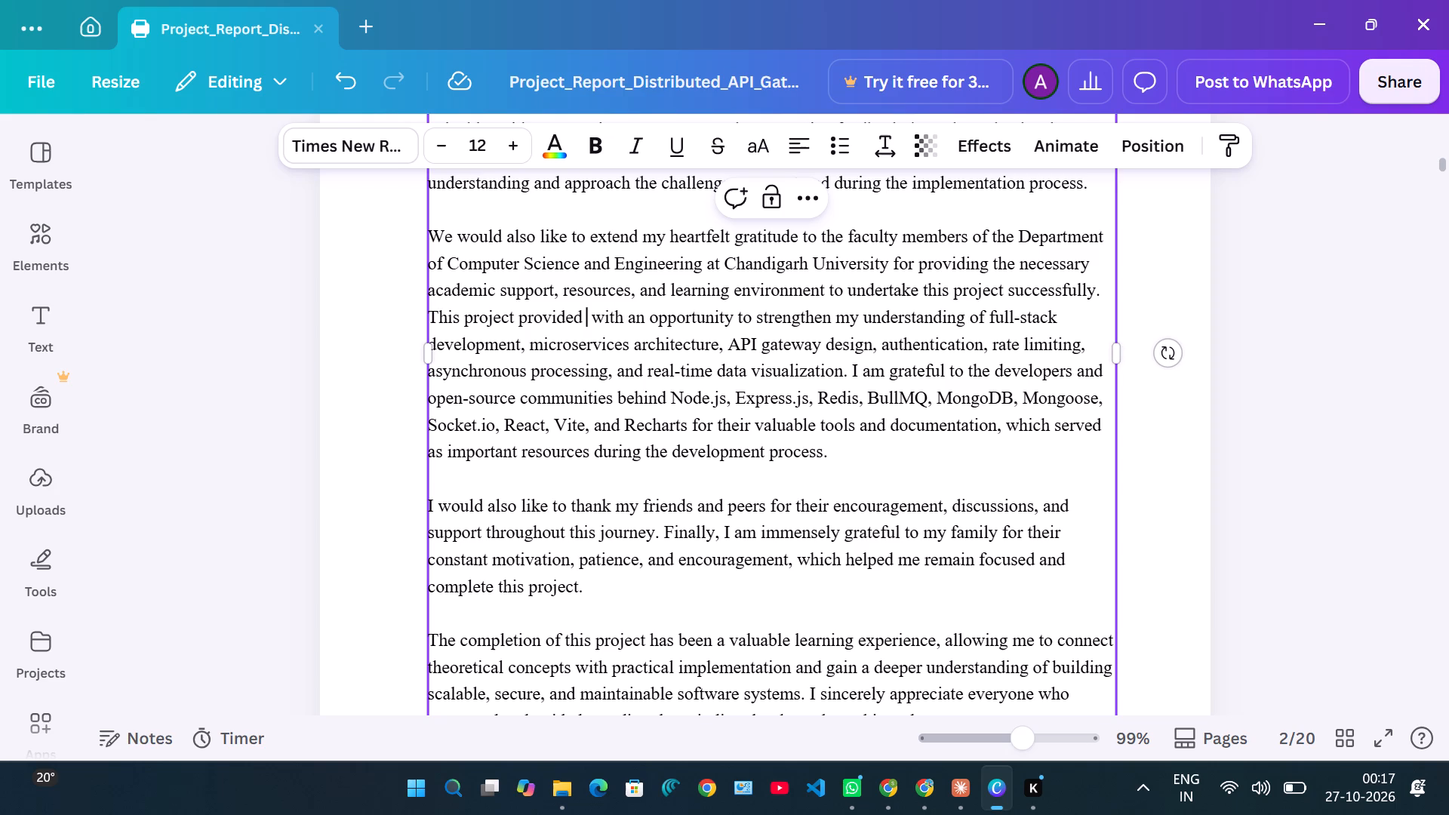
pyautogui.press('i')
pyautogui.press('BackSpace')
pyautogui.write('us')
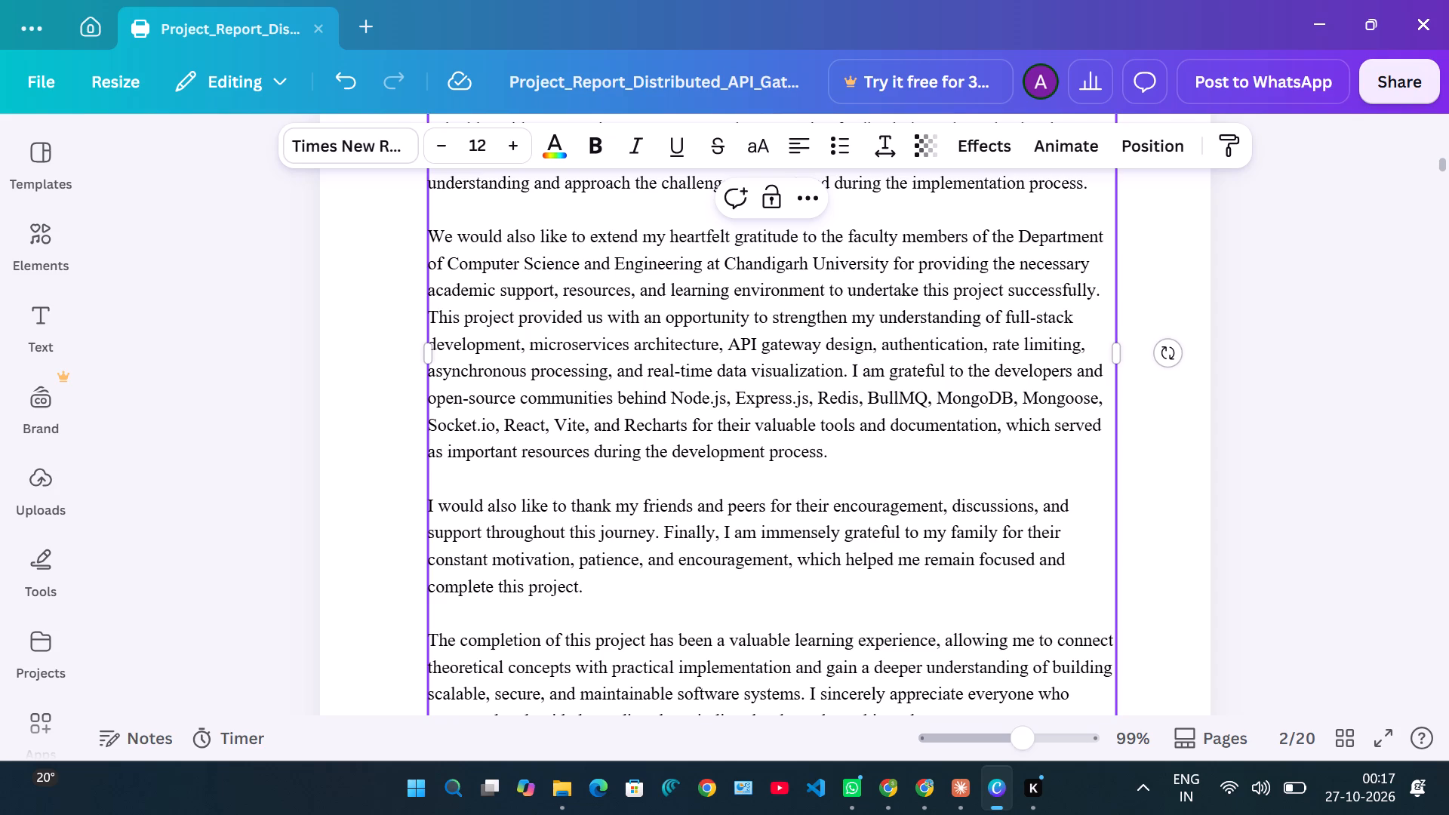
# Change "my heartfelt gratitude" to "our heartfelt gratitude" in the first sentence of the faculty paragraph.
pyautogui.click(666, 241)
pyautogui.press('BackSpace')
pyautogui.press('BackSpace')
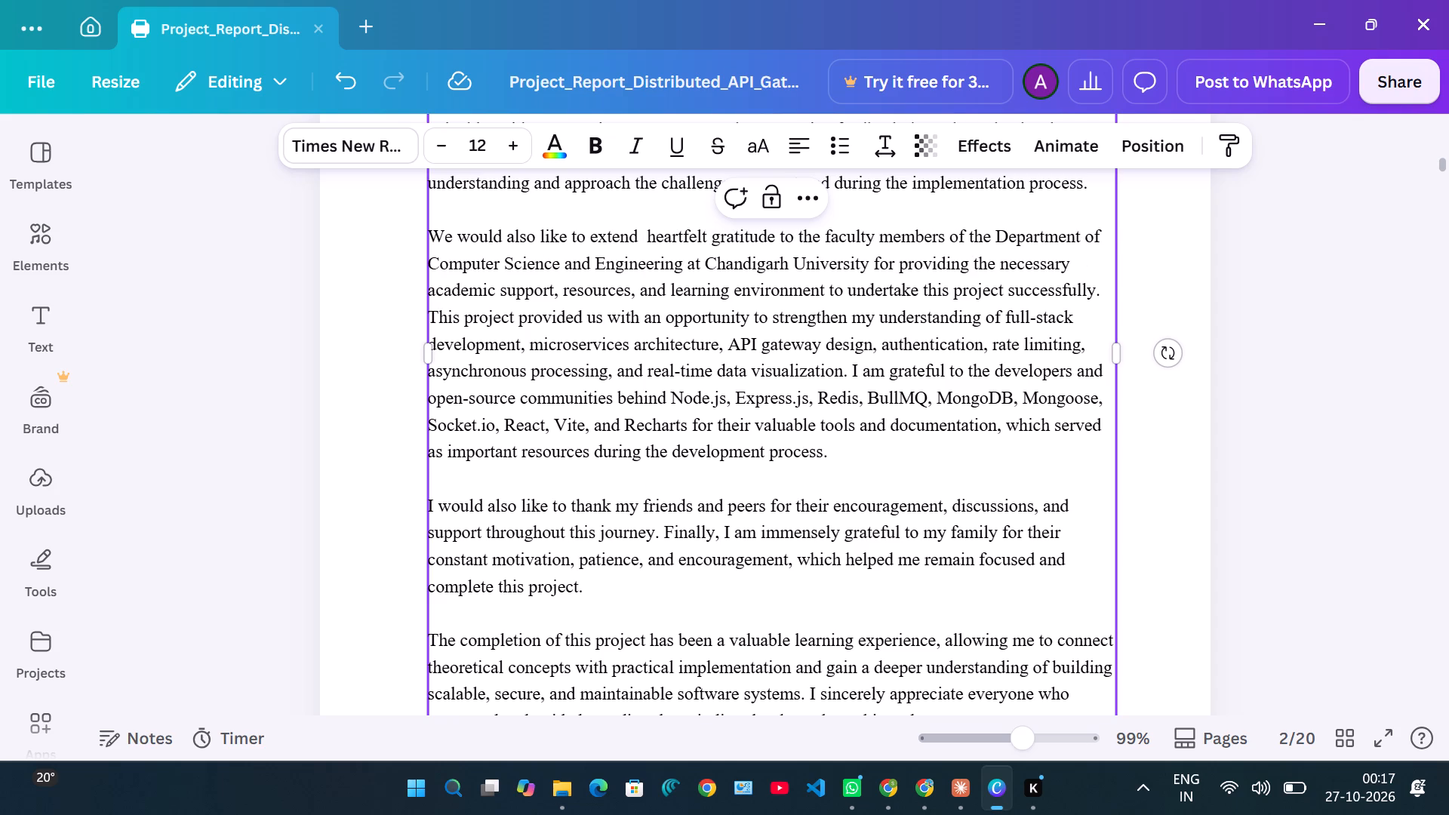
pyautogui.write('our')
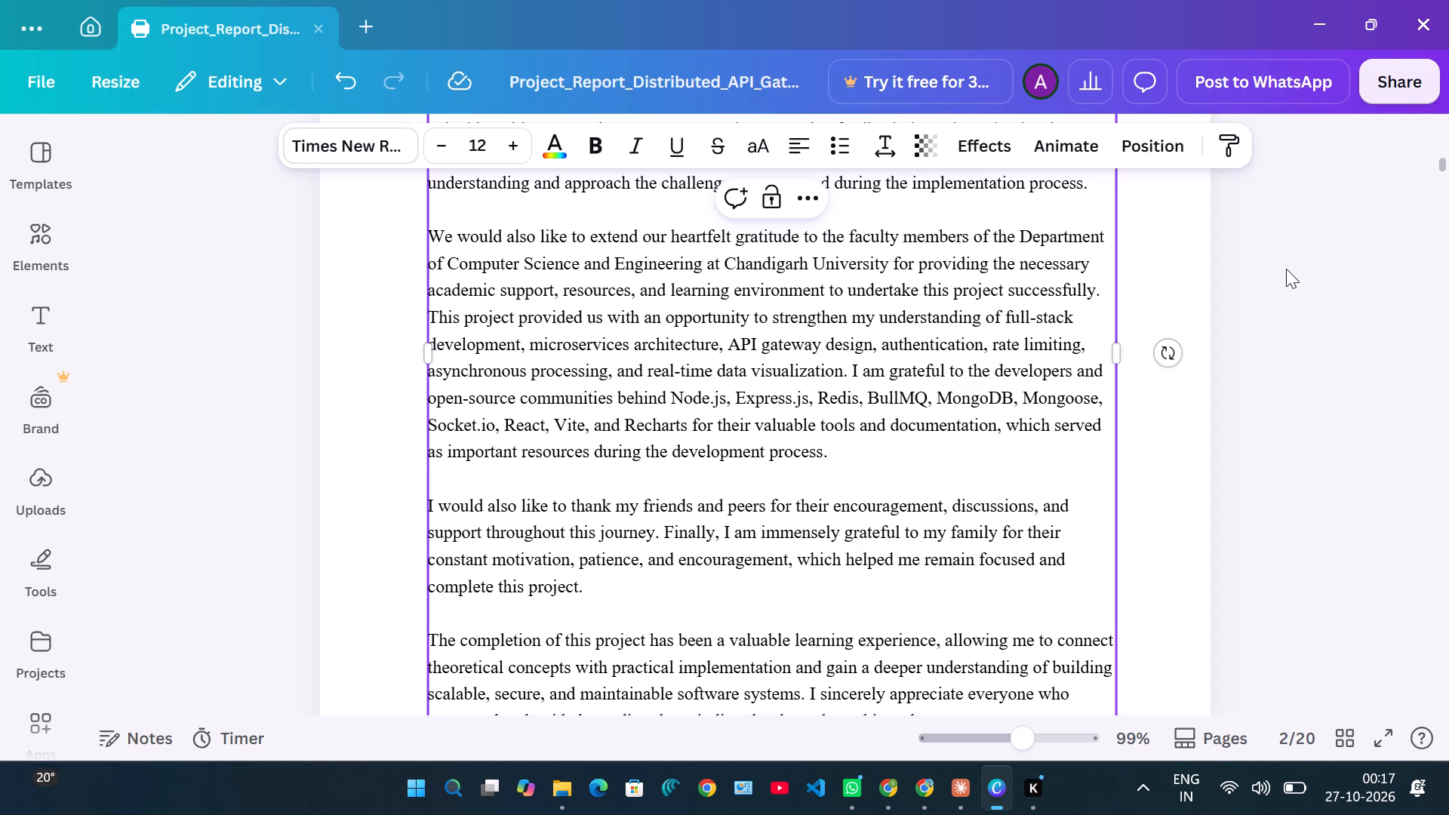
pyautogui.click(1286, 269)
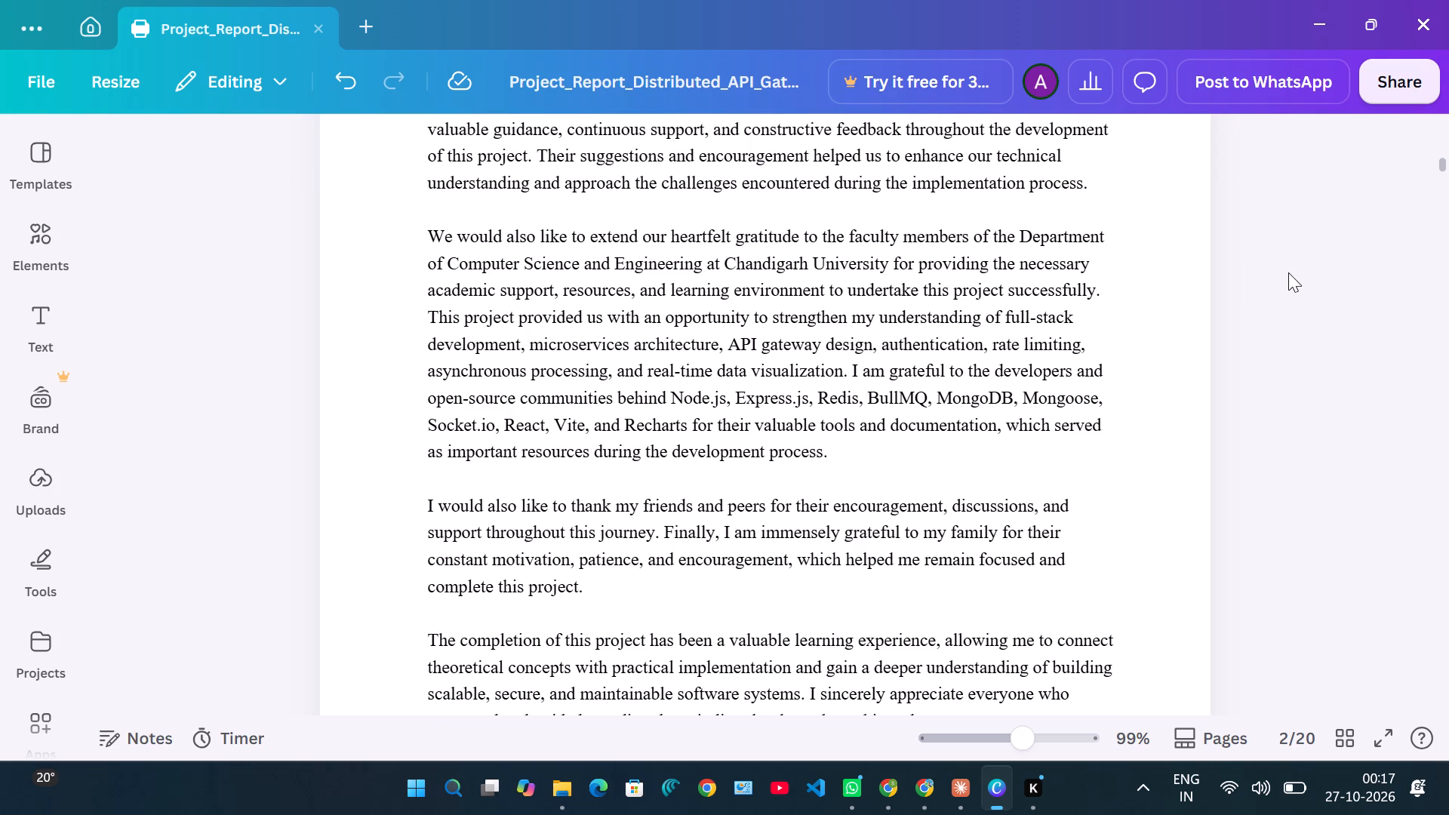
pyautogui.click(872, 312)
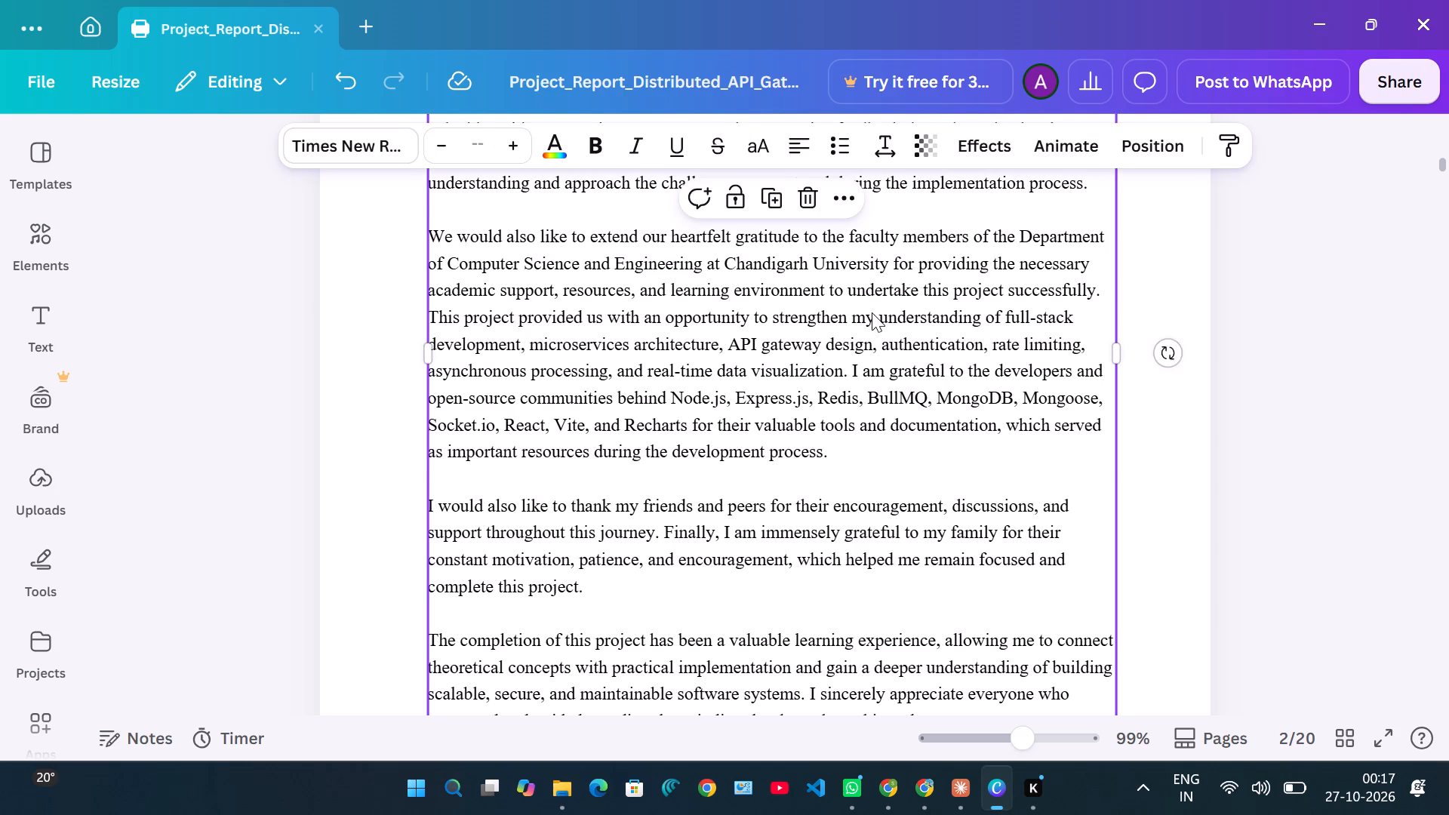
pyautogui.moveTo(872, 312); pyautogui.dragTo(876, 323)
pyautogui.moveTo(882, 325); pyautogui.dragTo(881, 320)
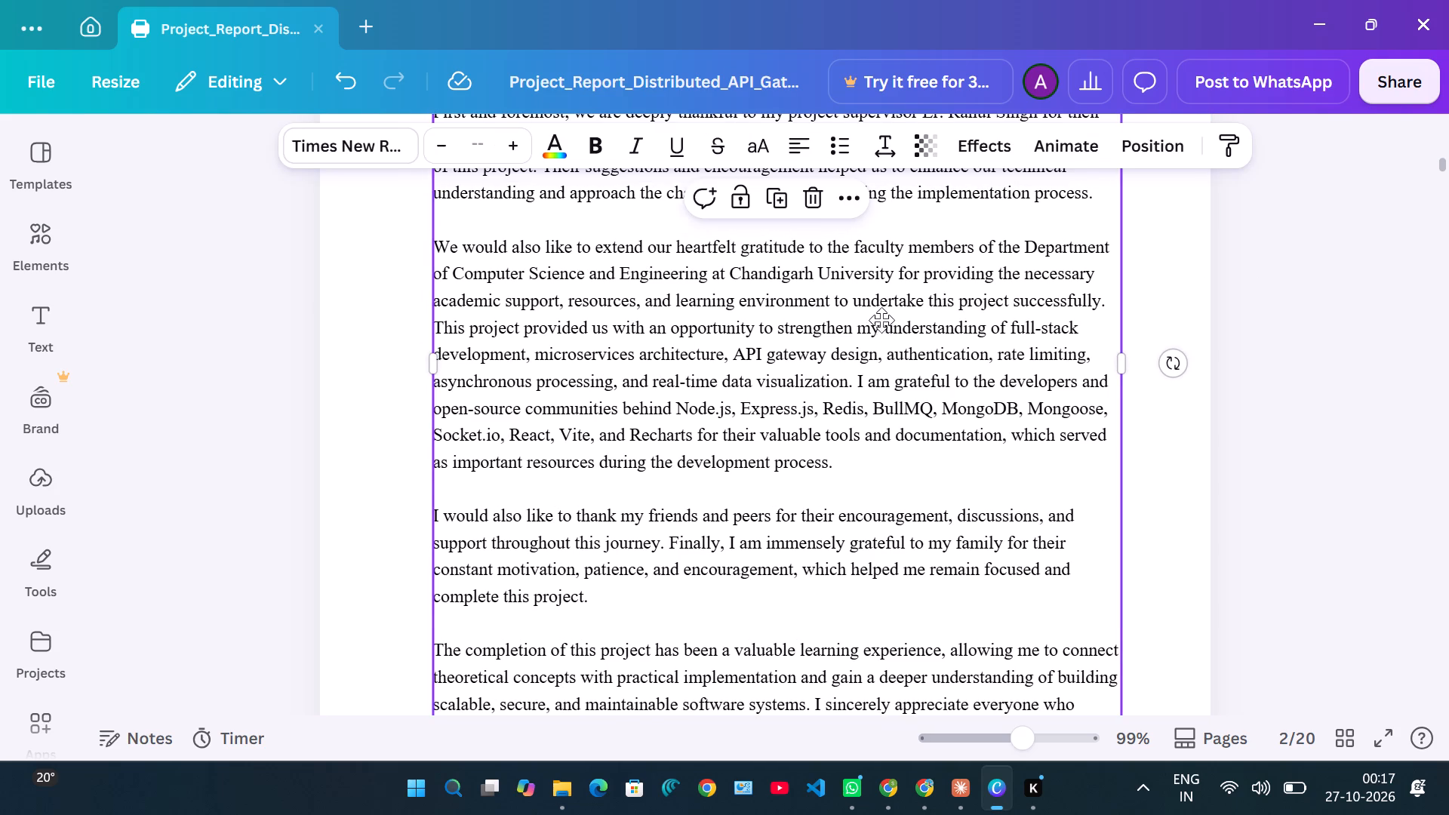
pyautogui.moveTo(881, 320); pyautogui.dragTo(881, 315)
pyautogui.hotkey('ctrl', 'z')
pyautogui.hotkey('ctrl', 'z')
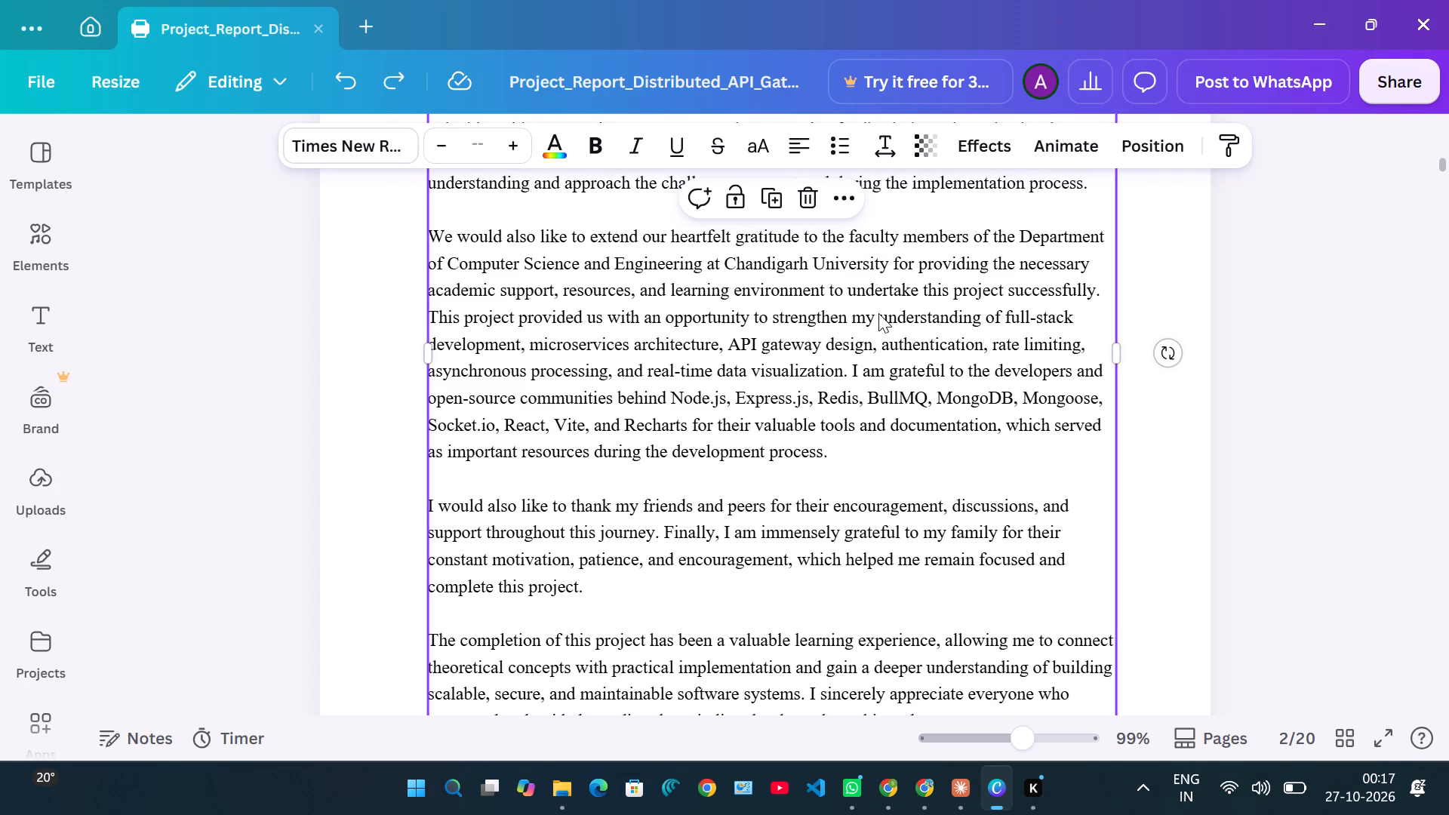
# Change "strengthen my understanding" to "strengthen our understanding" in the faculty paragraph of the acknowledgement.
pyautogui.click(878, 313)
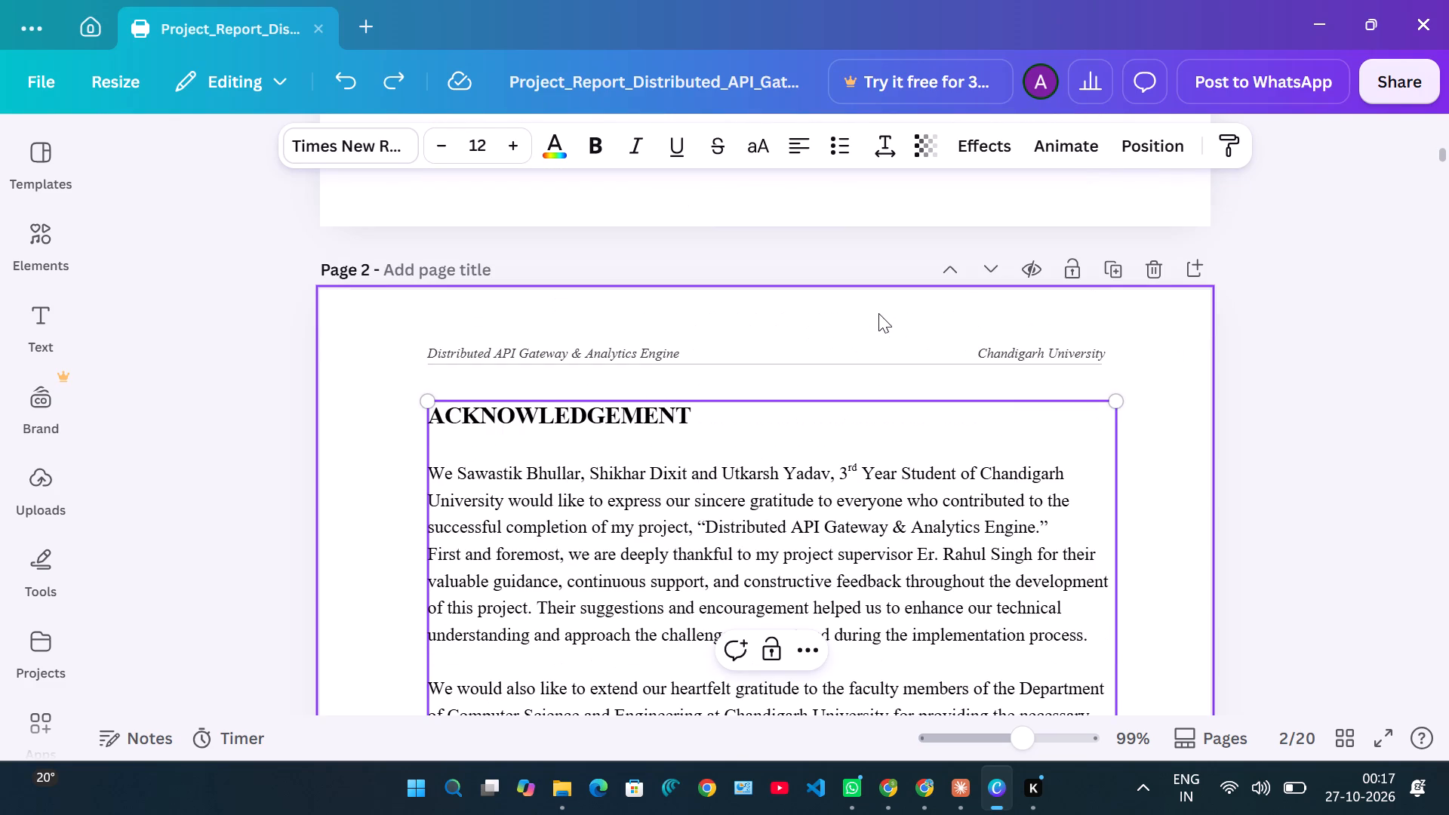
pyautogui.scroll(-1, 881, 325)
pyautogui.scroll(-3, 957, 337)
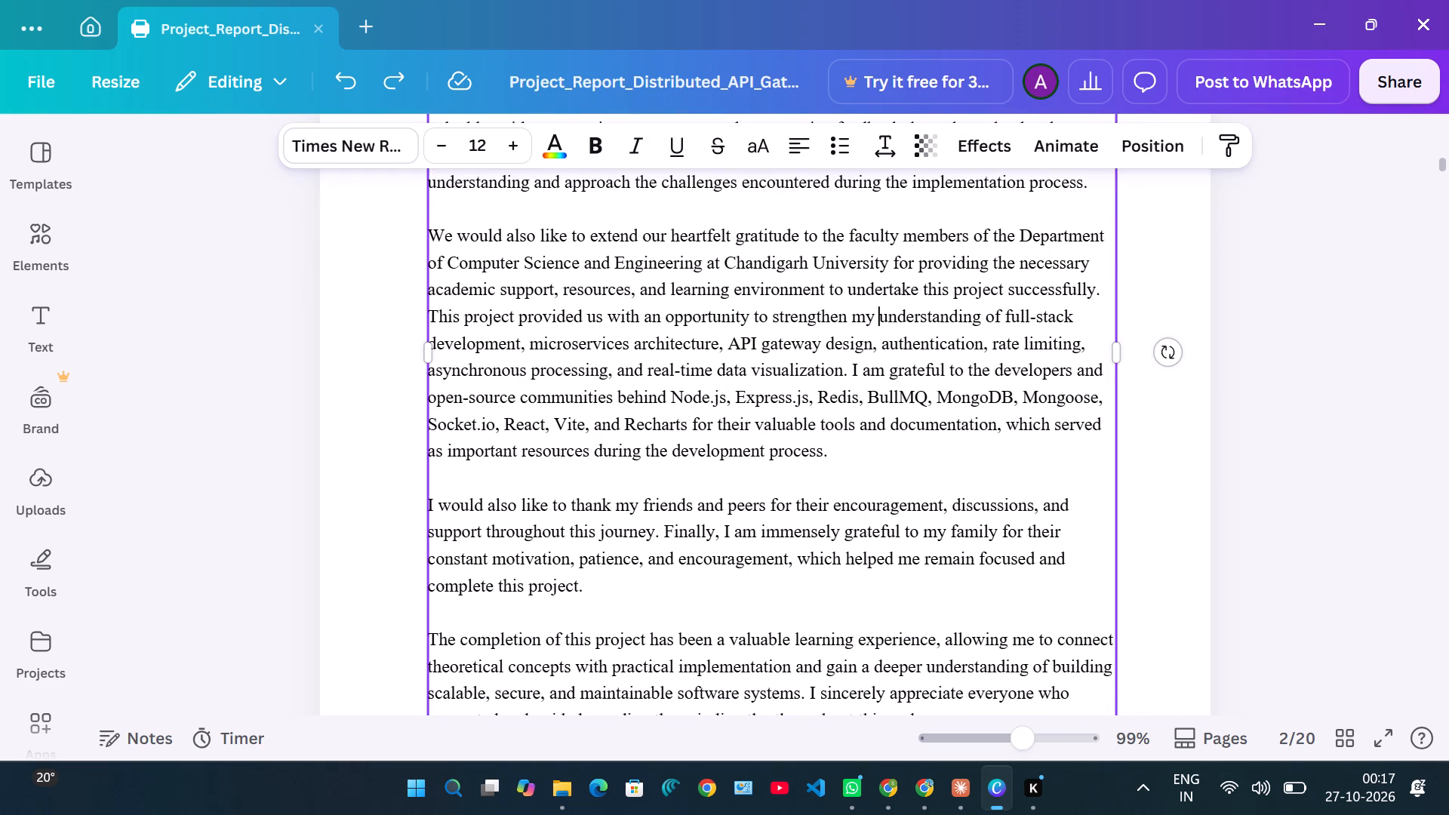
pyautogui.click(876, 318)
pyautogui.press('BackSpace')
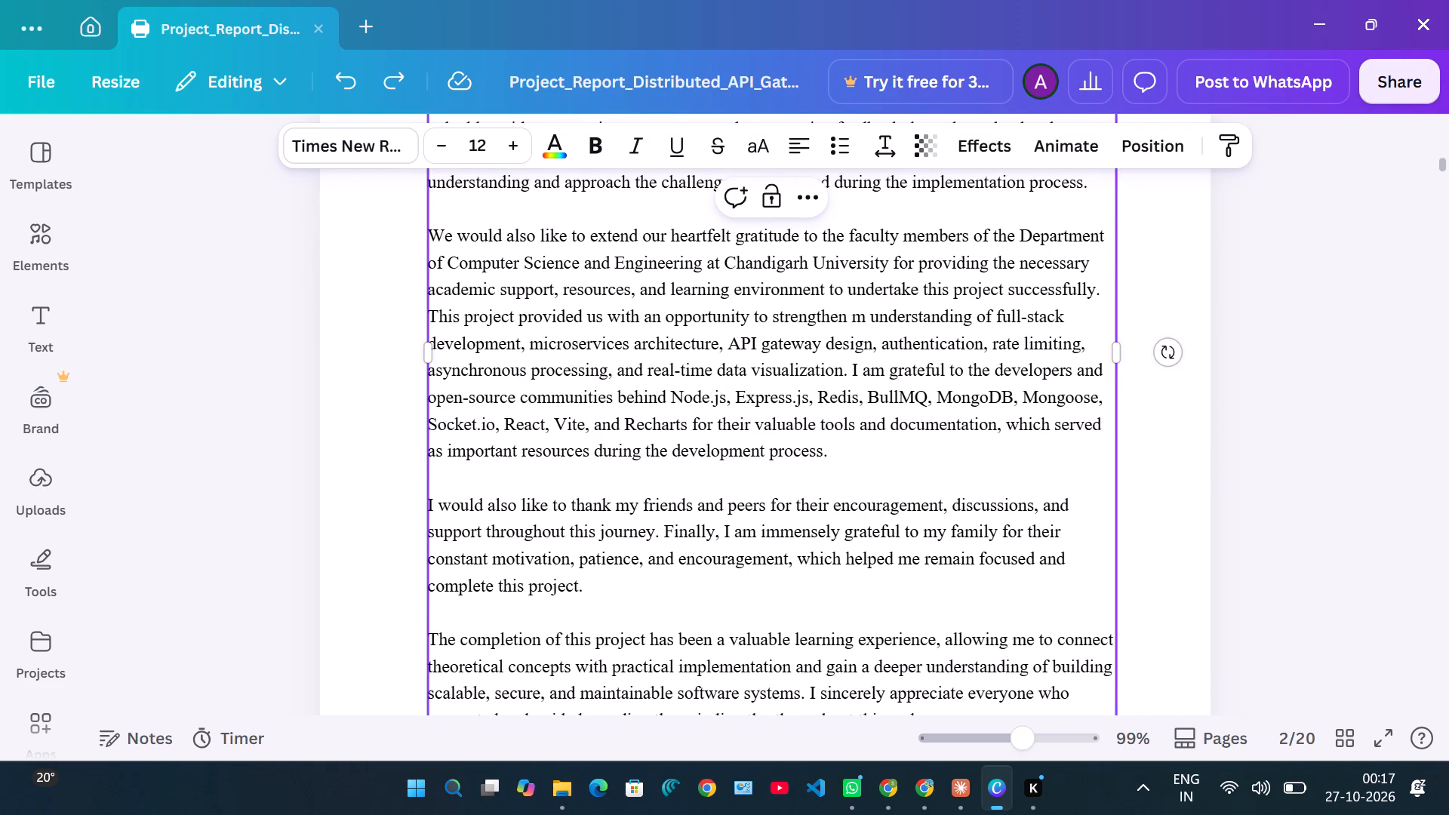
pyautogui.press('BackSpace')
pyautogui.write('our')
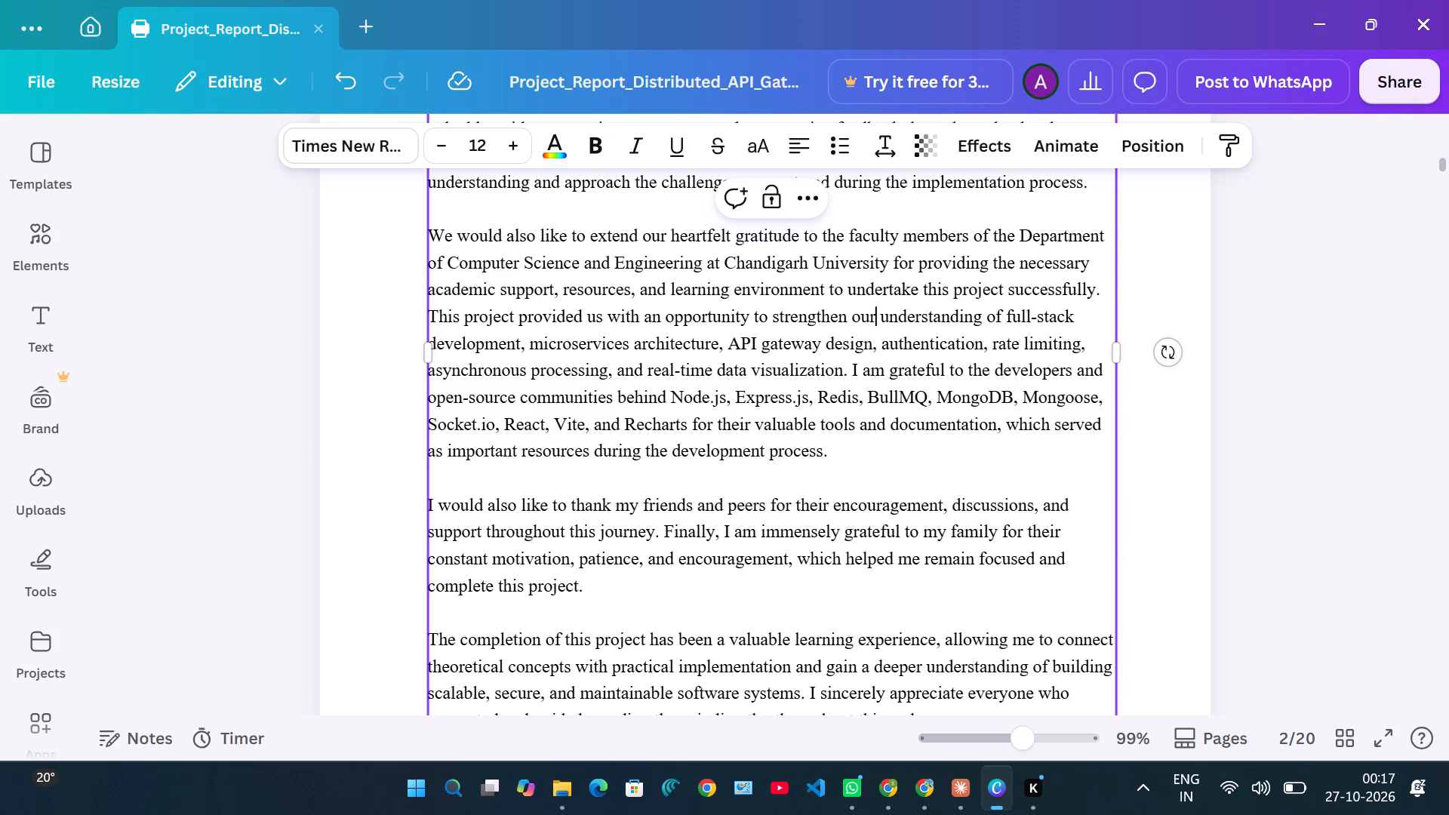
# Change "I am grateful" to "We are grateful" in the sentence thanking the developers and open-source communities.
pyautogui.click(887, 371)
pyautogui.press('BackSpace')
pyautogui.press('BackSpace')
pyautogui.press('BackSpace')
pyautogui.press('BackSpace')
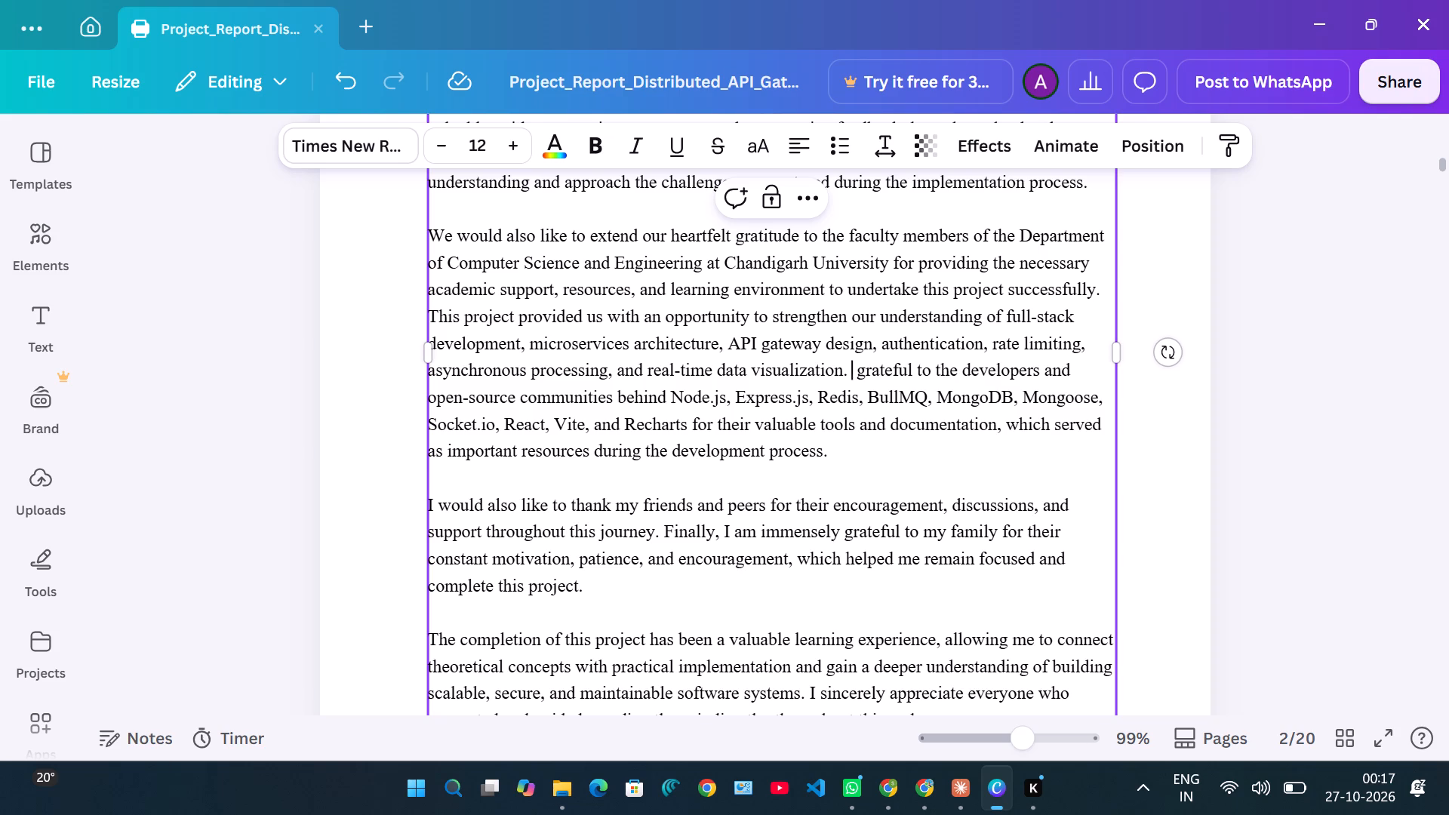
pyautogui.press('w')
pyautogui.write('e a')
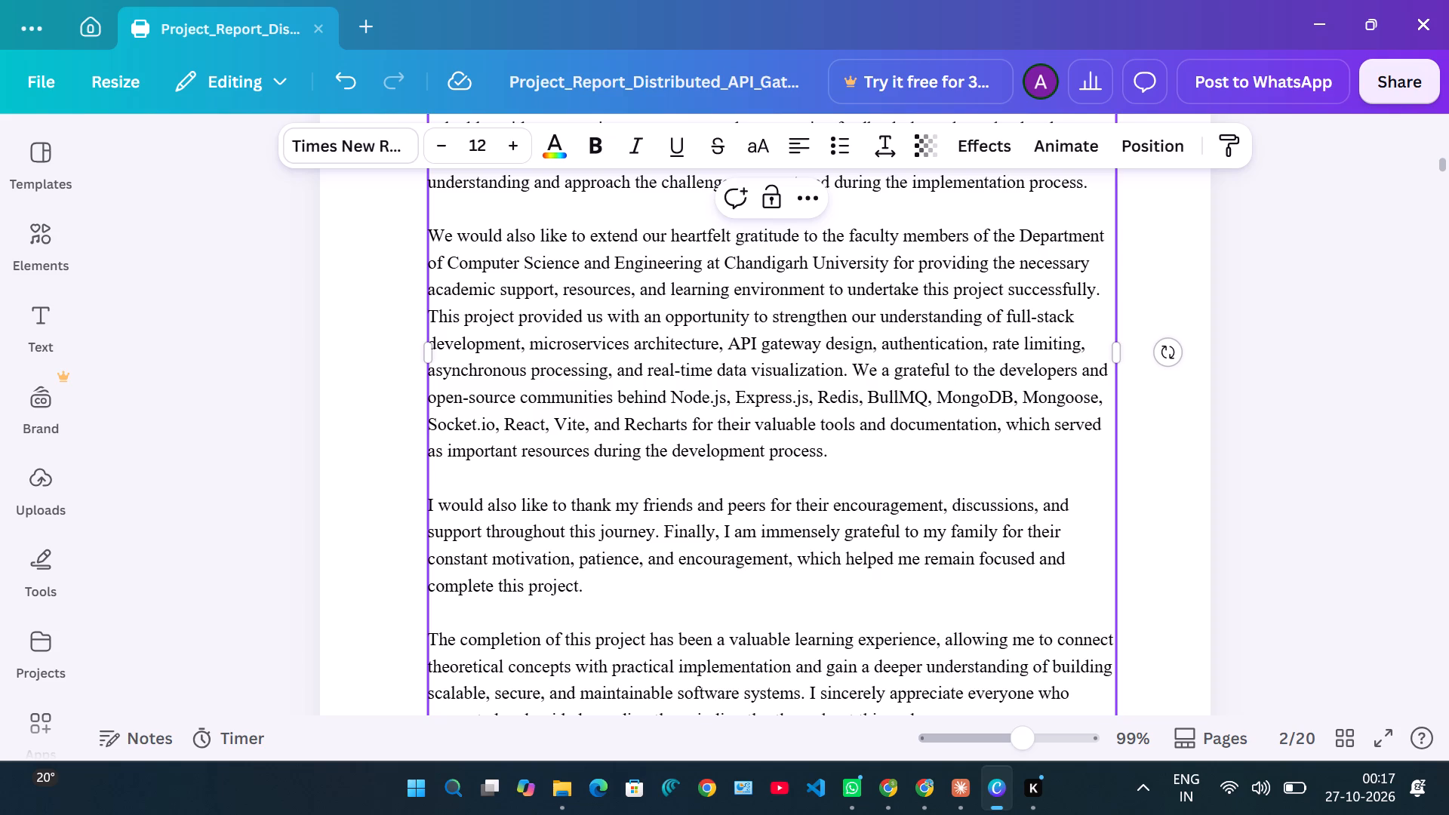
pyautogui.press('t')
pyautogui.press('BackSpace')
pyautogui.write('re')
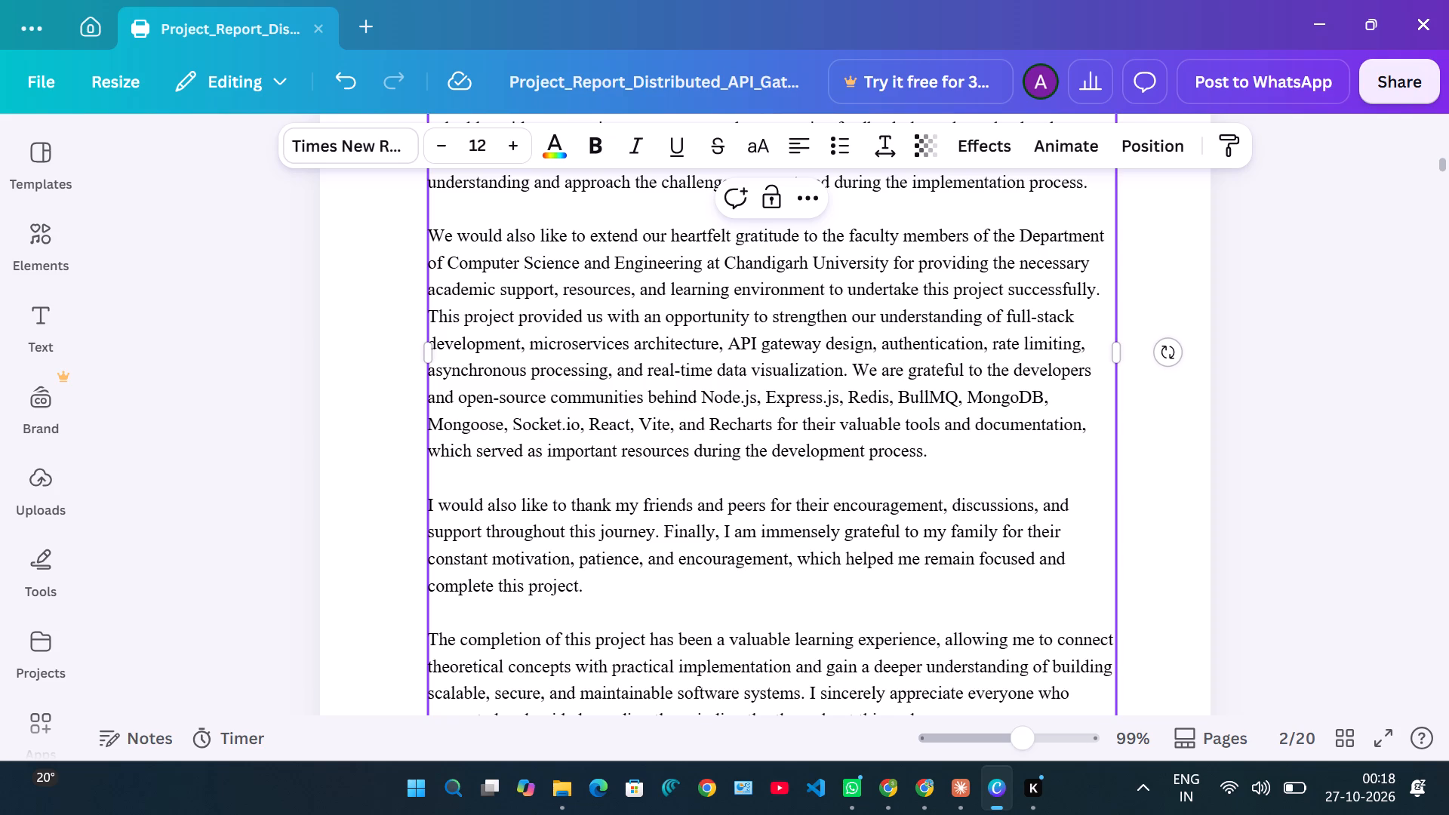
# Change "I would also like to thank" to "We would also like to thank" at the start of the friends and peers paragraph.
pyautogui.scroll(-1, 940, 460)
pyautogui.click(432, 389)
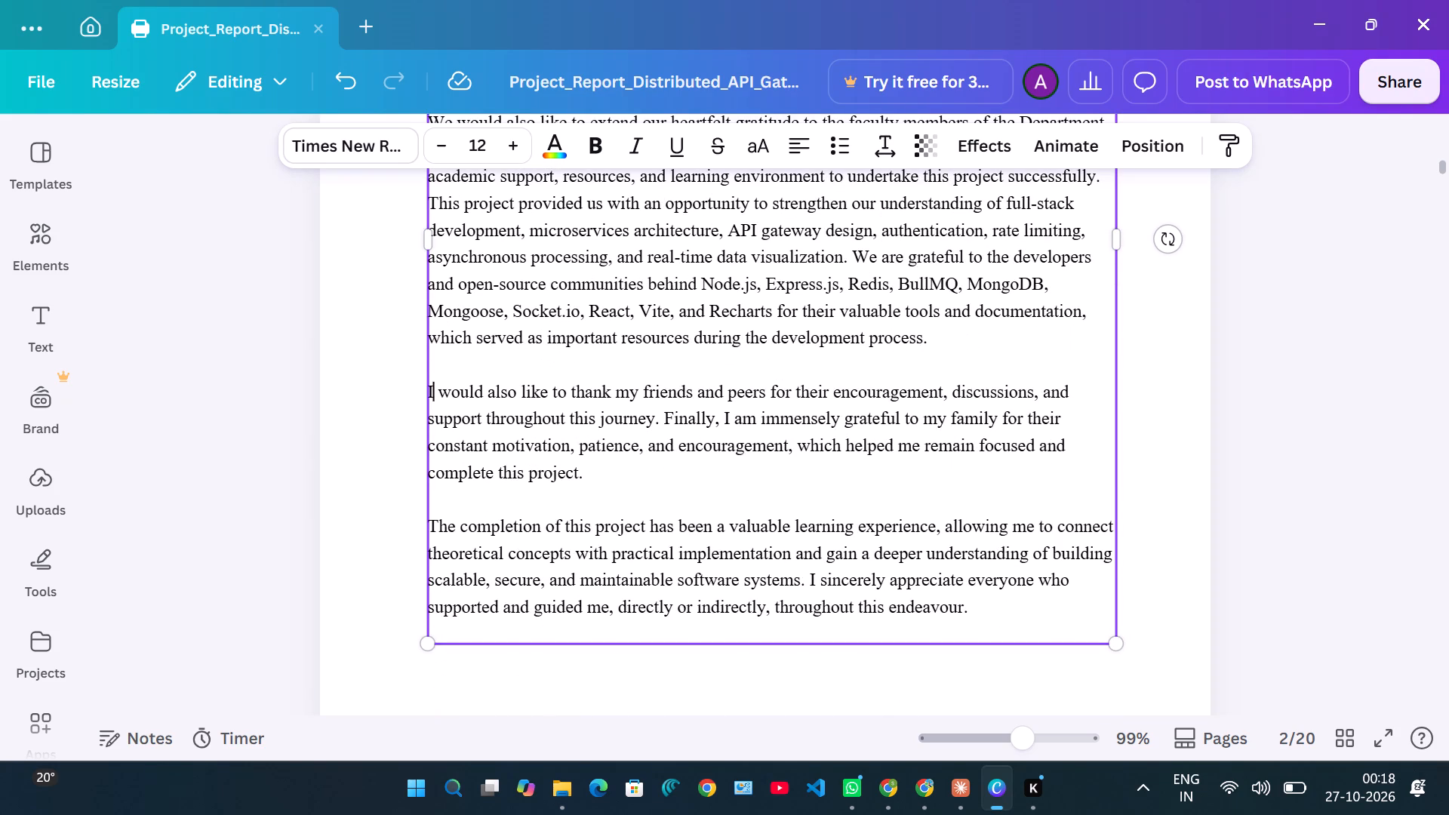
pyautogui.press('BackSpace')
pyautogui.press('w')
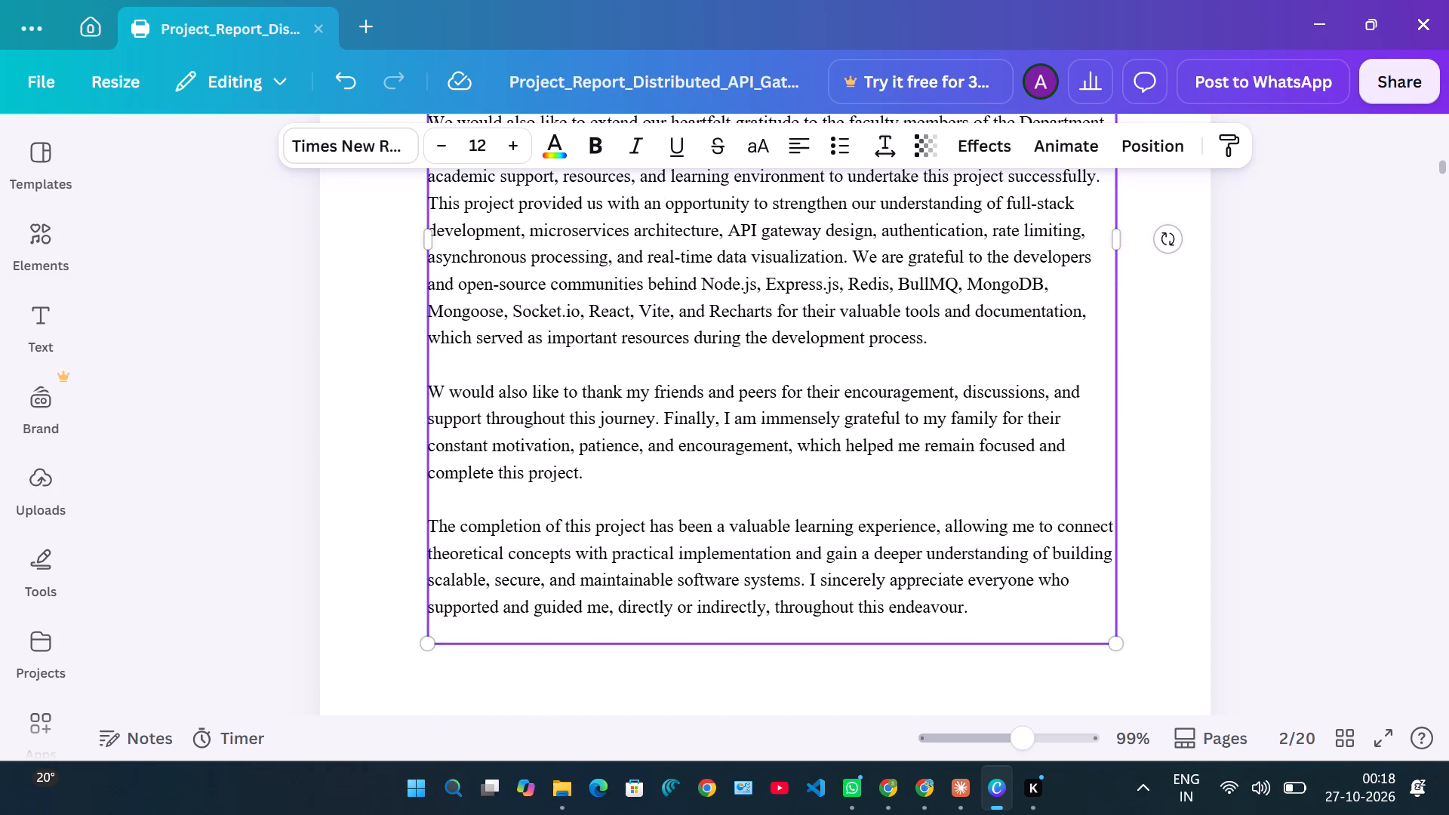
pyautogui.press('e')
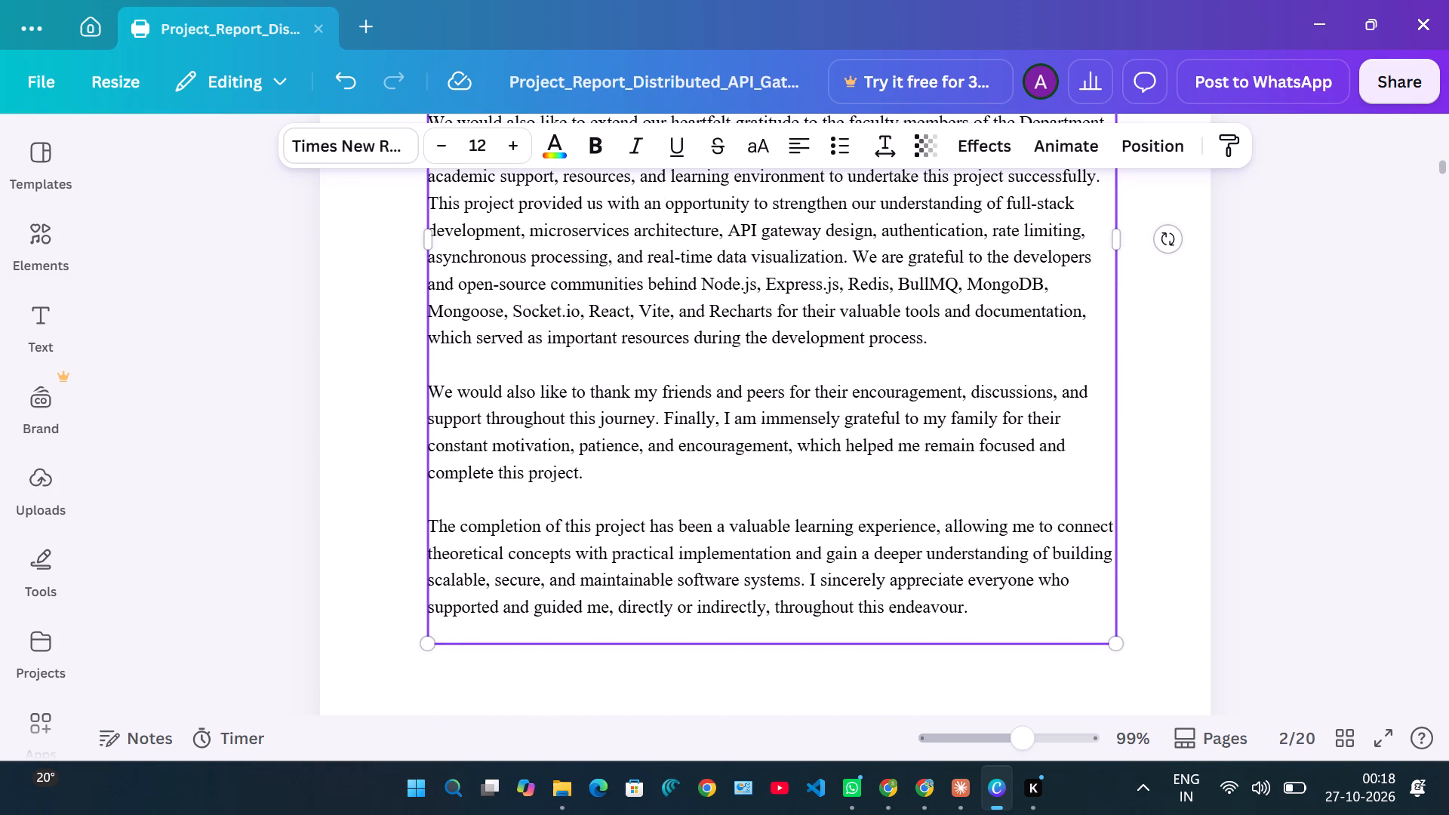
# Change "my friends and peers" to "our friends and peers" in the paragraph thanking them.
pyautogui.click(660, 390)
pyautogui.press('BackSpace')
pyautogui.press('BackSpace')
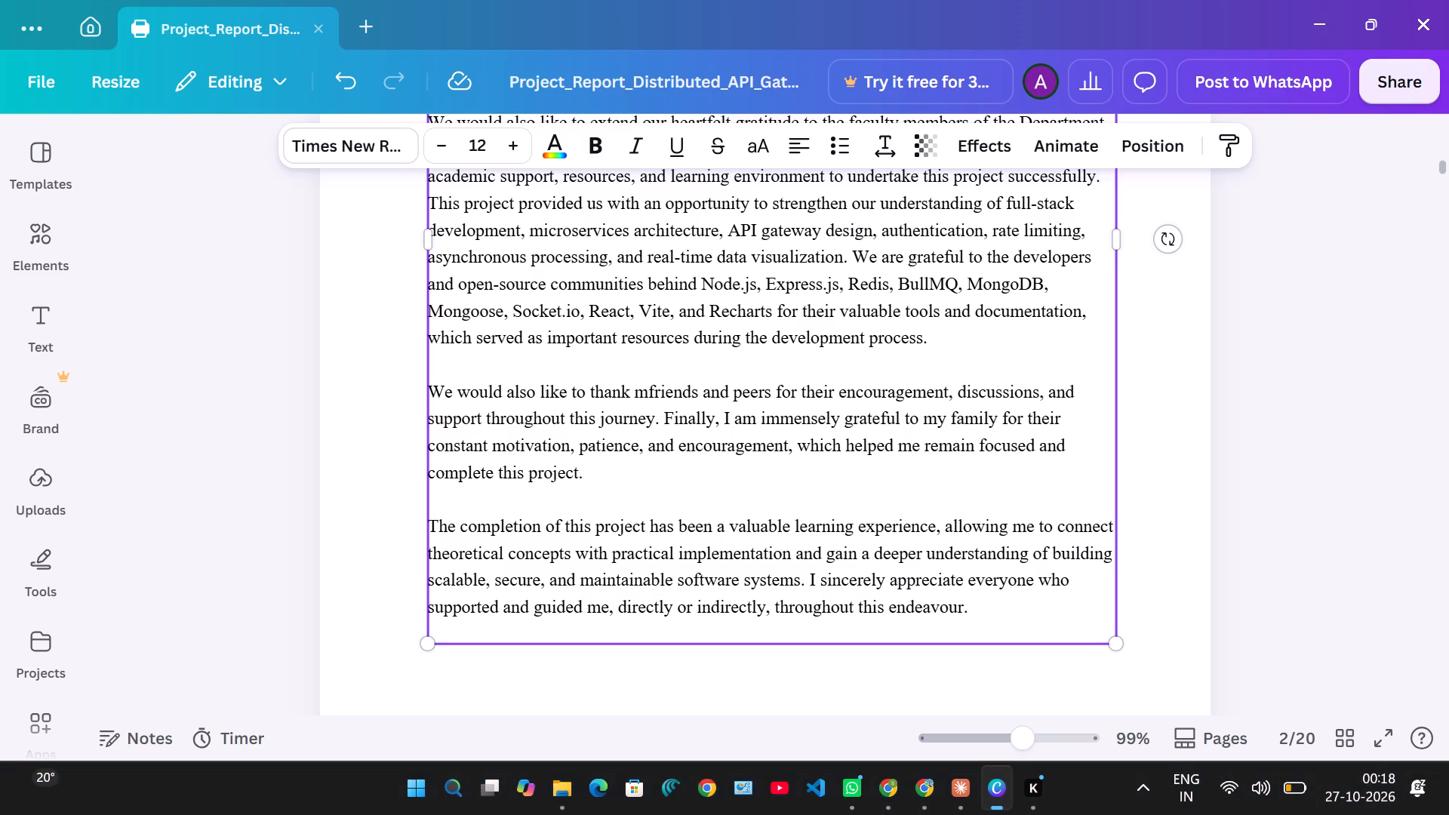
pyautogui.press('BackSpace')
pyautogui.write('our')
pyautogui.press('space')
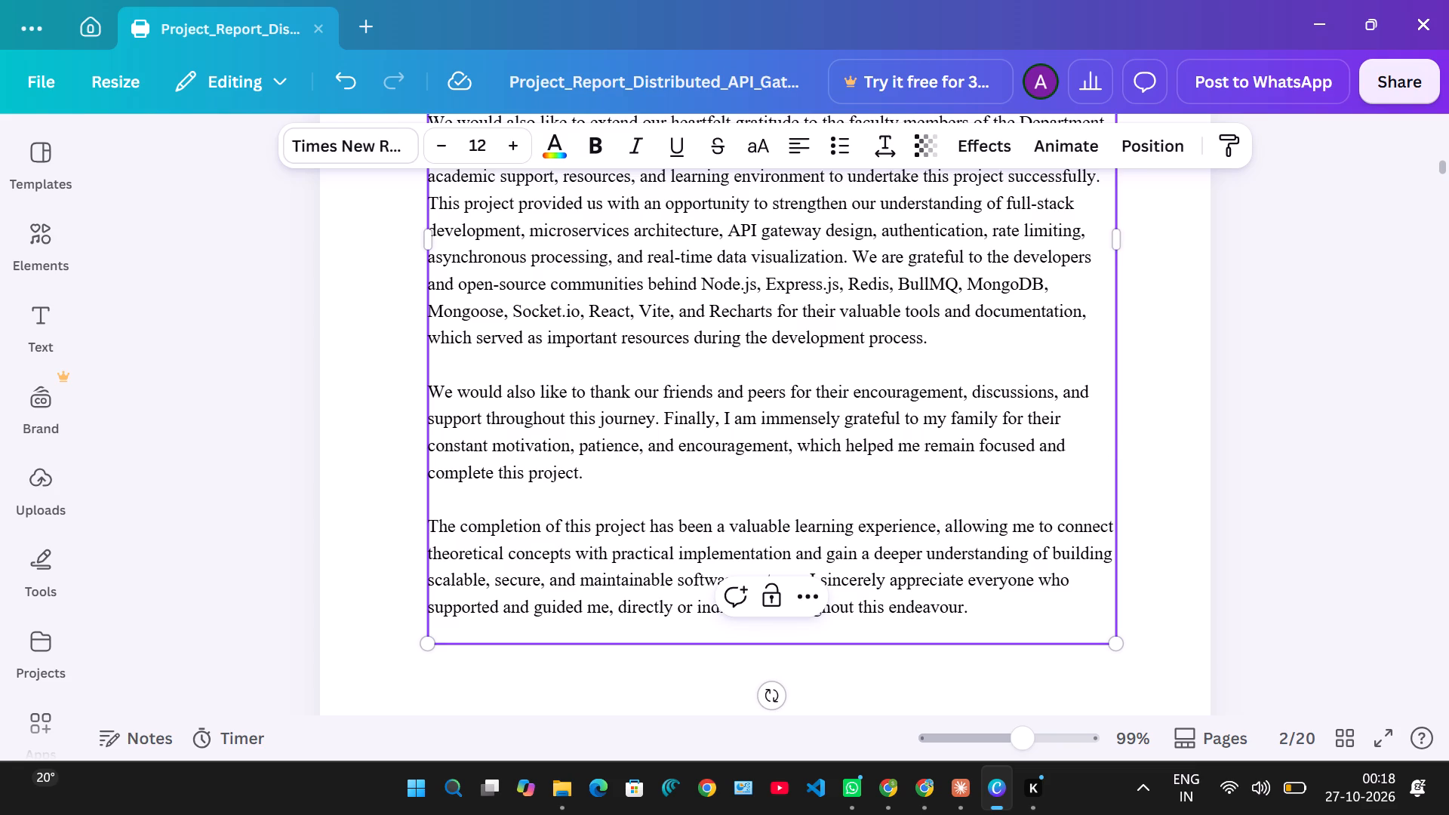
# Change "I am immensely grateful" to "we are immensely grateful" in the "Finally" sentence.
pyautogui.click(726, 412)
pyautogui.click(755, 415)
pyautogui.press('BackSpace')
pyautogui.press('BackSpace')
pyautogui.press('BackSpace')
pyautogui.press('BackSpace')
pyautogui.write('we are')
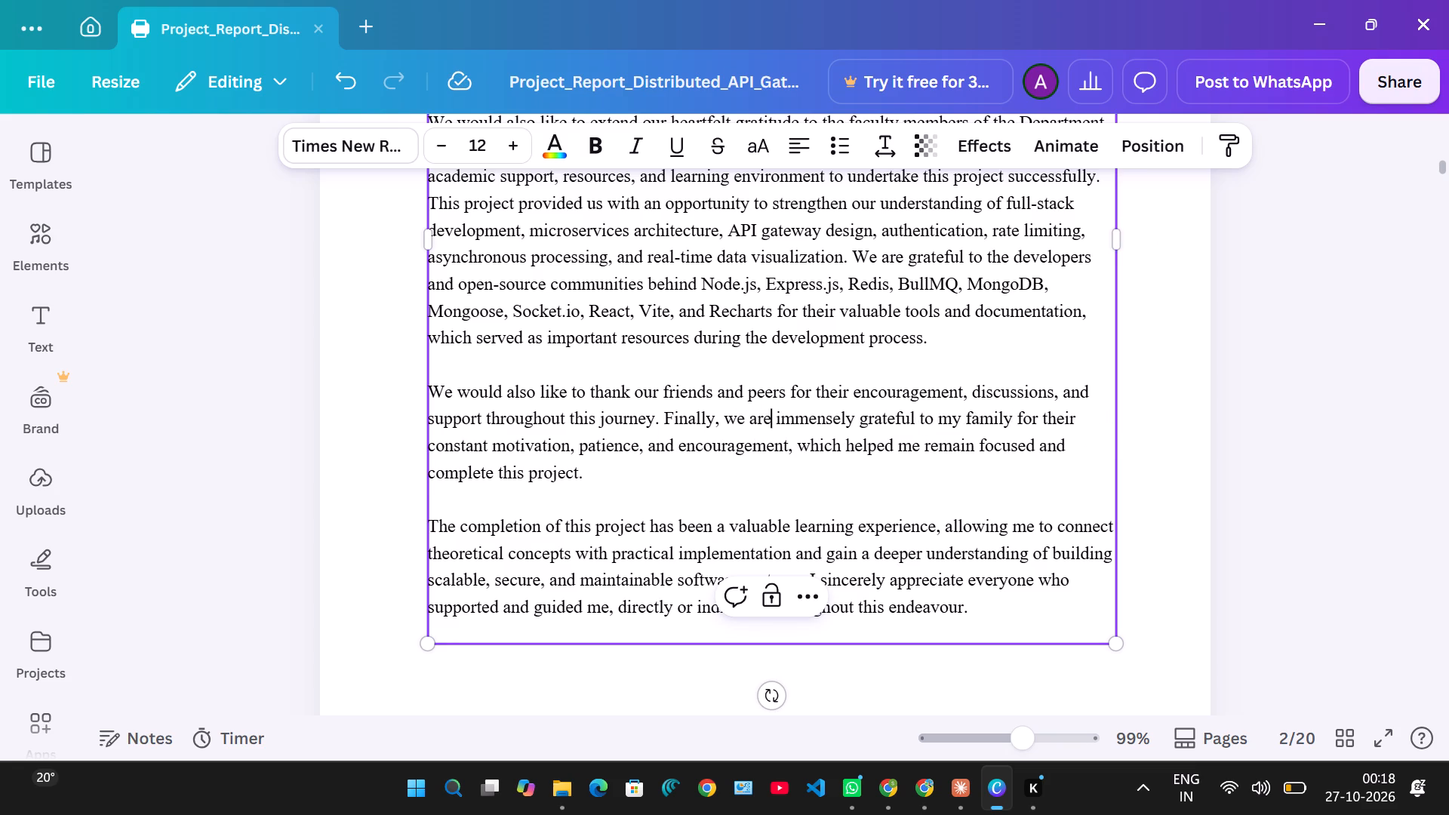
# Change "my family" to "our family" in the "Finally" sentence of the friends and peers paragraph.
pyautogui.click(961, 420)
pyautogui.press('BackSpace')
pyautogui.press('BackSpace')
pyautogui.write('our')
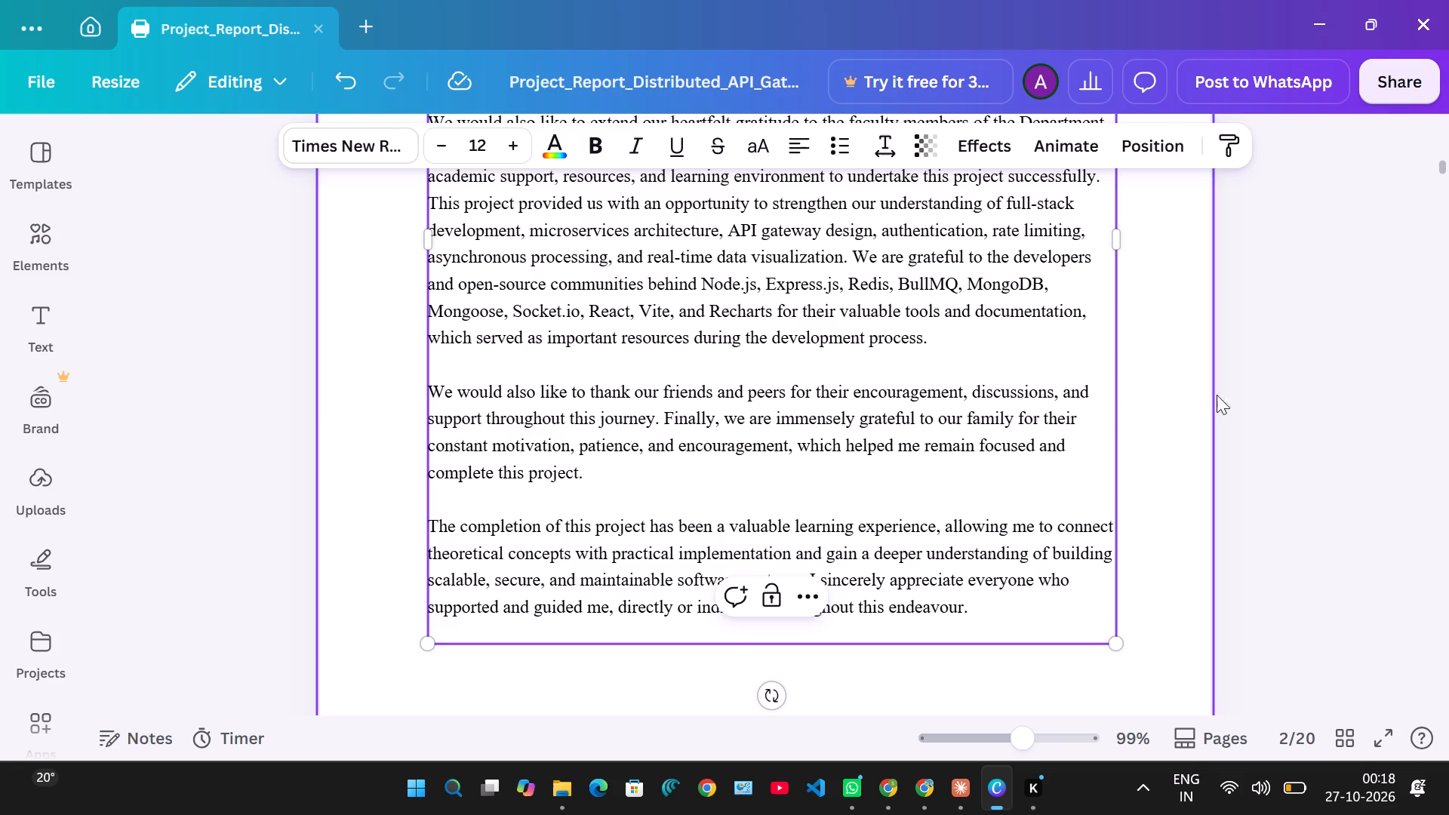
pyautogui.click(1223, 392)
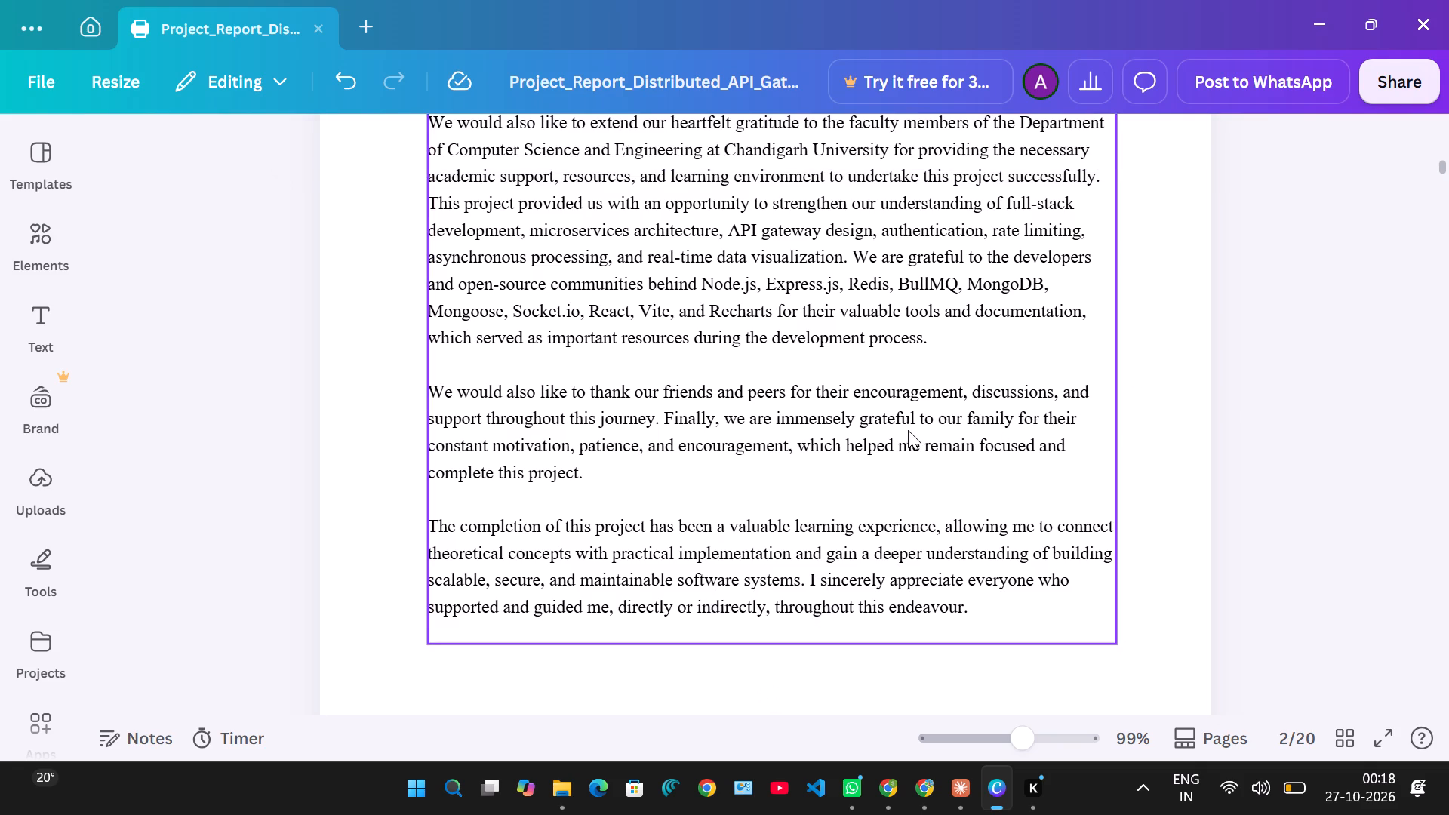
# Change "helped me remain focused" to "helped us remain focused" in the sentence thanking the family.
pyautogui.doubleClick(918, 444)
pyautogui.scroll(-4, 924, 516)
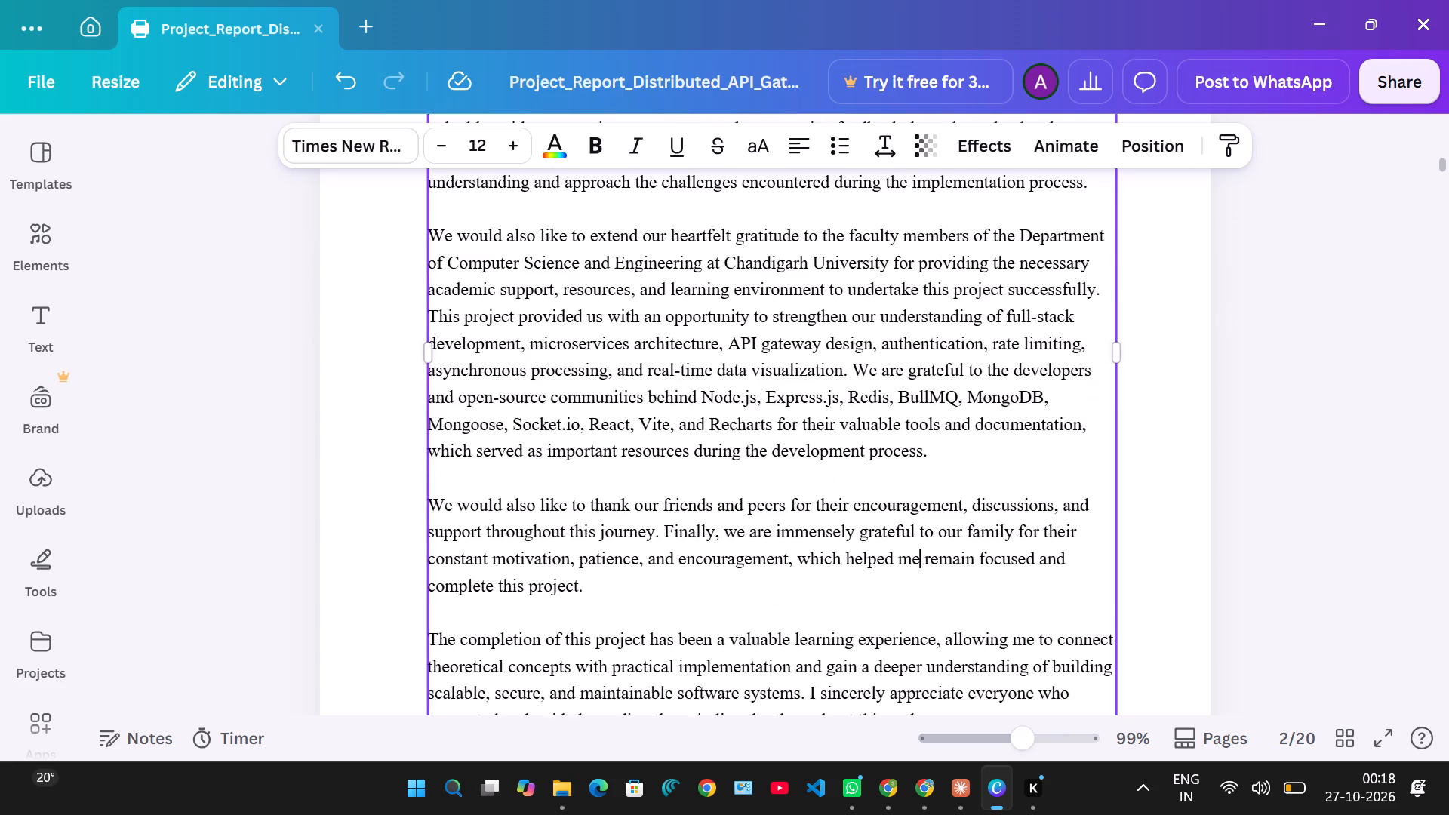
pyautogui.scroll(-2, 924, 516)
pyautogui.press('BackSpace')
pyautogui.press('BackSpace')
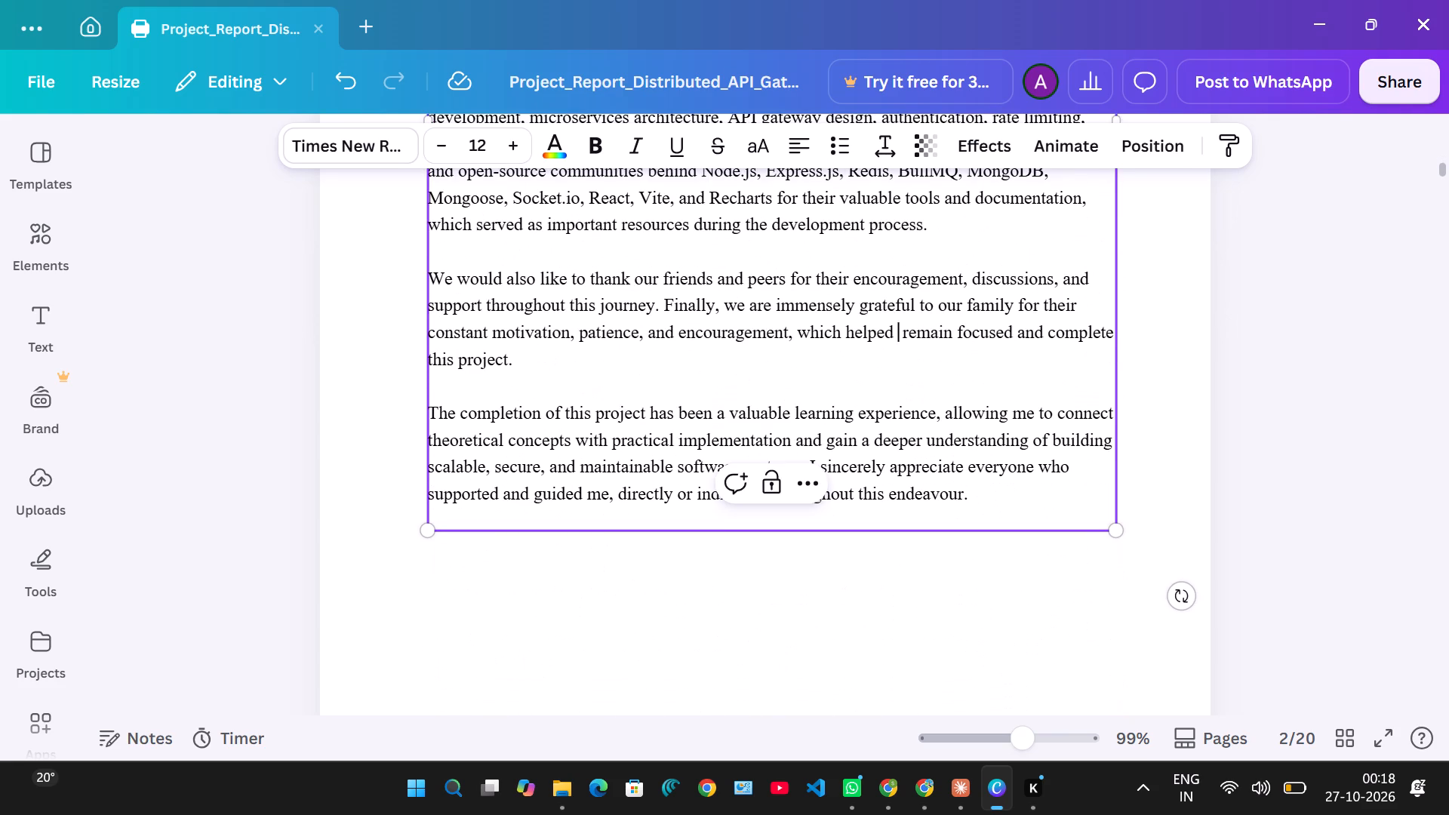
pyautogui.press('i')
pyautogui.press('BackSpace')
pyautogui.write('us')
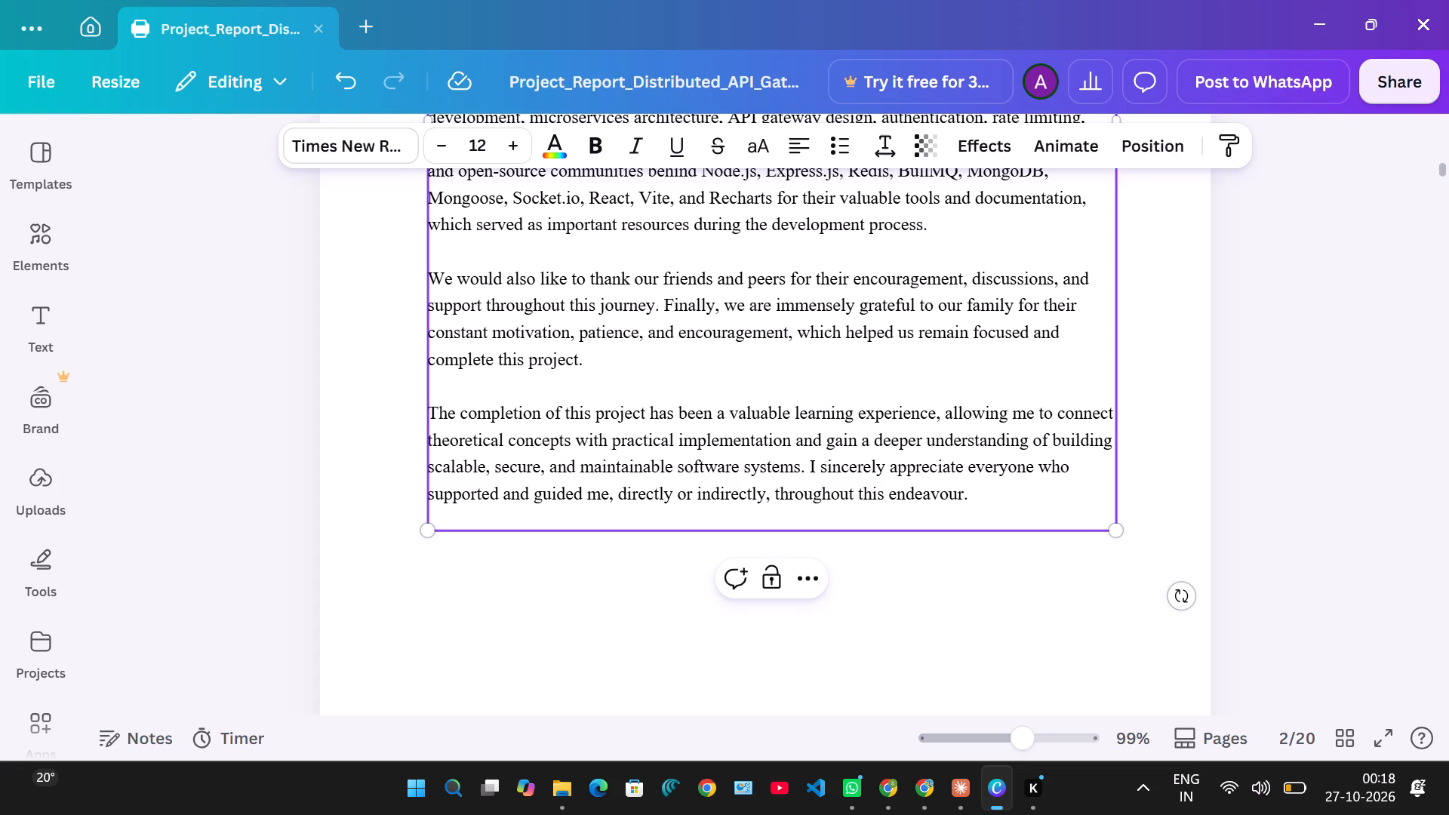
# Change "allowing me to connect" to "allowing us to connect" in the closing paragraph about the project's completion.
pyautogui.click(1032, 415)
pyautogui.press('BackSpace')
pyautogui.press('BackSpace')
pyautogui.write('us')
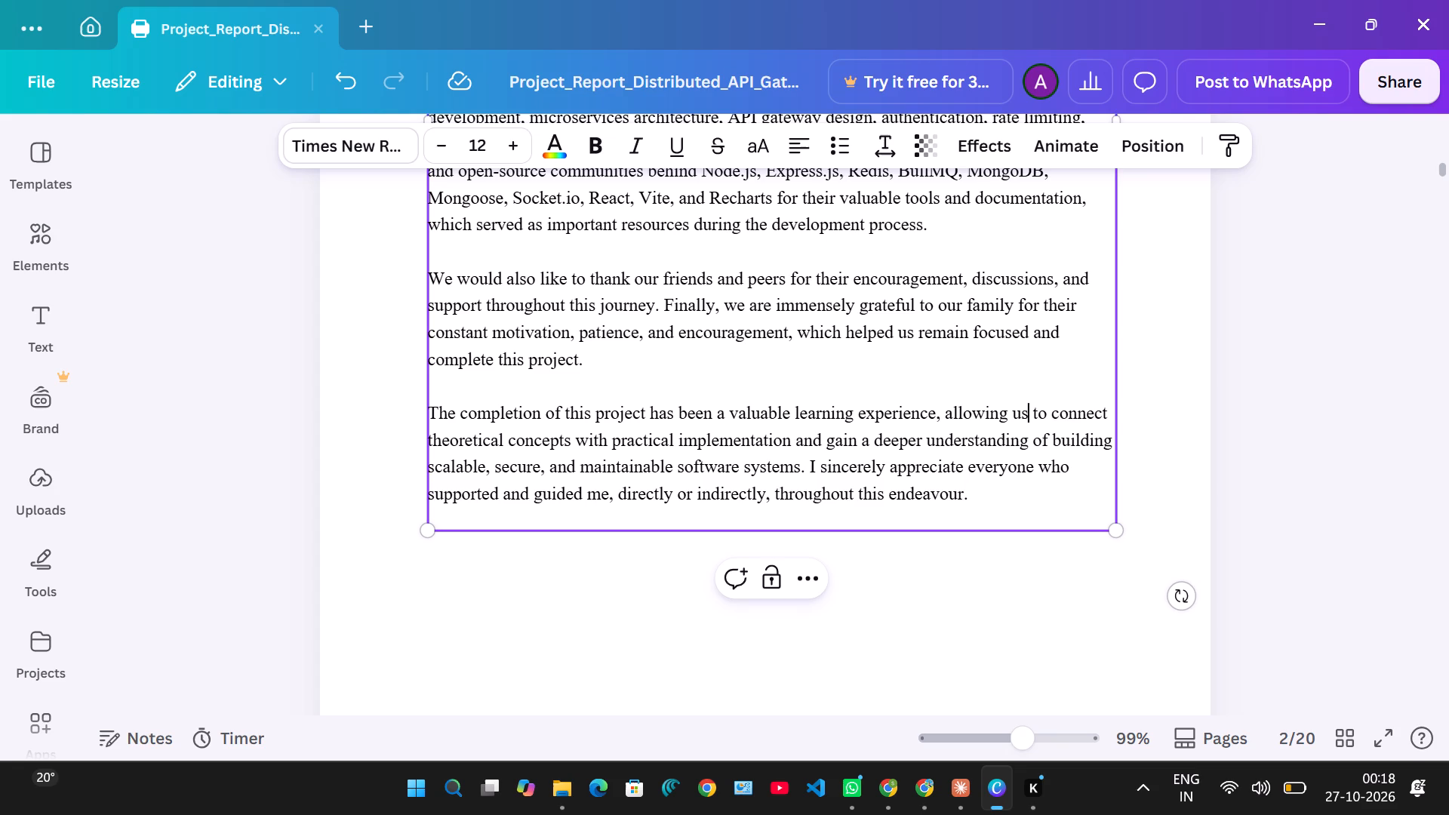
# Change "I sincerely appreciate" to "We sincerely appreciate" in the closing paragraph of the acknowledgement.
pyautogui.click(814, 467)
pyautogui.press('BackSpace')
pyautogui.press('w')
pyautogui.press('e')
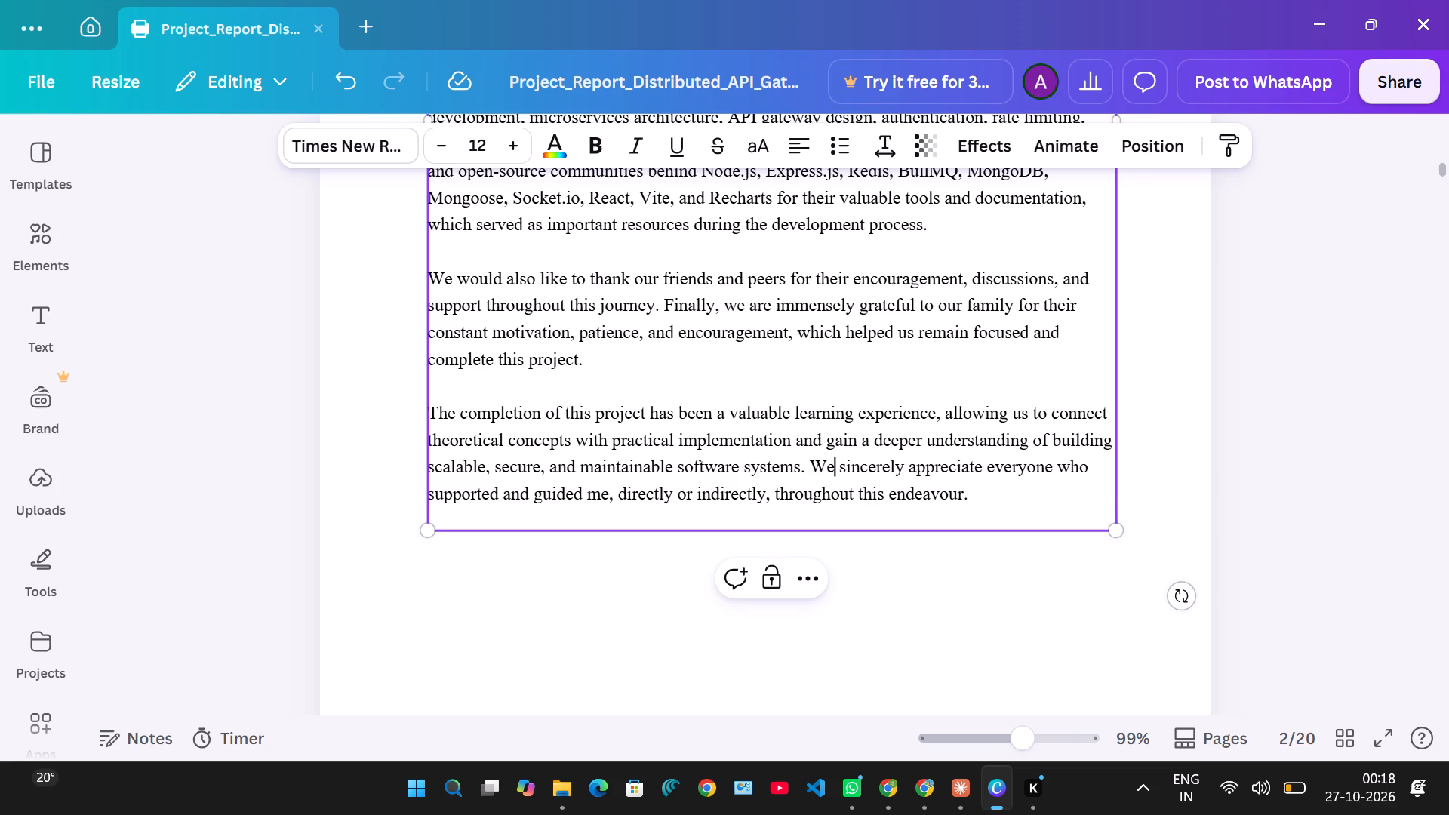
# Change "supported and guided me" to "supported and guided us" in the last sentence of the acknowledgement.
pyautogui.click(609, 494)
pyautogui.press('BackSpace')
pyautogui.press('BackSpace')
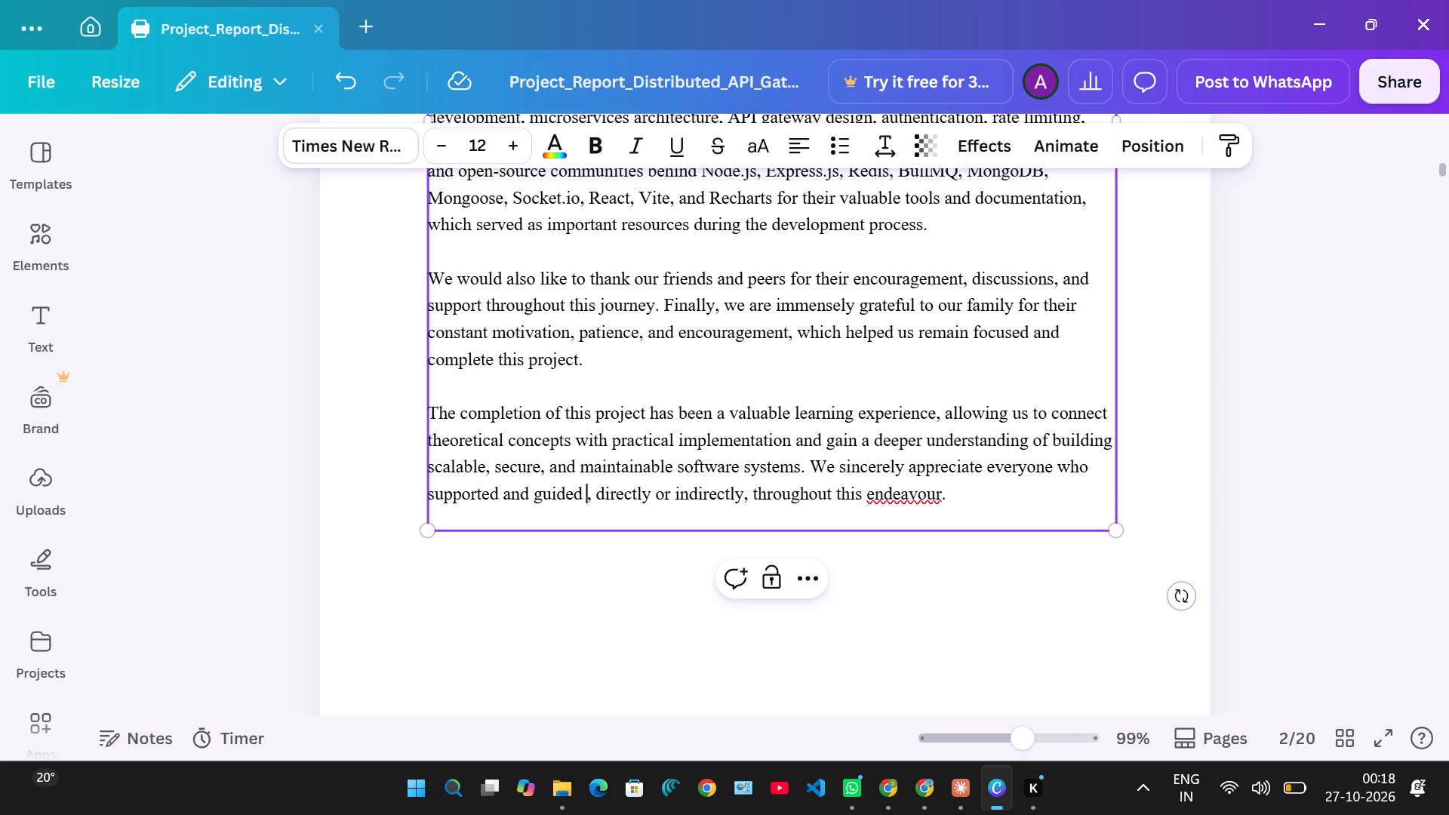
pyautogui.press('u')
pyautogui.press('s')
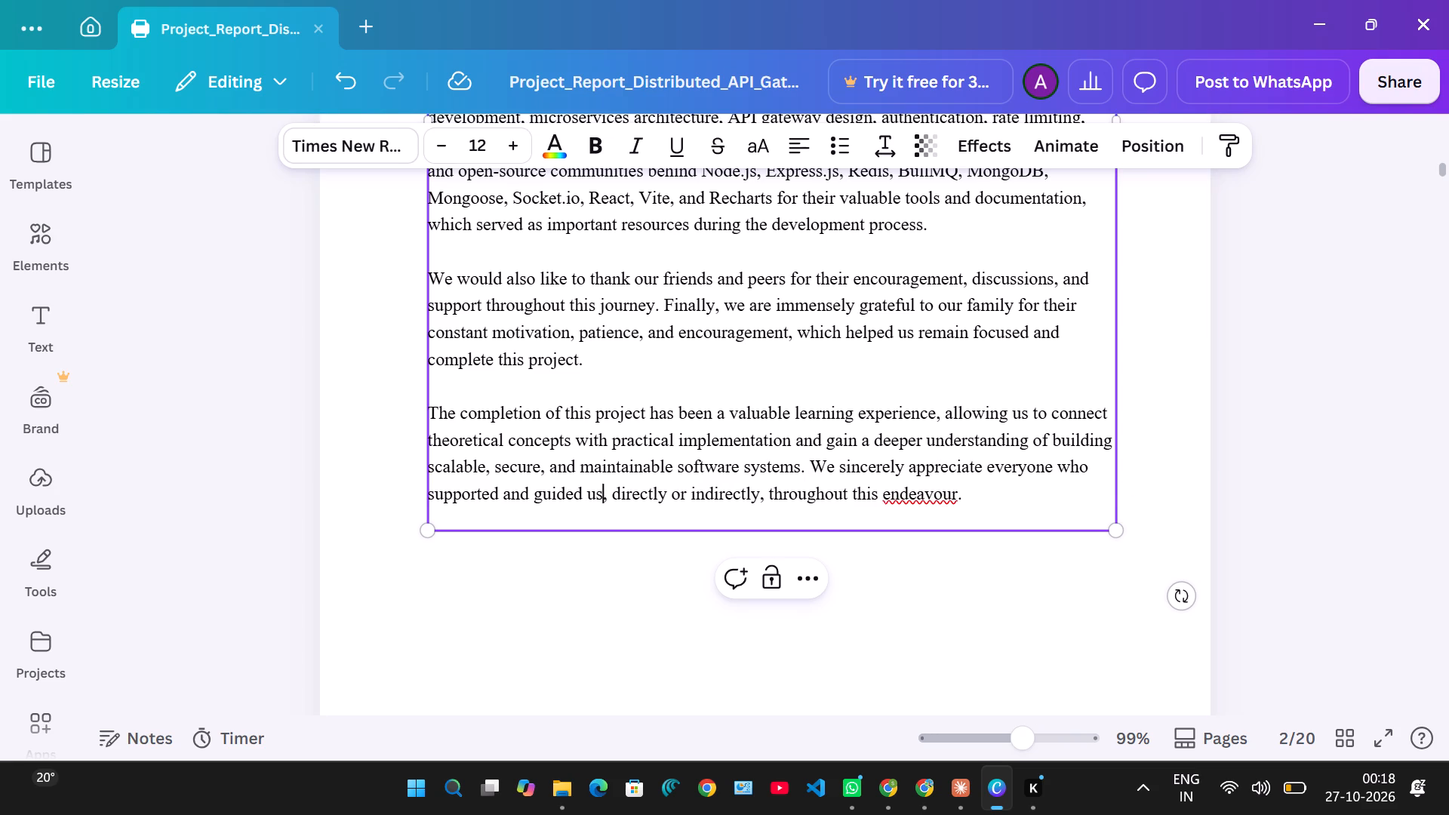
pyautogui.click(1361, 415)
# Make the quoted project title "Distributed API Gateway & Analytics Engine." bold in the acknowledgement's opening paragraph.
pyautogui.scroll(4, 1334, 446)
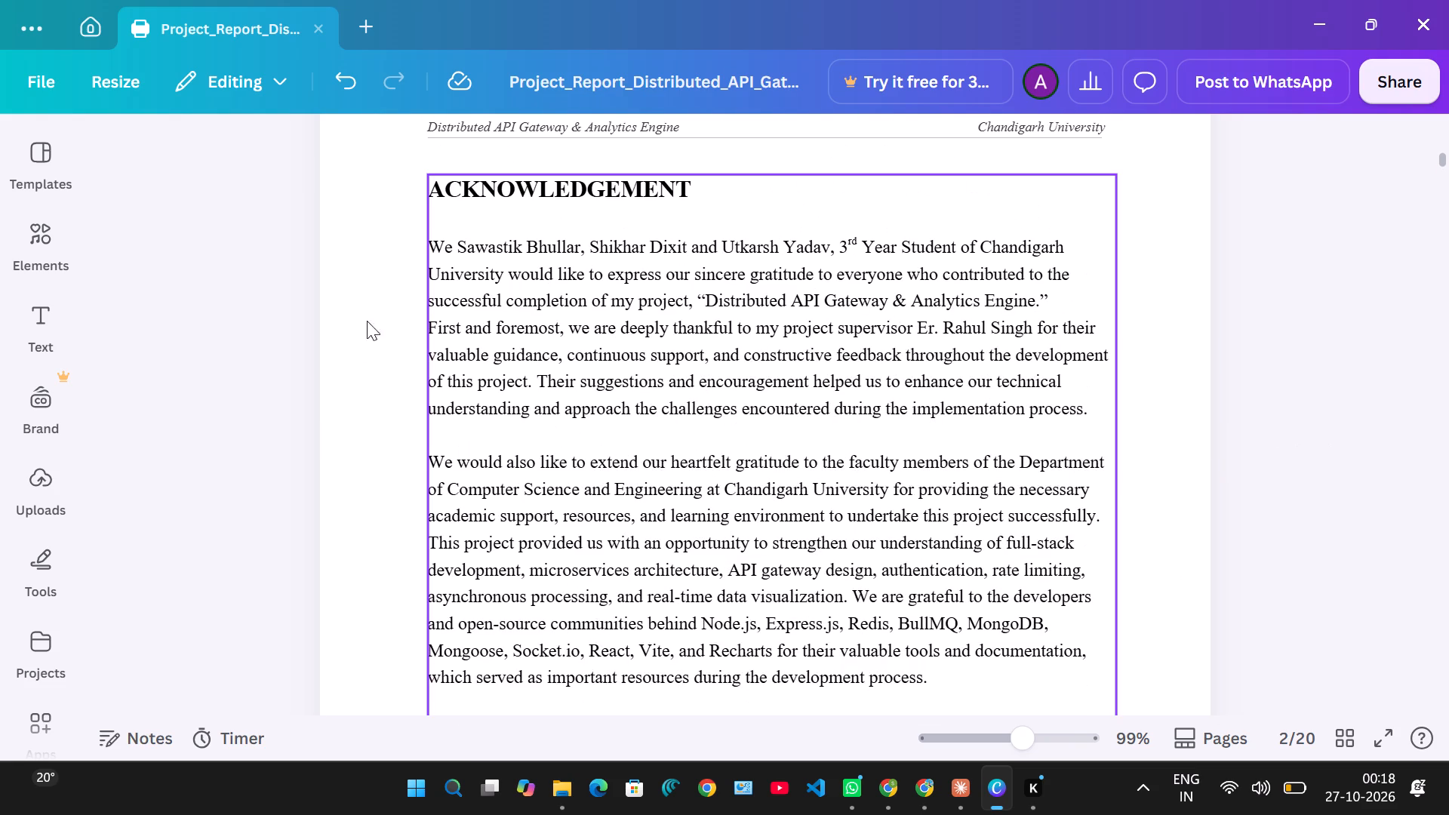
pyautogui.click(460, 248)
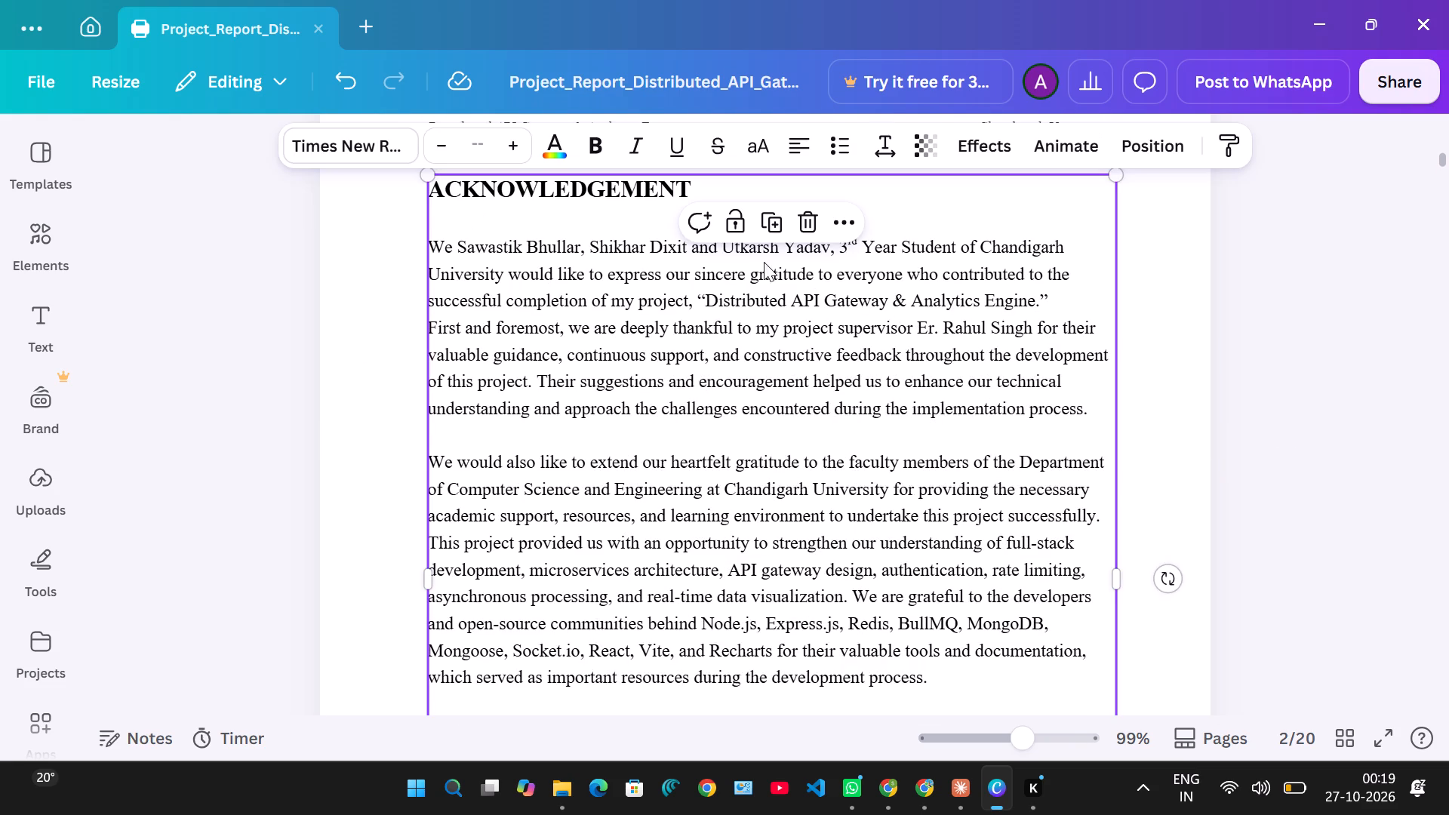
pyautogui.click(1044, 302)
pyautogui.moveTo(1050, 303); pyautogui.dragTo(891, 309)
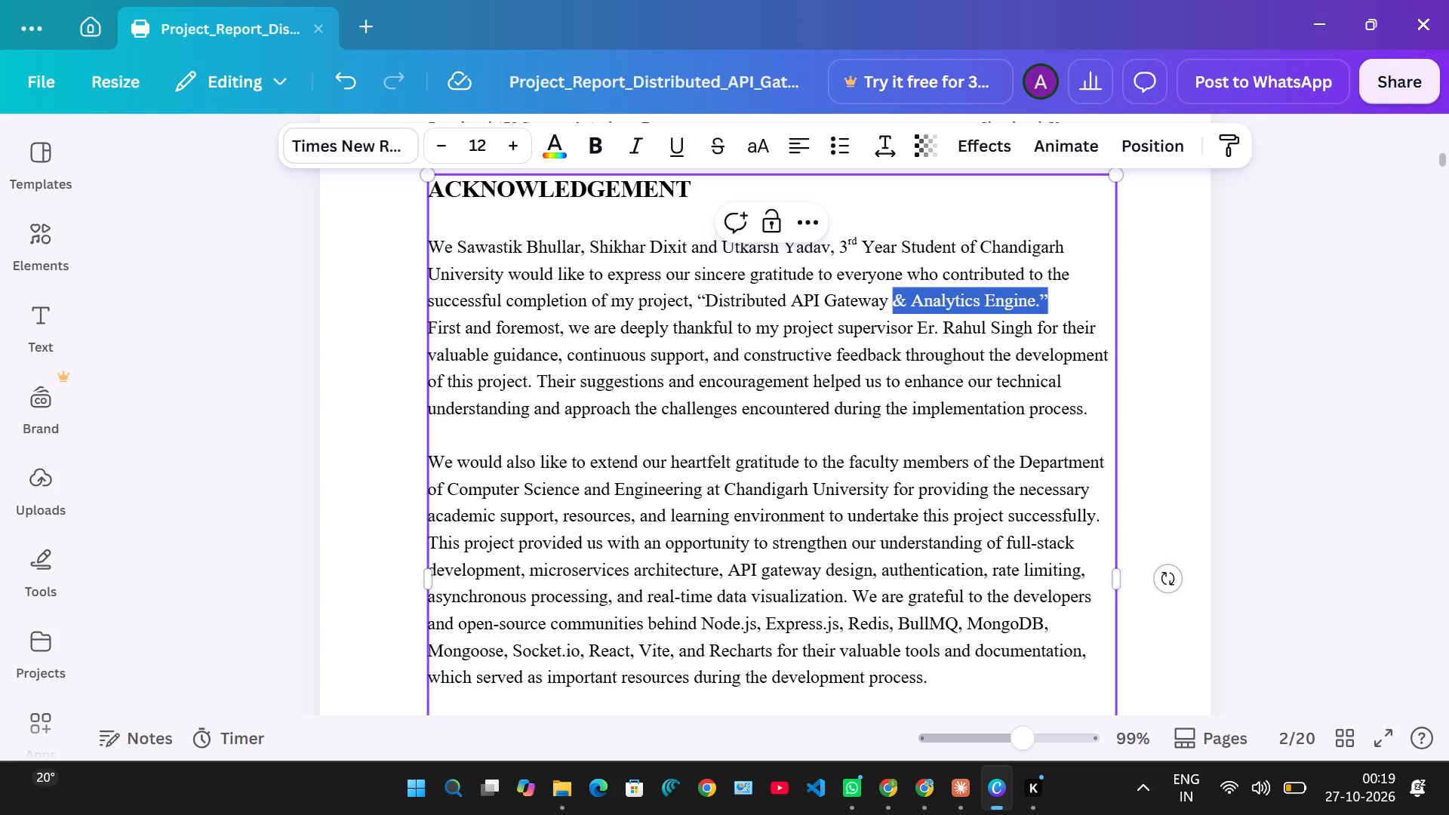
pyautogui.moveTo(891, 309); pyautogui.dragTo(701, 303)
pyautogui.click(589, 161)
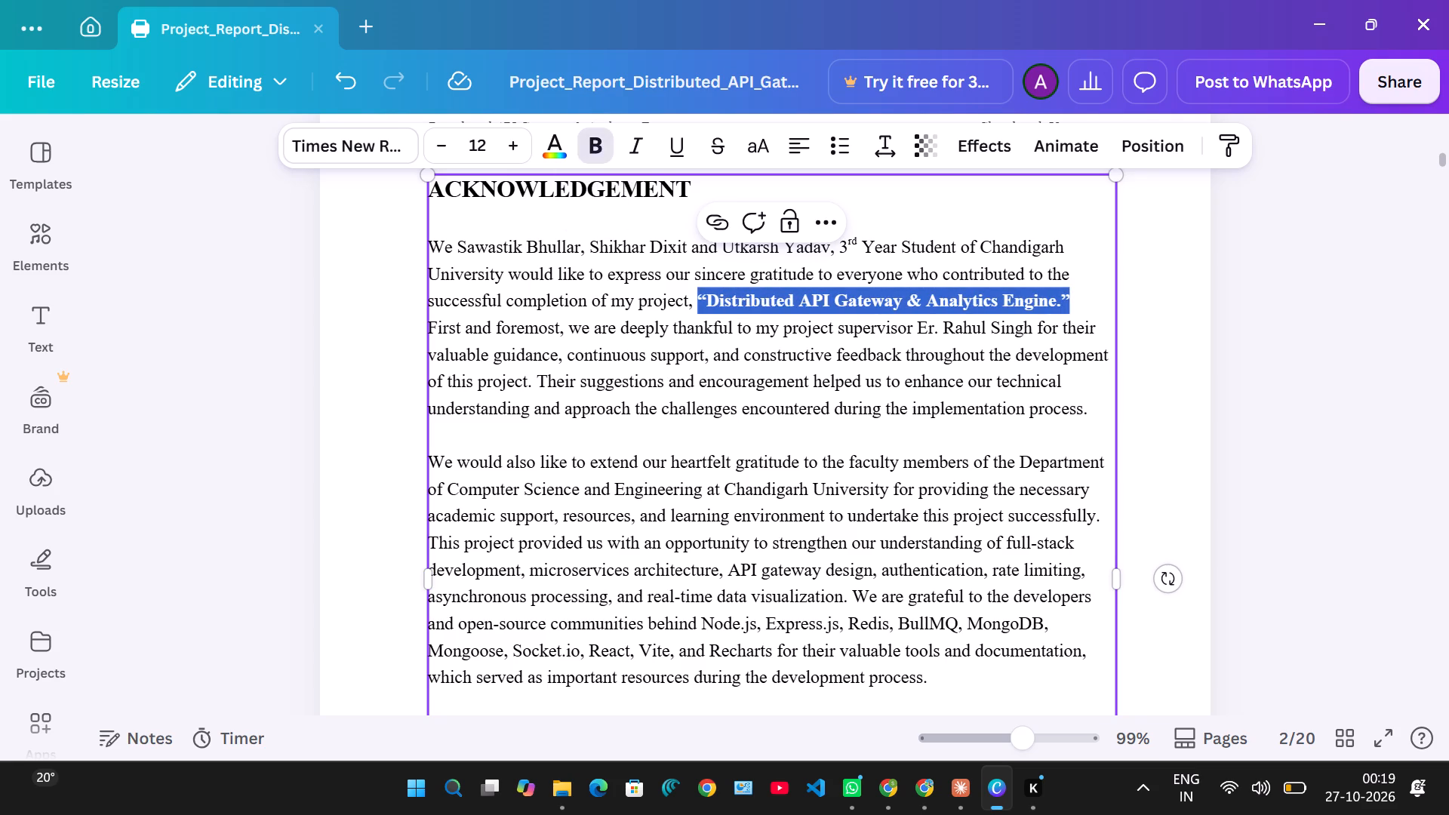
pyautogui.click(1219, 264)
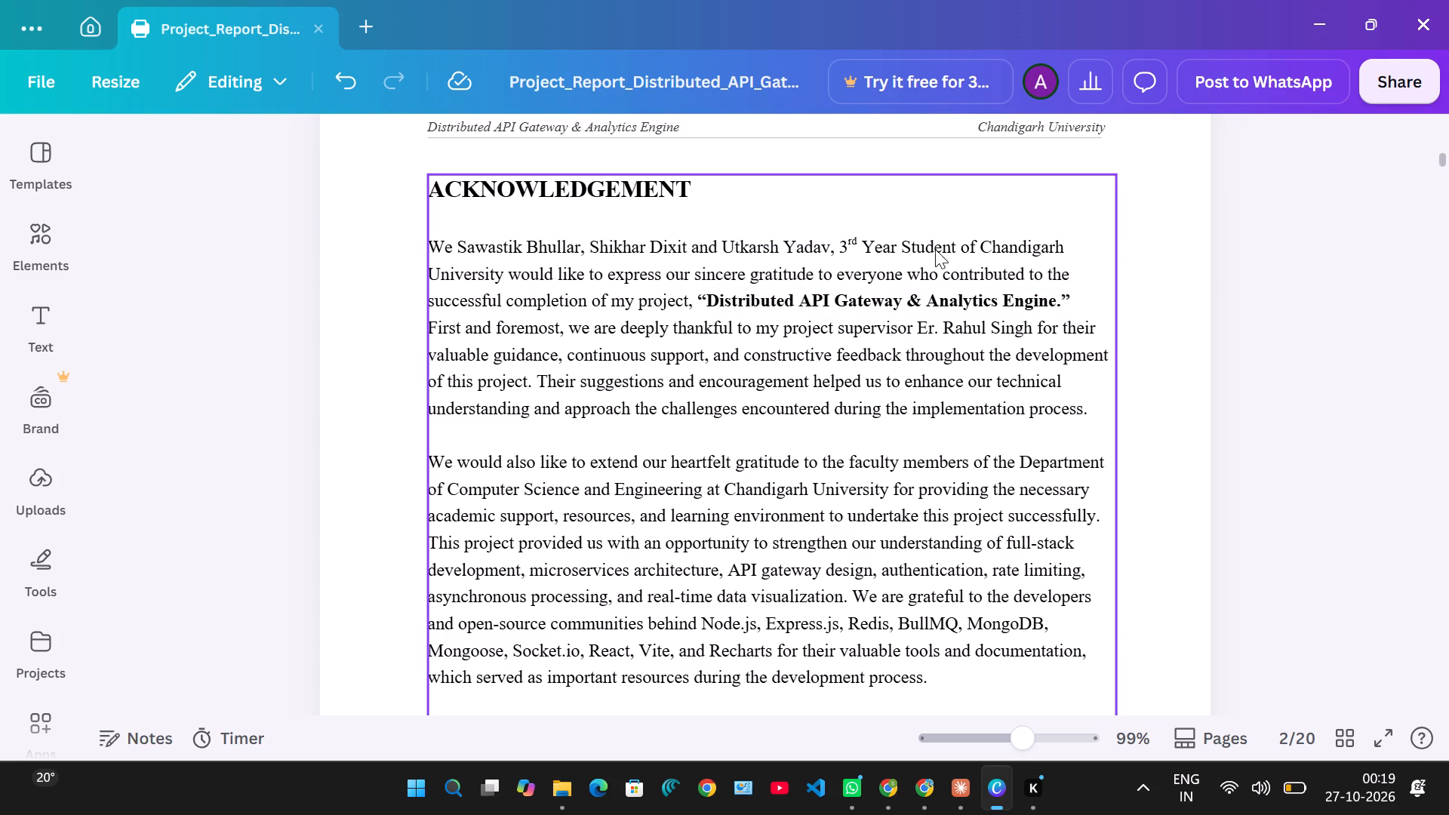
# Make the three student team members' names bold in the acknowledgement's opening sentence.
pyautogui.doubleClick(827, 248)
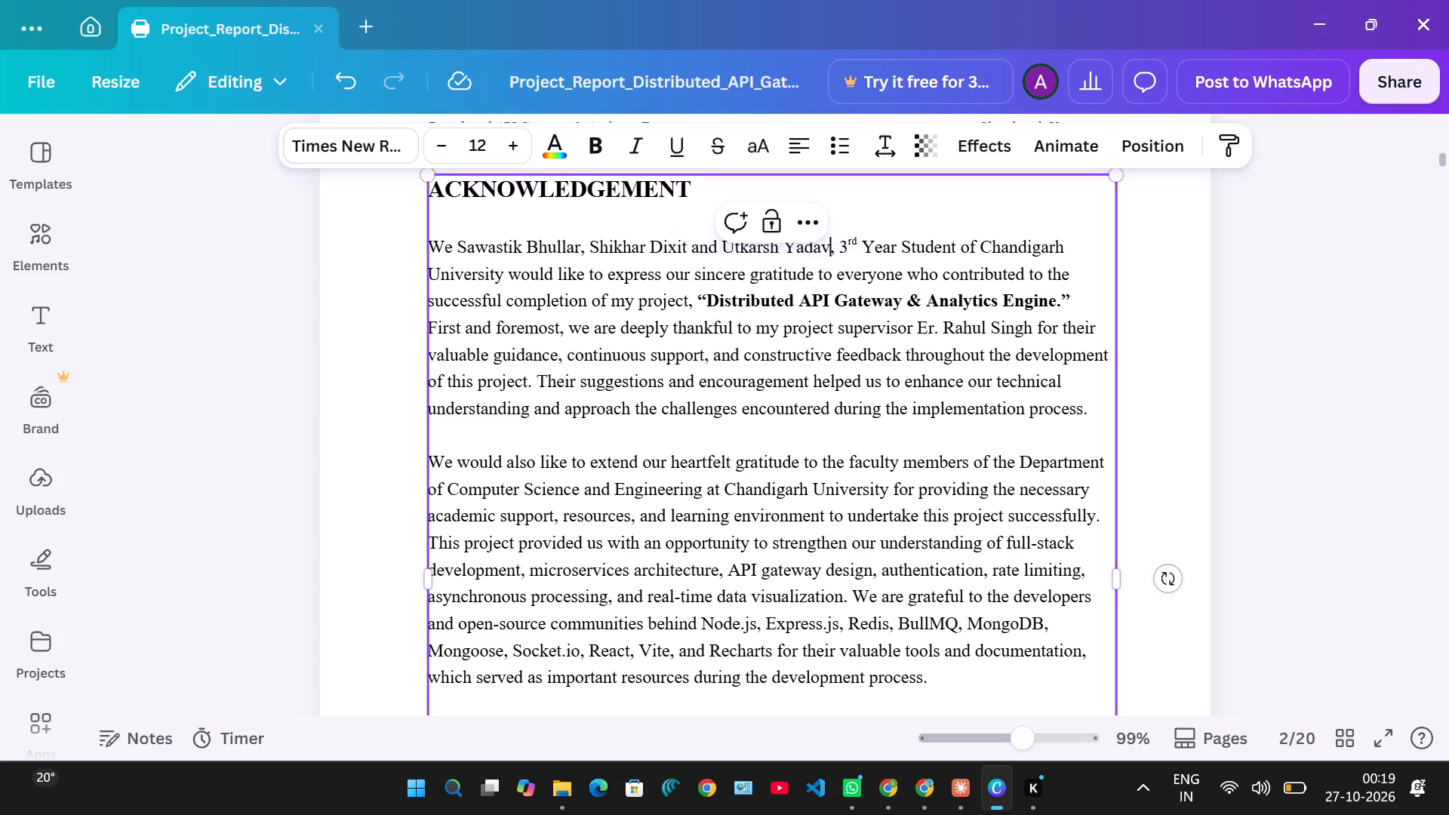
pyautogui.moveTo(827, 248); pyautogui.dragTo(719, 252)
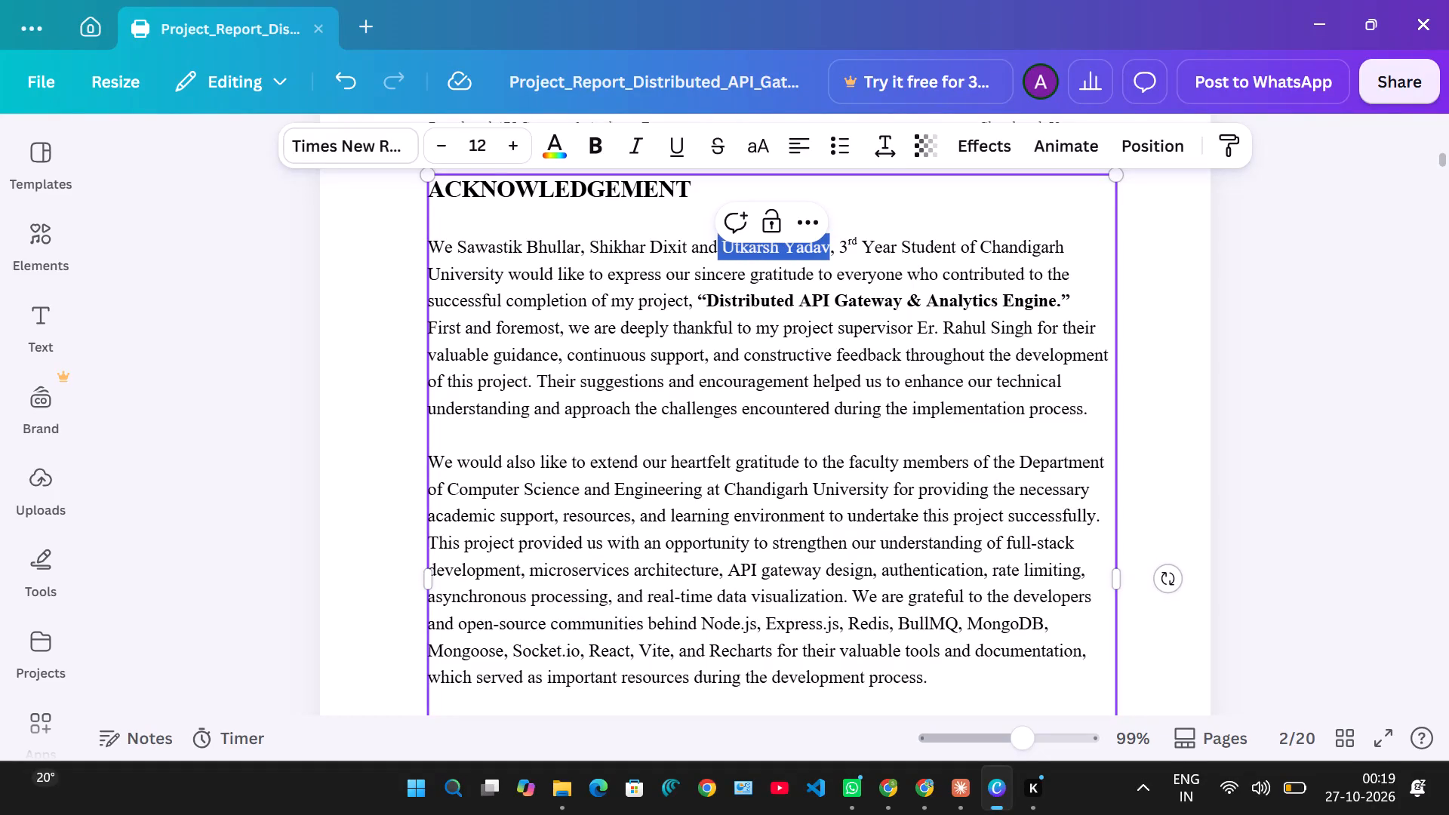
pyautogui.moveTo(719, 252); pyautogui.dragTo(725, 251)
pyautogui.click(591, 151)
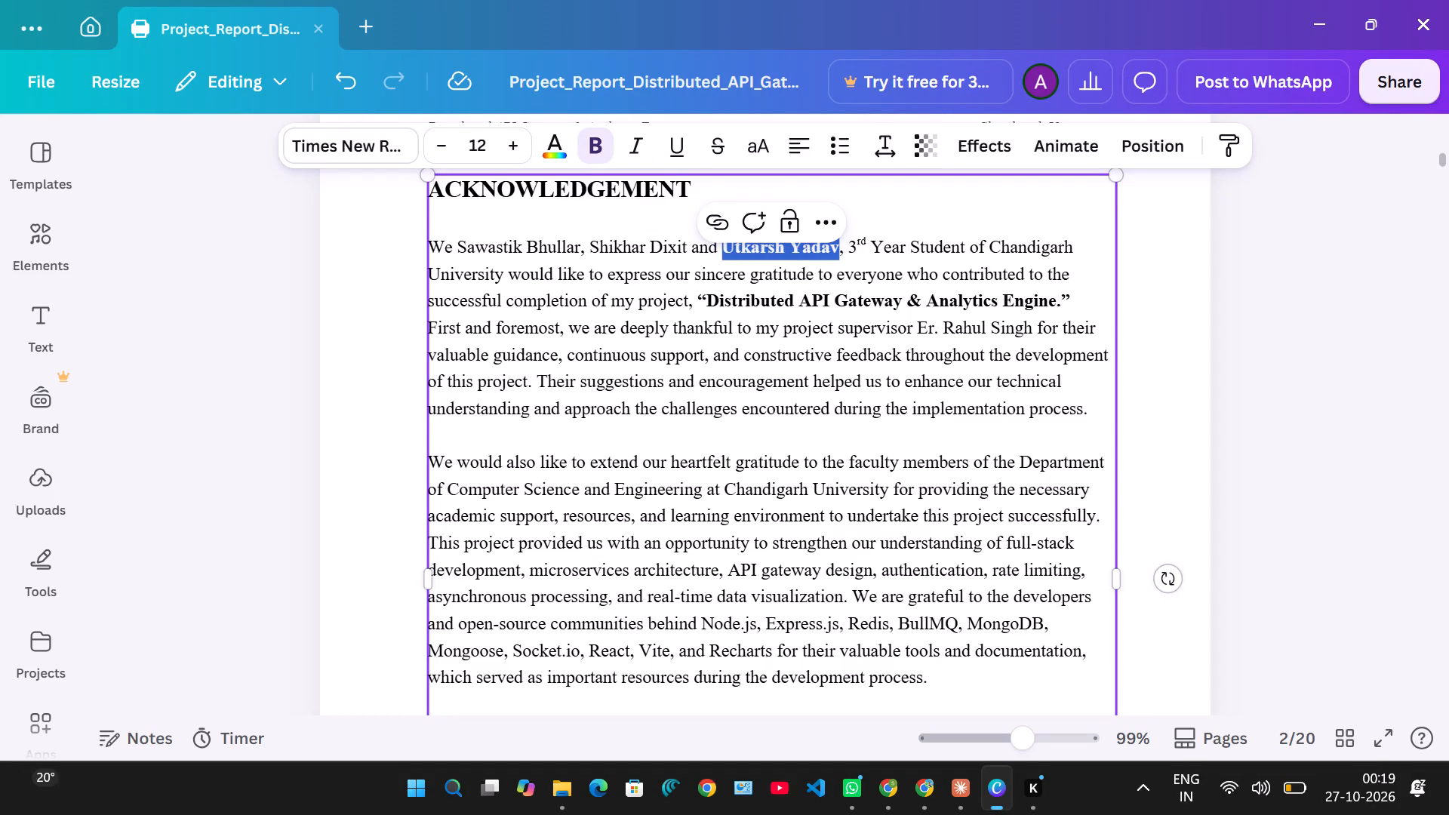
pyautogui.click(687, 247)
pyautogui.moveTo(687, 247); pyautogui.dragTo(632, 244)
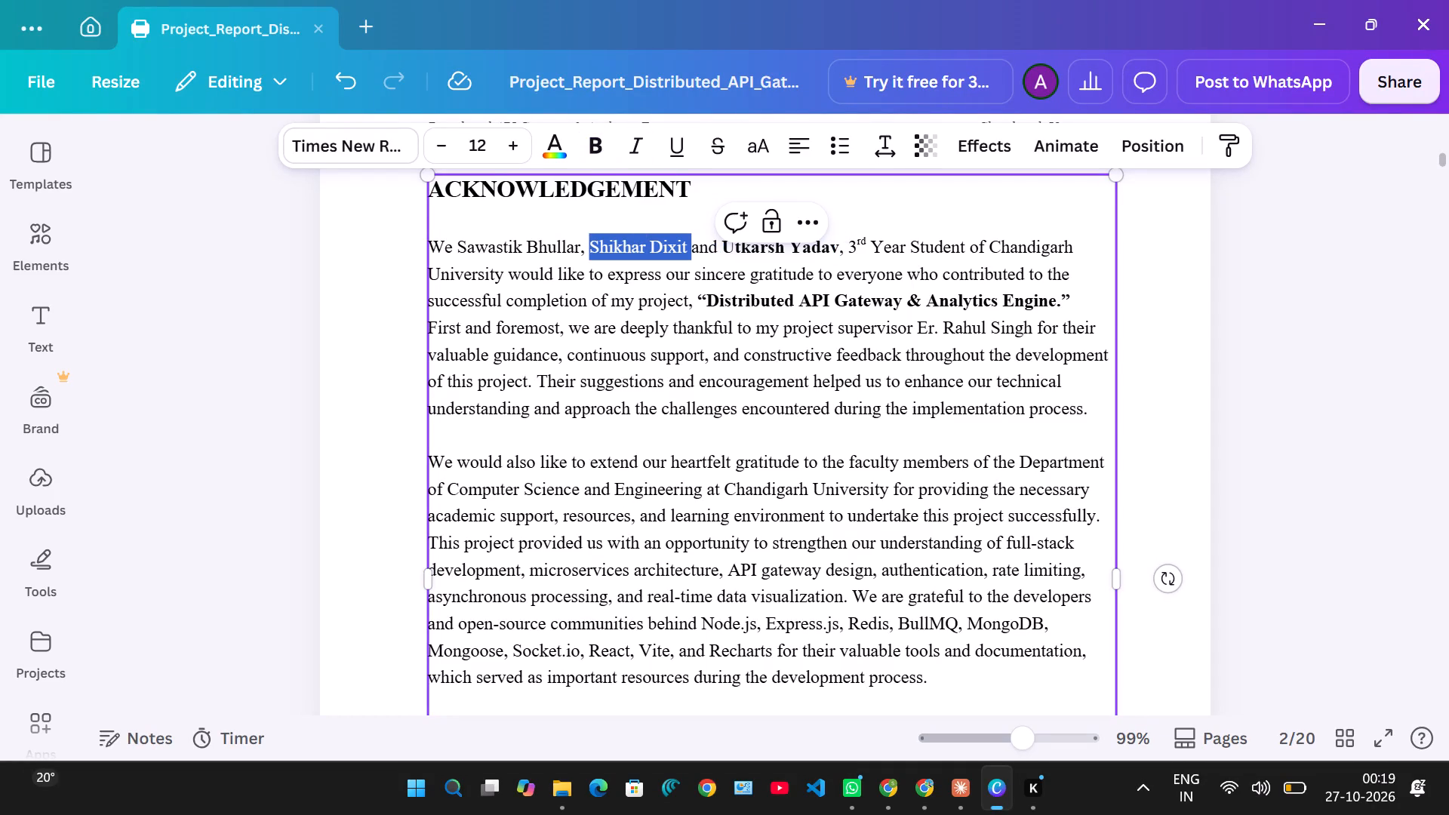
pyautogui.moveTo(632, 244); pyautogui.dragTo(616, 244)
pyautogui.click(607, 152)
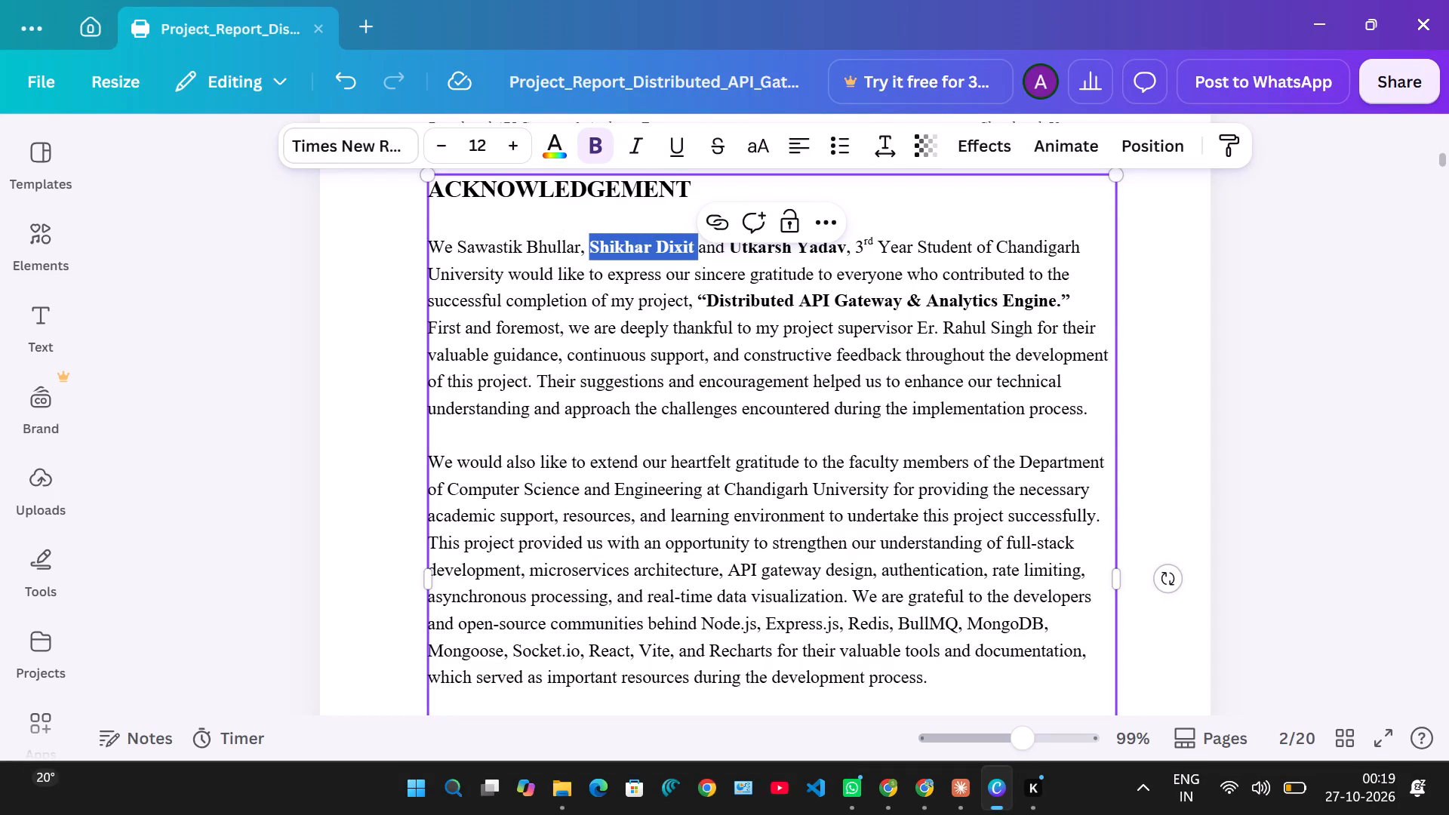
pyautogui.click(577, 244)
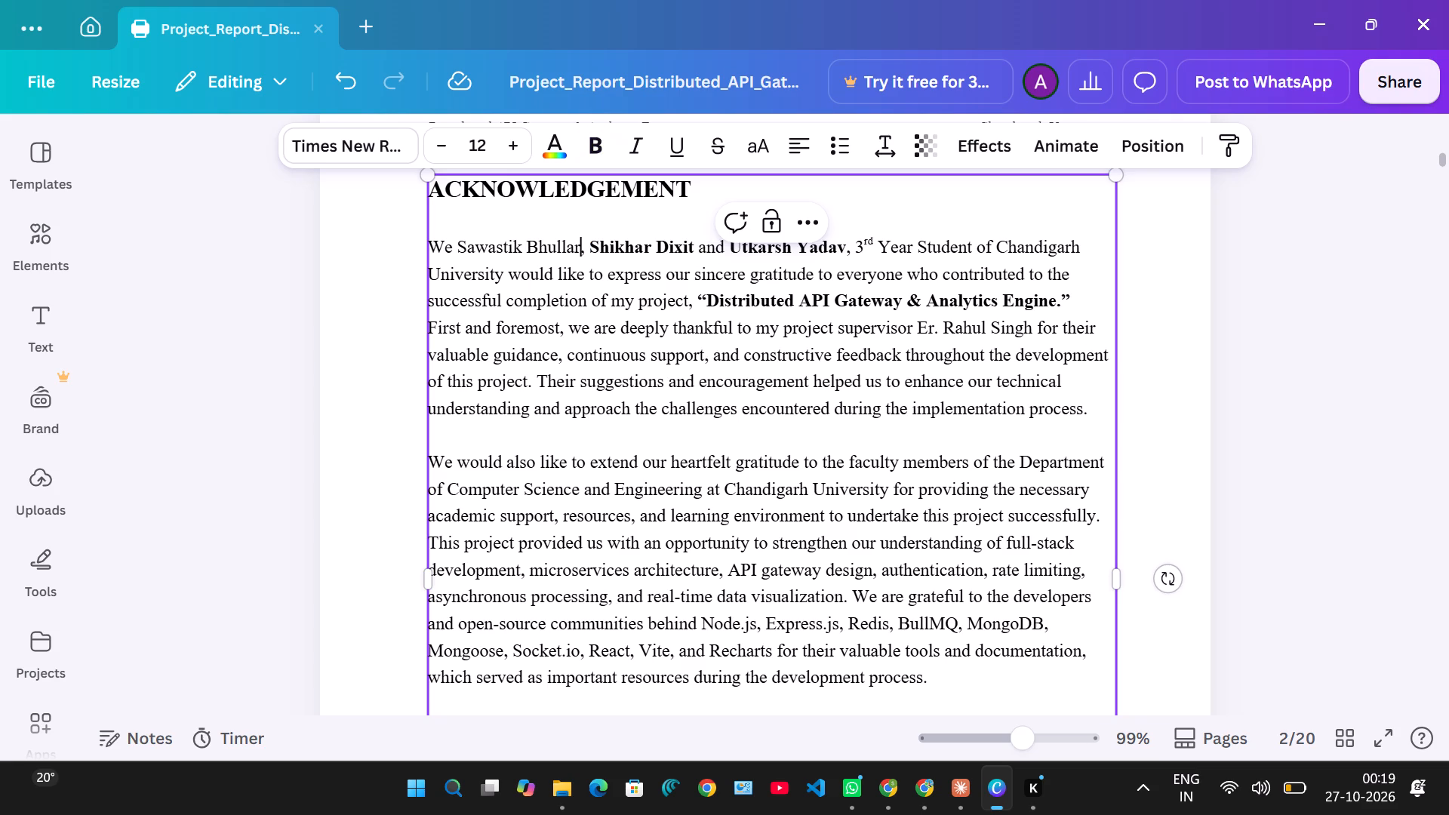
pyautogui.click(580, 247)
pyautogui.moveTo(579, 247); pyautogui.dragTo(539, 242)
pyautogui.click(578, 245)
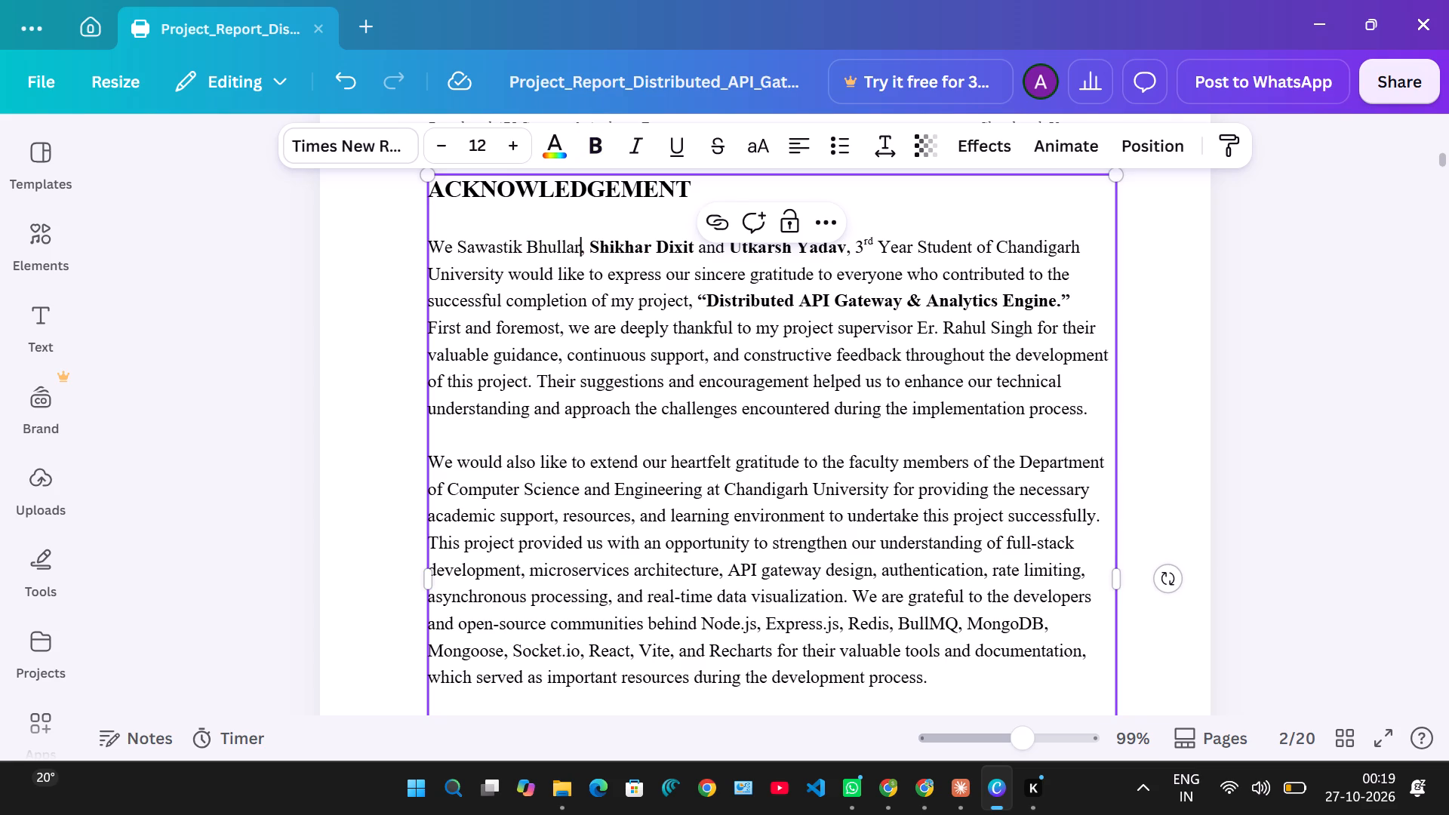
pyautogui.moveTo(578, 245); pyautogui.dragTo(469, 246)
pyautogui.click(590, 166)
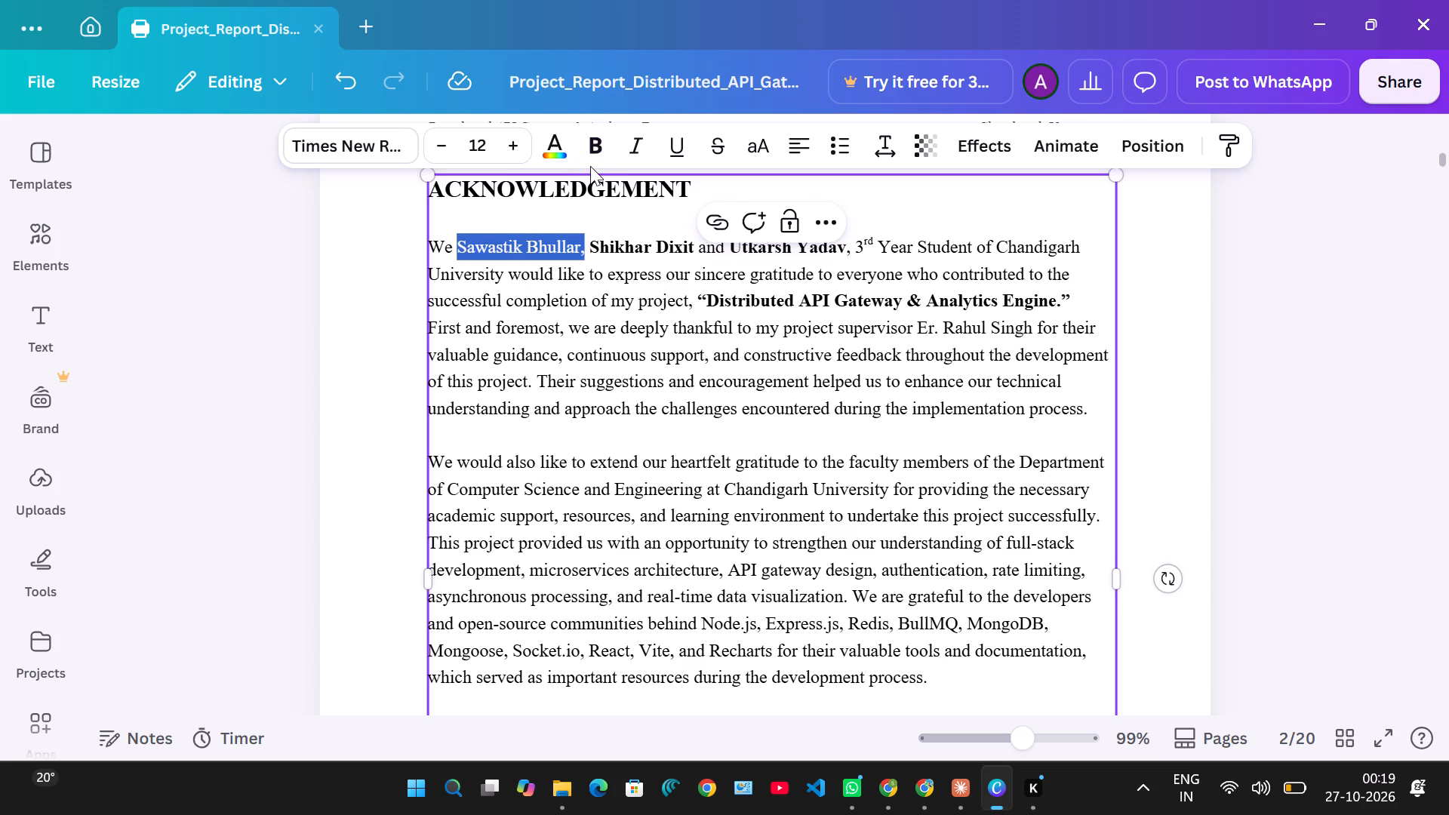
pyautogui.click(598, 145)
pyautogui.click(1228, 263)
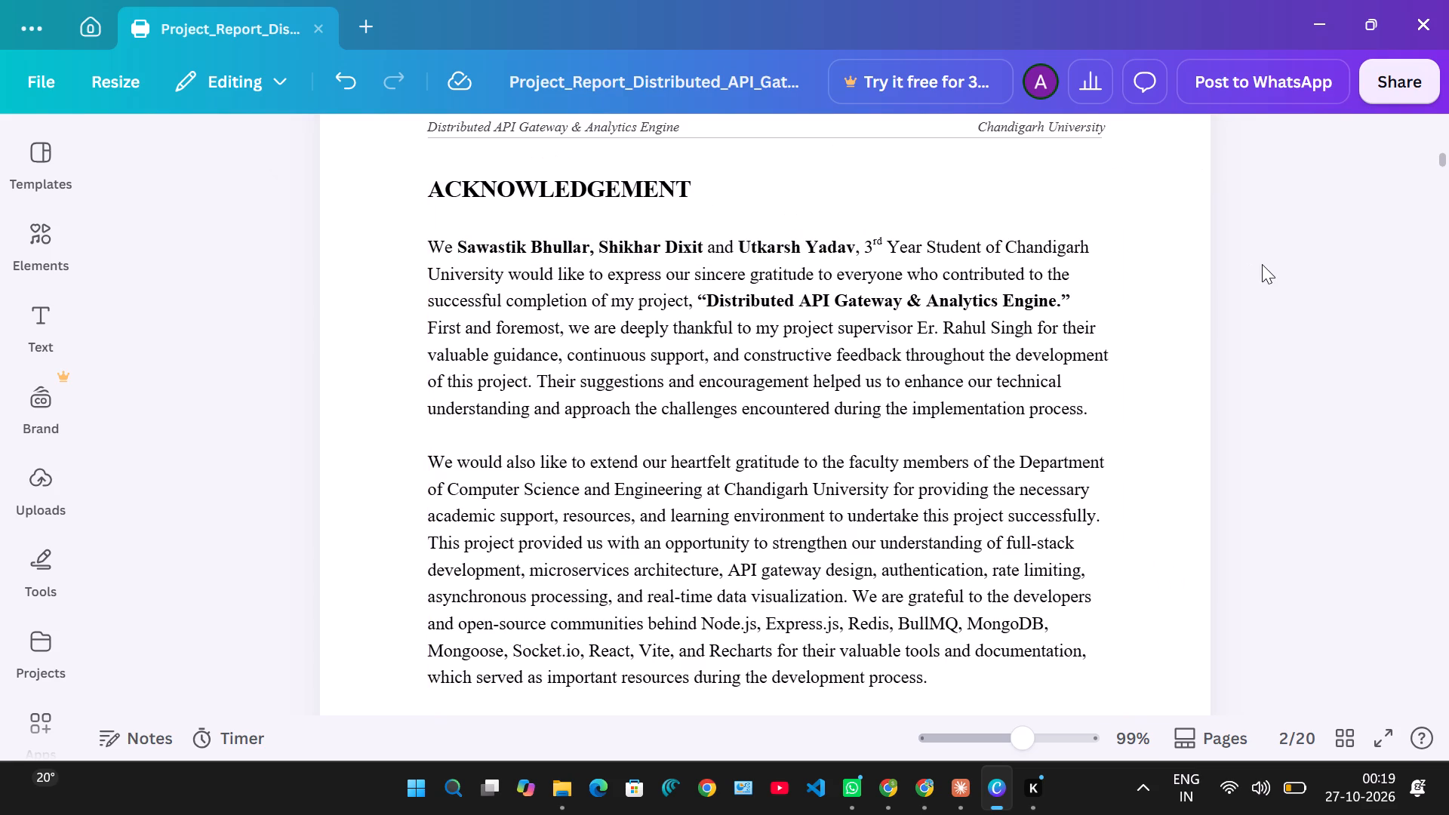
# Make the project supervisor's name, including the "Er." title, bold in the "First and foremost" sentence.
pyautogui.click(924, 325)
pyautogui.click(923, 325)
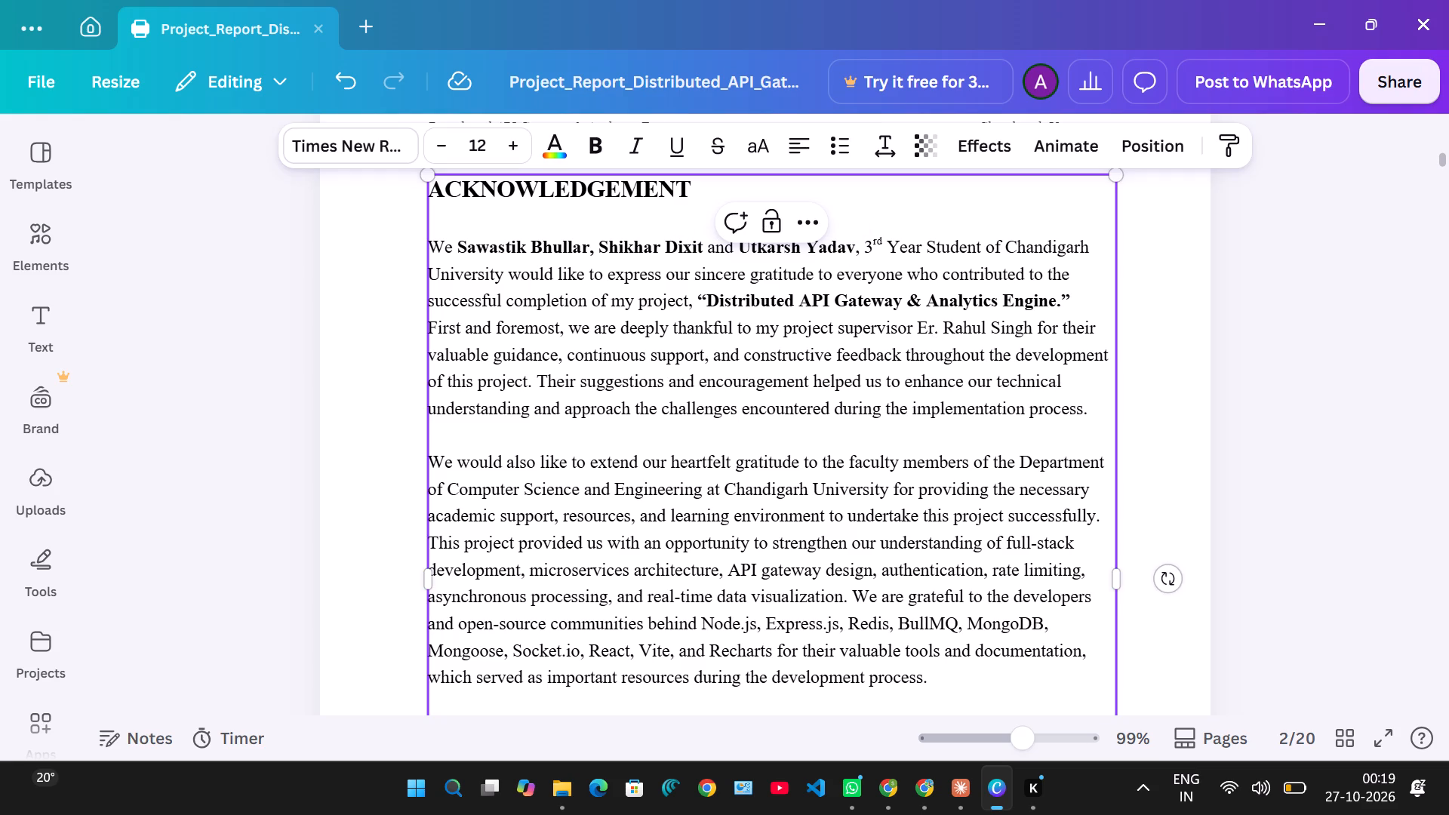
pyautogui.click(918, 325)
pyautogui.moveTo(918, 325); pyautogui.dragTo(1026, 329)
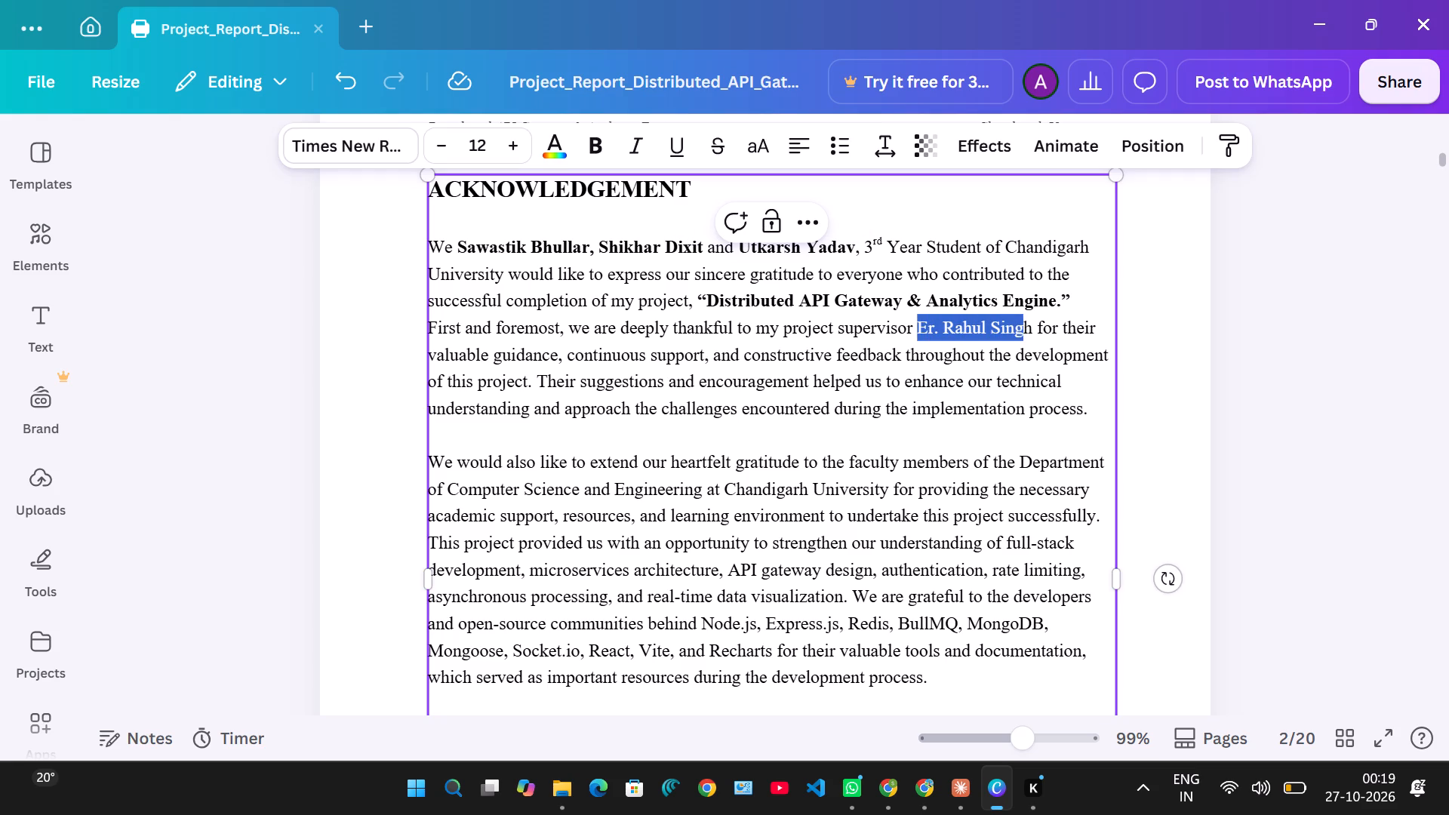
pyautogui.moveTo(1026, 329); pyautogui.dragTo(1029, 329)
pyautogui.click(588, 152)
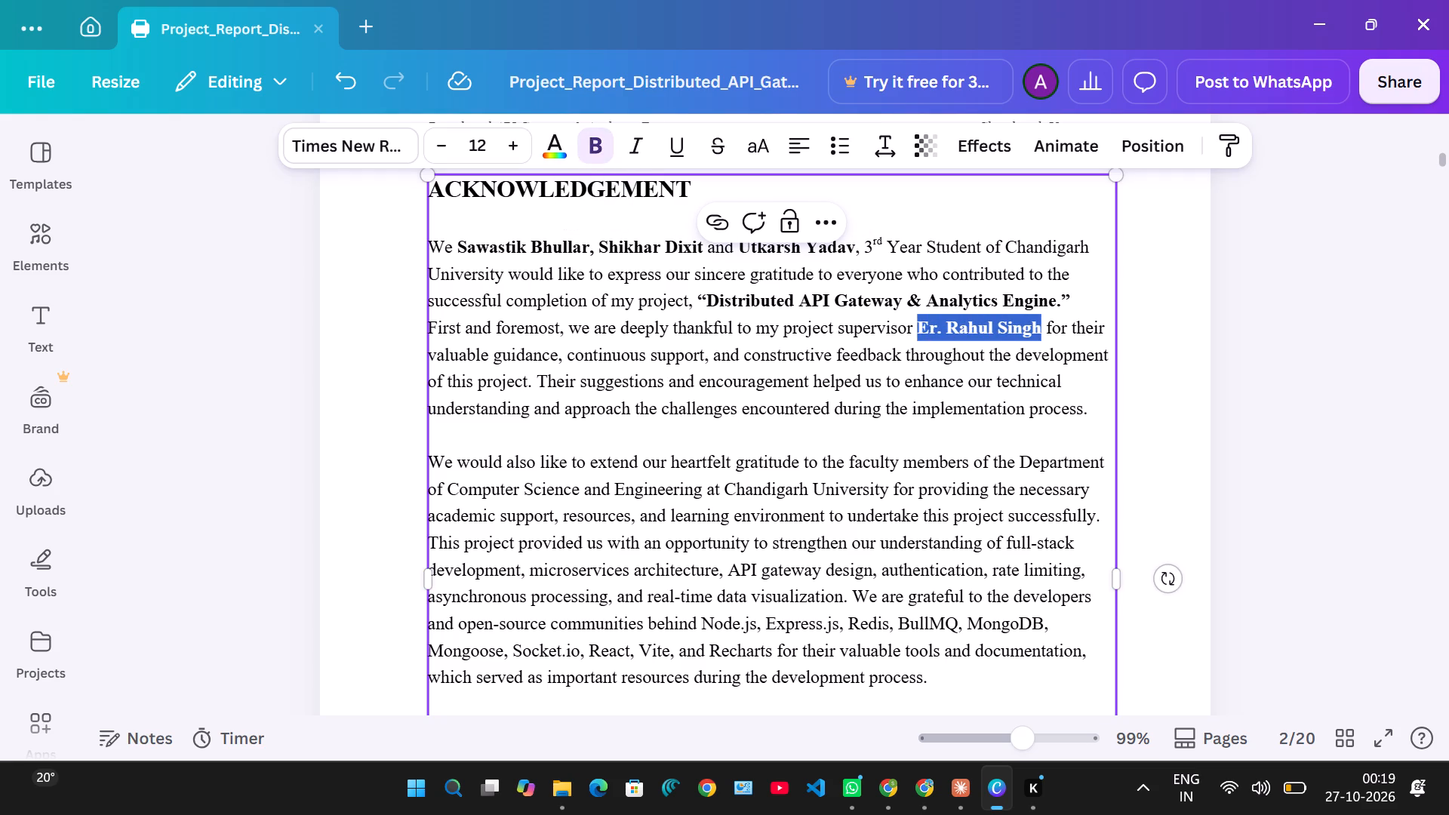
pyautogui.click(1271, 315)
# Make "Chandigarh University" bold in the paragraph thanking the faculty members.
pyautogui.click(854, 245)
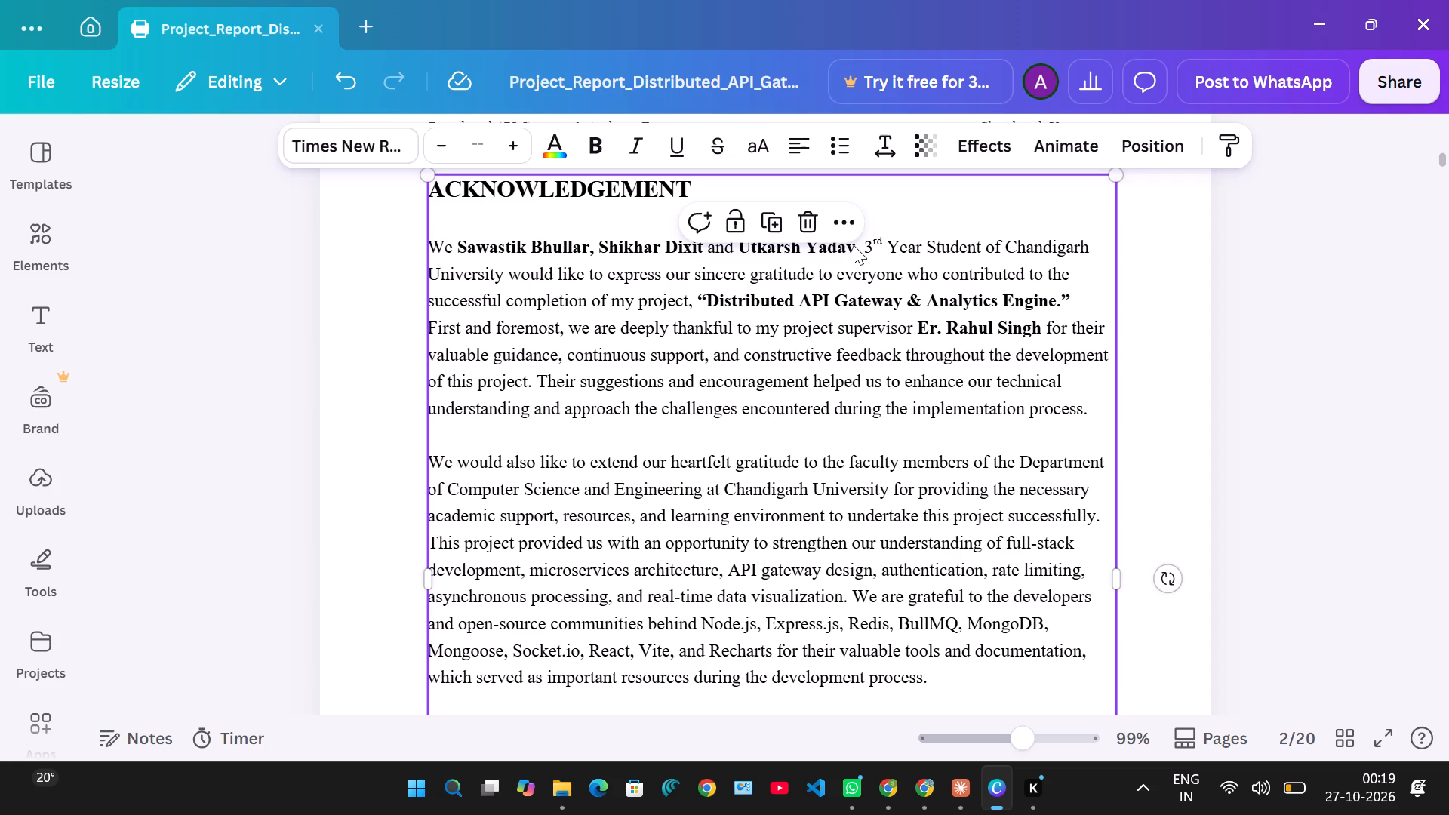
pyautogui.click(854, 245)
pyautogui.scroll(-2, 871, 358)
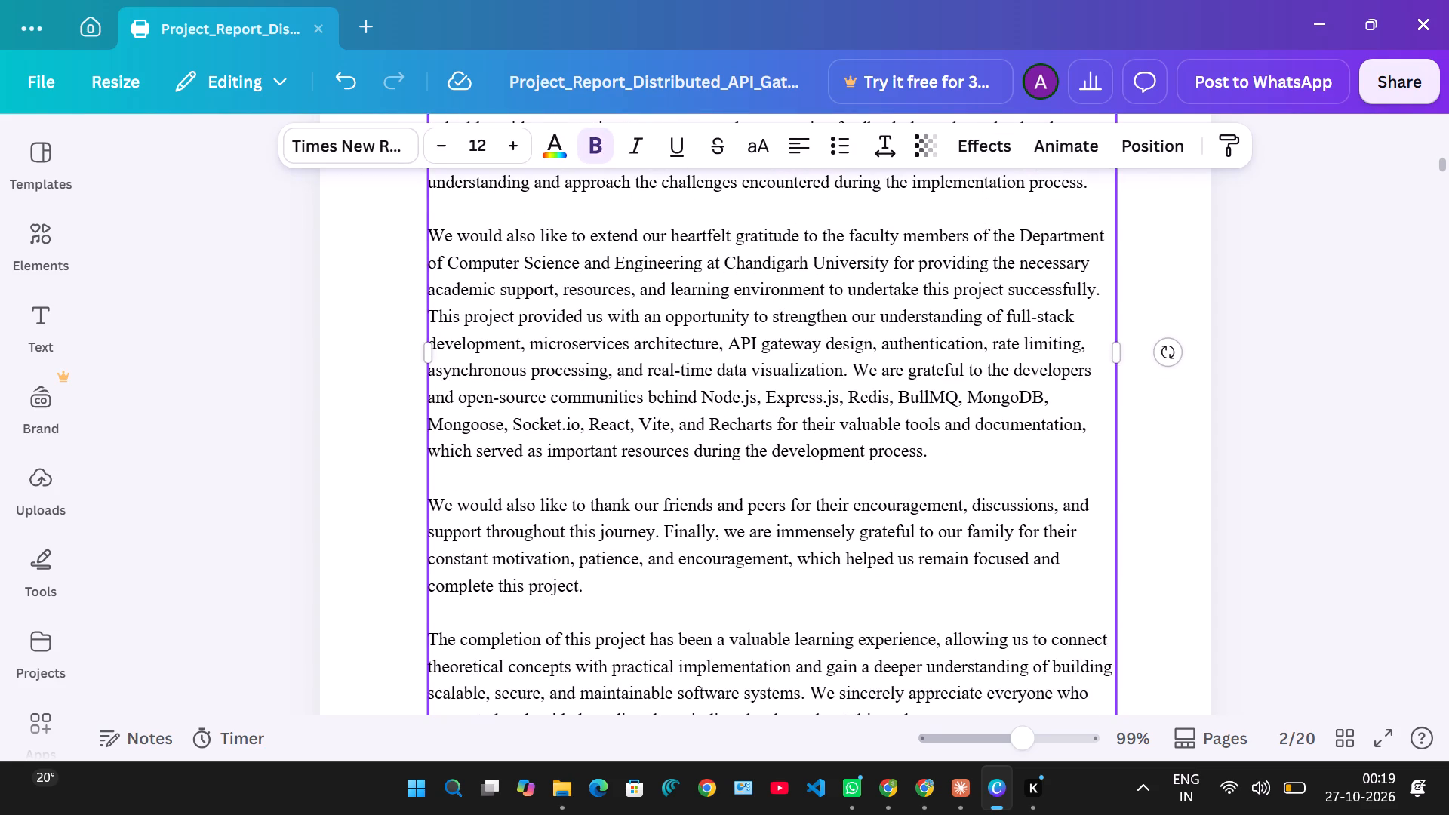
pyautogui.moveTo(885, 260); pyautogui.dragTo(784, 260)
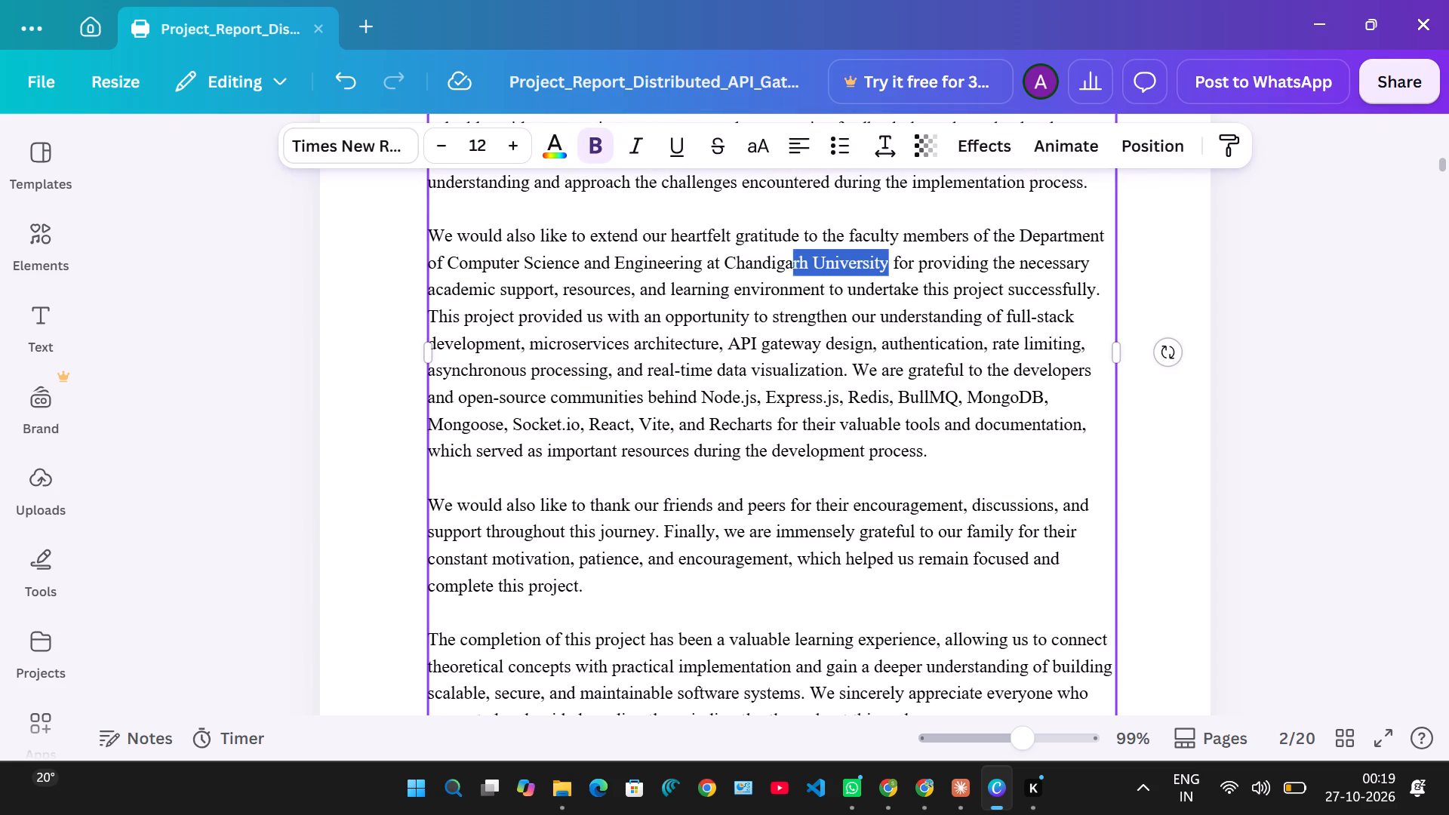
pyautogui.moveTo(784, 260); pyautogui.dragTo(729, 260)
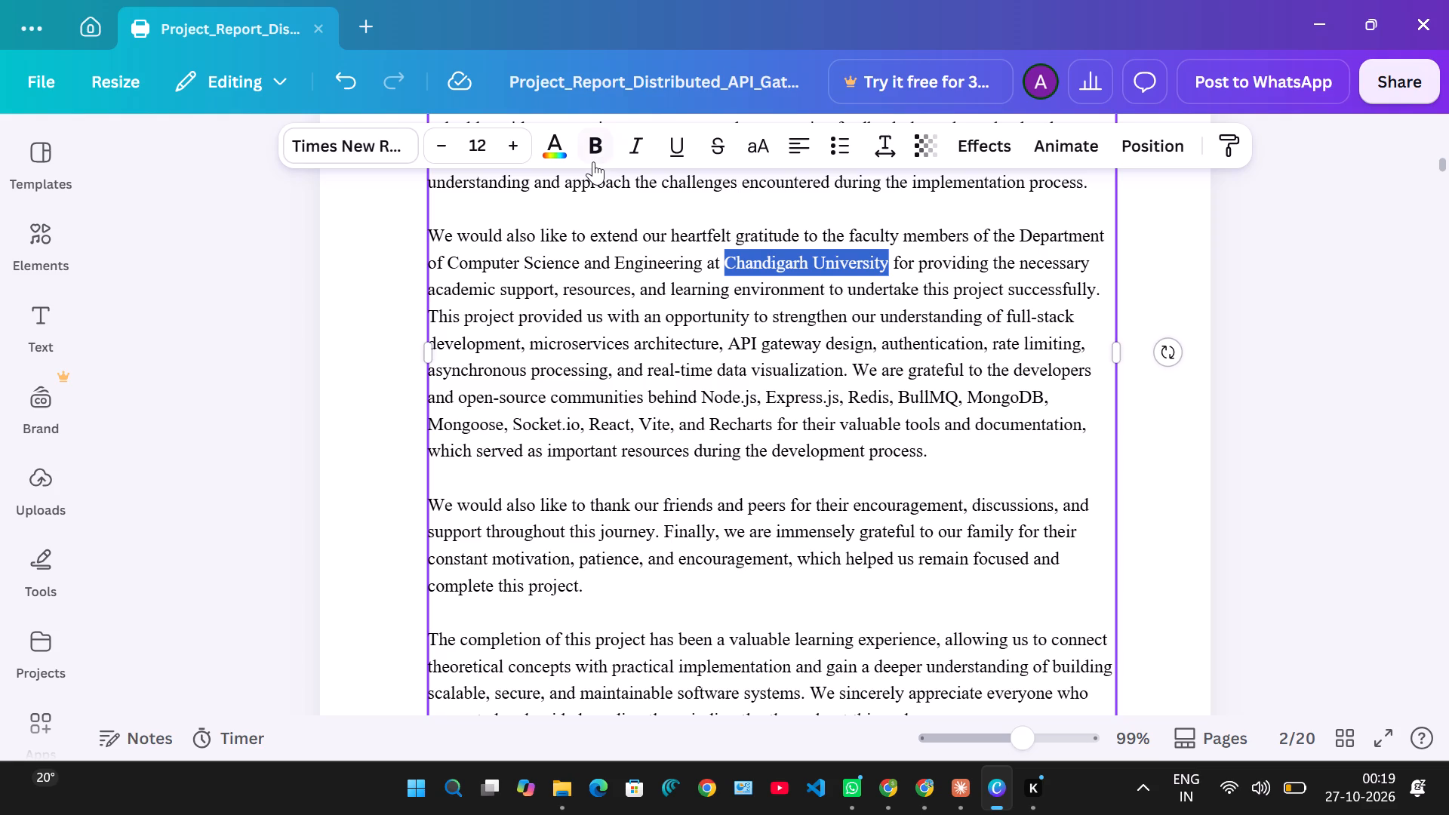
pyautogui.click(593, 161)
pyautogui.click(1220, 273)
# Make "Department of Computer Science and Engineering" bold in the paragraph thanking the faculty members.
pyautogui.click(1020, 226)
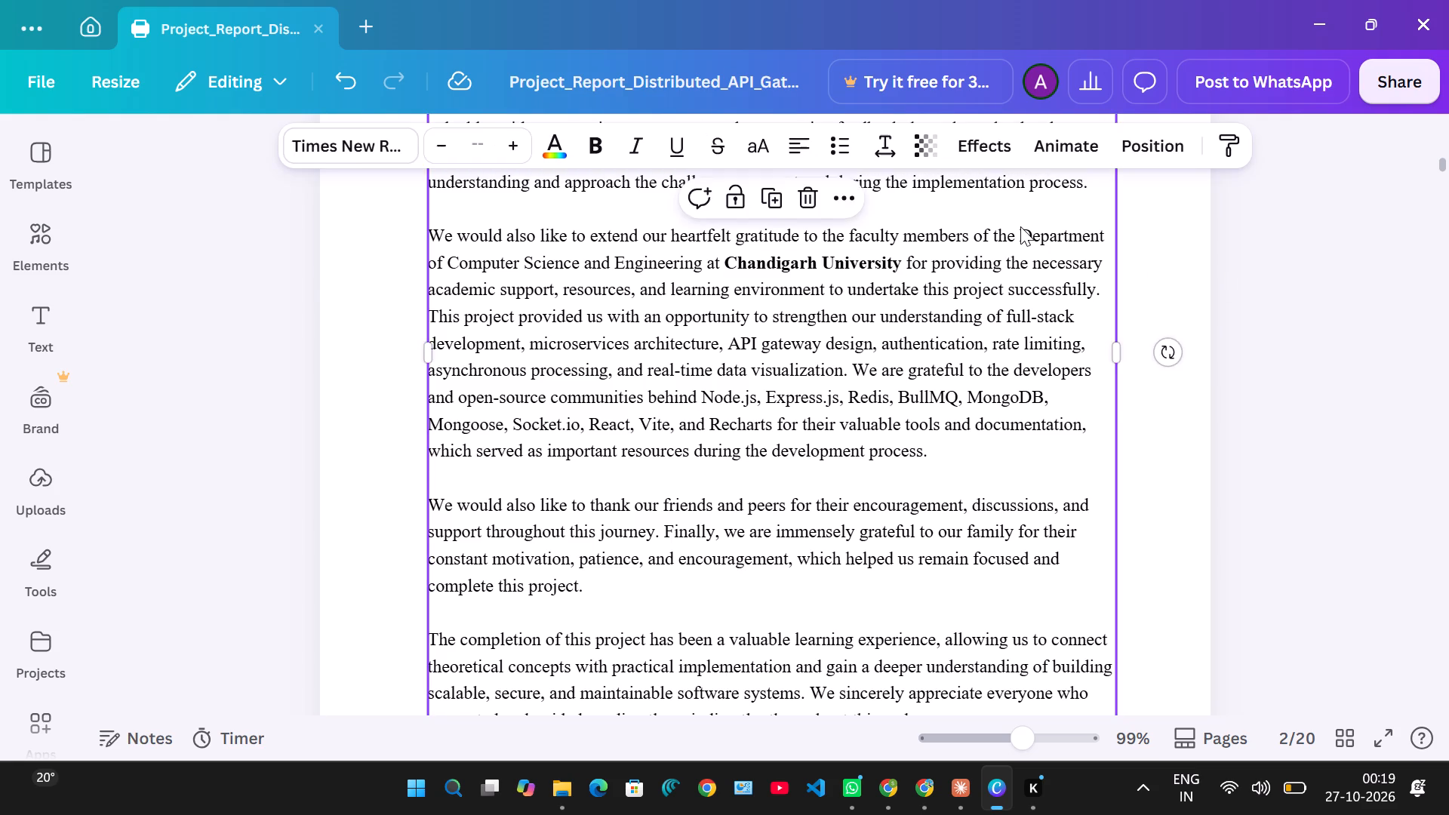
pyautogui.click(1020, 226)
pyautogui.scroll(-2, 1035, 402)
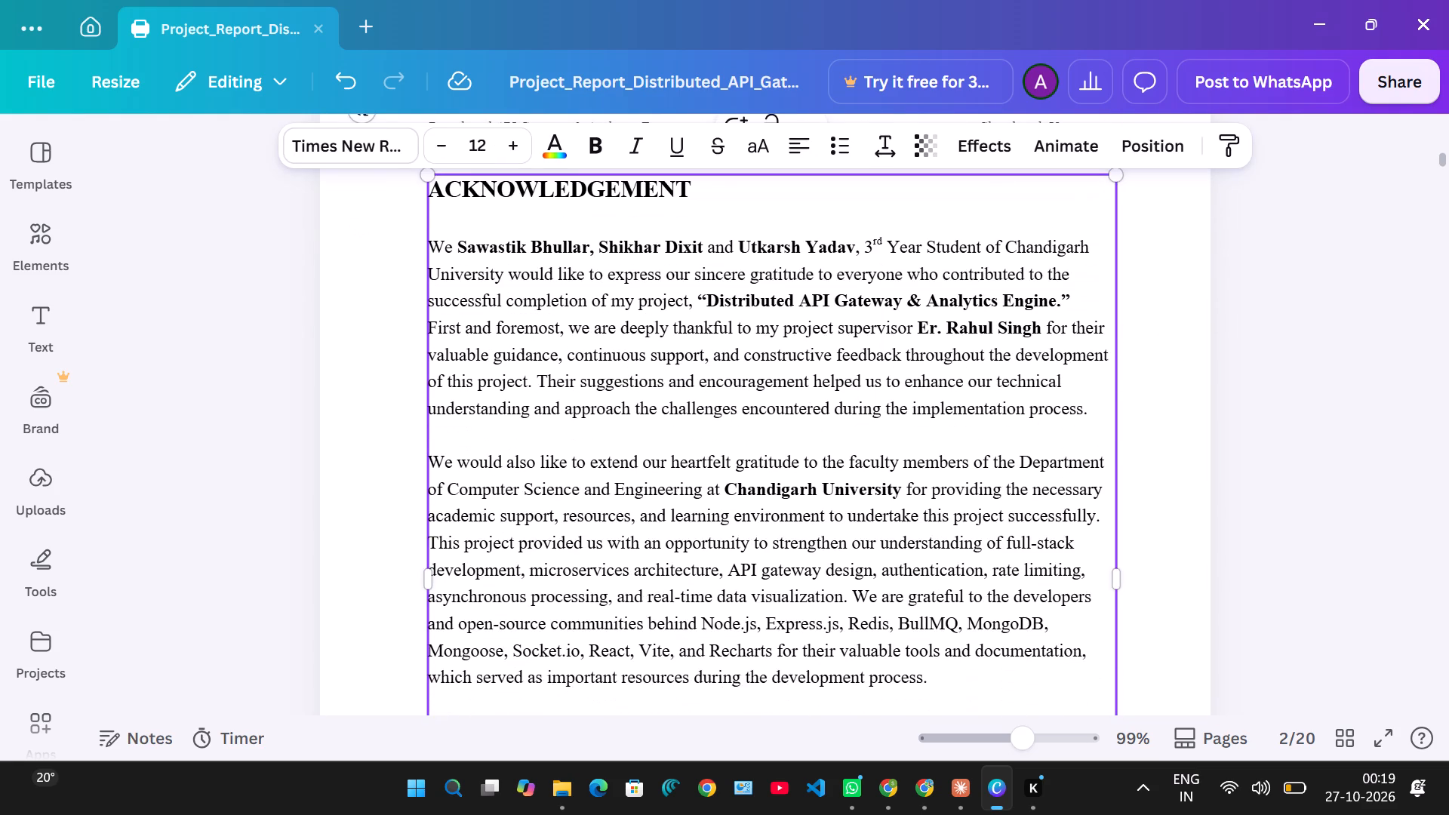
pyautogui.moveTo(1019, 457); pyautogui.dragTo(685, 494)
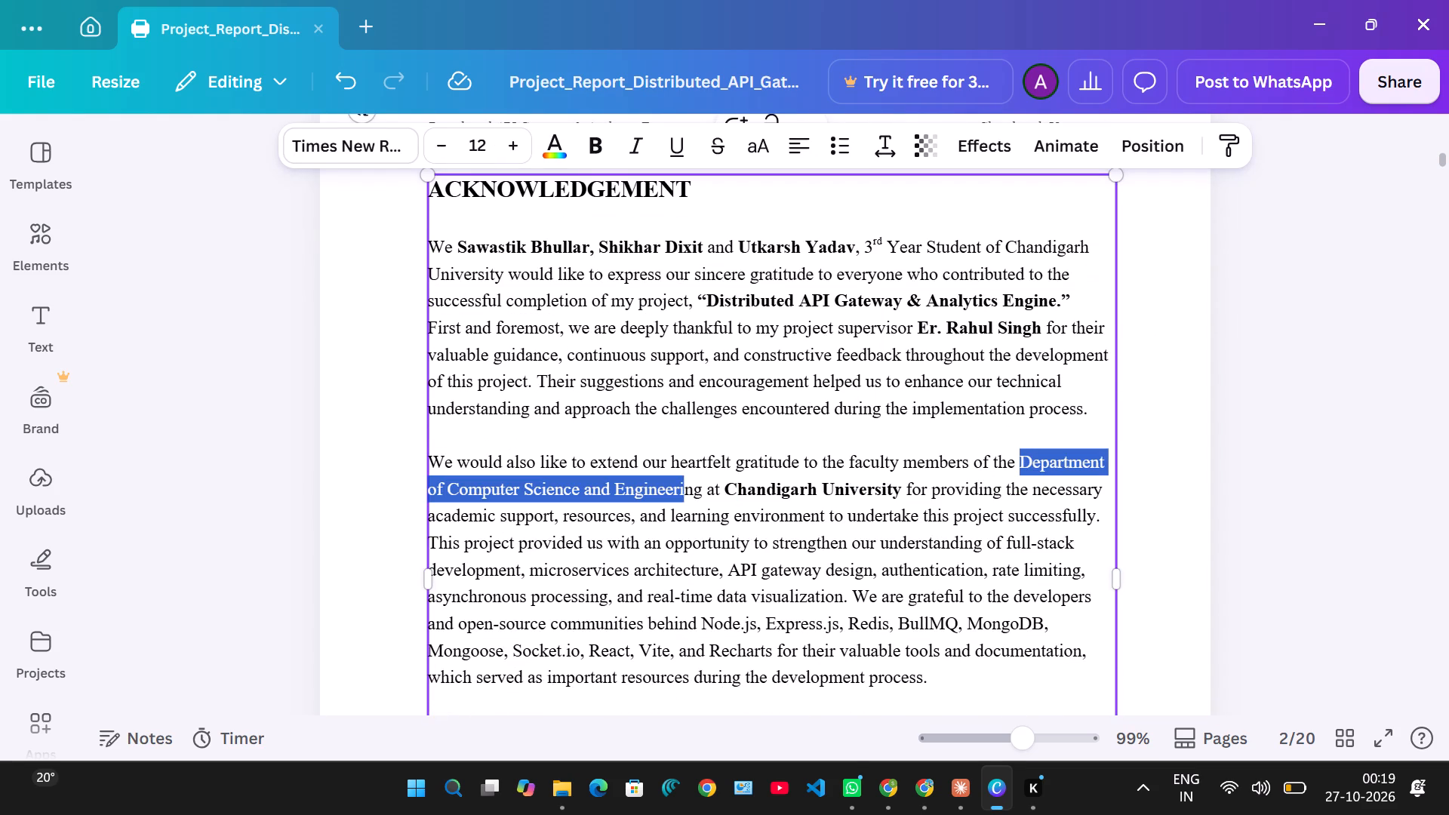
pyautogui.moveTo(685, 494); pyautogui.dragTo(701, 489)
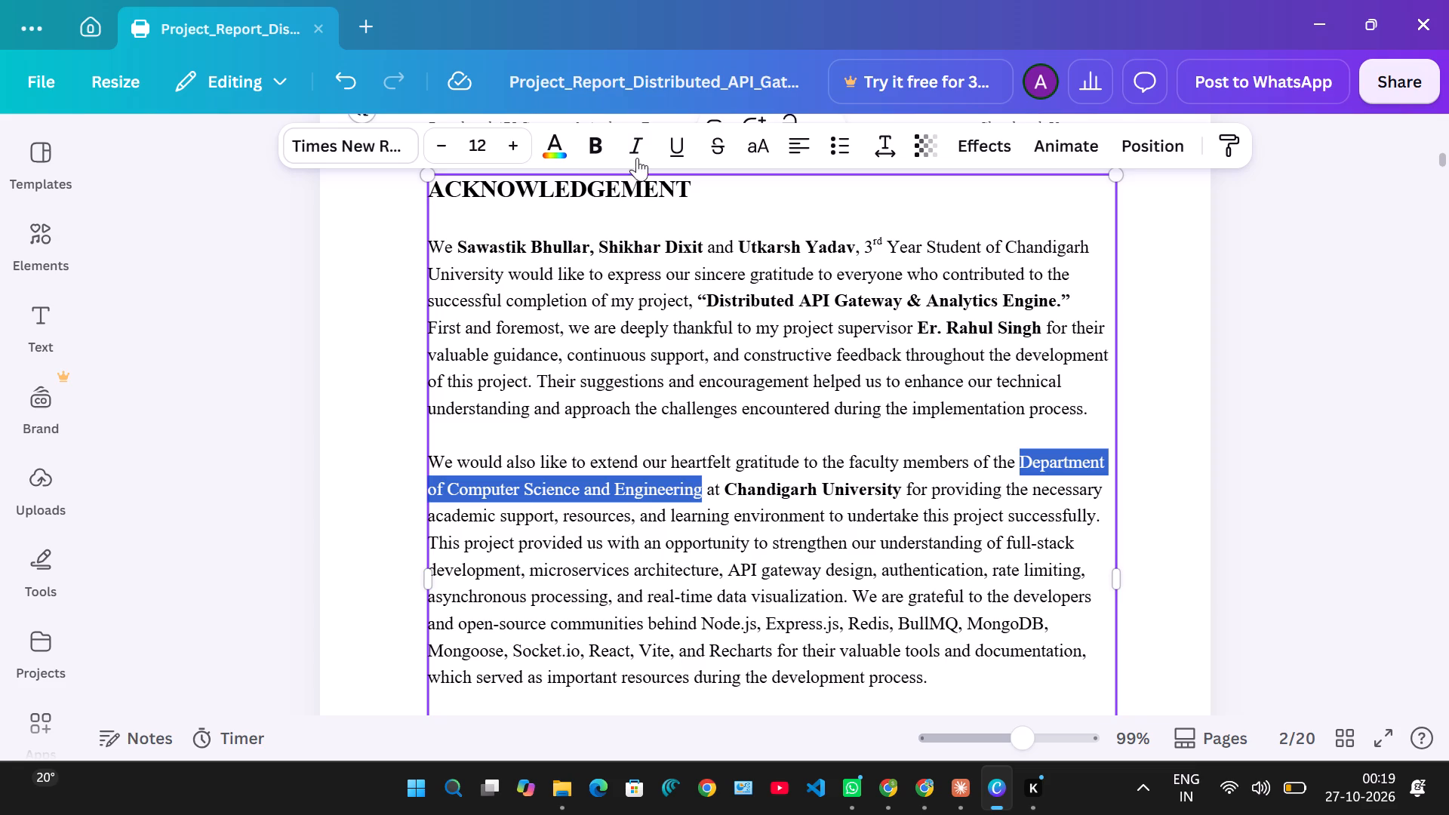
pyautogui.click(579, 148)
pyautogui.click(1307, 342)
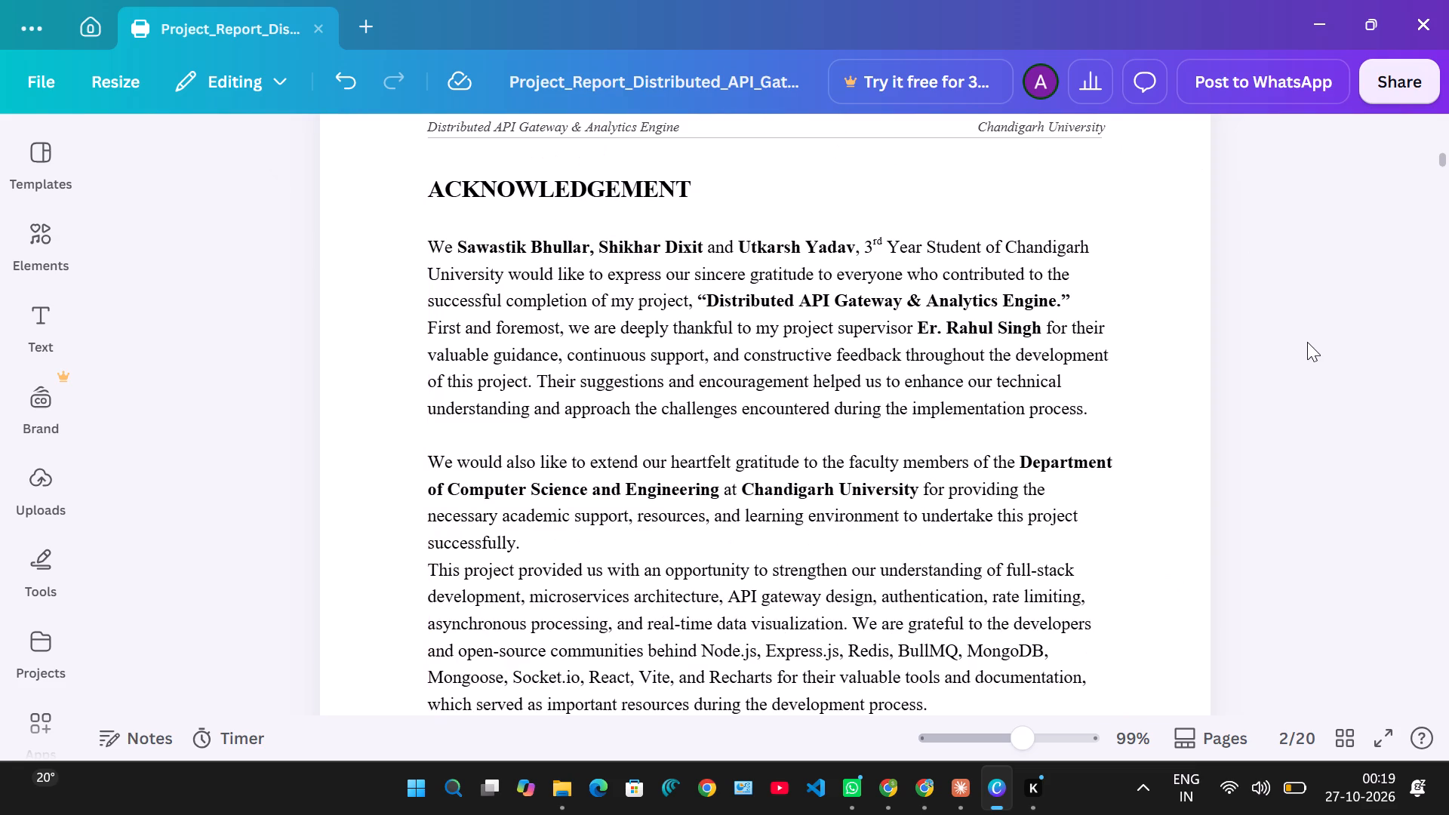
# Review the wording, bold text and paragraph spacing across the whole acknowledgement page.
pyautogui.scroll(-2, 1307, 342)
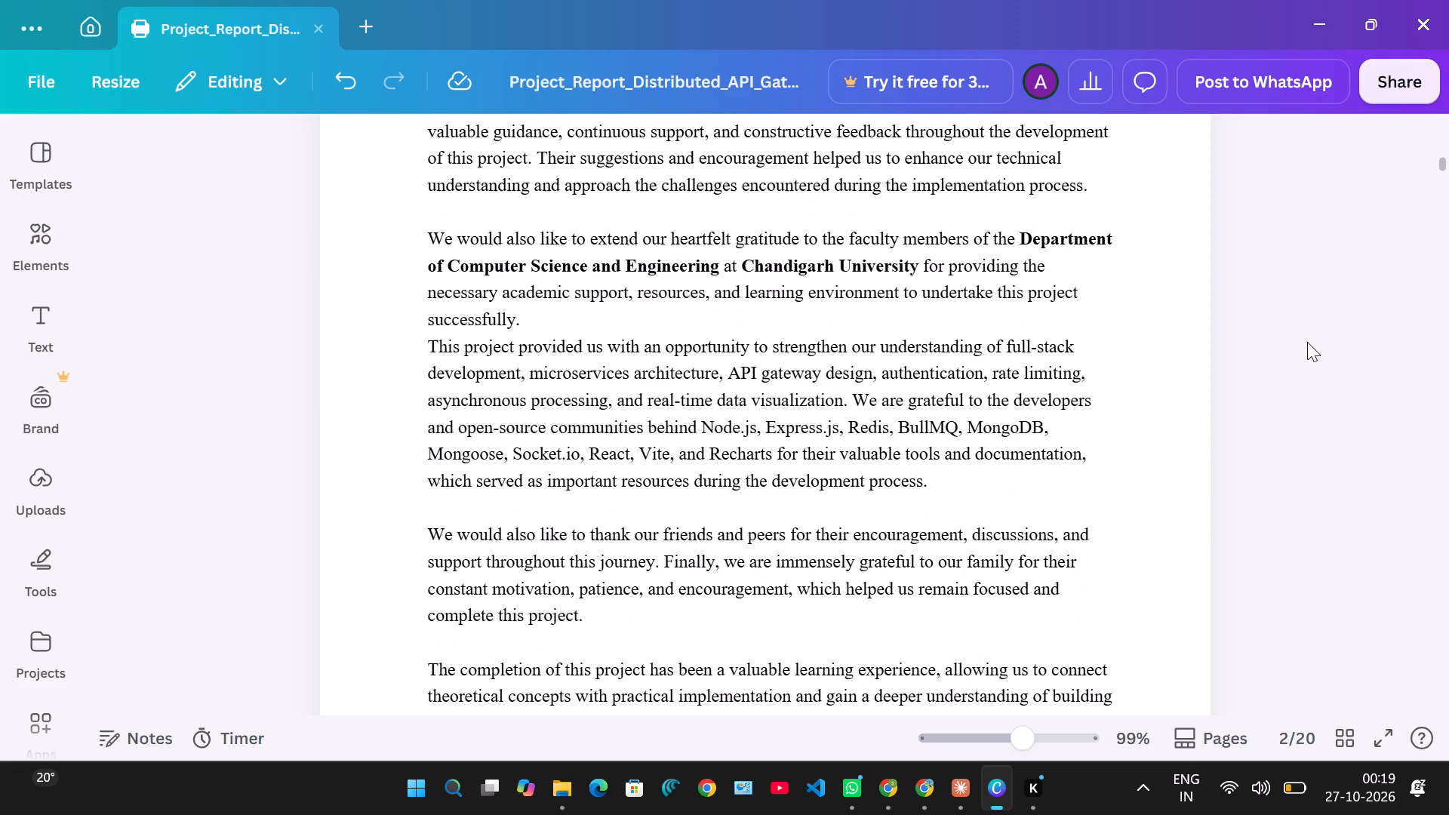
pyautogui.scroll(-1, 1307, 342)
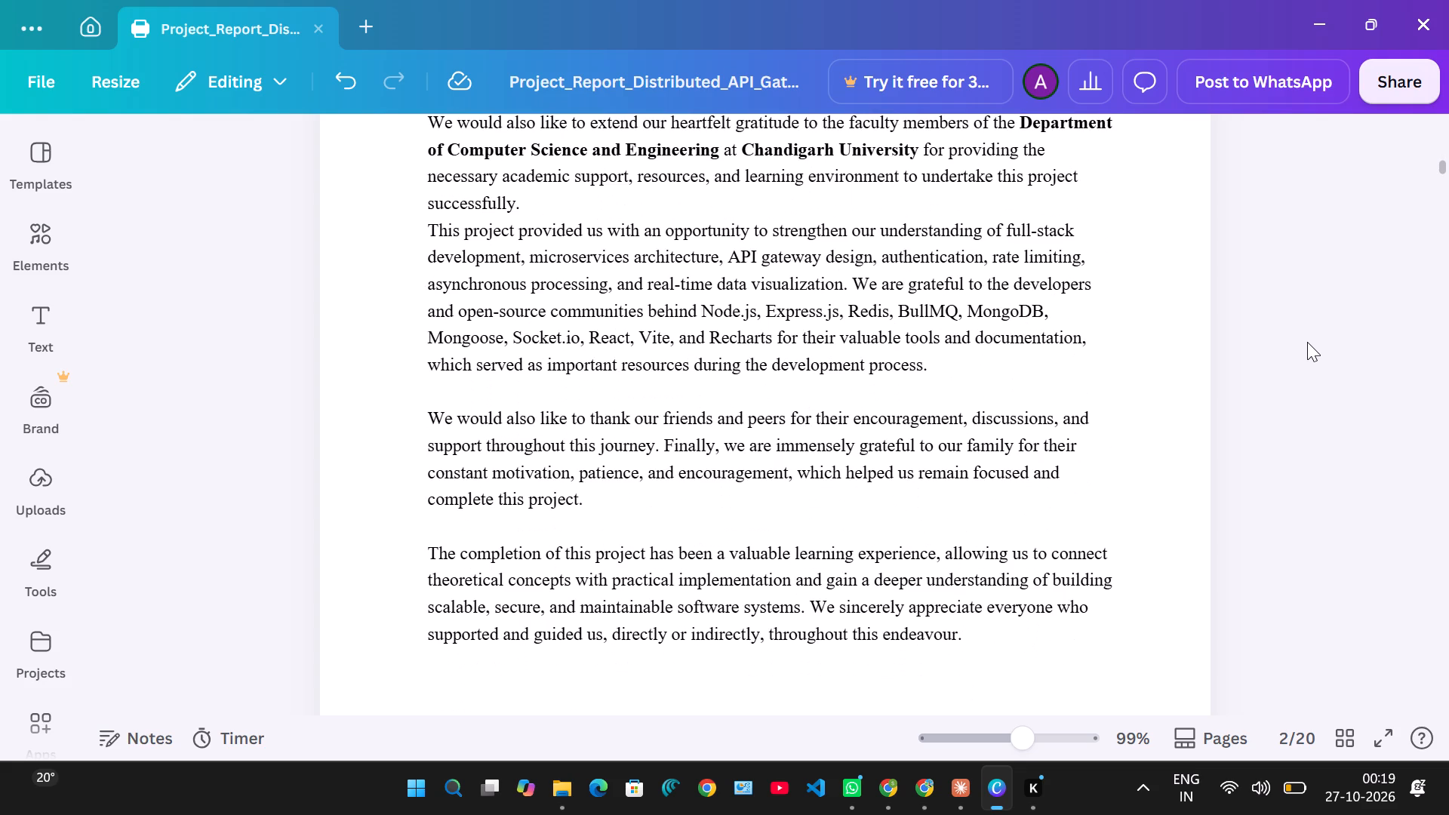
pyautogui.scroll(2, 574, 249)
pyautogui.scroll(-1, 581, 322)
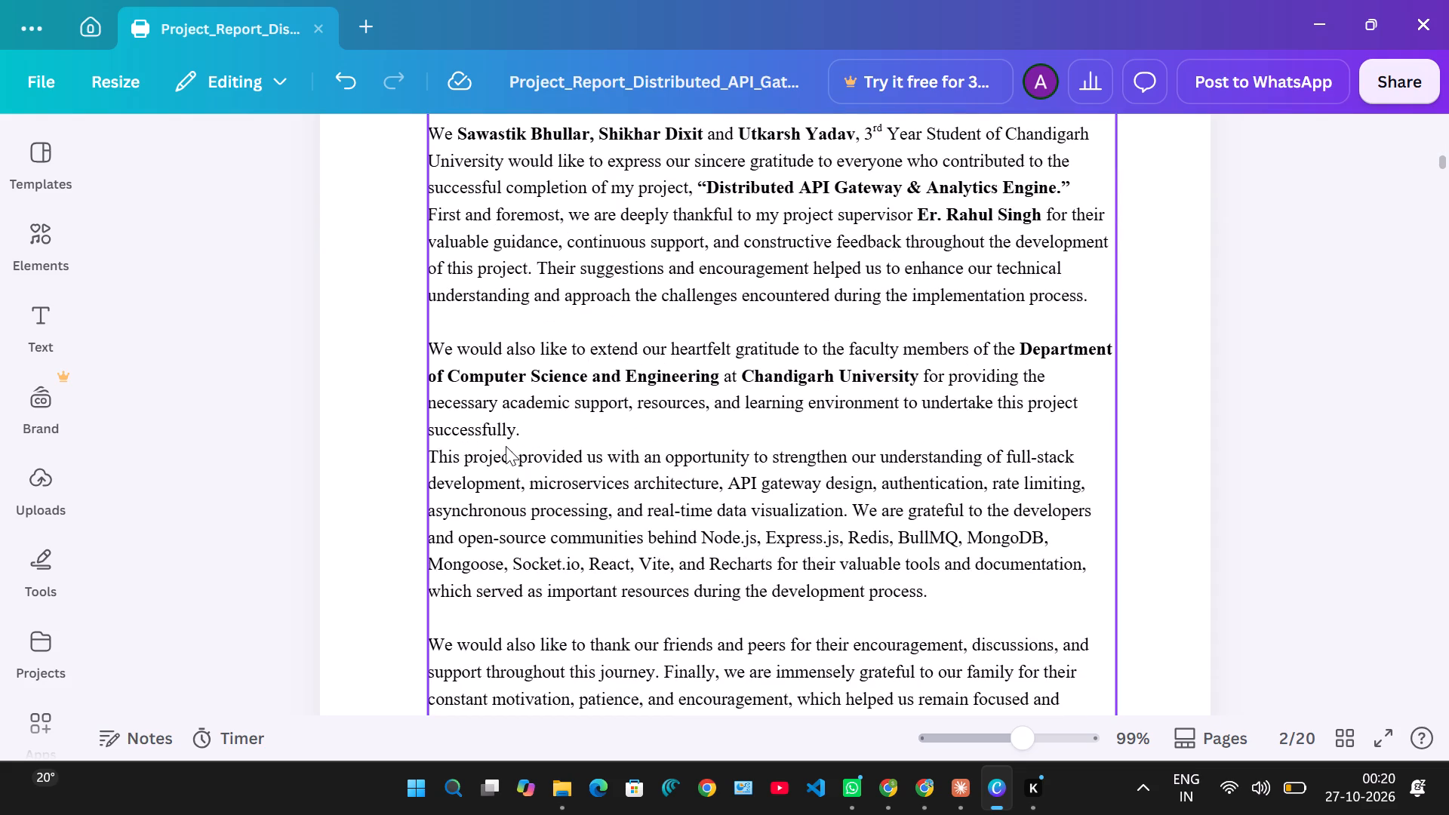
pyautogui.scroll(-2, 506, 446)
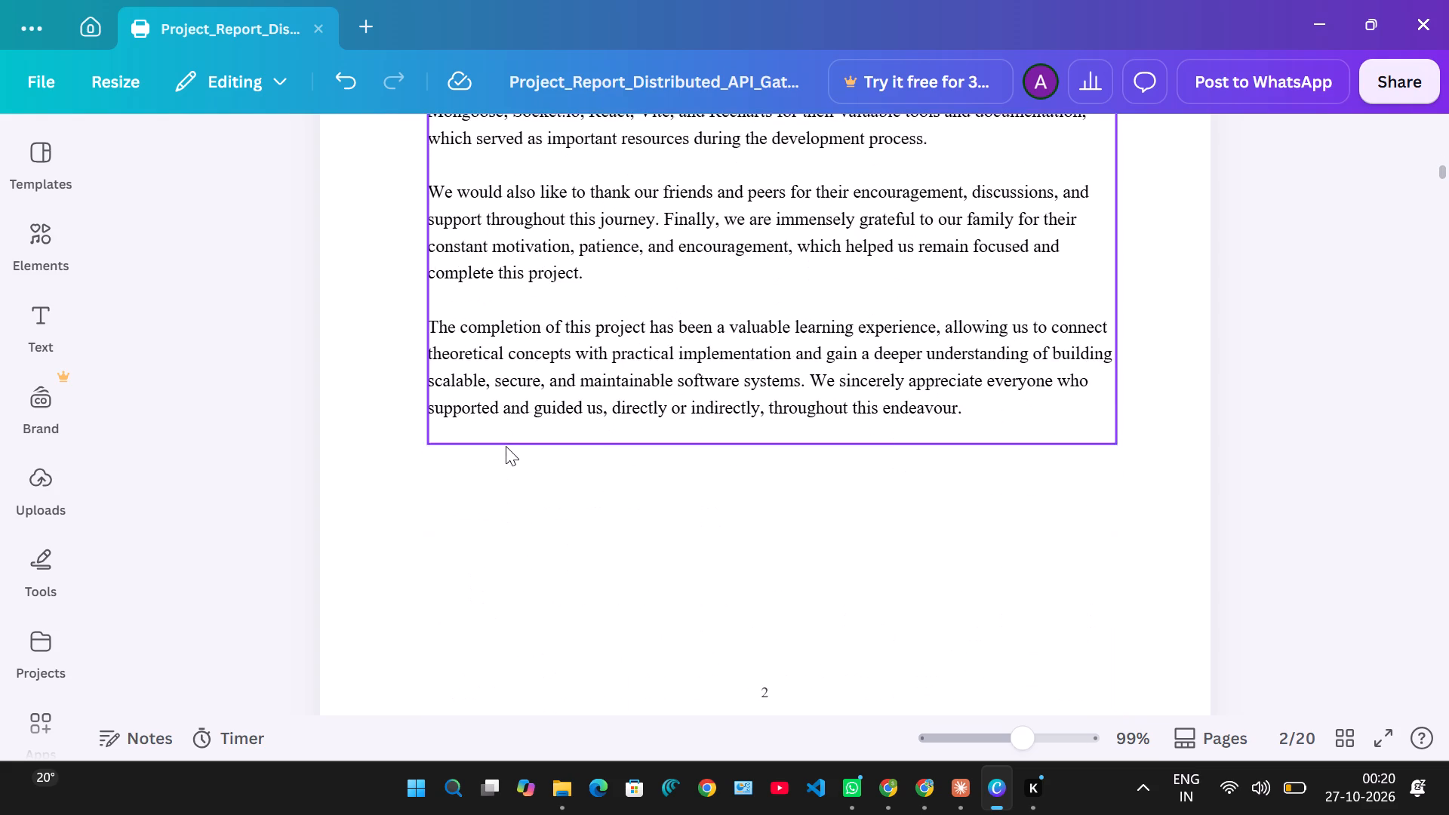
pyautogui.scroll(2, 506, 446)
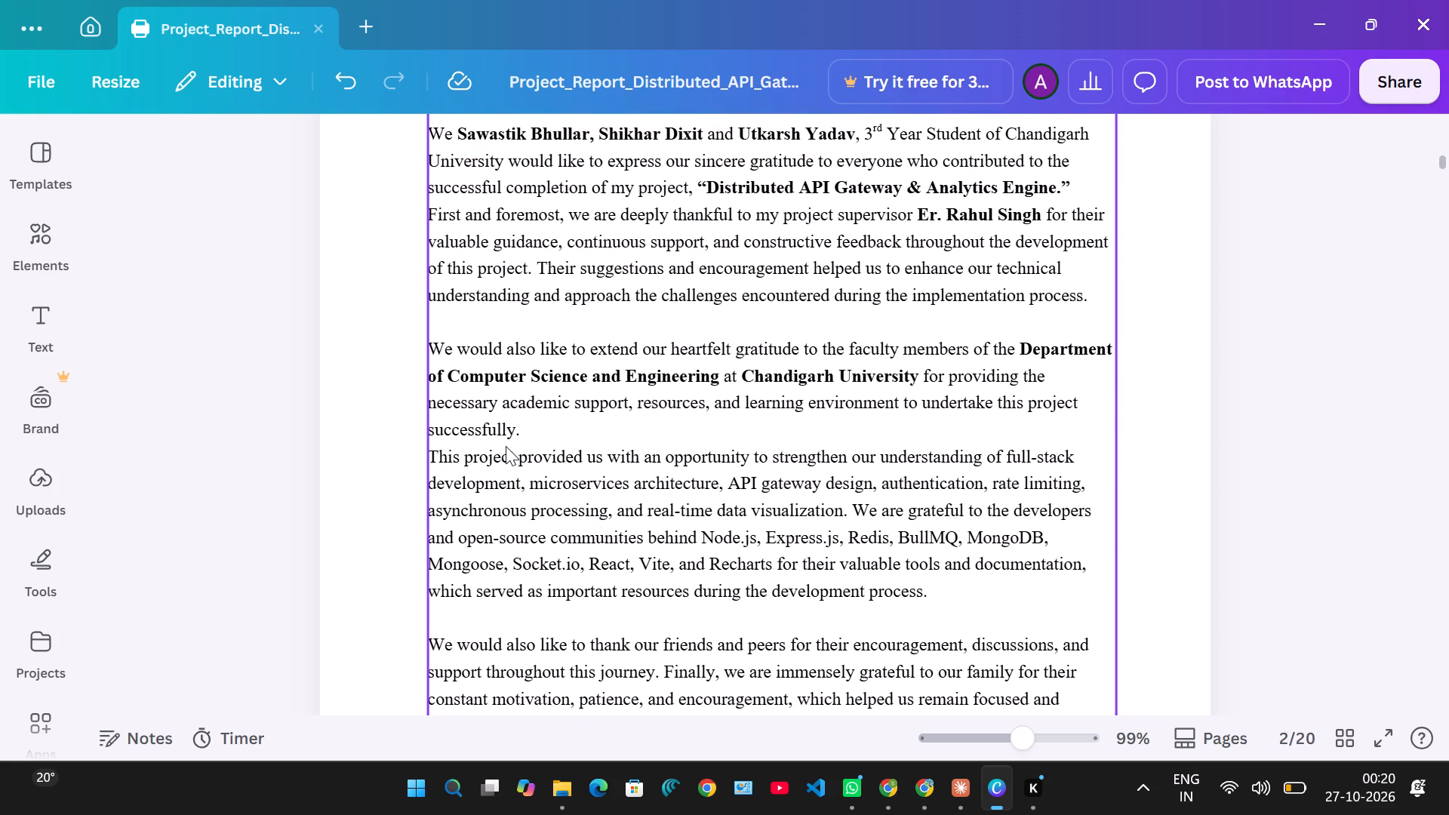
# Join the paragraph starting "This project provided us" onto the end of the faculty gratitude paragraph by removing the line break.
pyautogui.click(432, 454)
pyautogui.click(432, 454)
pyautogui.scroll(-3, 465, 503)
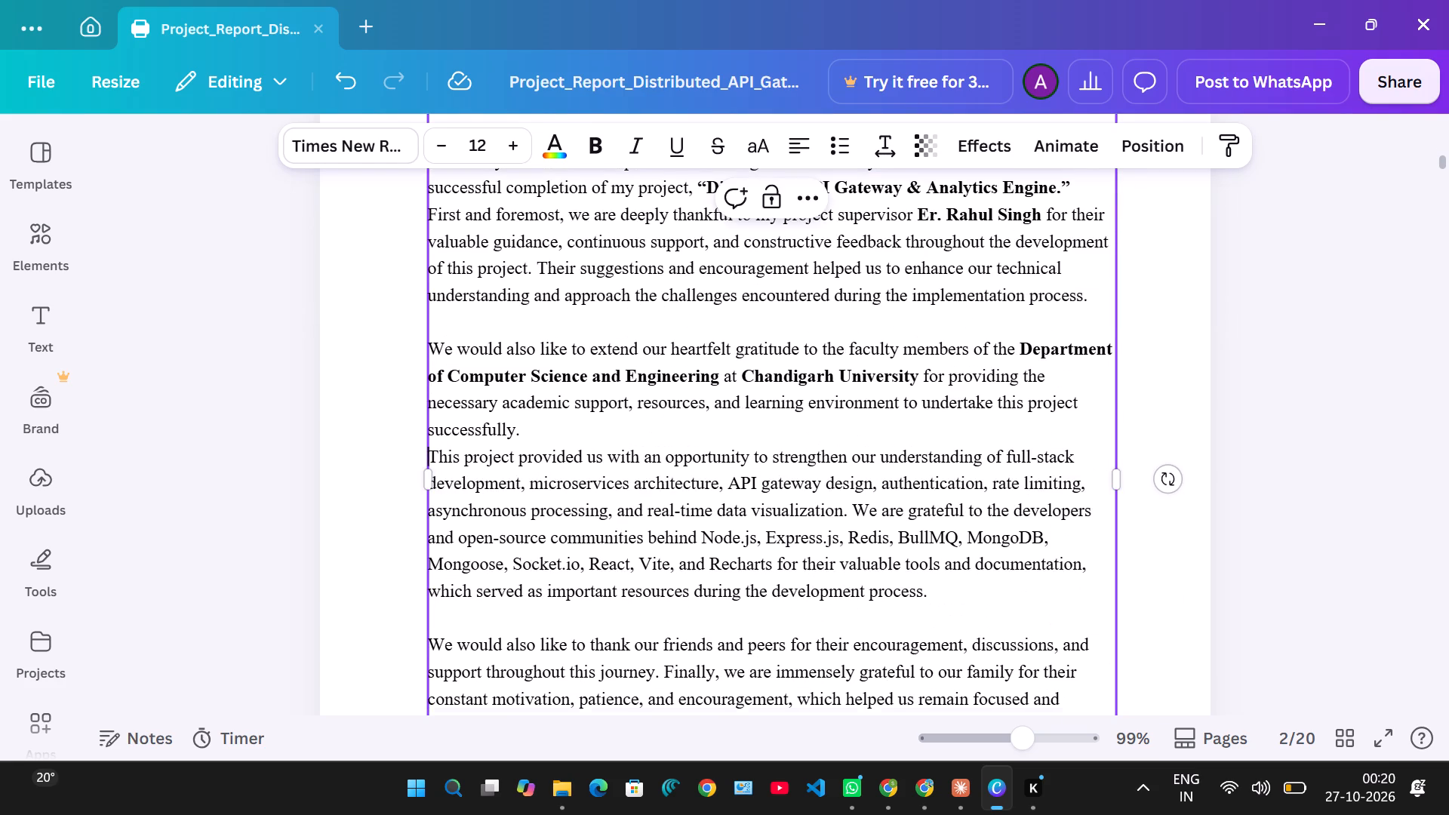
pyautogui.press('BackSpace')
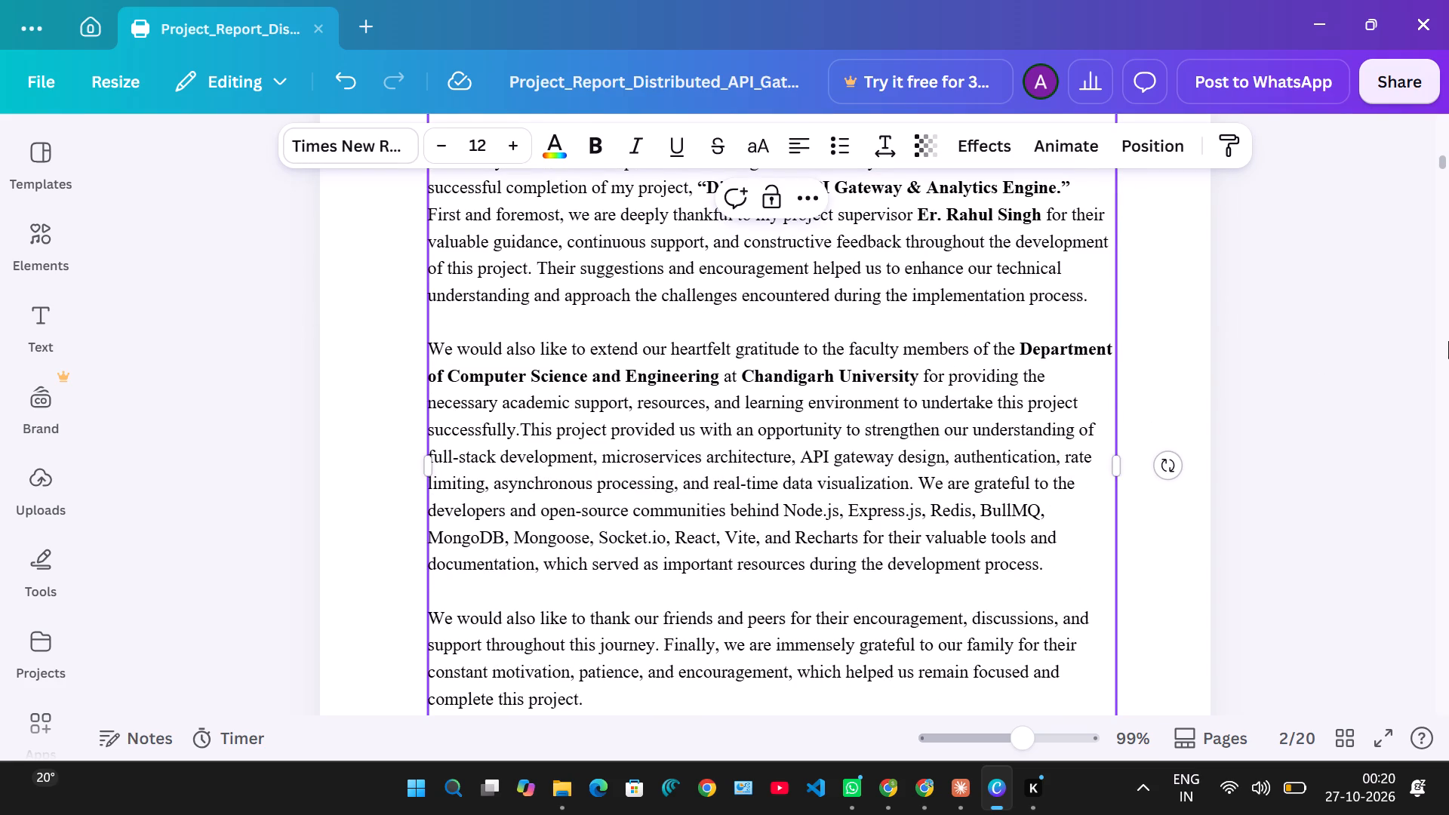
pyautogui.click(1297, 322)
# Underline the "ACKNOWLEDGEMENT" heading on page 2.
pyautogui.scroll(1, 1297, 322)
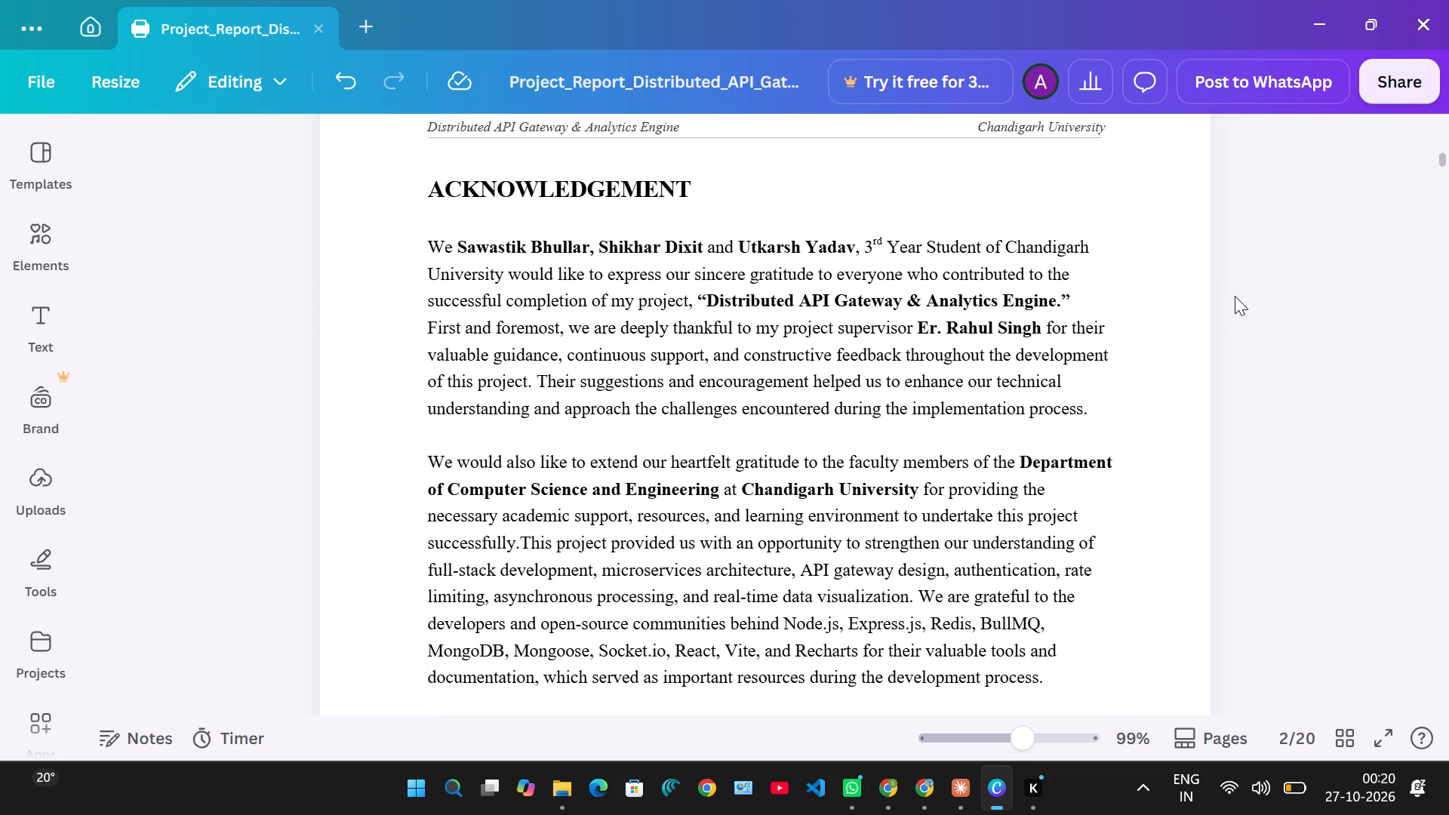
pyautogui.scroll(-2, 1235, 296)
pyautogui.scroll(2, 1239, 297)
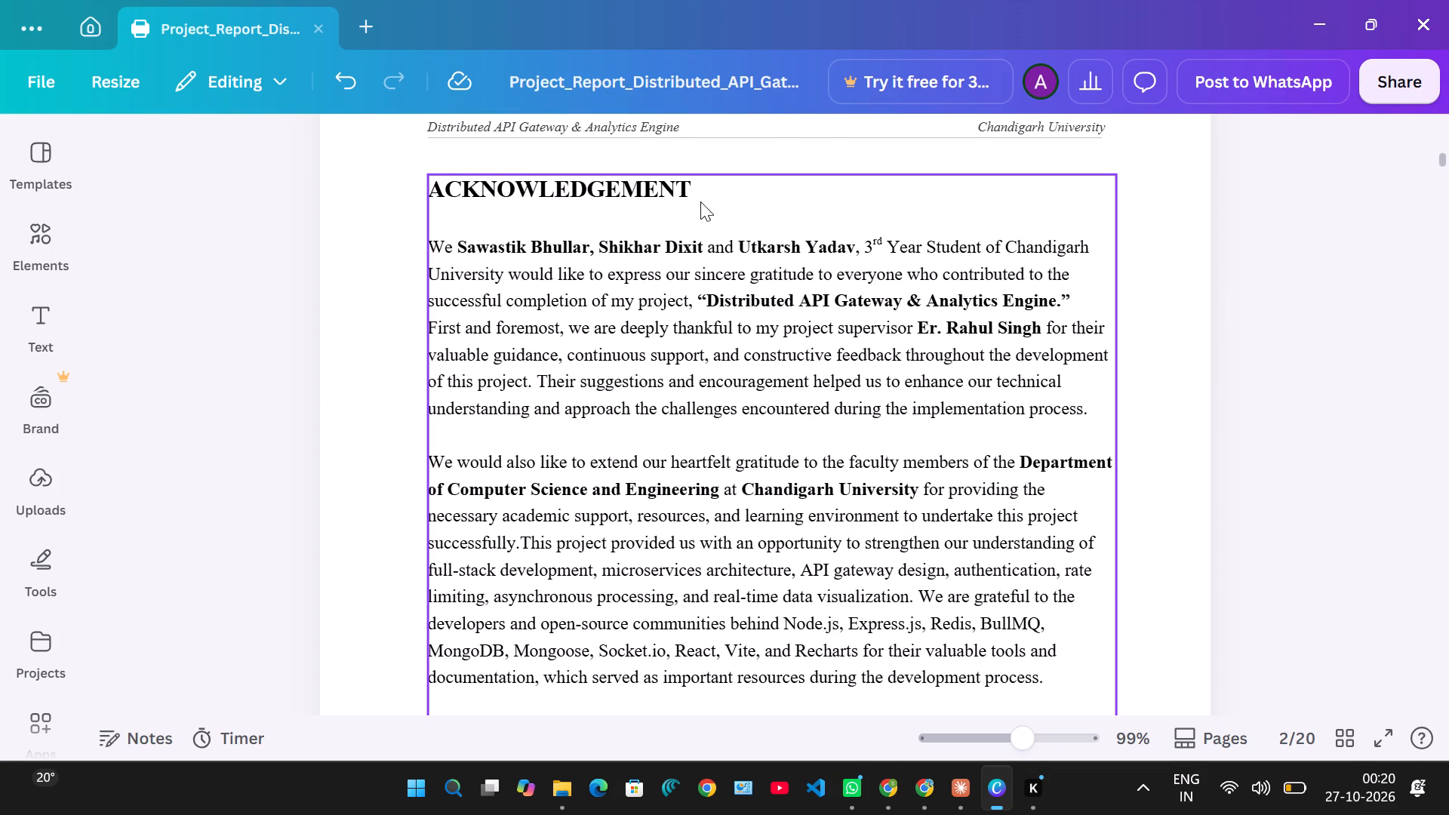
pyautogui.doubleClick(691, 189)
pyautogui.moveTo(691, 189); pyautogui.dragTo(423, 192)
pyautogui.click(680, 140)
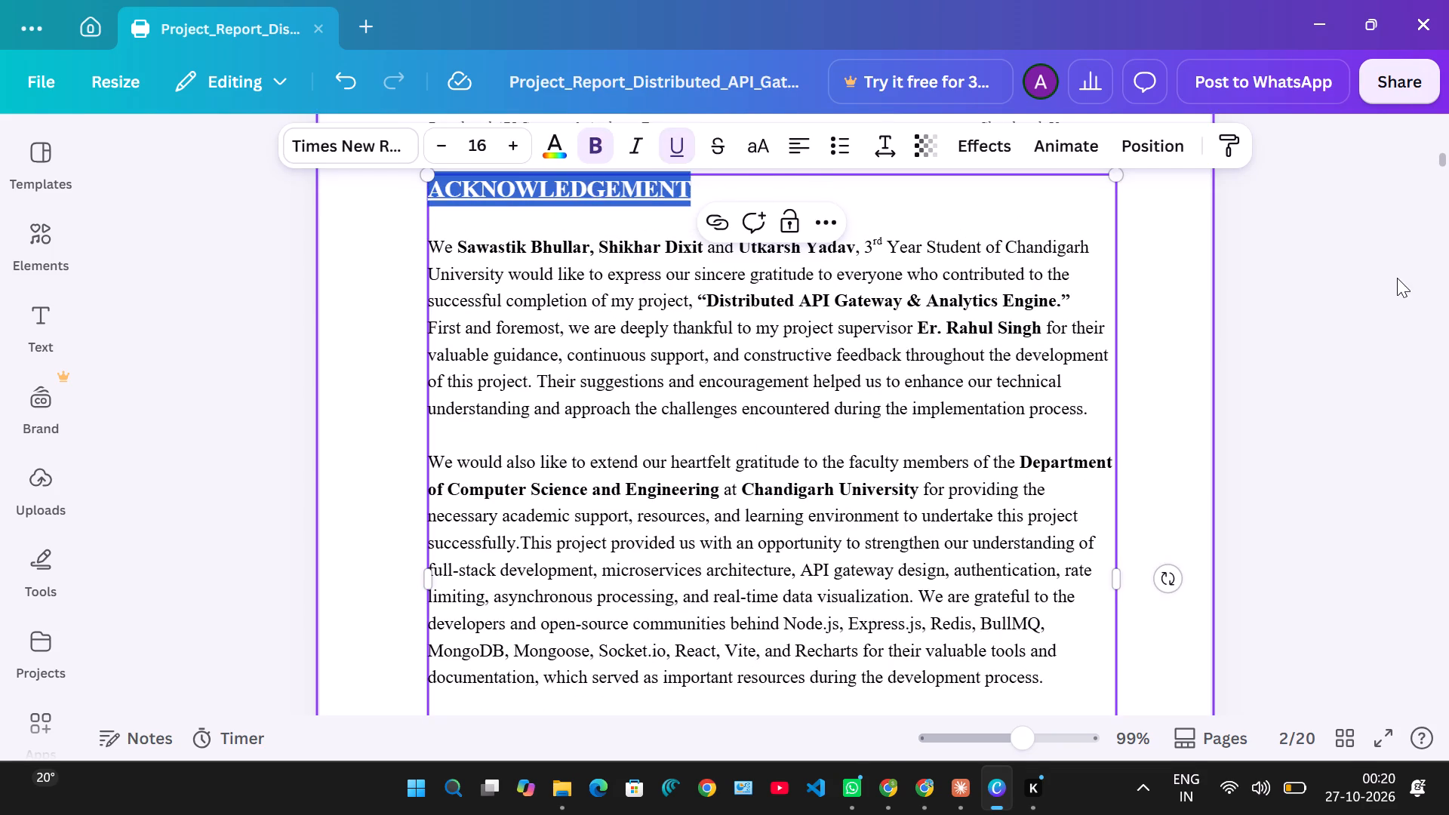
pyautogui.click(1397, 278)
# Review the cover, acknowledgement, abstract and table of contents pages, comparing their heading style and layout.
pyautogui.scroll(13, 1324, 284)
pyautogui.scroll(-2, 1324, 285)
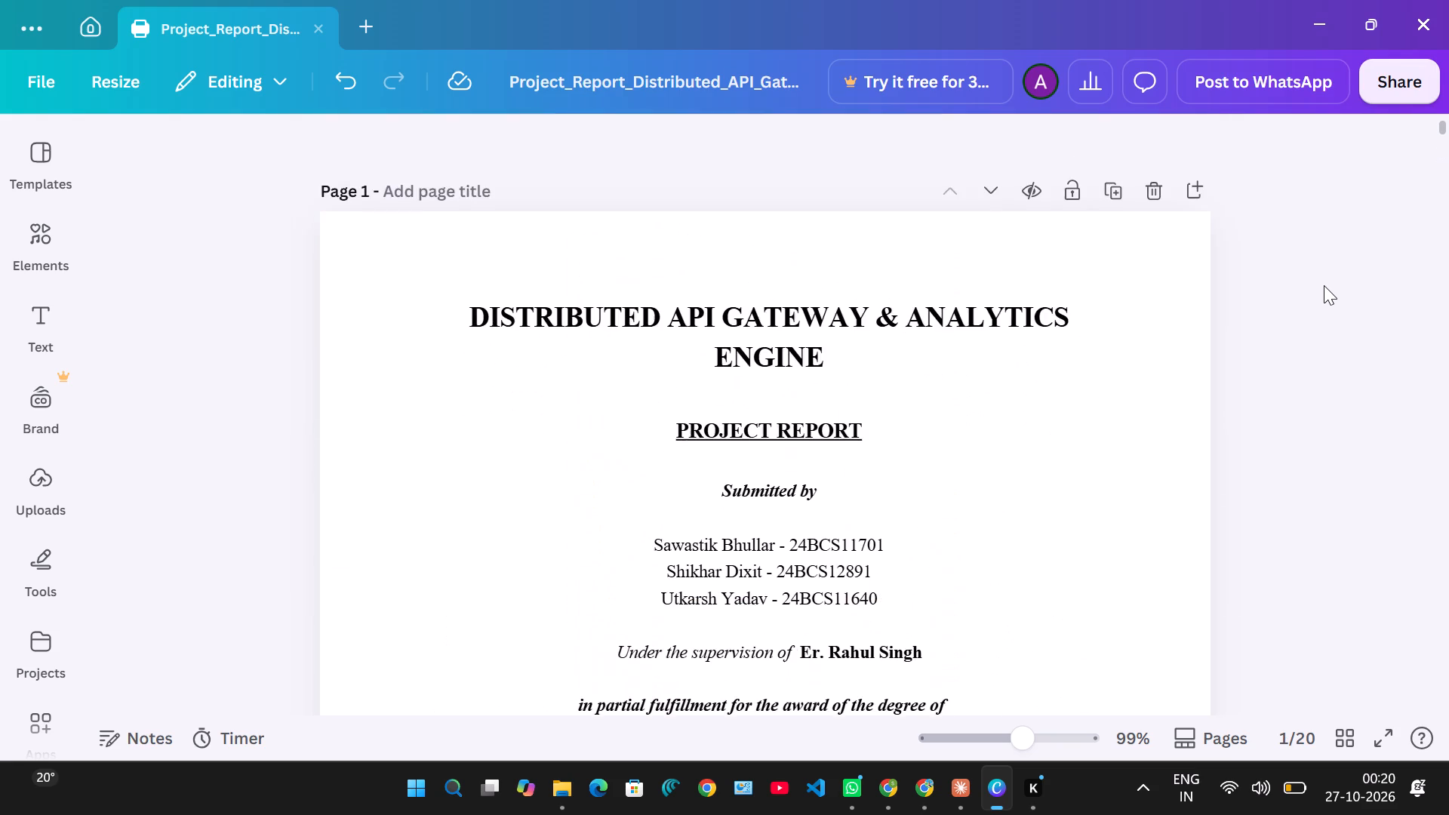
pyautogui.scroll(-15, 1324, 285)
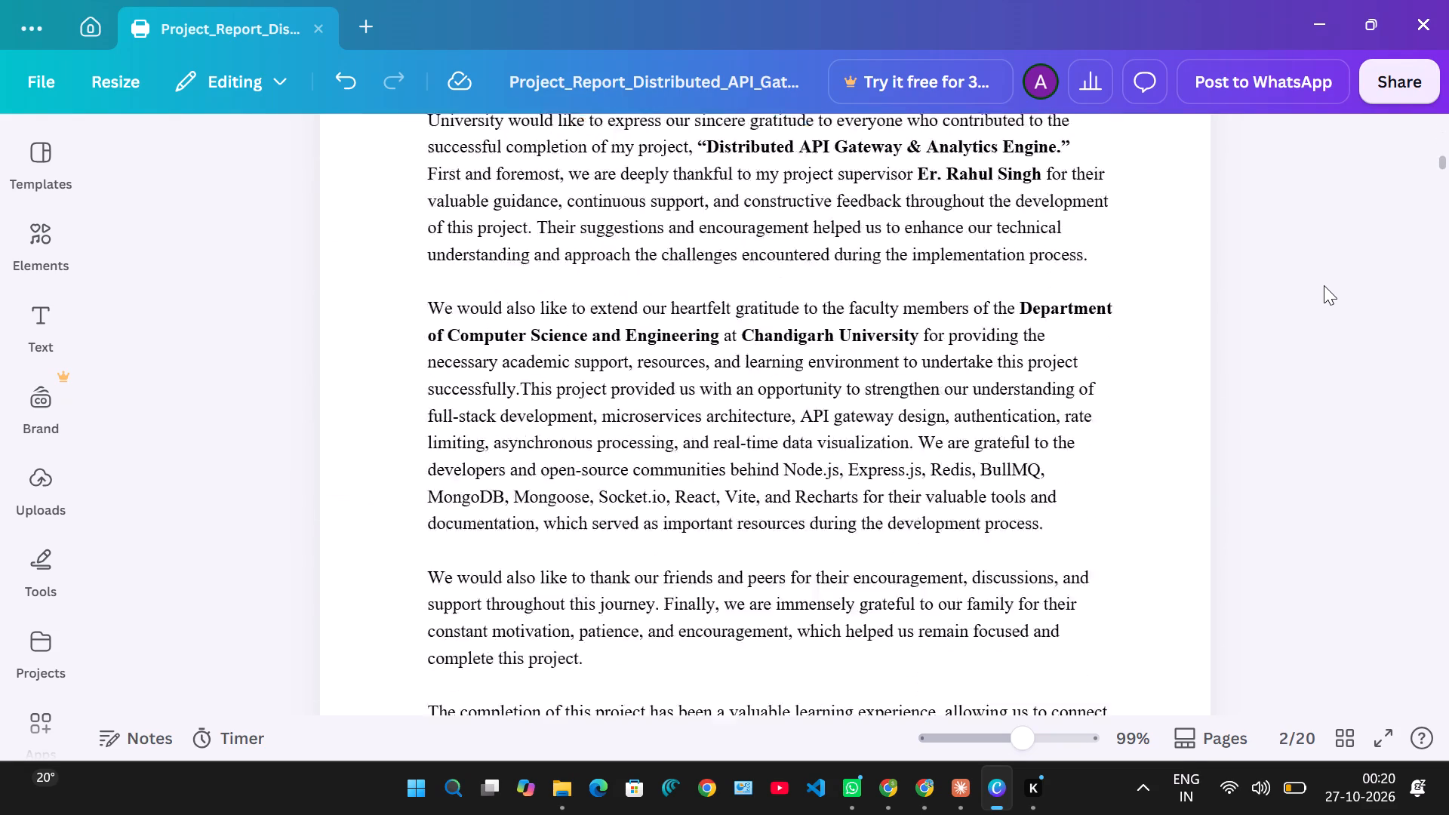
pyautogui.scroll(-12, 1324, 285)
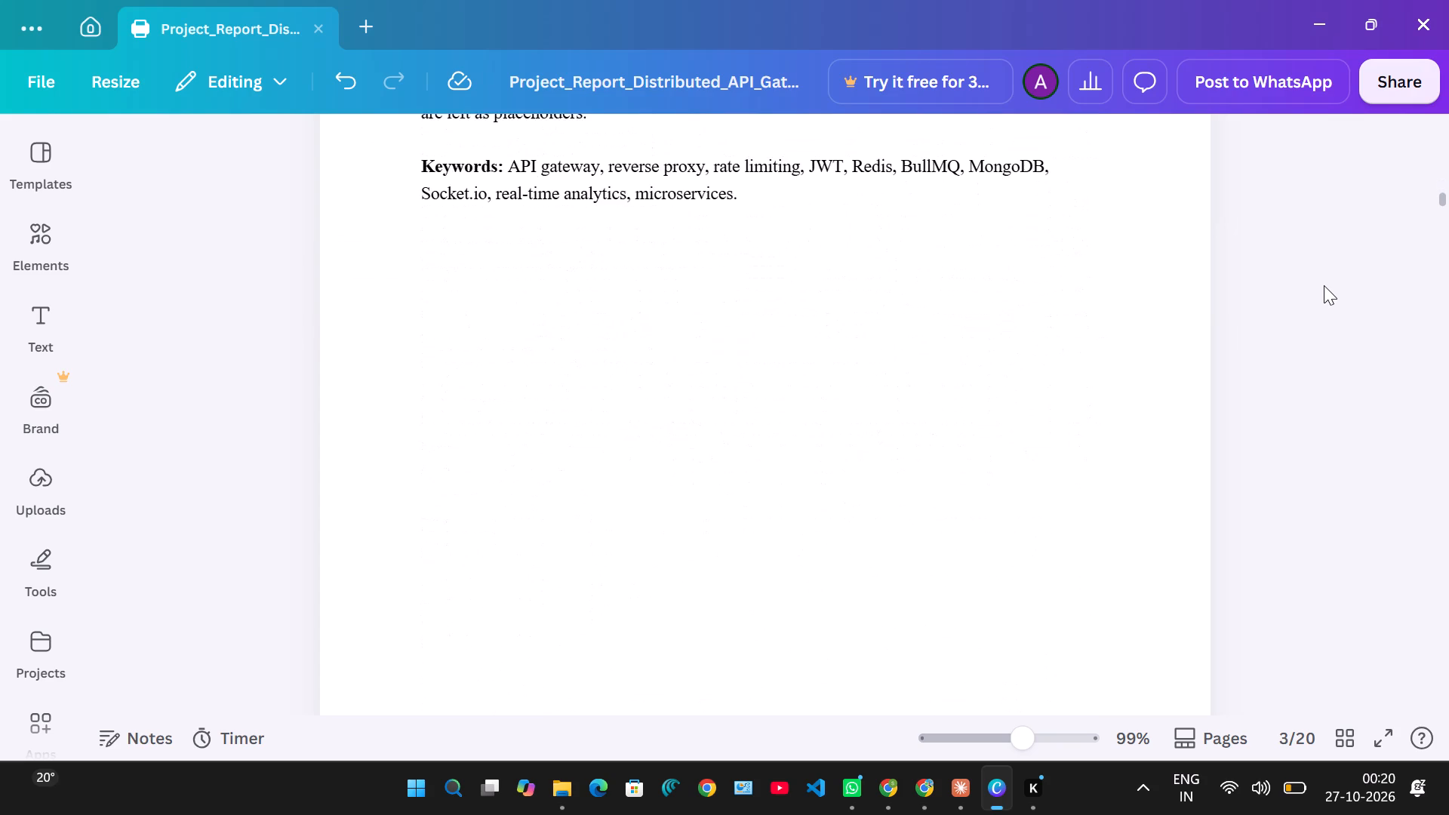
pyautogui.scroll(-8, 1324, 285)
pyautogui.scroll(3, 1324, 285)
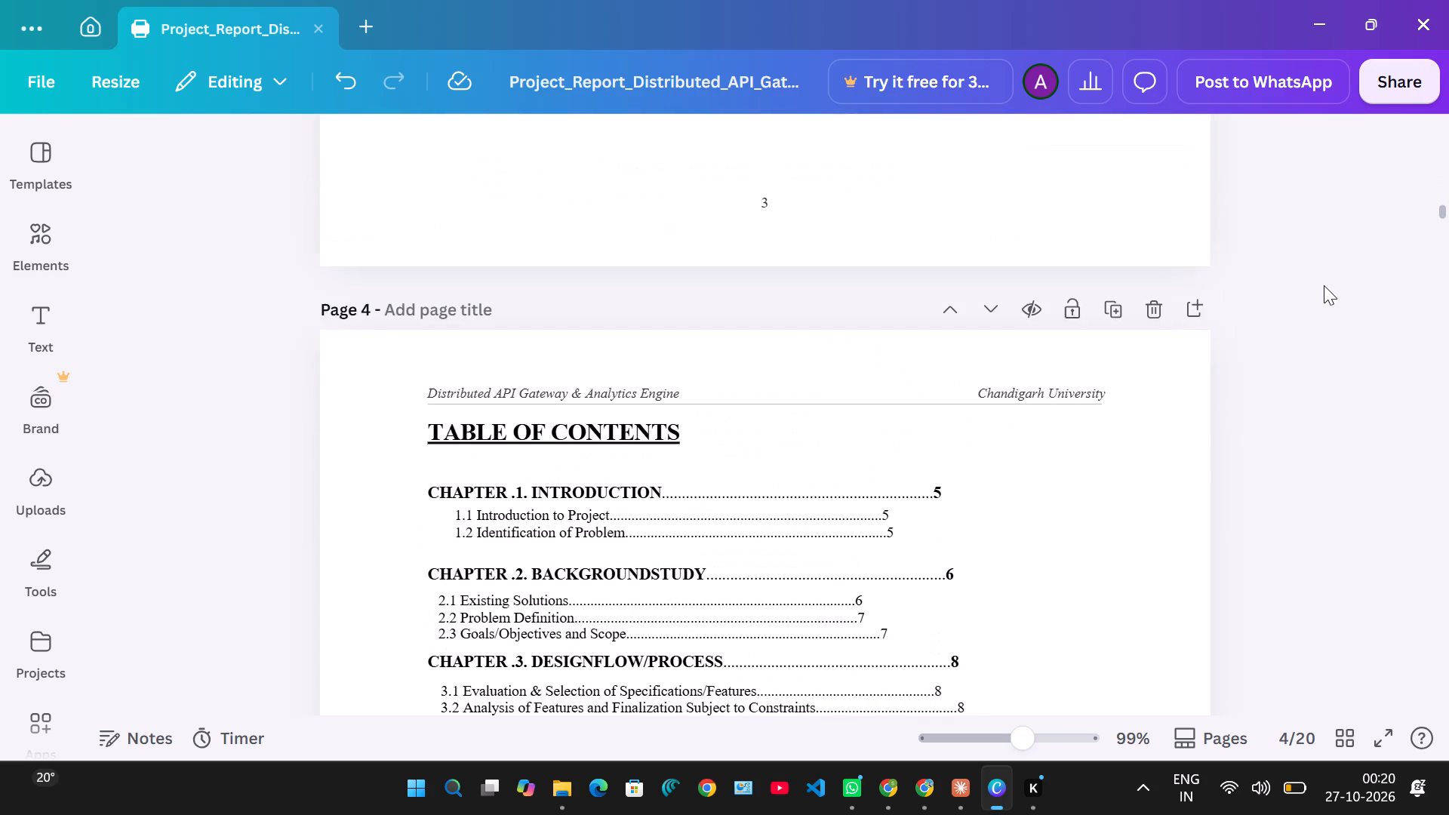
pyautogui.scroll(7, 1324, 285)
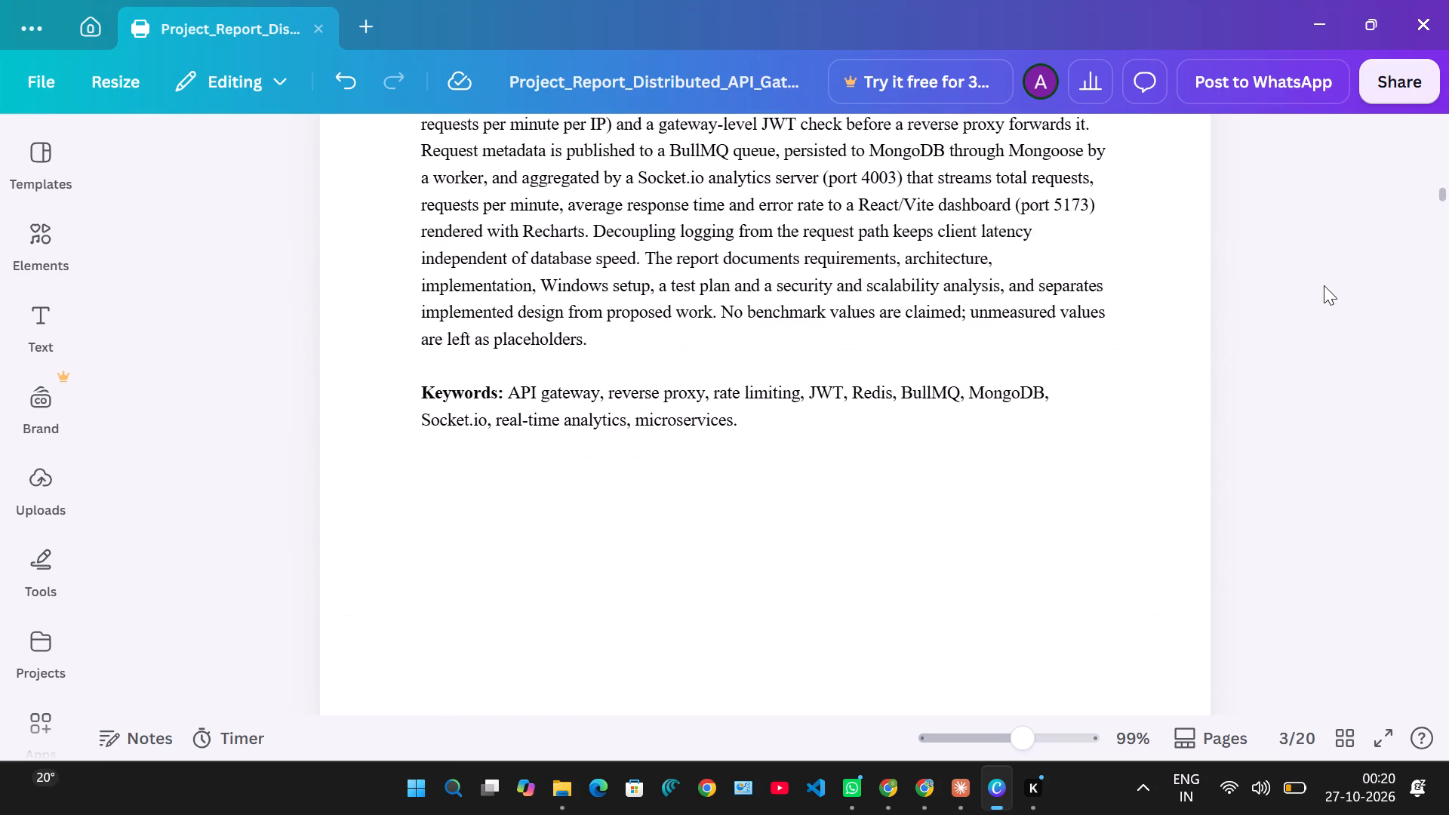
pyautogui.scroll(7, 1324, 285)
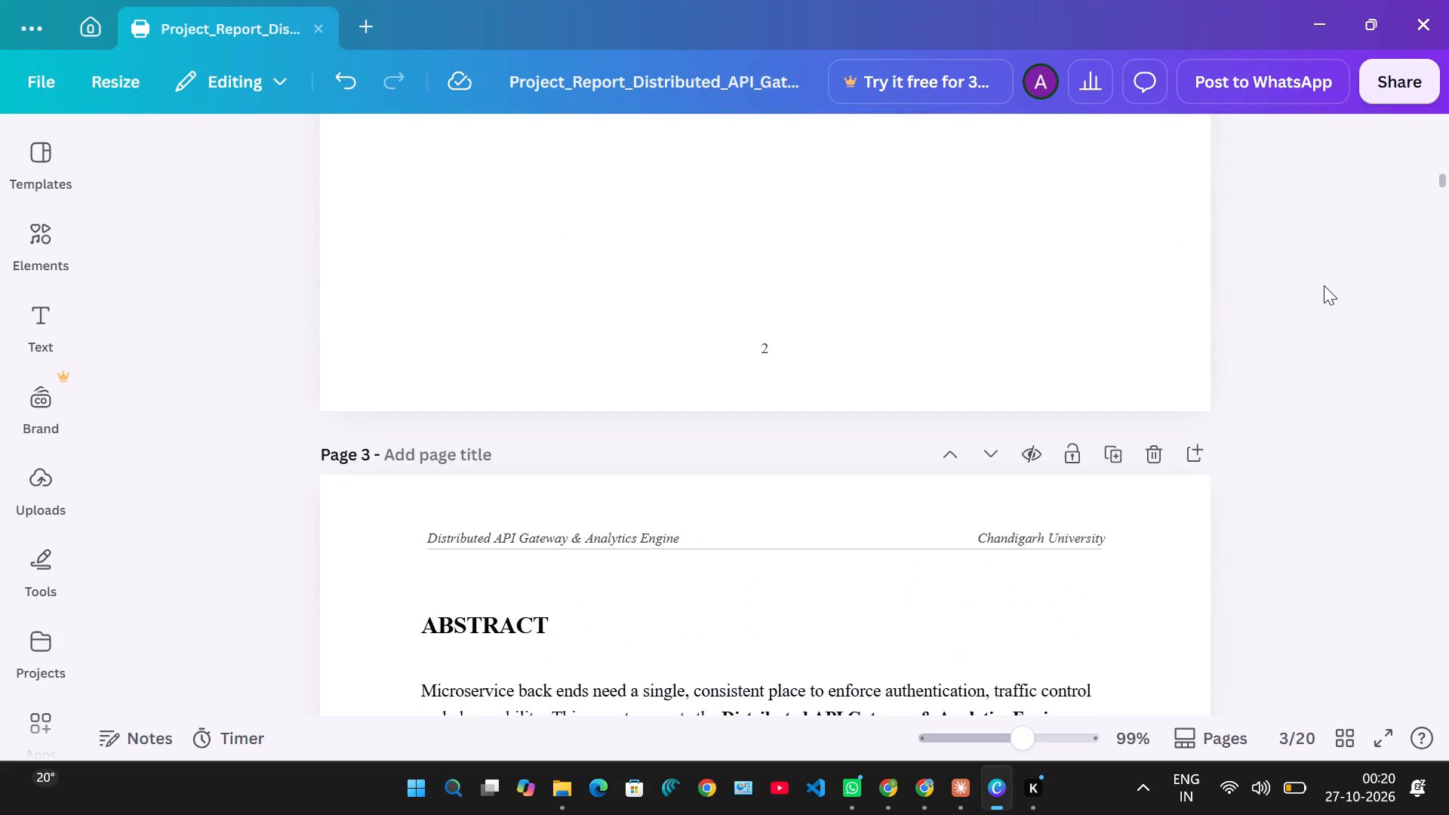
pyautogui.scroll(8, 1324, 285)
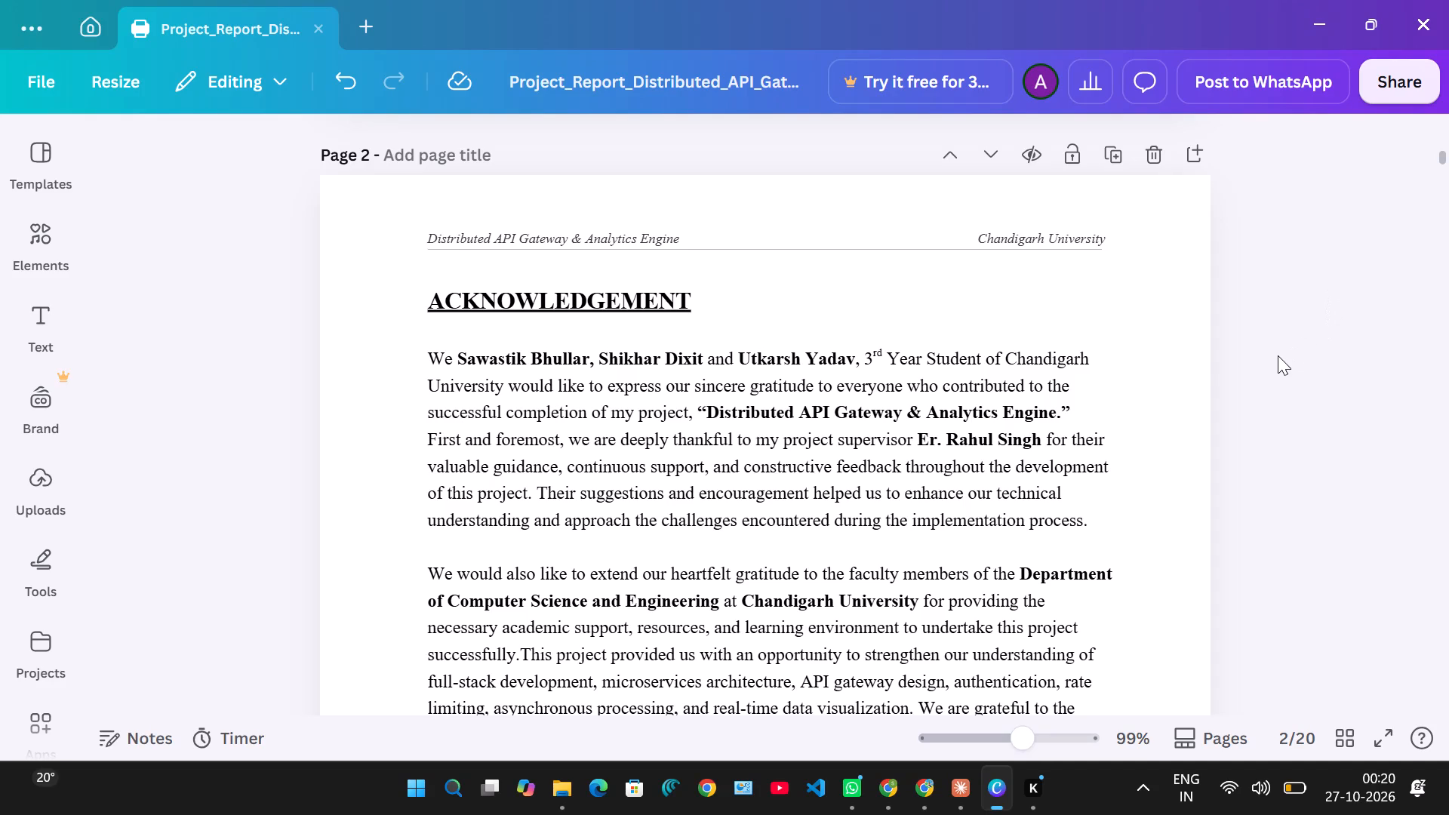
pyautogui.scroll(-3, 1278, 355)
pyautogui.scroll(1, 1278, 353)
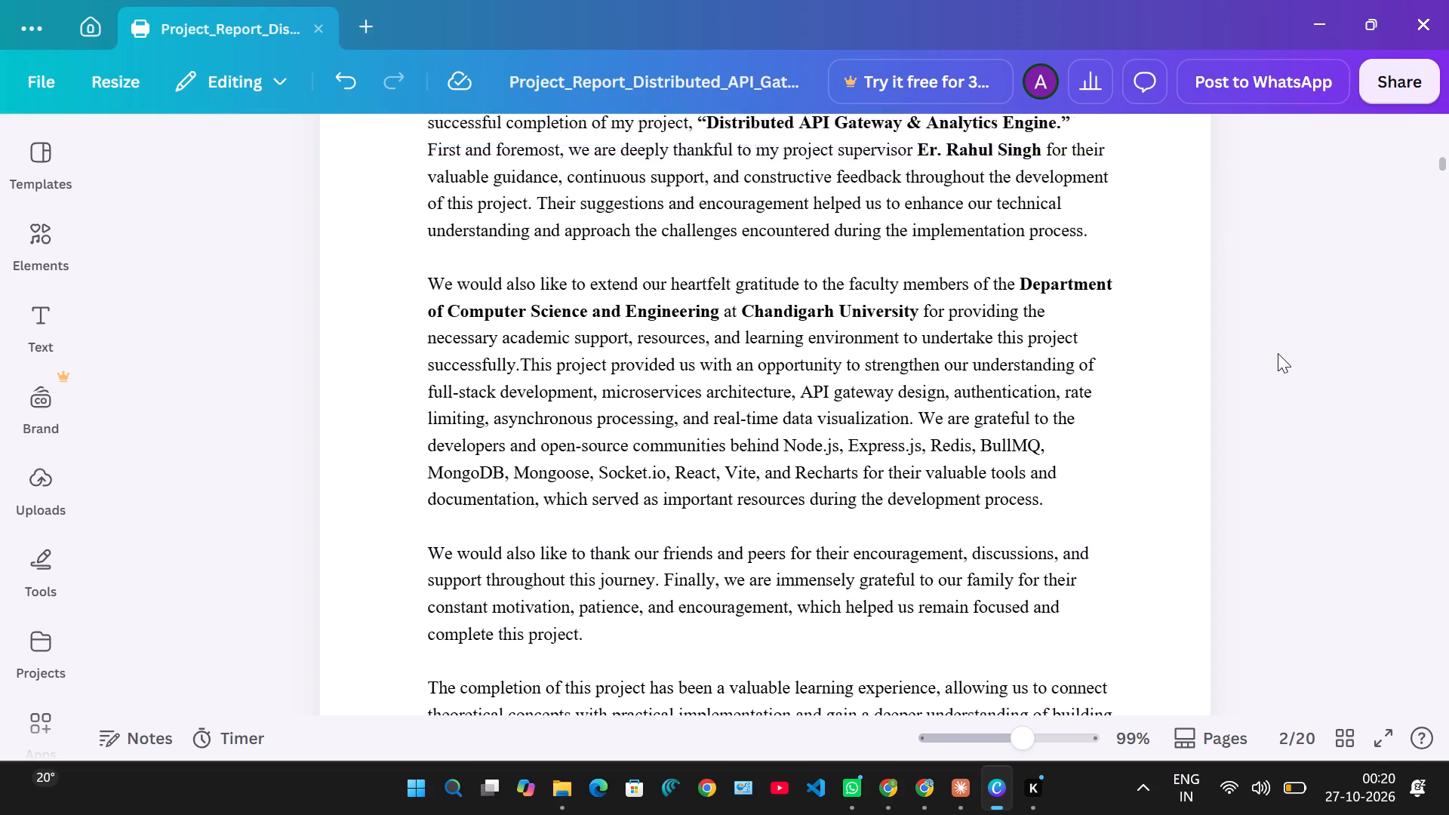
pyautogui.scroll(1, 1278, 353)
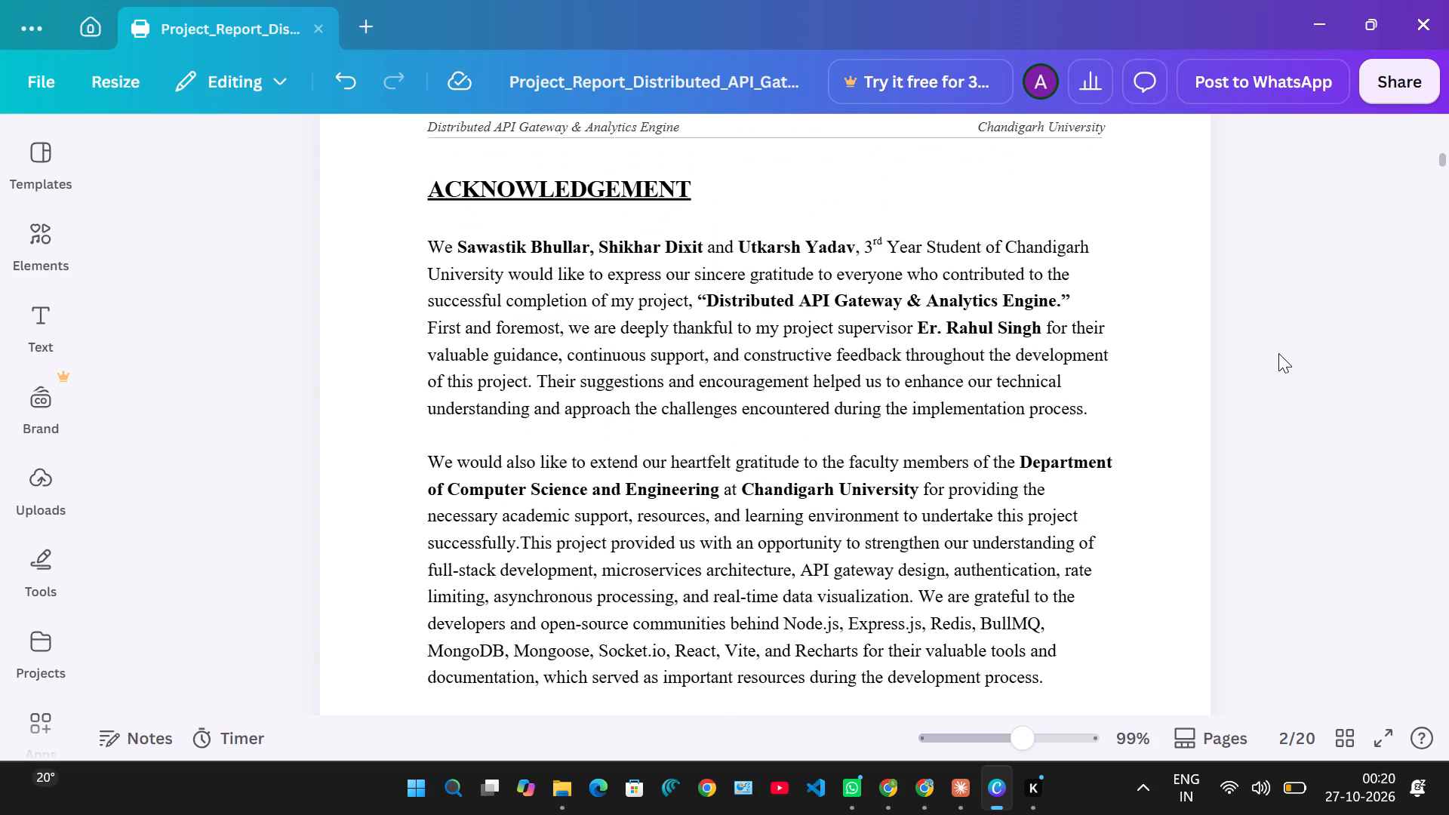
# Underline the whole "ABSTRACT" heading on page 3.
pyautogui.scroll(-12, 1282, 340)
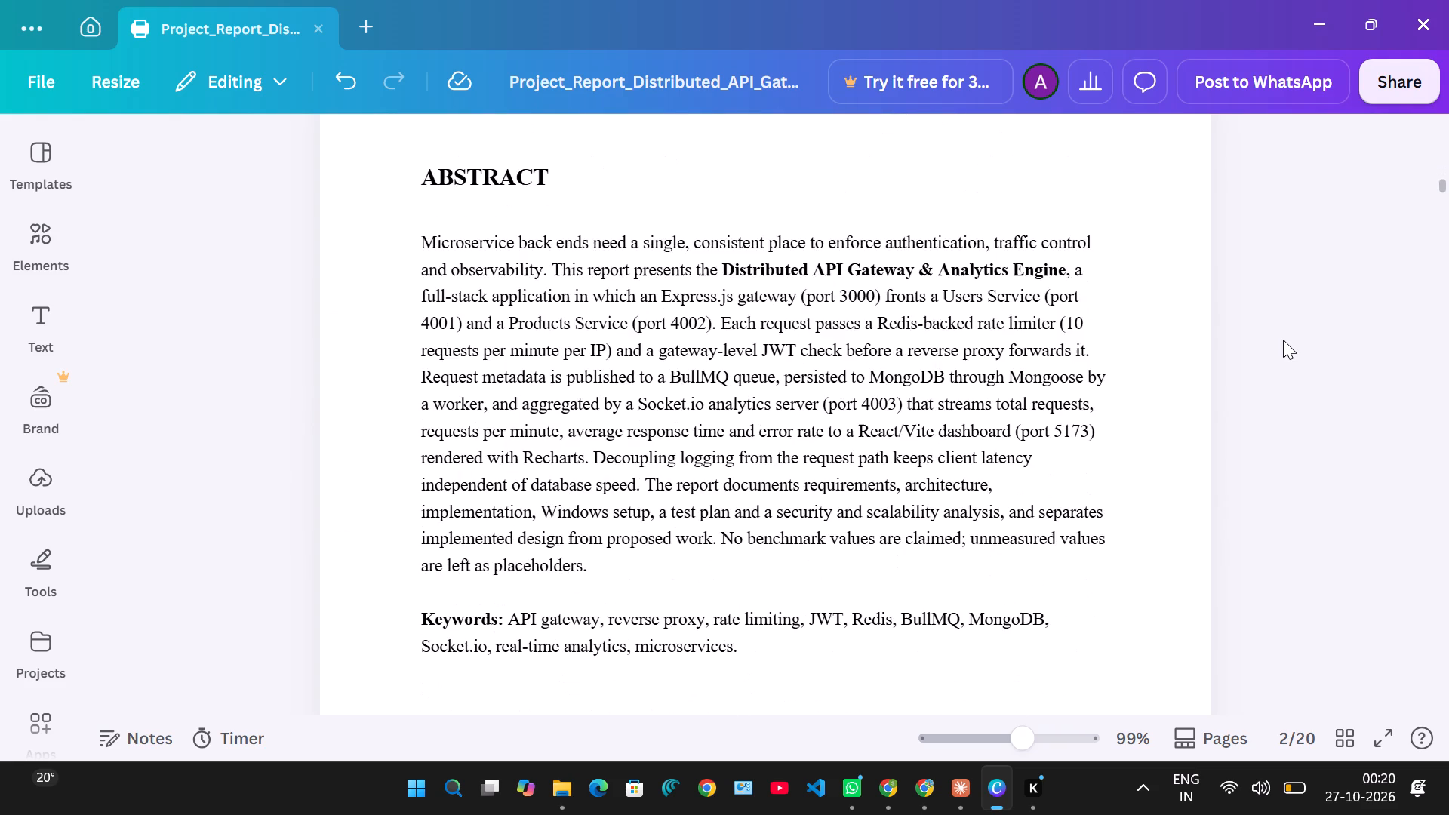
pyautogui.scroll(-3, 1283, 340)
pyautogui.scroll(2, 1283, 340)
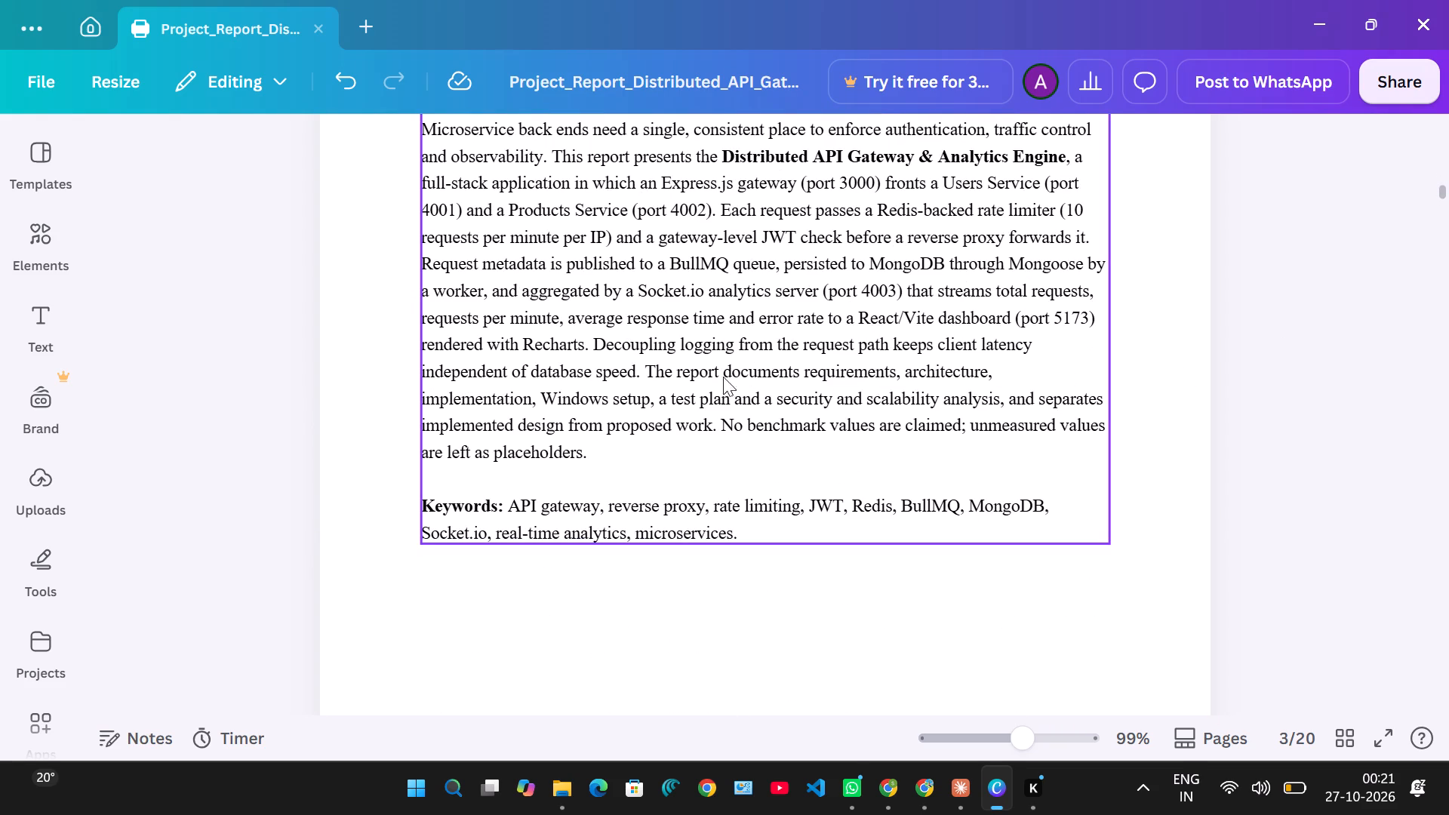
pyautogui.scroll(1, 848, 279)
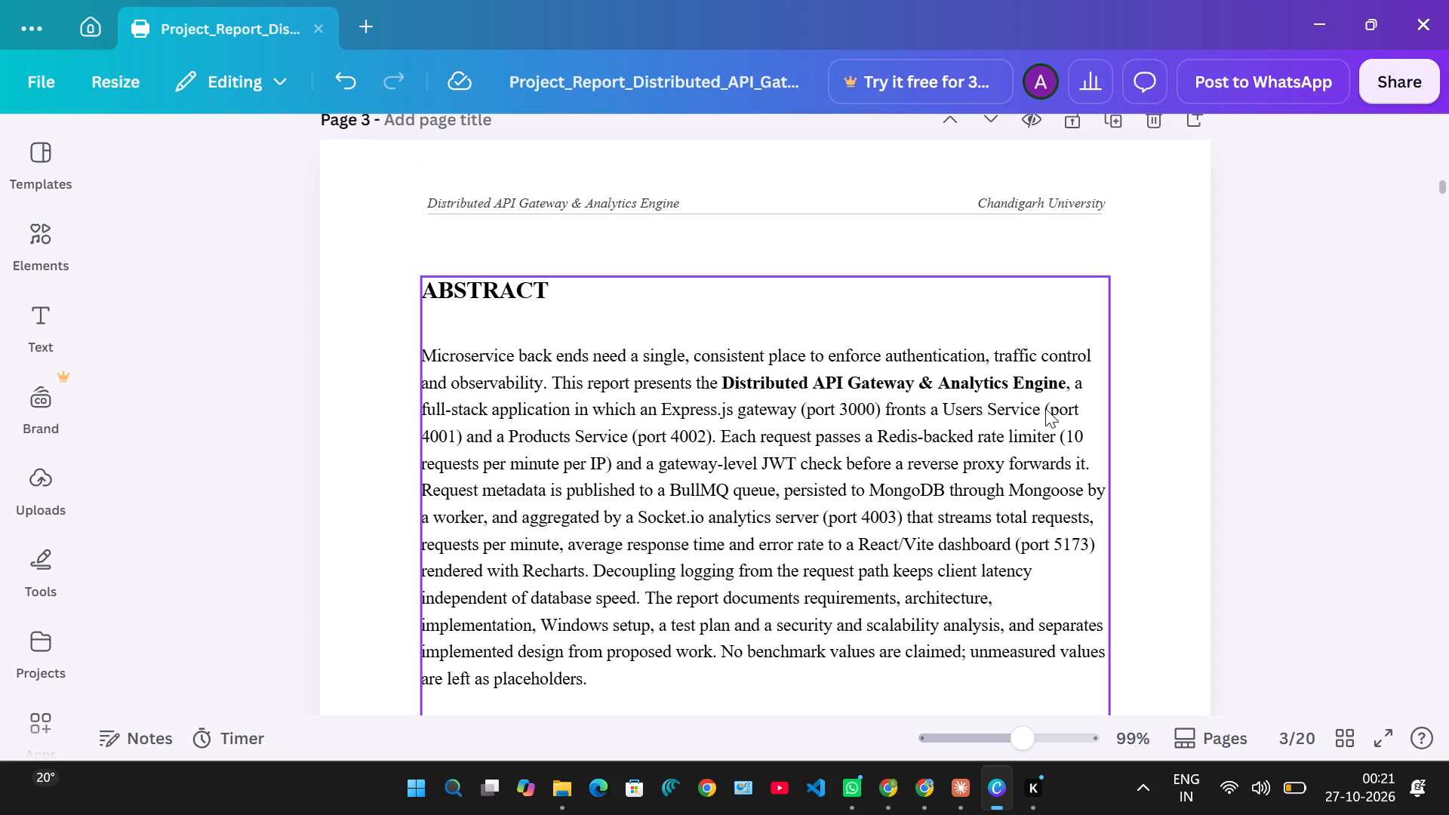
pyautogui.click(545, 287)
pyautogui.click(545, 287)
pyautogui.moveTo(545, 287); pyautogui.dragTo(418, 306)
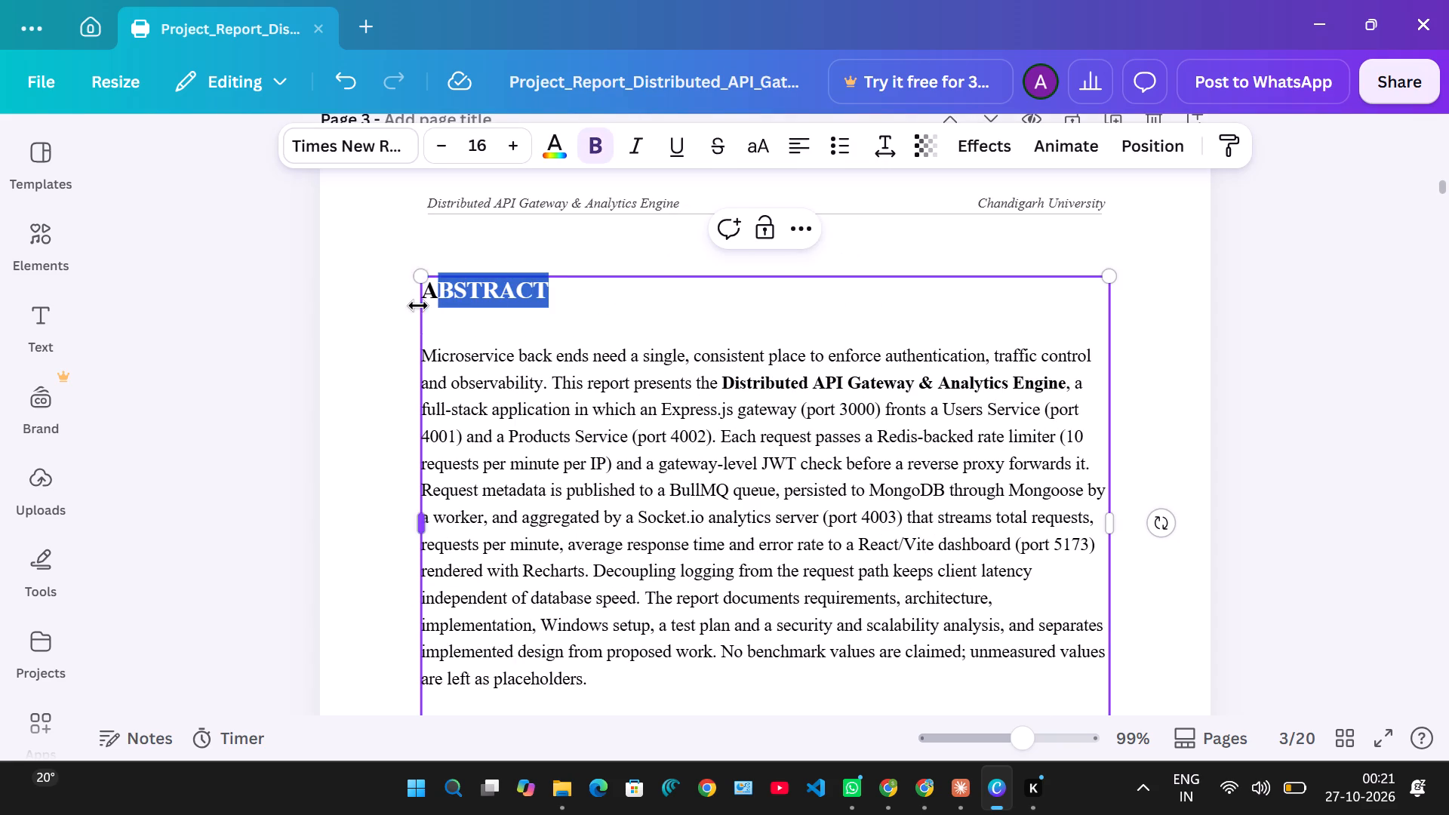
pyautogui.moveTo(418, 306); pyautogui.dragTo(425, 297)
pyautogui.click(667, 152)
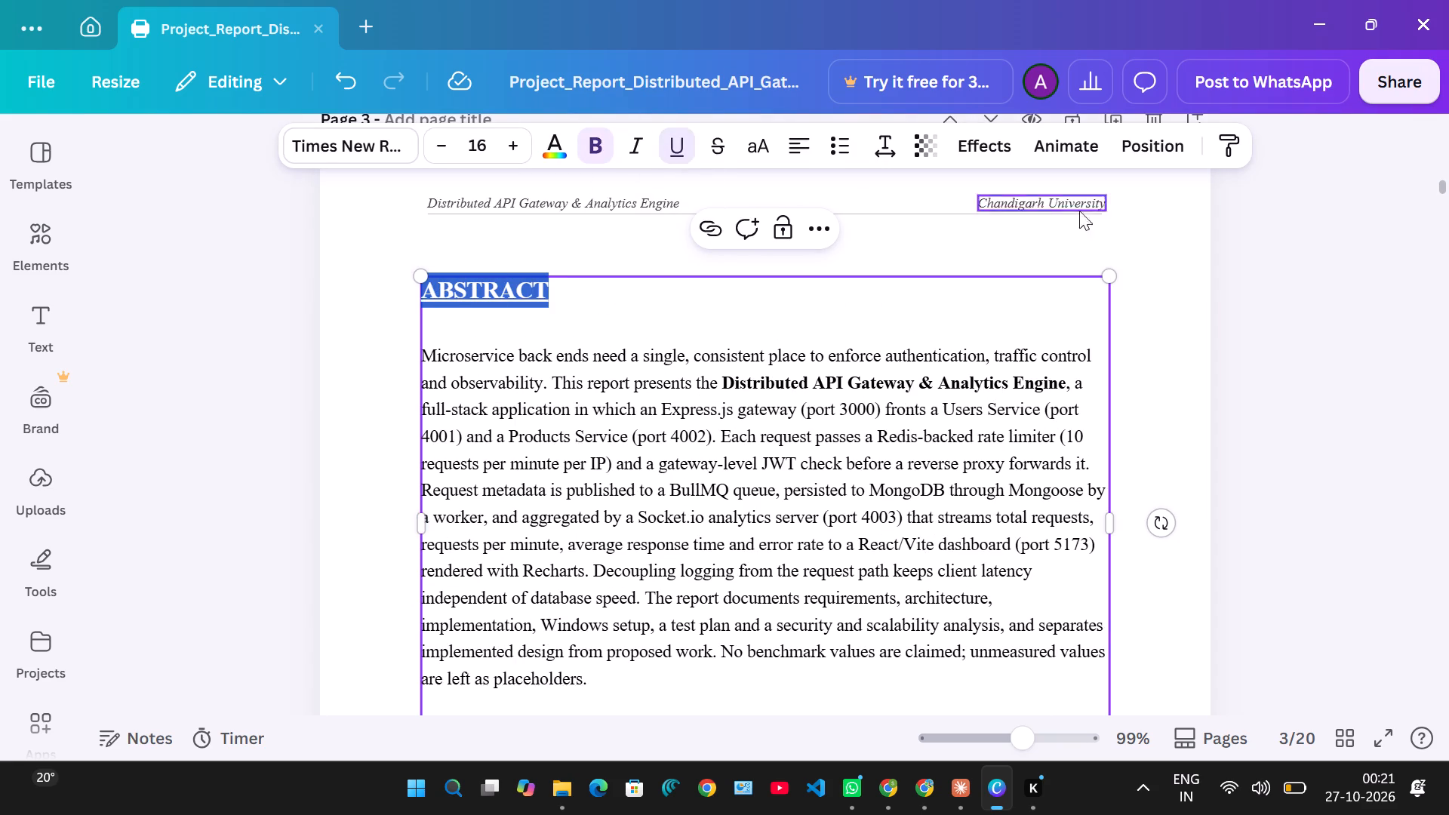
pyautogui.click(1301, 242)
# Check the heading formatting on the table of contents and abstract pages, and reread the acknowledgement text on page 2.
pyautogui.scroll(-11, 1301, 242)
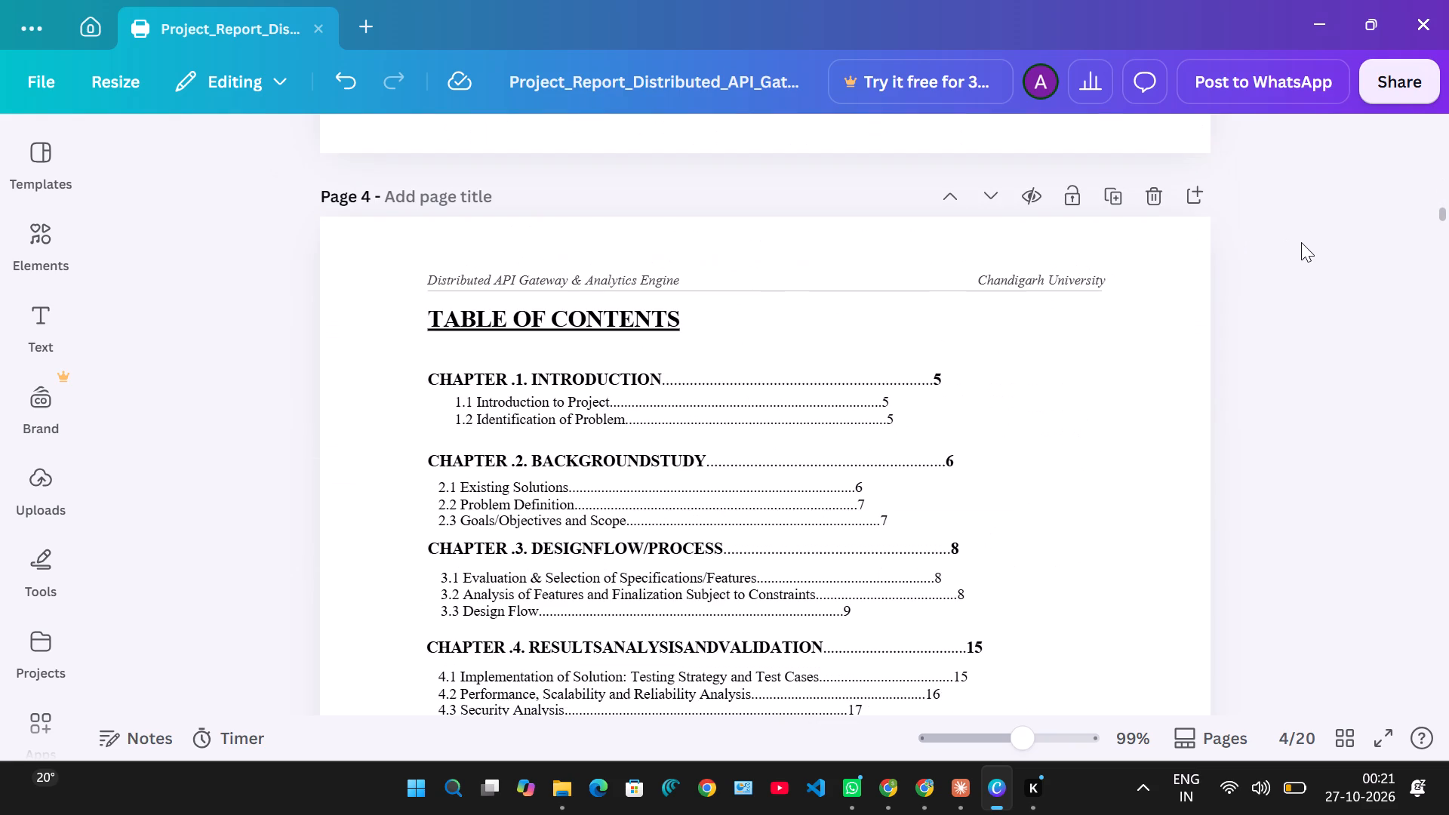
pyautogui.scroll(8, 1301, 242)
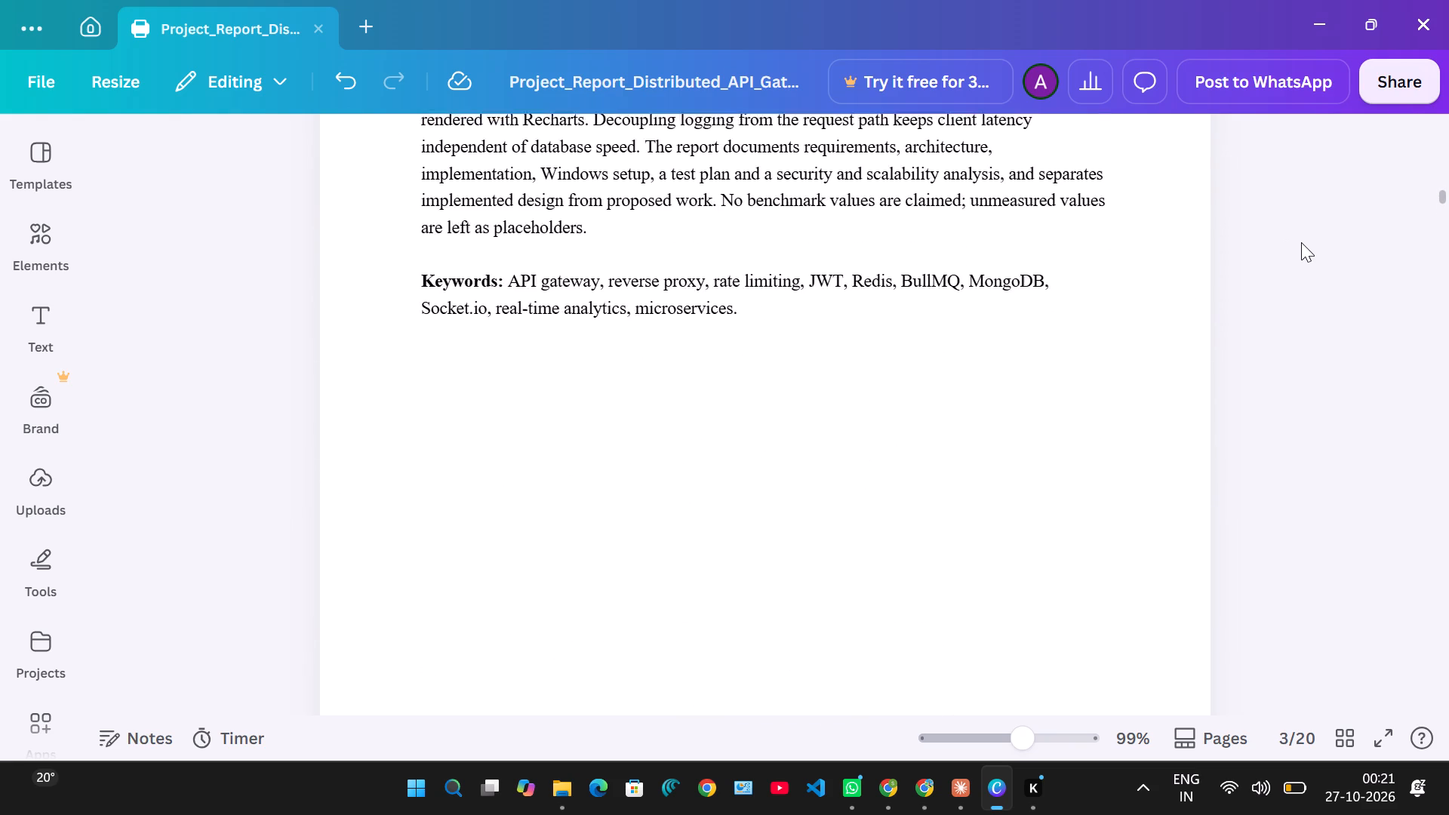
pyautogui.scroll(3, 1301, 242)
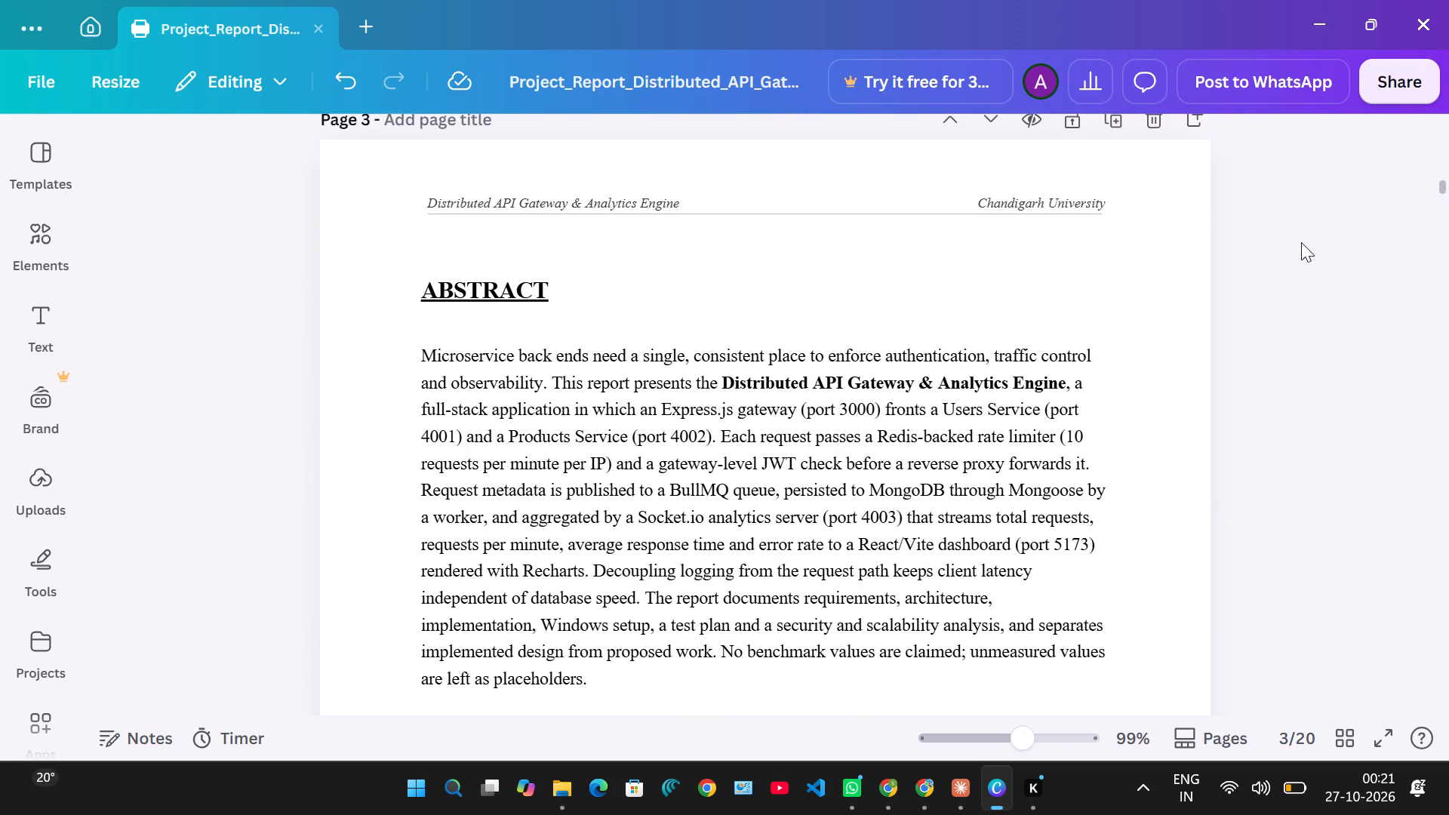
pyautogui.scroll(1, 1301, 242)
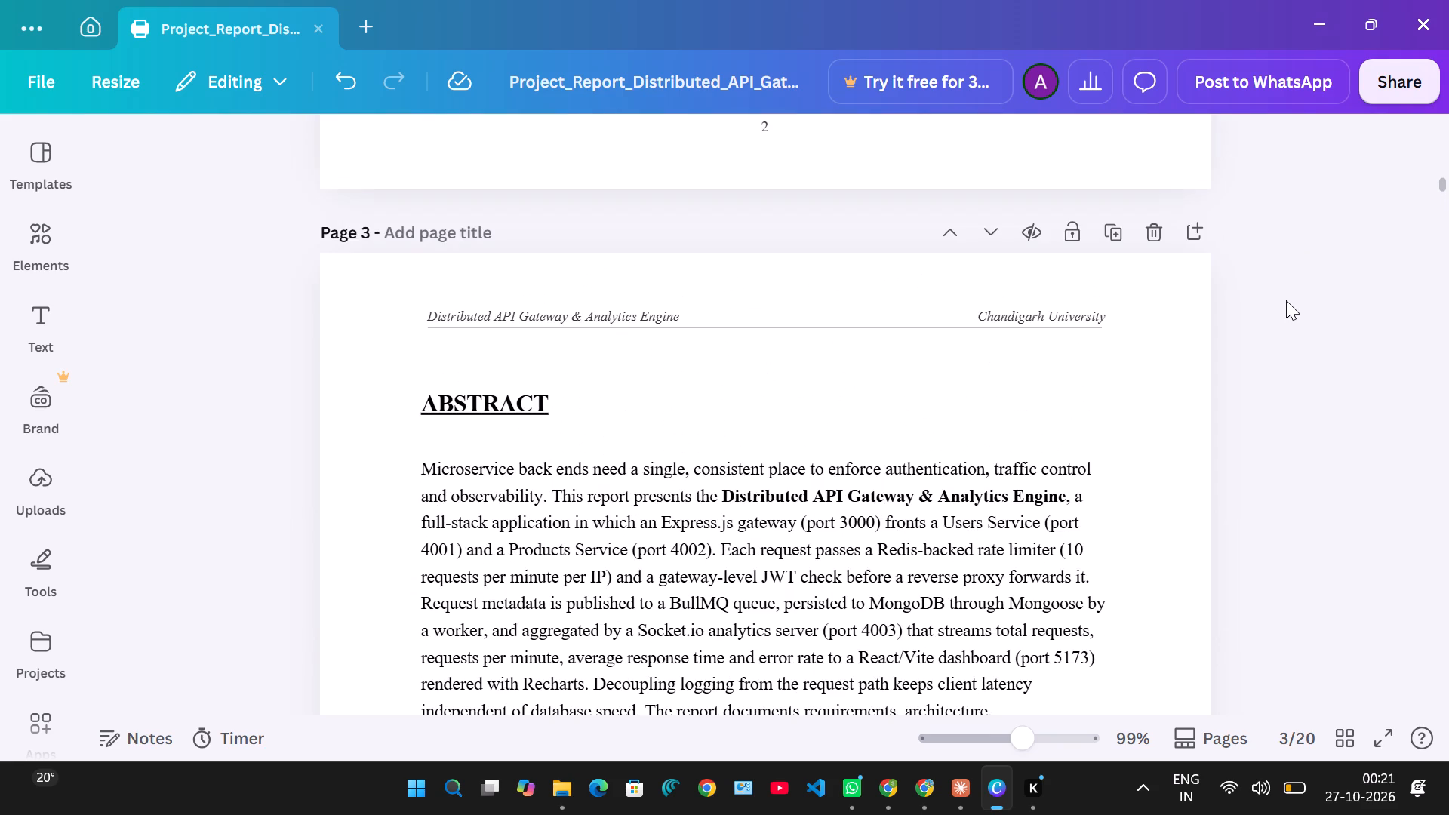
pyautogui.scroll(2, 1281, 315)
pyautogui.scroll(-1, 1281, 315)
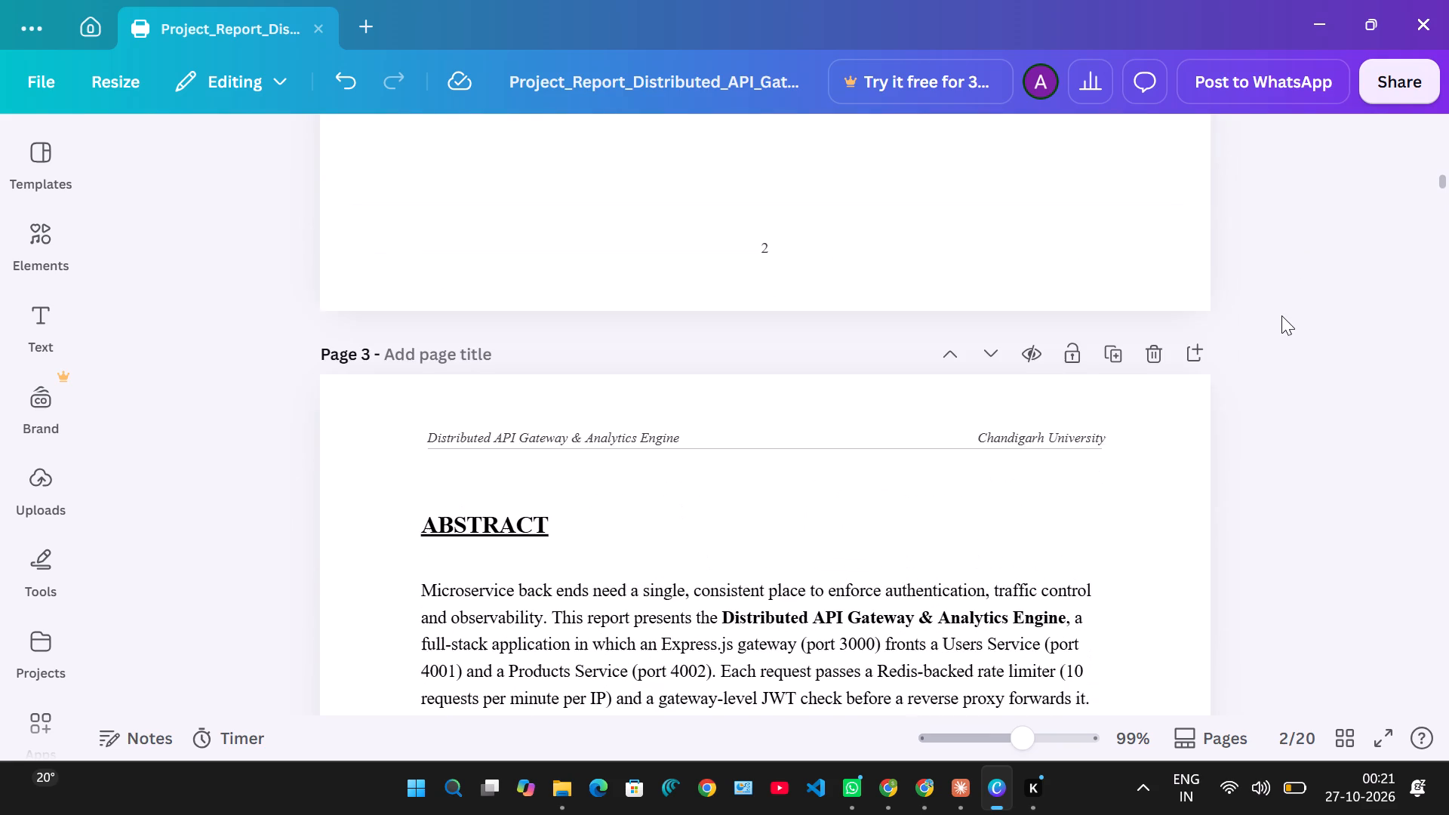
pyautogui.scroll(4, 1281, 315)
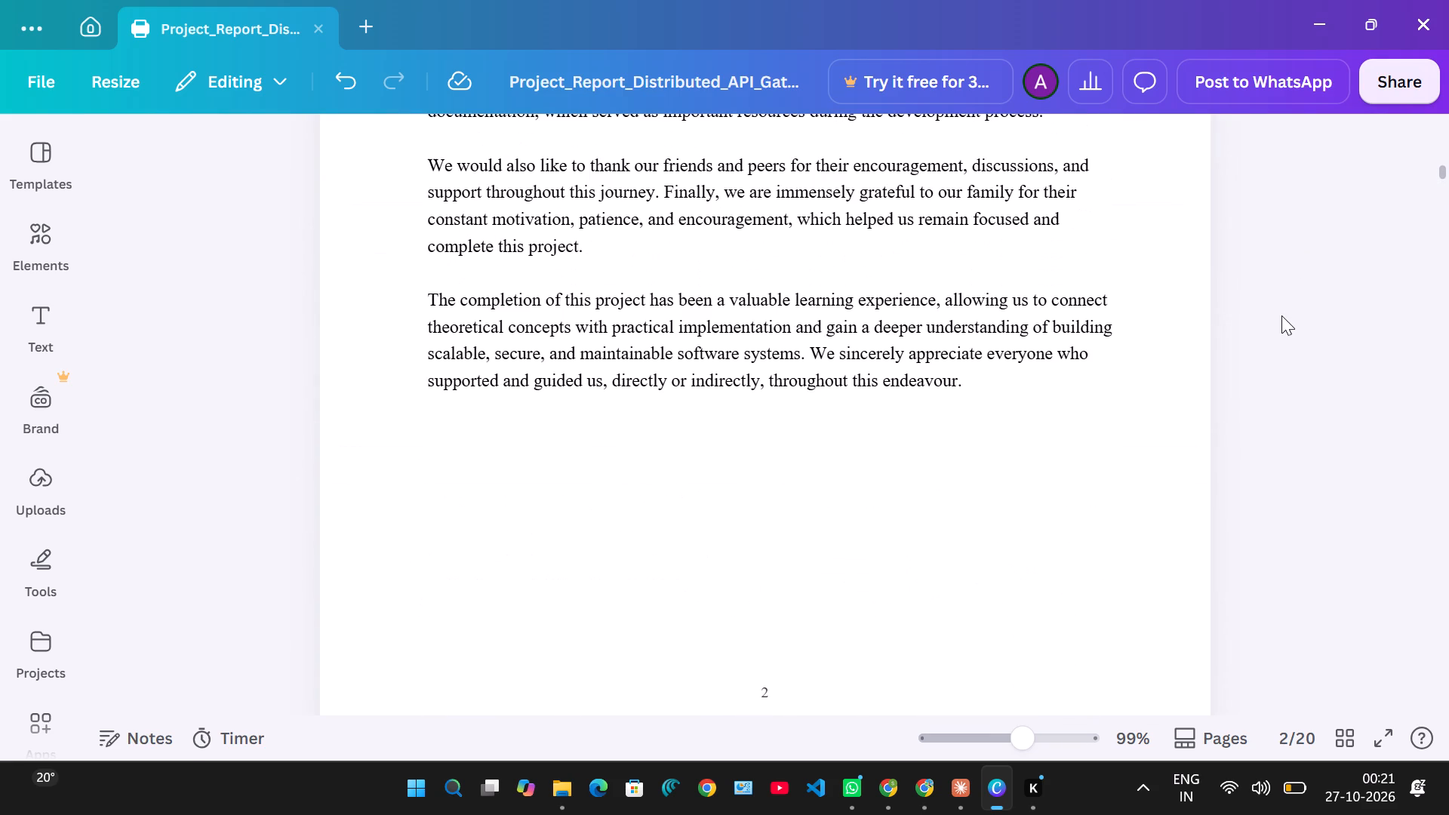
pyautogui.scroll(4, 1281, 315)
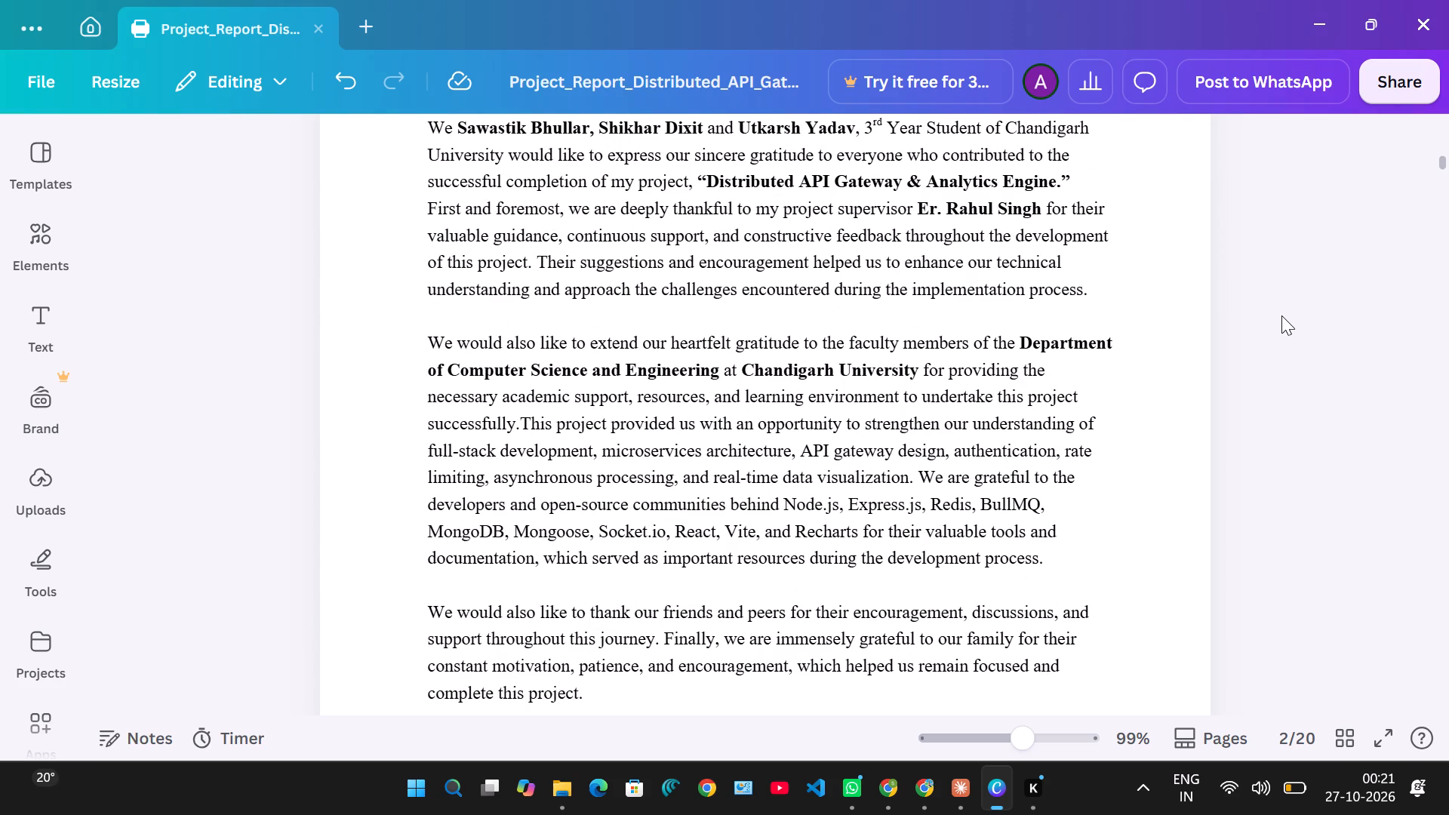
pyautogui.scroll(2, 1281, 315)
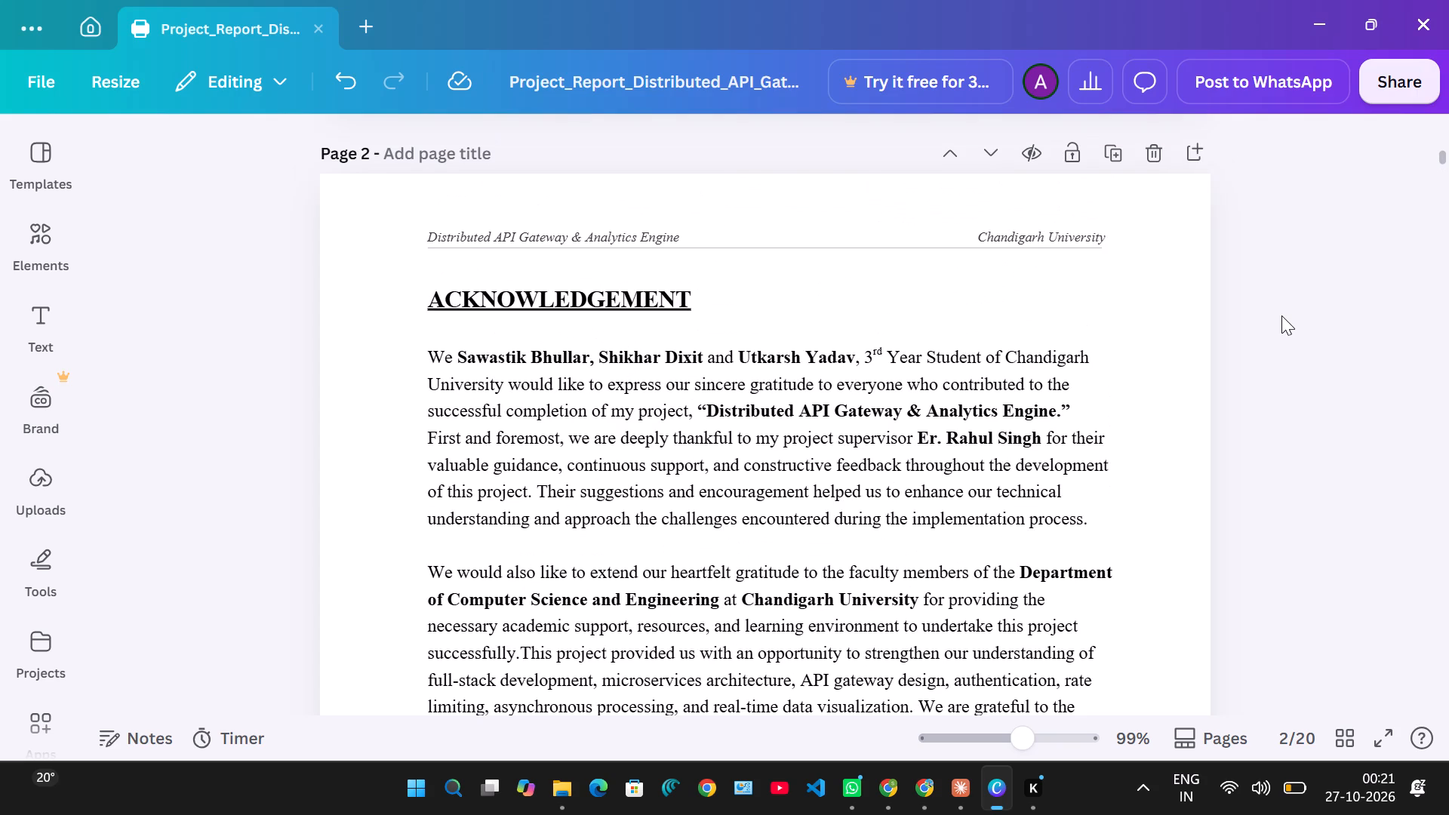
# Replace "my" with "our" before "project" and before "project supervisor" in the opening acknowledgement paragraph.
pyautogui.doubleClick(632, 412)
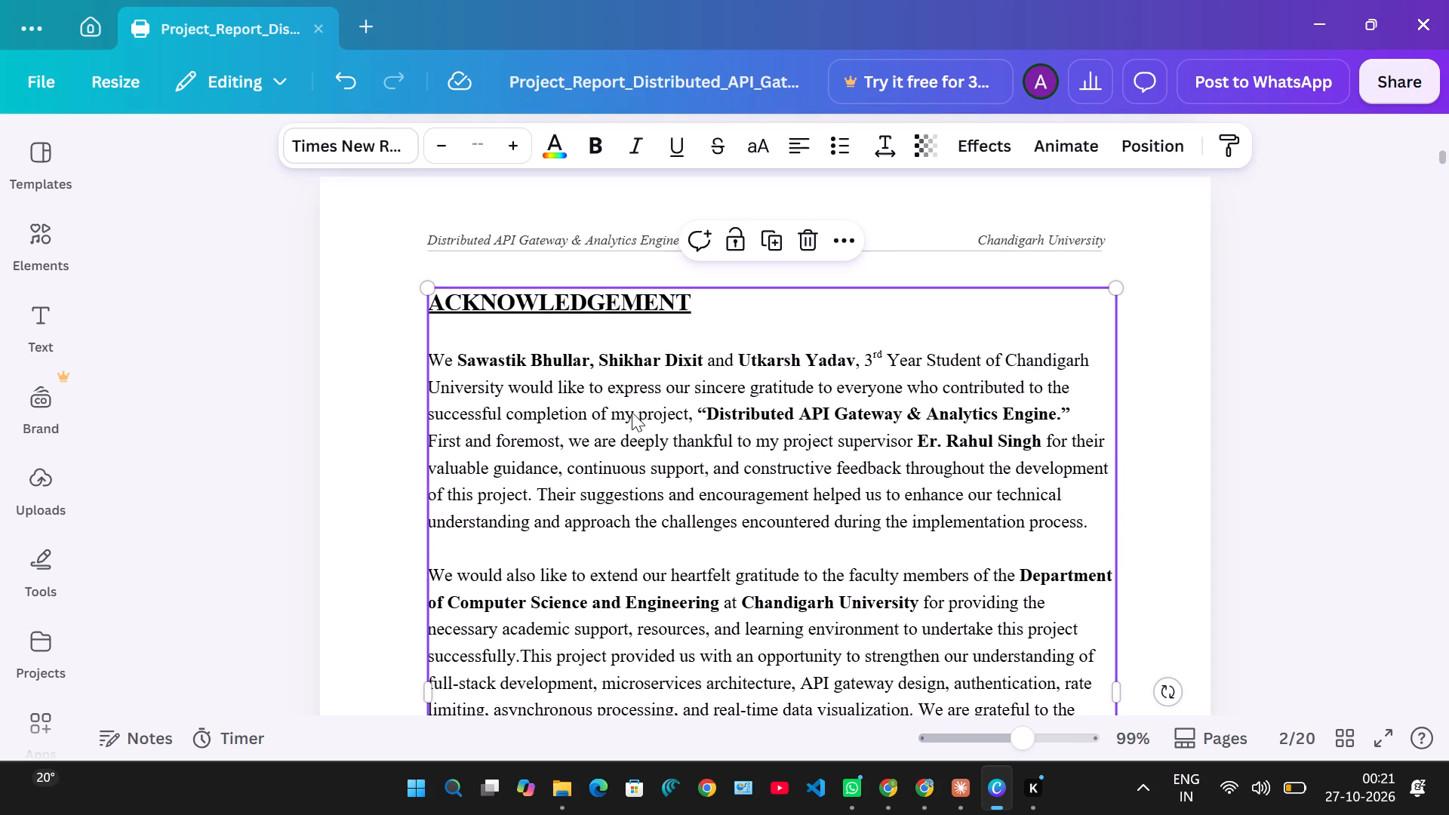
pyautogui.press('BackSpace')
pyautogui.press('BackSpace')
pyautogui.press('BackSpace')
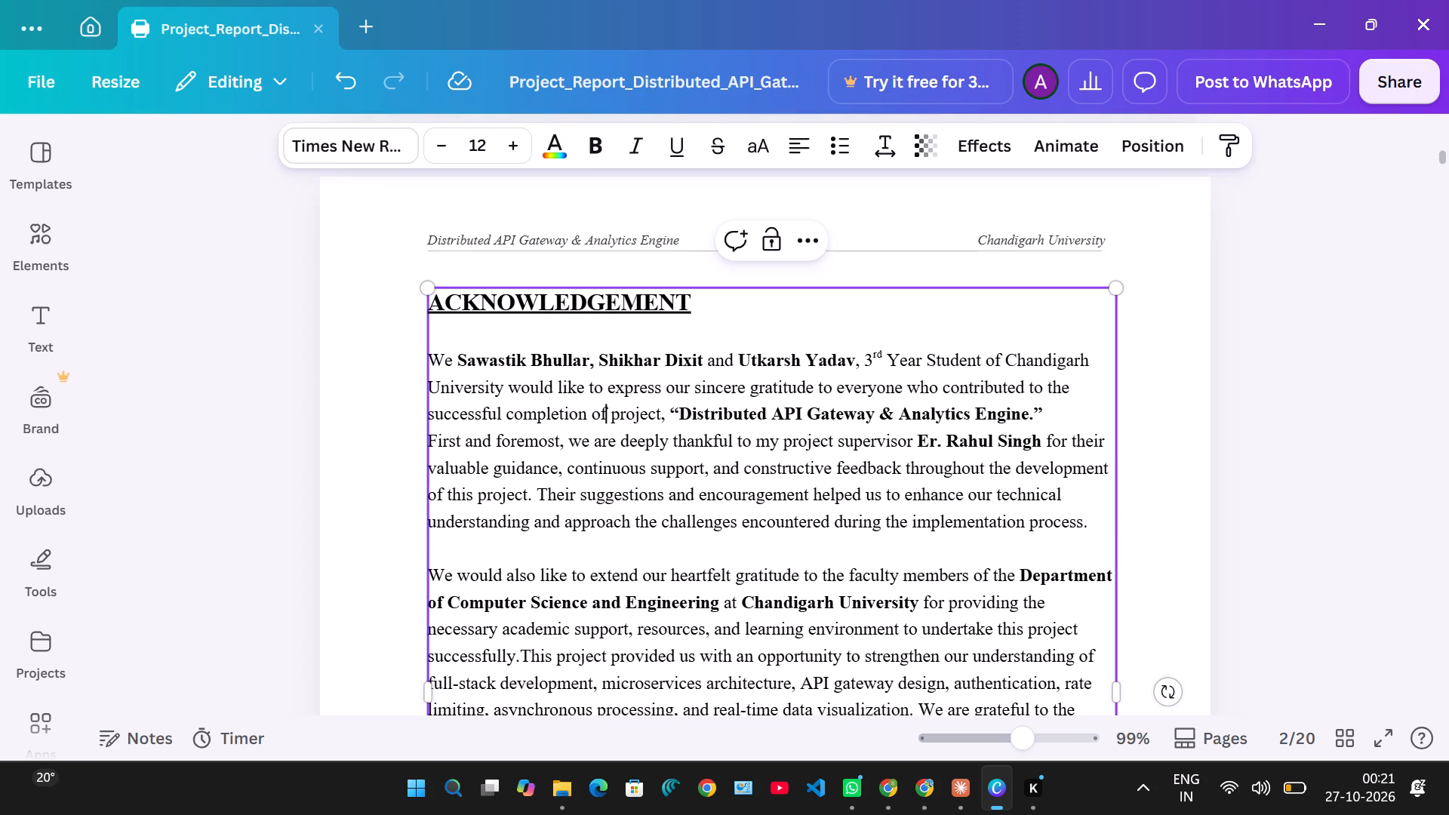
pyautogui.press('space')
pyautogui.write('our')
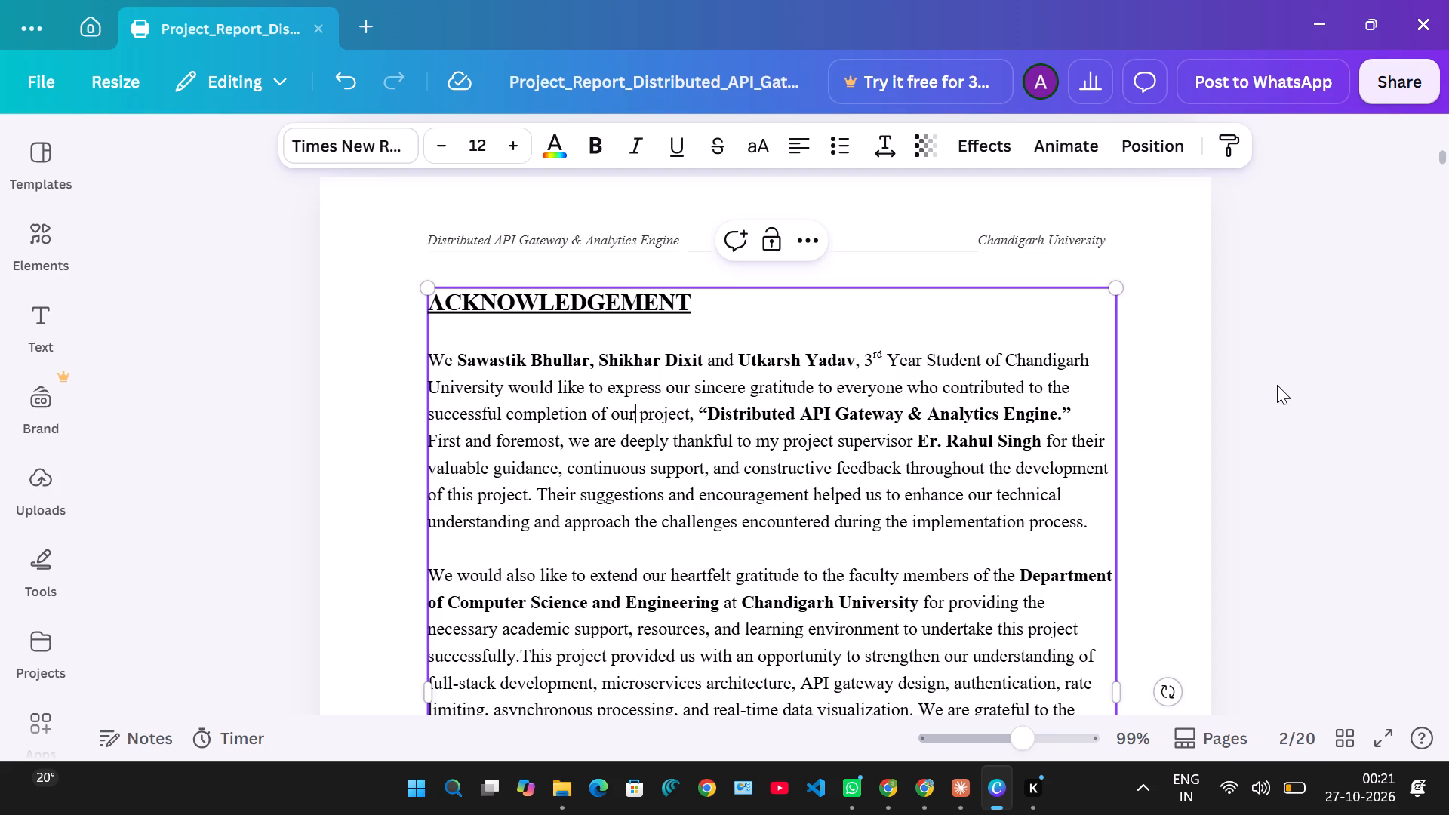
pyautogui.click(780, 435)
pyautogui.press('BackSpace')
pyautogui.press('BackSpace')
pyautogui.write('our')
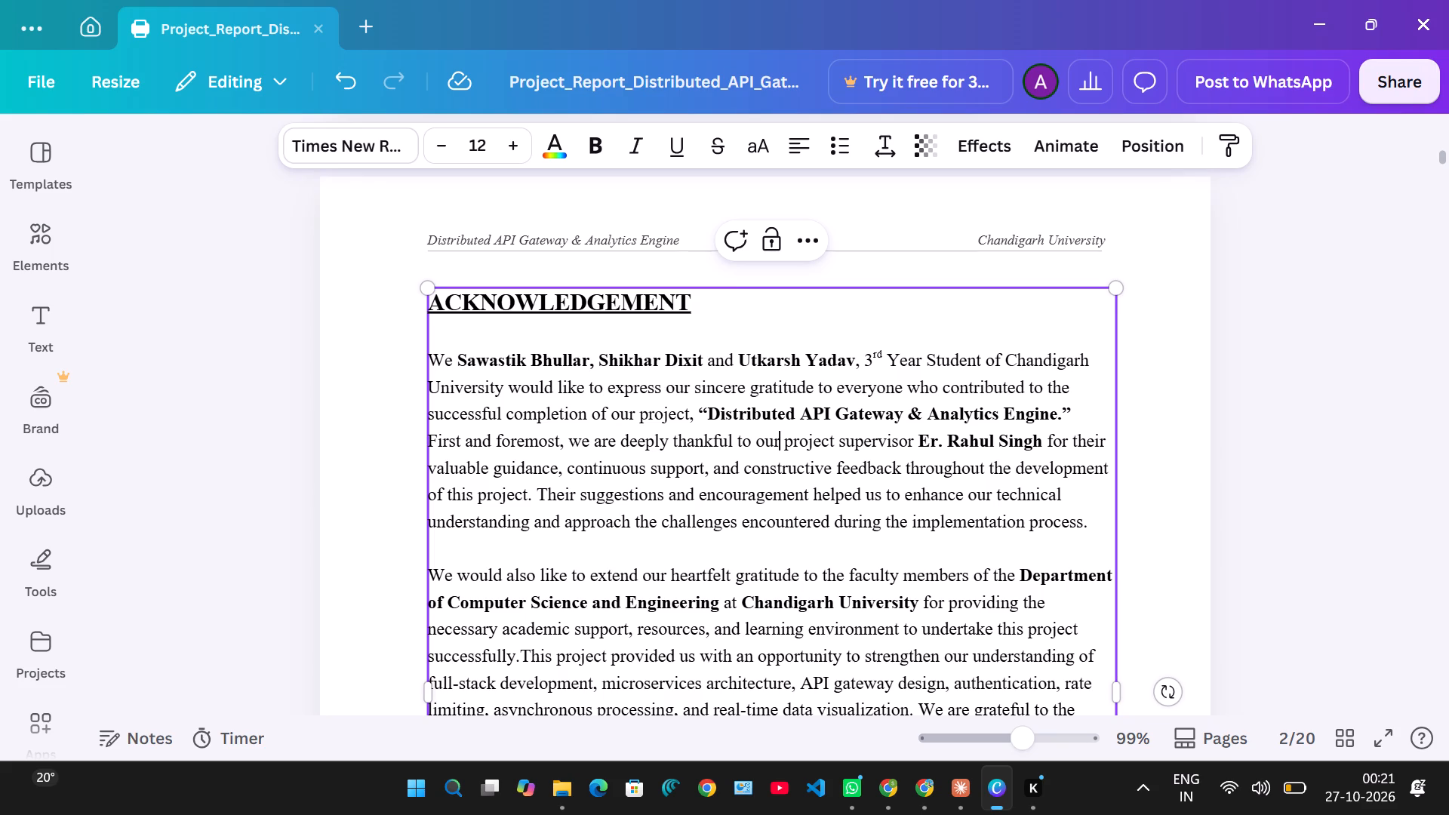
# Reread the rest of the acknowledgement, and review the layout of the cover, acknowledgement, abstract and table of contents pages.
pyautogui.scroll(-2, 621, 543)
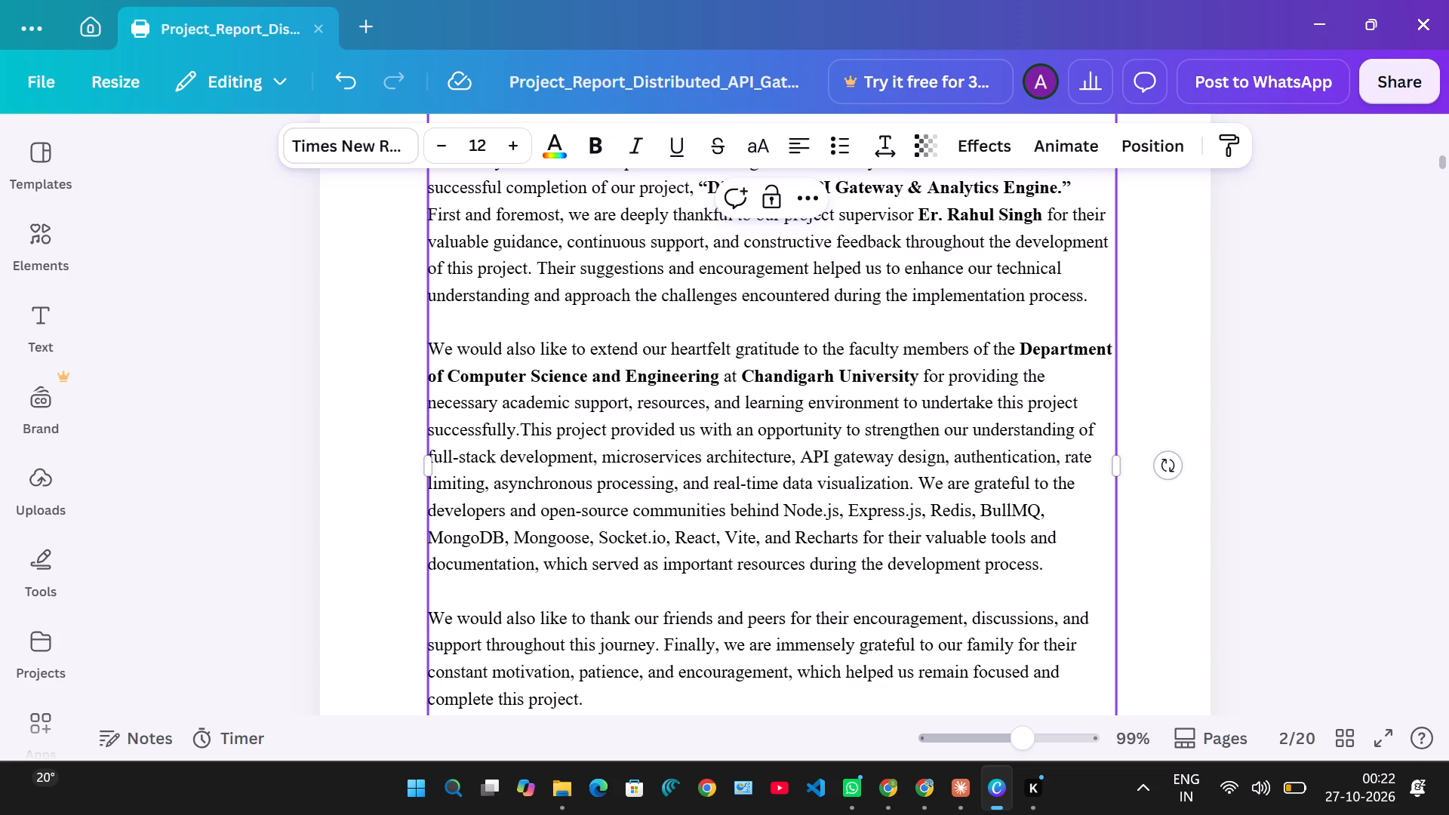
pyautogui.scroll(-1, 669, 572)
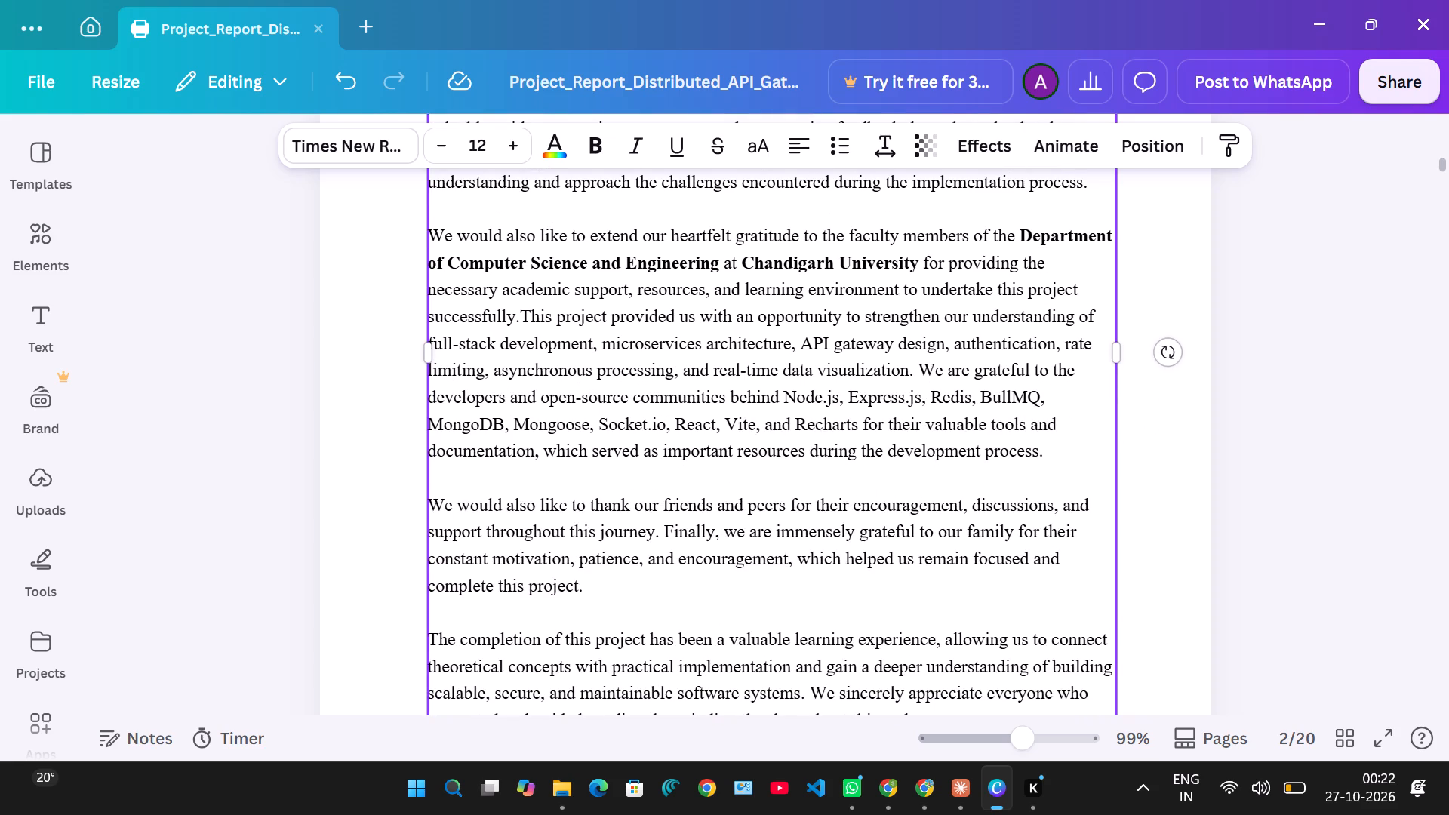
pyautogui.scroll(-1, 1065, 531)
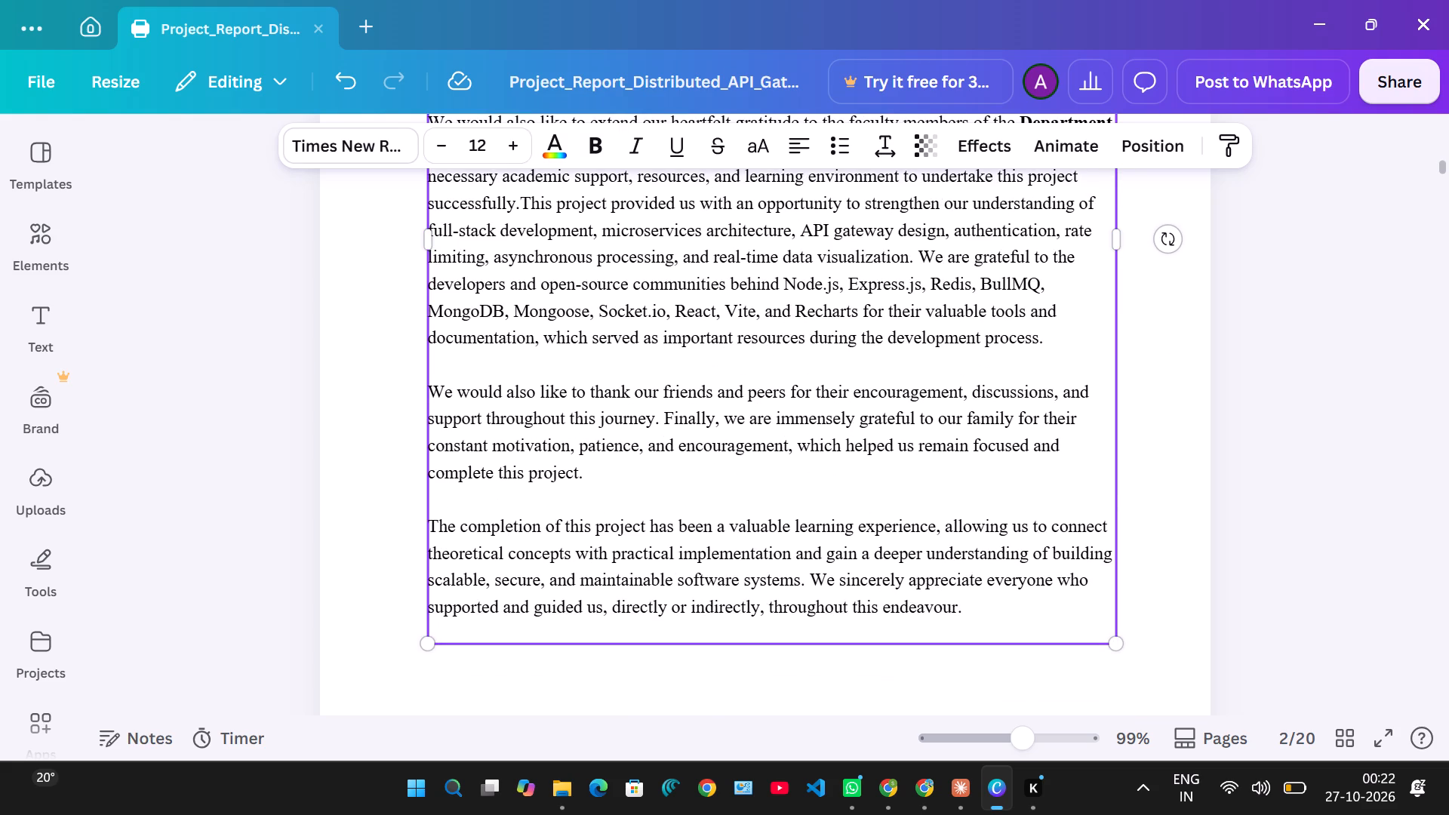
pyautogui.scroll(-1, 923, 466)
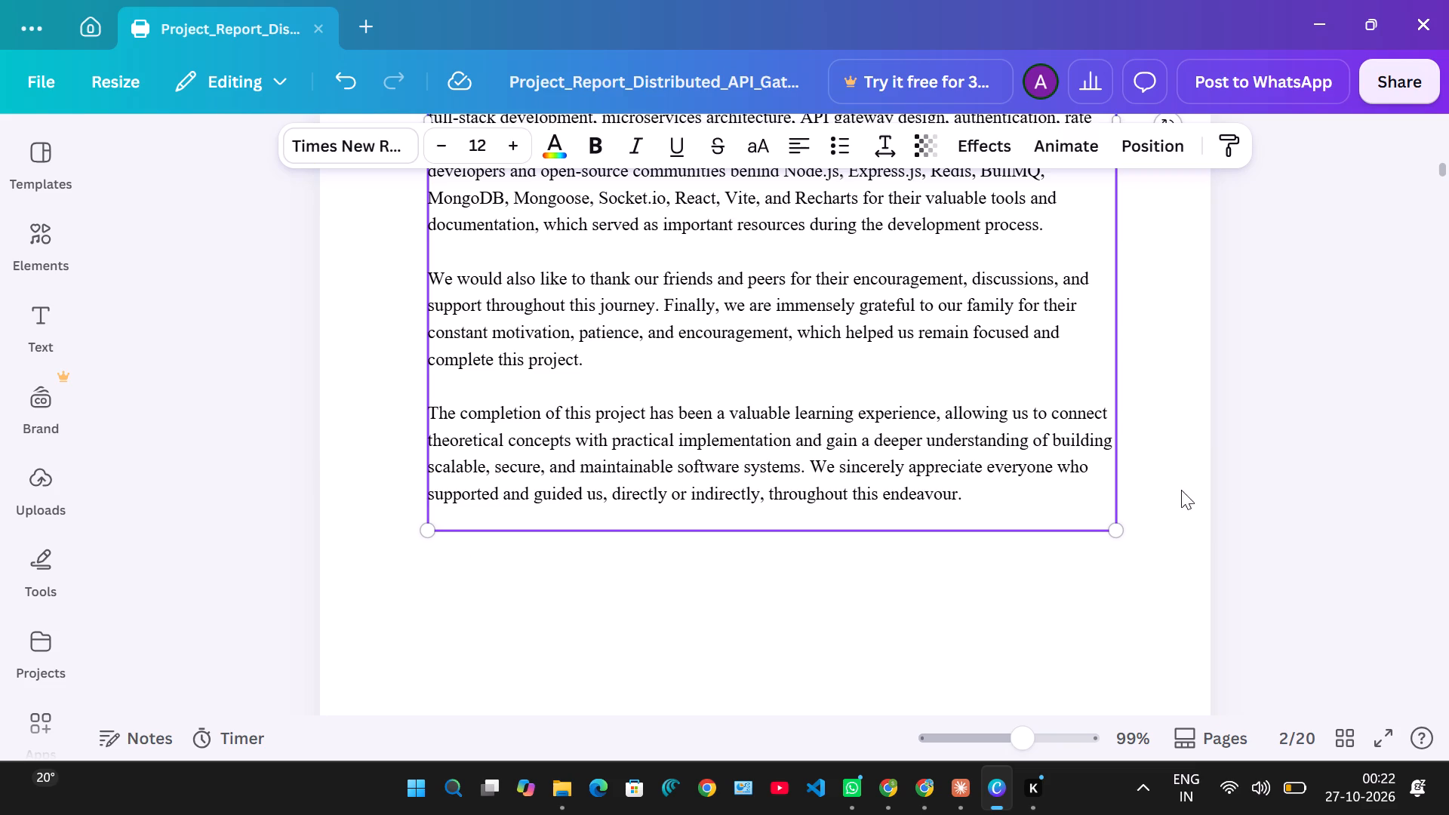
pyautogui.click(1312, 461)
pyautogui.scroll(12, 1307, 460)
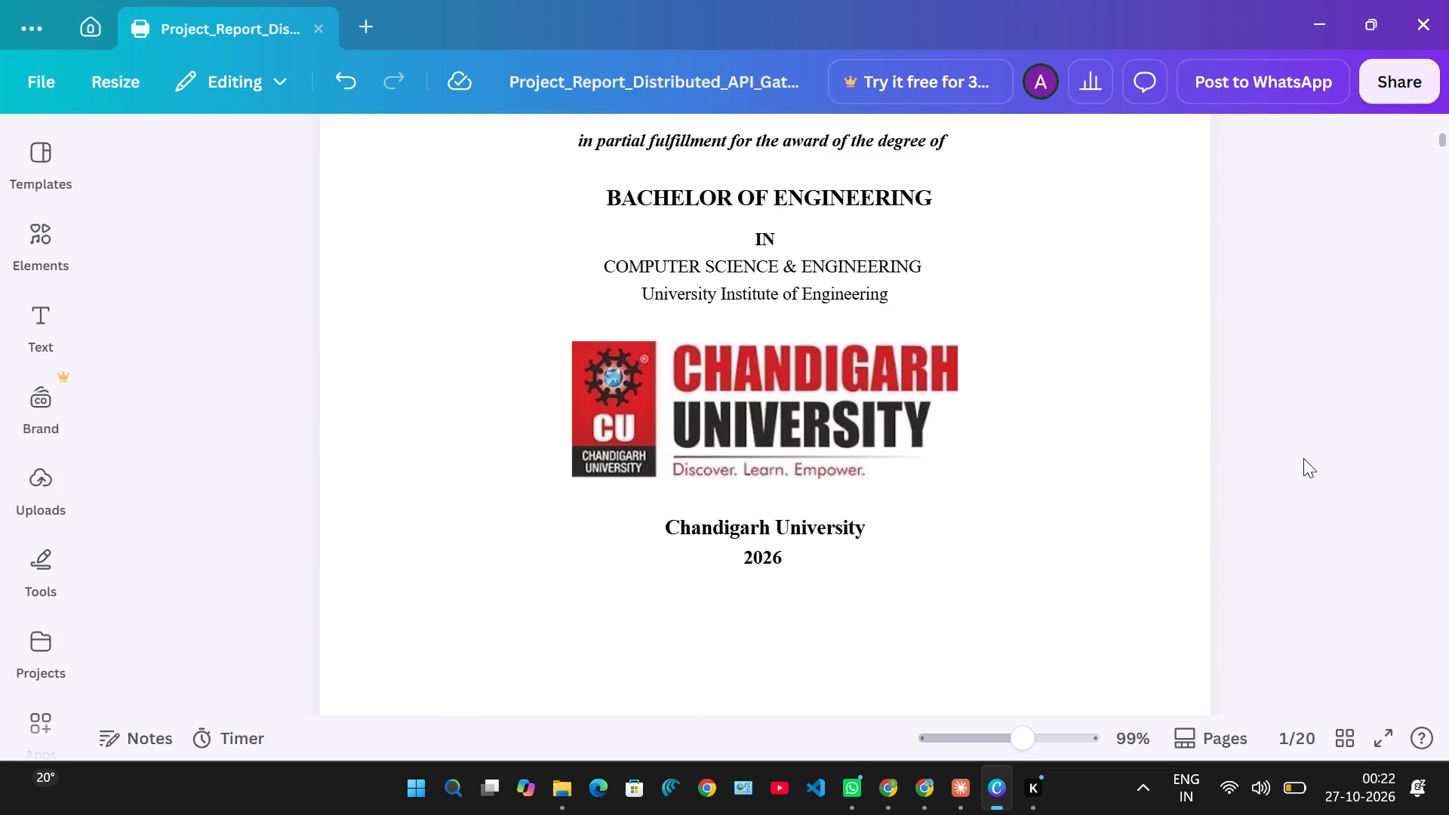
pyautogui.scroll(3, 1301, 457)
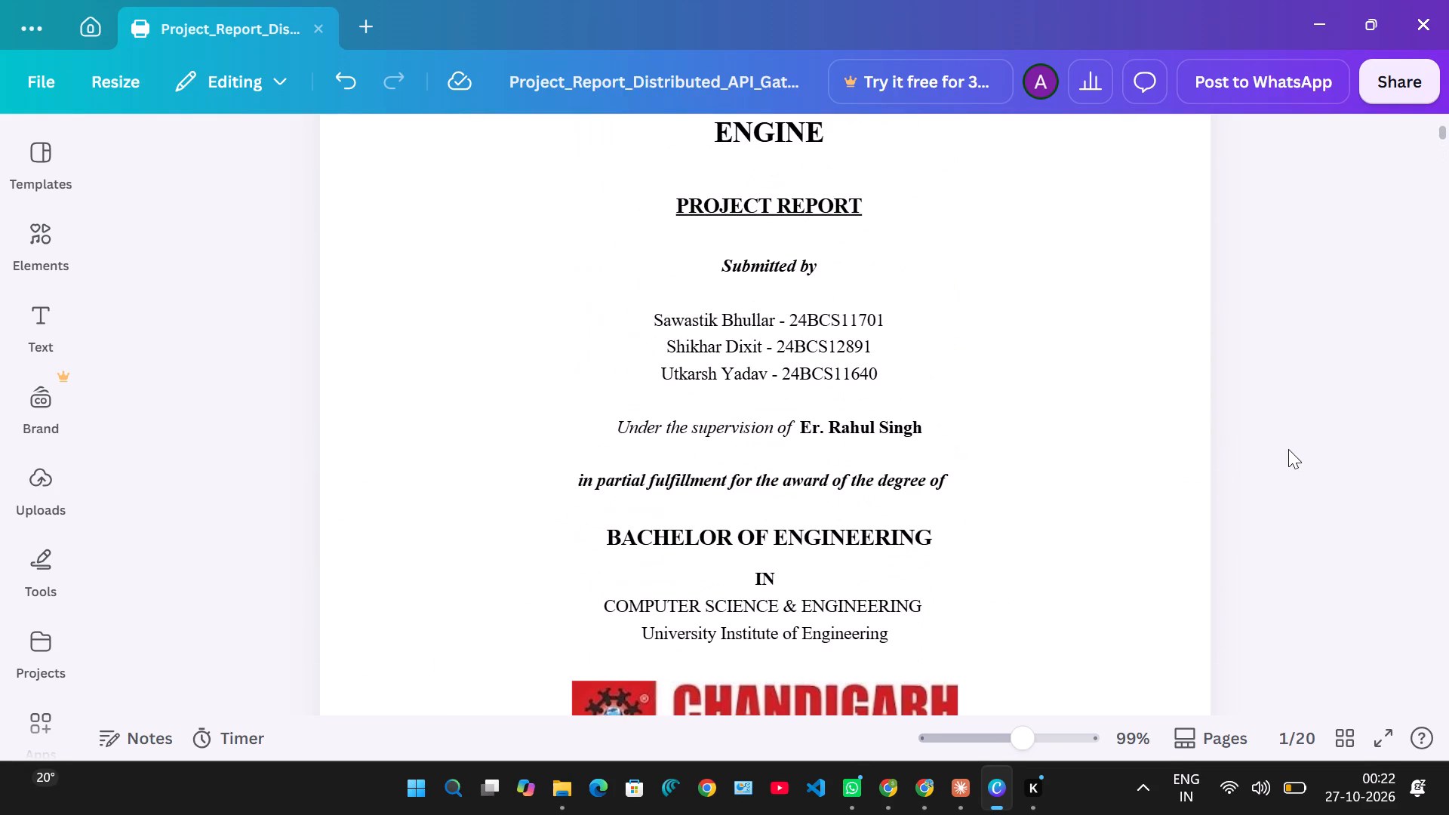
pyautogui.scroll(1, 1288, 449)
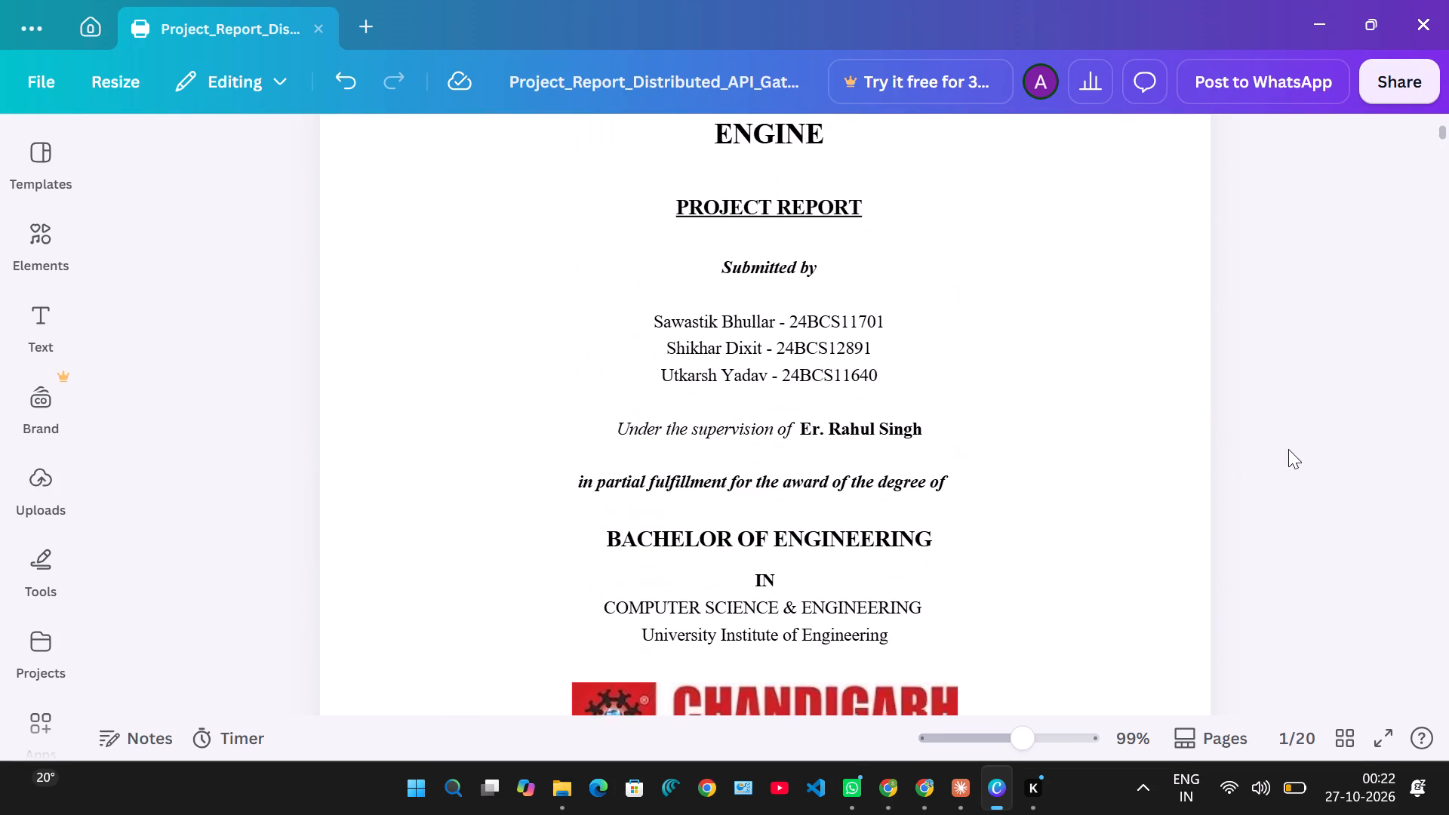
pyautogui.scroll(3, 1288, 449)
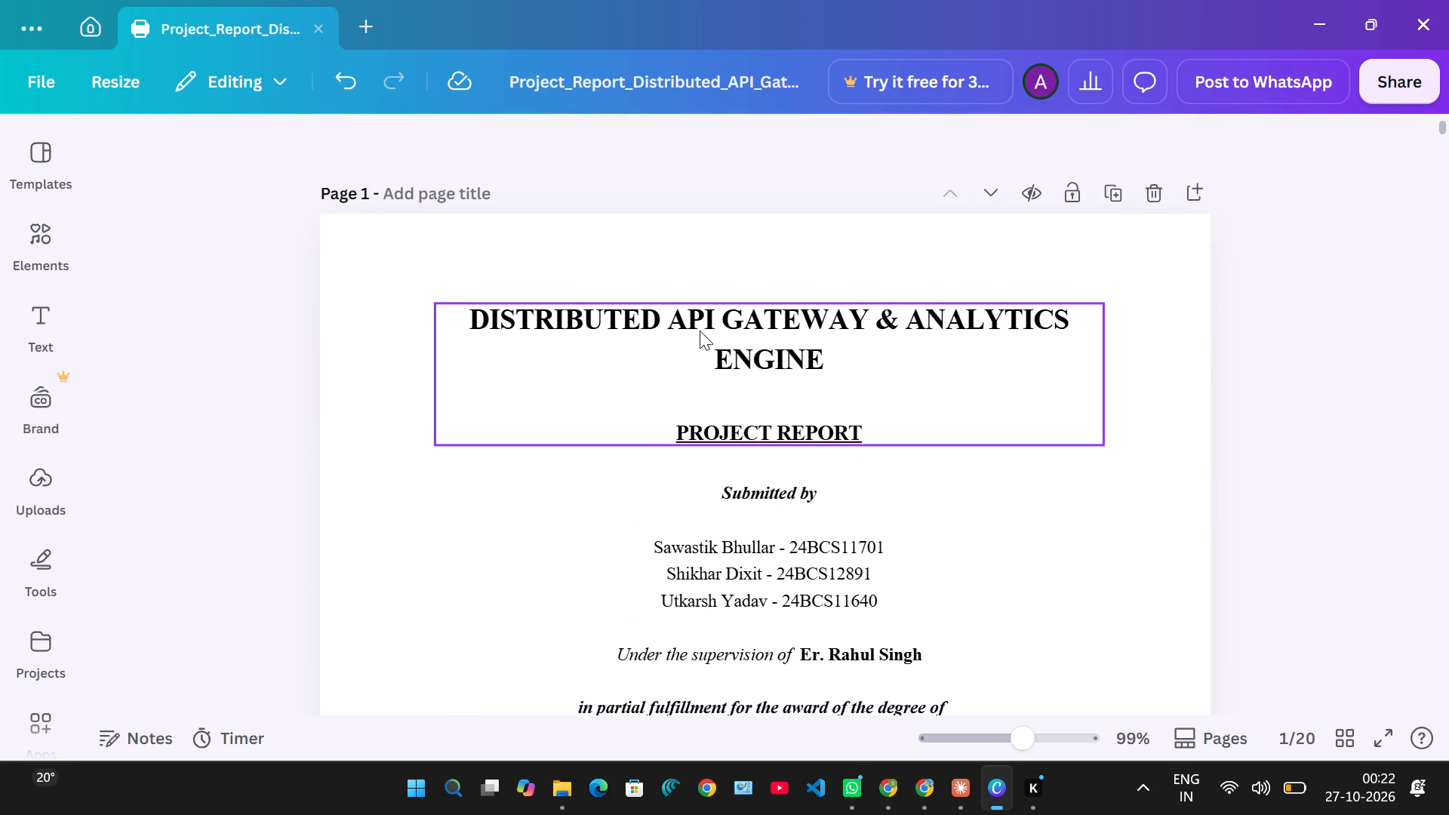
pyautogui.scroll(-10, 1277, 361)
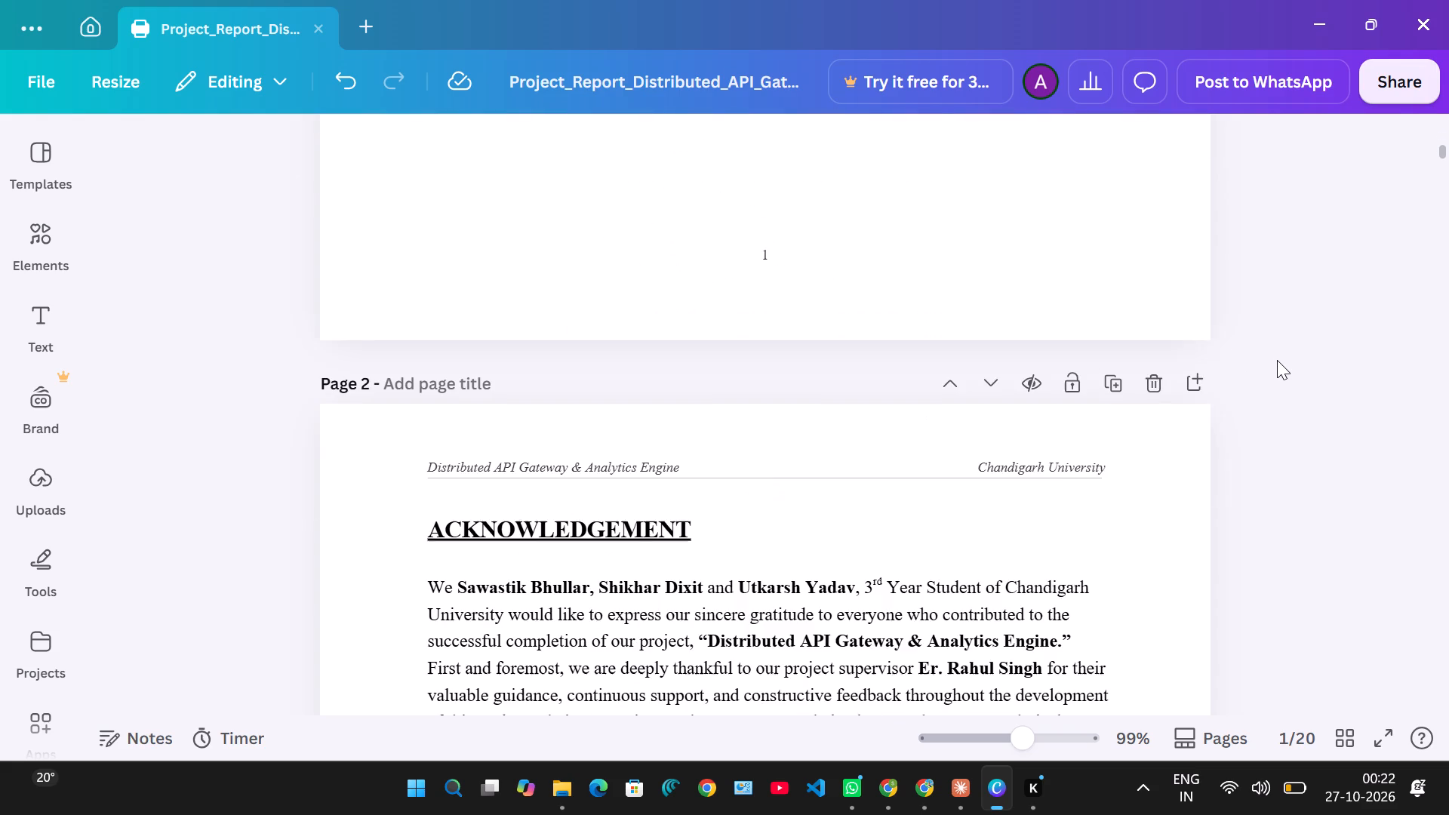
pyautogui.scroll(-5, 1277, 360)
pyautogui.scroll(10, 1277, 360)
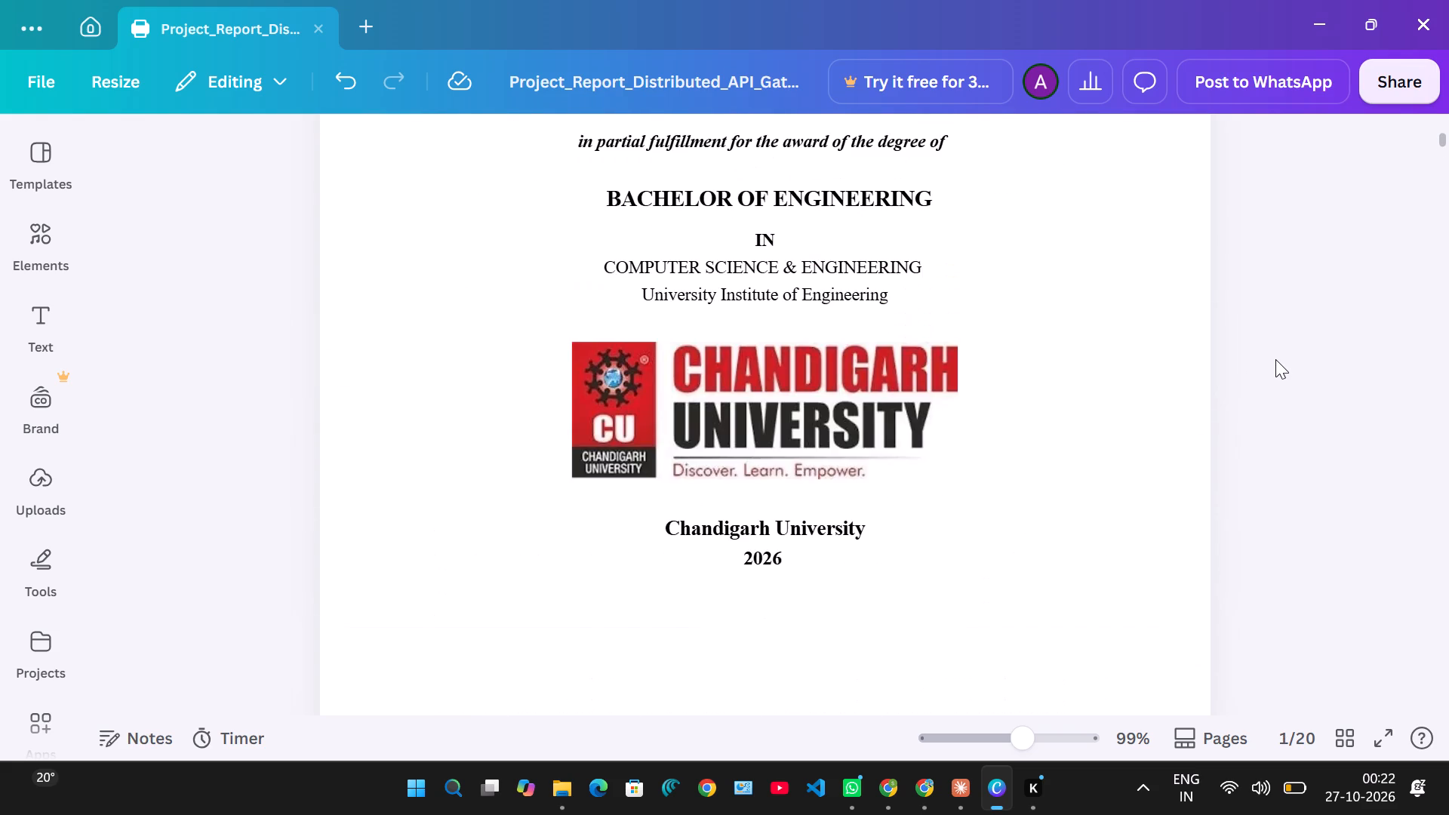
pyautogui.scroll(2, 1274, 359)
pyautogui.scroll(-10, 1274, 359)
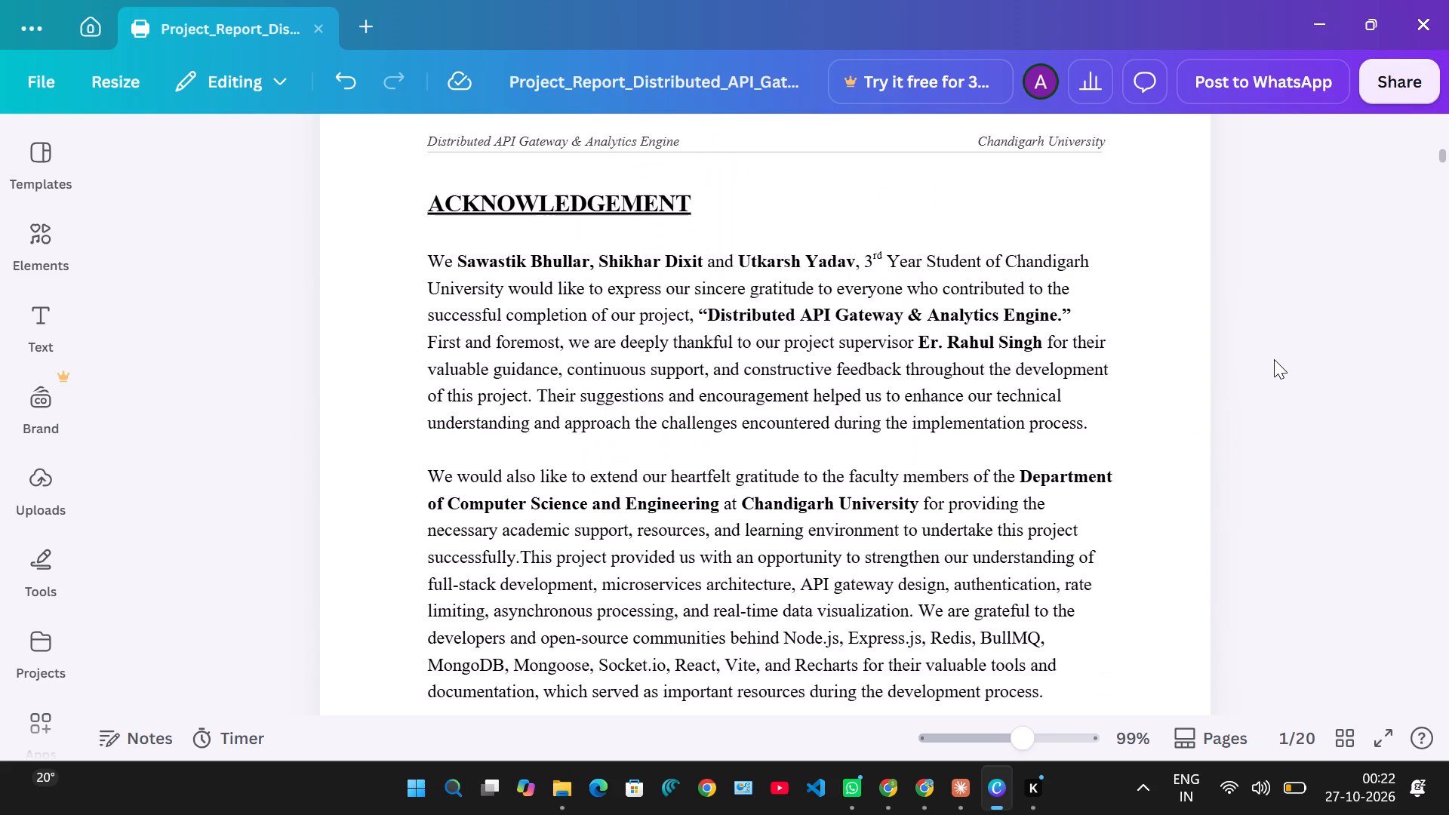
pyautogui.scroll(-12, 1274, 359)
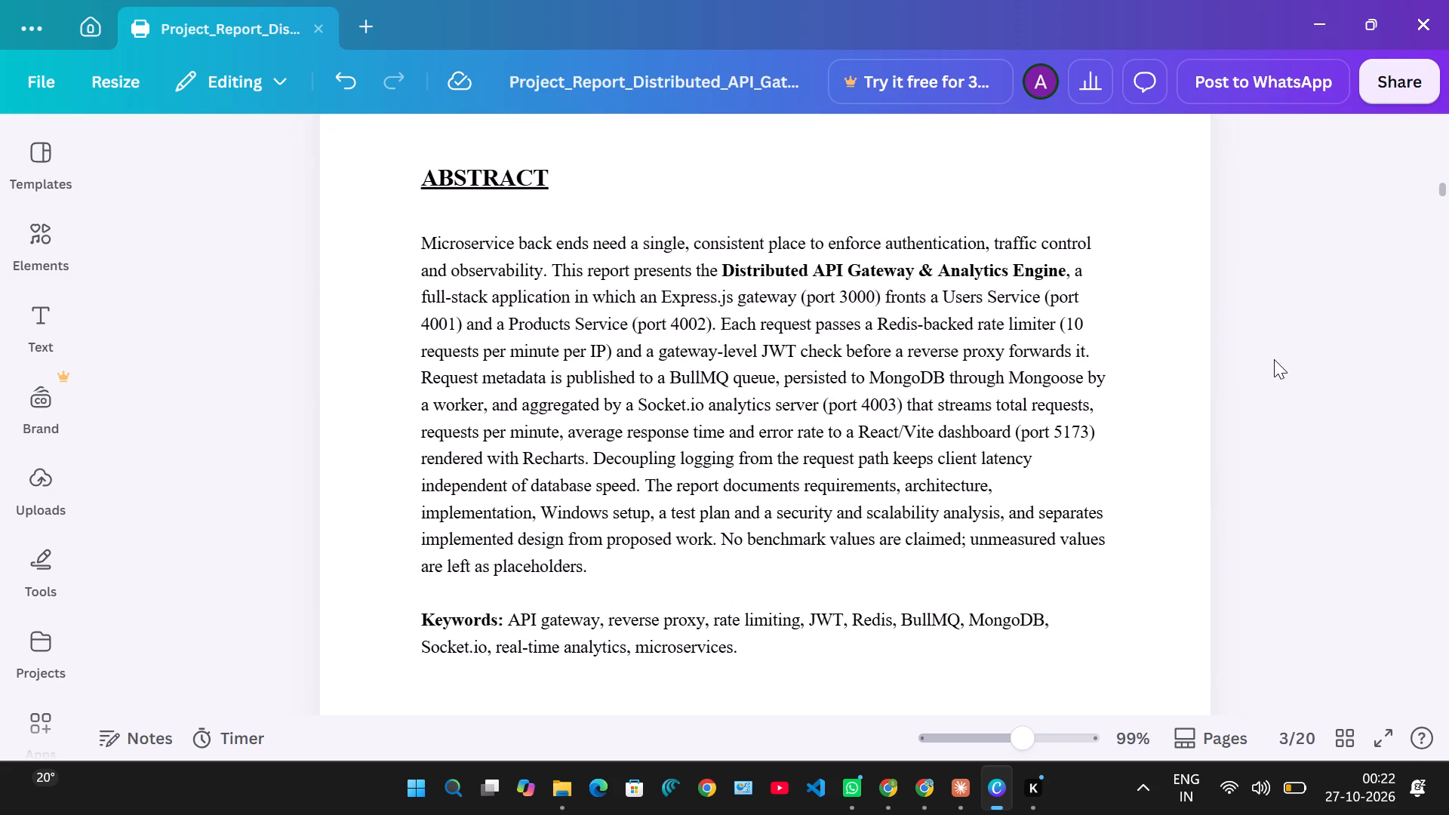
pyautogui.scroll(-17, 1274, 359)
# Move the 1.1–1.2 entries block in the table of contents so its left edge lines up with the 2.1–2.3 entries.
pyautogui.scroll(3, 1274, 359)
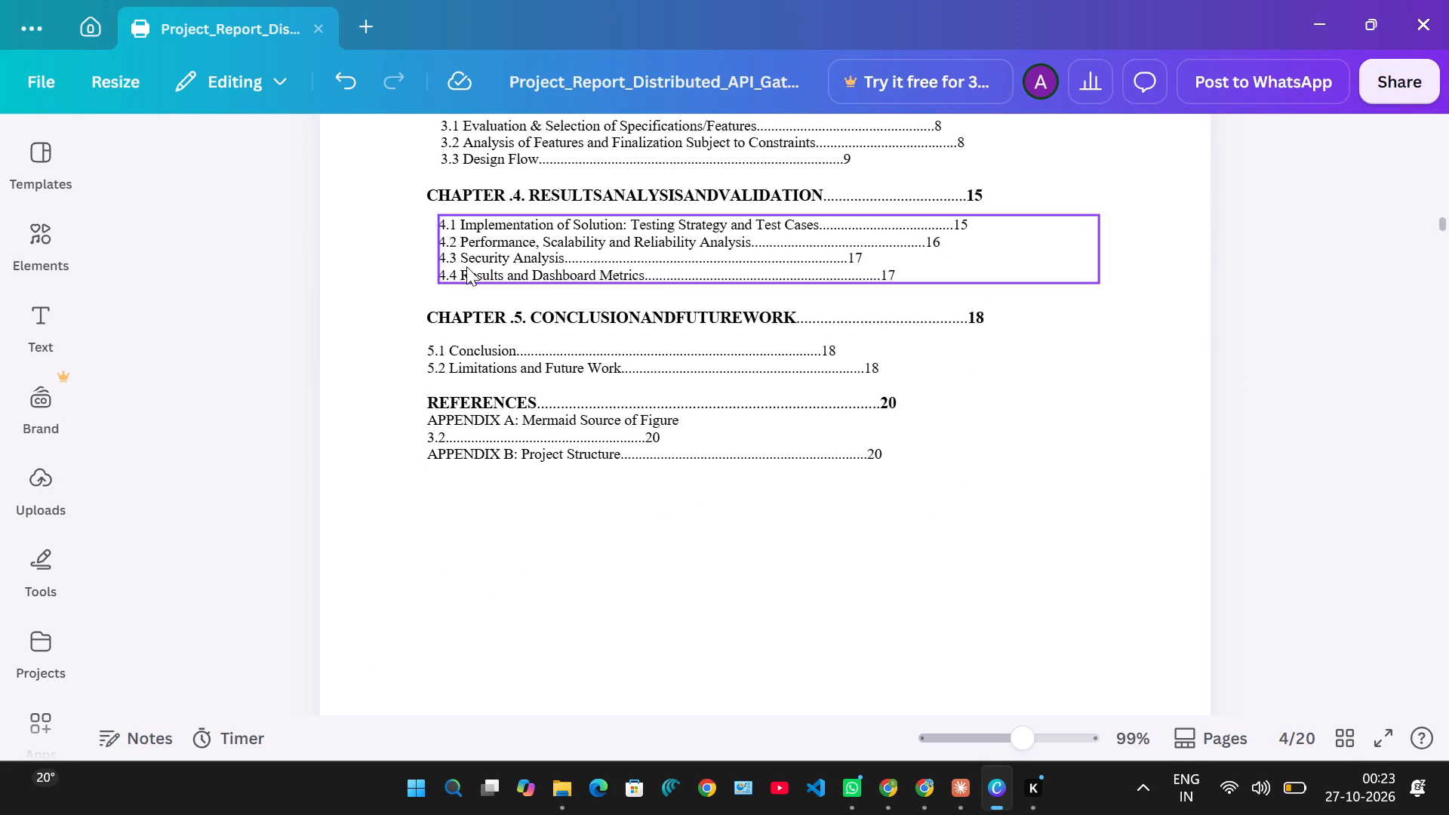
pyautogui.scroll(1, 459, 259)
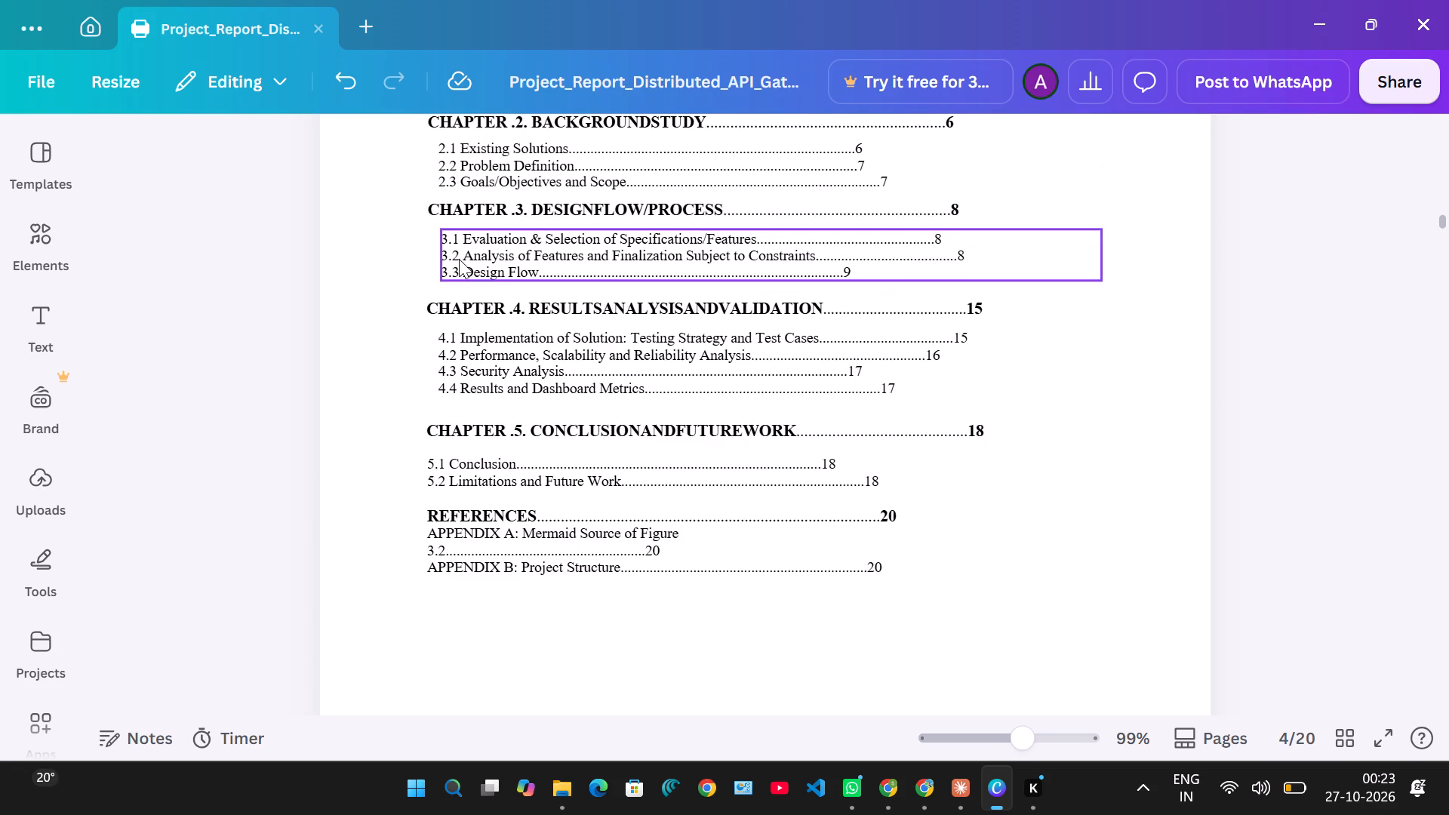
pyautogui.scroll(1, 459, 259)
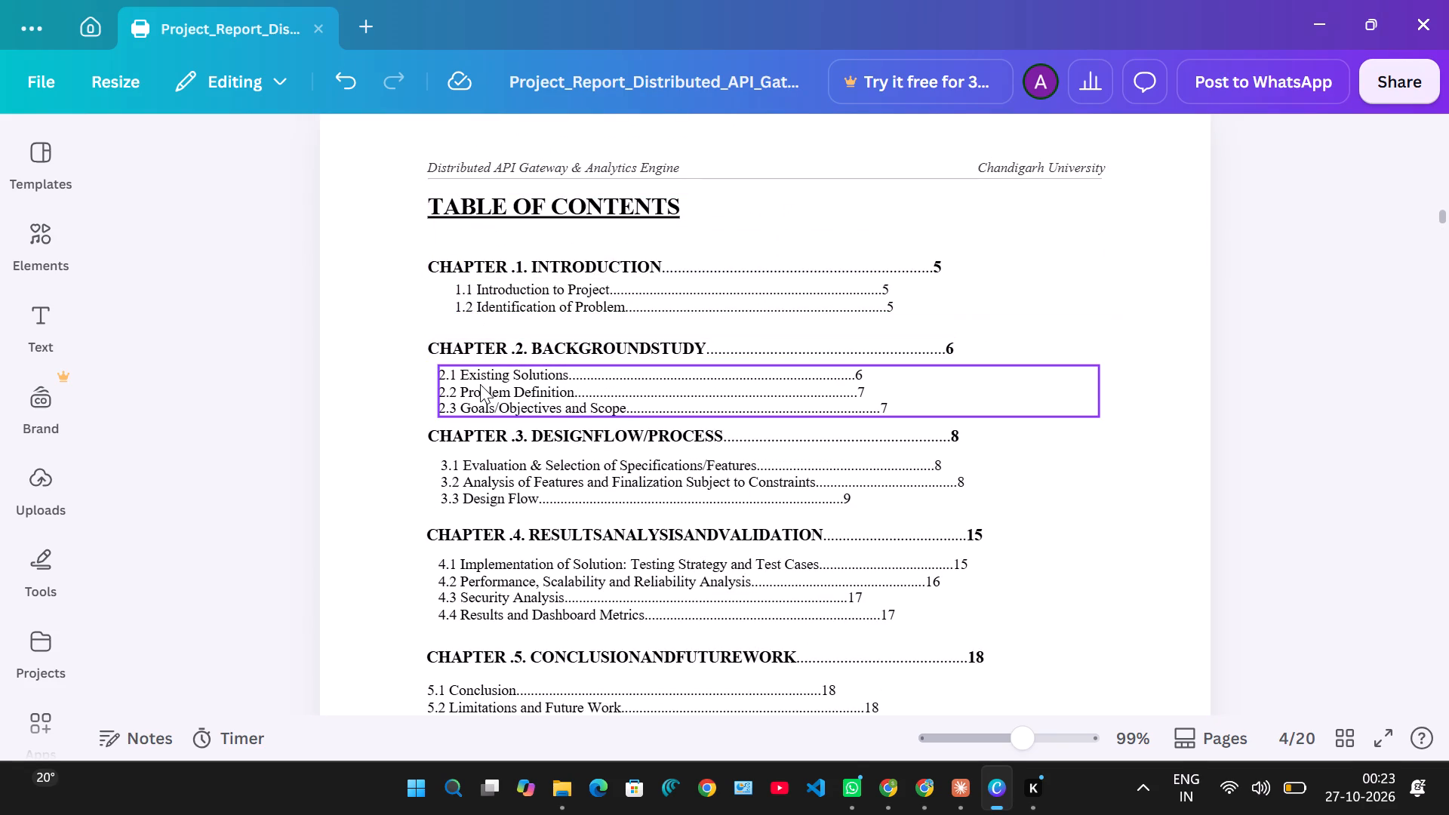
pyautogui.moveTo(490, 288); pyautogui.dragTo(477, 290)
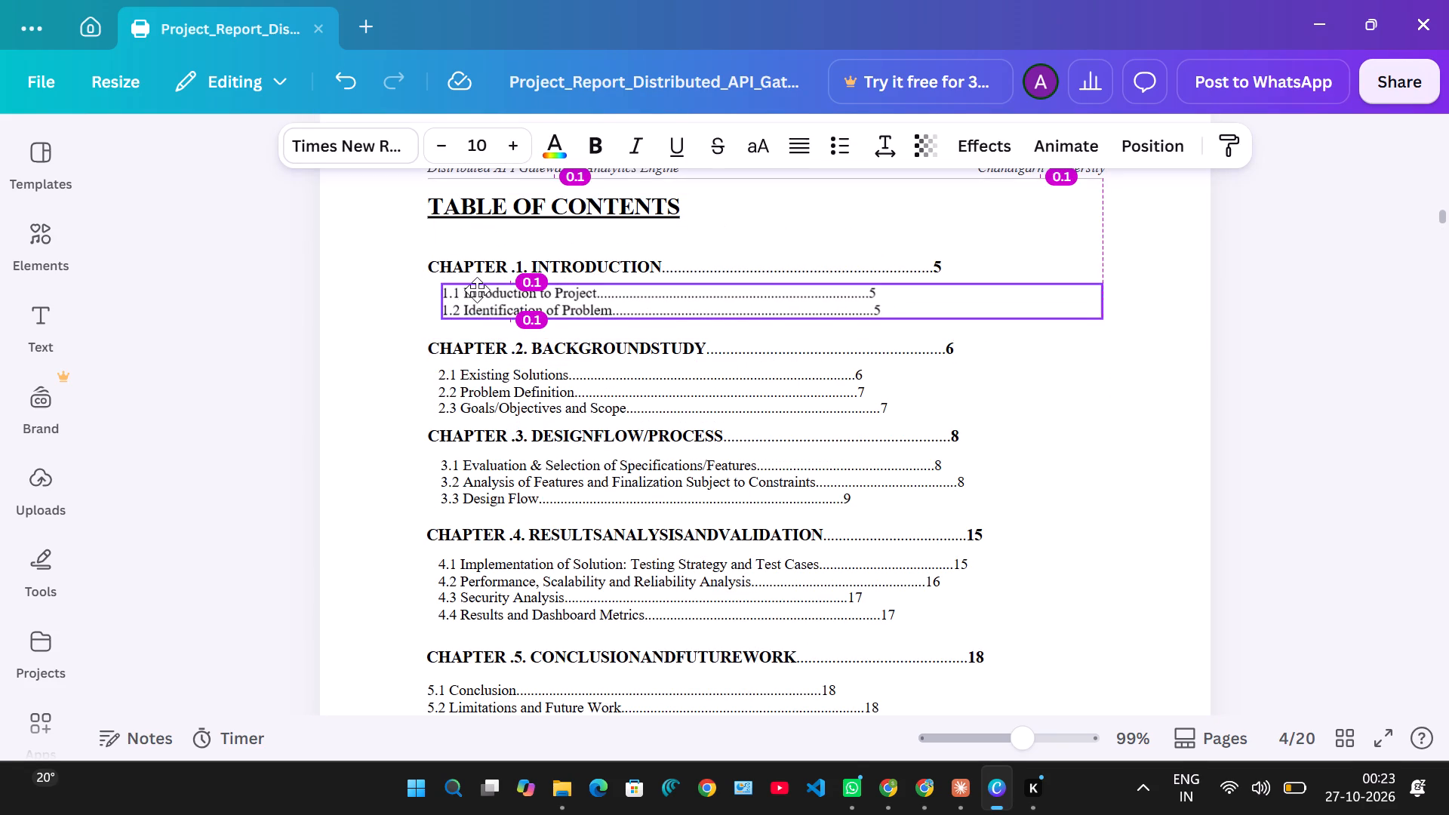
pyautogui.moveTo(477, 290); pyautogui.dragTo(472, 291)
pyautogui.click(1287, 260)
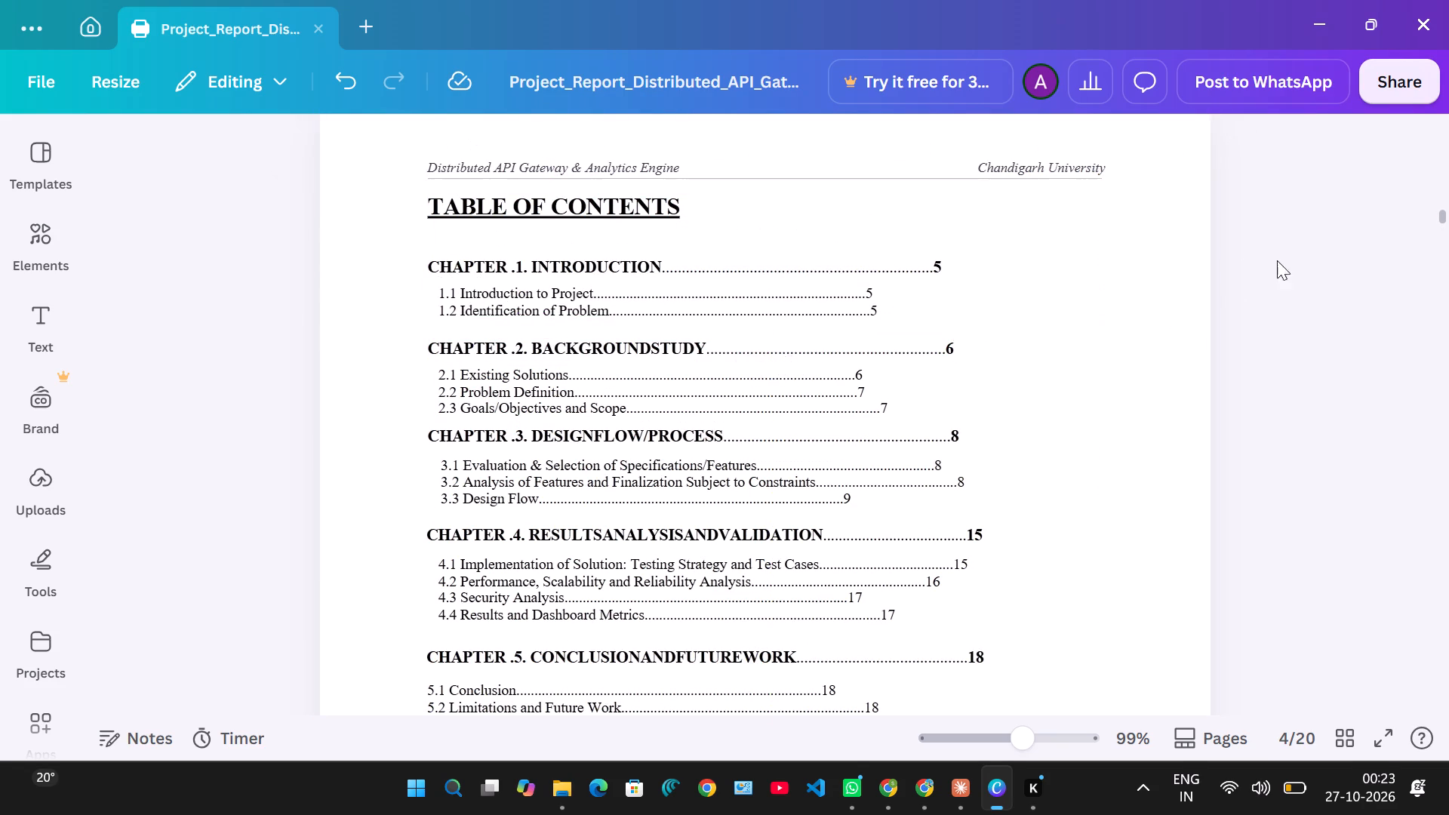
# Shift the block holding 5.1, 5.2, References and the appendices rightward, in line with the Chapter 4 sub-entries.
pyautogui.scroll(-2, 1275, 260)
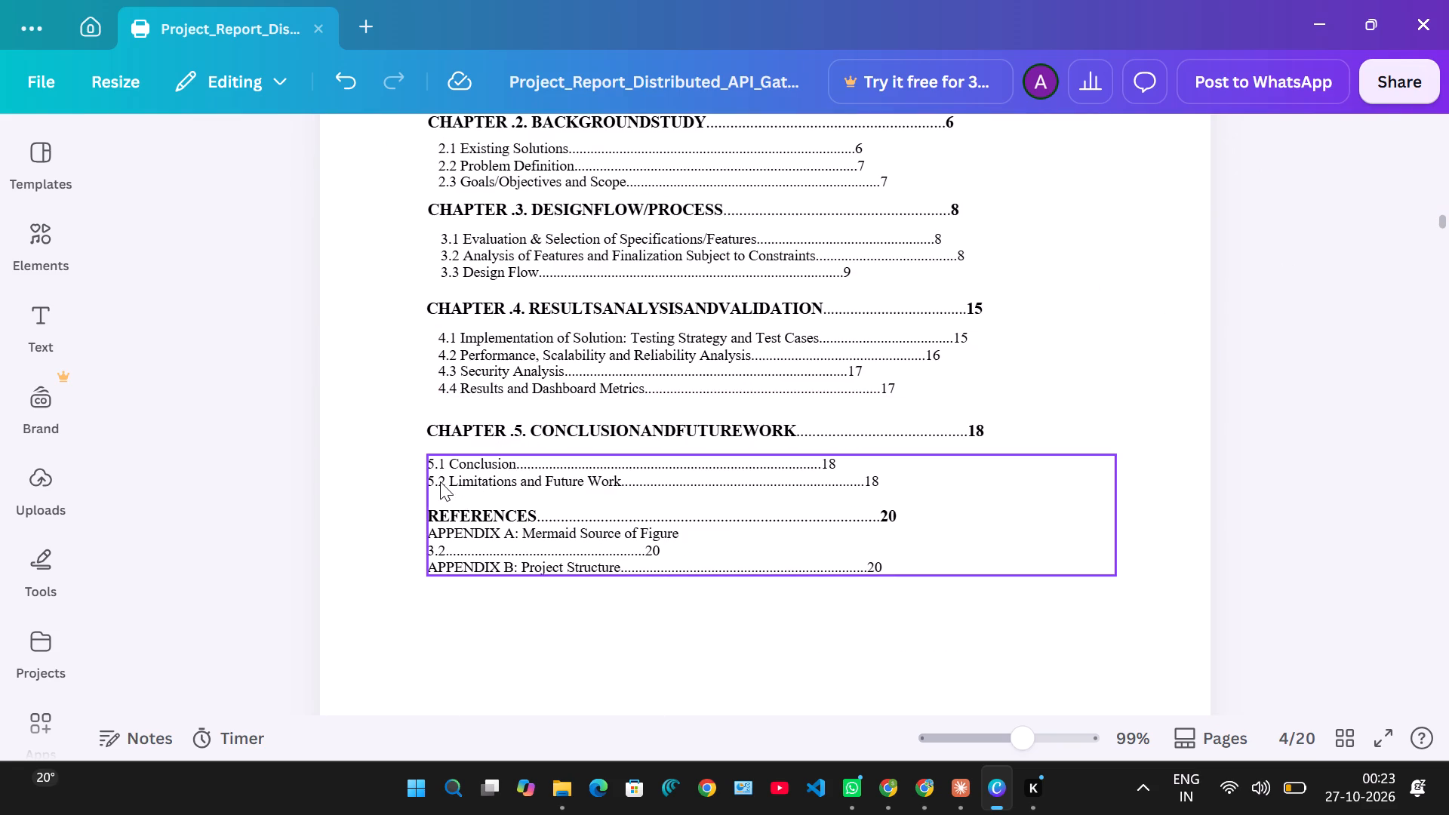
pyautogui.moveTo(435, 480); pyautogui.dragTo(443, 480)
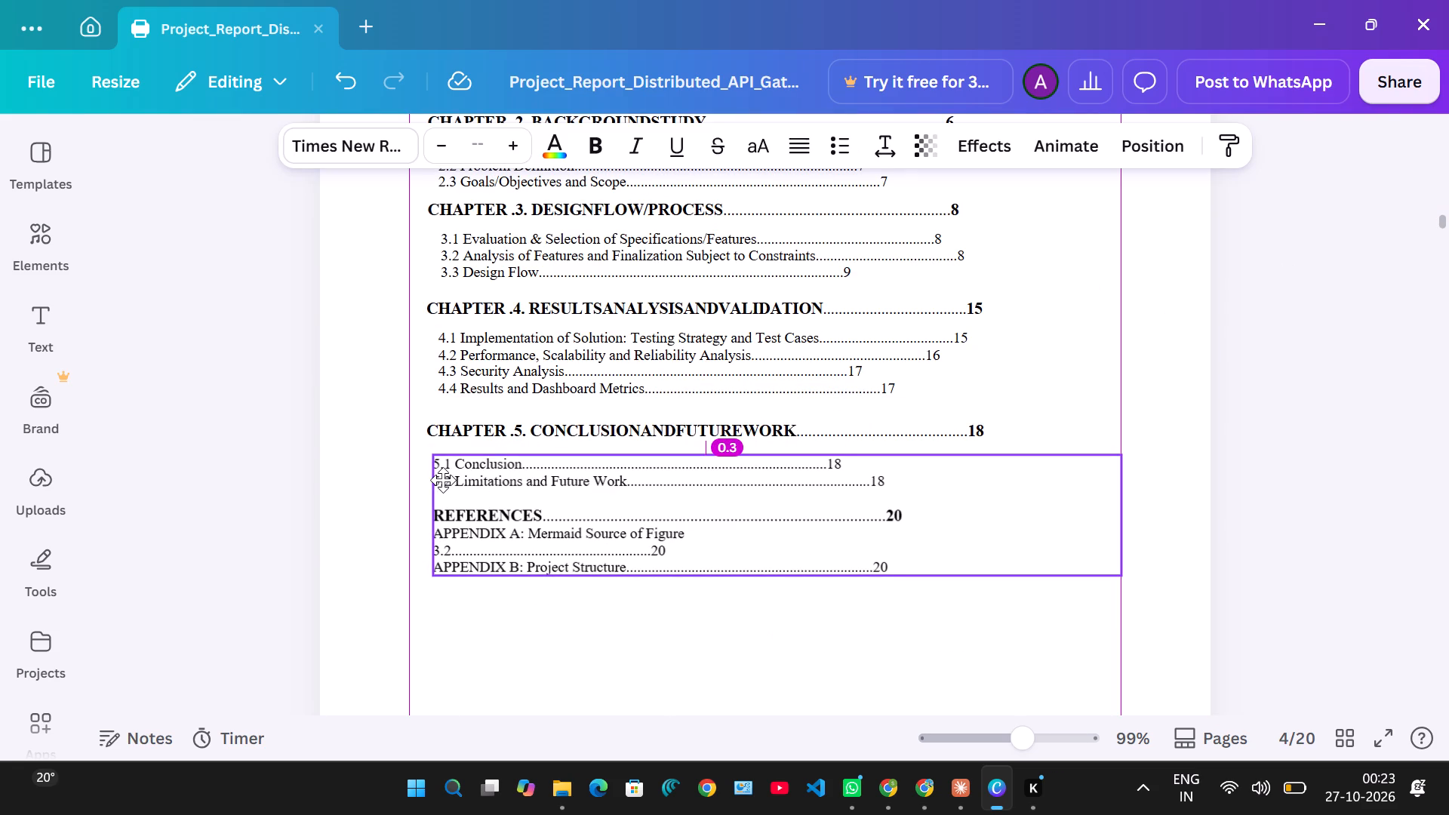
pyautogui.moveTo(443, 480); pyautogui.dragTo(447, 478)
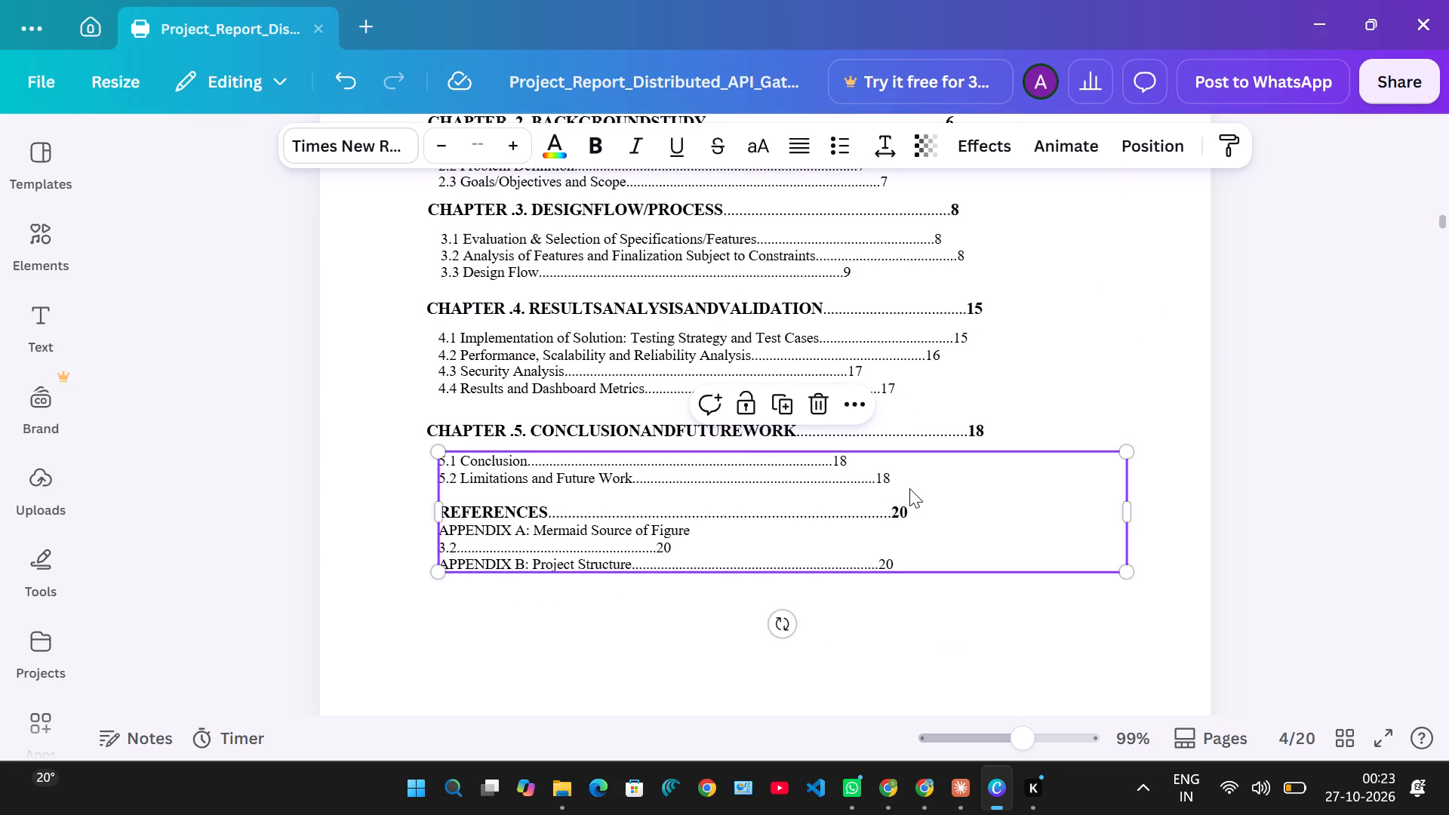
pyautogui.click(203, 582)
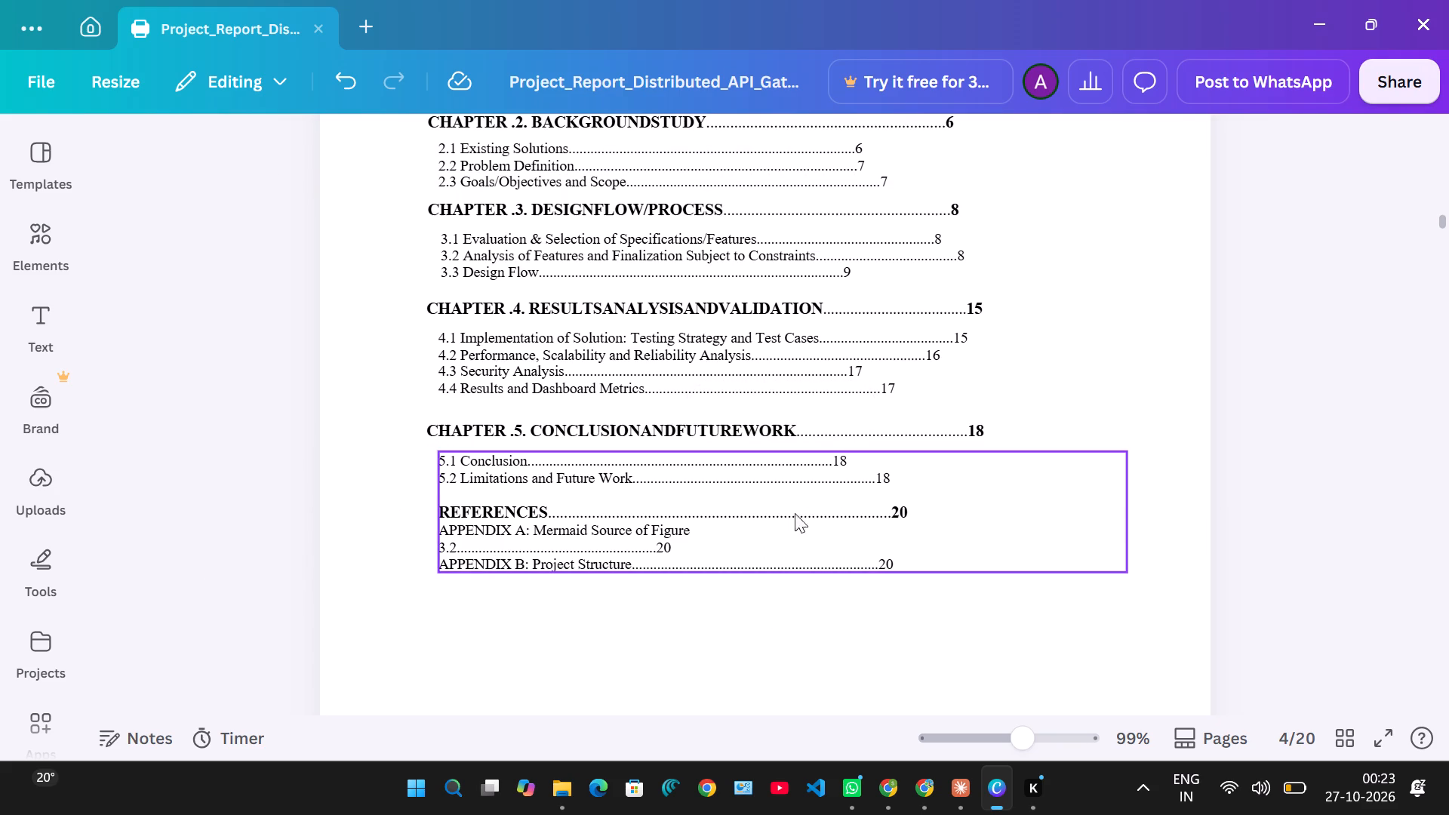
# Indent the "5.1 Conclusion" entry in the table of contents with four leading spaces.
pyautogui.click(441, 511)
pyautogui.click(441, 511)
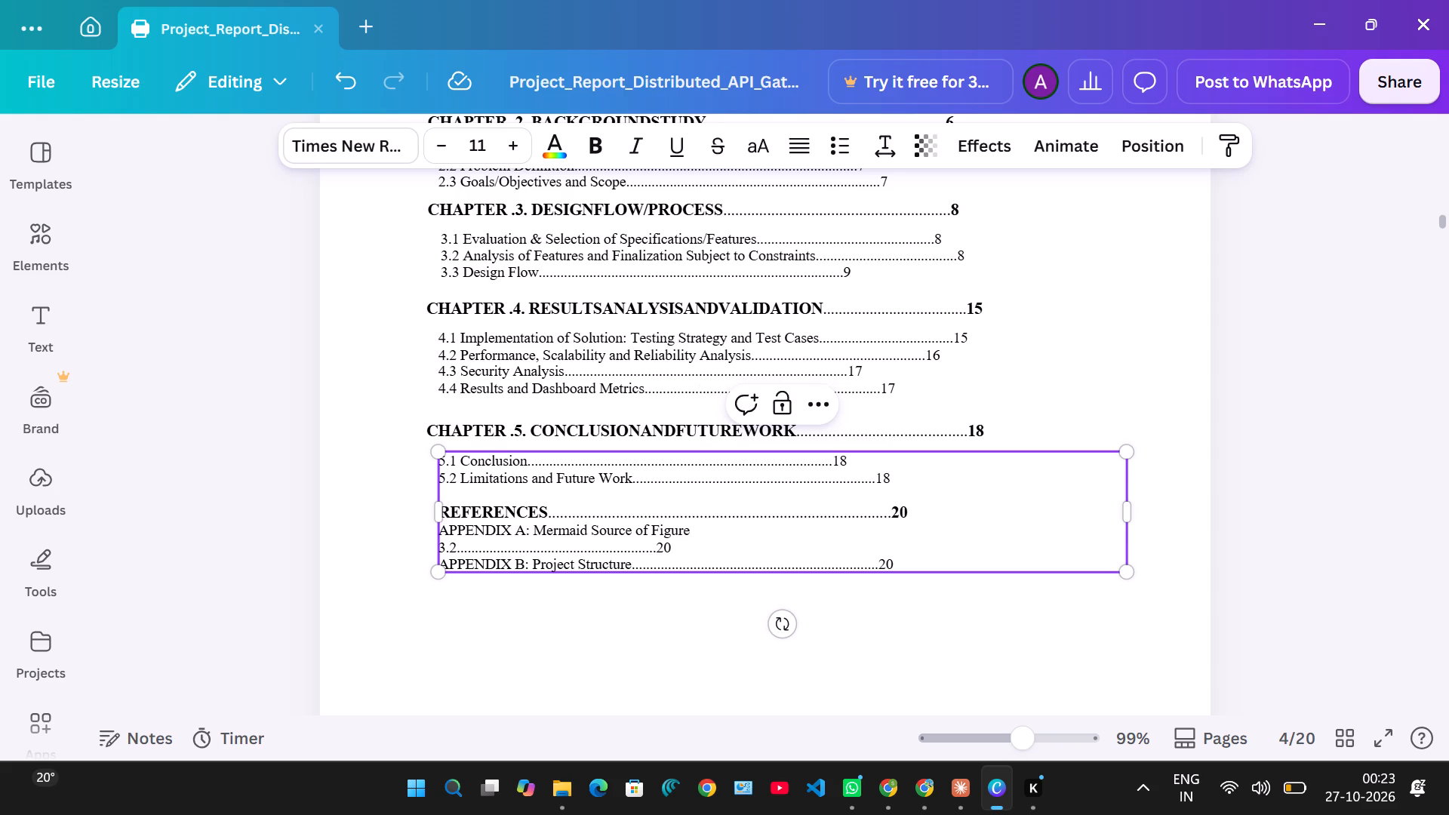
pyautogui.click(440, 468)
pyautogui.press('space')
pyautogui.press('space')
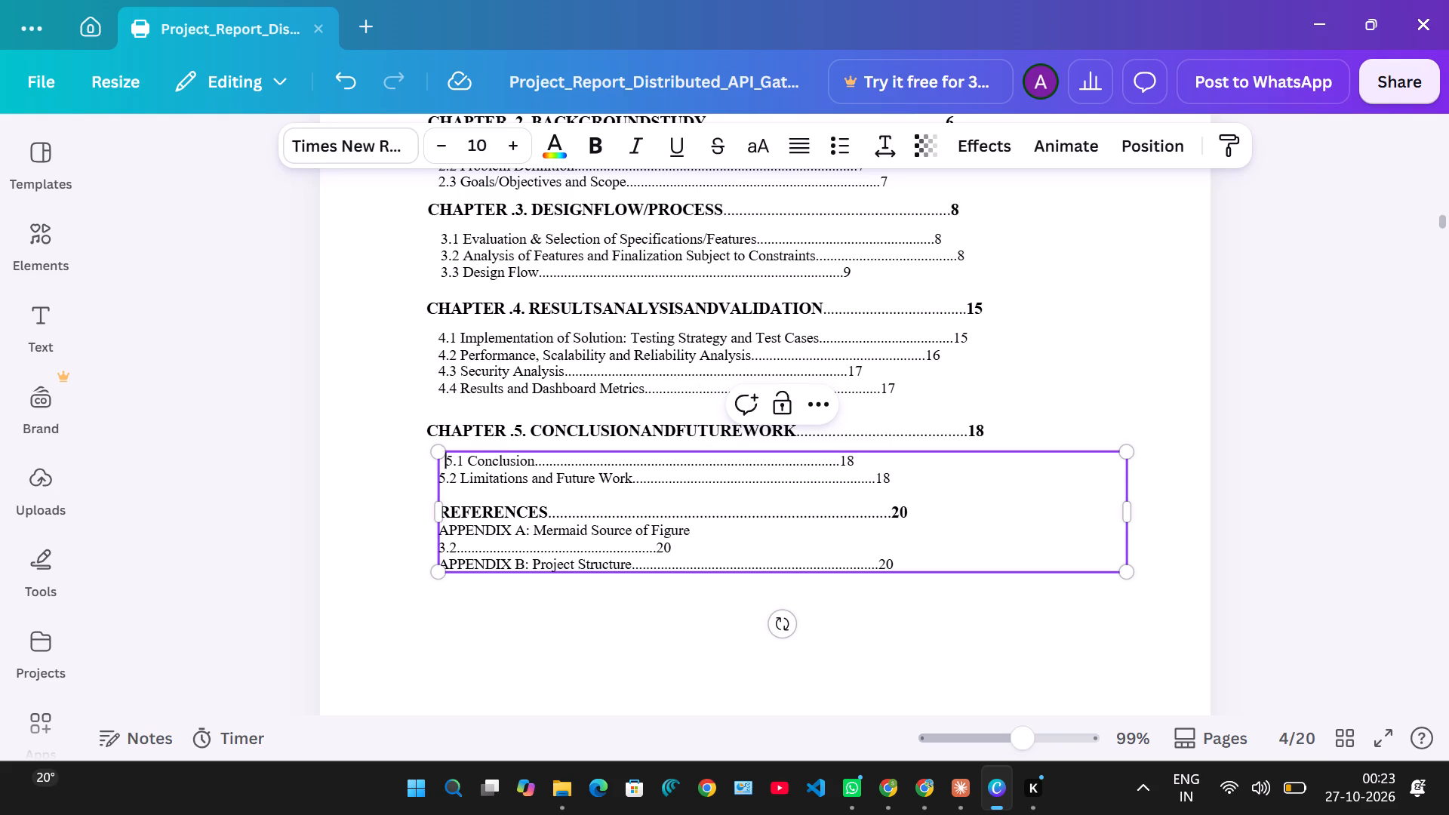
pyautogui.press('space')
pyautogui.press('space')
pyautogui.click(205, 543)
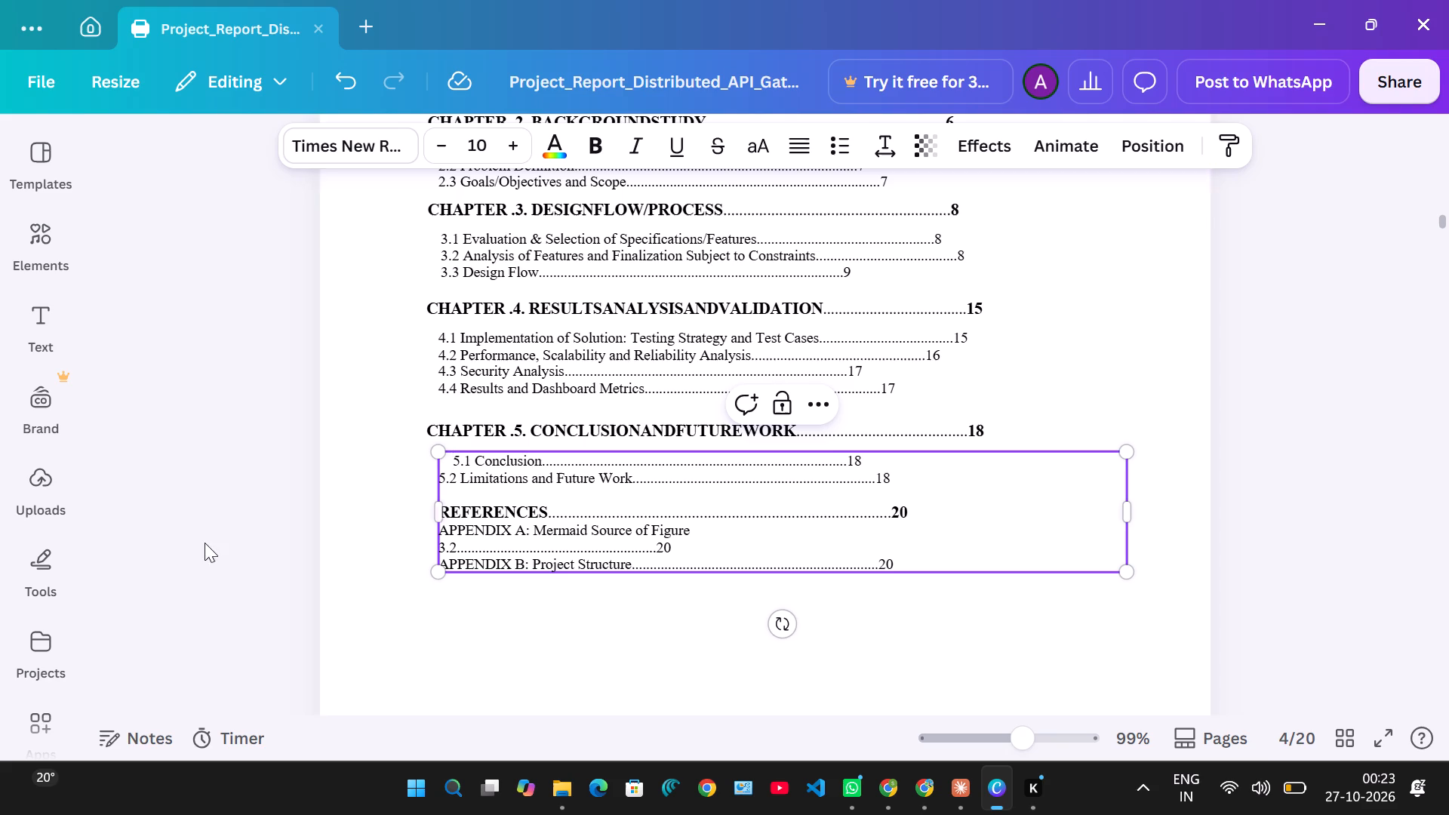
# Move the 5.1-to-Appendix B block back so its left edge aligns with the chapter headings, just below the Chapter 5 heading.
pyautogui.moveTo(517, 522); pyautogui.dragTo(506, 527)
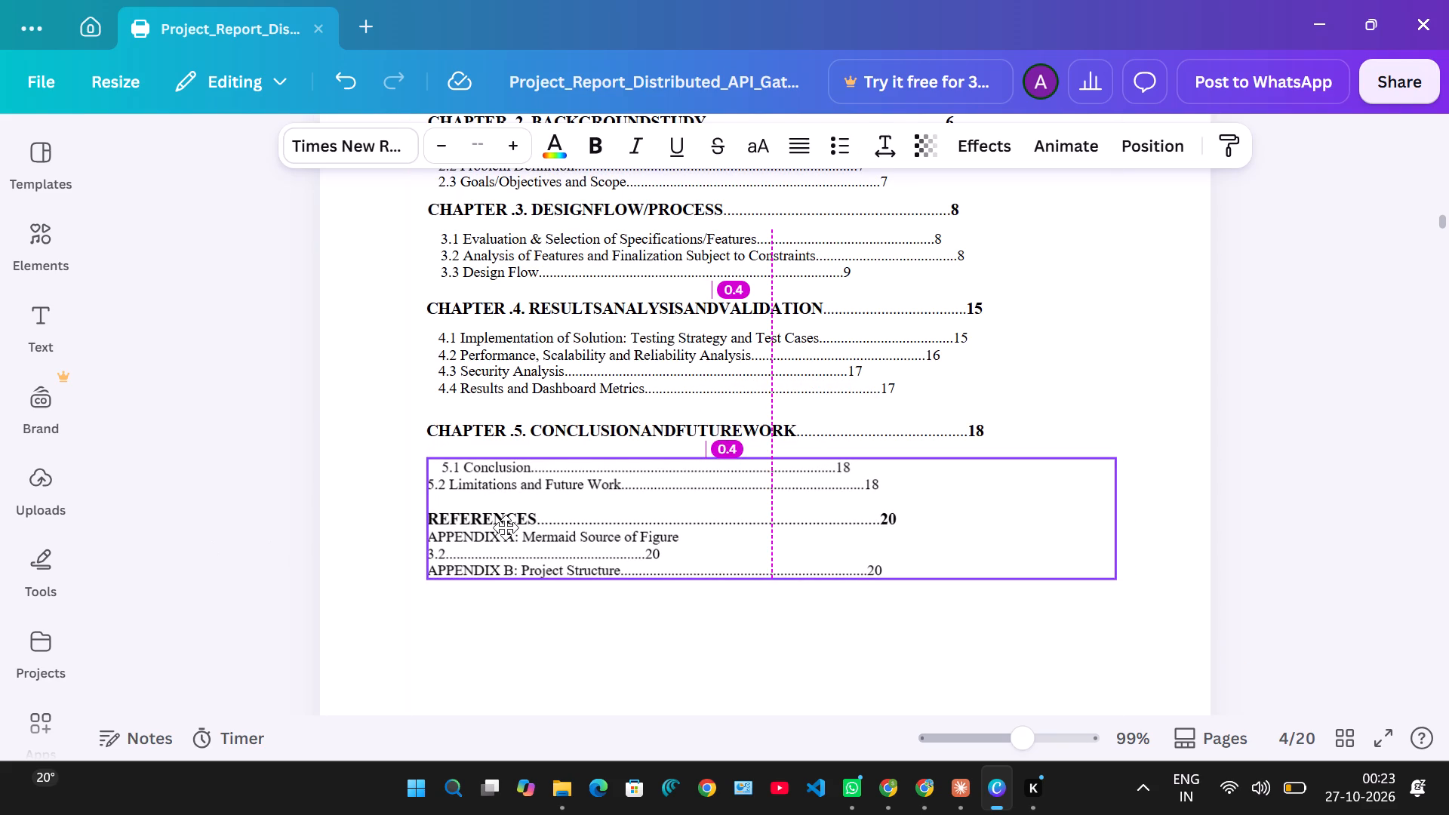
pyautogui.moveTo(506, 527); pyautogui.dragTo(508, 528)
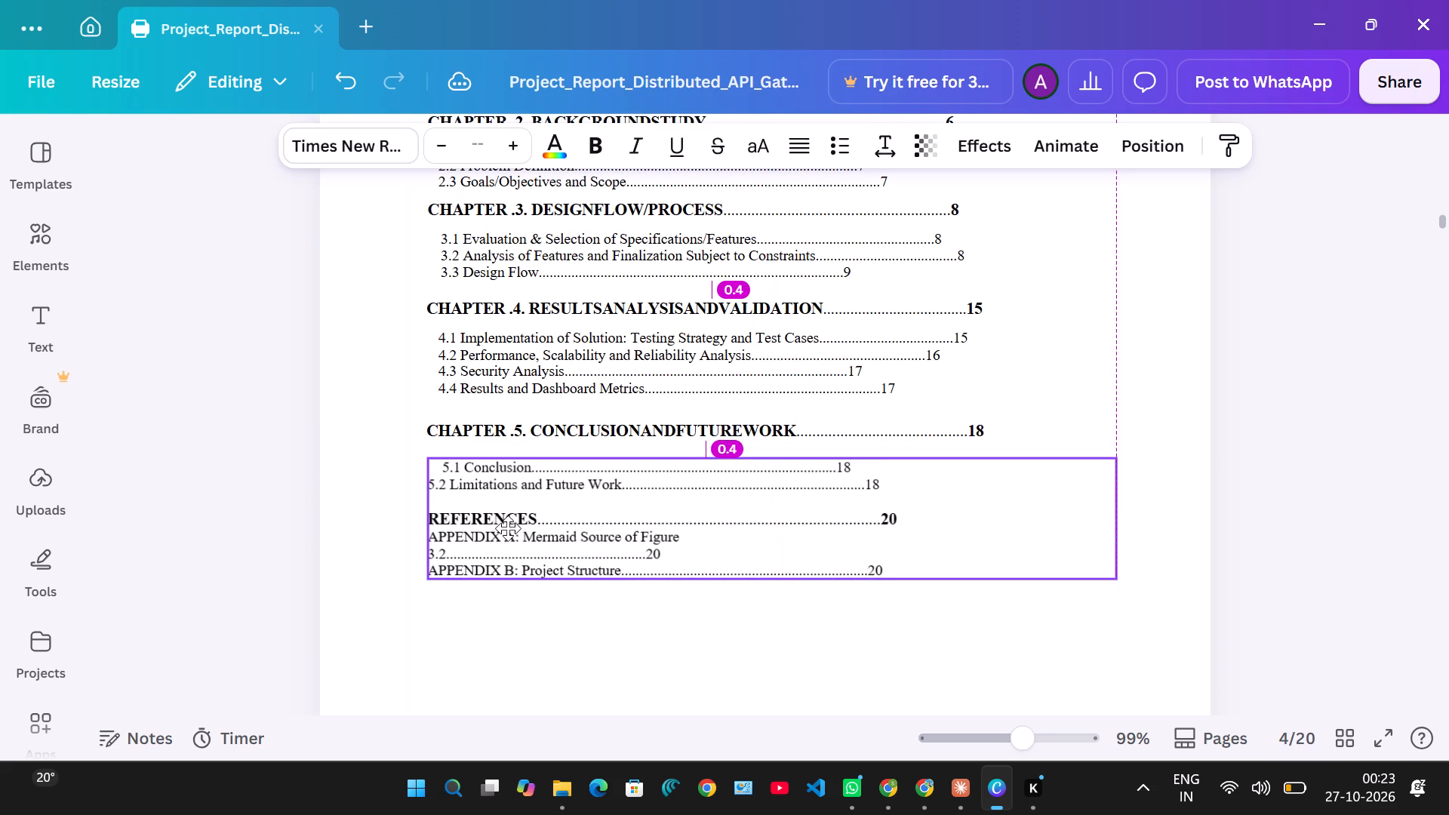
pyautogui.moveTo(508, 528); pyautogui.dragTo(508, 518)
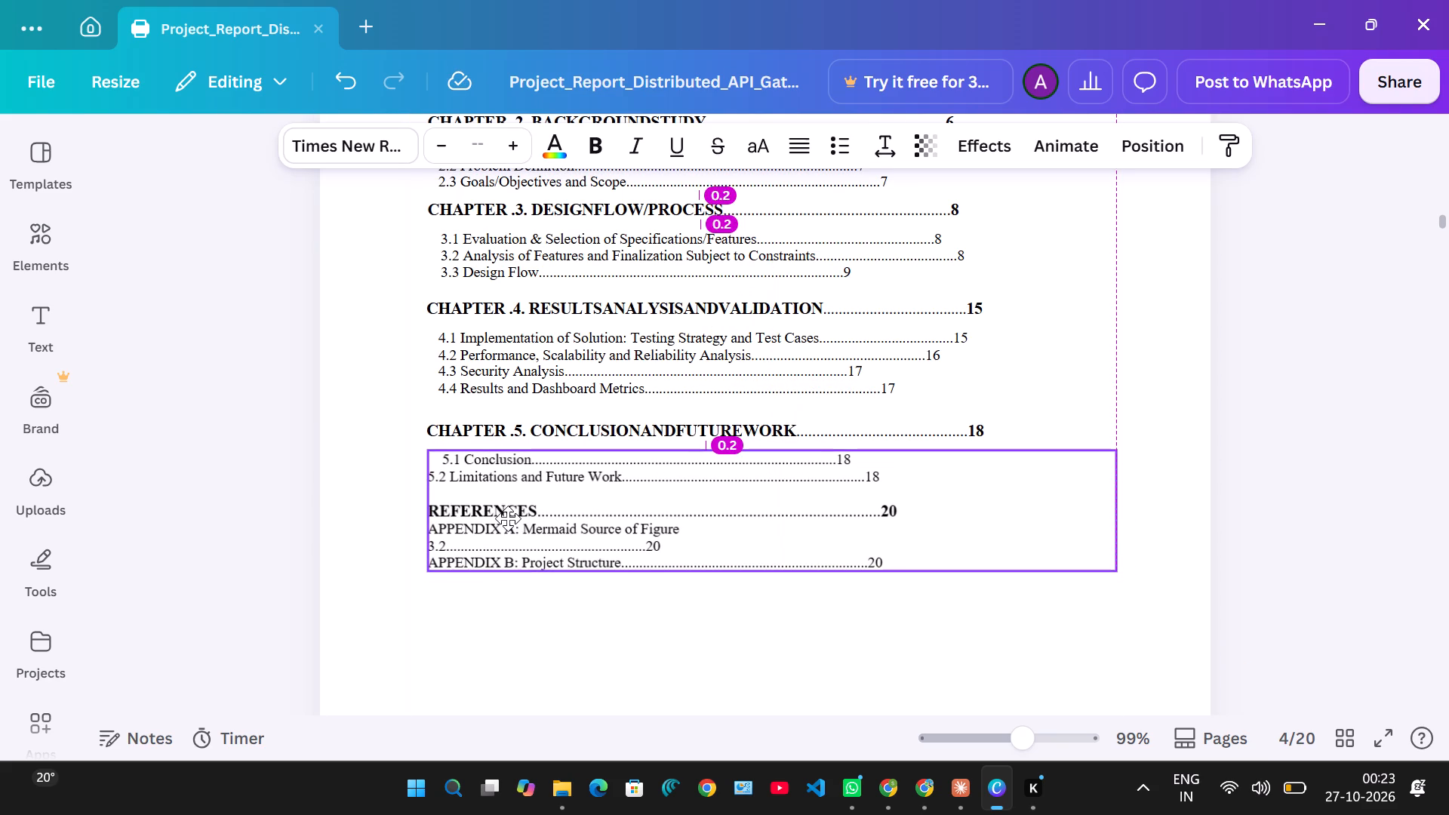
pyautogui.moveTo(508, 518); pyautogui.dragTo(507, 525)
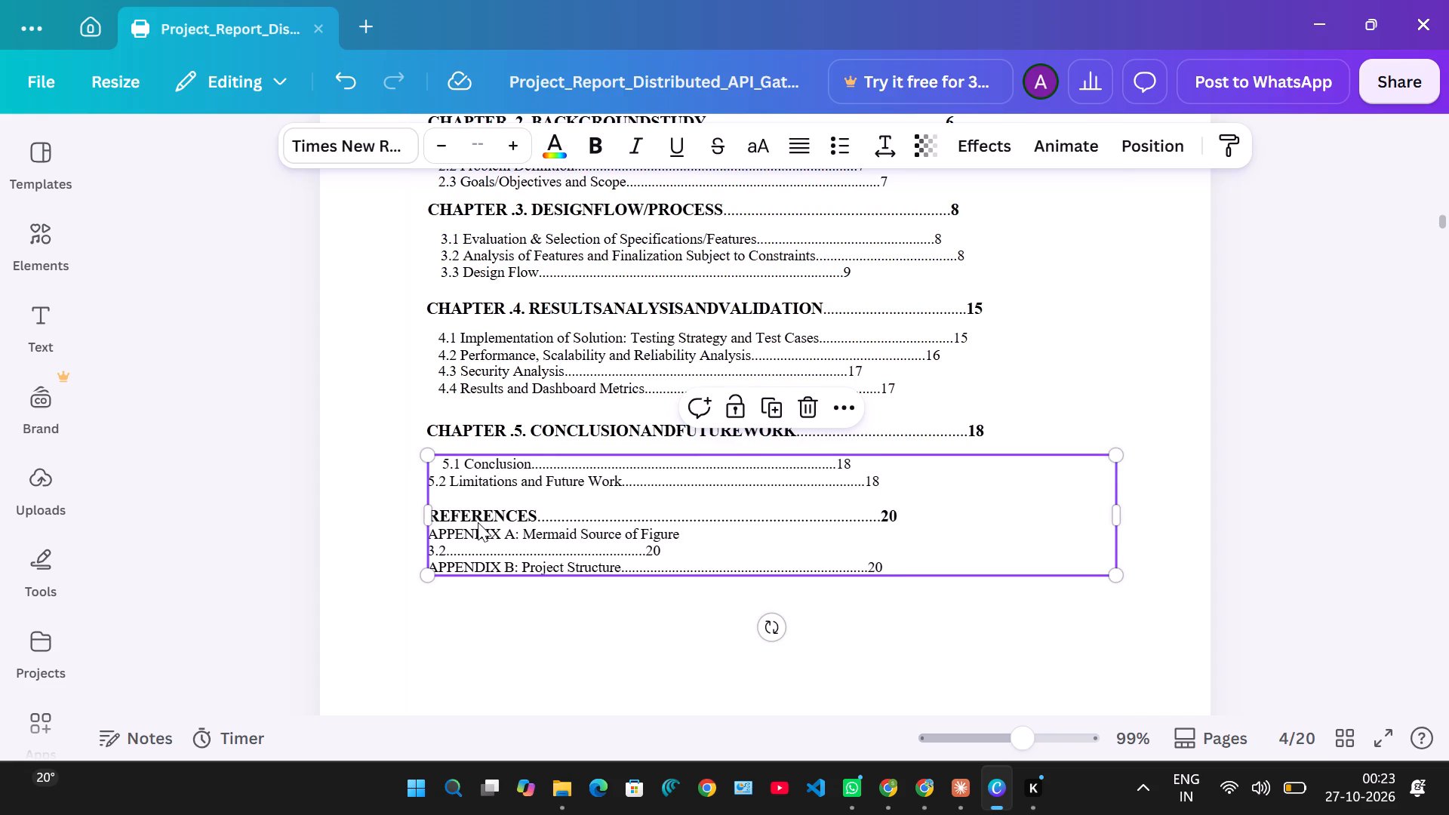
# Indent the "5.2 Limitations and Future Work" entry with four leading spaces to match the 5.1 entry.
pyautogui.click(436, 476)
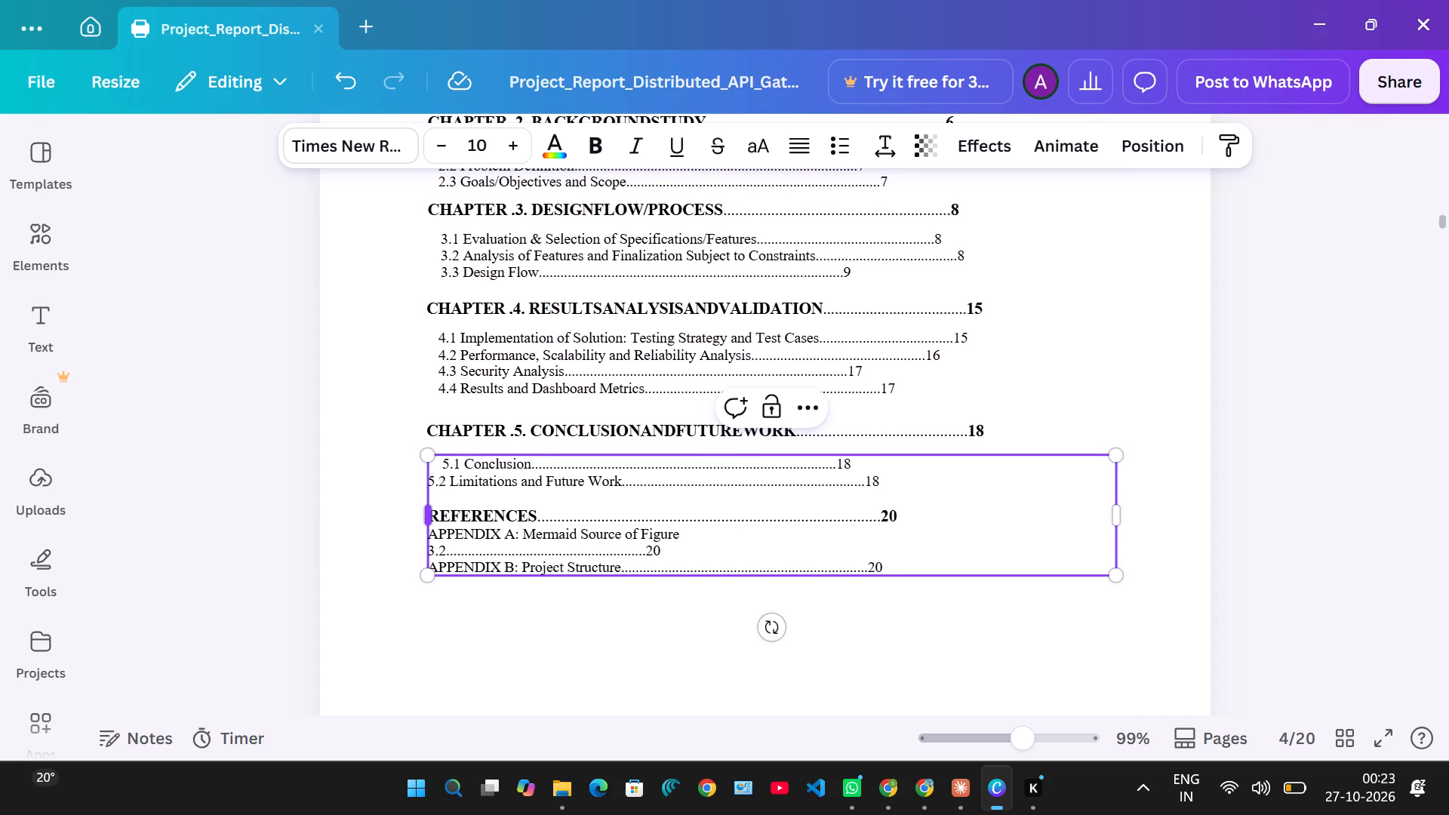
pyautogui.click(429, 478)
pyautogui.press('space')
pyautogui.press('space')
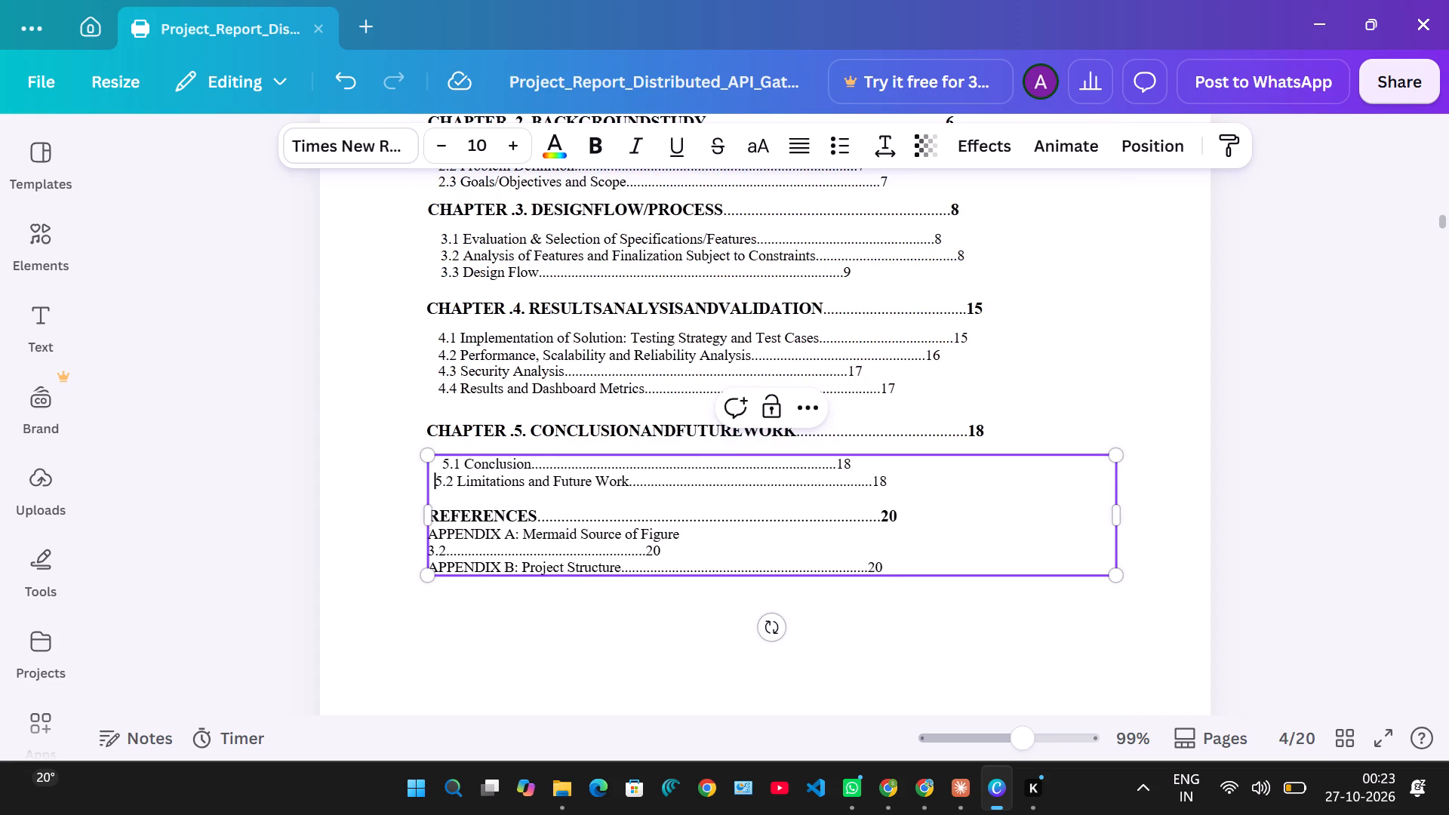
pyautogui.press('space')
pyautogui.press('space')
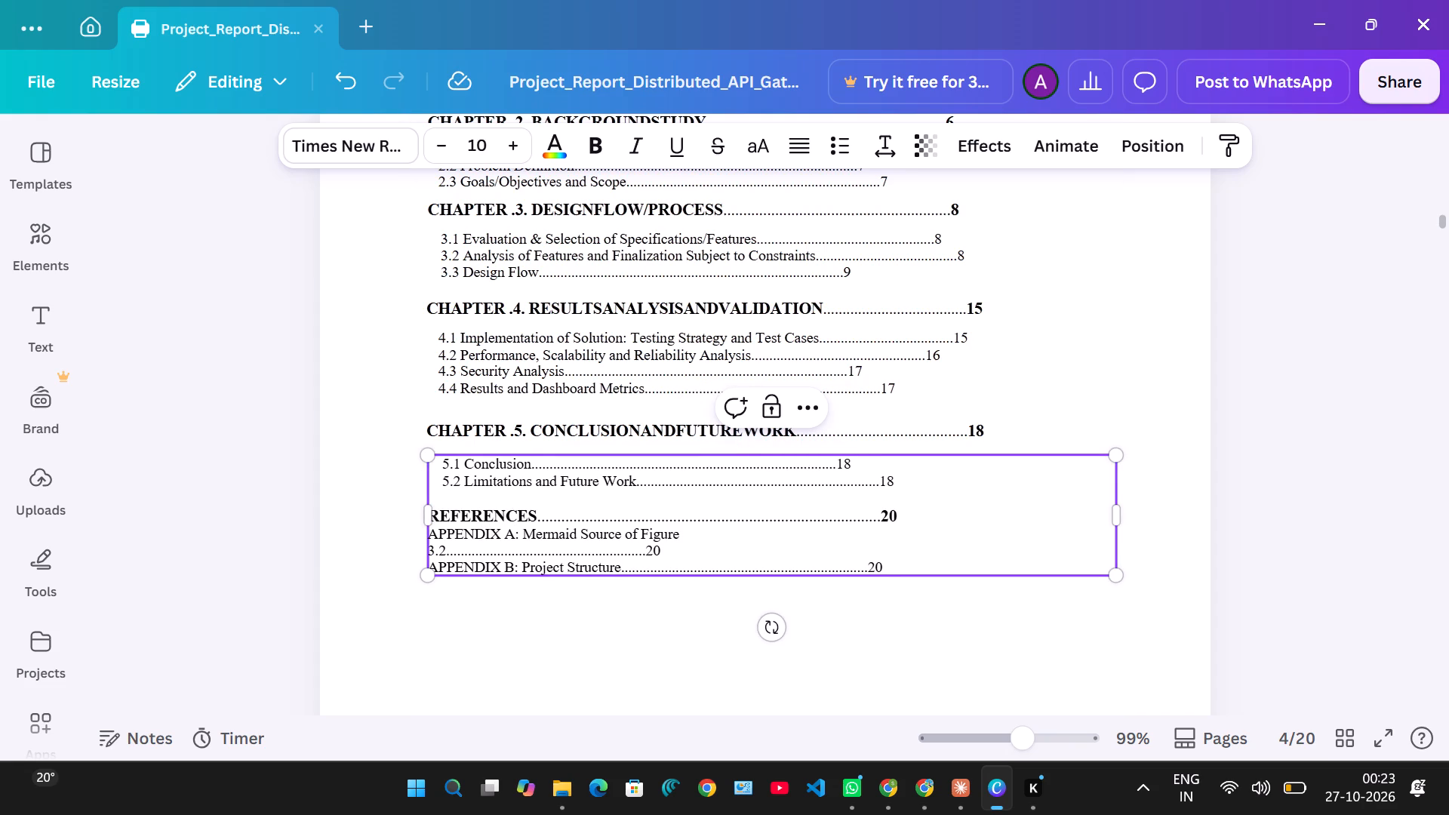
pyautogui.click(261, 512)
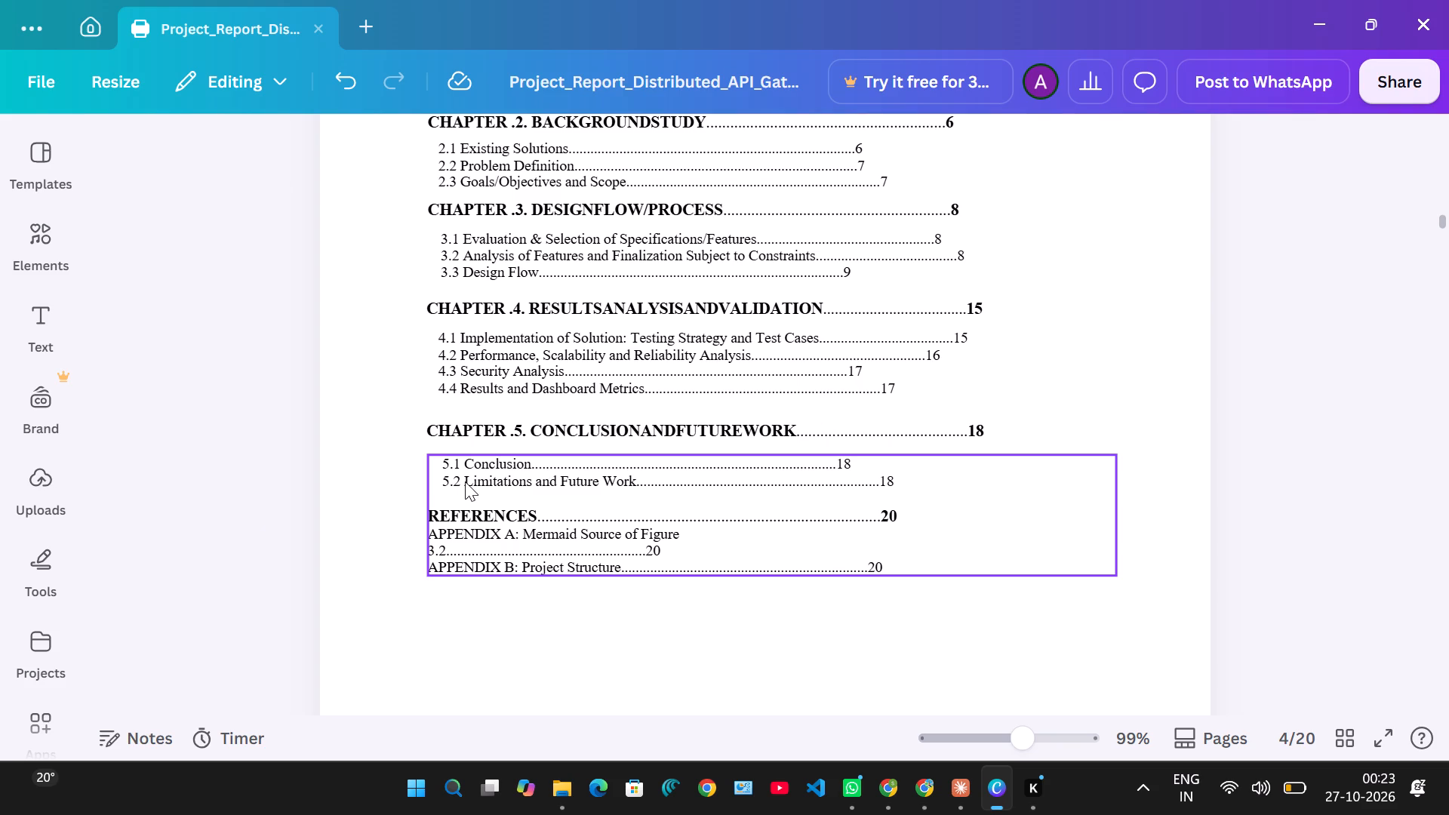
# Remove one leading space from both the 5.1 and 5.2 entries so they line up with the Chapter 4 sub-entries.
pyautogui.doubleClick(443, 466)
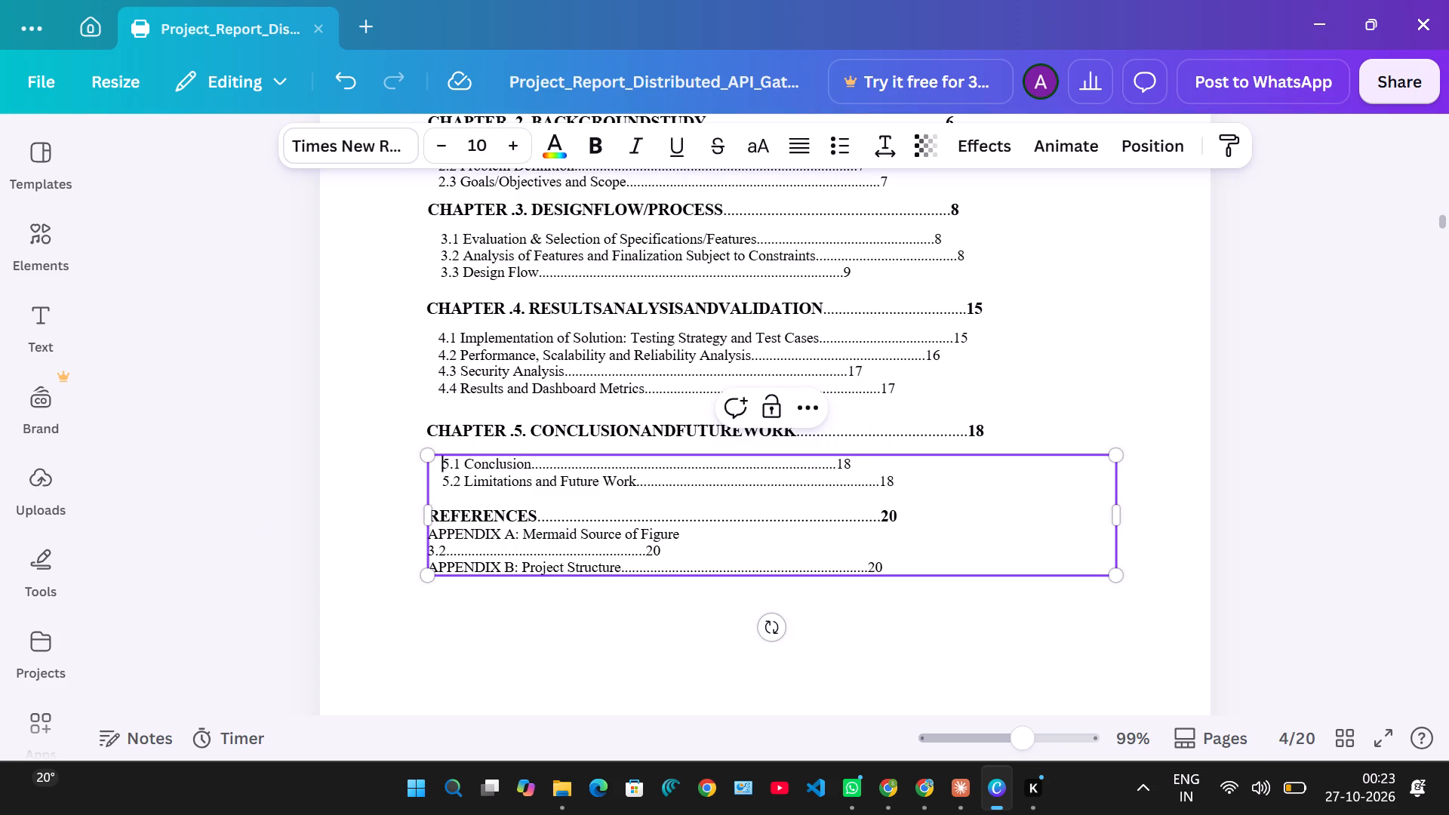
pyautogui.press('BackSpace')
pyautogui.click(443, 479)
pyautogui.press('BackSpace')
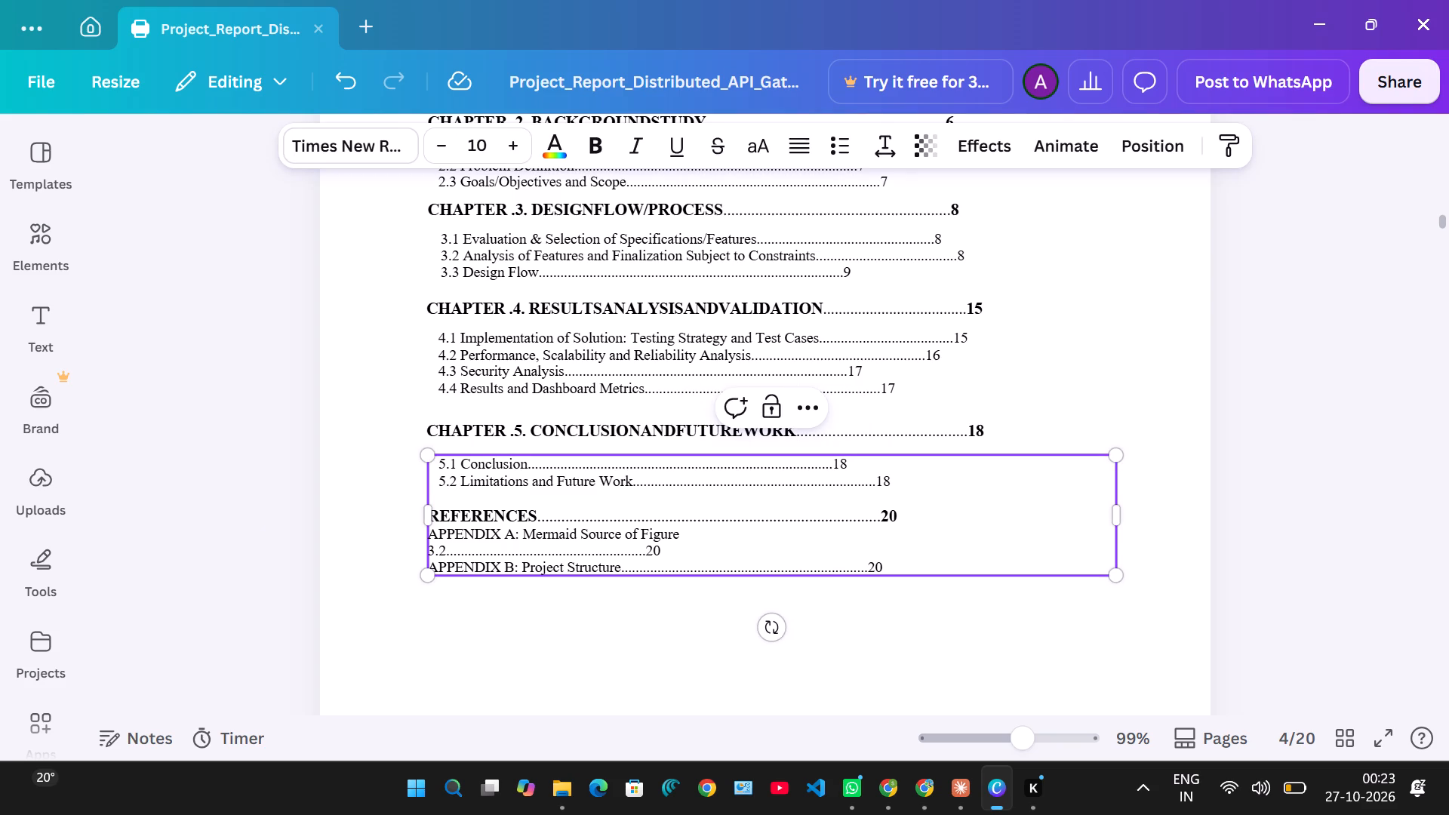
# Indent the Appendix A entry, its wrapped "3.2" line and the Appendix B entry in the table of contents with three leading spaces each.
pyautogui.click(432, 529)
pyautogui.press('space')
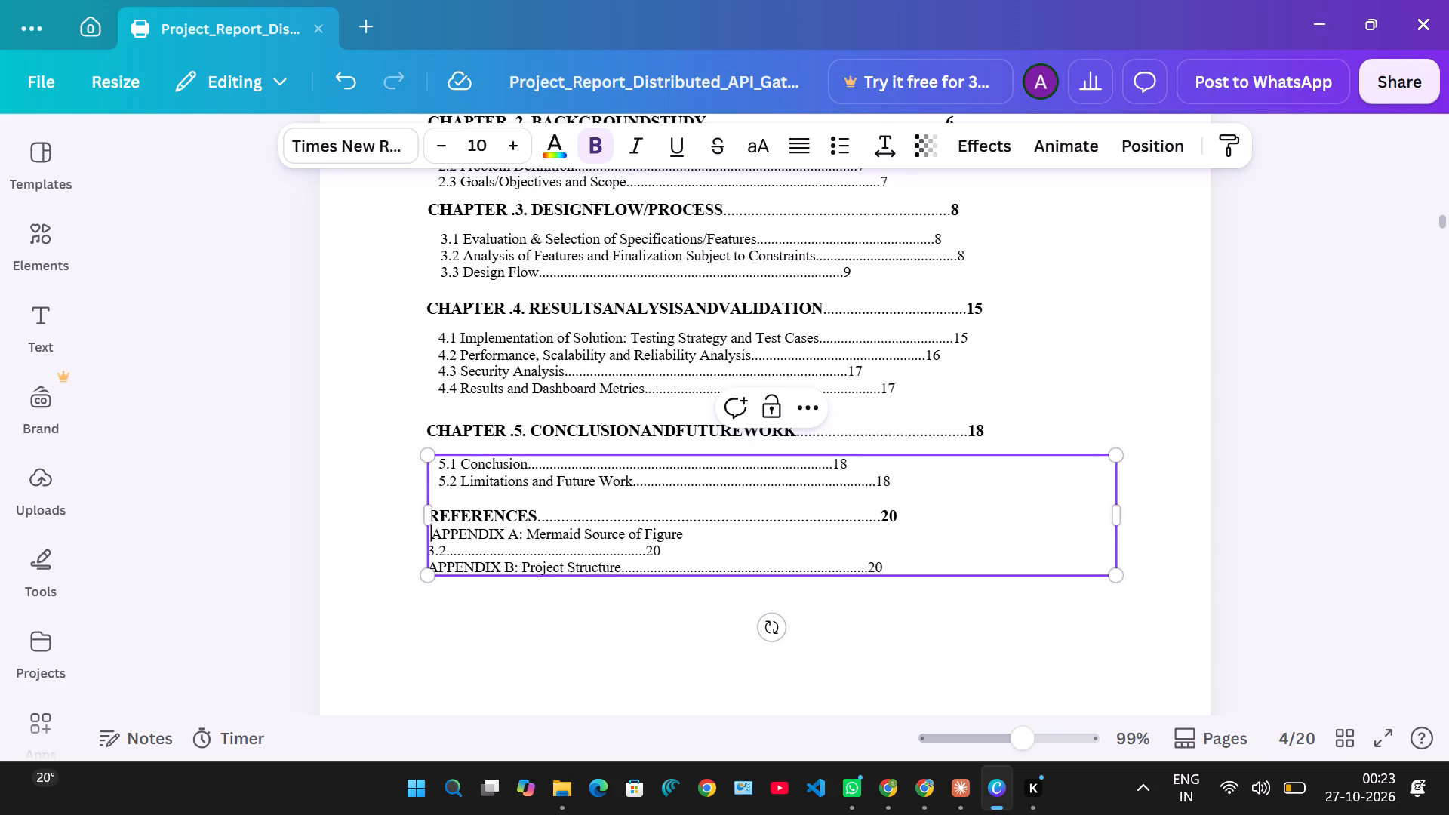
pyautogui.press('space')
pyautogui.press('space')
pyautogui.click(430, 552)
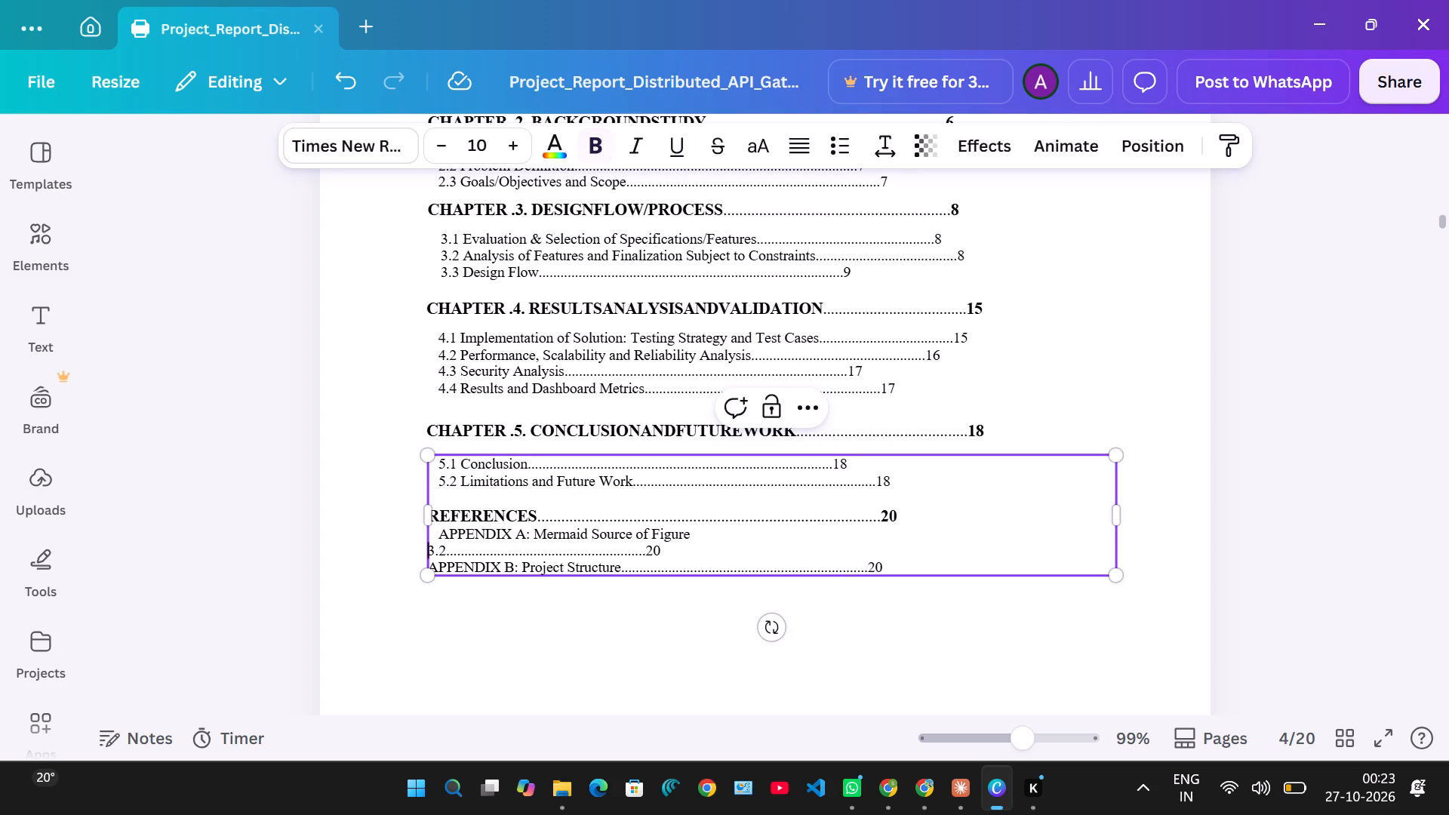
pyautogui.press('space')
pyautogui.press('space')
pyautogui.press('space')
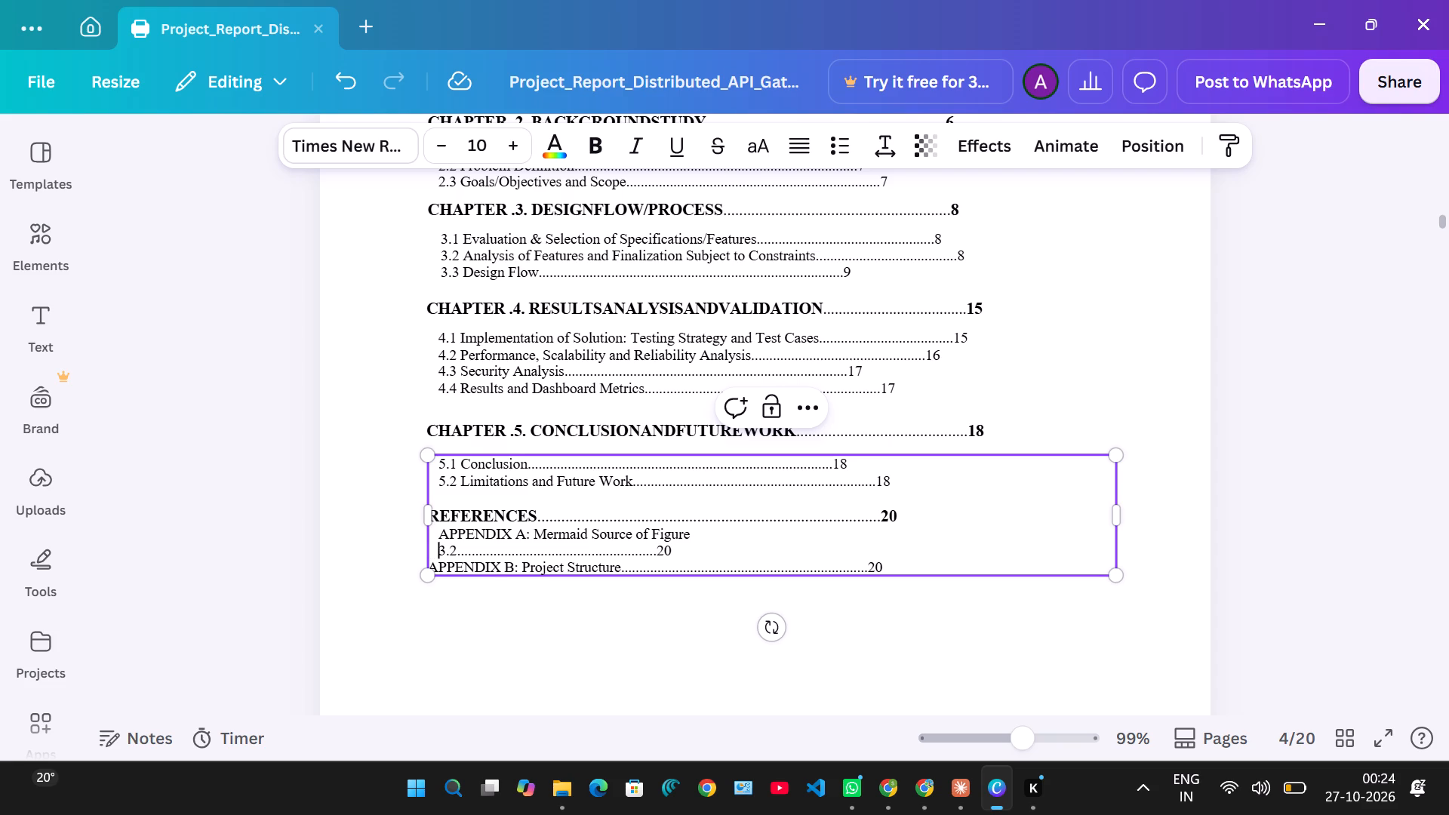
pyautogui.click(432, 562)
pyautogui.press('space')
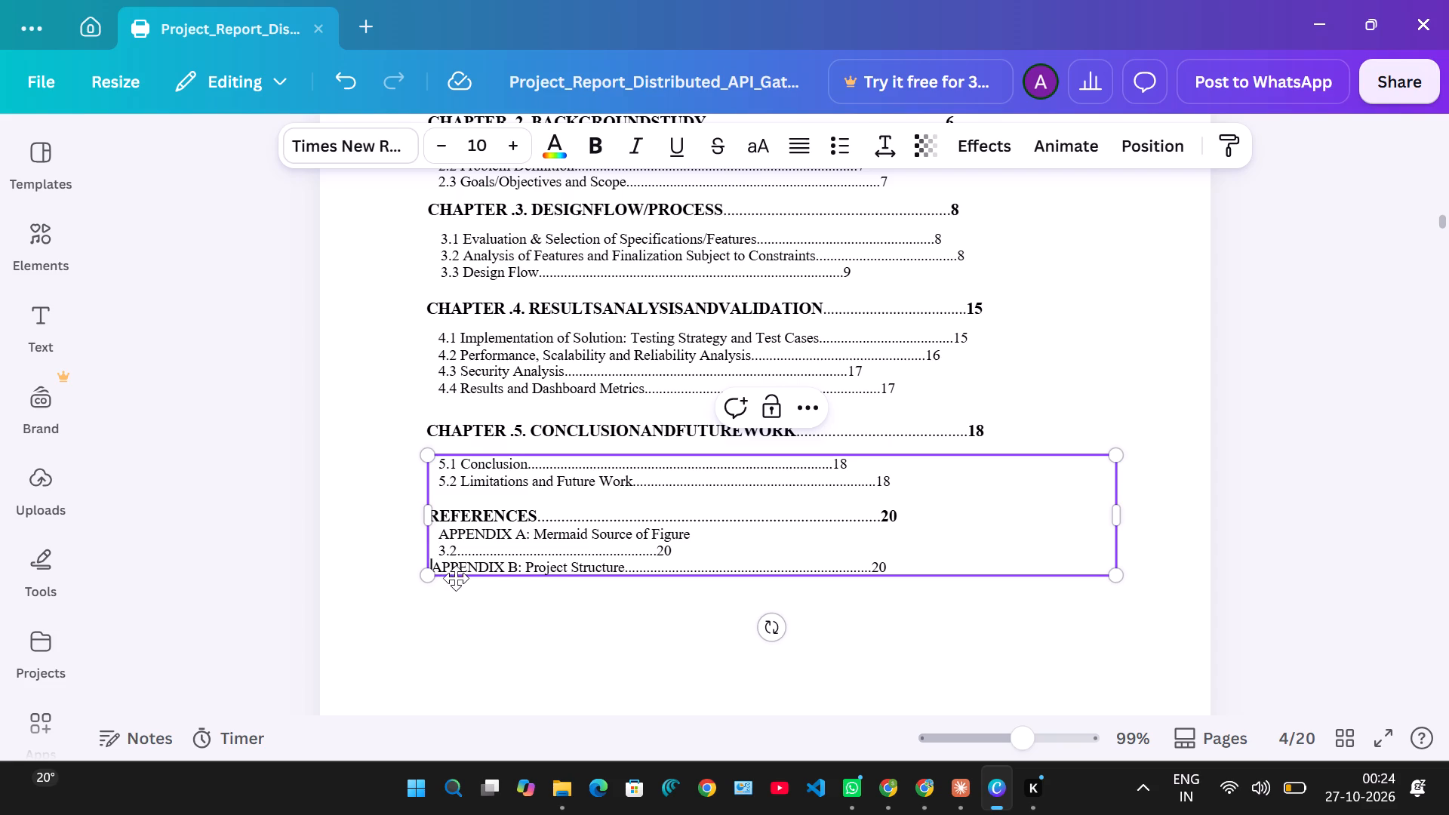
pyautogui.press('space')
pyautogui.press('space')
pyautogui.click(171, 566)
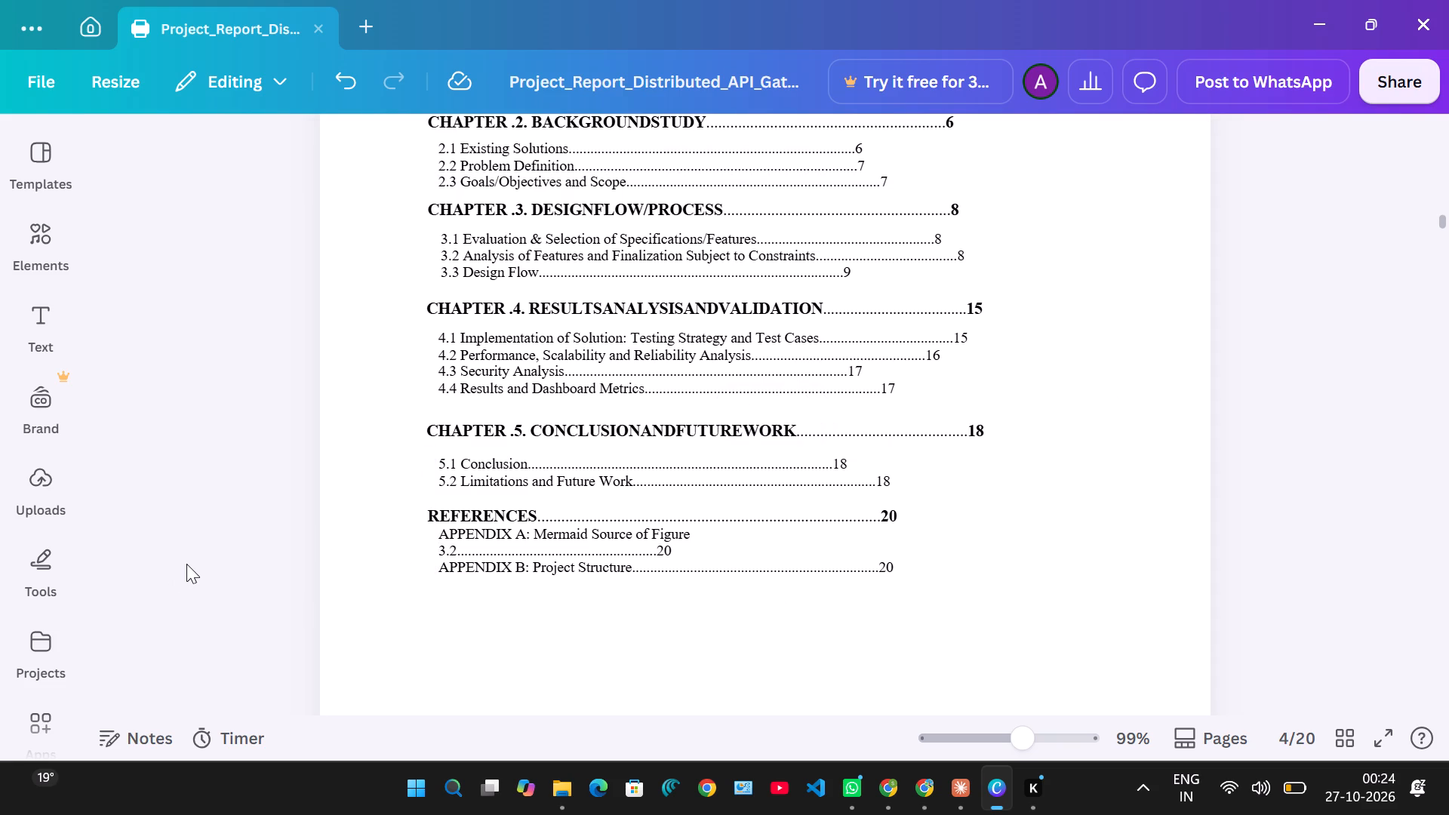
# Insert a blank line between the REFERENCES heading and the Appendix A entry in the table of contents.
pyautogui.doubleClick(901, 513)
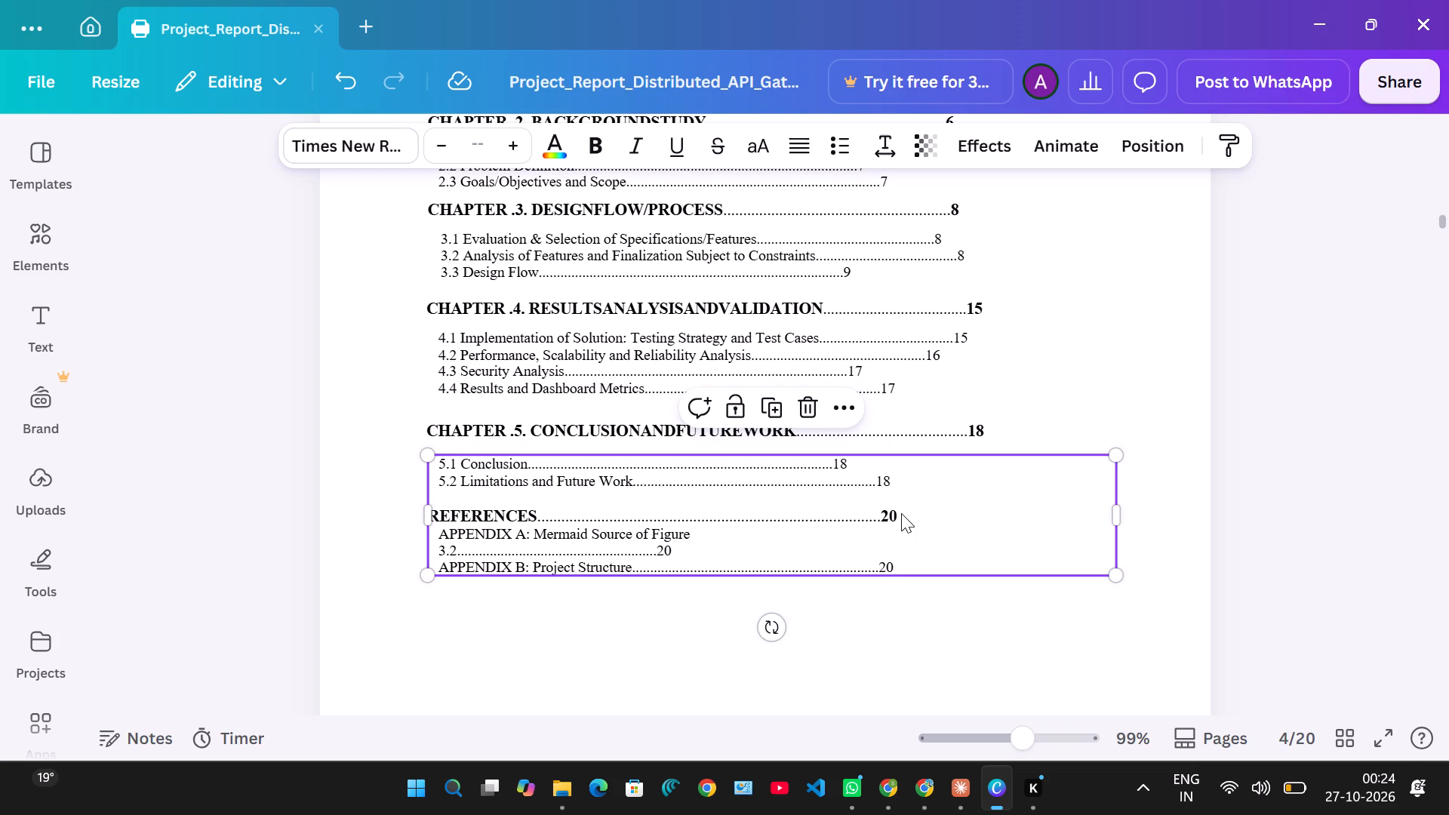
pyautogui.press('Return')
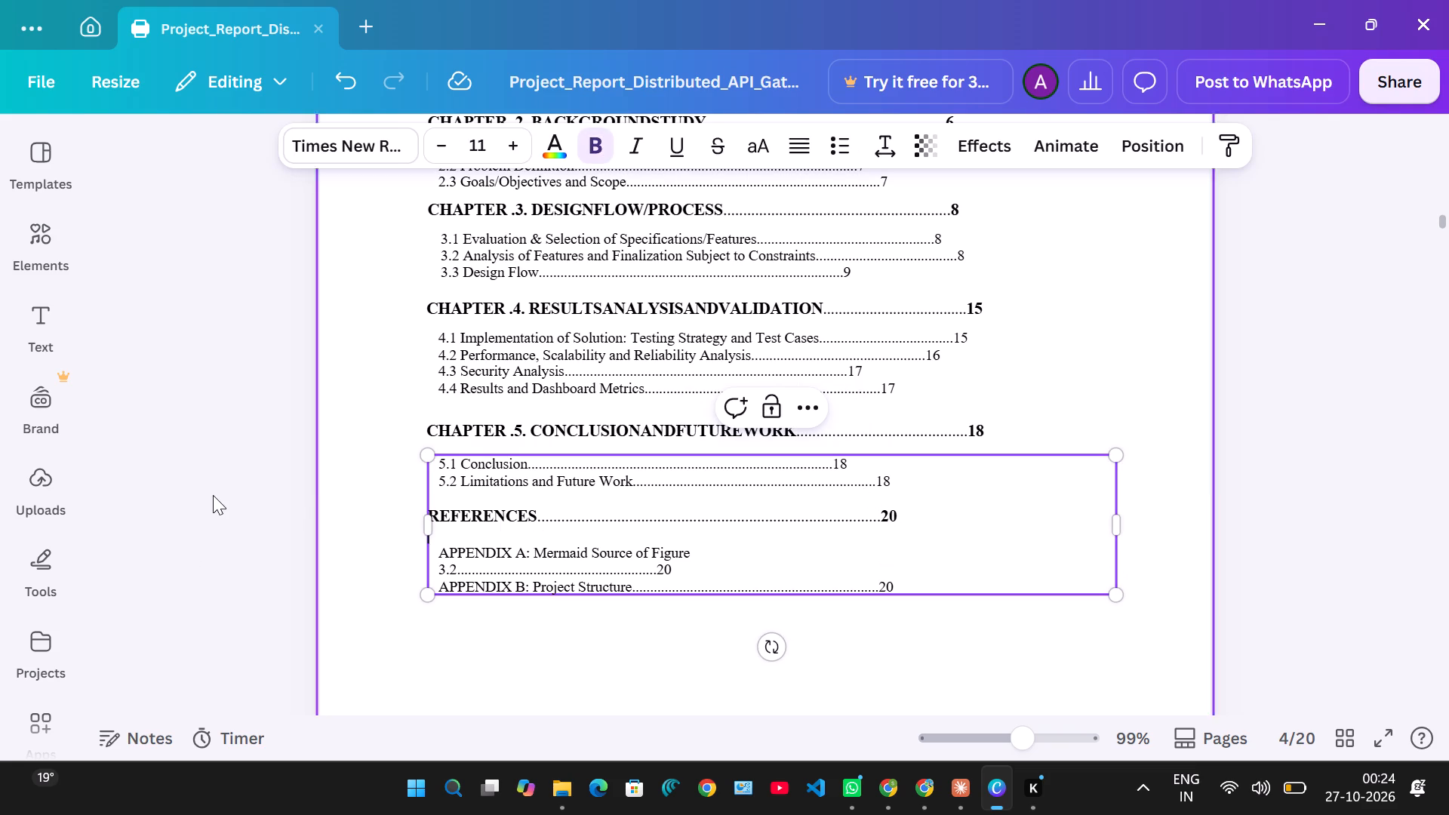
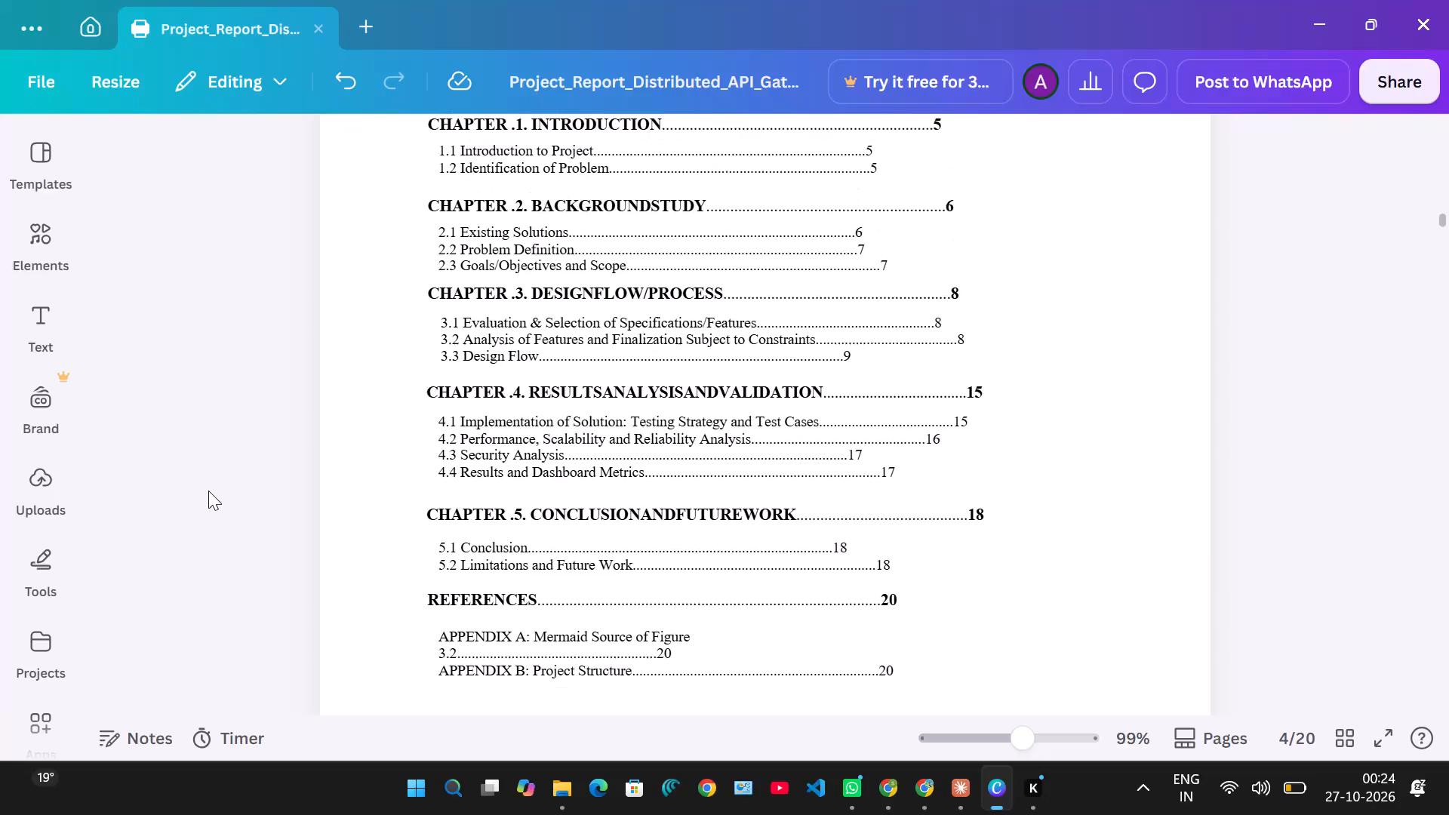
# Move the Chapter 5 heading and the text block beneath it slightly up the contents page to tighten the spacing below Chapter 4.
pyautogui.scroll(-1, 208, 491)
pyautogui.scroll(2, 208, 491)
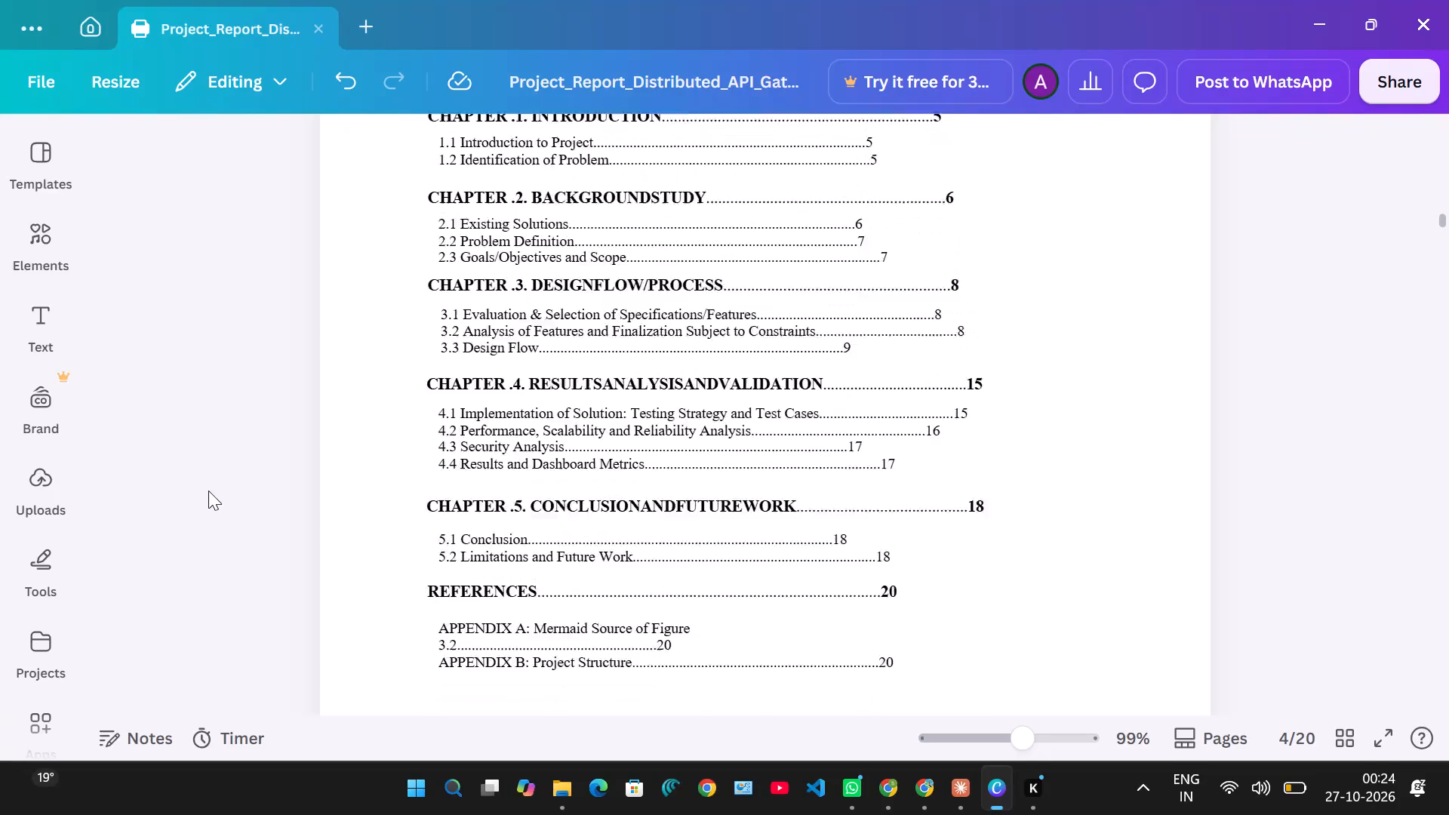
pyautogui.scroll(-2, 208, 491)
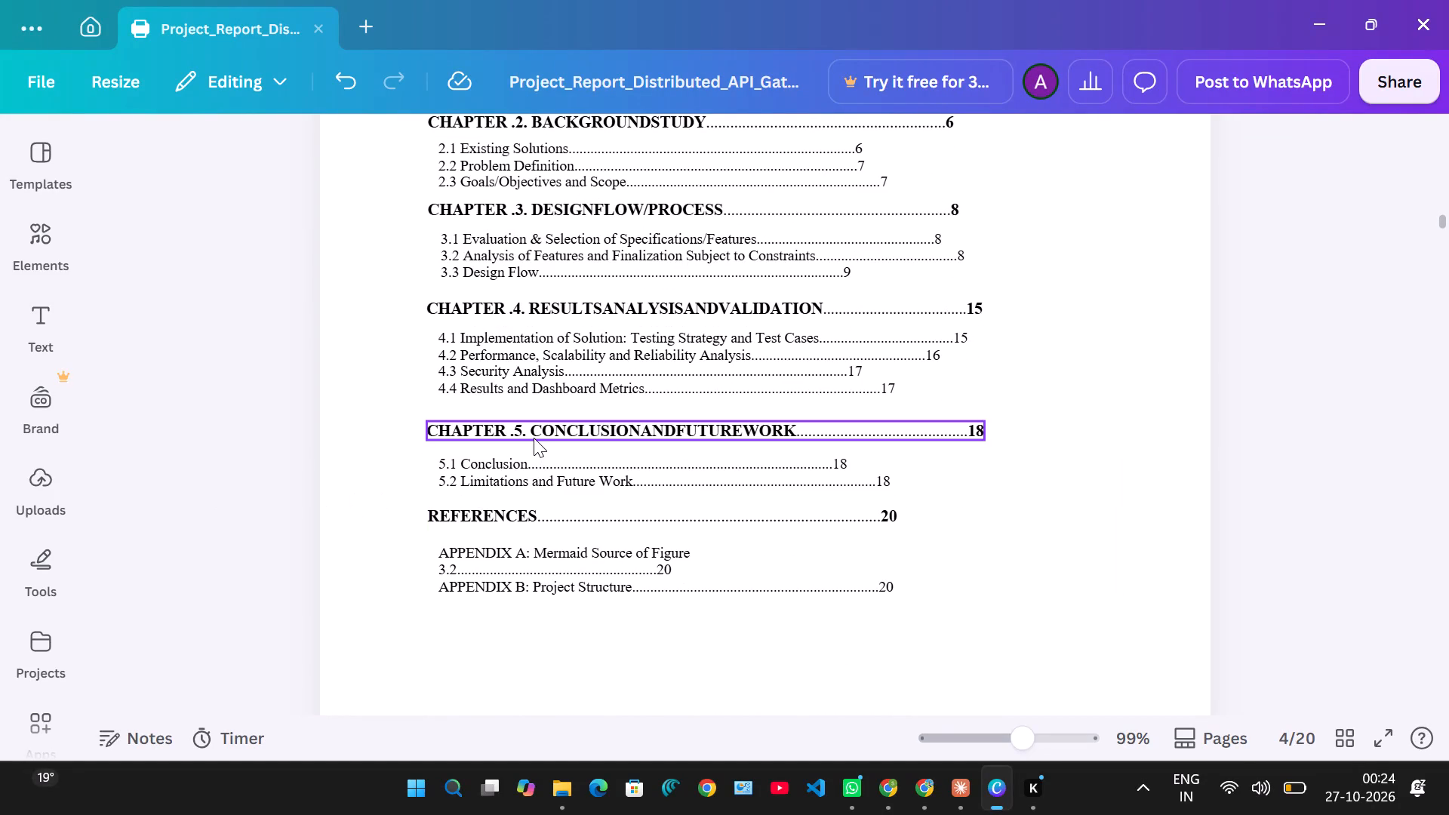
pyautogui.moveTo(534, 438); pyautogui.dragTo(536, 431)
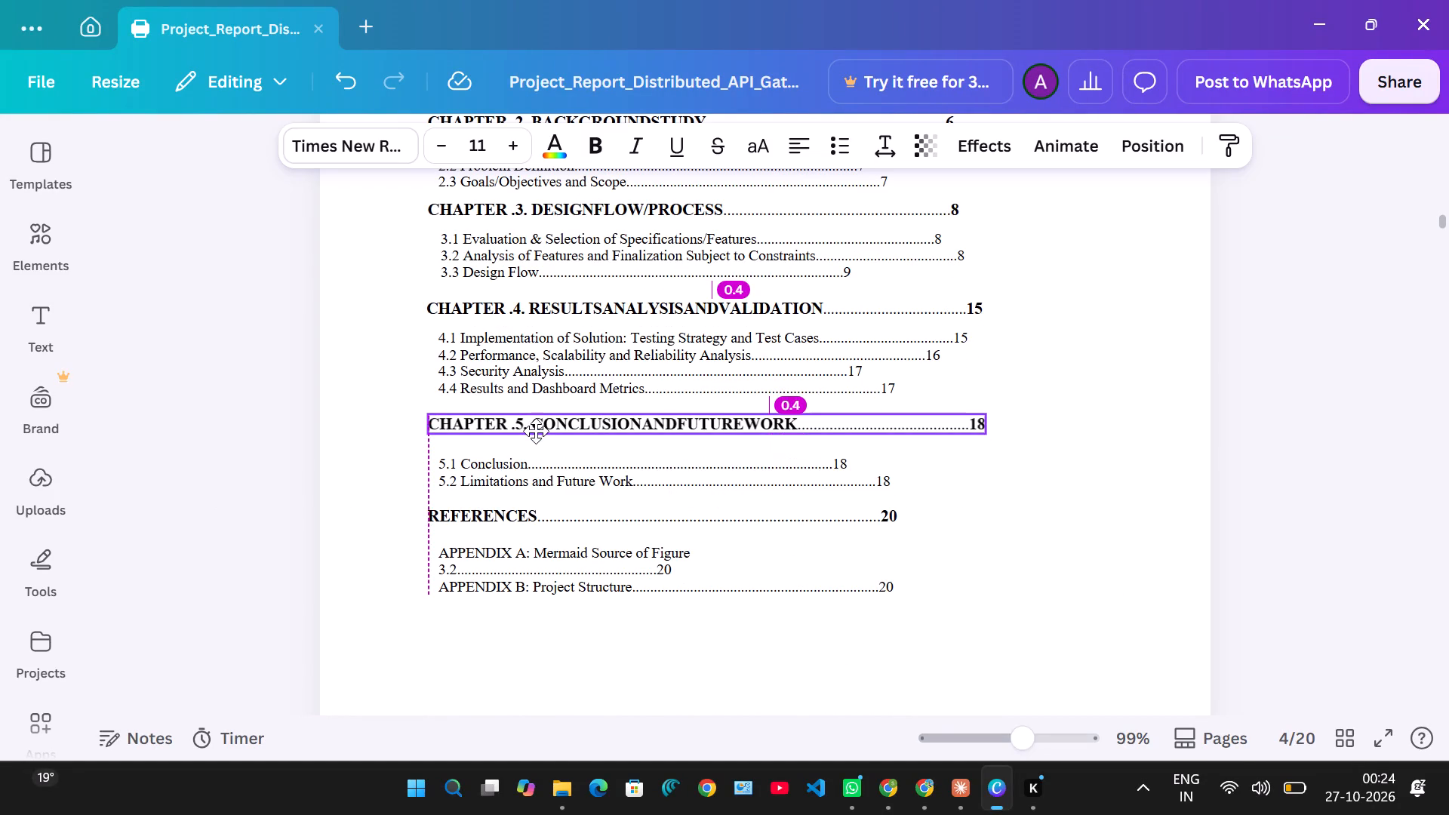
pyautogui.moveTo(536, 431); pyautogui.dragTo(534, 429)
pyautogui.moveTo(535, 464); pyautogui.dragTo(534, 457)
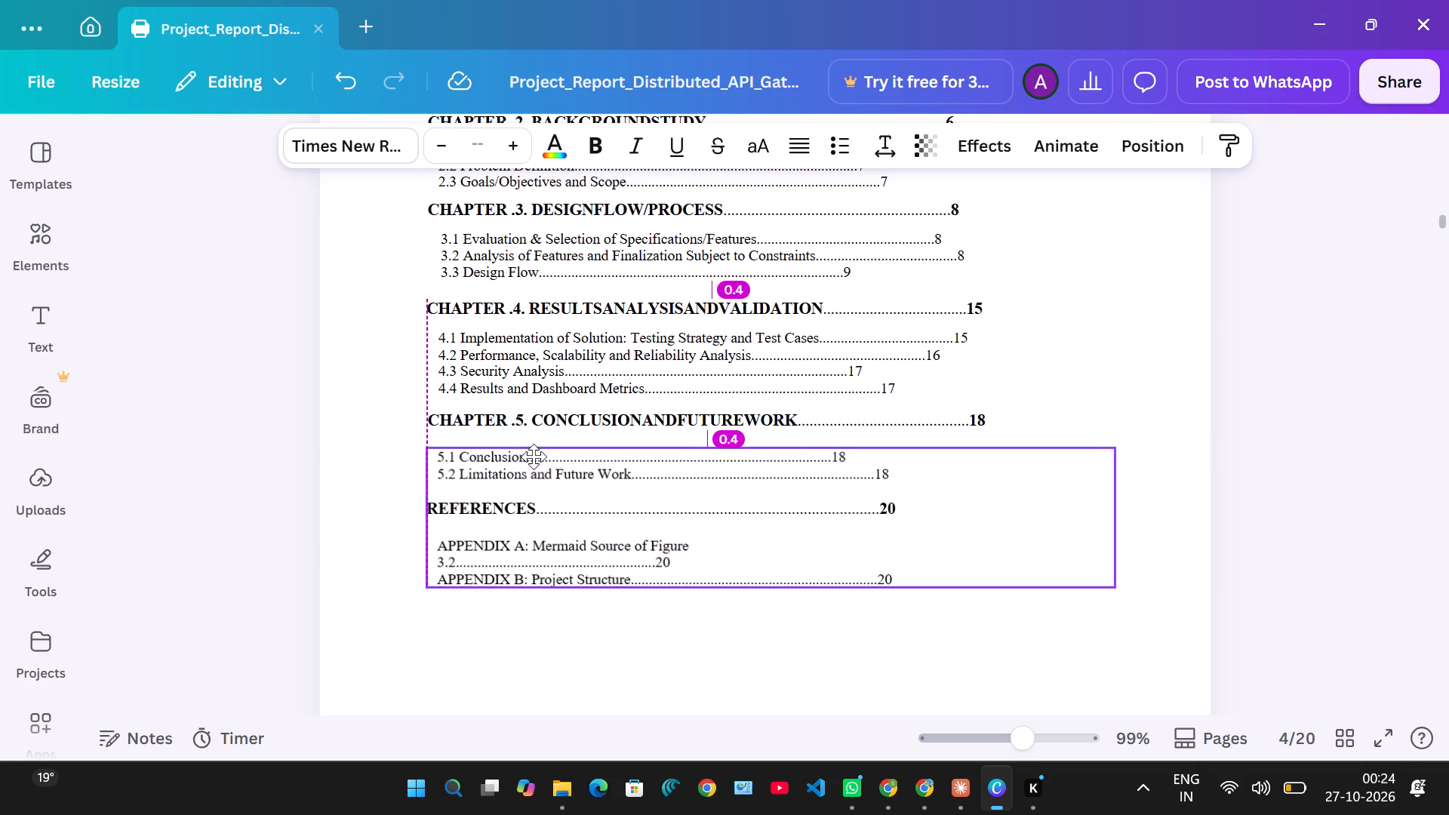
pyautogui.moveTo(534, 457); pyautogui.dragTo(534, 455)
pyautogui.click(202, 481)
# Review the layout of the finished contents page and the Chapter 1 and 2 text and tables on pages 5 to 7.
pyautogui.scroll(1, 202, 481)
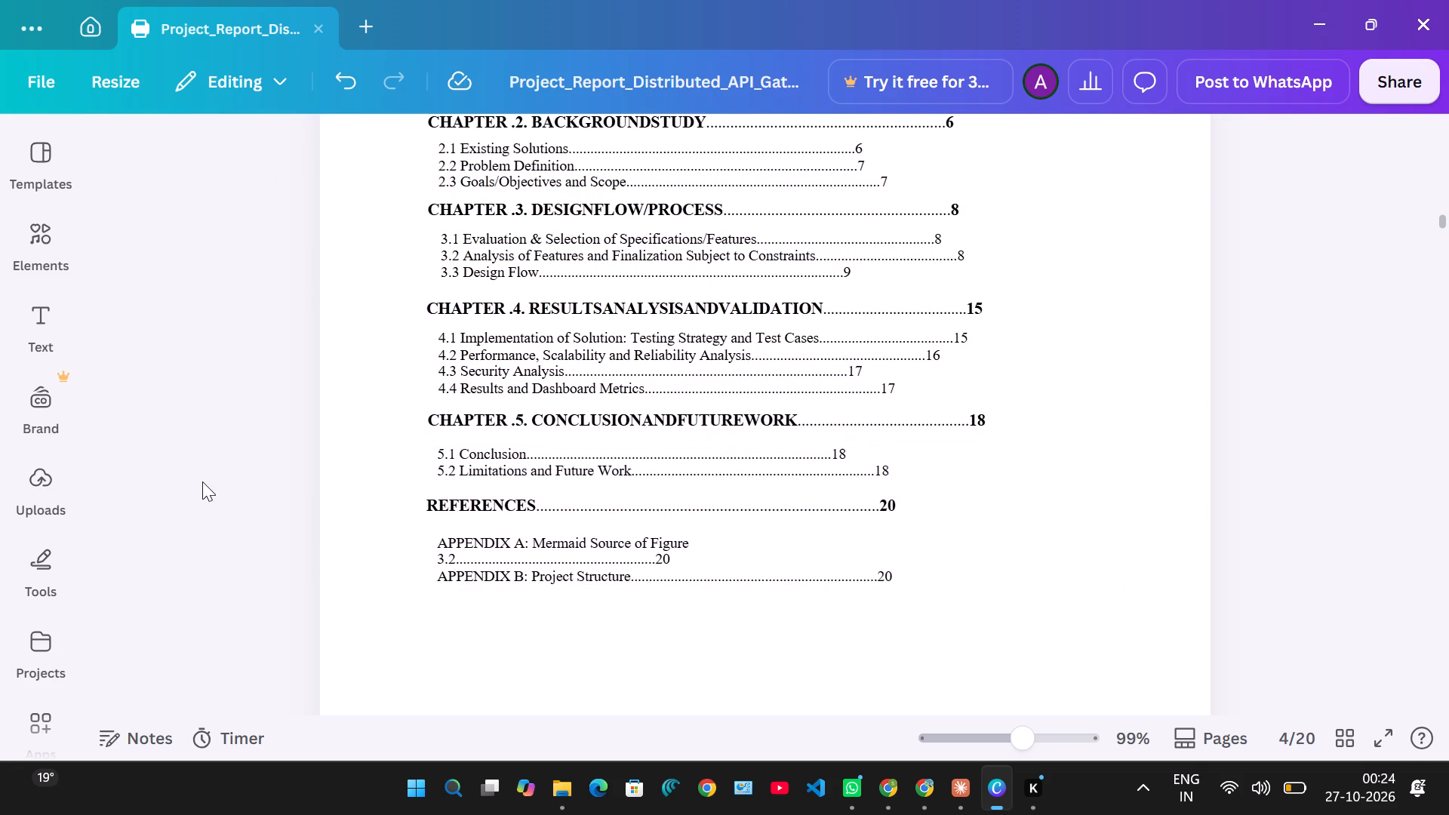
pyautogui.scroll(2, 202, 481)
pyautogui.scroll(-7, 202, 481)
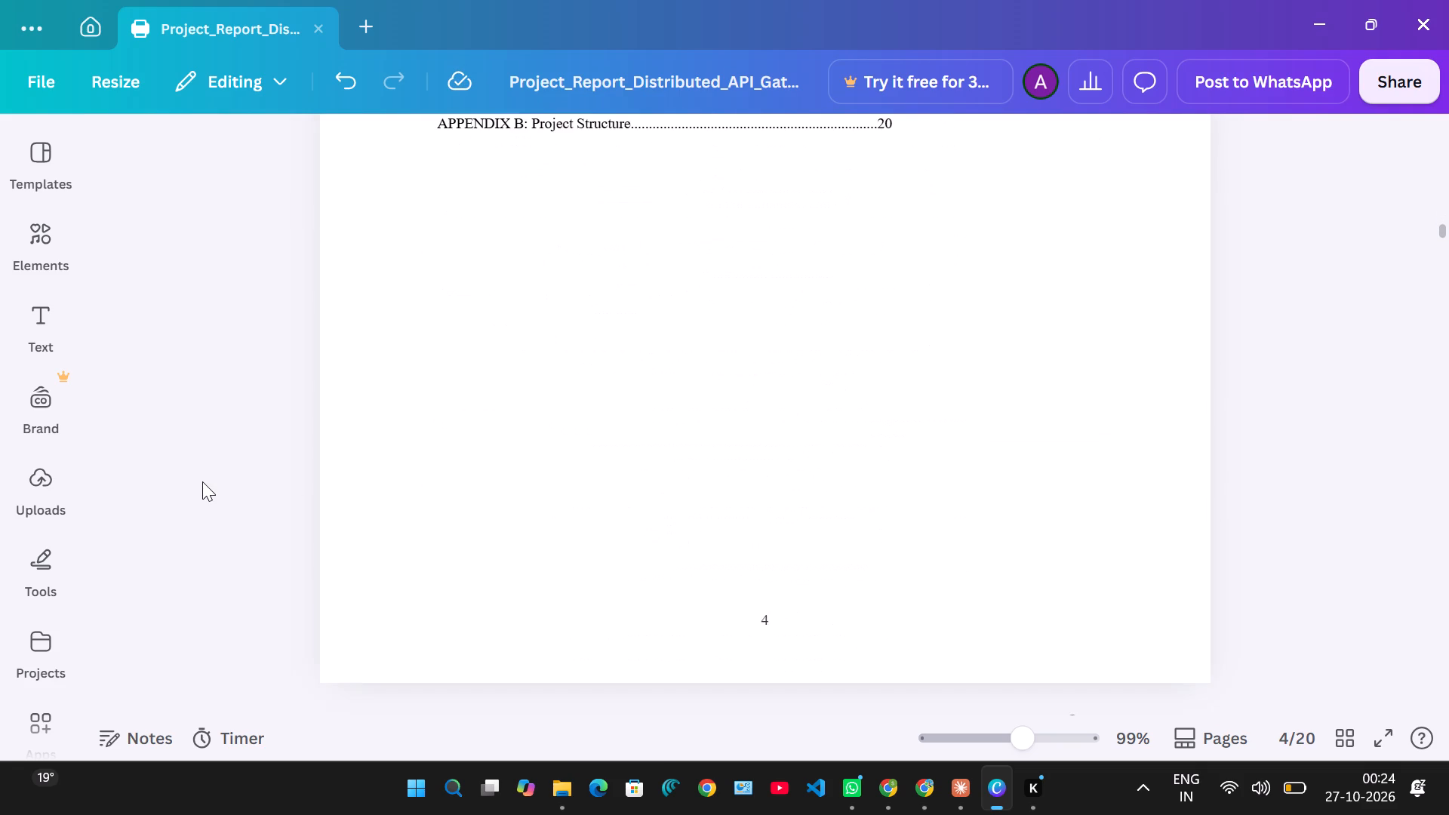
pyautogui.scroll(1, 202, 481)
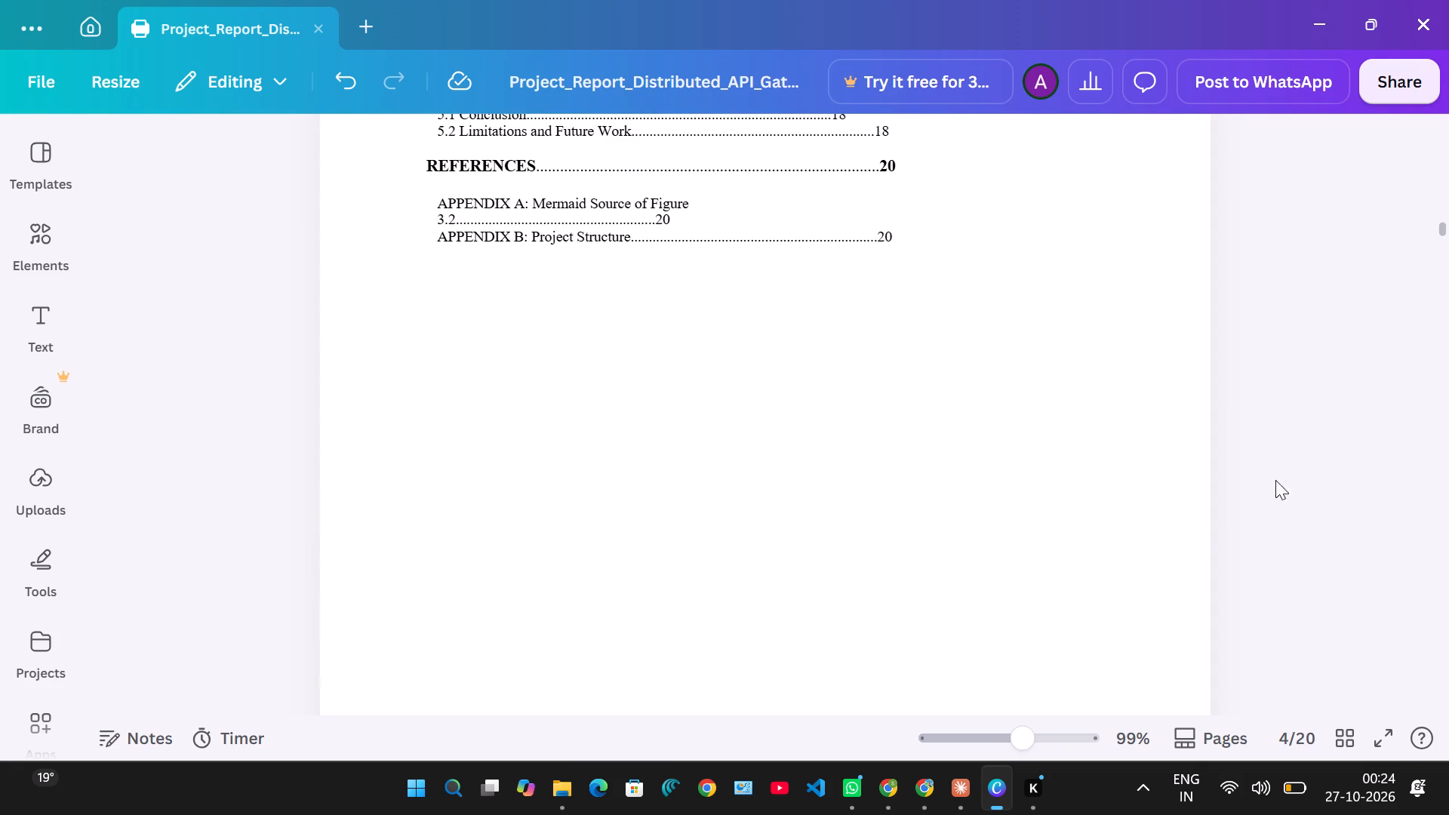
pyautogui.scroll(-8, 1340, 388)
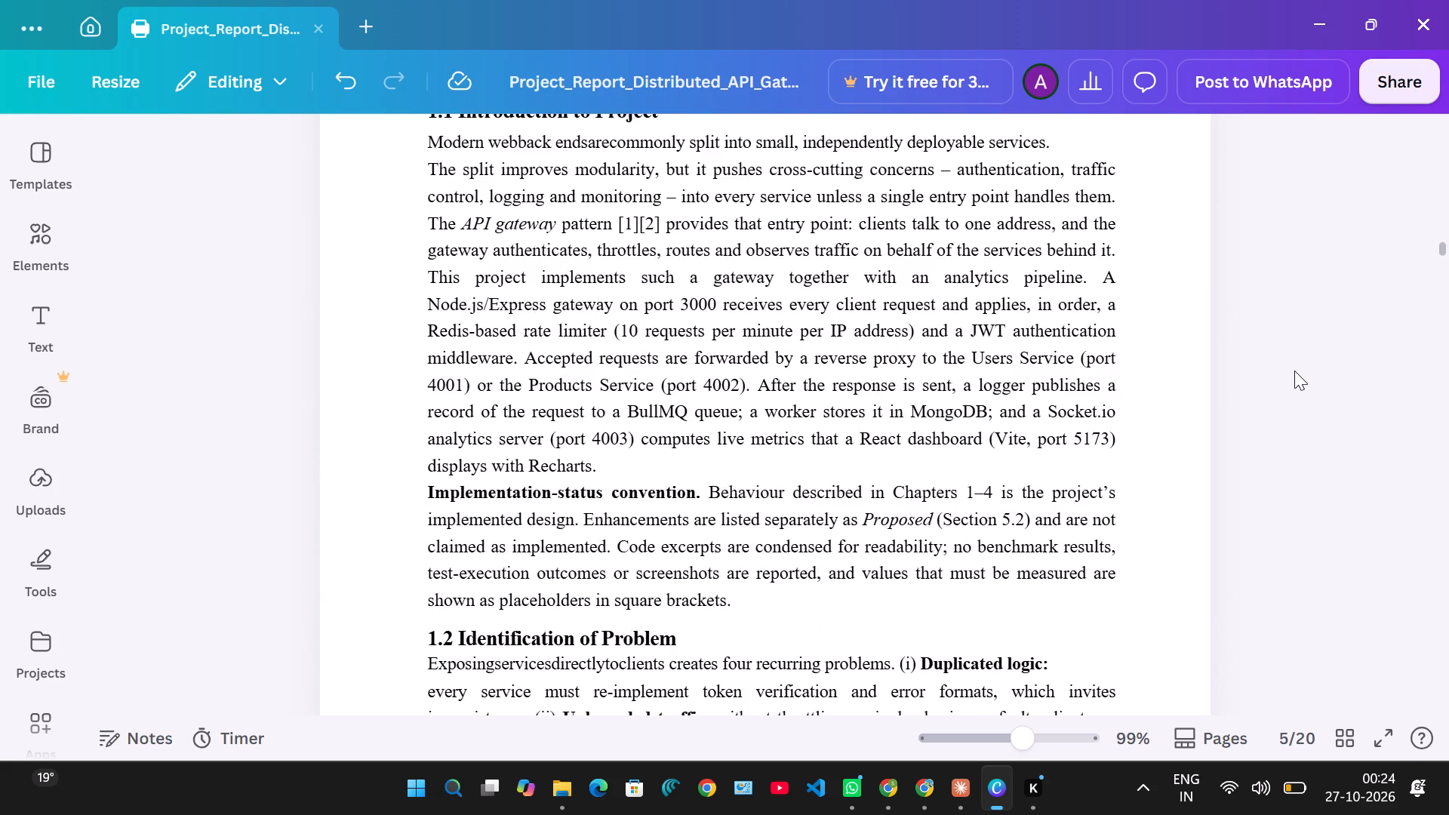
pyautogui.scroll(-3, 1404, 284)
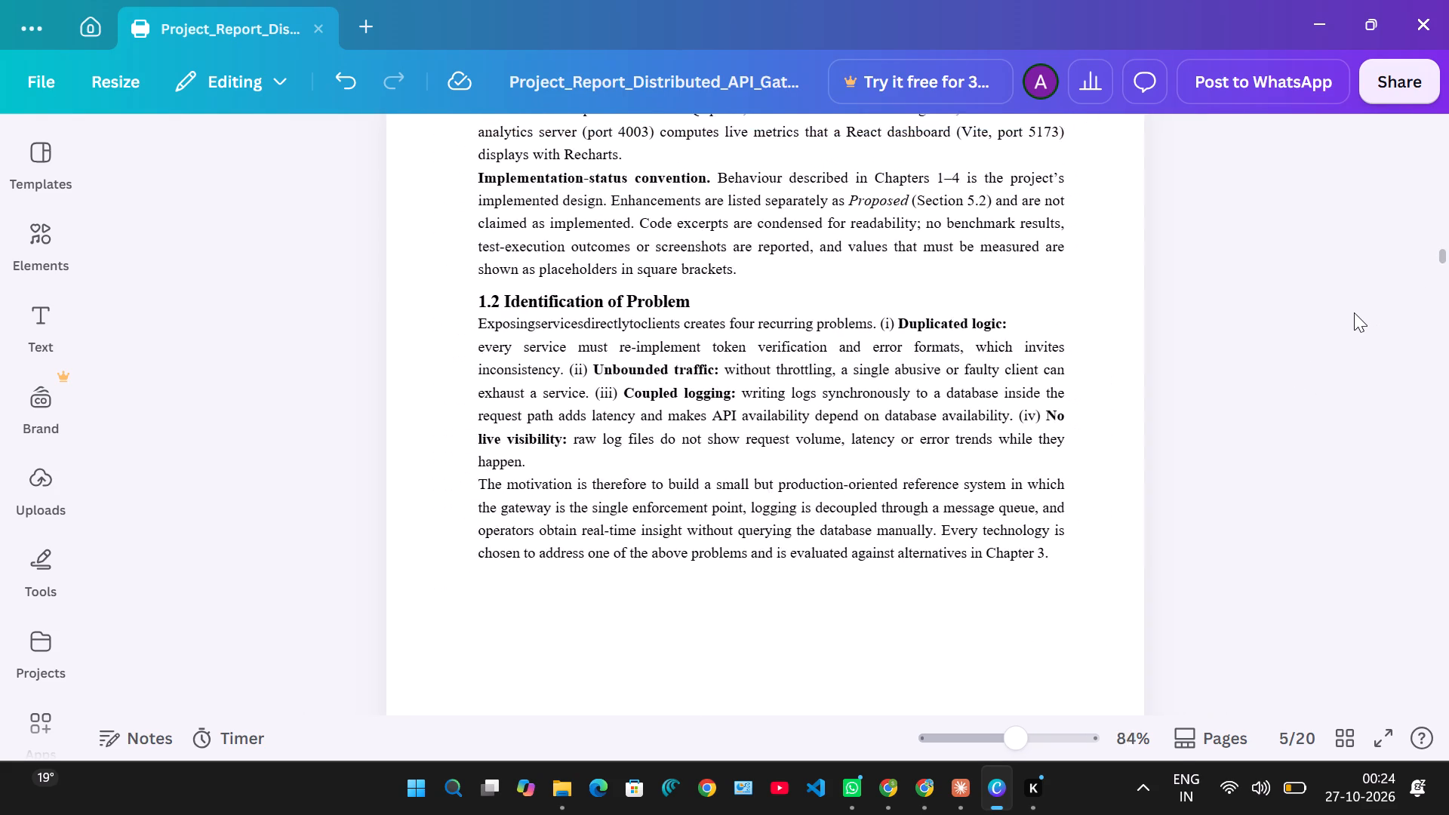
pyautogui.scroll(3, 1309, 308)
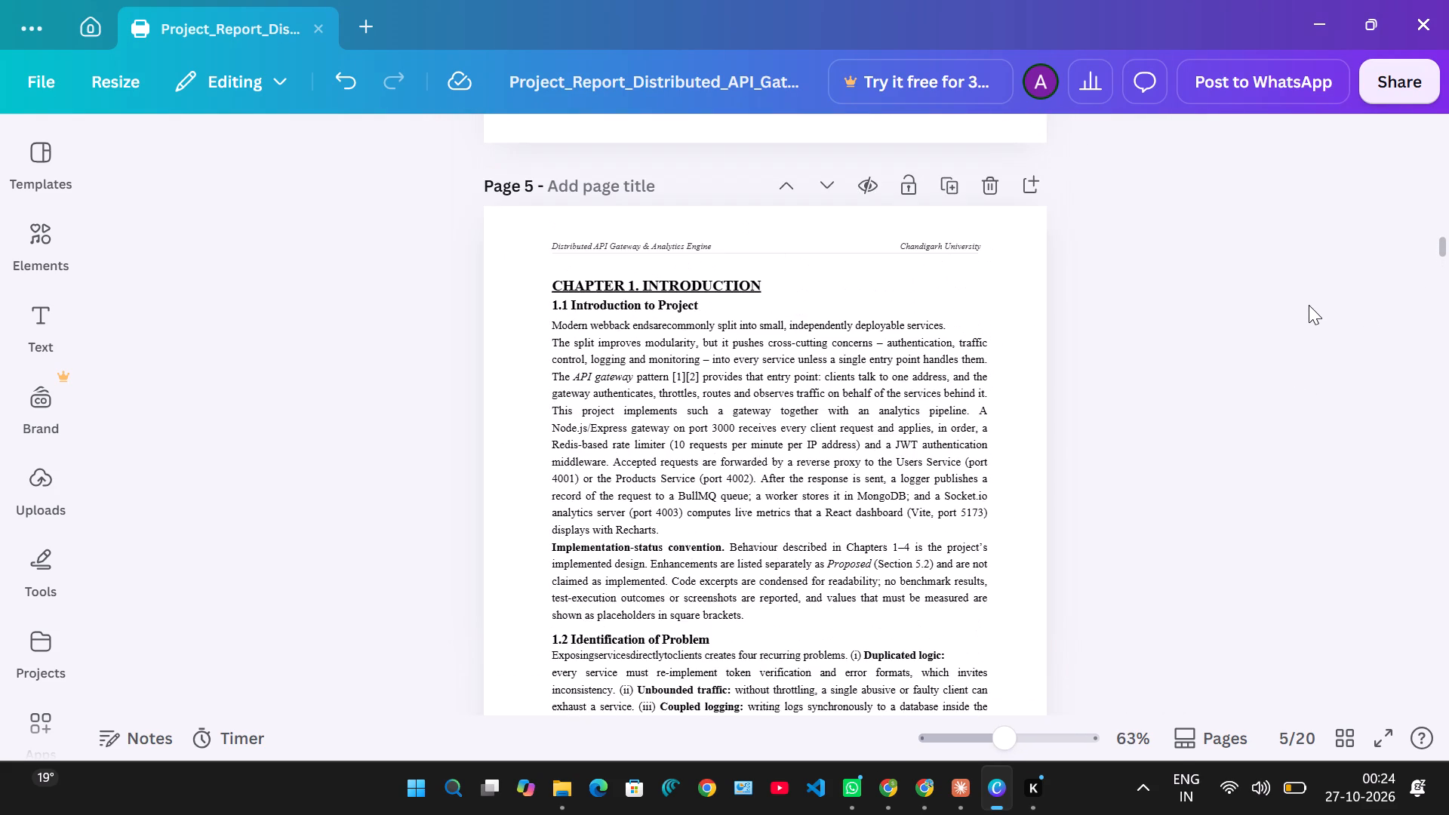
pyautogui.scroll(-8, 1309, 305)
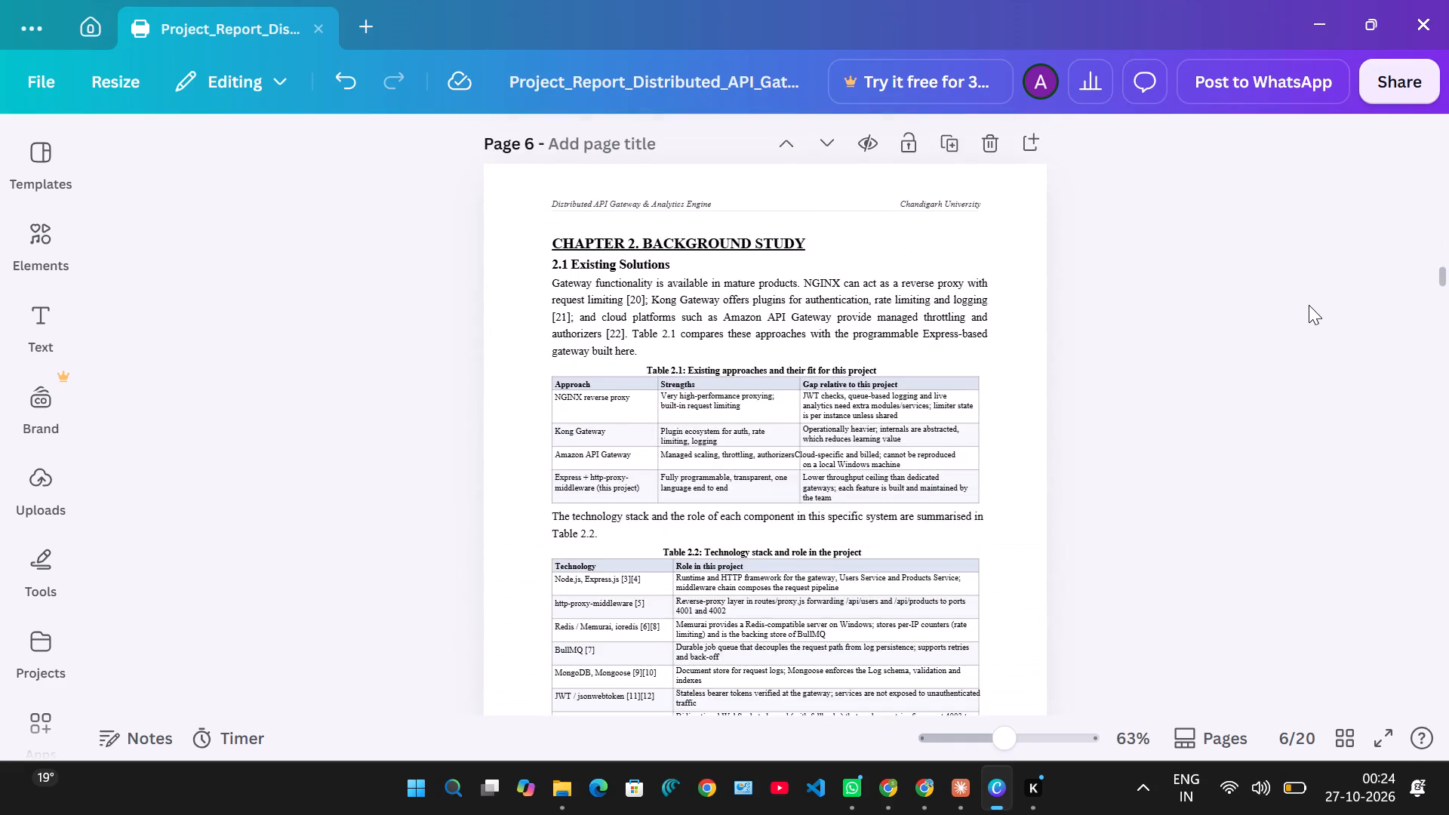
pyautogui.scroll(-3, 1309, 305)
pyautogui.scroll(3, 1309, 305)
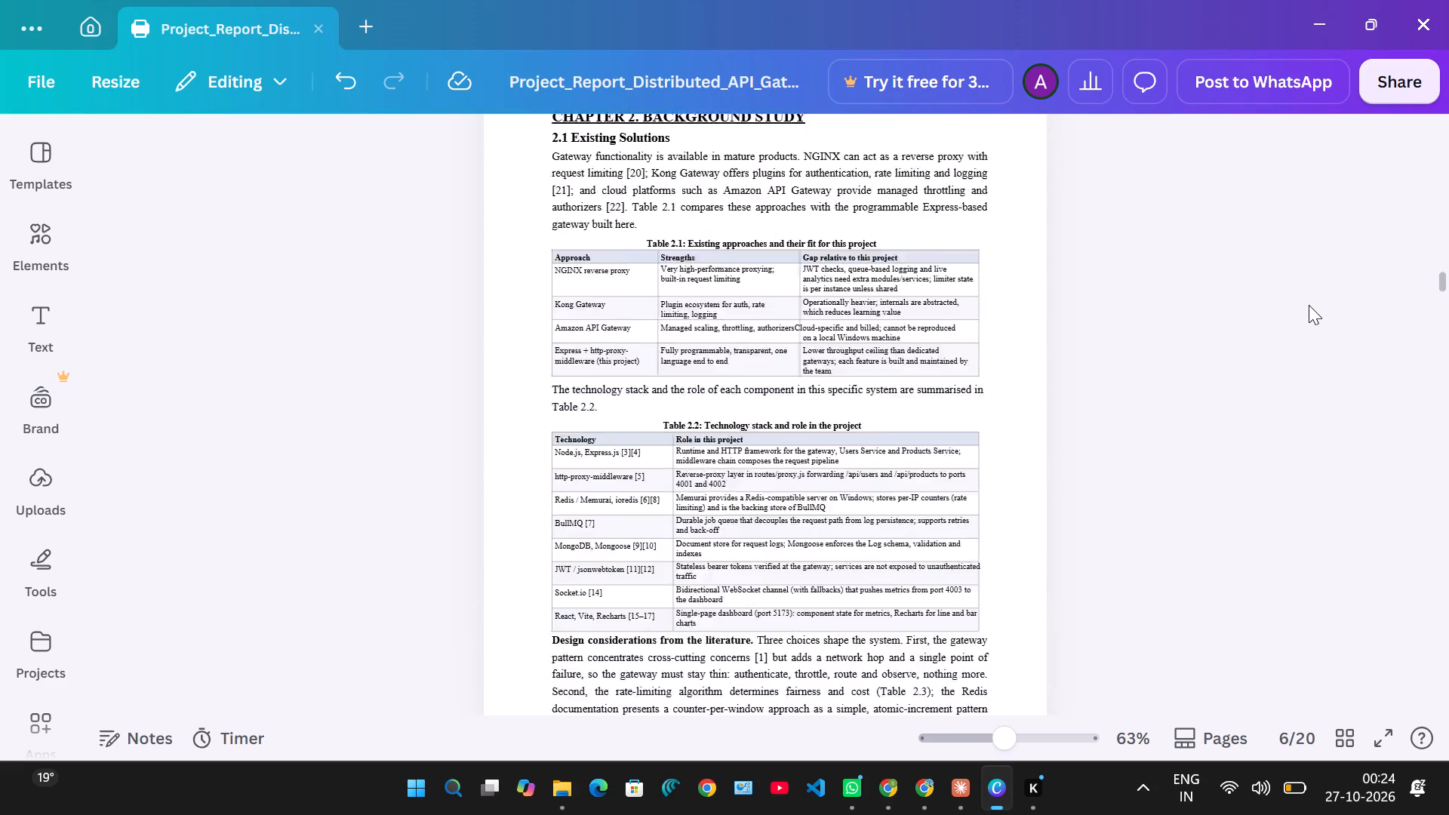
pyautogui.scroll(-10, 1309, 305)
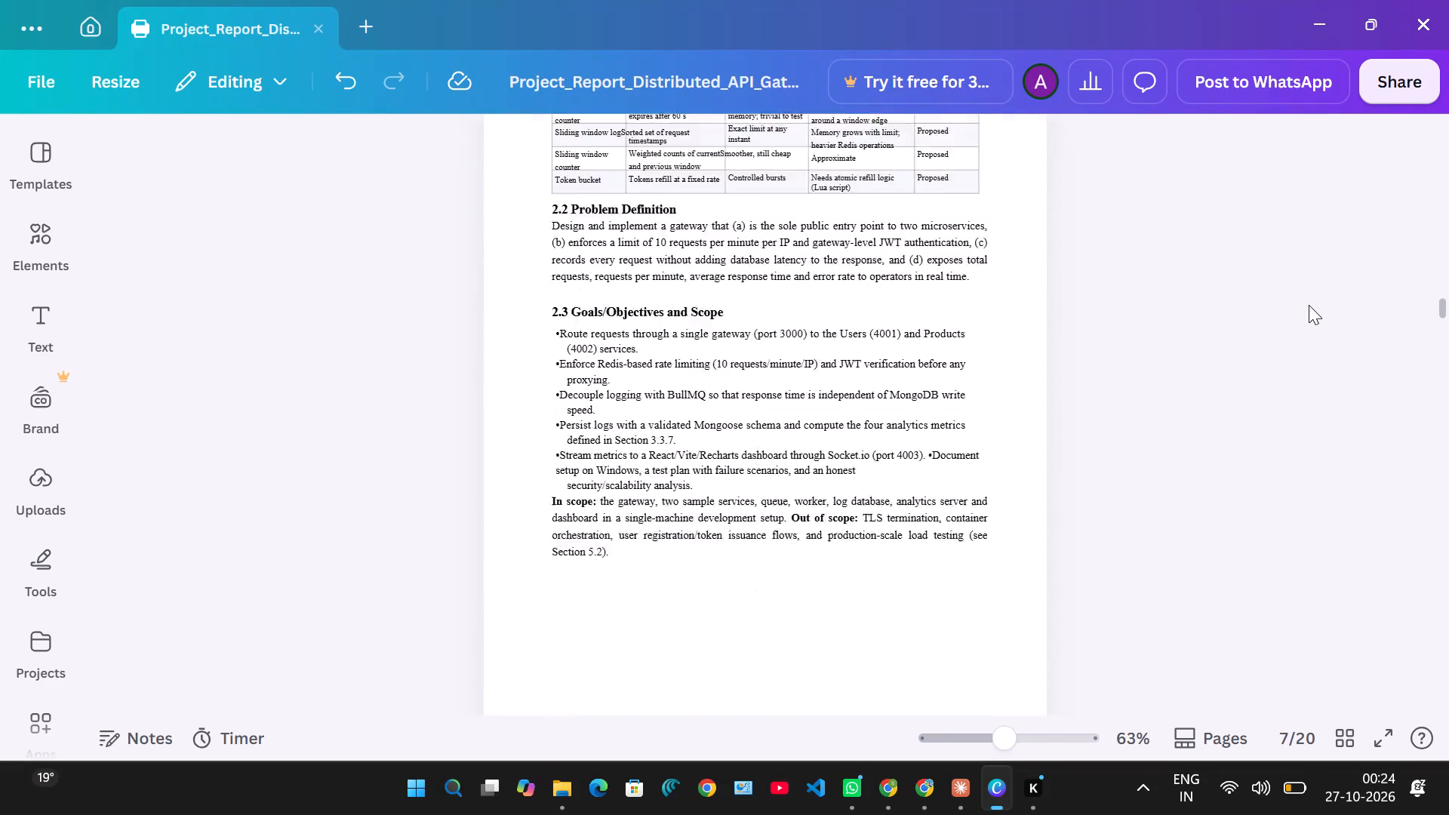
pyautogui.scroll(1, 1291, 305)
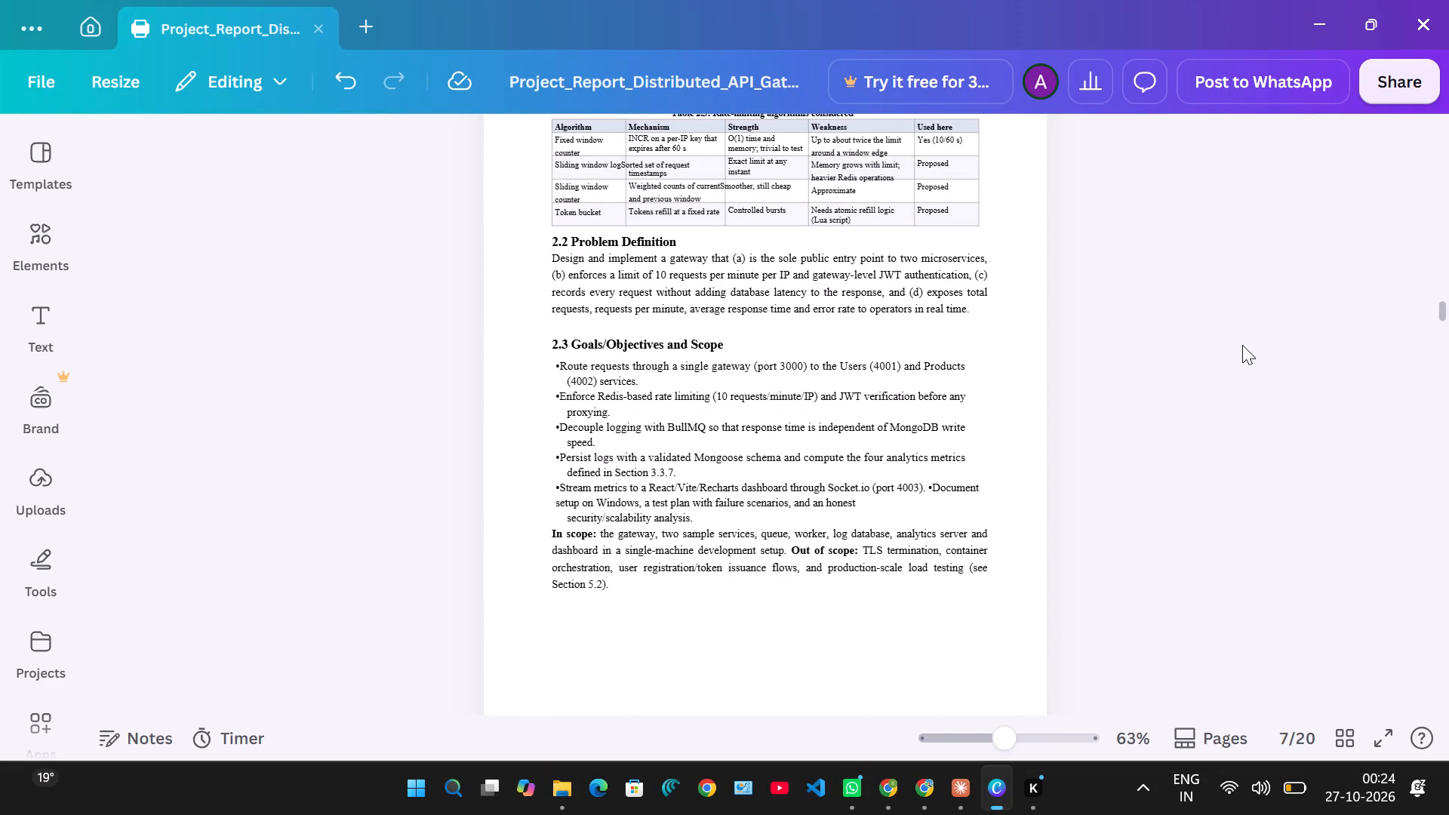
pyautogui.scroll(-2, 1235, 391)
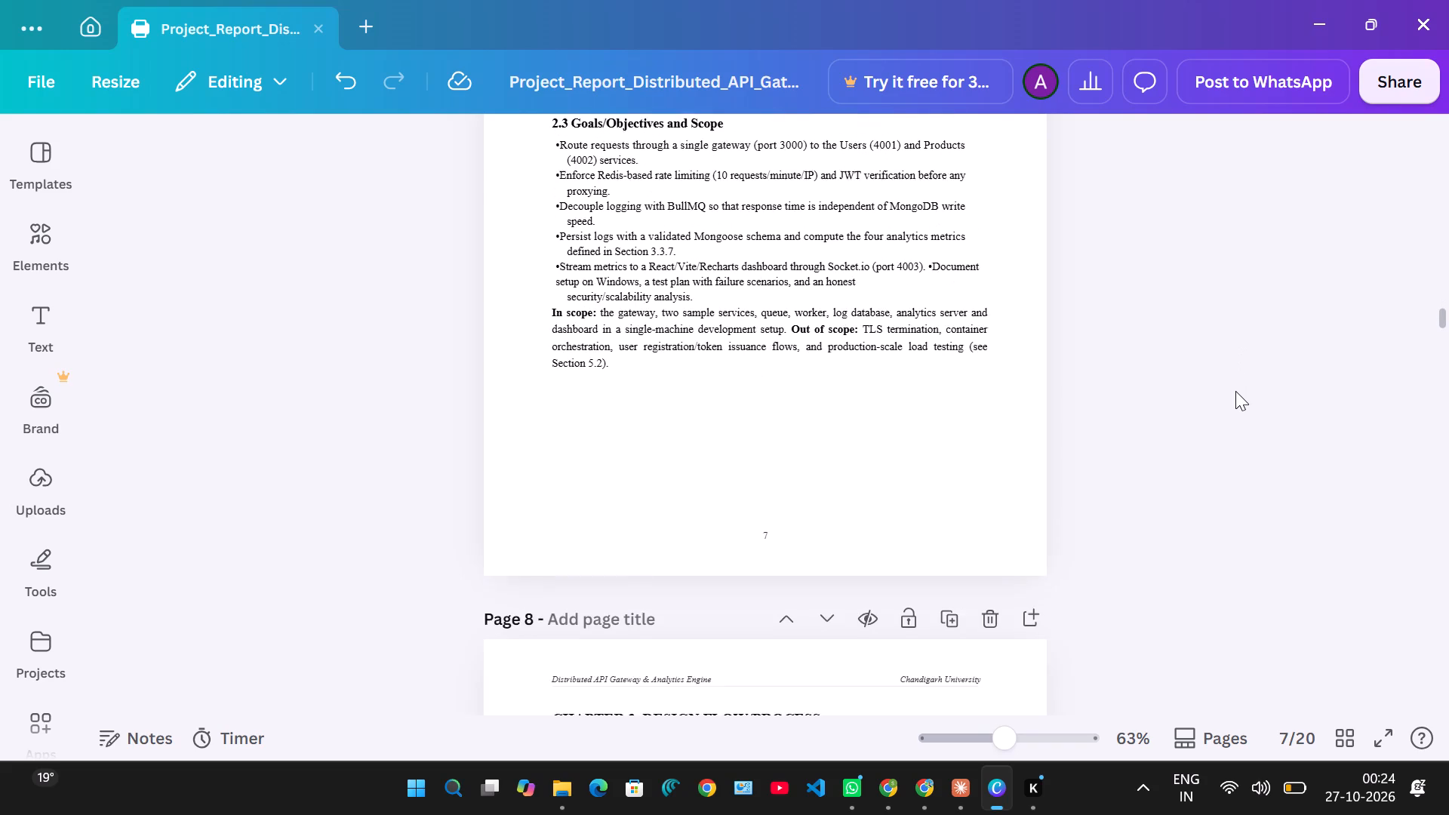
pyautogui.scroll(-2, 1235, 391)
# Move the "In scope" paragraph on page 7 slightly down, leaving a small gap below the bulleted objectives.
pyautogui.scroll(2, 1227, 384)
pyautogui.moveTo(697, 325); pyautogui.dragTo(695, 337)
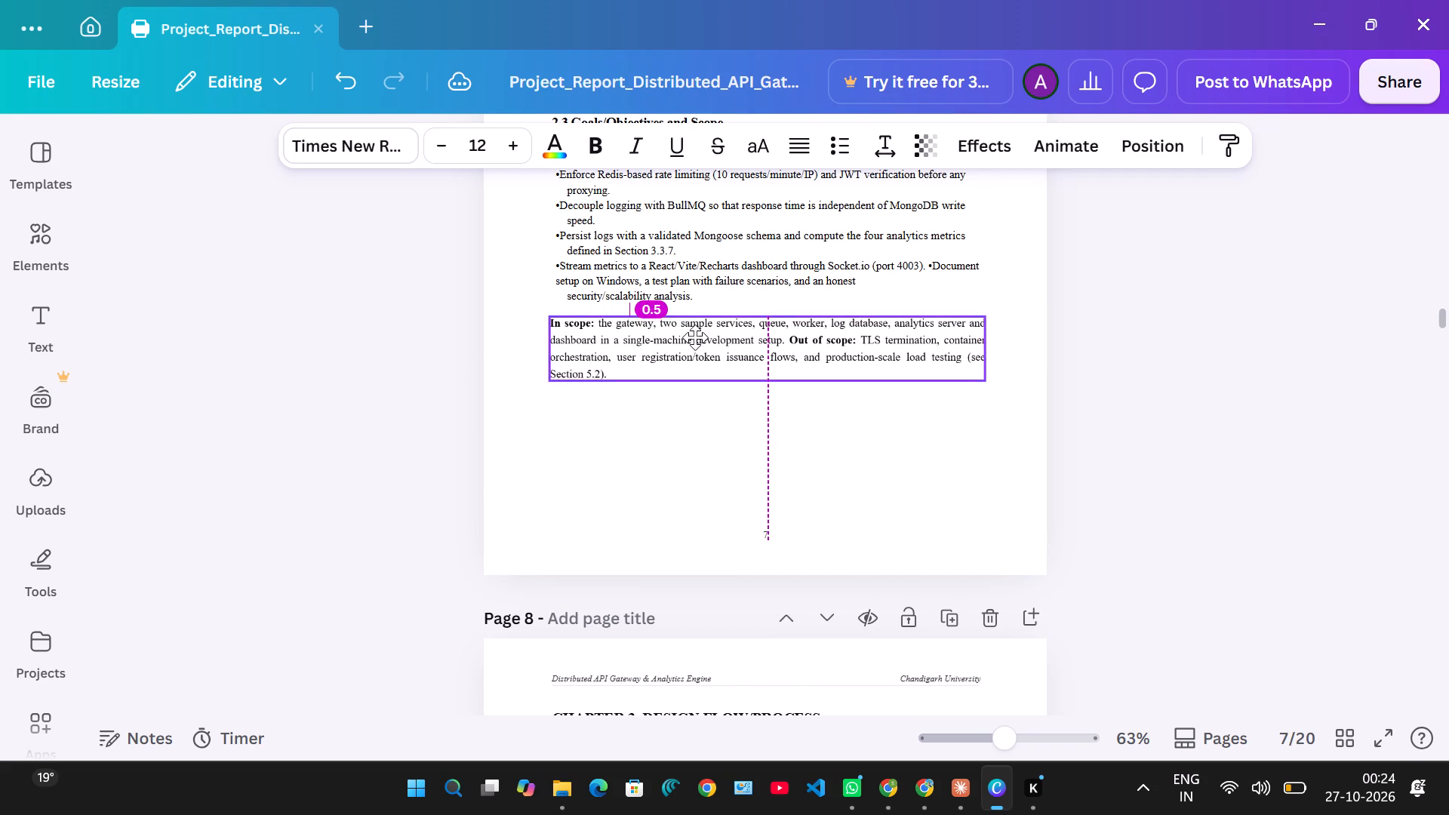
pyautogui.moveTo(695, 337); pyautogui.dragTo(709, 338)
pyautogui.click(1097, 284)
pyautogui.moveTo(928, 349); pyautogui.dragTo(913, 353)
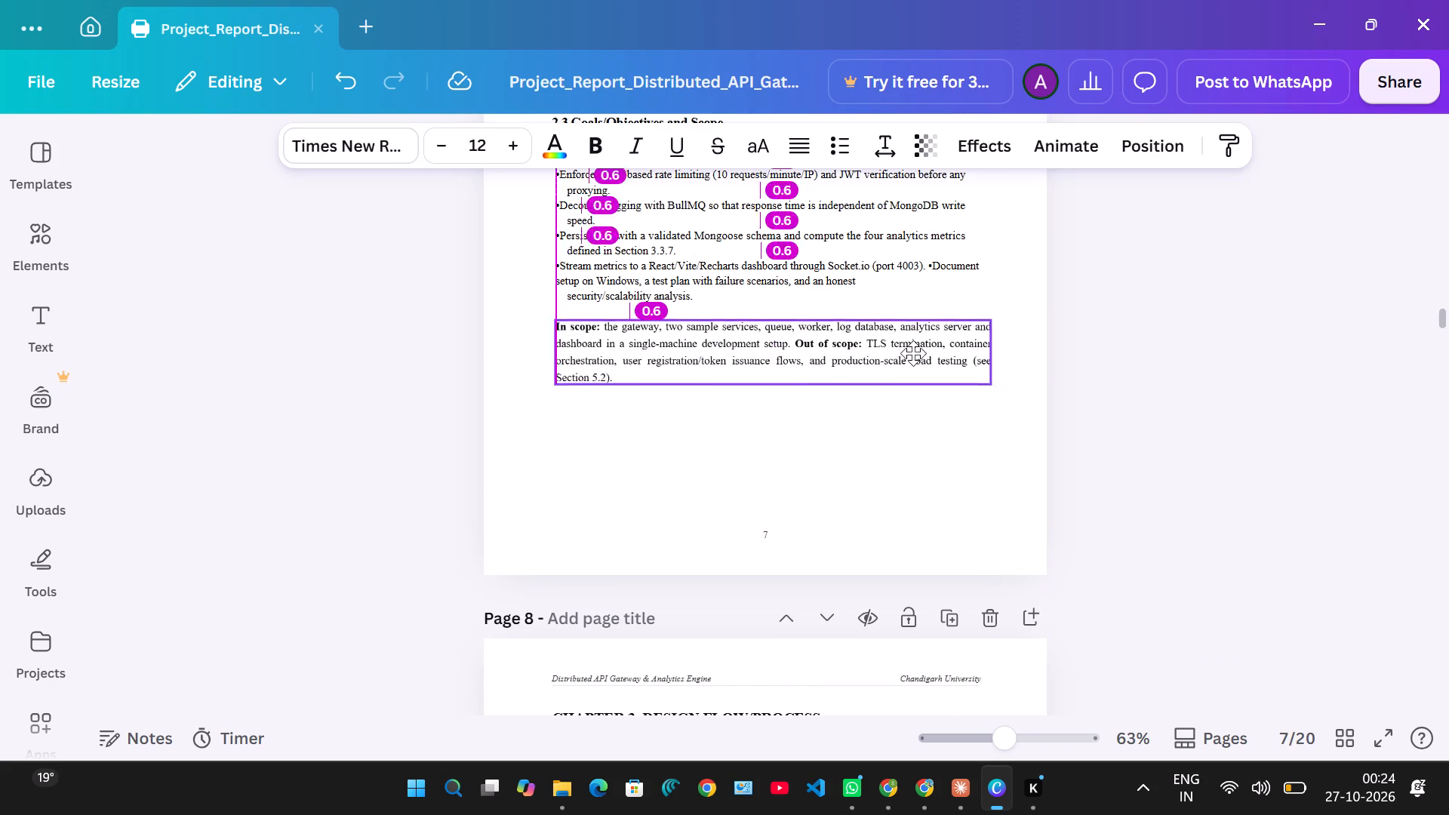
pyautogui.moveTo(913, 353); pyautogui.dragTo(915, 349)
pyautogui.click(1146, 297)
# Review the Chapter 3 requirements tables, architecture figure, request lifecycle text and backend code blocks on pages 8 to 10.
pyautogui.scroll(-6, 1146, 297)
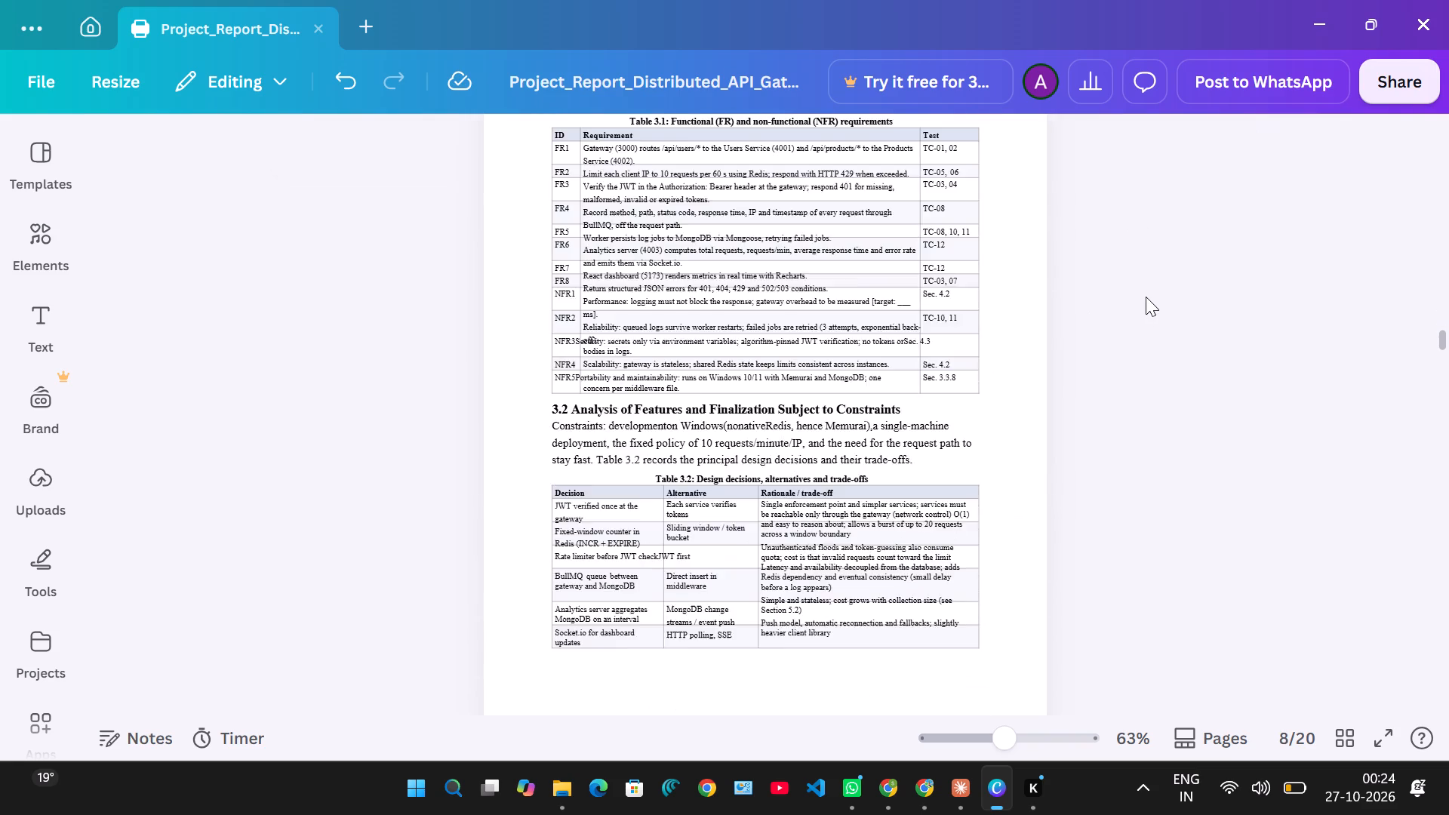
pyautogui.scroll(2, 1146, 297)
pyautogui.scroll(-11, 1146, 297)
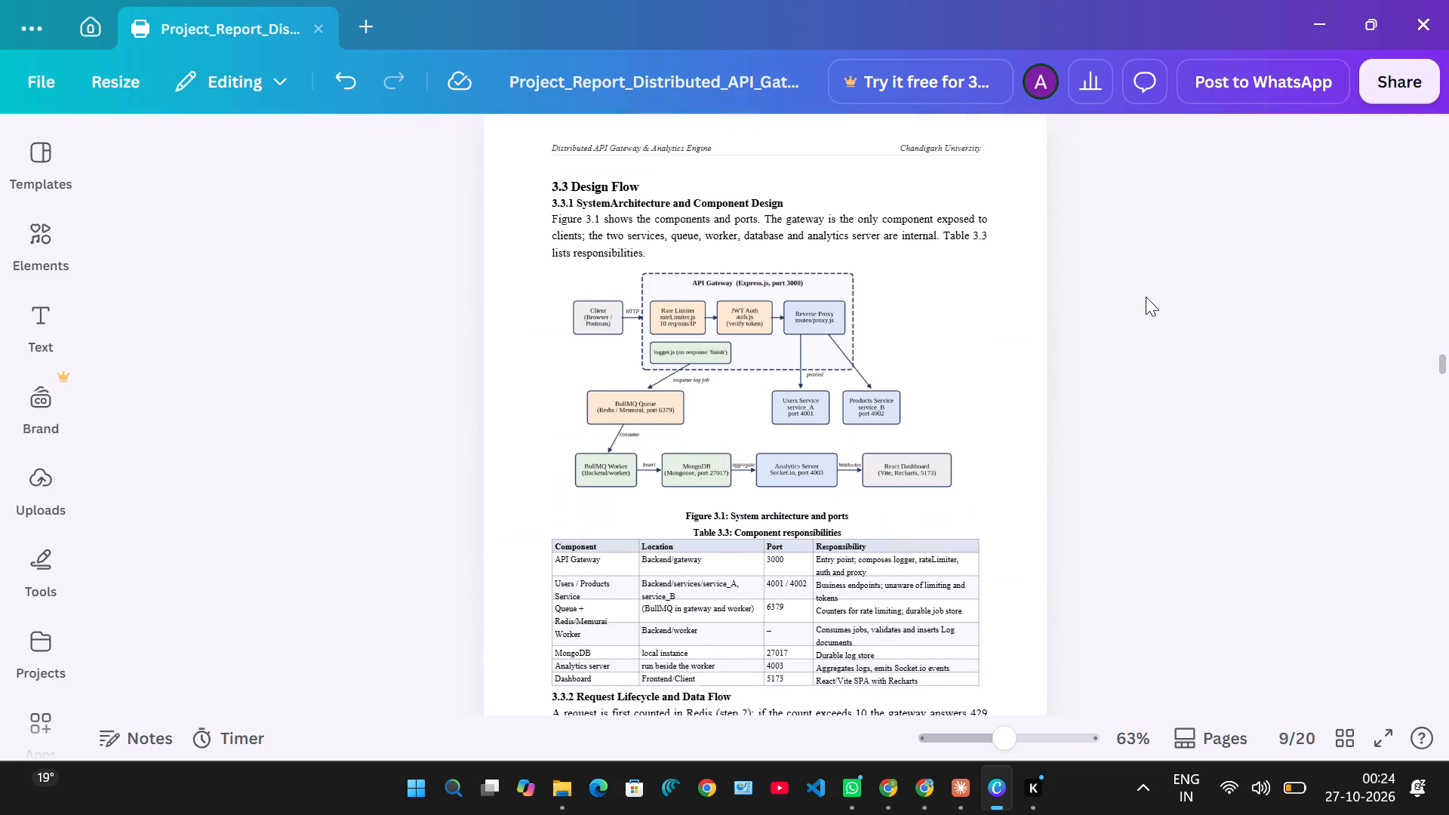
pyautogui.scroll(2, 1146, 297)
pyautogui.scroll(-1, 1146, 297)
pyautogui.scroll(2, 1146, 297)
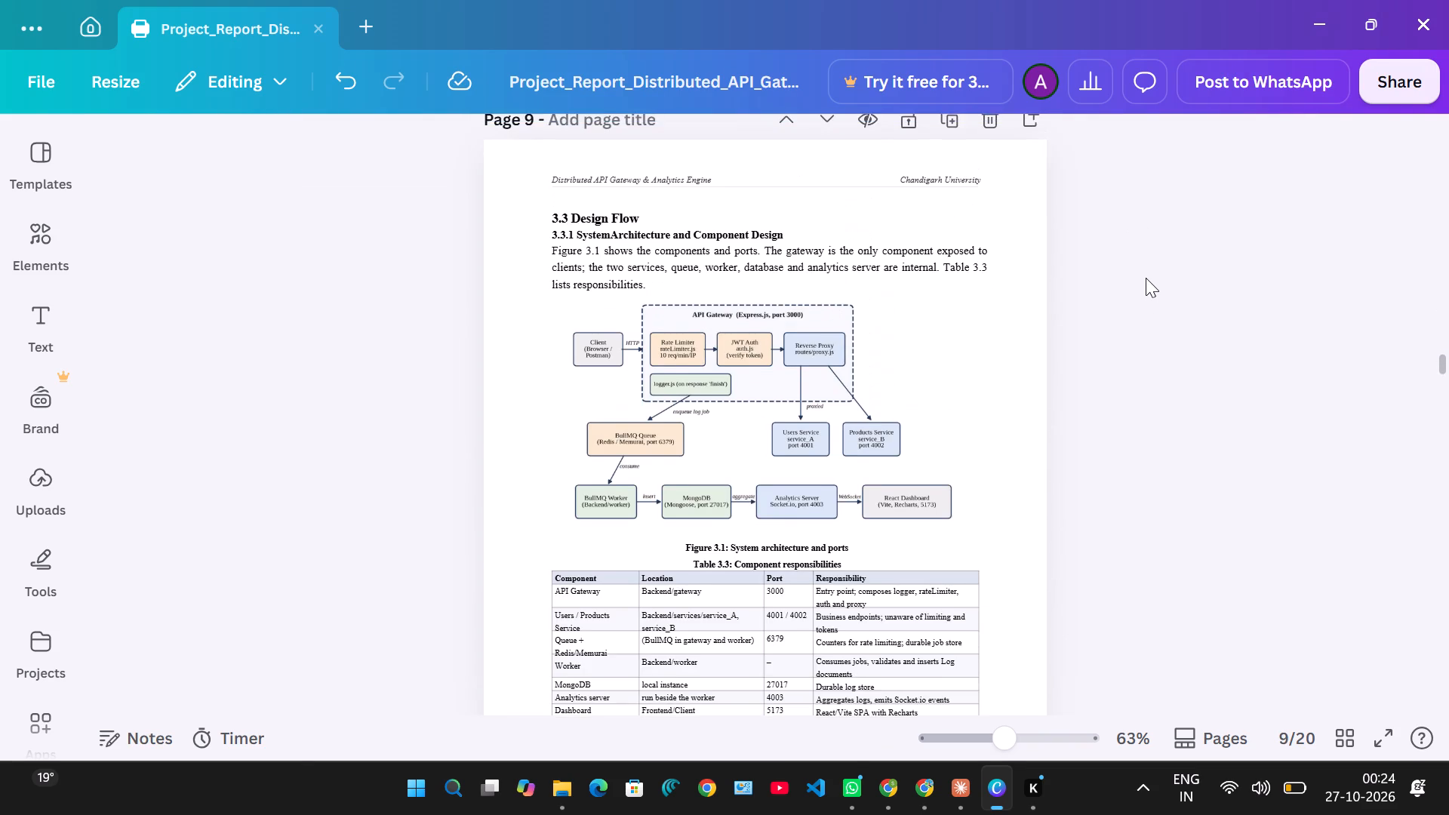
pyautogui.scroll(-3, 1146, 278)
pyautogui.scroll(3, 1146, 278)
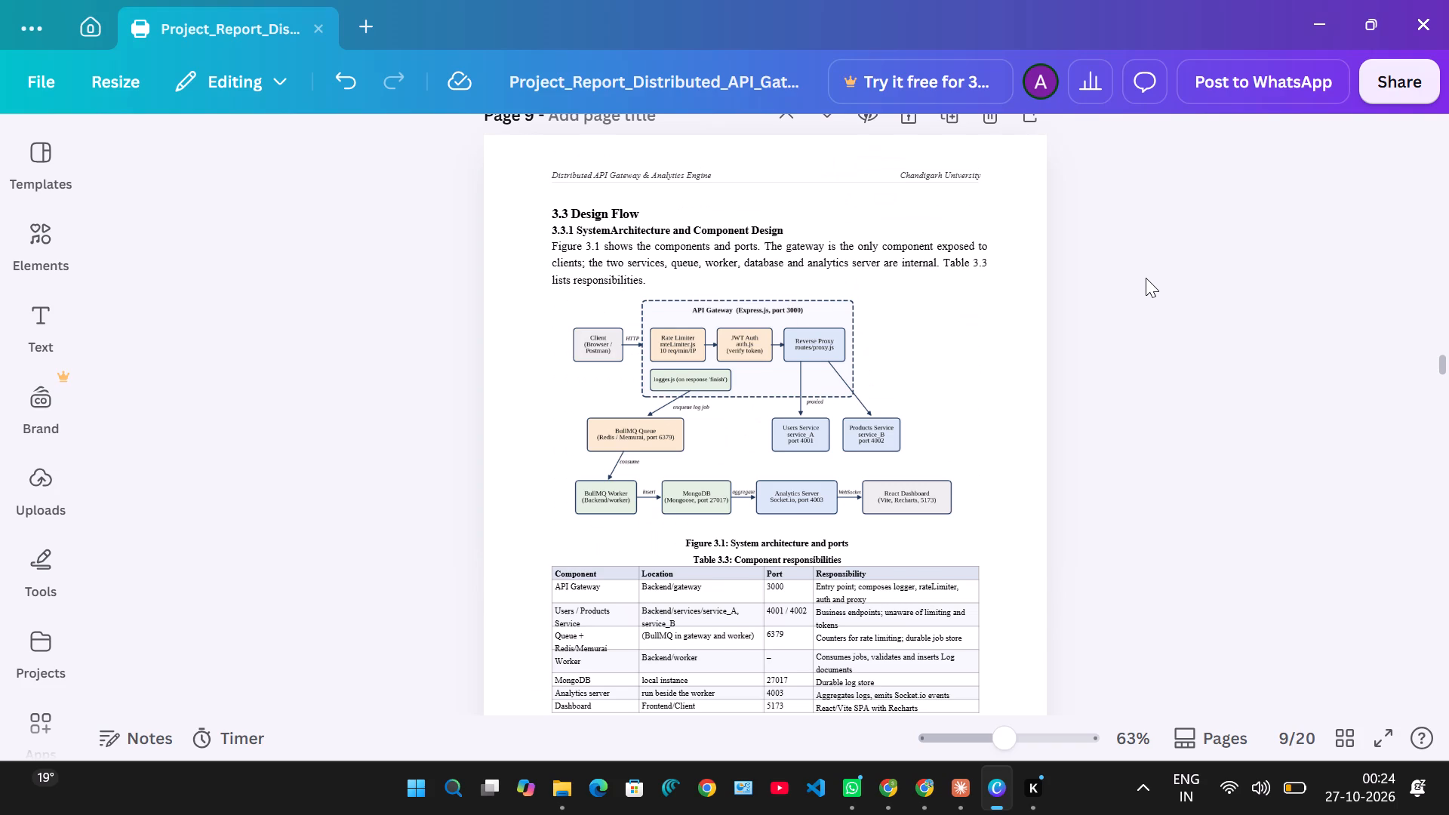
pyautogui.scroll(-2, 1146, 278)
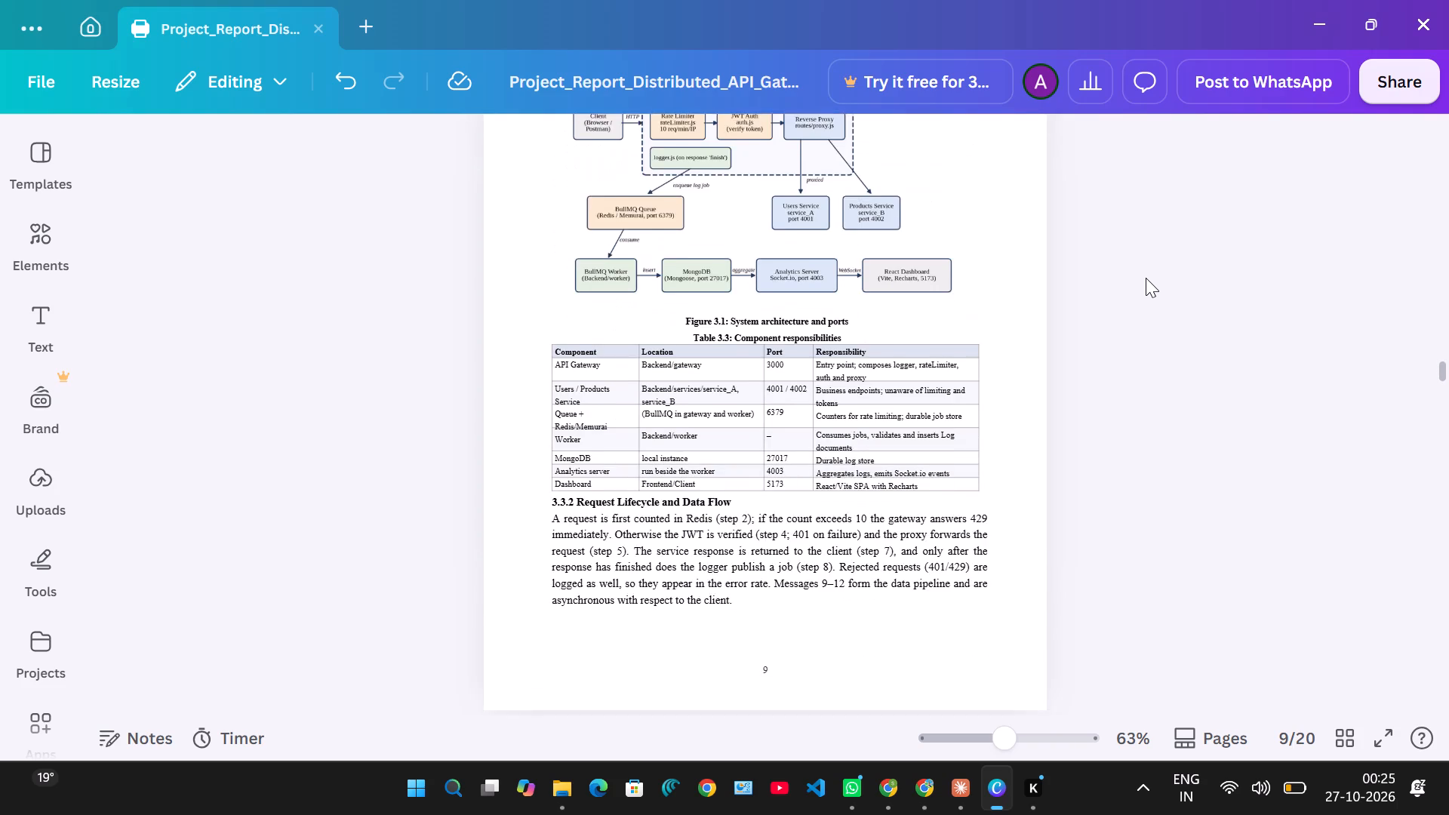
pyautogui.scroll(-9, 1146, 278)
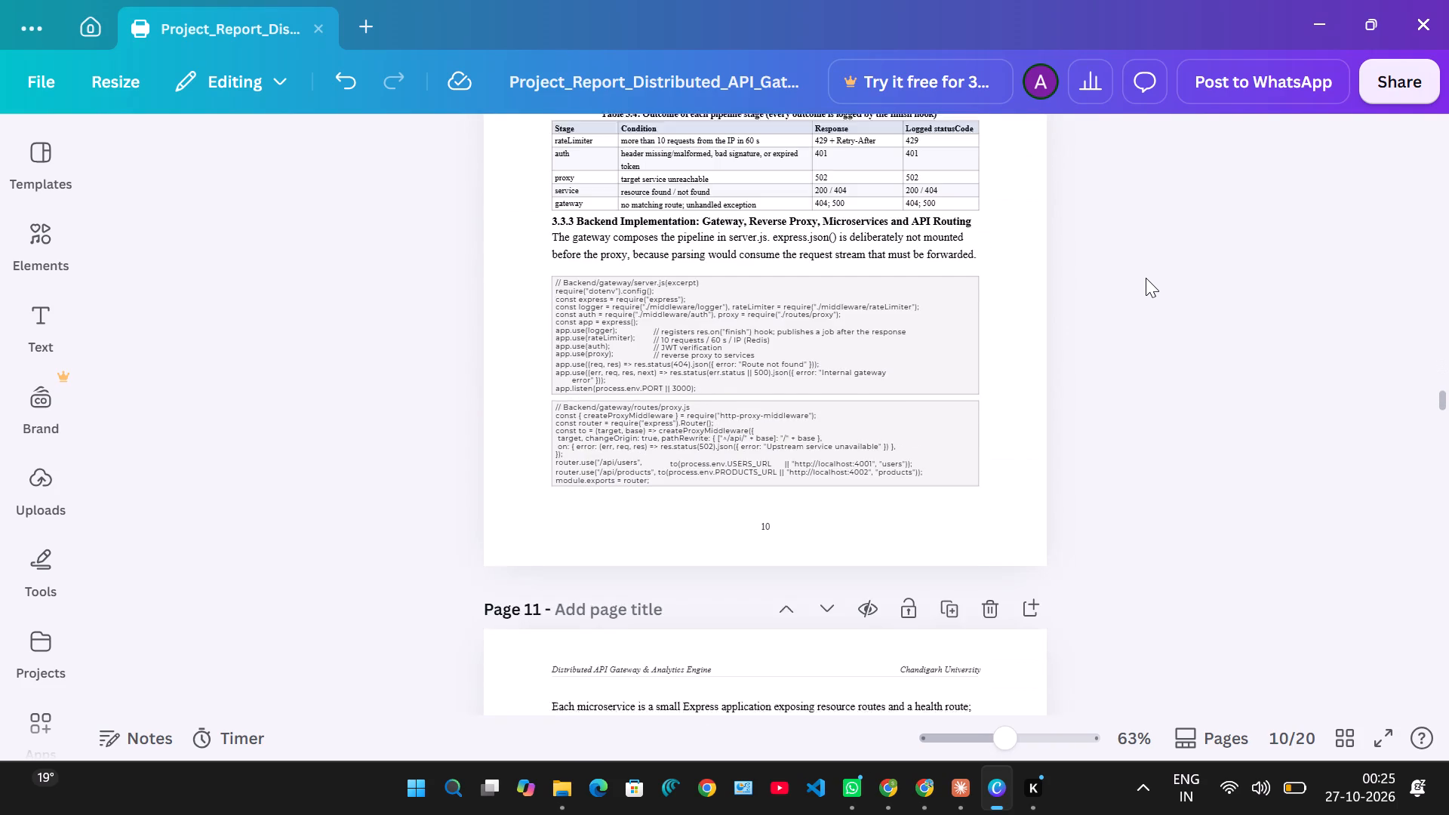
# Review the layout of the remaining Chapter 3 code blocks, analytics formulas and Windows setup tables on pages 11 to 14.
pyautogui.scroll(-8, 1146, 278)
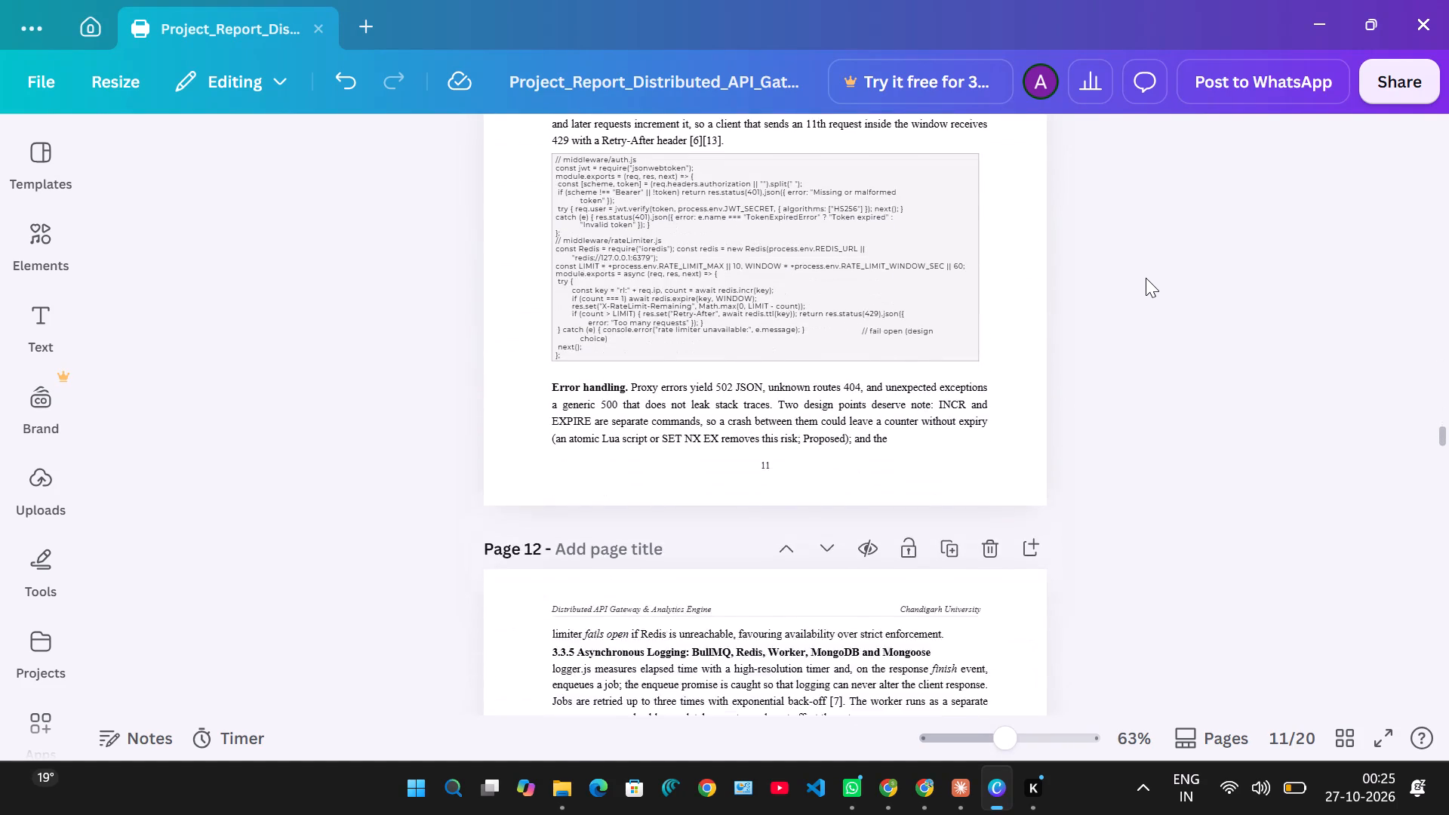
pyautogui.scroll(2, 1146, 278)
pyautogui.scroll(-3, 1124, 281)
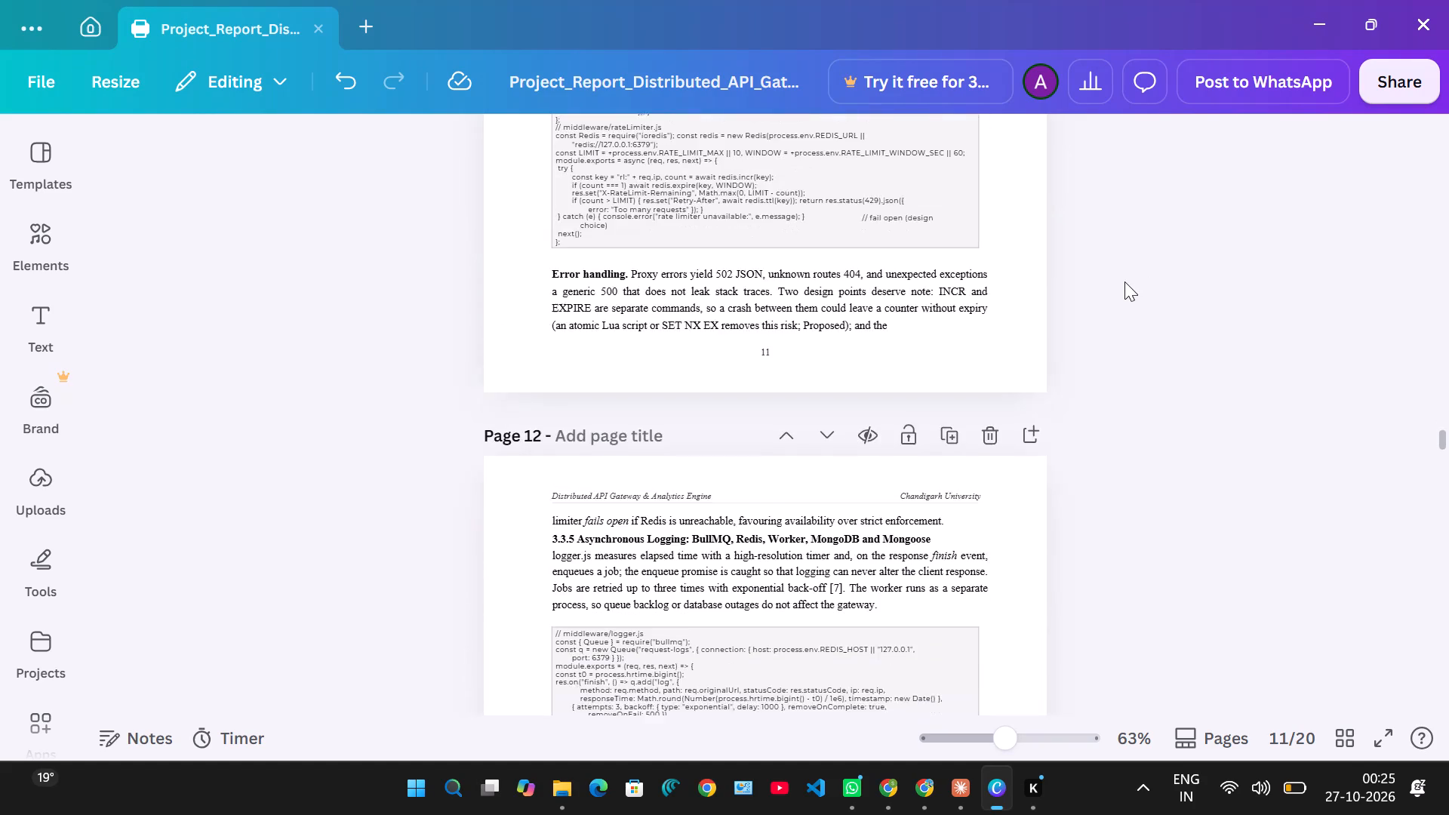
pyautogui.scroll(-11, 1124, 281)
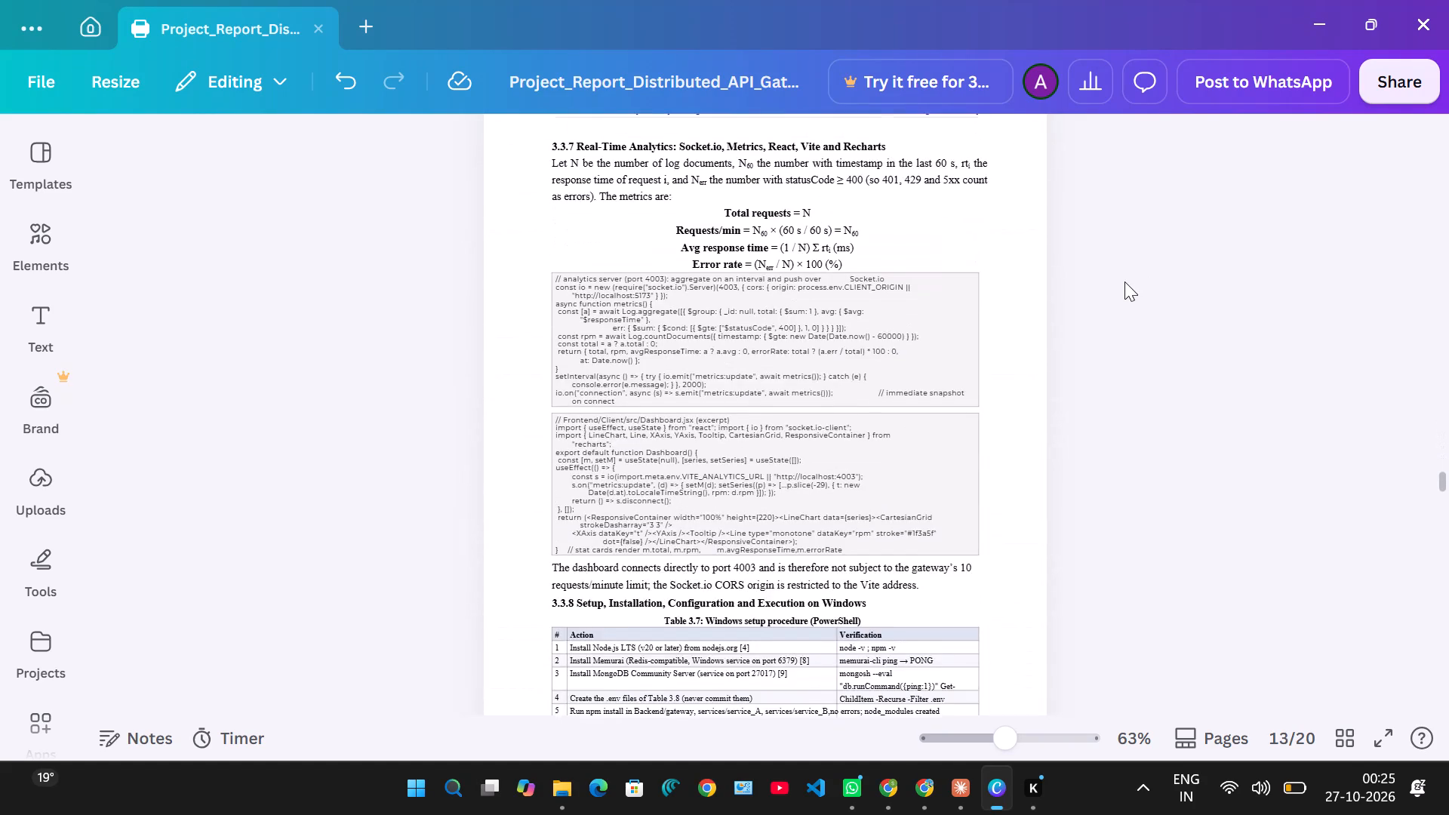
pyautogui.scroll(-10, 1124, 281)
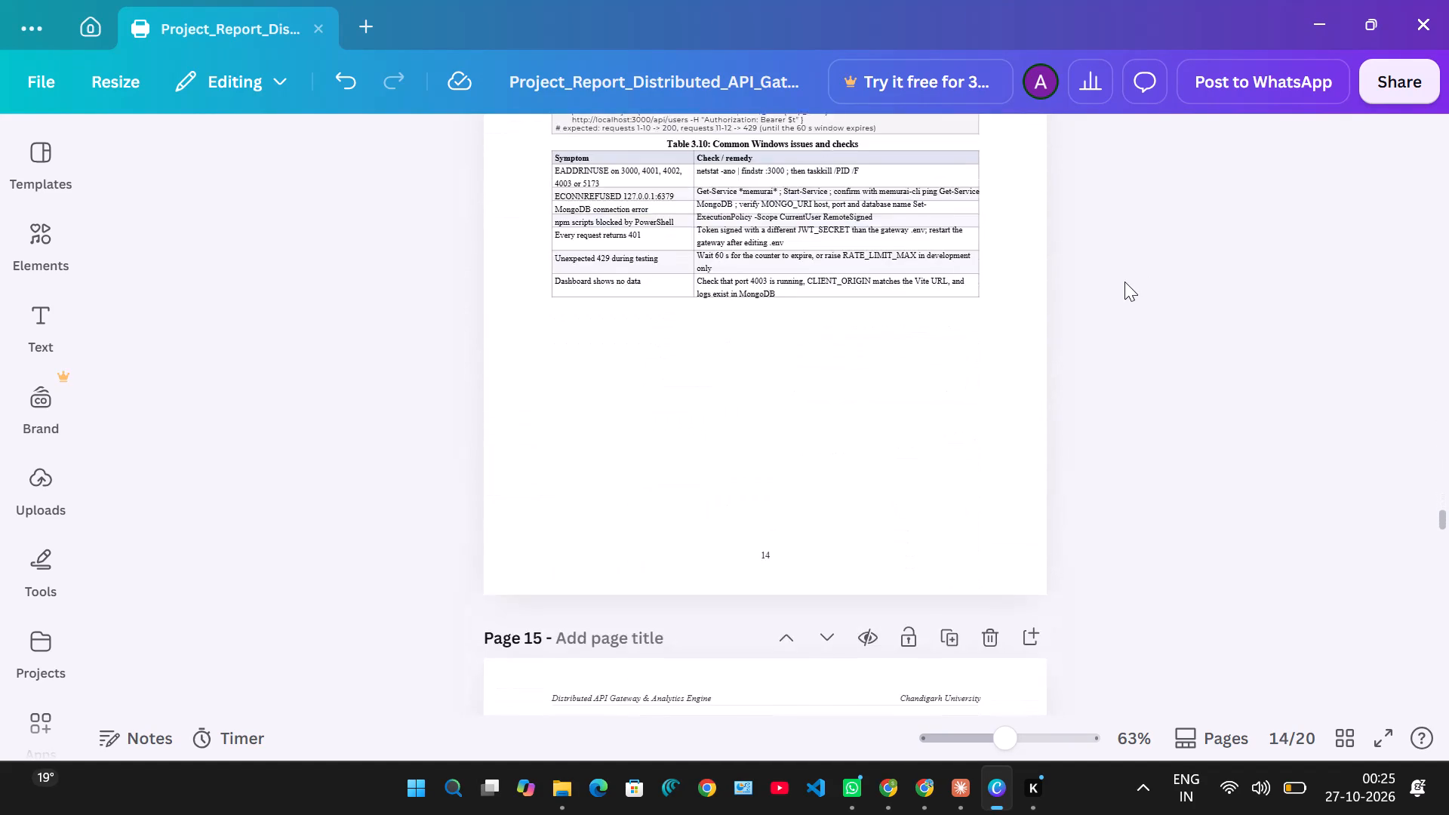
# Review the Chapter 4 test cases, security analysis, dashboard figure and metrics table on pages 15 to 17.
pyautogui.scroll(-6, 1124, 281)
pyautogui.scroll(2, 1124, 281)
pyautogui.scroll(-2, 1124, 281)
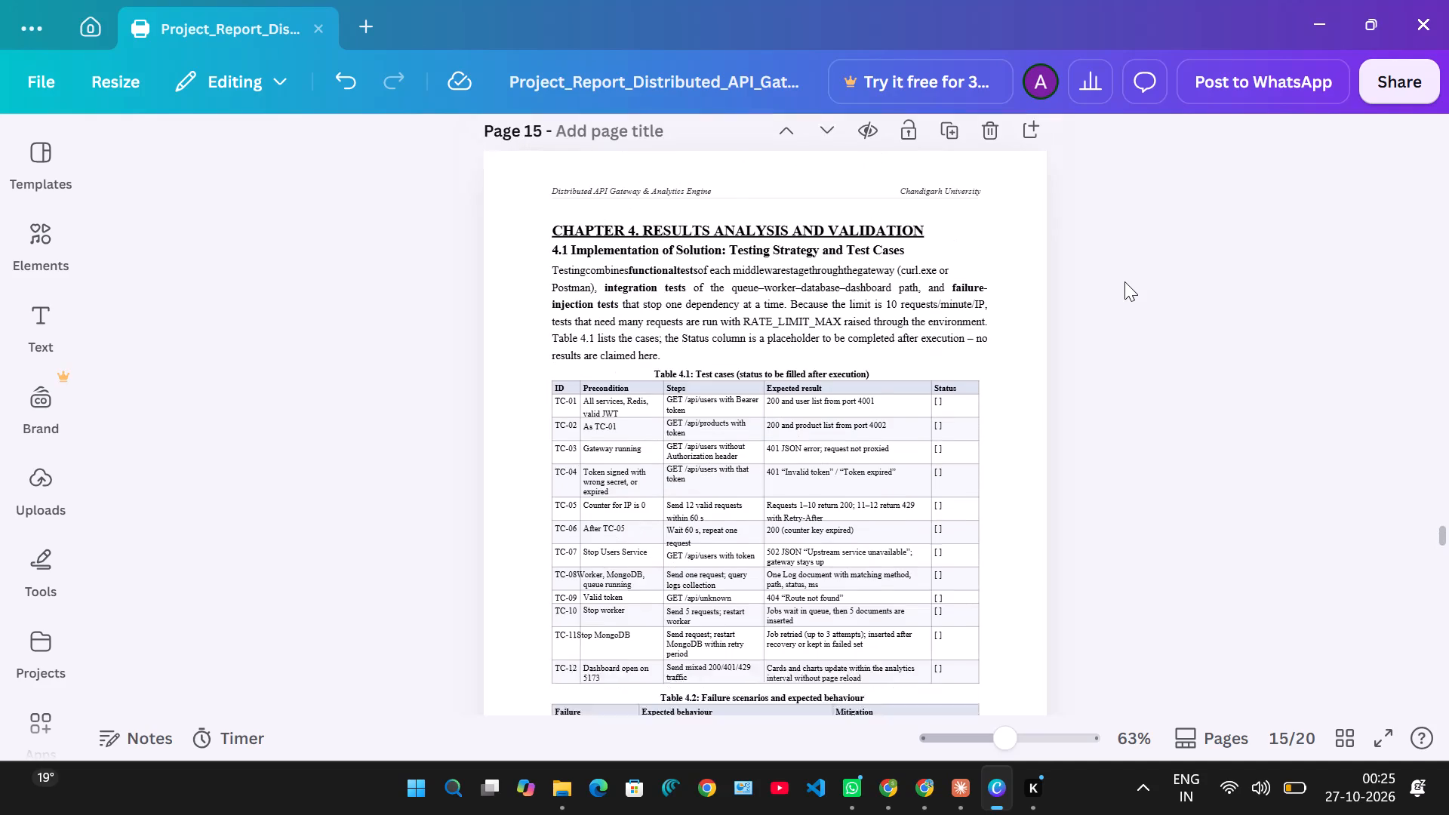
pyautogui.scroll(-13, 1124, 281)
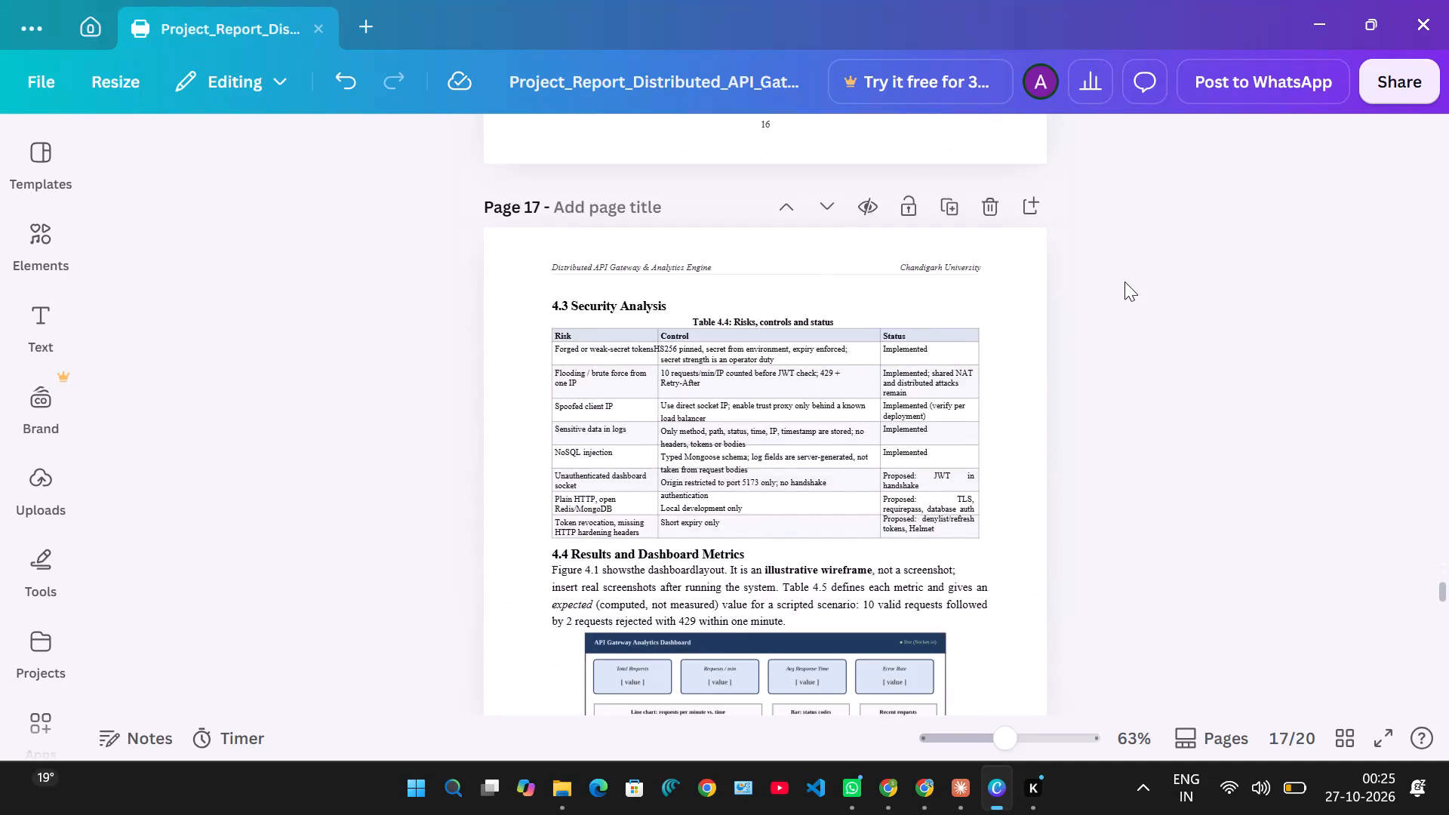
pyautogui.scroll(-4, 1124, 281)
pyautogui.scroll(2, 1124, 281)
pyautogui.scroll(-6, 1124, 281)
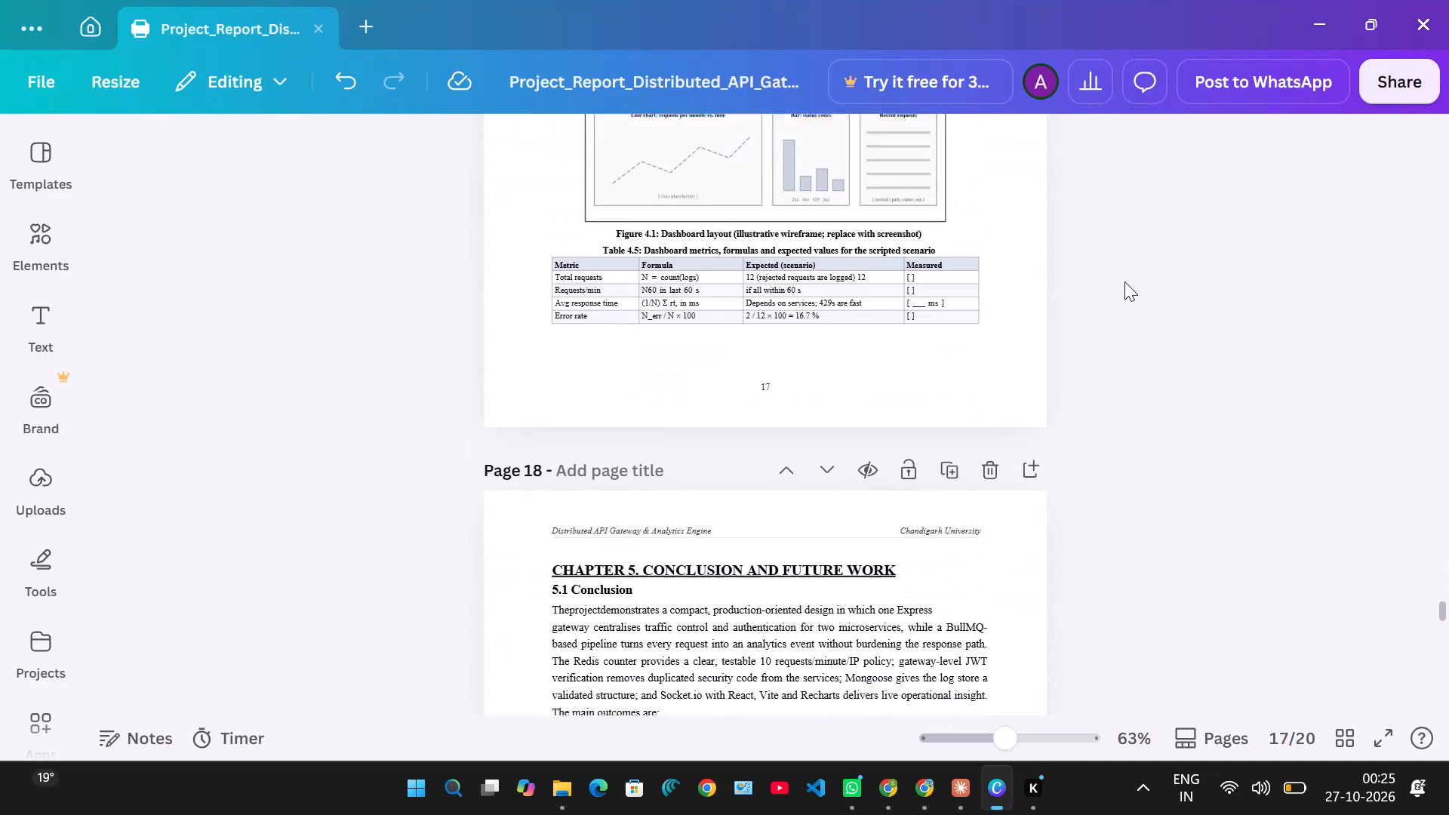
# Review the Chapter 5 conclusion and future work tables, the references and the appendices on pages 18 to 20.
pyautogui.scroll(-9, 1124, 281)
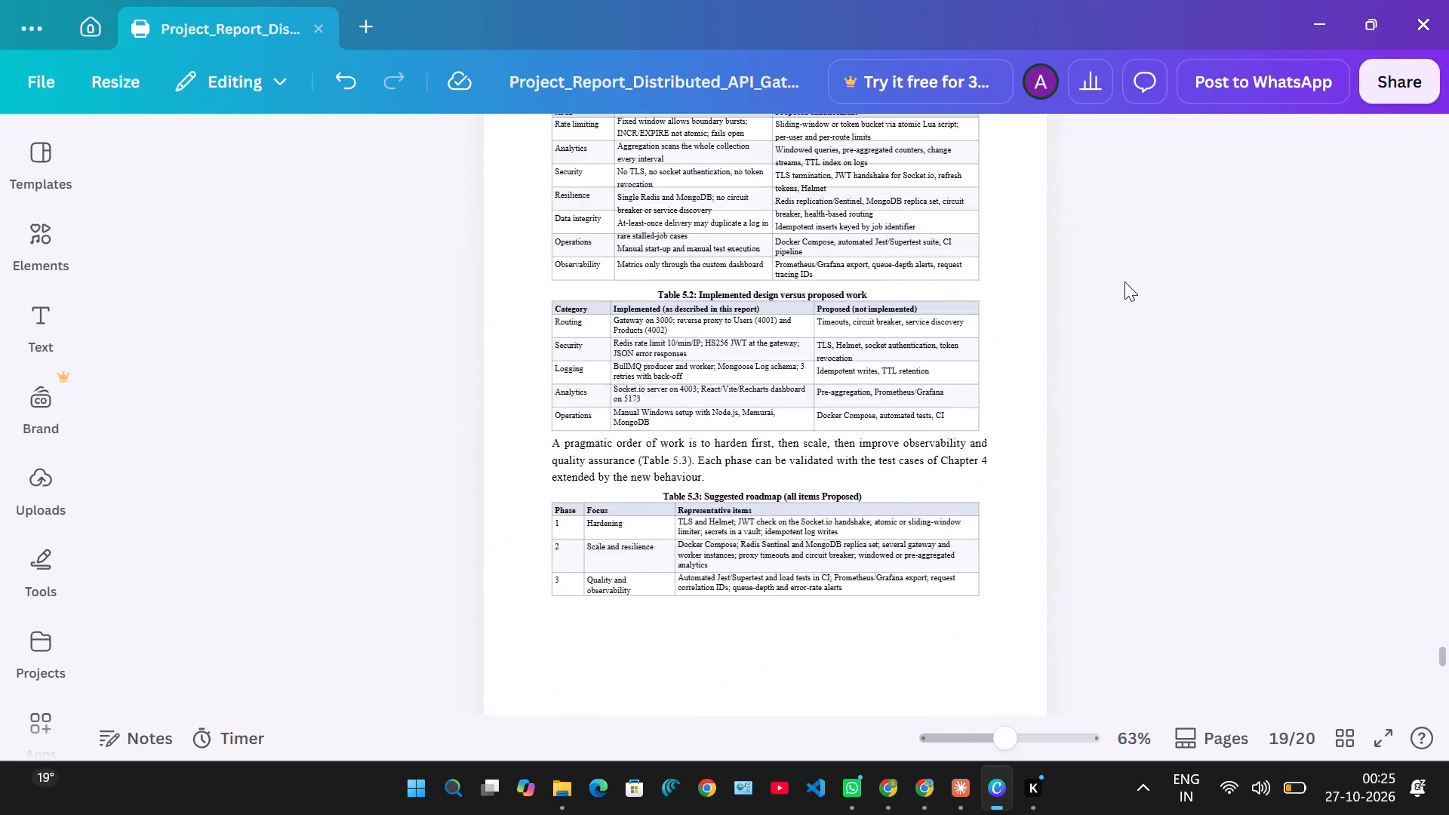
pyautogui.scroll(-9, 1124, 281)
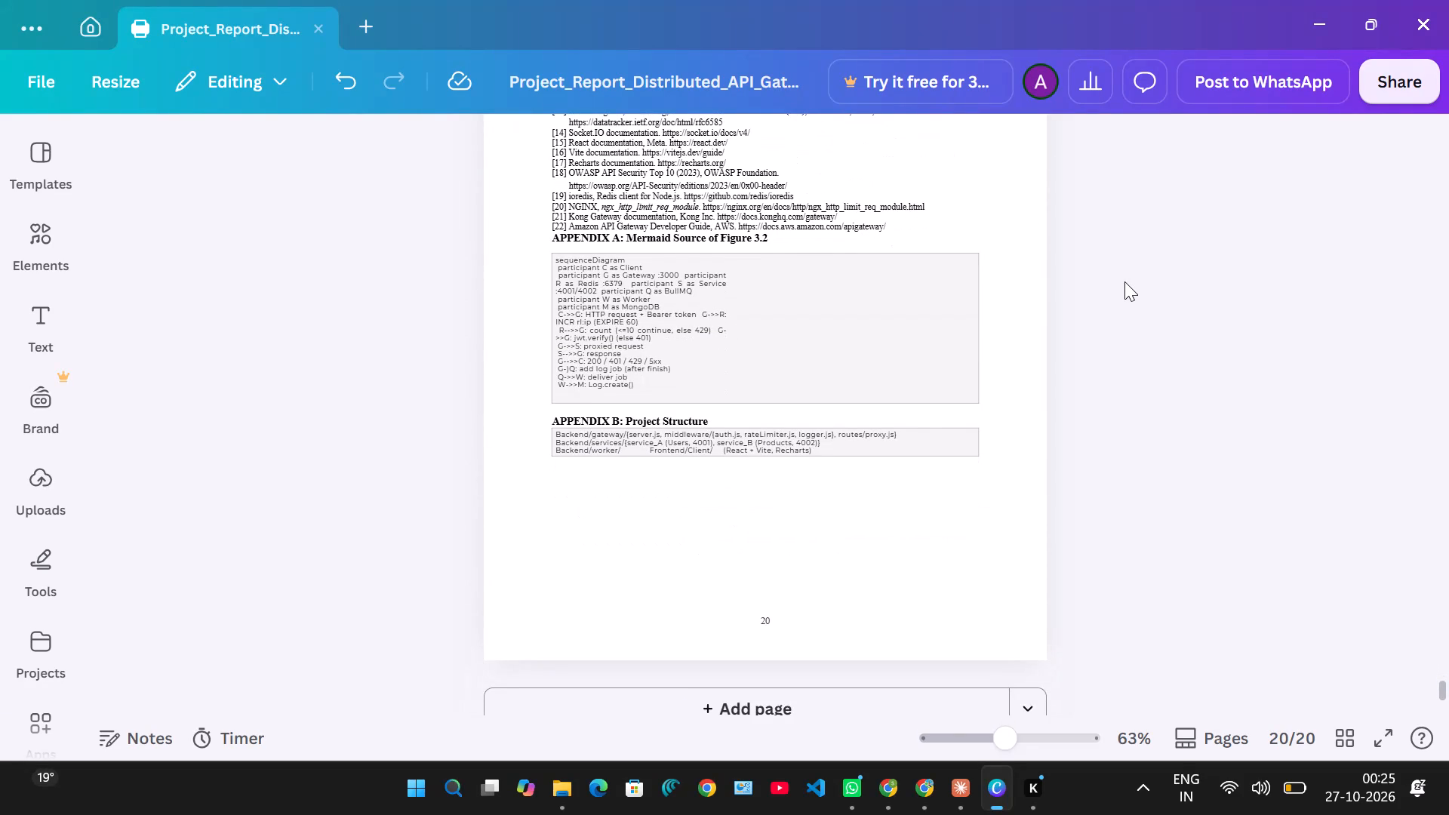
pyautogui.scroll(-4, 1124, 281)
pyautogui.scroll(3, 1120, 335)
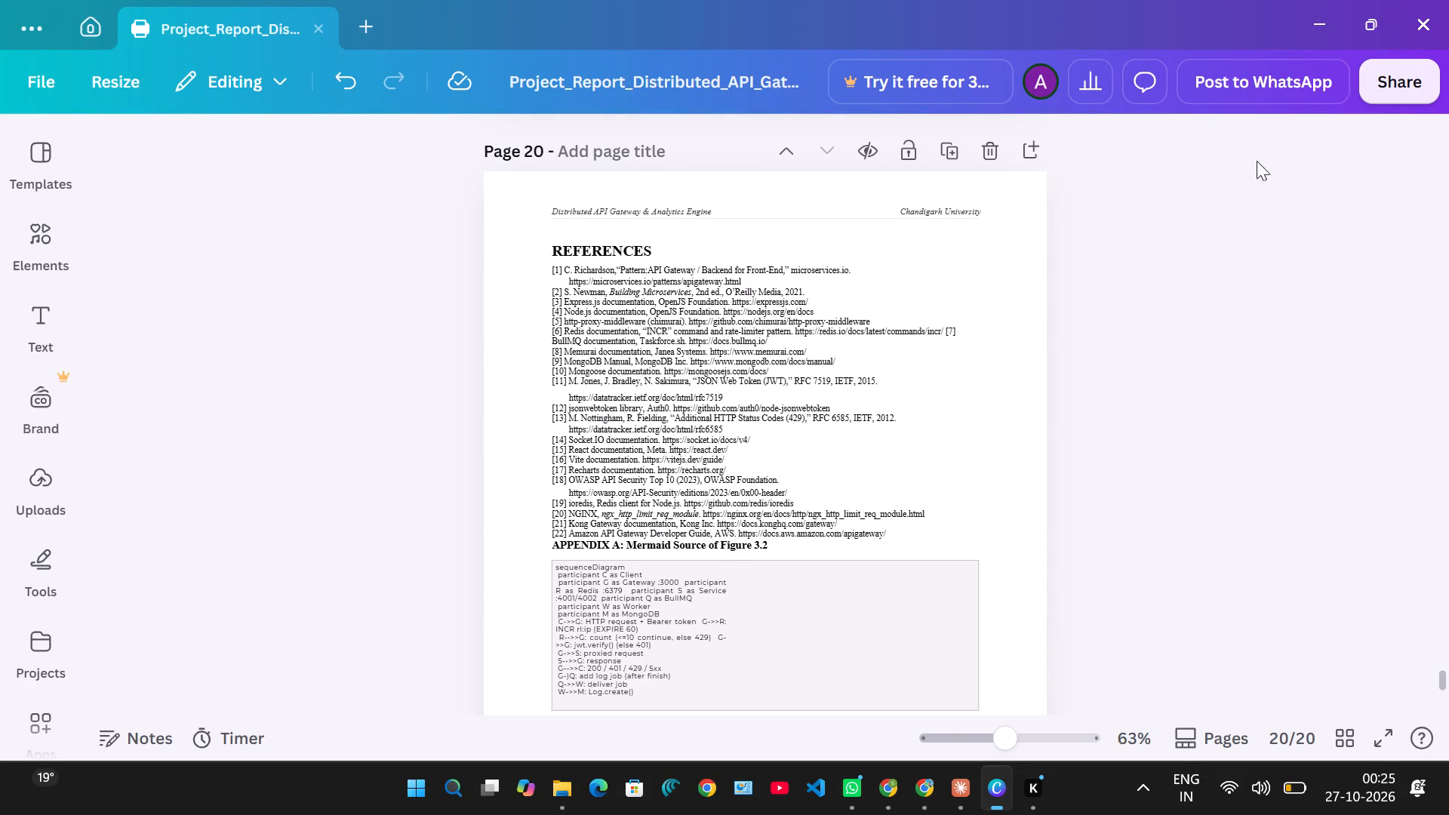
# Recheck the report's layout backwards from the references on page 20 to the table of contents on page 4.
pyautogui.scroll(17, 1132, 378)
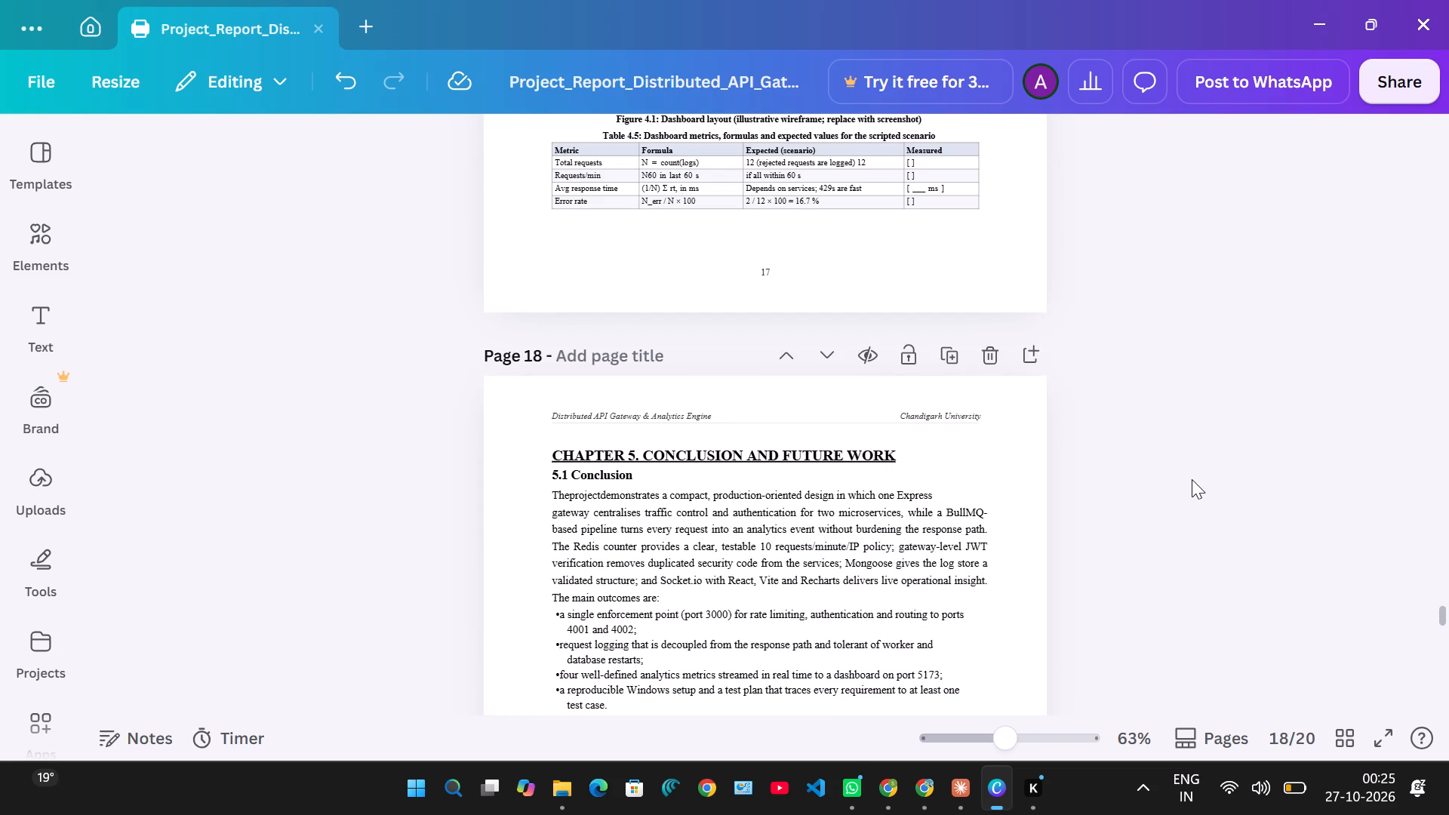
pyautogui.scroll(7, 1181, 478)
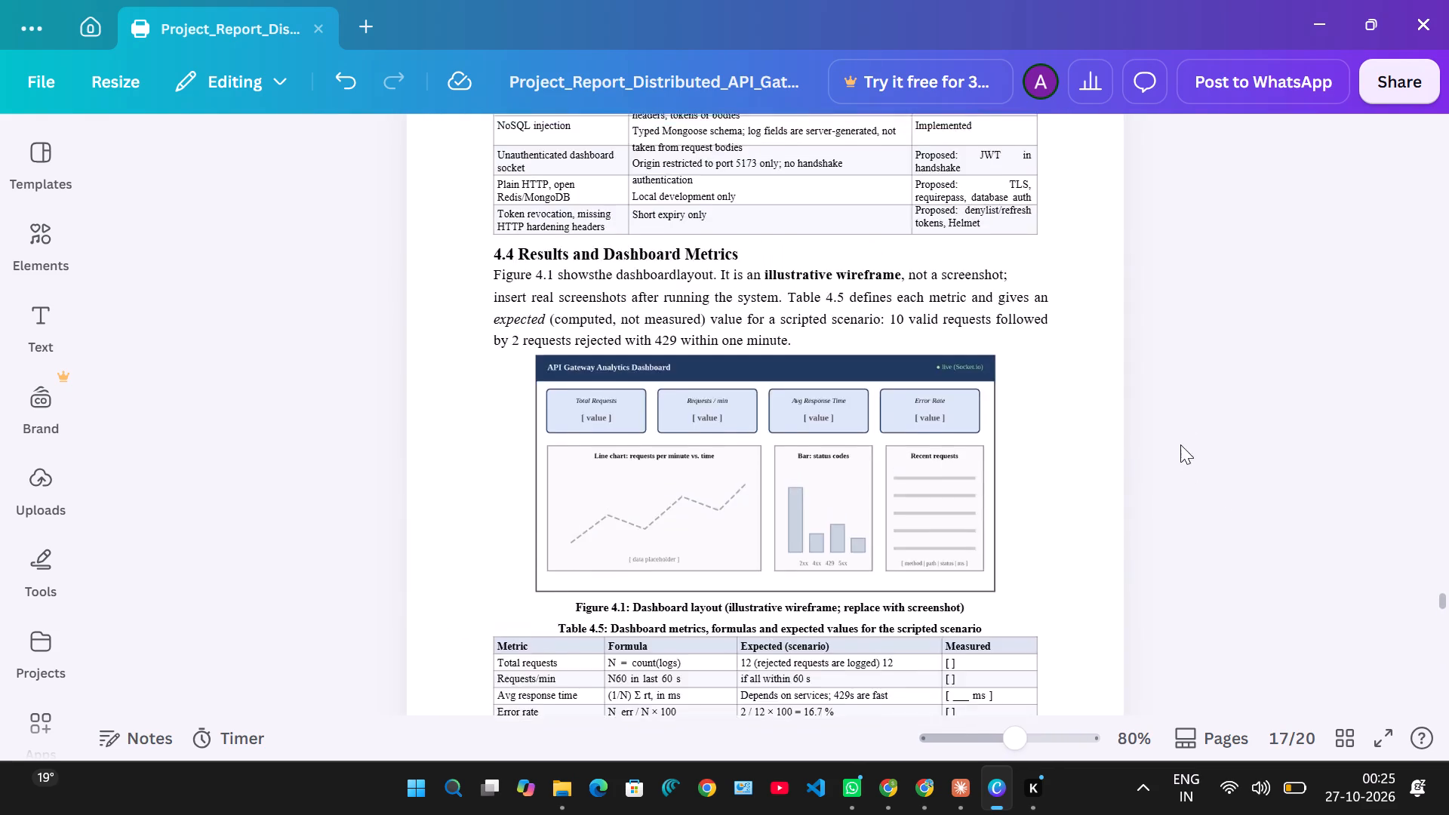
pyautogui.scroll(20, 1180, 444)
pyautogui.scroll(11, 1185, 427)
pyautogui.scroll(16, 1185, 427)
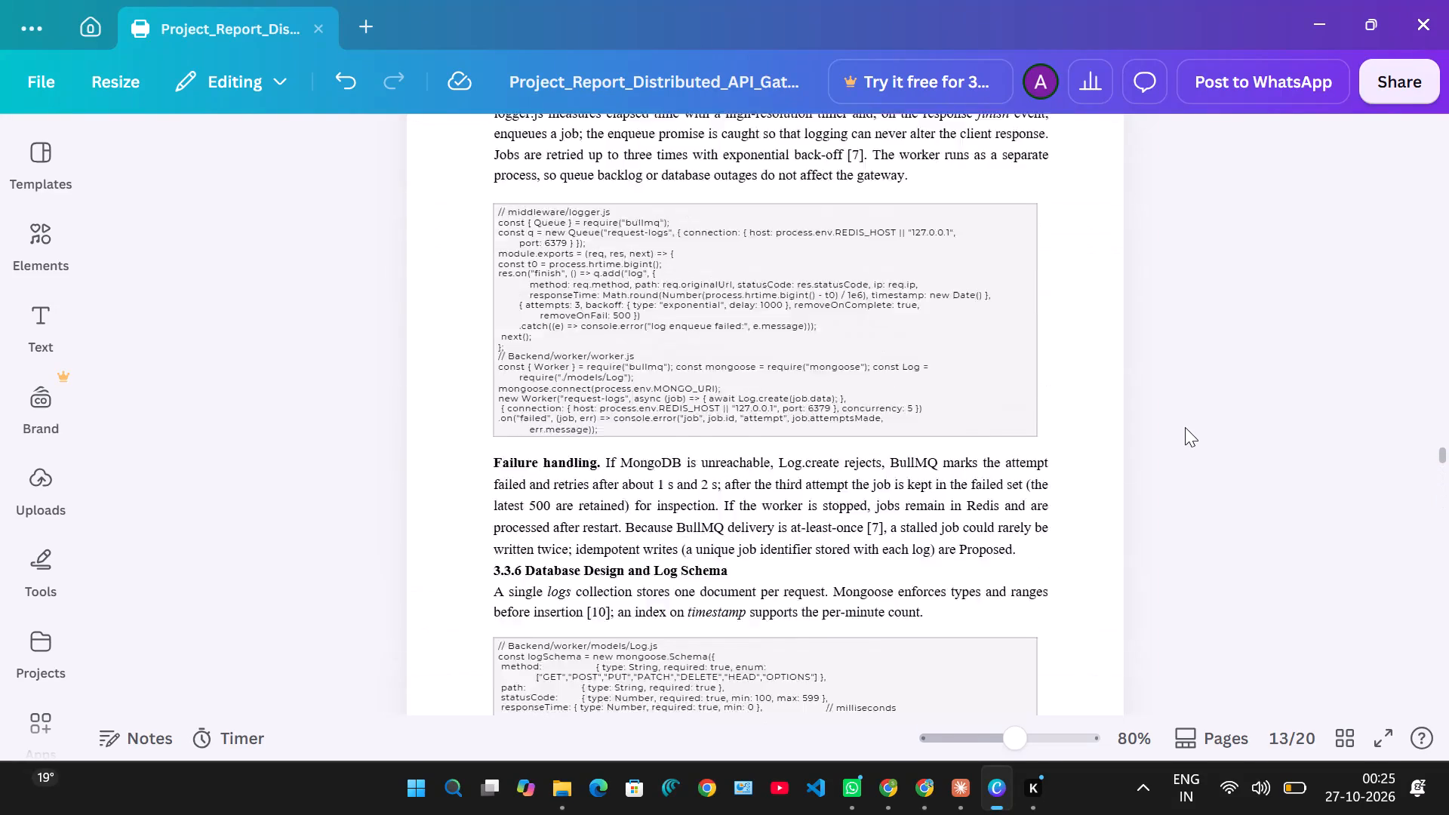
pyautogui.scroll(20, 1185, 427)
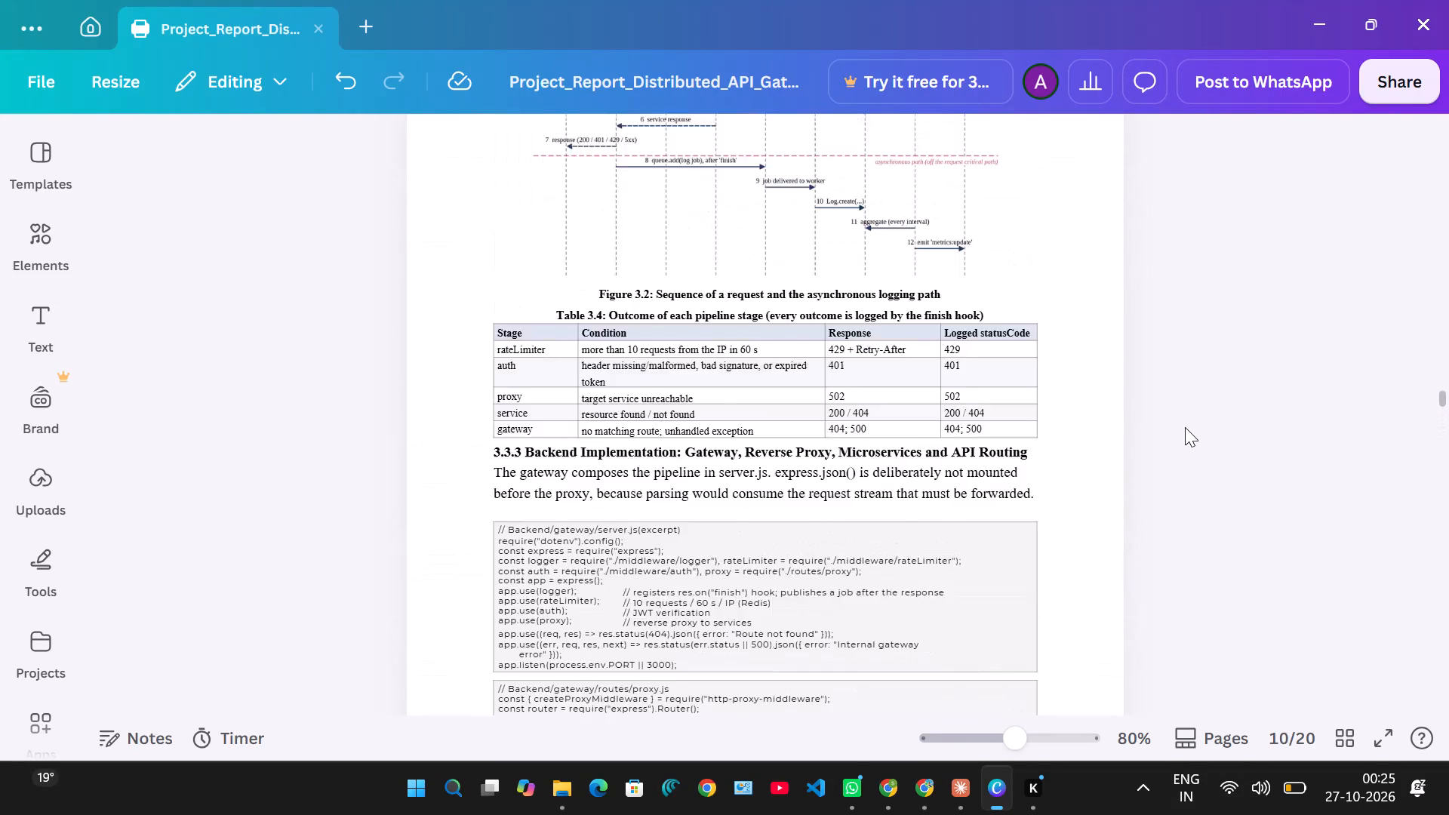
pyautogui.scroll(18, 1185, 427)
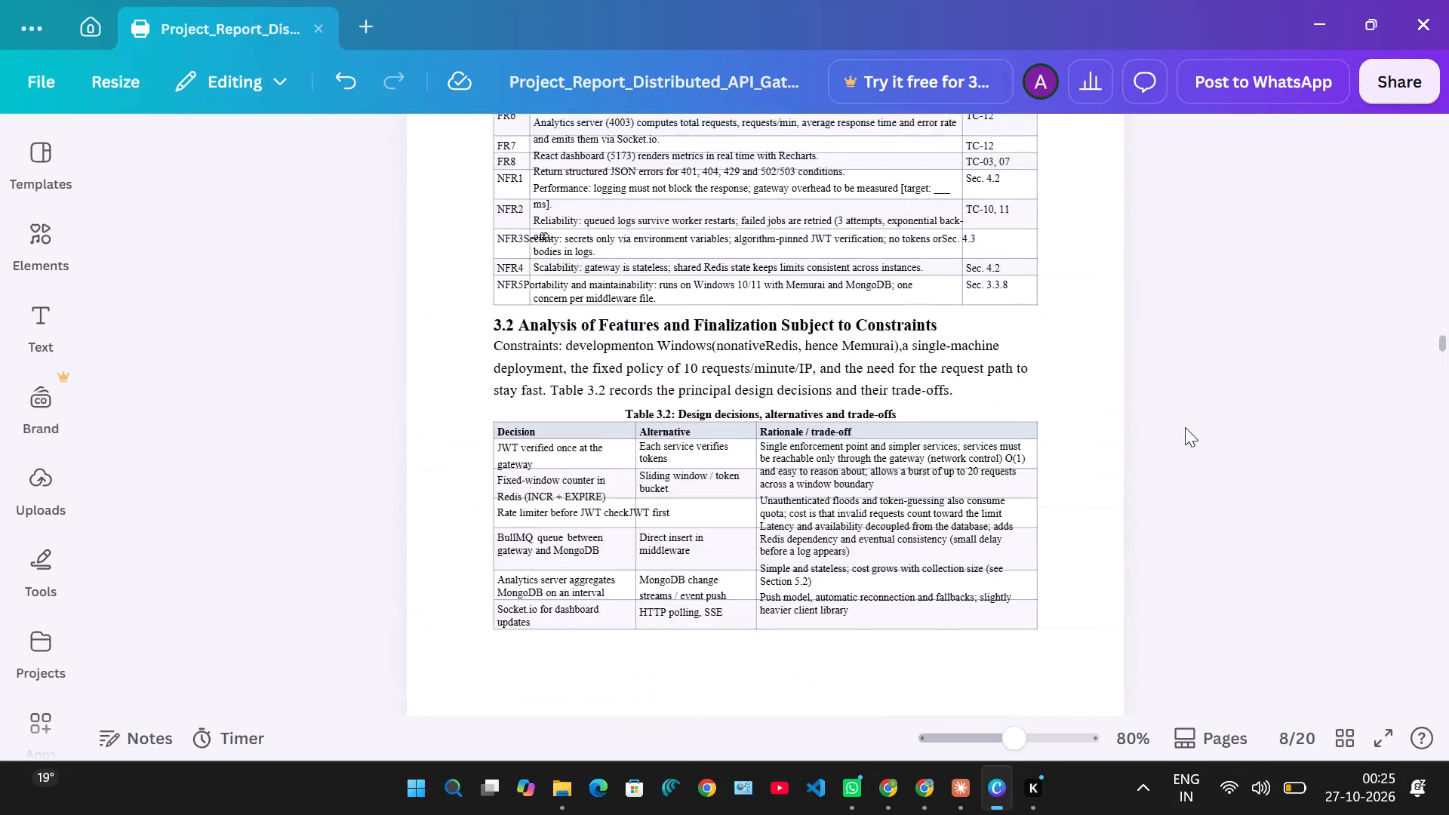
pyautogui.scroll(17, 1185, 427)
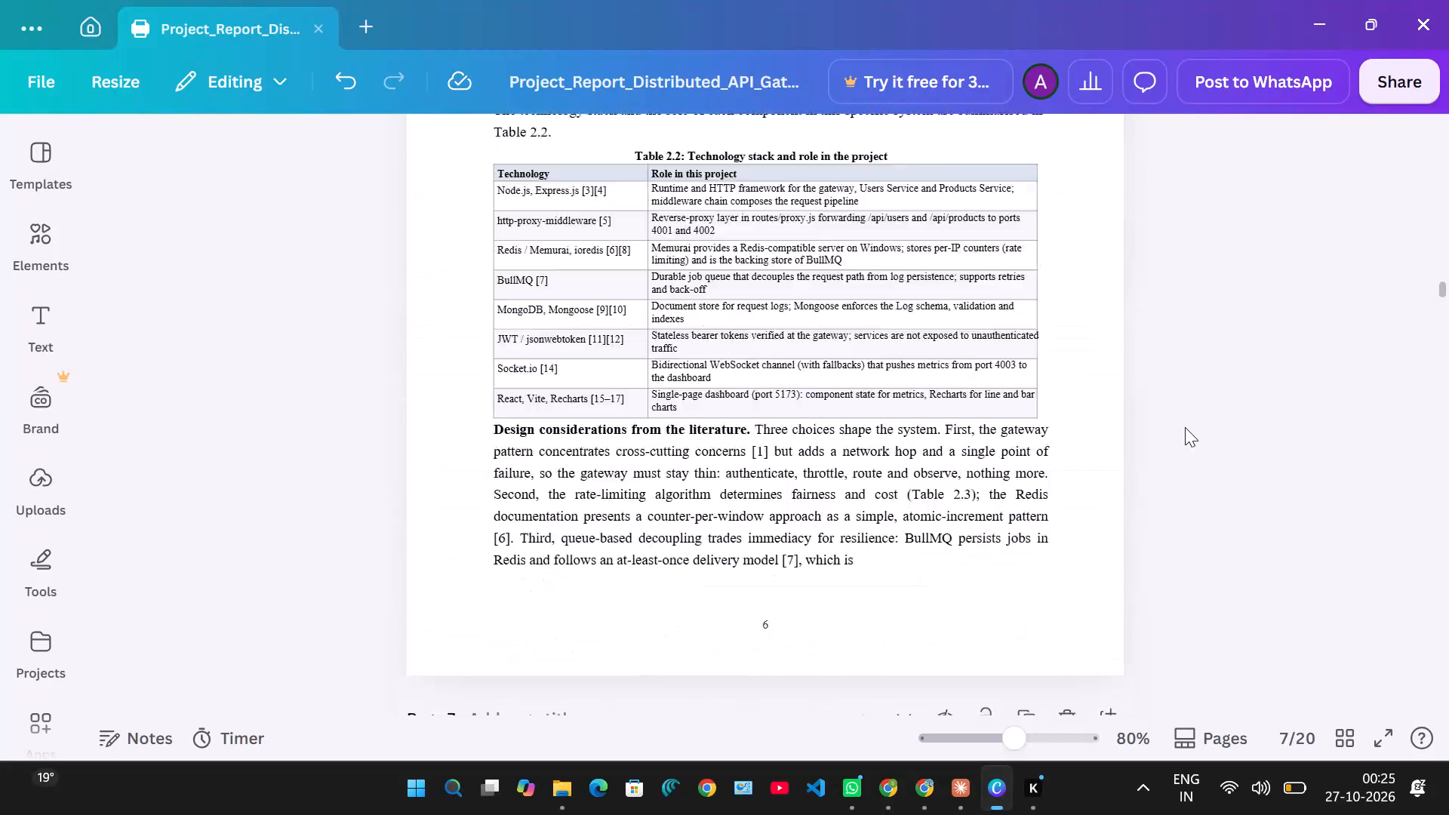
pyautogui.scroll(16, 1185, 427)
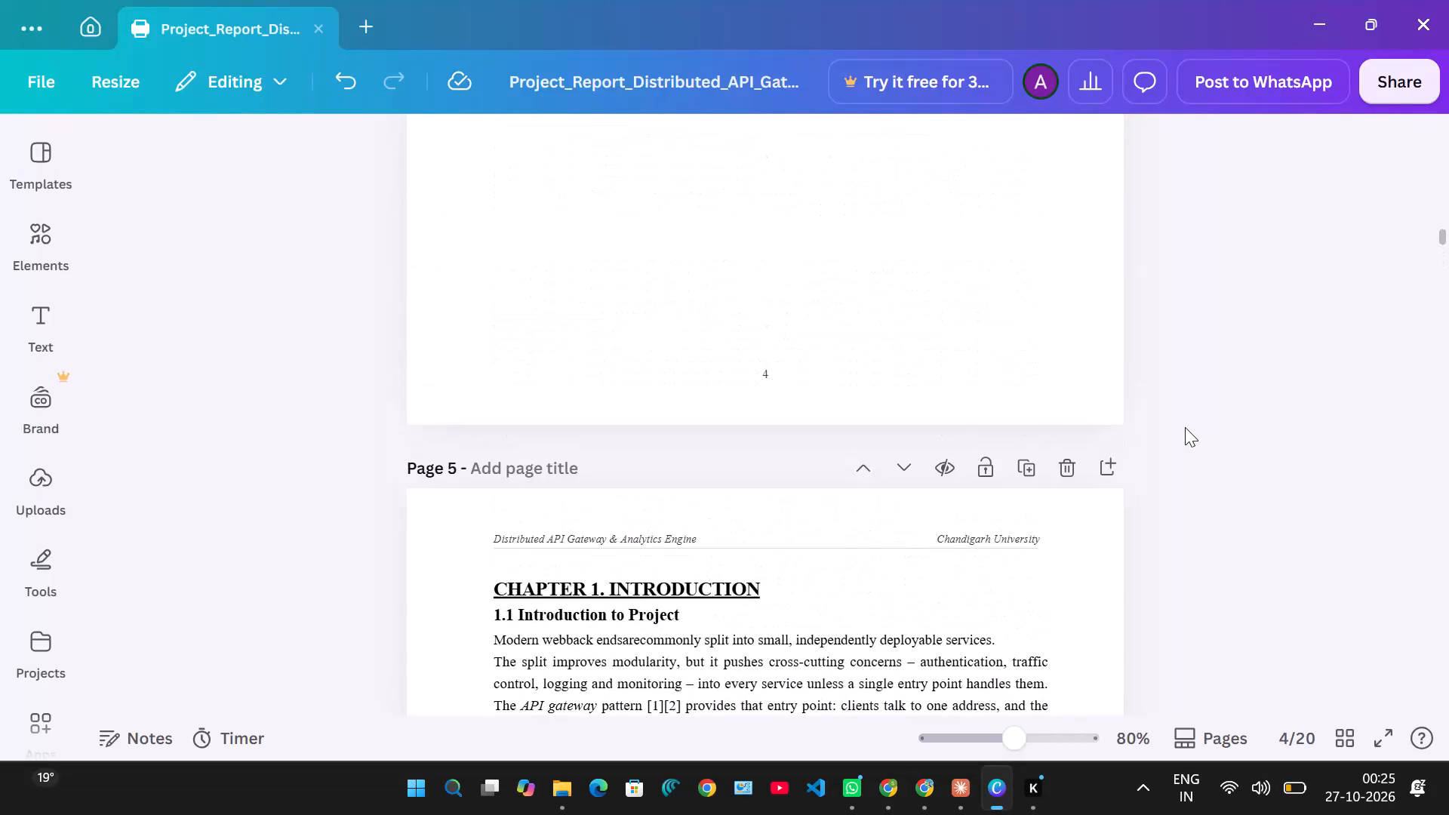
pyautogui.scroll(11, 1185, 427)
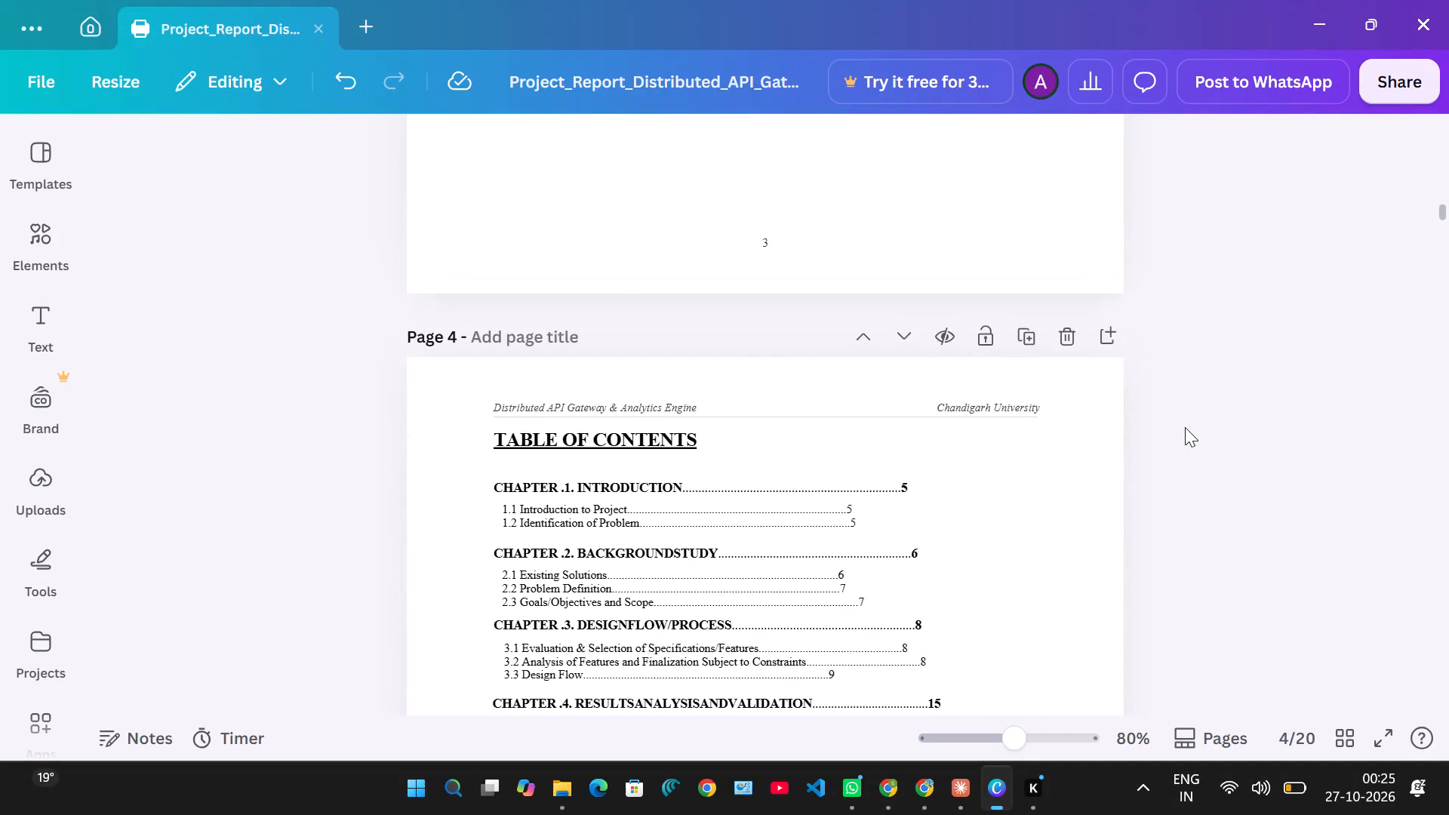
# Review the front matter, checking the abstract, table of contents, acknowledgement and title page layout.
pyautogui.scroll(5, 1185, 427)
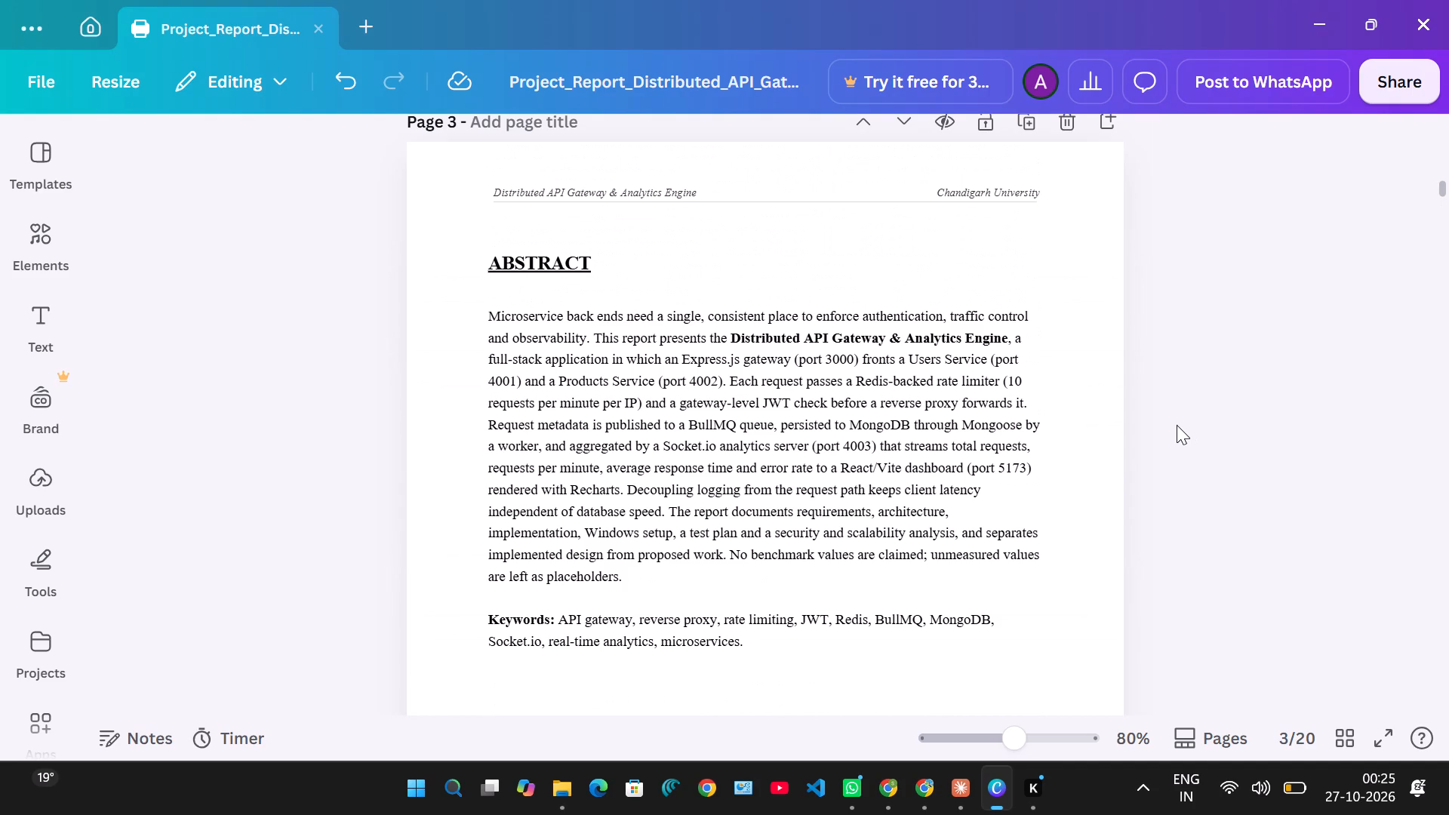
pyautogui.scroll(-16, 1177, 425)
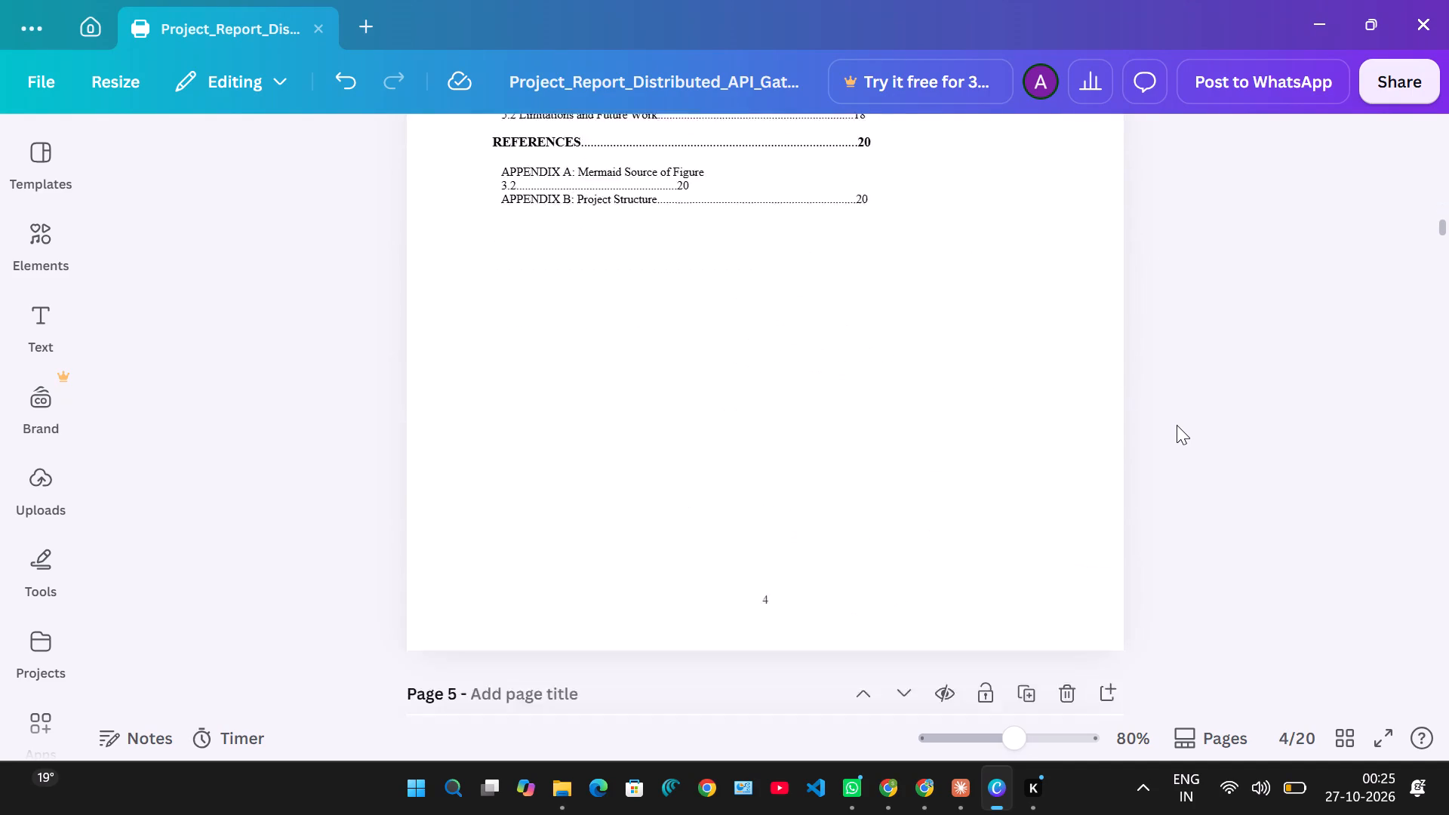
pyautogui.scroll(-5, 1177, 425)
pyautogui.scroll(7, 1177, 425)
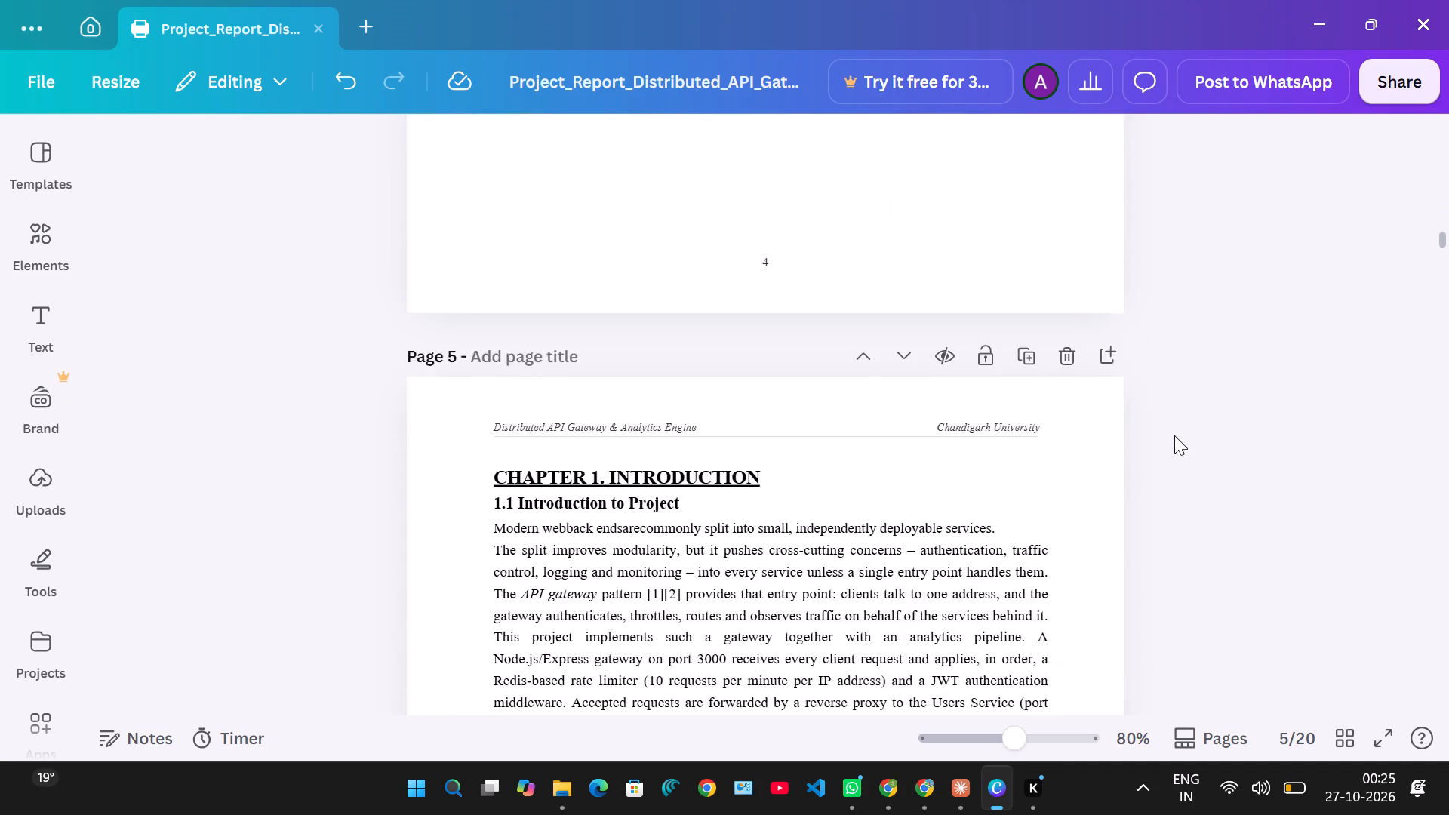
pyautogui.scroll(19, 1174, 435)
pyautogui.scroll(3, 1171, 432)
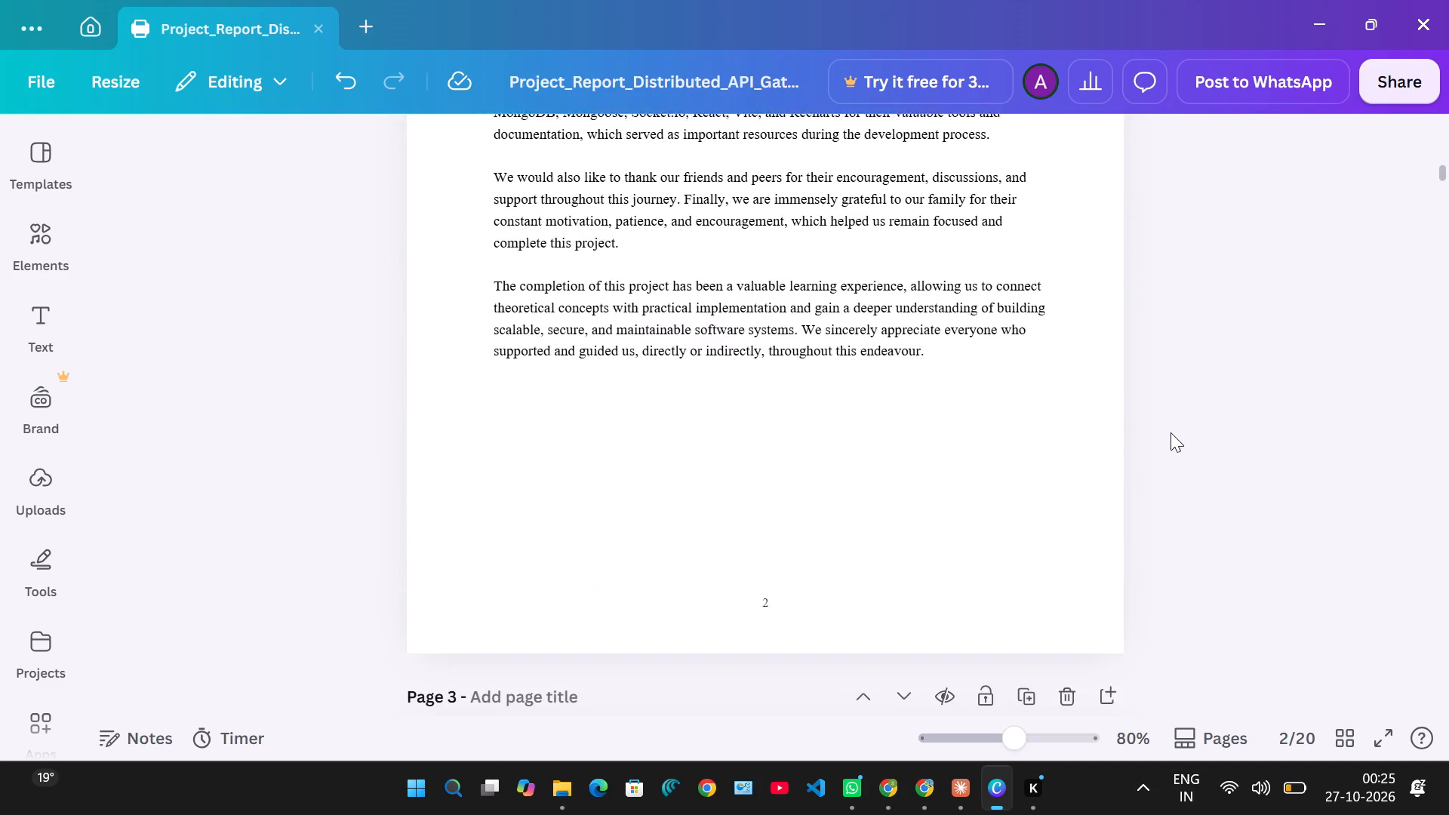
pyautogui.scroll(-1, 1171, 432)
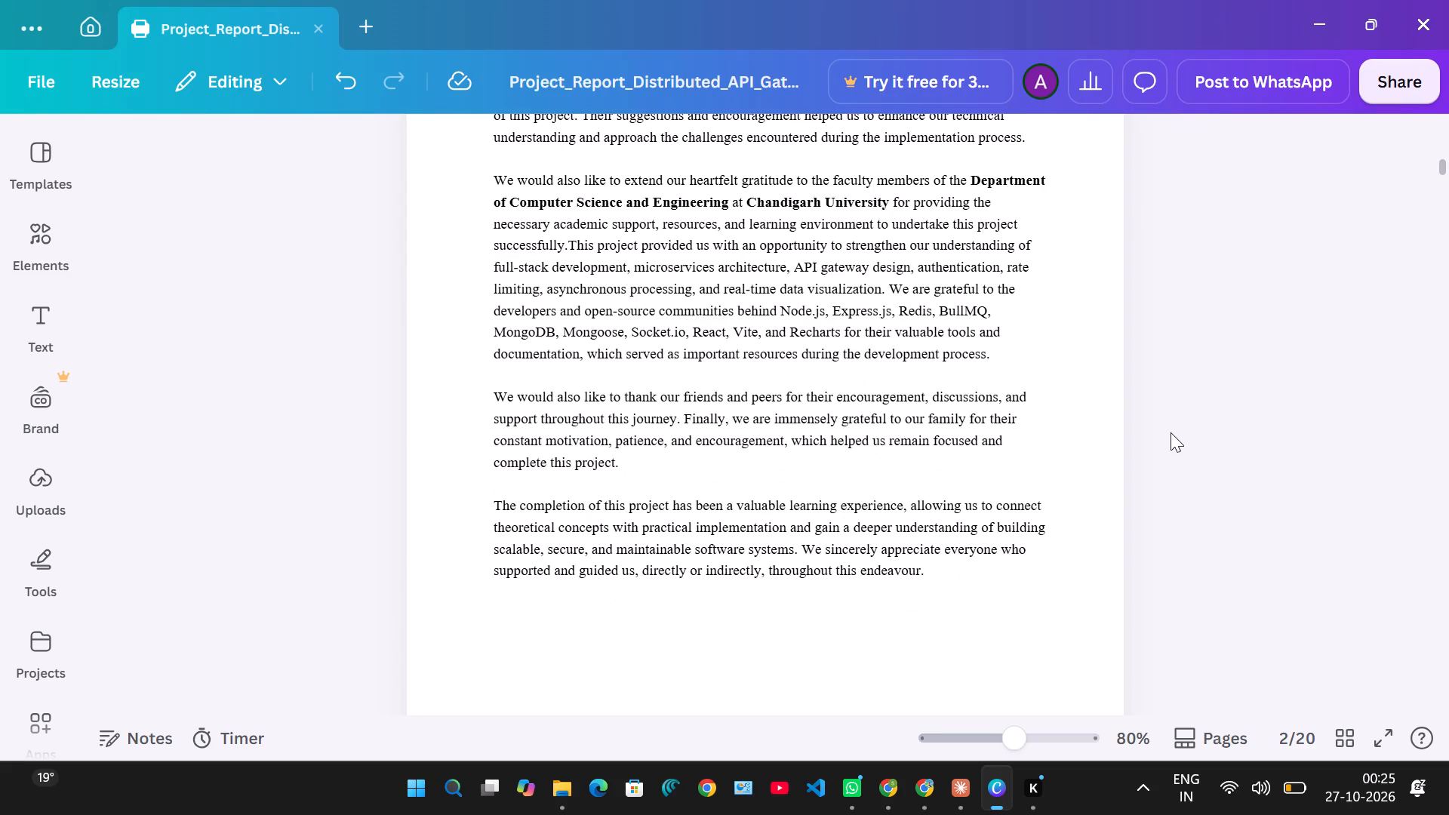
pyautogui.scroll(2, 1171, 432)
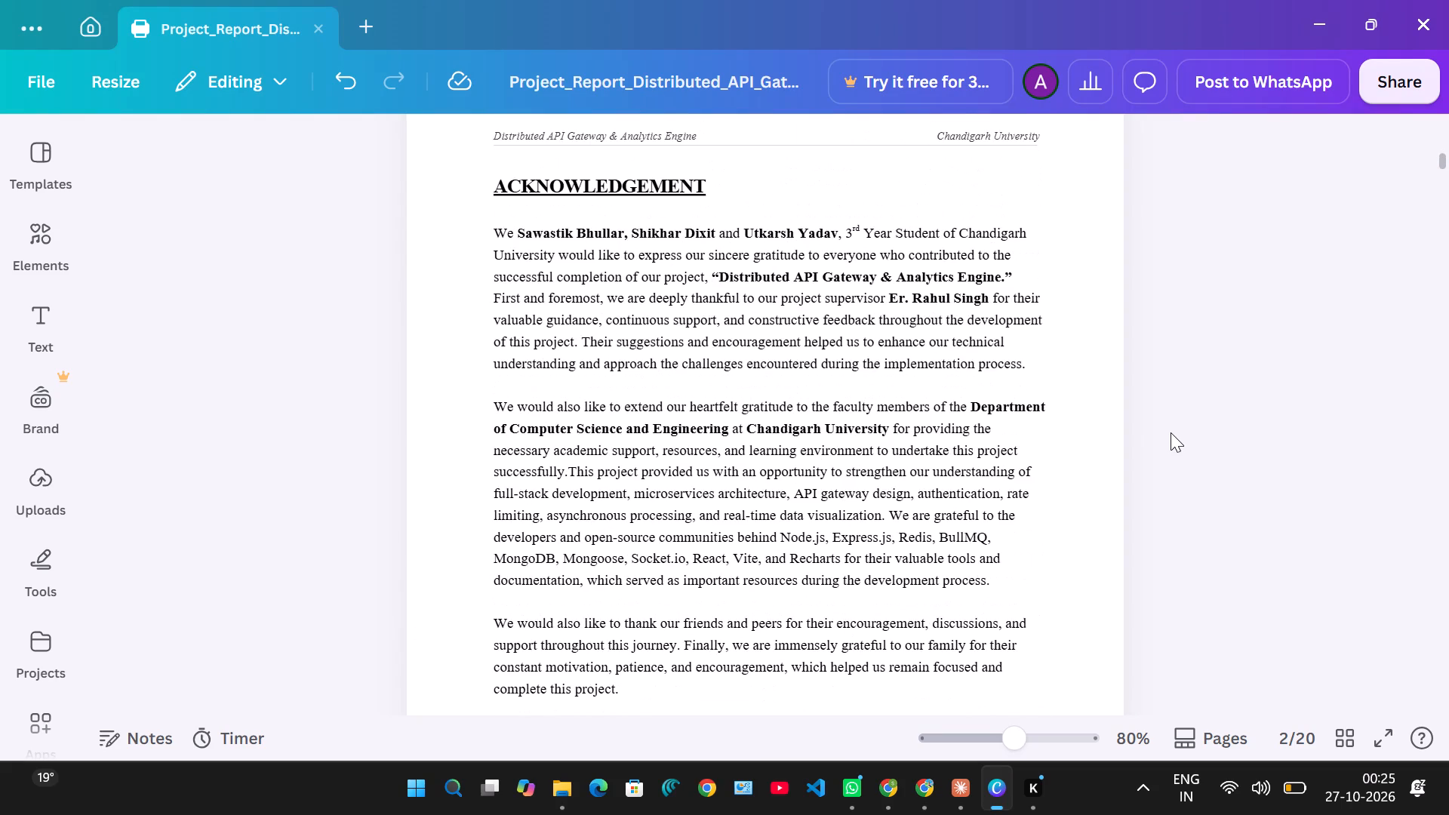
pyautogui.scroll(2, 1171, 432)
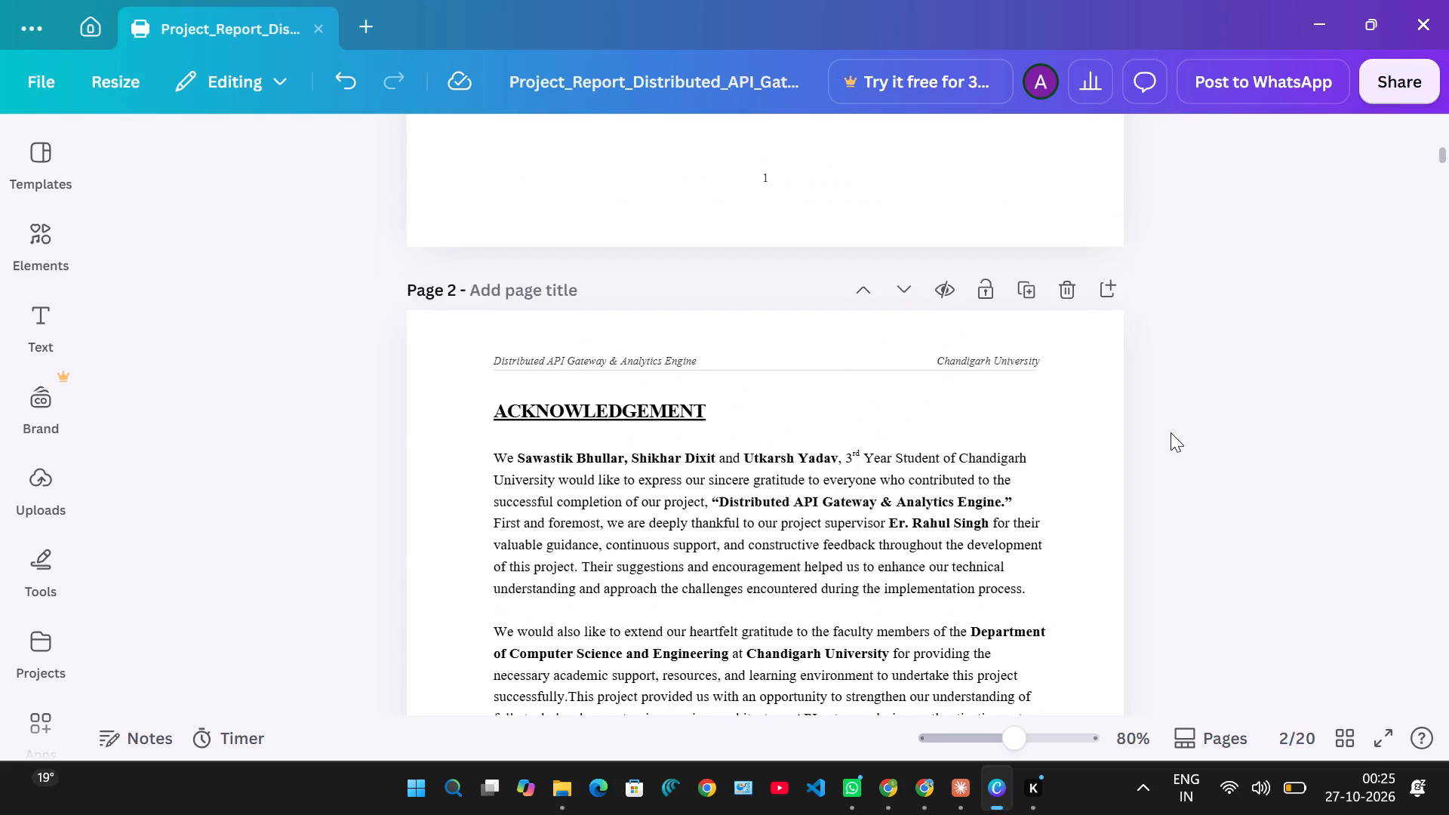
pyautogui.scroll(5, 1171, 432)
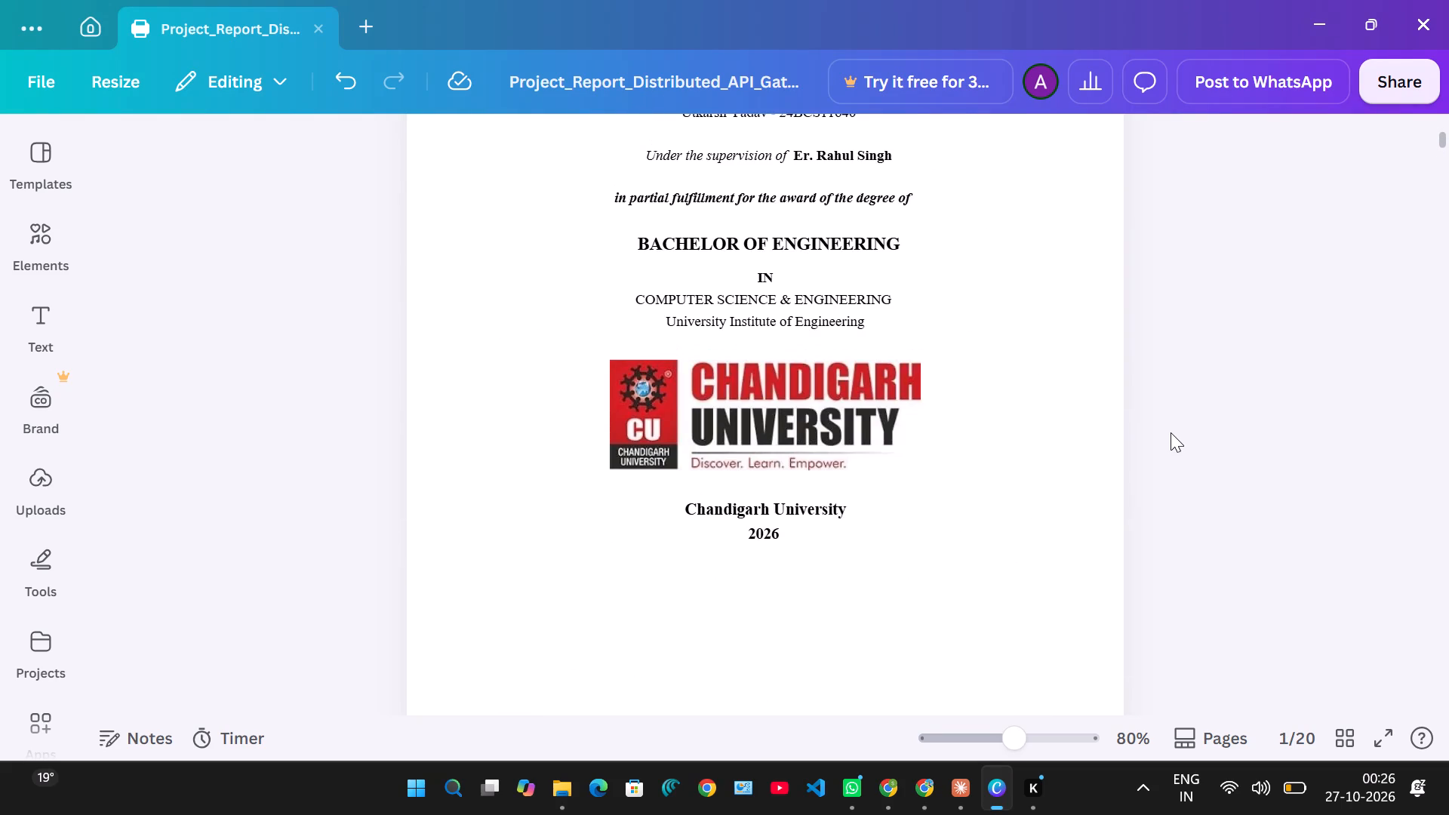
pyautogui.scroll(1, 1171, 432)
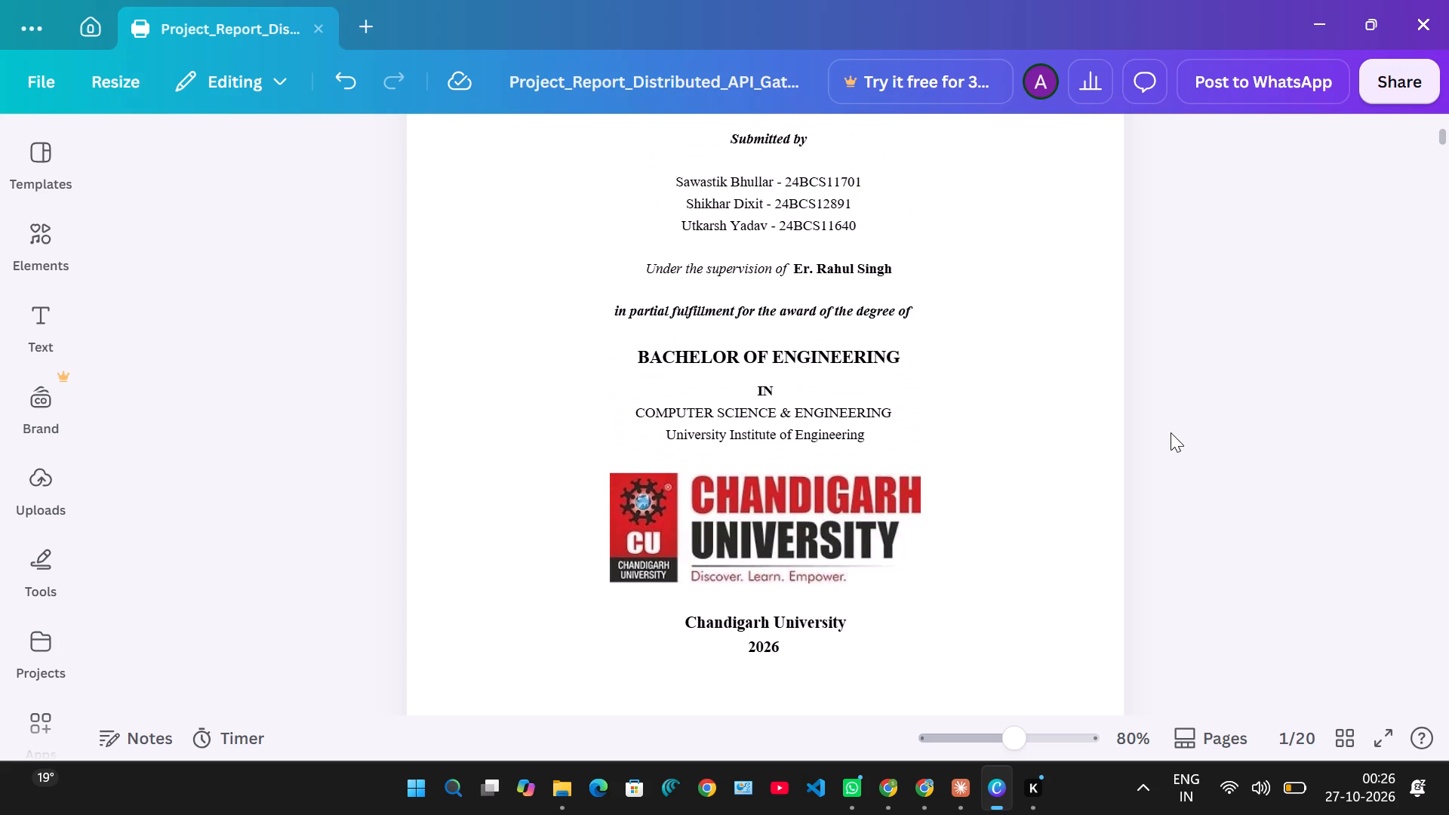
pyautogui.scroll(1, 1171, 432)
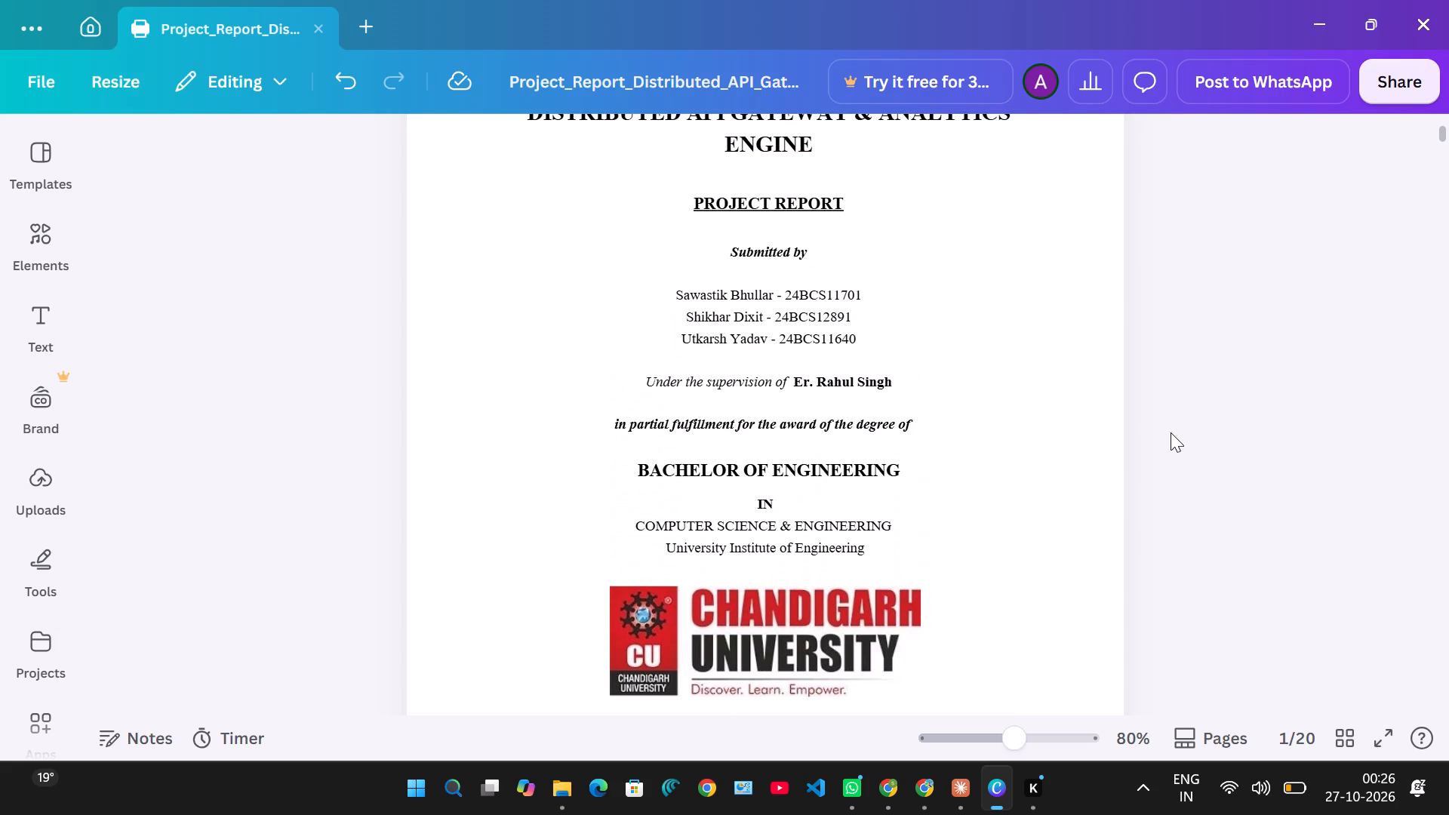
# Centre the "in partial fulfillment for the award of the degree of" line horizontally on the title page.
pyautogui.click(904, 417)
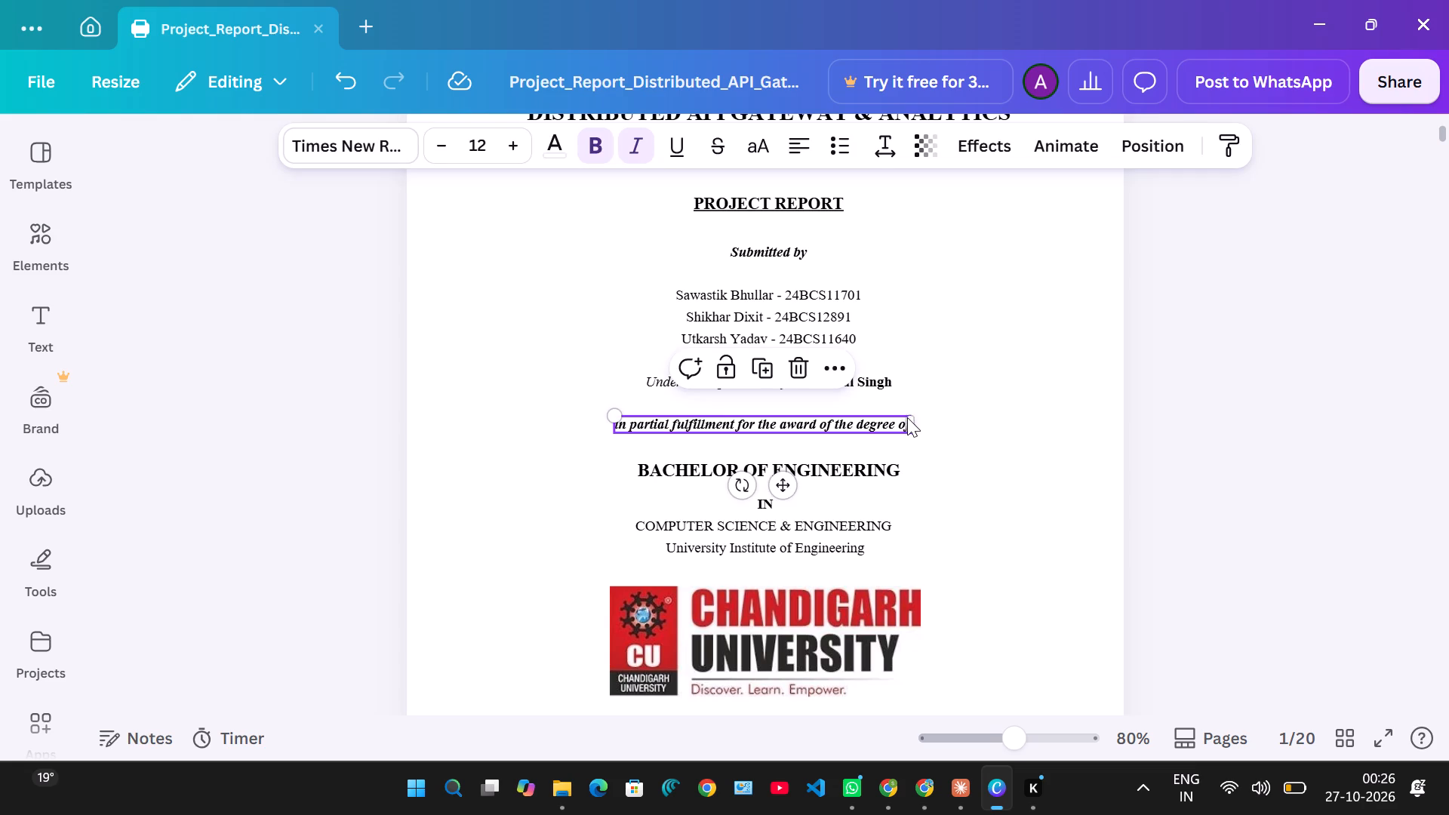
pyautogui.click(1223, 381)
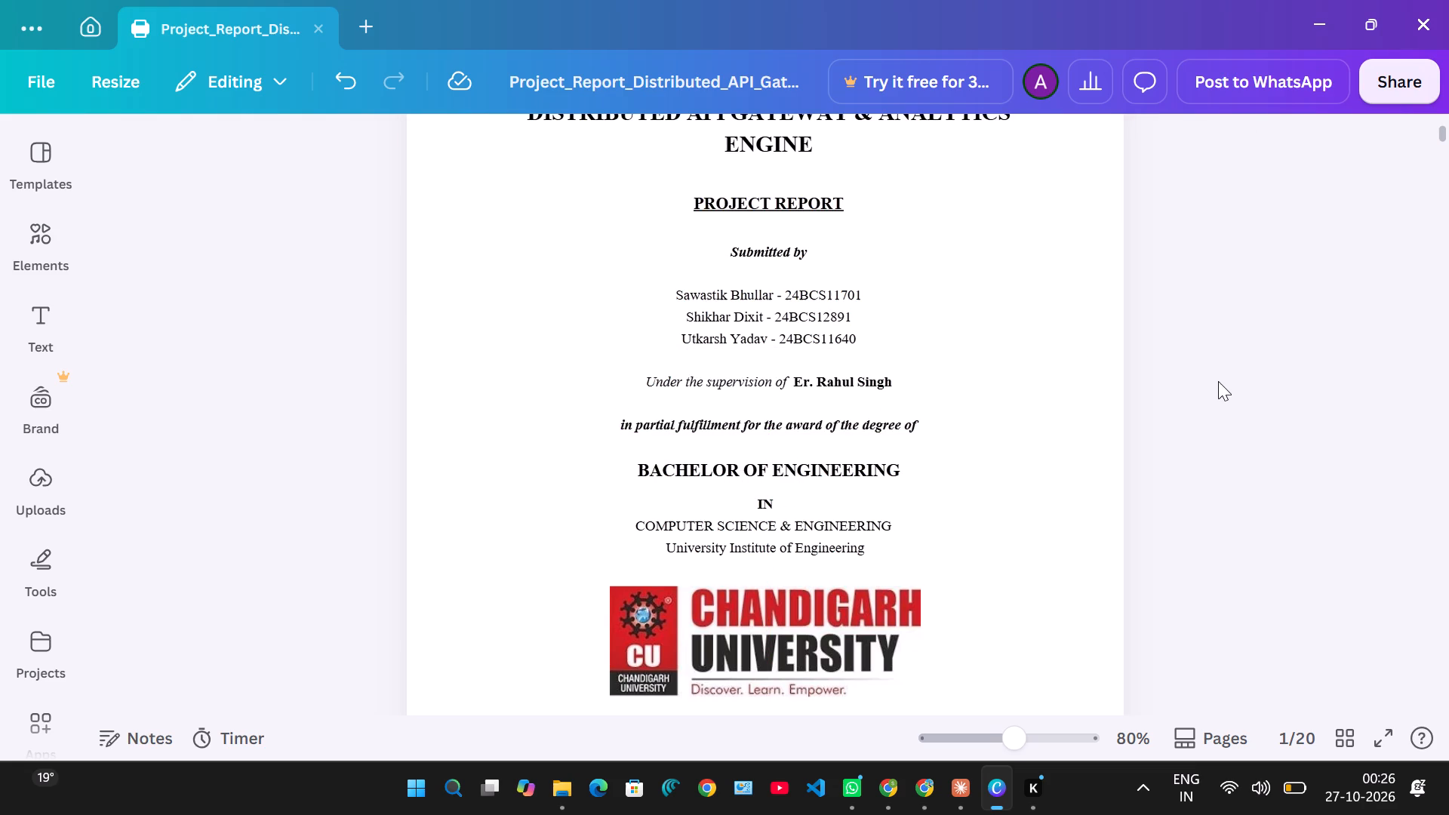
# Centre the Chandigarh University logo horizontally on the title page, evenly spaced between the text above and below.
pyautogui.scroll(-1, 1218, 381)
pyautogui.click(844, 500)
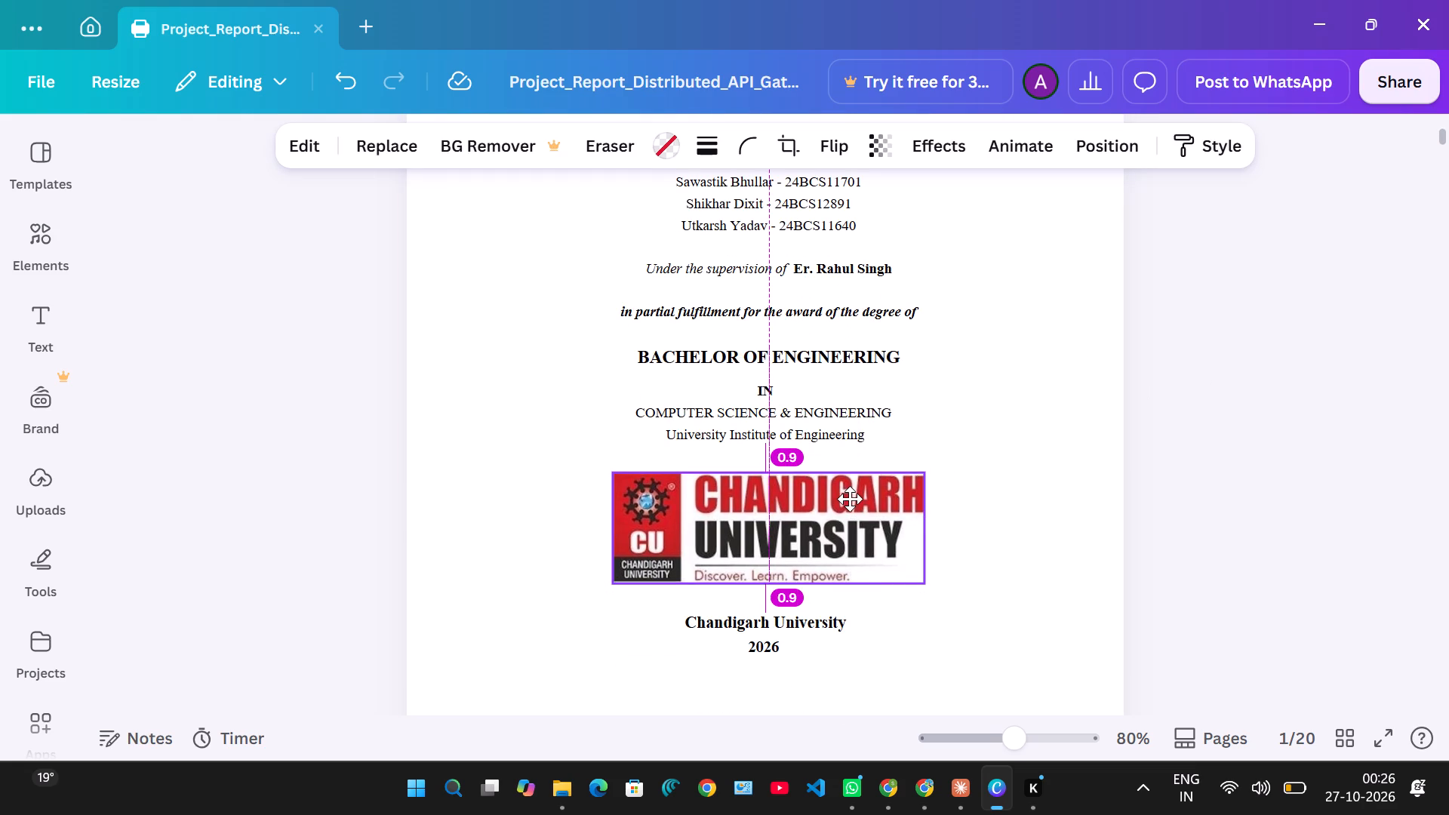
pyautogui.click(1189, 410)
# Check the overall title page layout, its page number and the transition to the acknowledgement page.
pyautogui.scroll(1, 1189, 410)
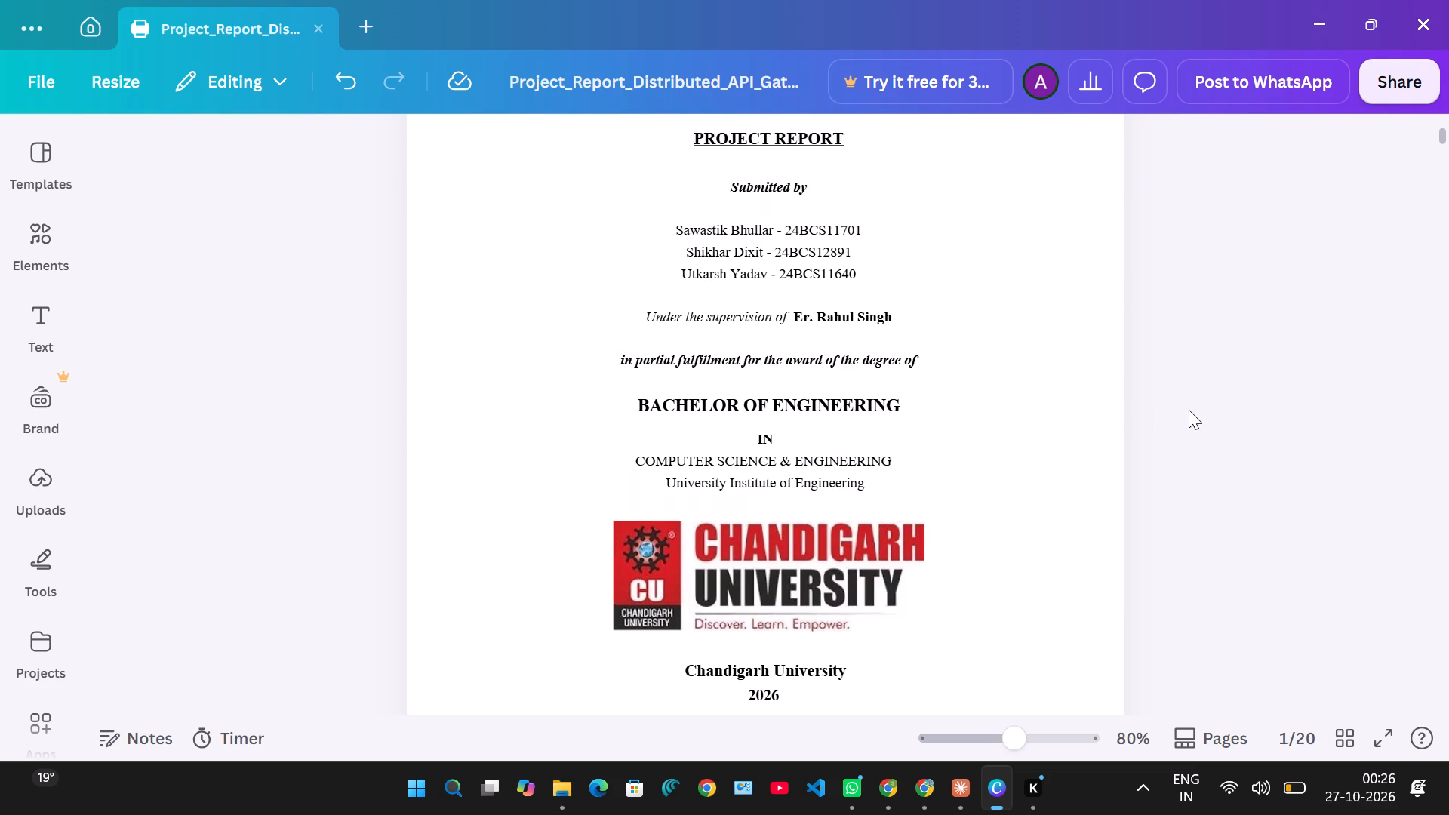
pyautogui.scroll(1, 1177, 408)
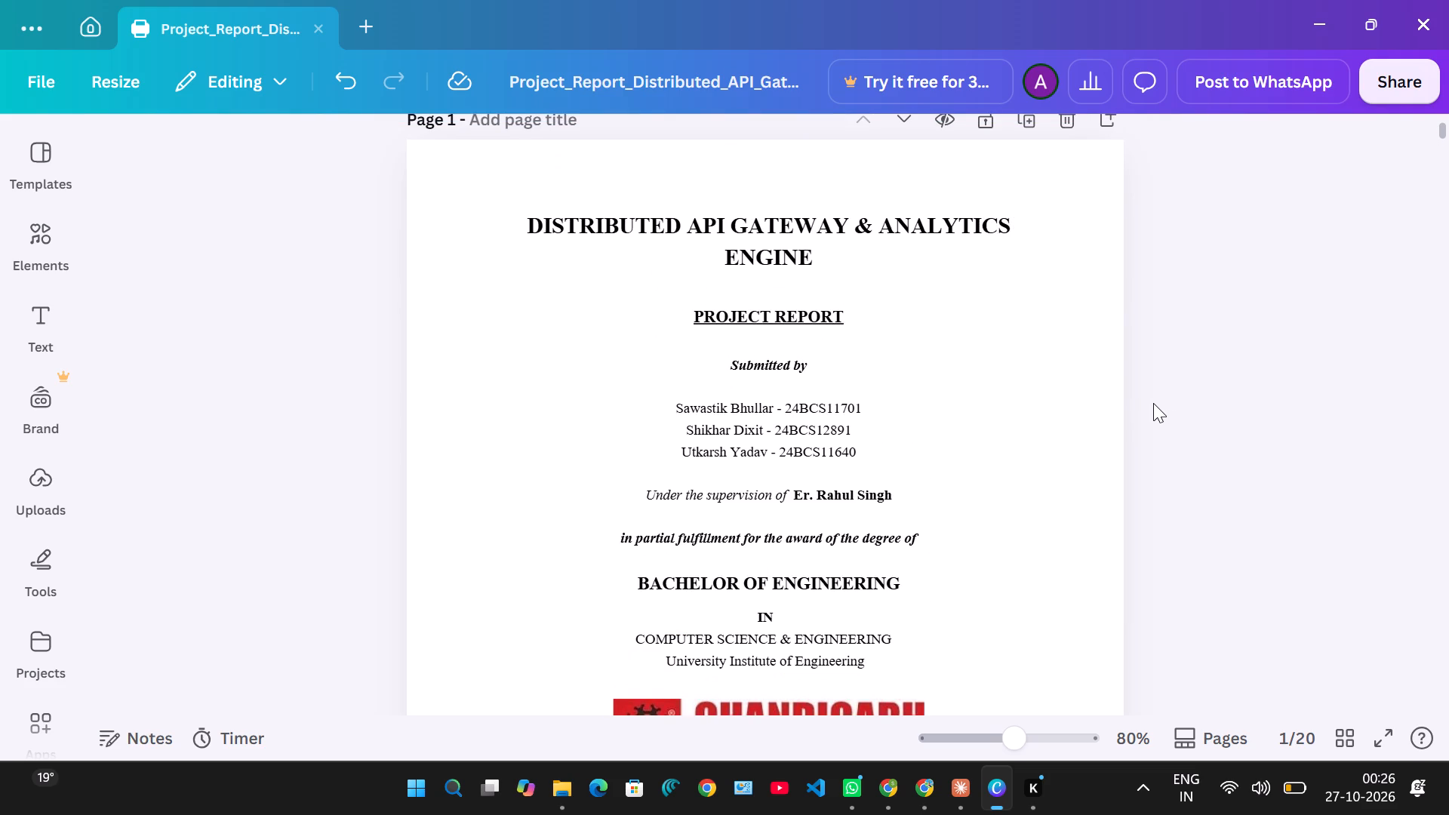
pyautogui.scroll(2, 1135, 401)
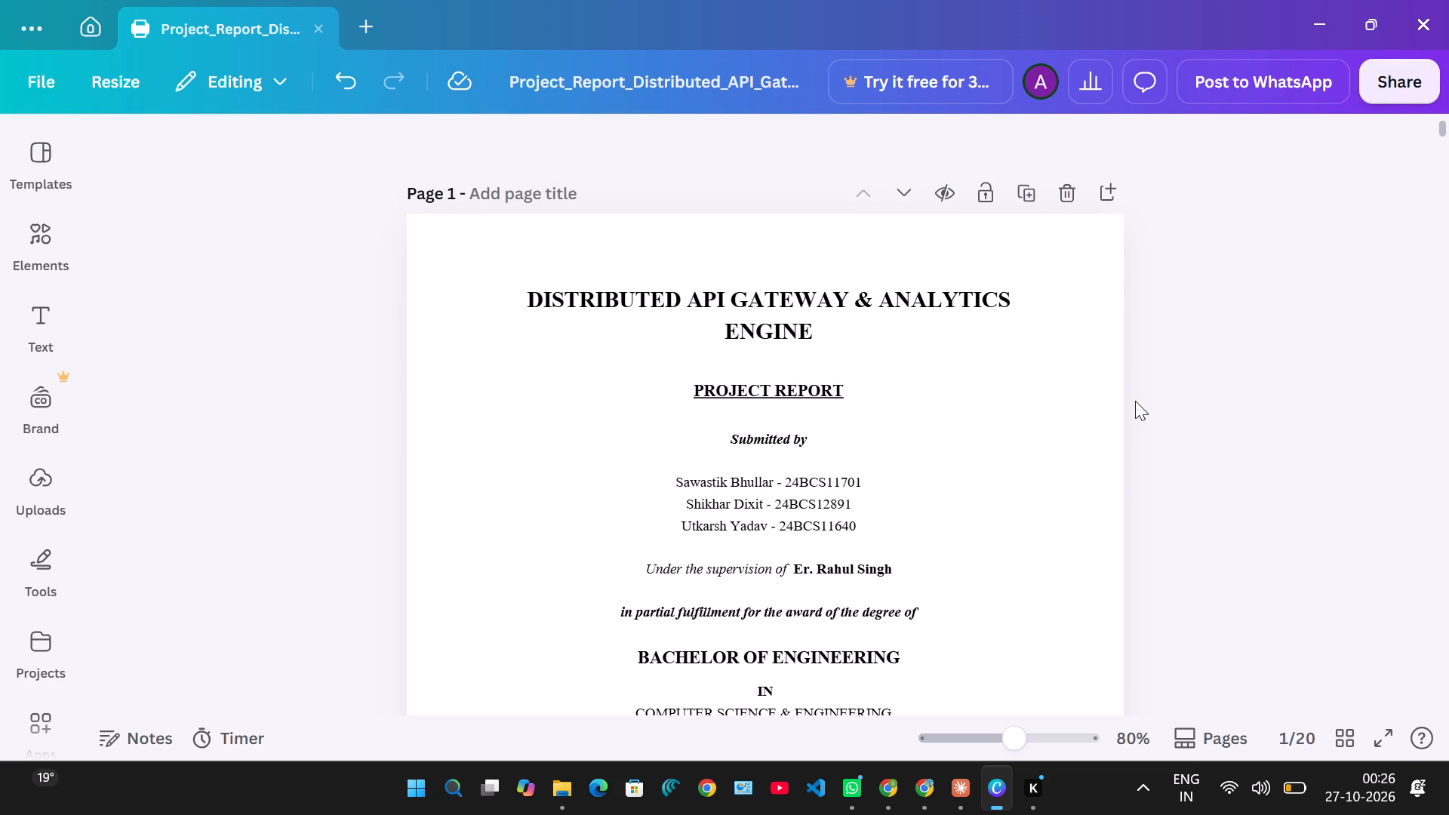
pyautogui.scroll(-5, 1156, 394)
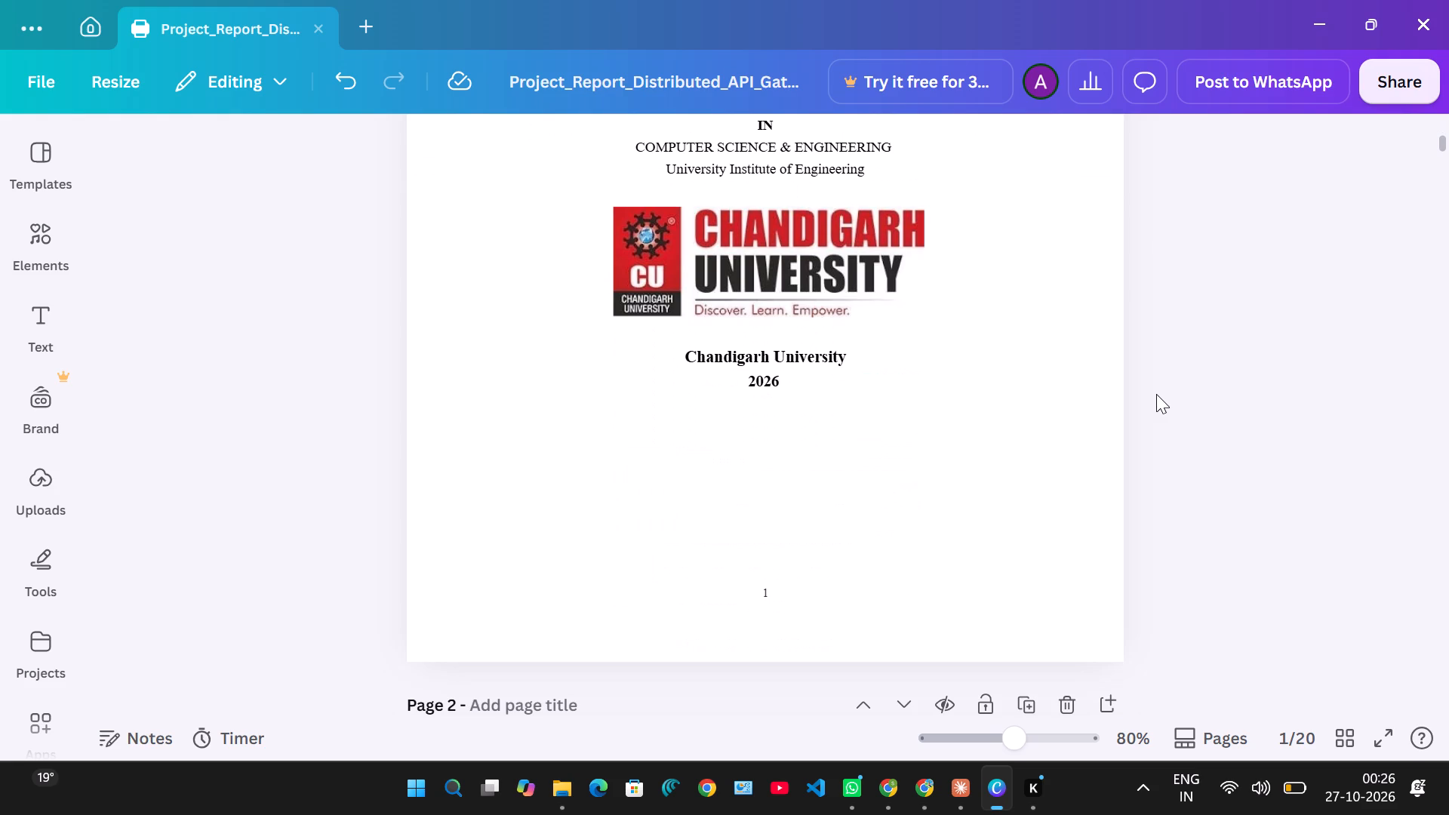
pyautogui.scroll(-6, 1156, 394)
pyautogui.scroll(4, 1156, 394)
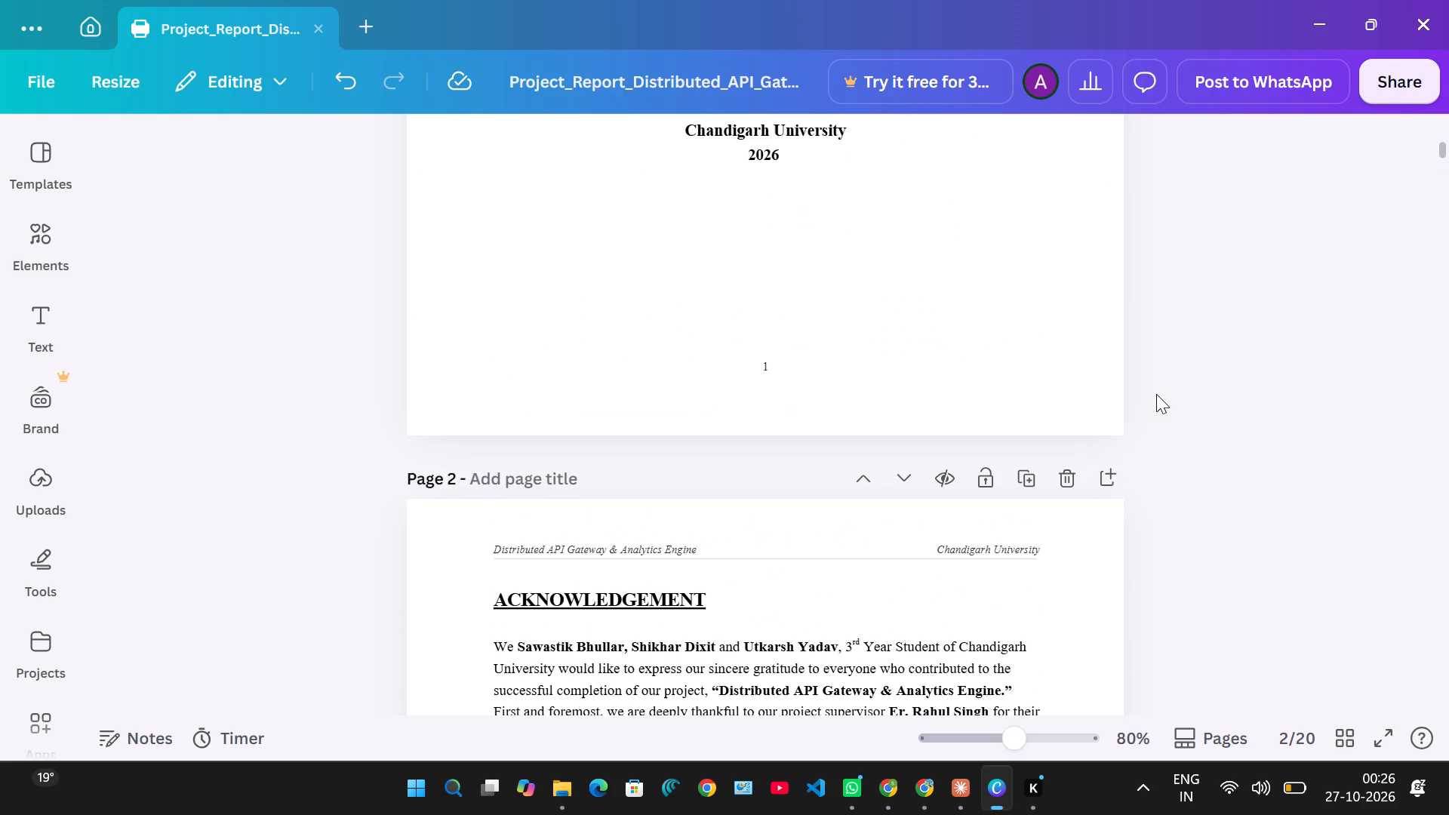
# Recheck the acknowledgement, abstract and table of contents on pages 2 to 4.
pyautogui.scroll(-16, 1156, 394)
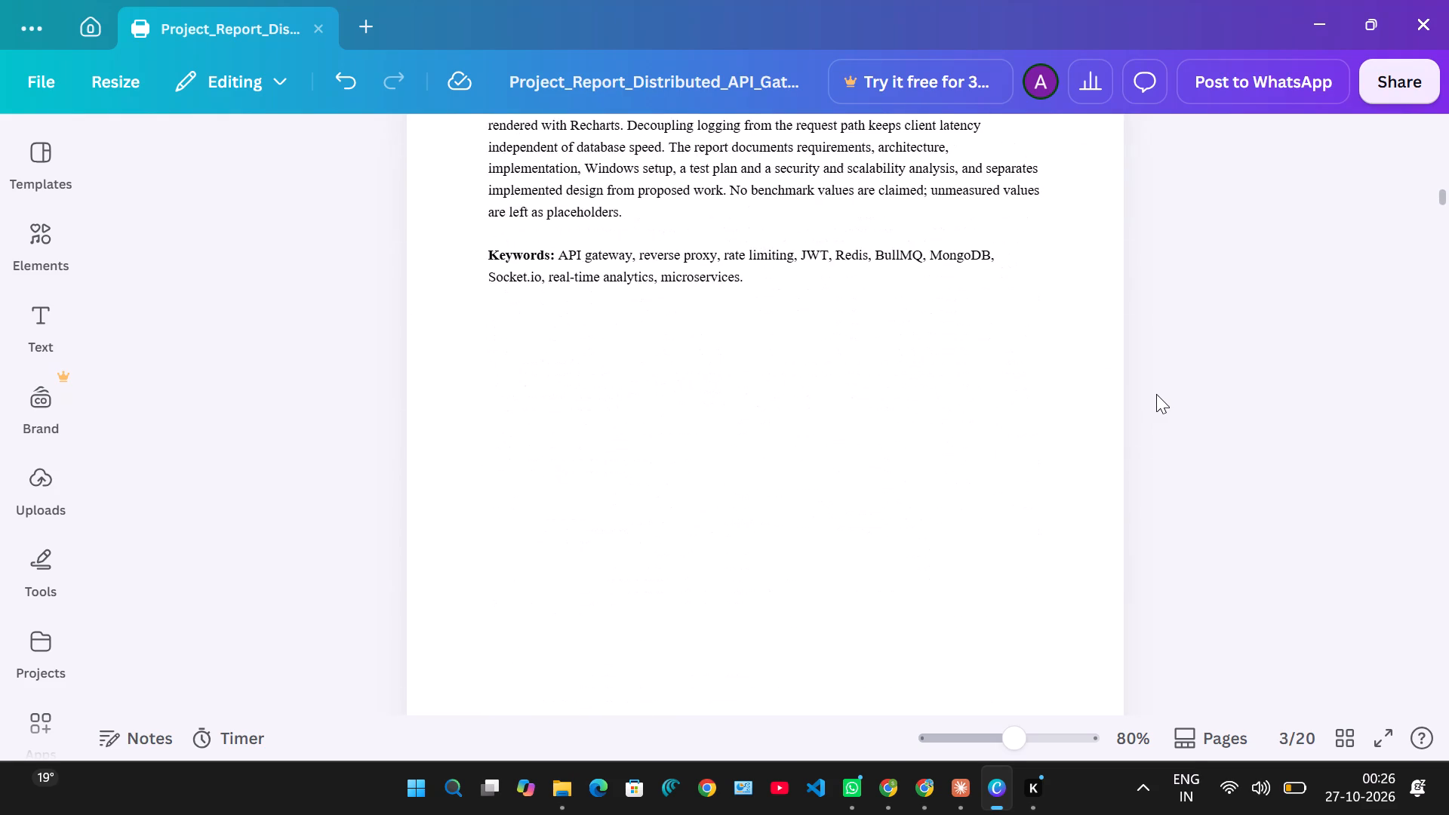
pyautogui.scroll(-10, 1156, 394)
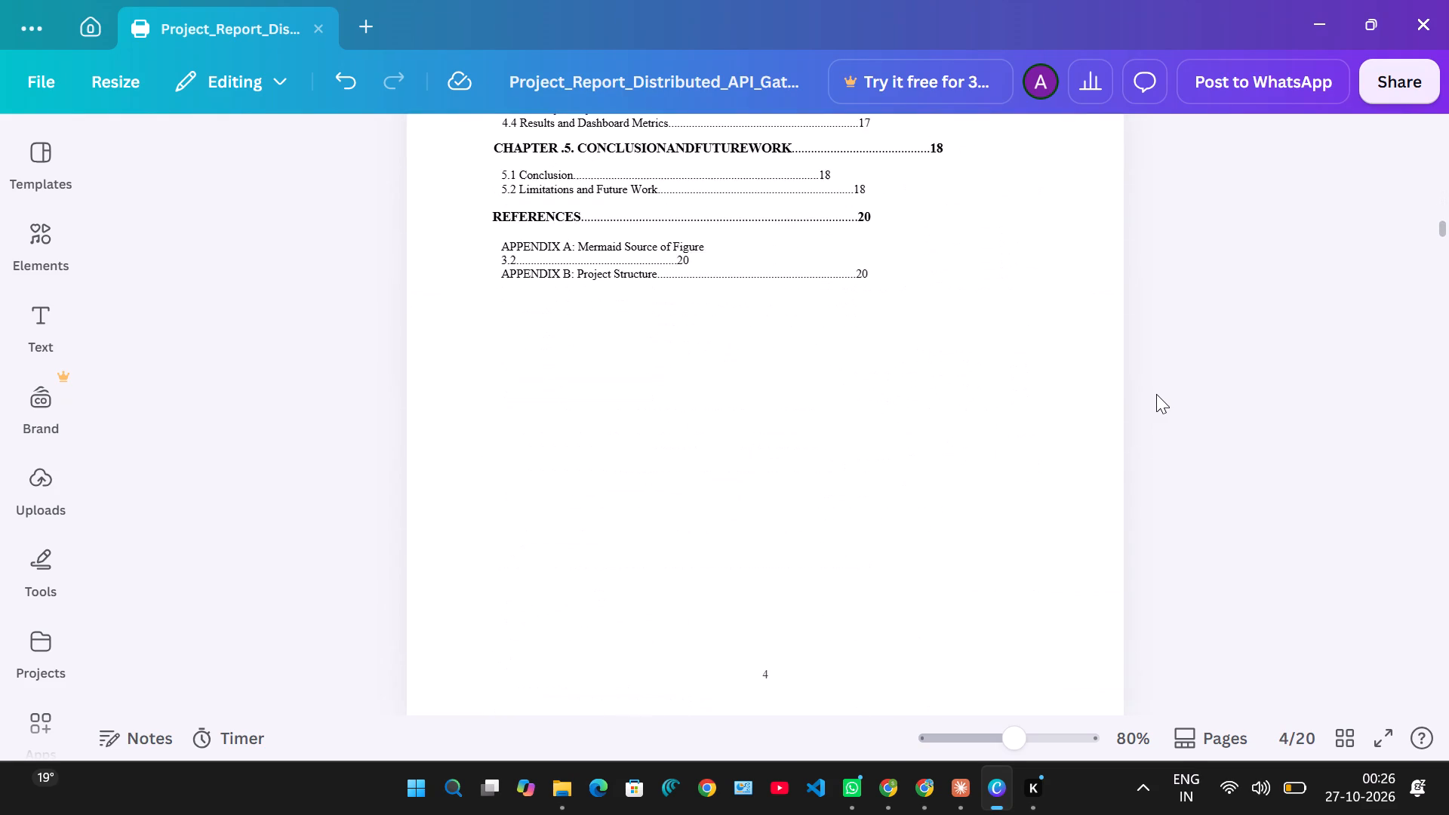
pyautogui.scroll(-3, 1156, 394)
pyautogui.scroll(3, 1156, 394)
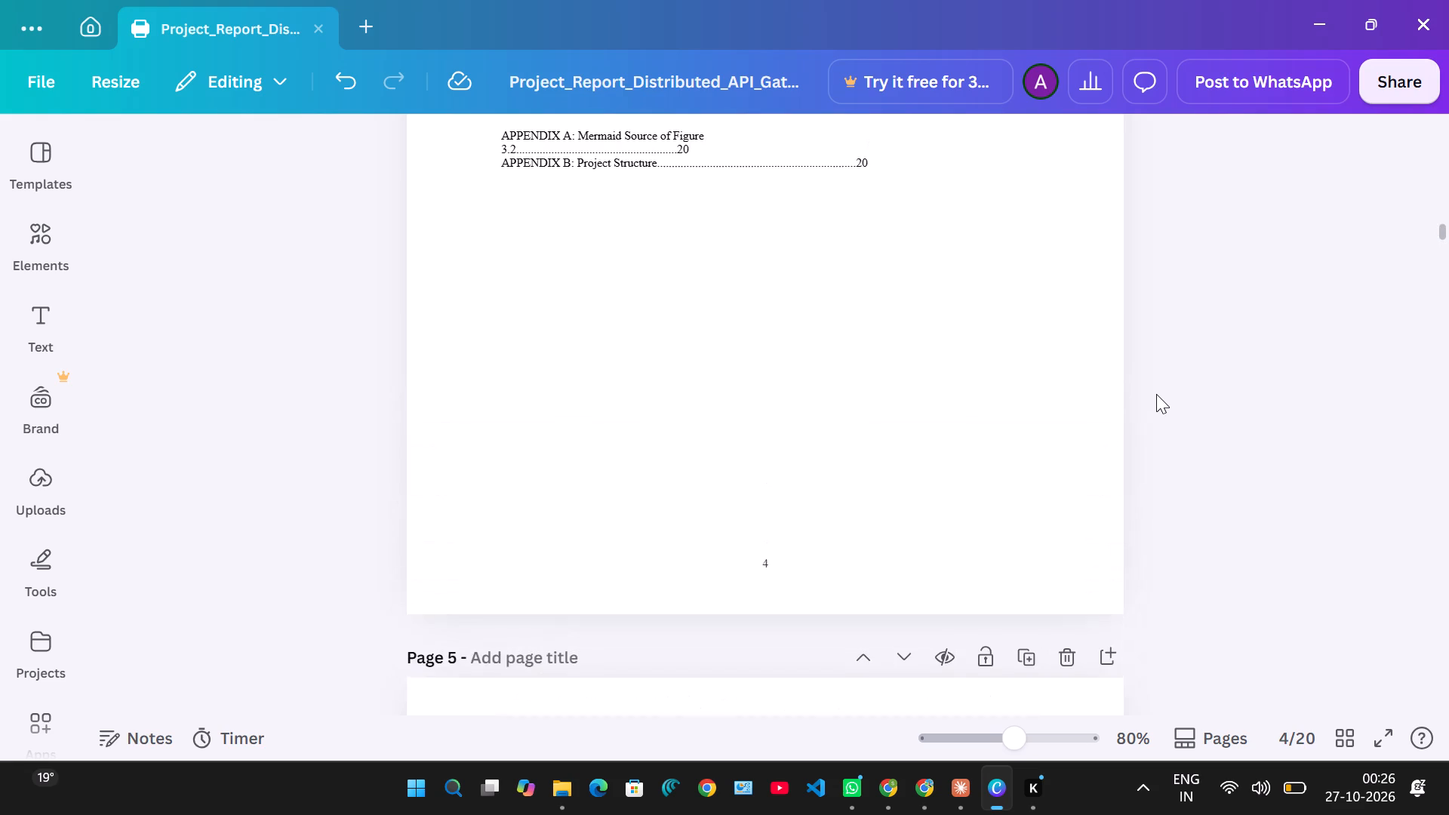
pyautogui.scroll(4, 1156, 394)
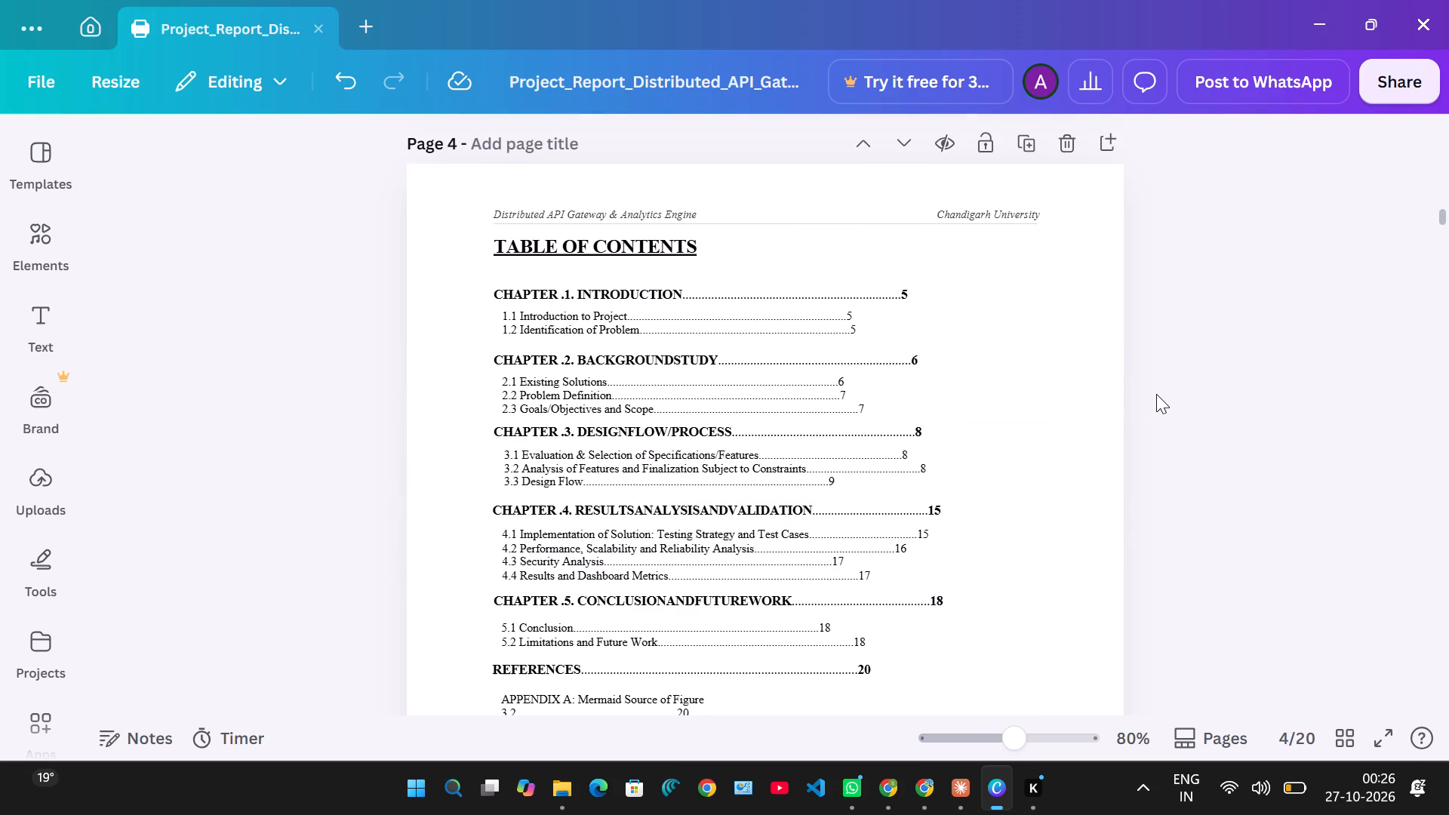
pyautogui.scroll(1, 1156, 394)
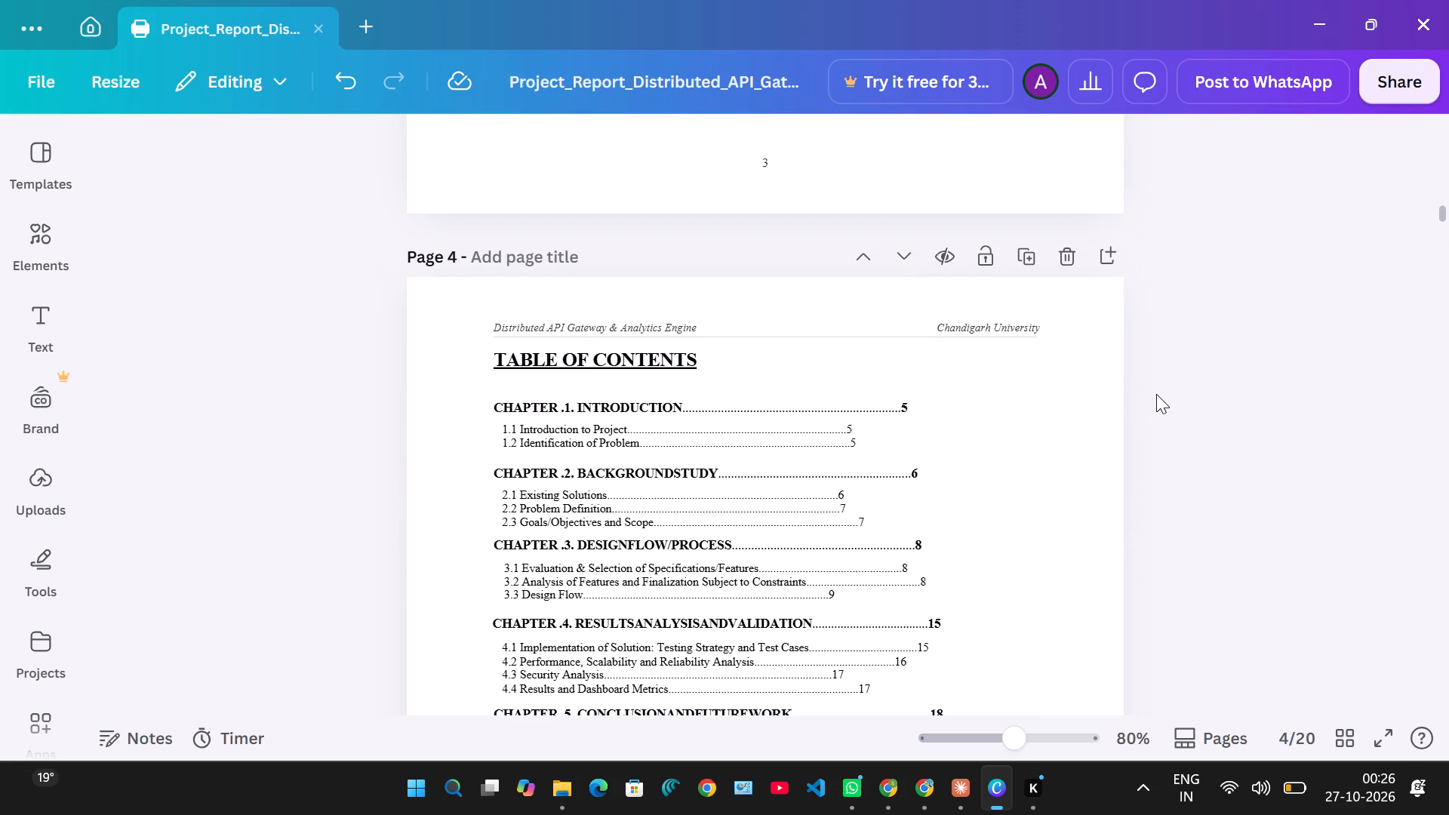
# Recheck the Chapter 1 introduction on page 5 and the start of Chapter 2 on page 6.
pyautogui.scroll(-9, 1156, 394)
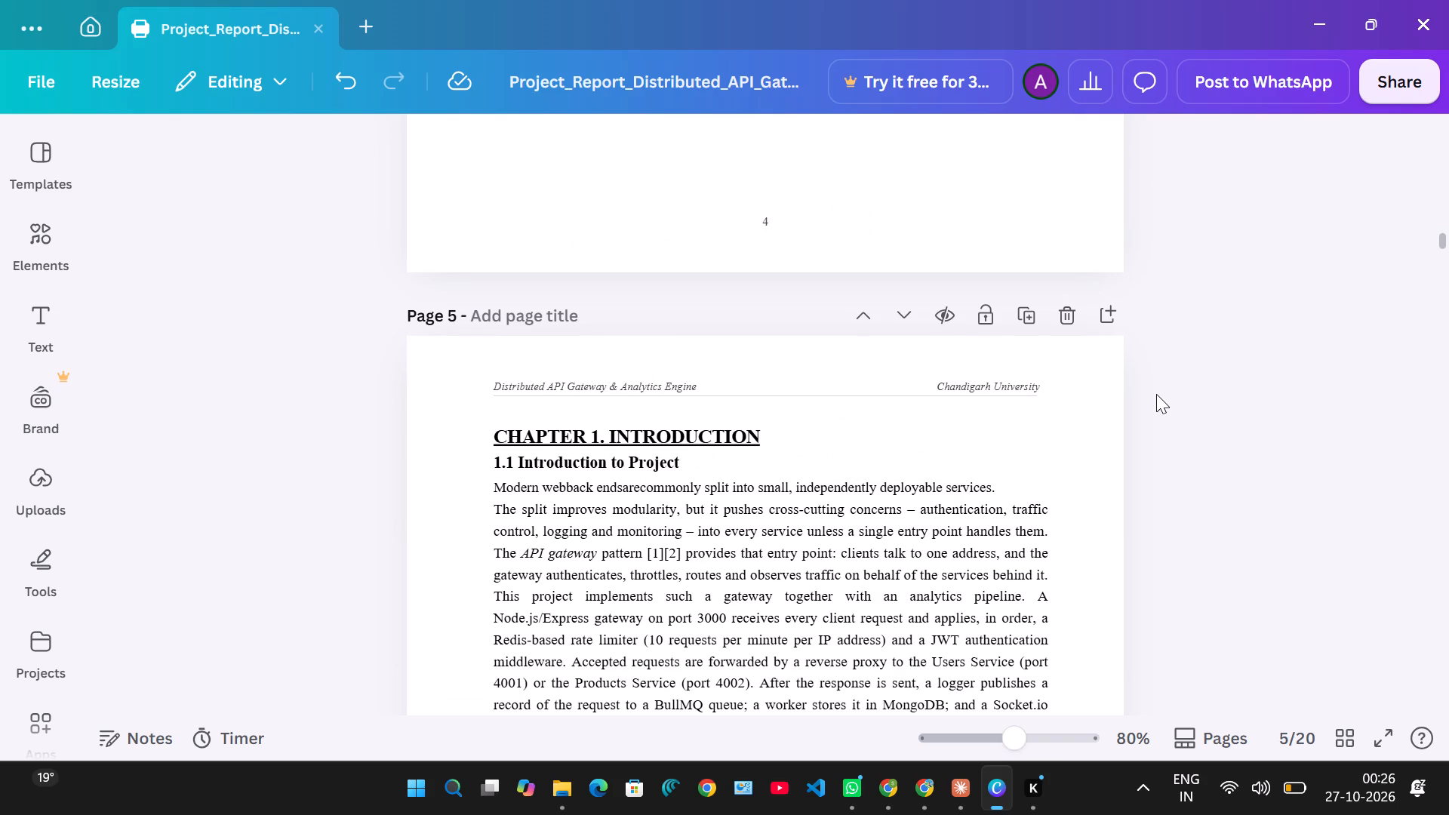
pyautogui.scroll(-6, 1156, 394)
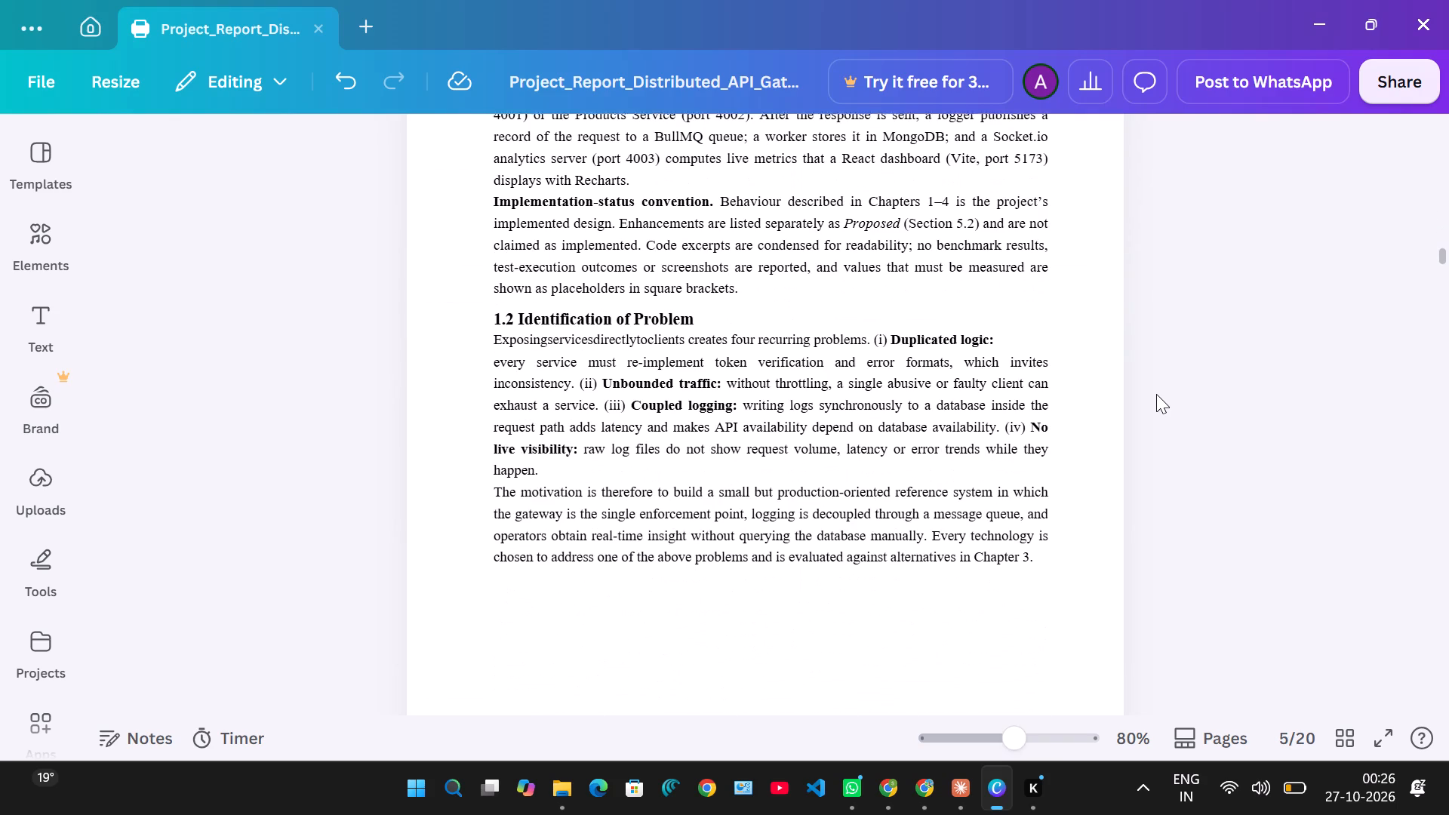
pyautogui.scroll(-1, 1156, 394)
pyautogui.scroll(5, 1156, 394)
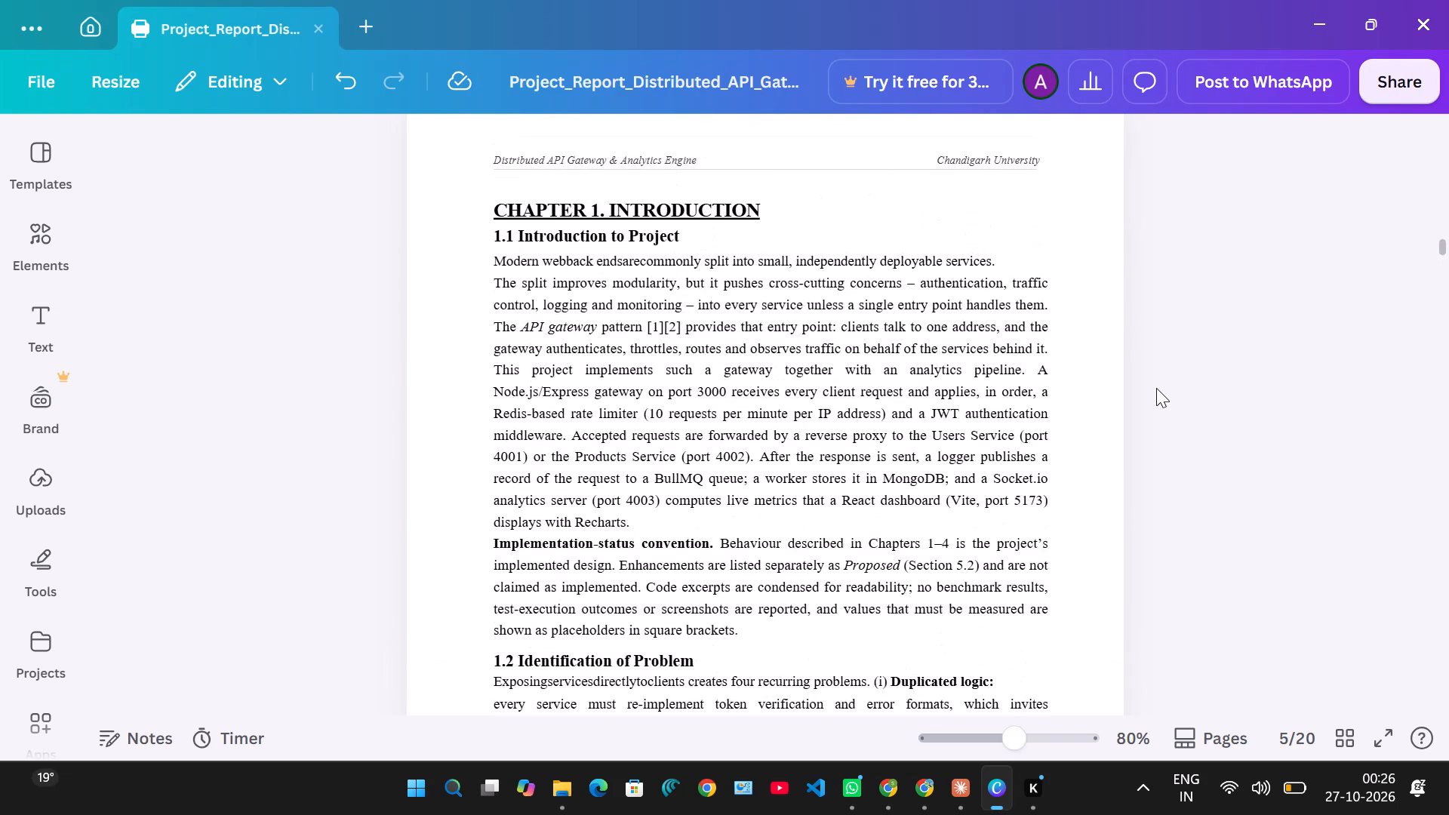
pyautogui.scroll(-8, 1156, 388)
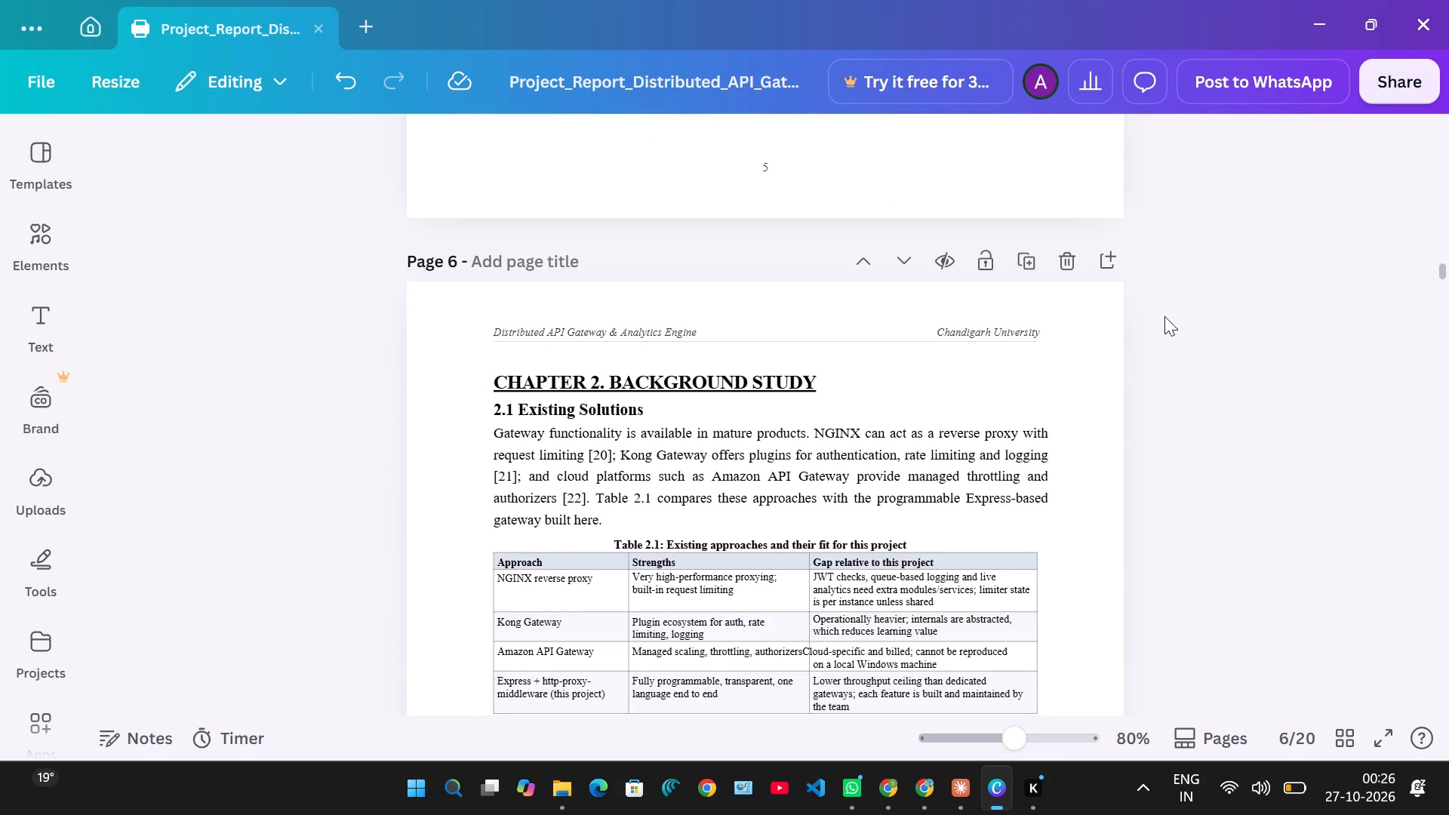
# Download all pages of the report as a PDF with the Digital preset.
pyautogui.click(1377, 80)
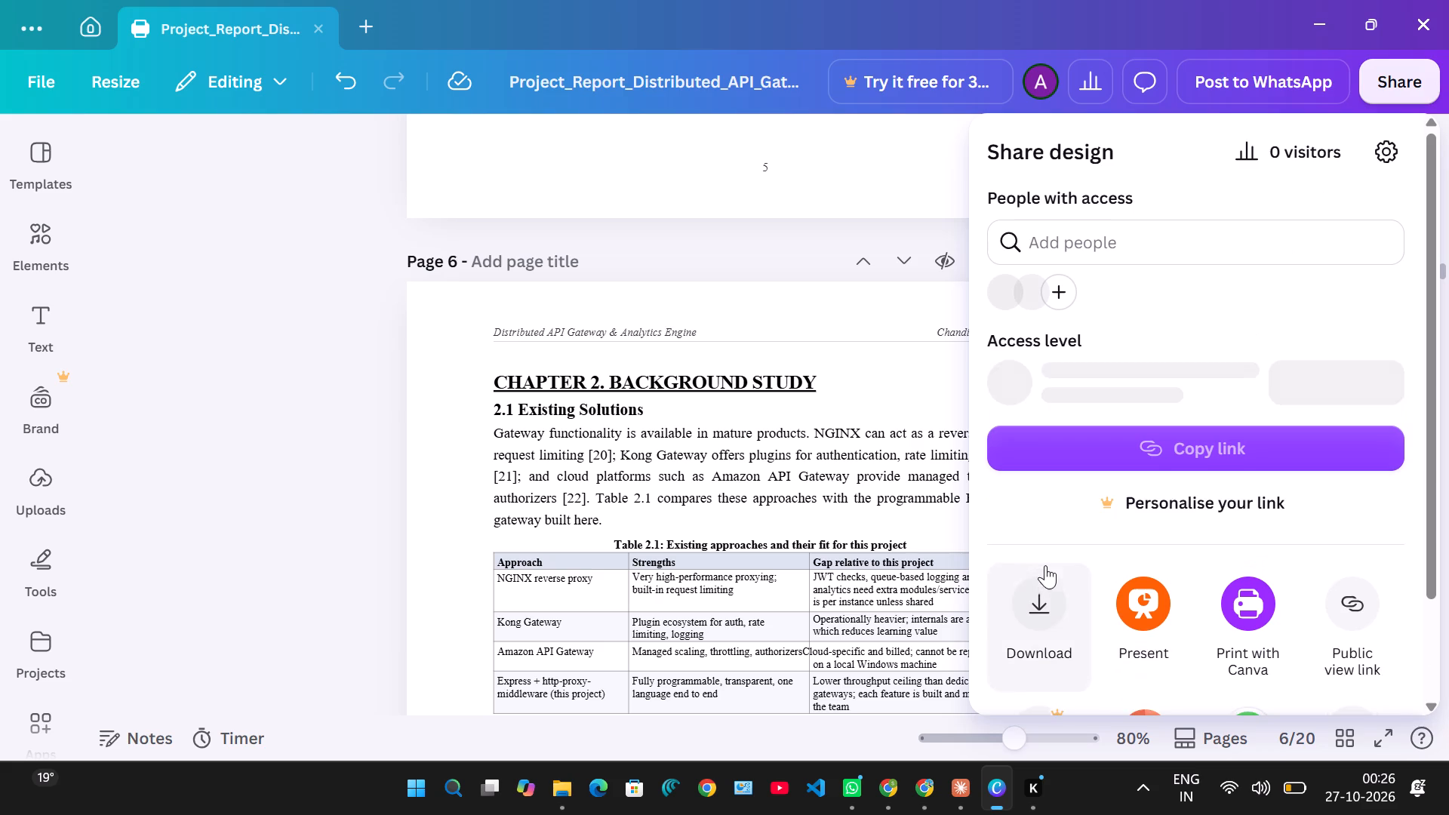
pyautogui.click(1039, 594)
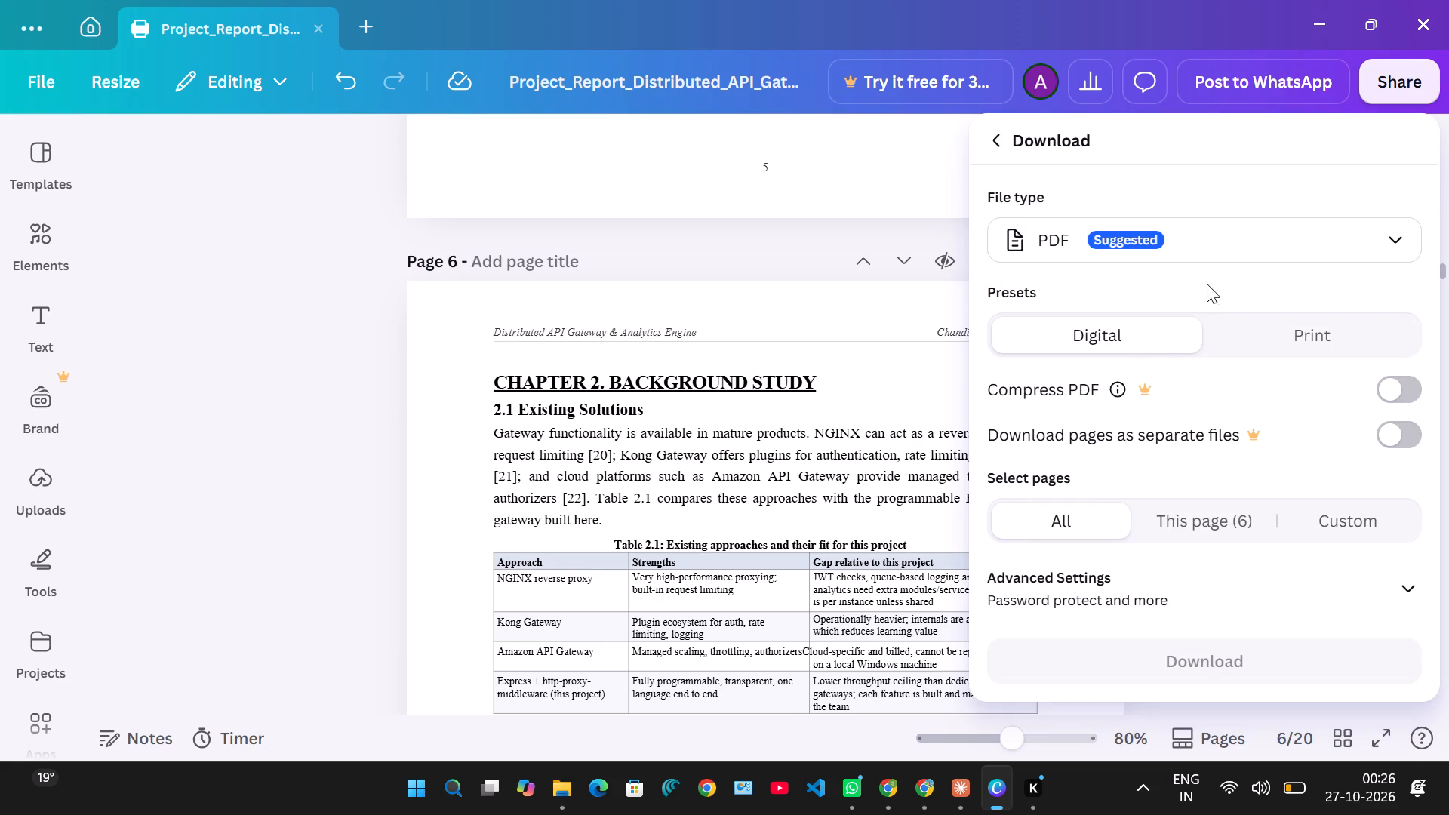
pyautogui.click(1171, 663)
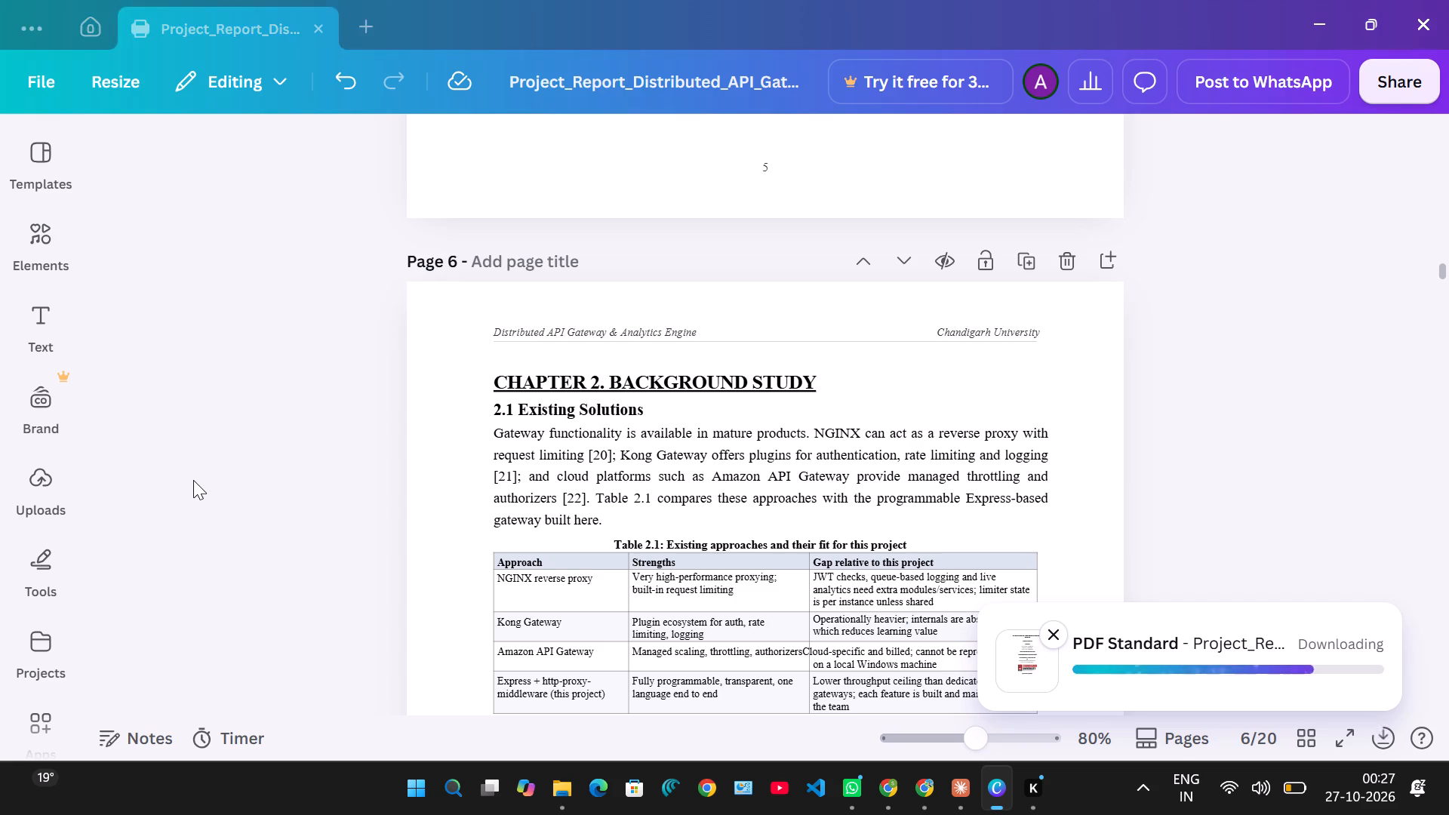
# Save the exported PDF in the Downloads folder as "Project Report Full Stack".
pyautogui.scroll(-1, 117, 216)
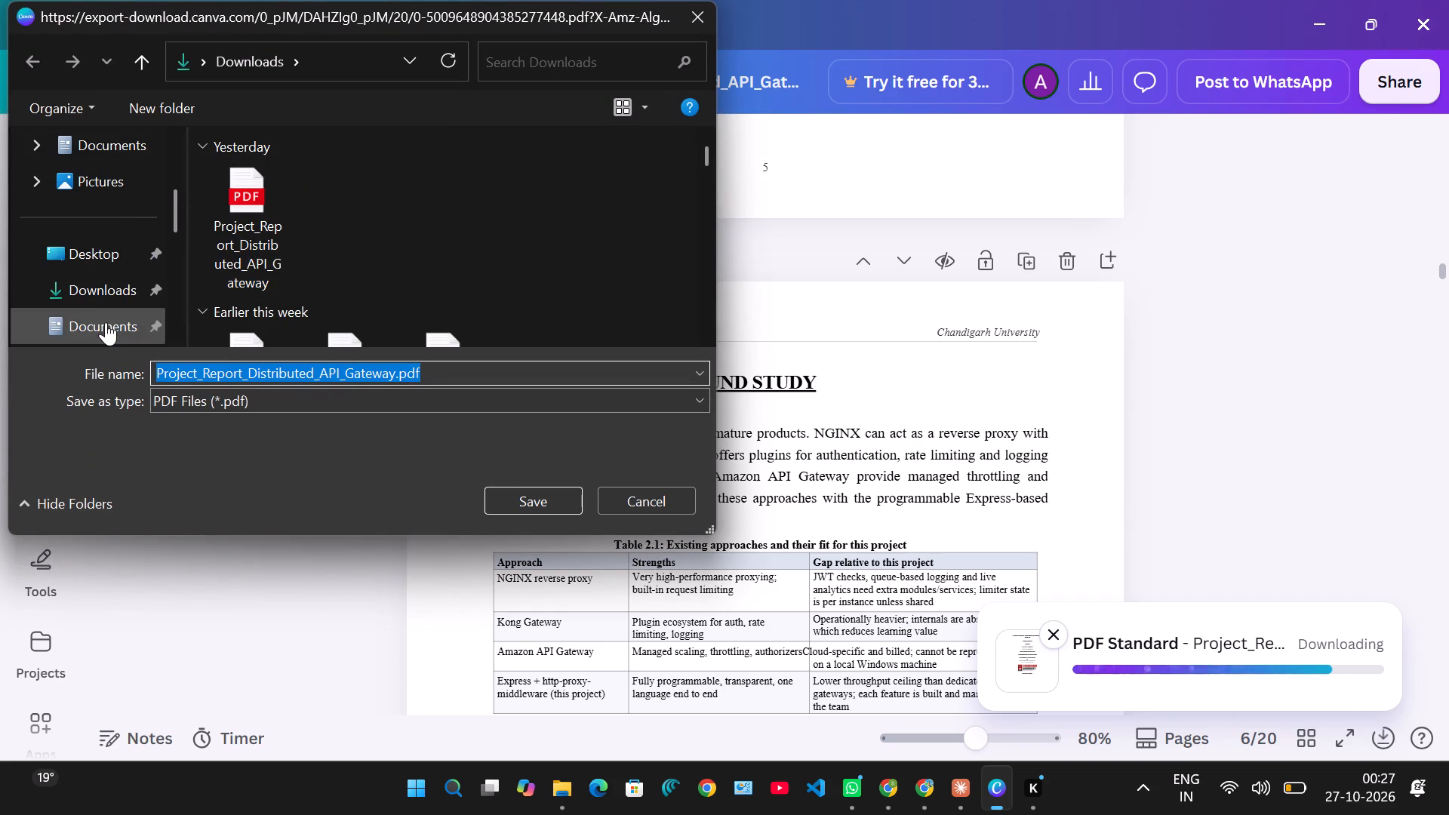
pyautogui.click(91, 295)
pyautogui.click(473, 377)
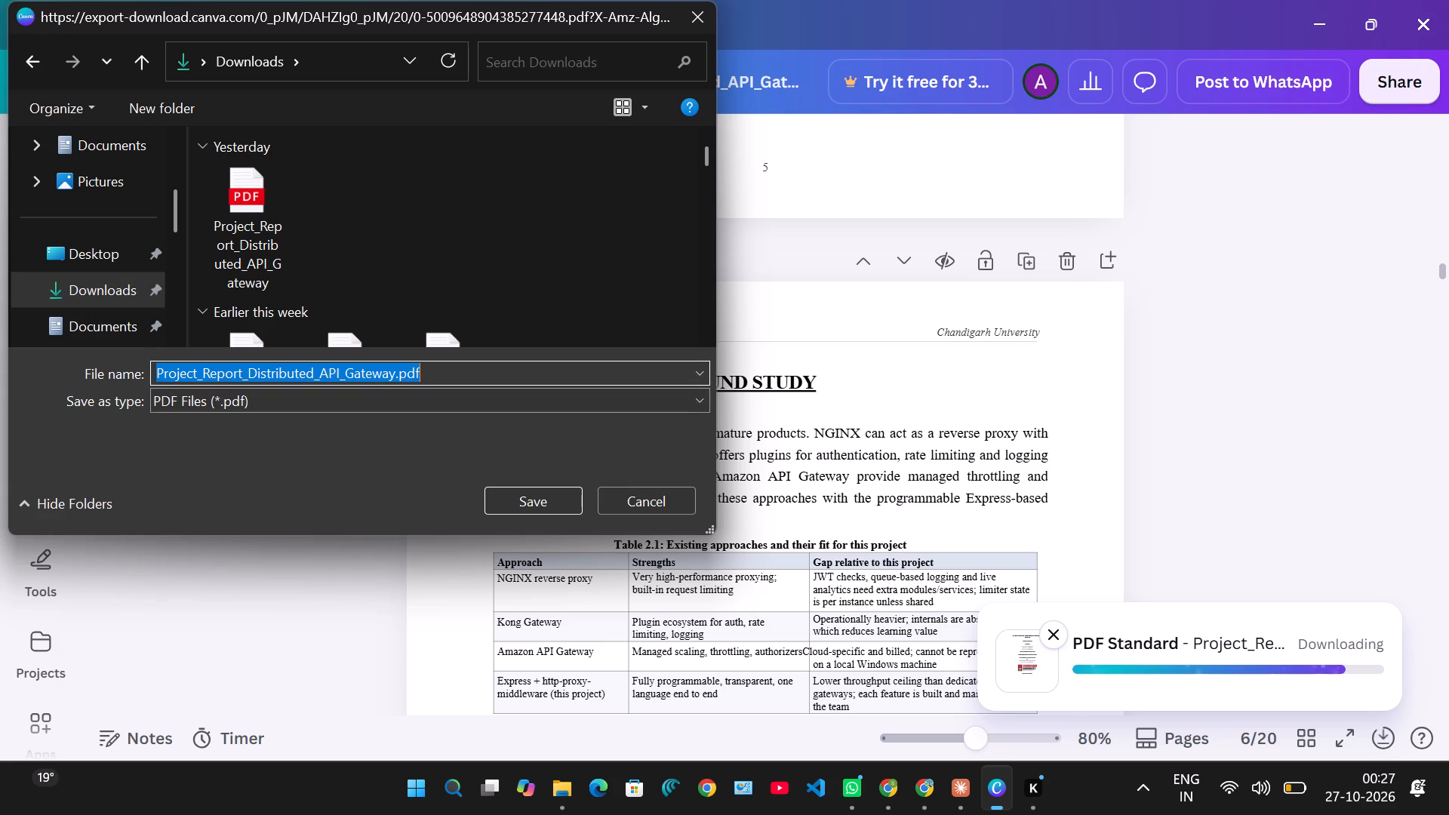
pyautogui.press('BackSpace')
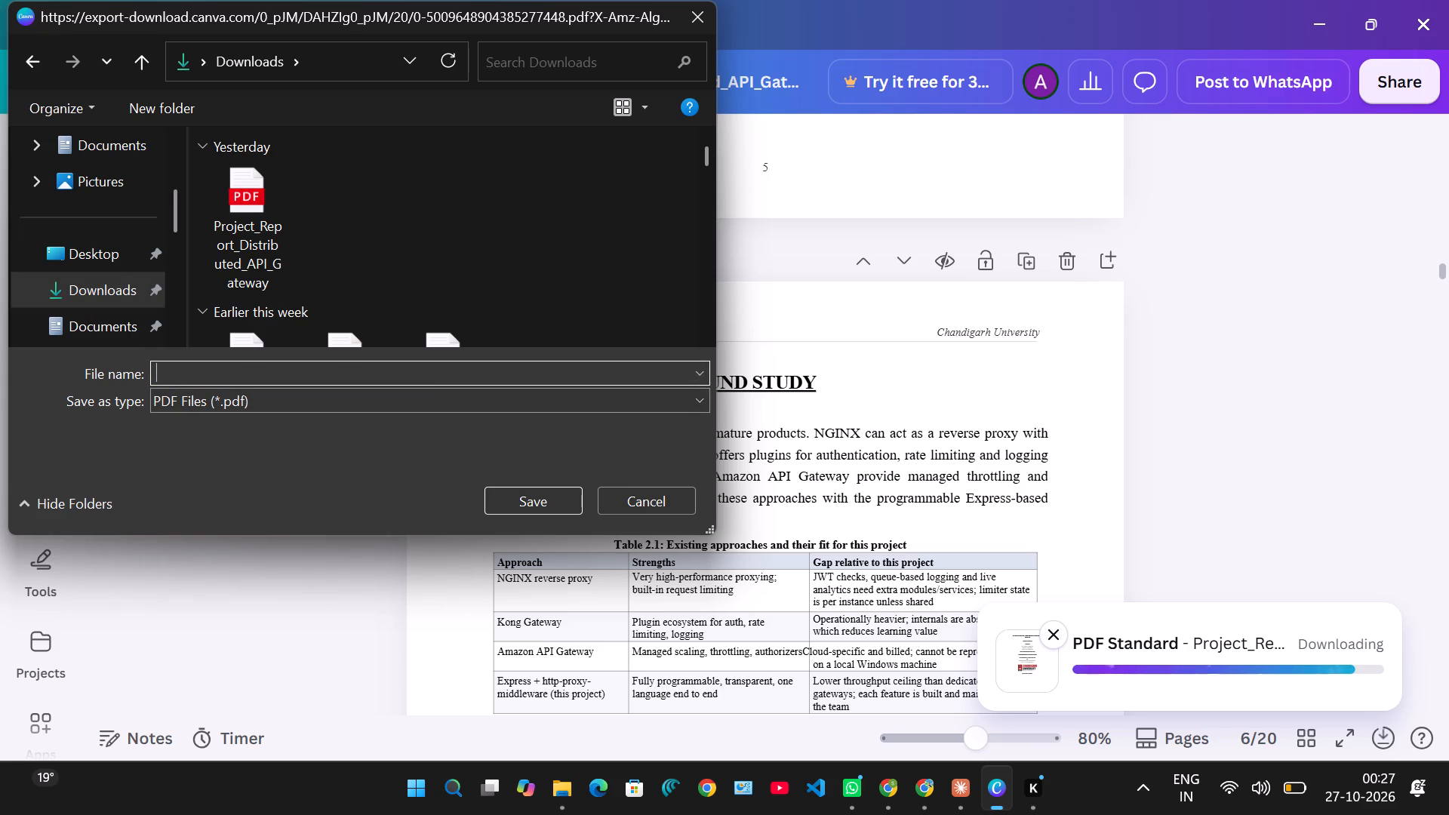
pyautogui.write('roject')
pyautogui.press('space')
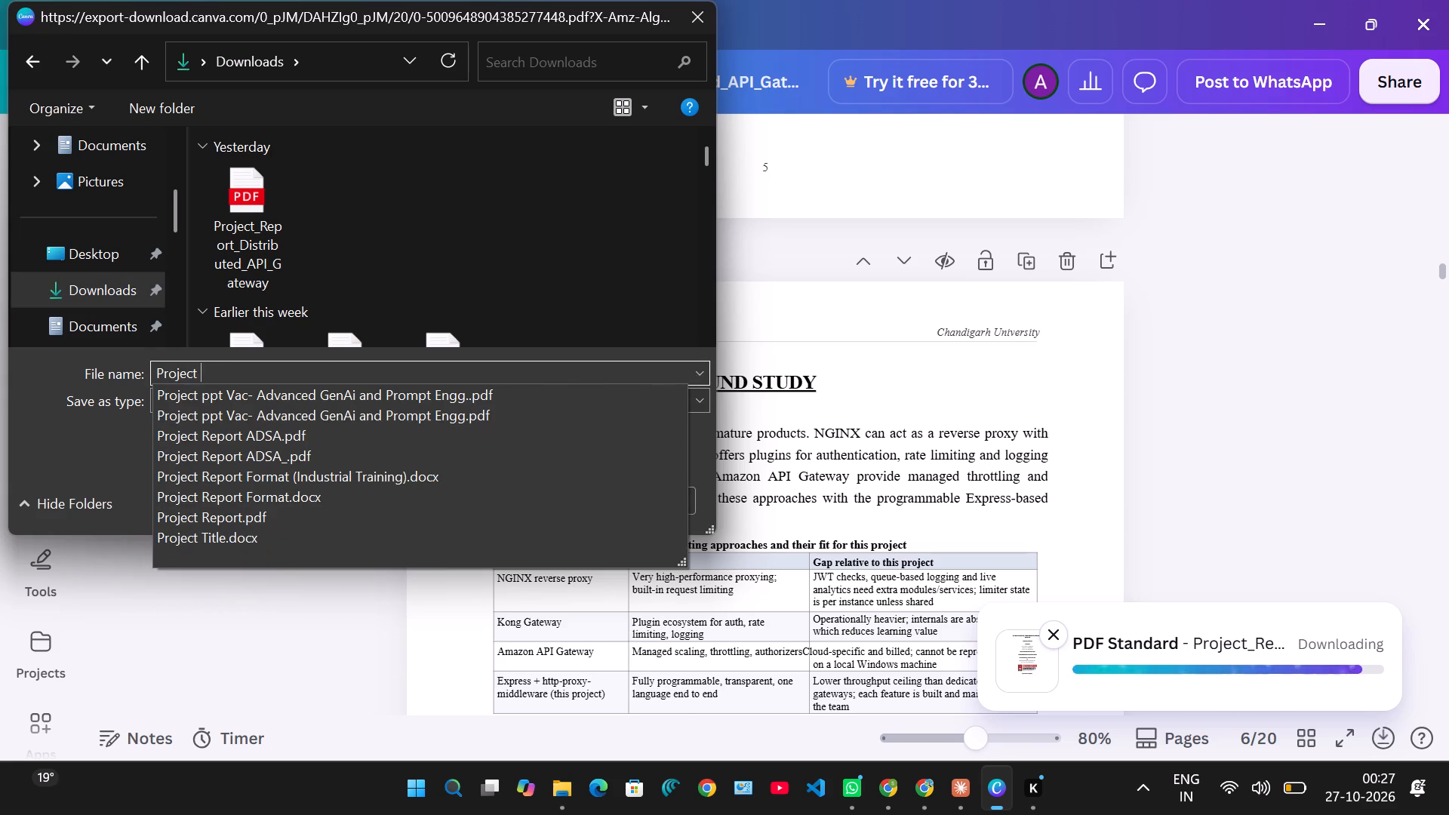
pyautogui.write('epoe')
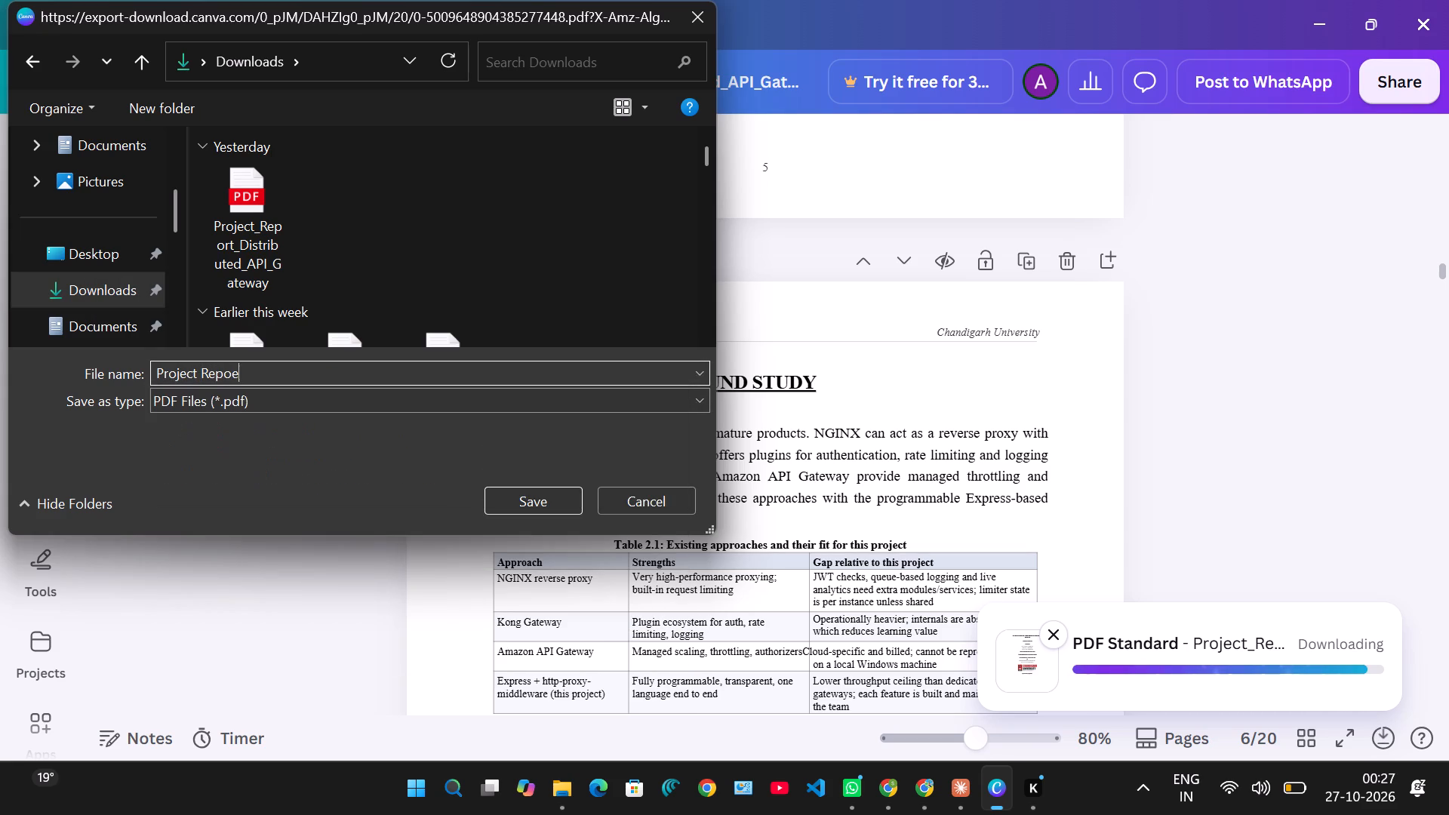
pyautogui.press('BackSpace')
pyautogui.write('rt')
pyautogui.press('space')
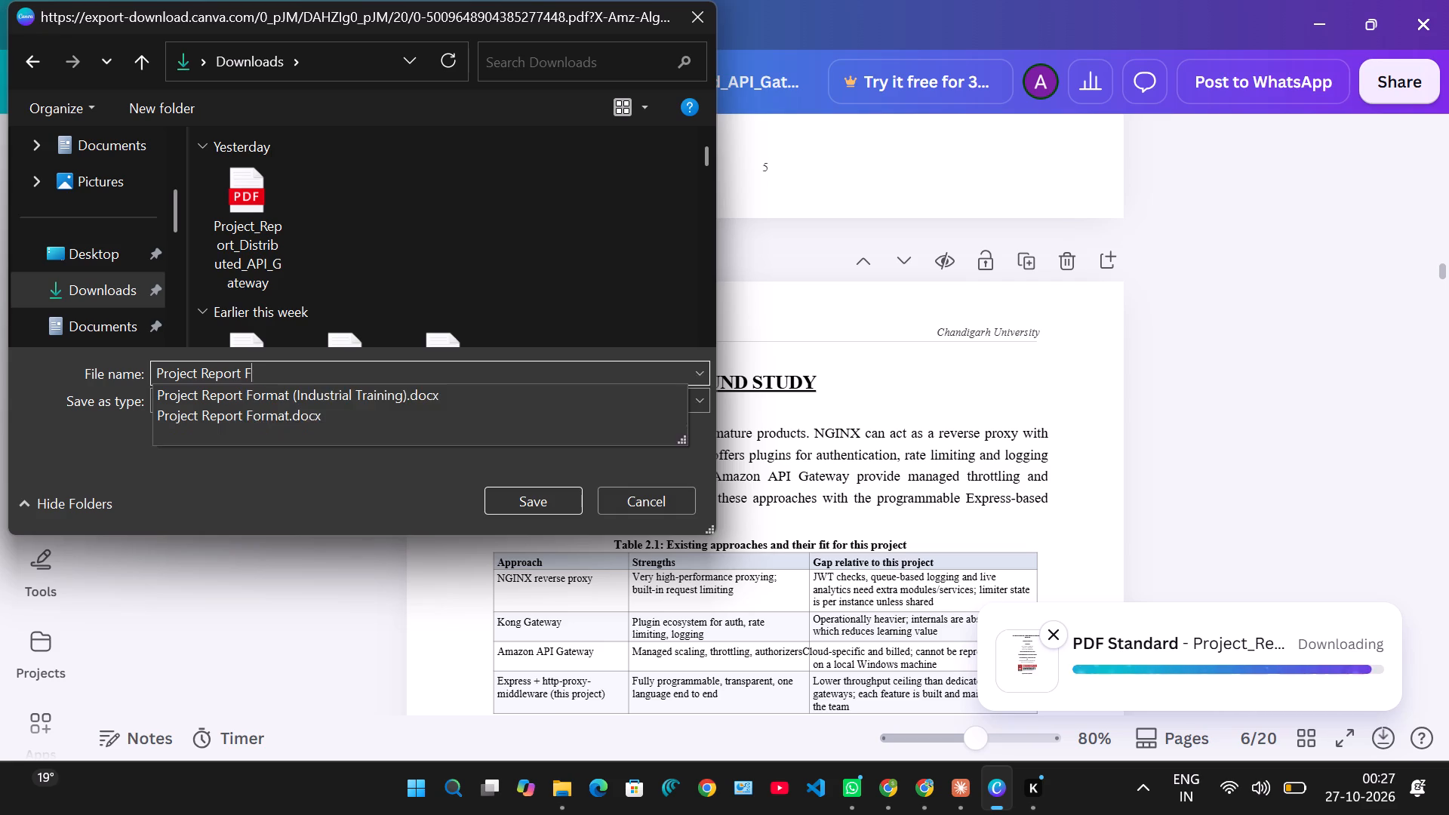
pyautogui.press('s')
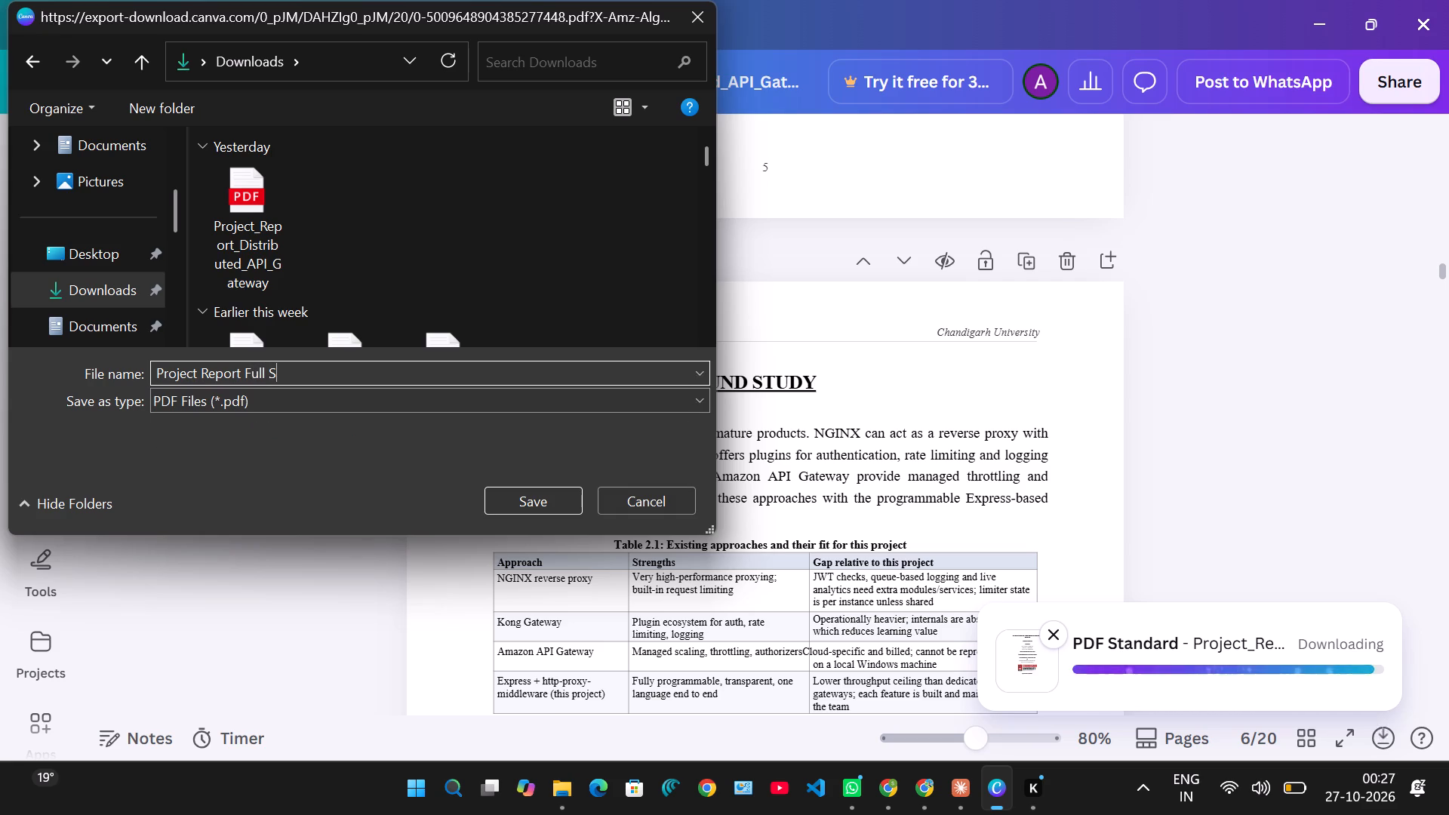
pyautogui.write('tack')
pyautogui.press('Return')
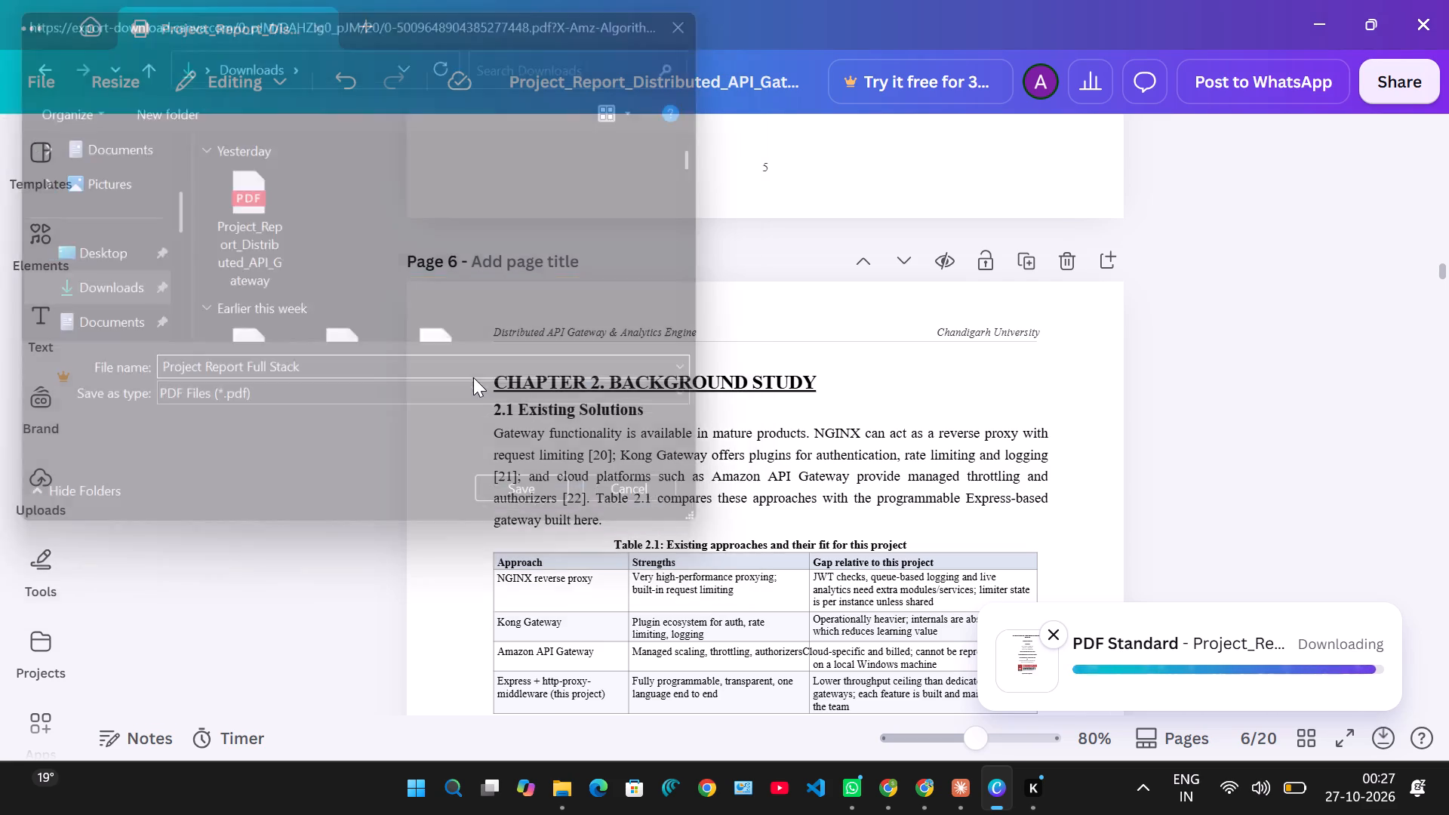
# Switch to File Explorer and open the exported "Project Report Full Stack" PDF from the Downloads folder.
pyautogui.click(553, 796)
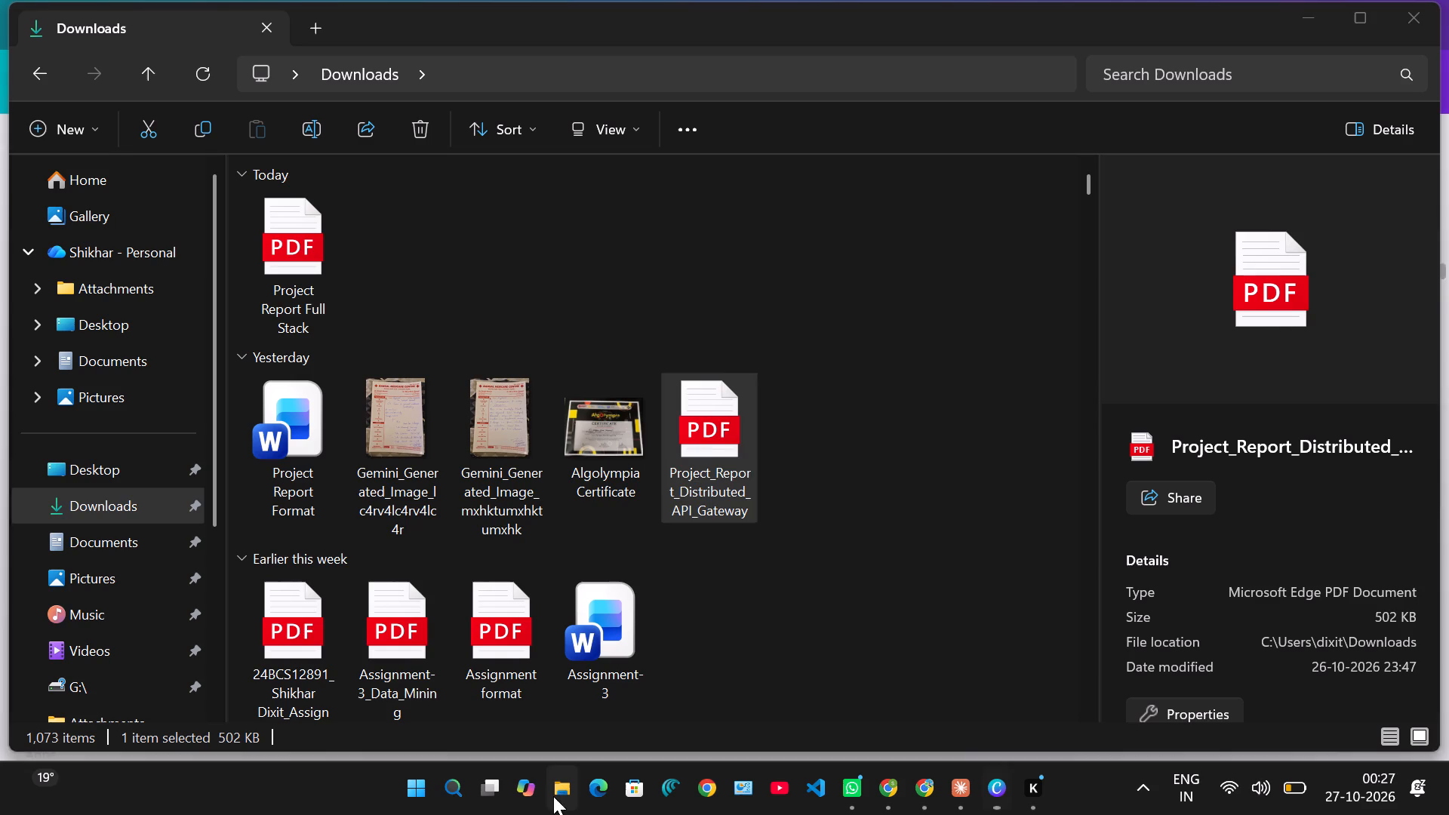
pyautogui.doubleClick(302, 256)
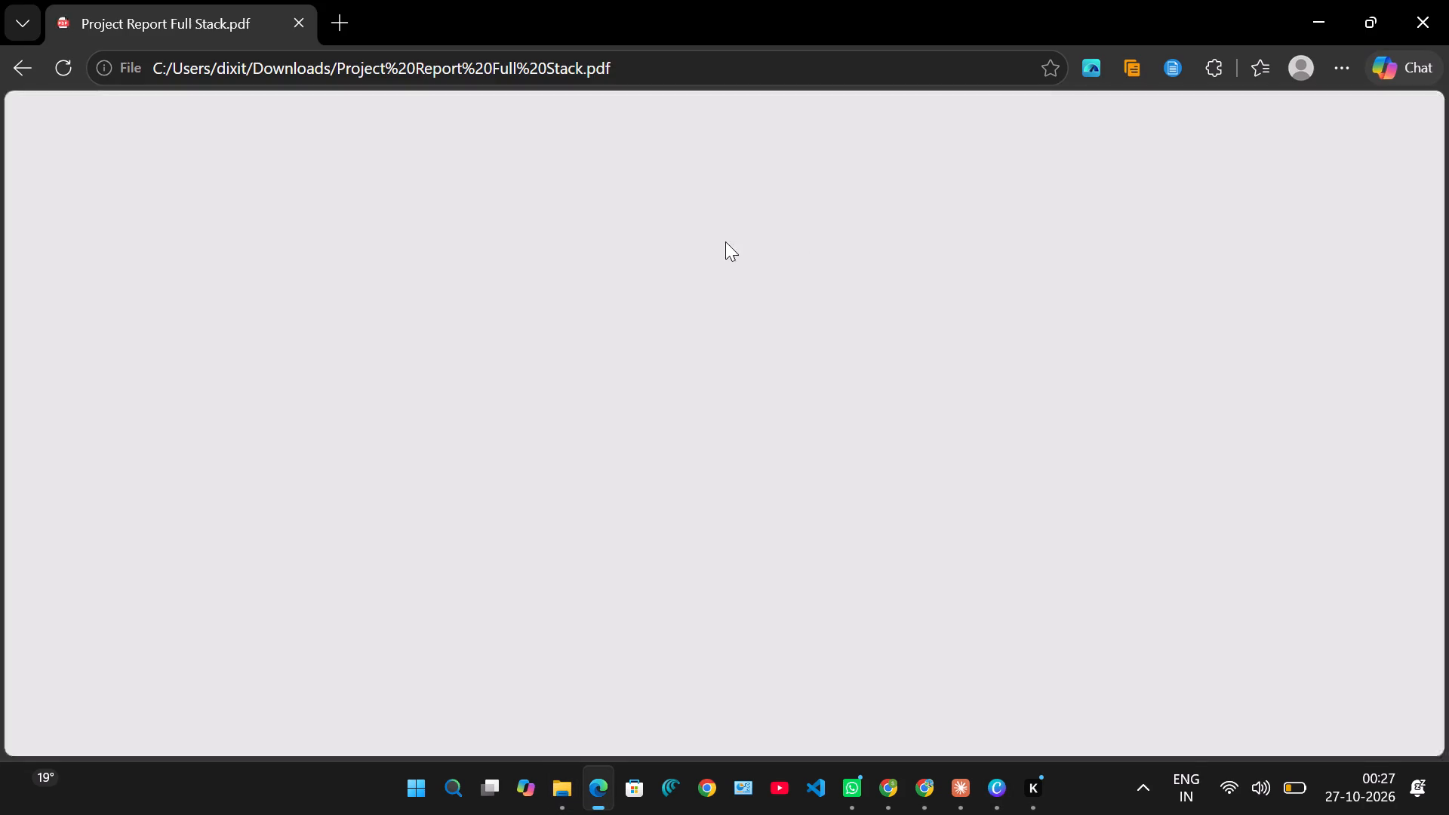
# Review the title page, acknowledgement, abstract and table of contents on pages 1 to 4 of the exported PDF.
pyautogui.scroll(-1, 872, 250)
pyautogui.scroll(2, 872, 250)
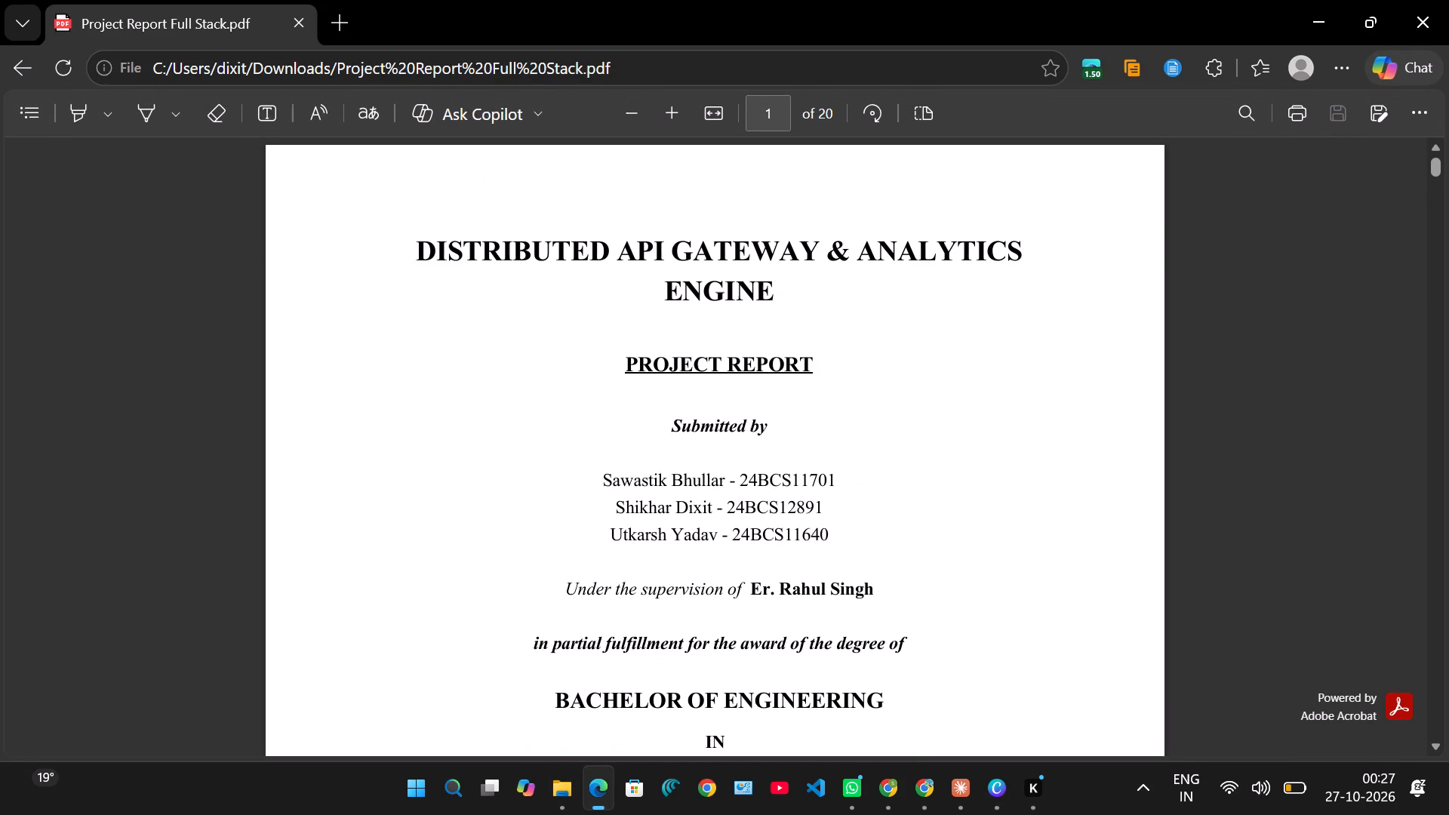
pyautogui.scroll(-3, 872, 250)
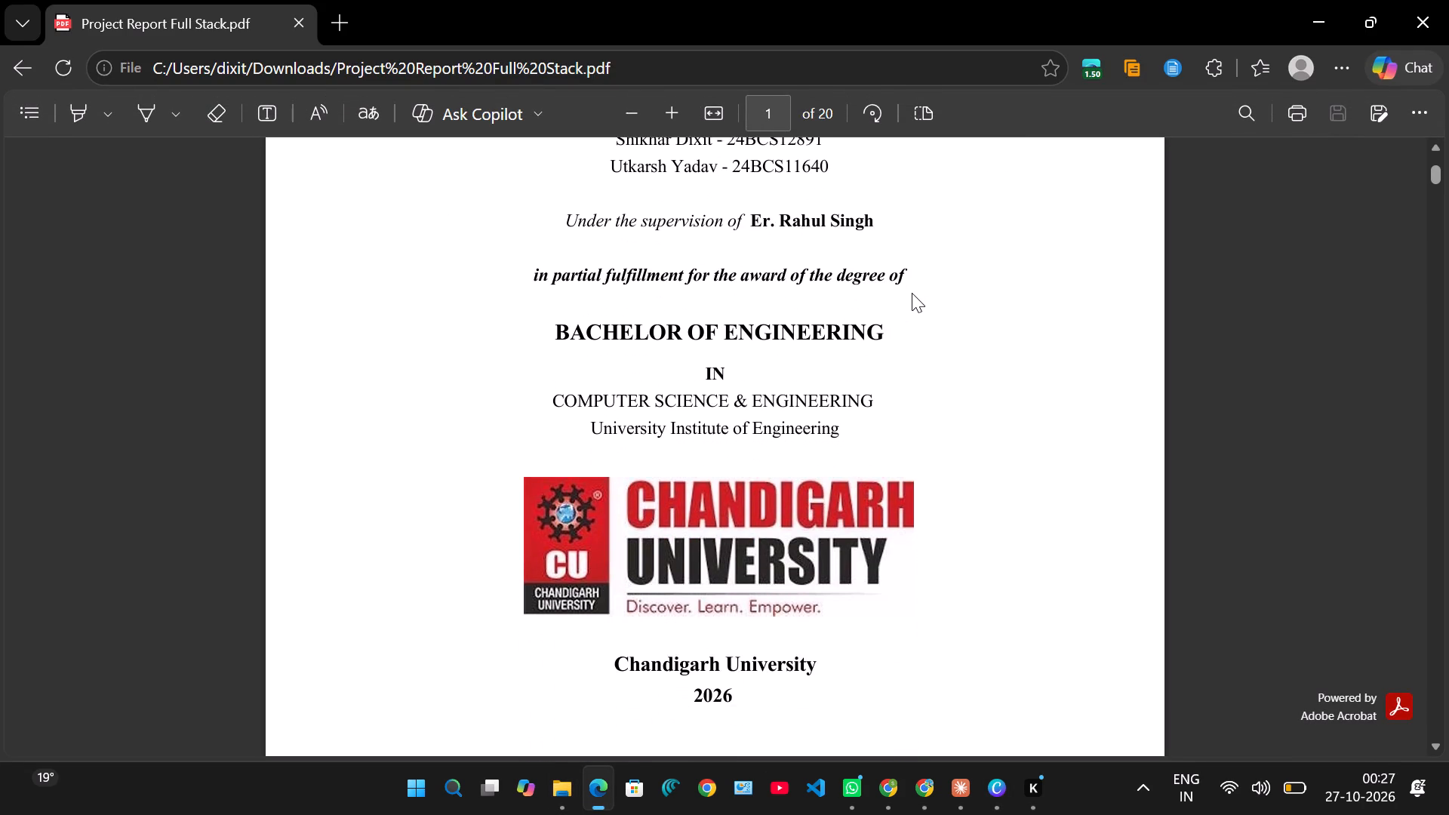
pyautogui.scroll(-4, 912, 293)
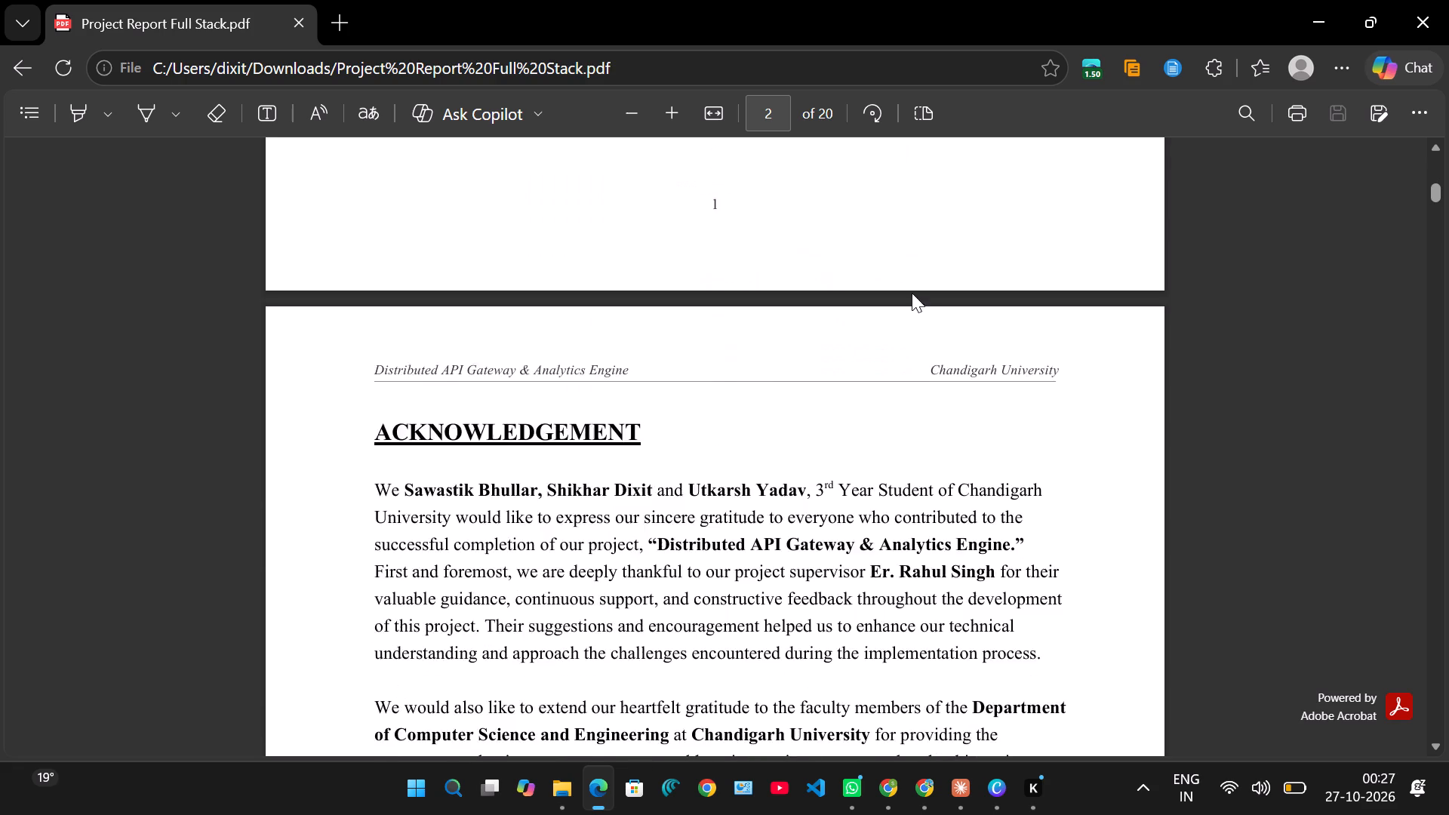
pyautogui.scroll(-3, 912, 293)
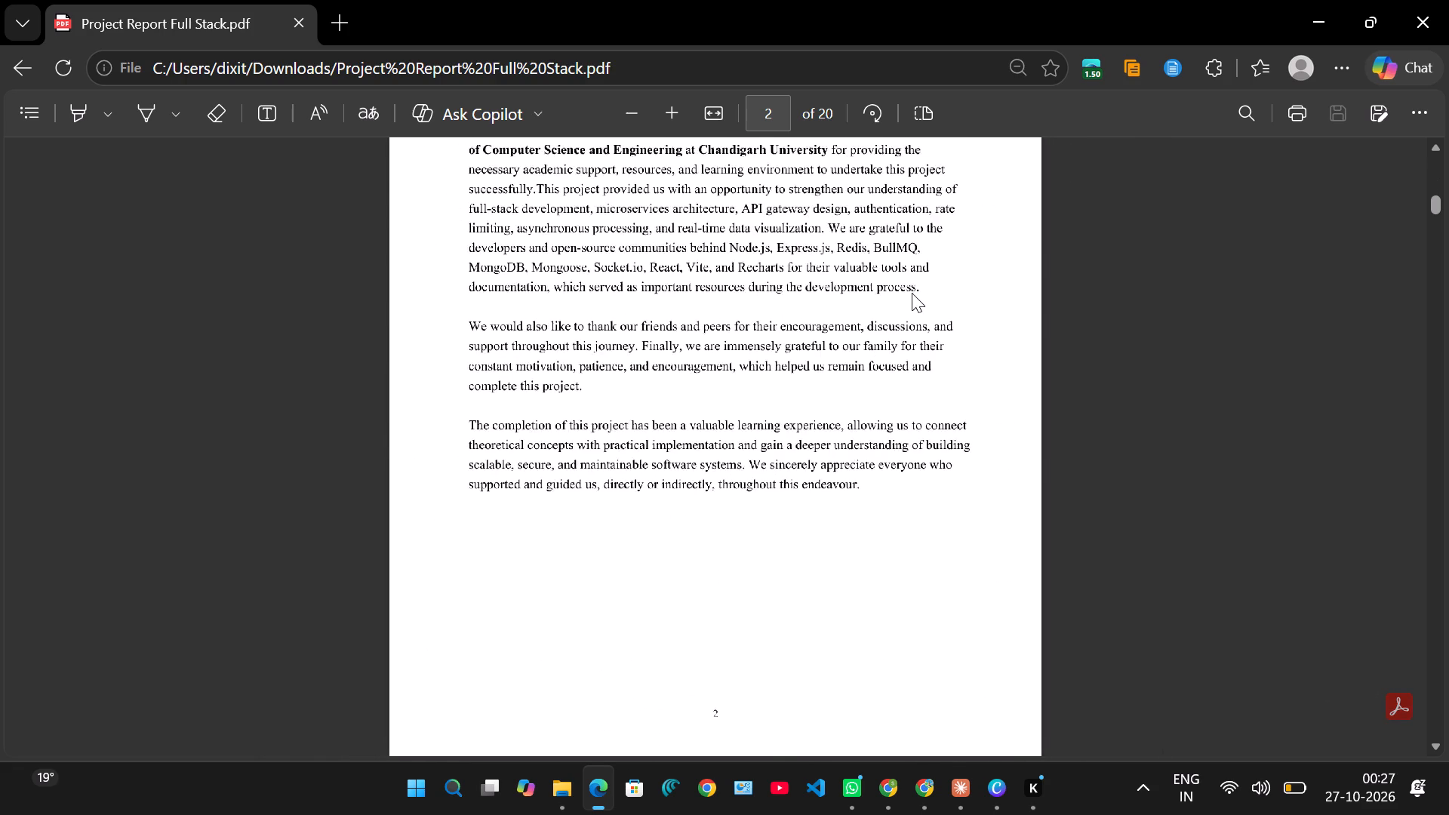
pyautogui.scroll(2, 912, 297)
pyautogui.scroll(-4, 912, 297)
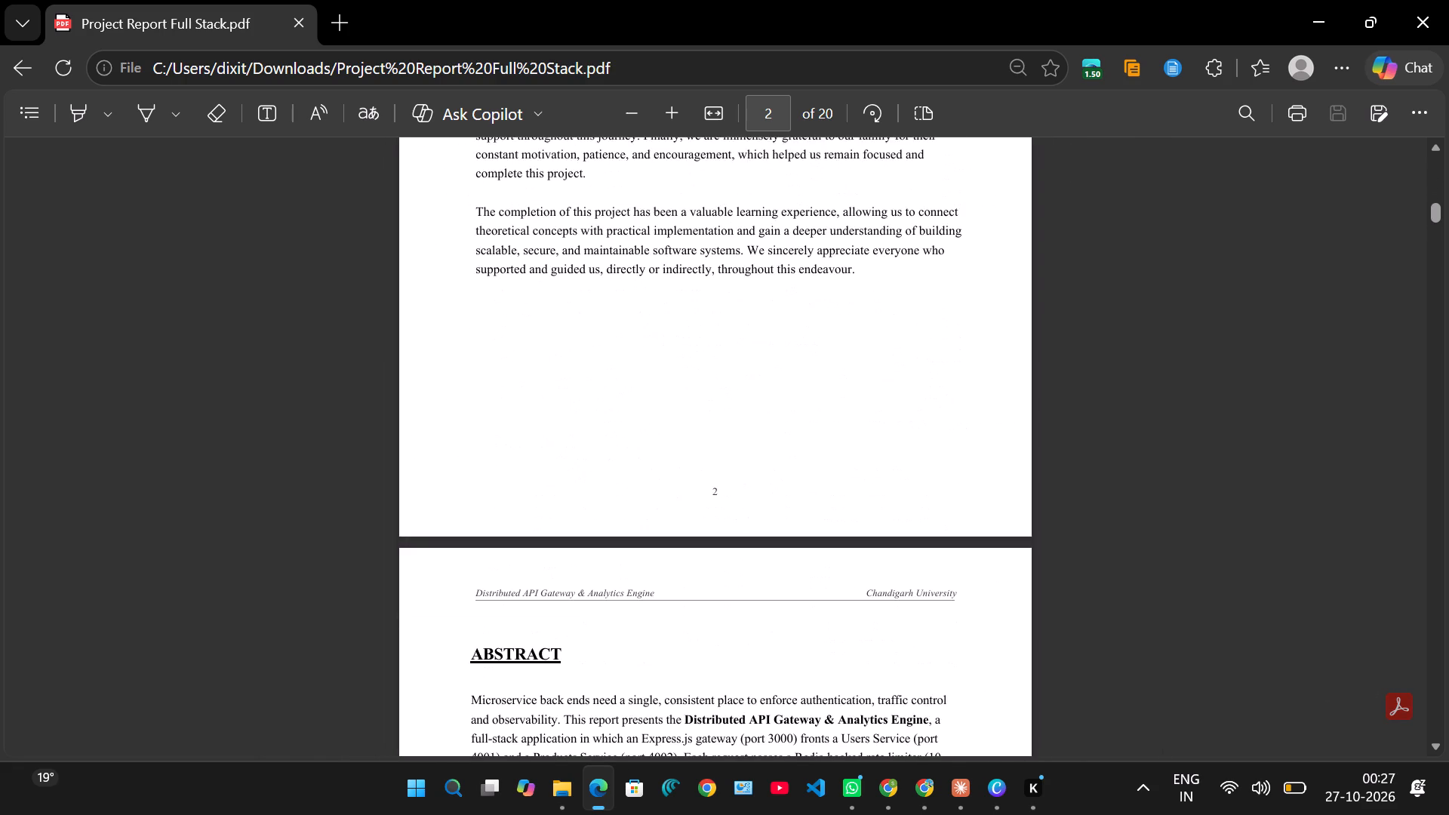
pyautogui.scroll(3, 912, 297)
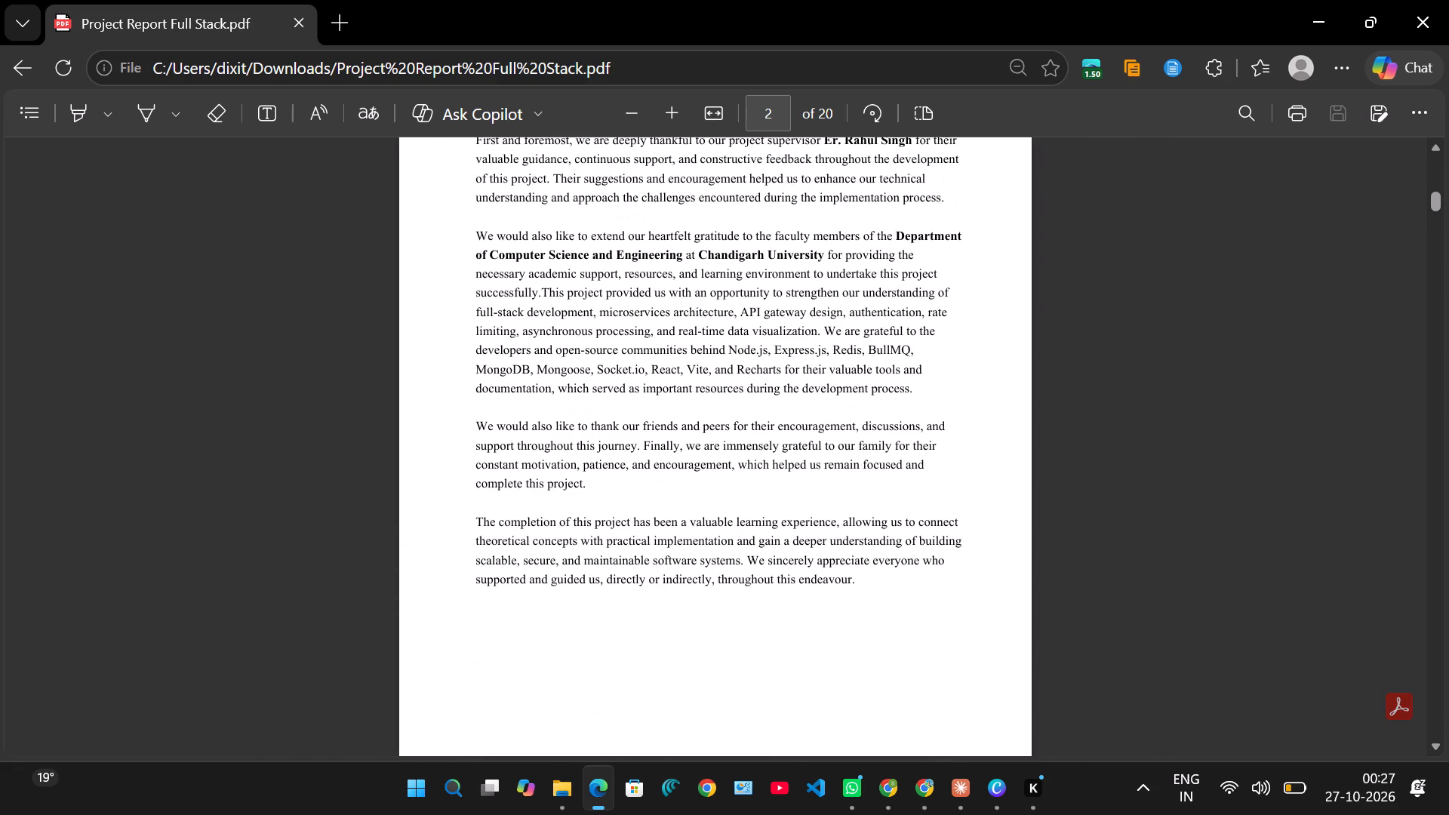
pyautogui.scroll(-7, 912, 297)
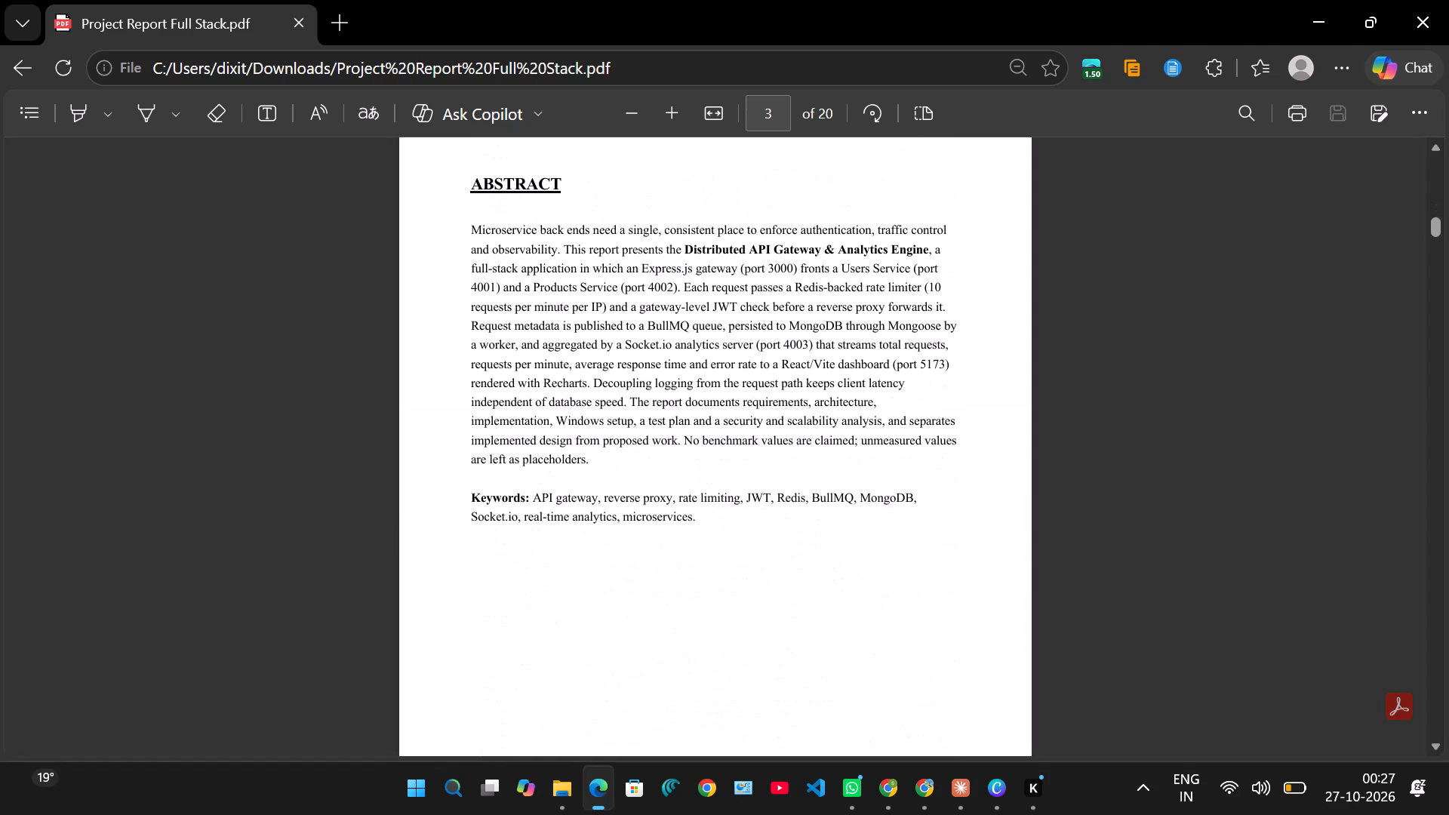
pyautogui.scroll(-9, 912, 297)
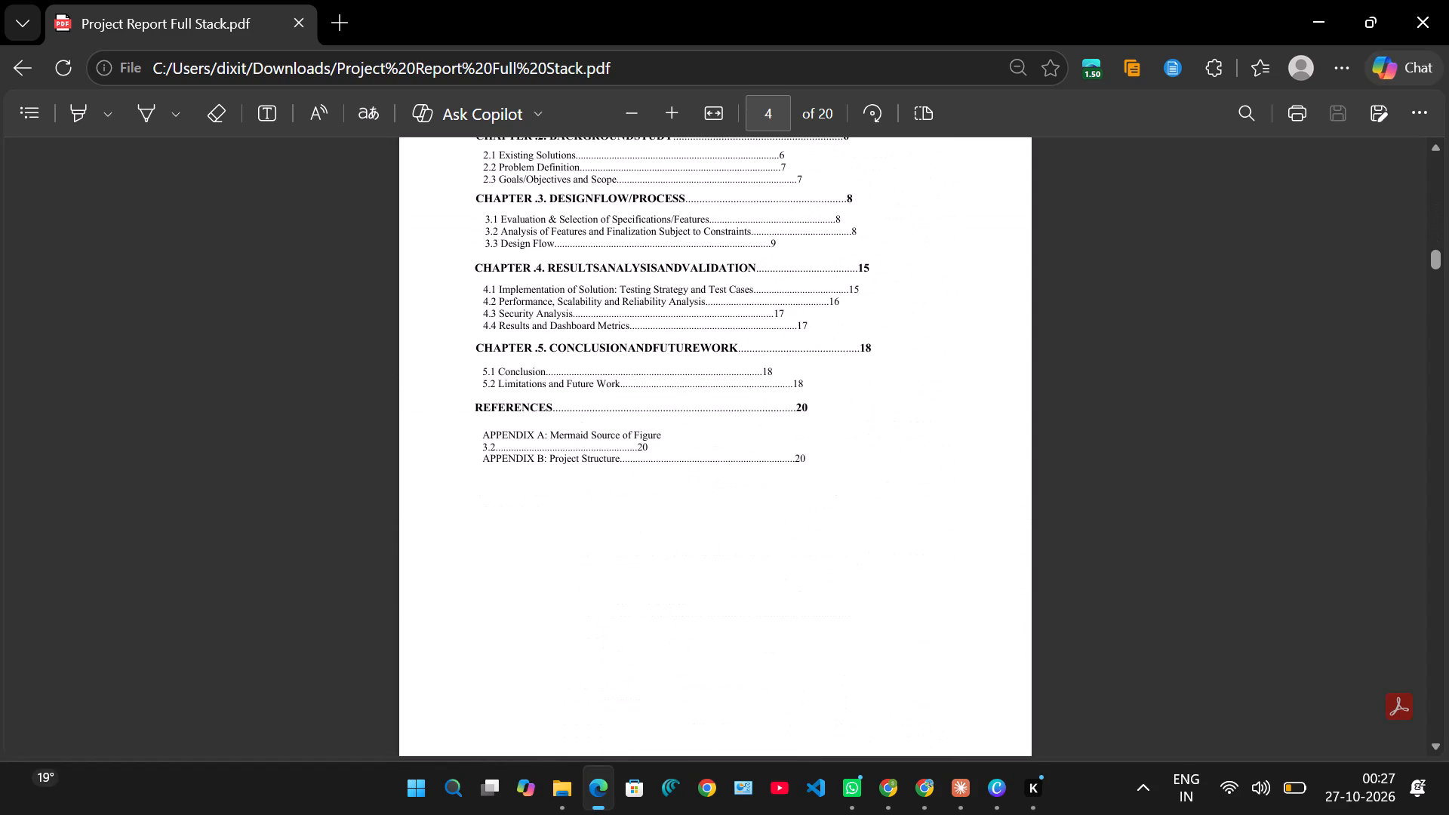
pyautogui.scroll(2, 912, 297)
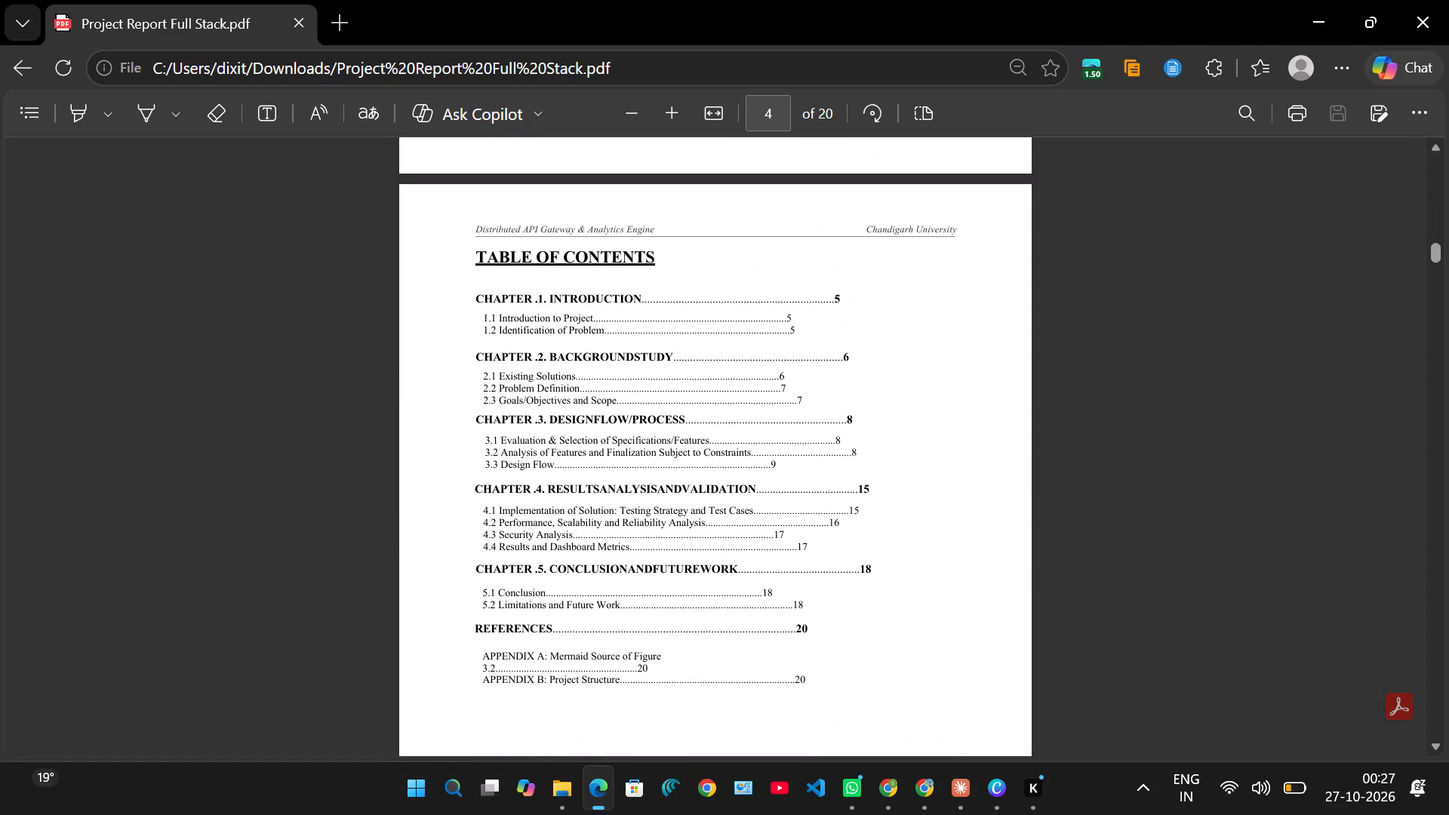
# Skim the Chapter 1 introduction and Chapter 2 background study on pages 5 to 7 of the PDF.
pyautogui.scroll(-15, 912, 297)
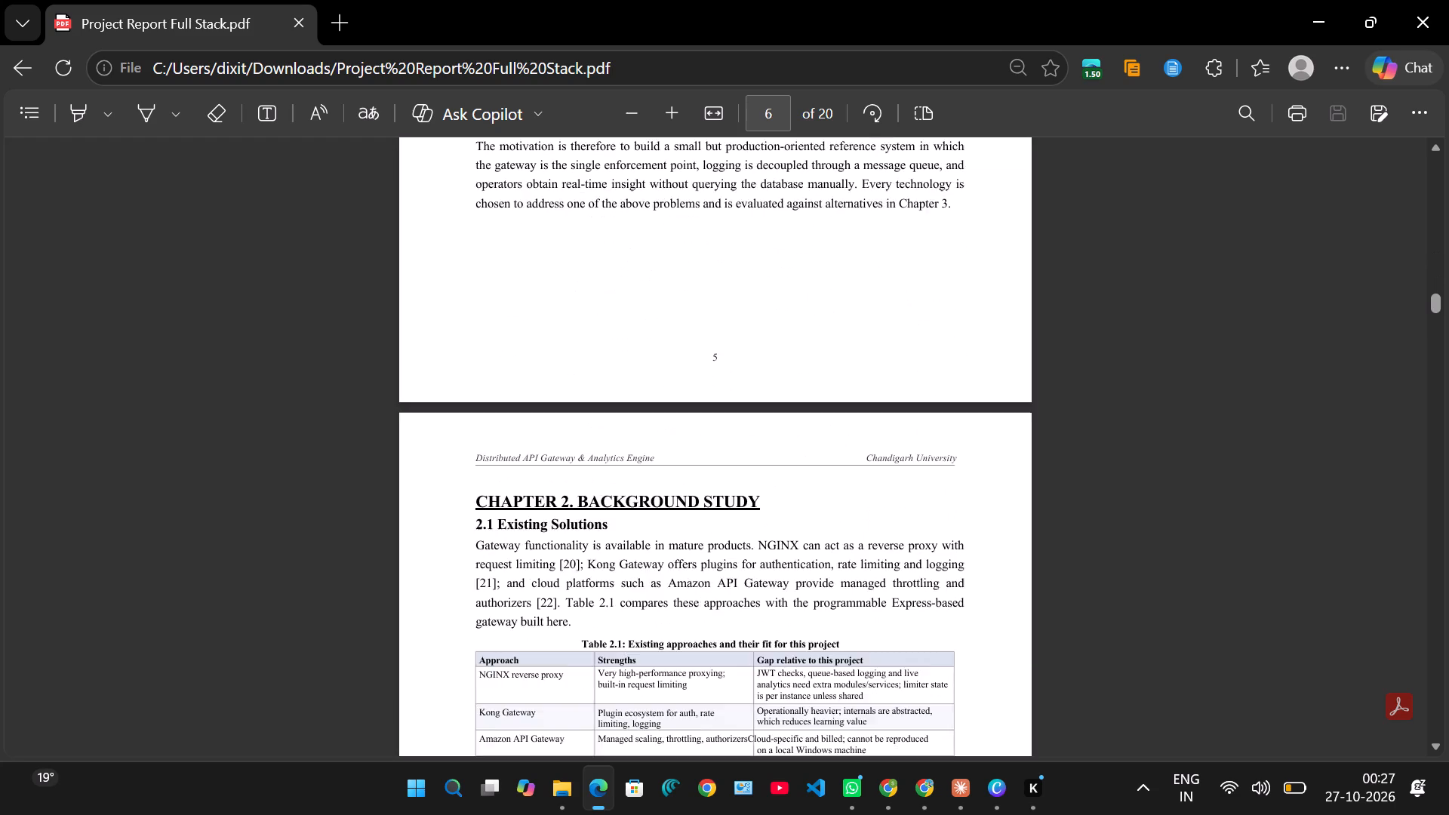
pyautogui.scroll(-13, 912, 297)
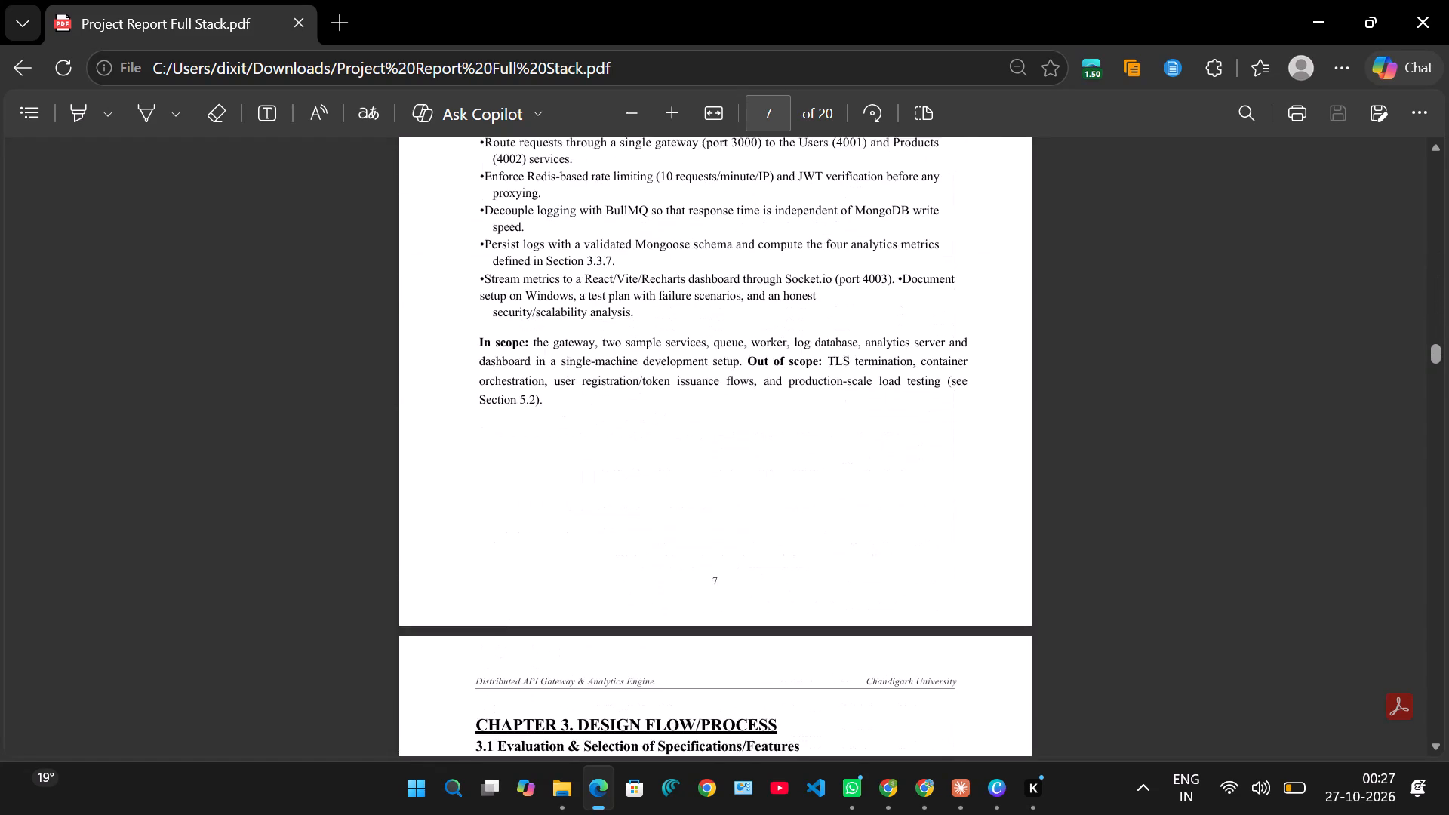
# Check the Chapter 3 design flow text, figures, code blocks and tables from page 8 up to the start of Chapter 4.
pyautogui.scroll(-16, 912, 297)
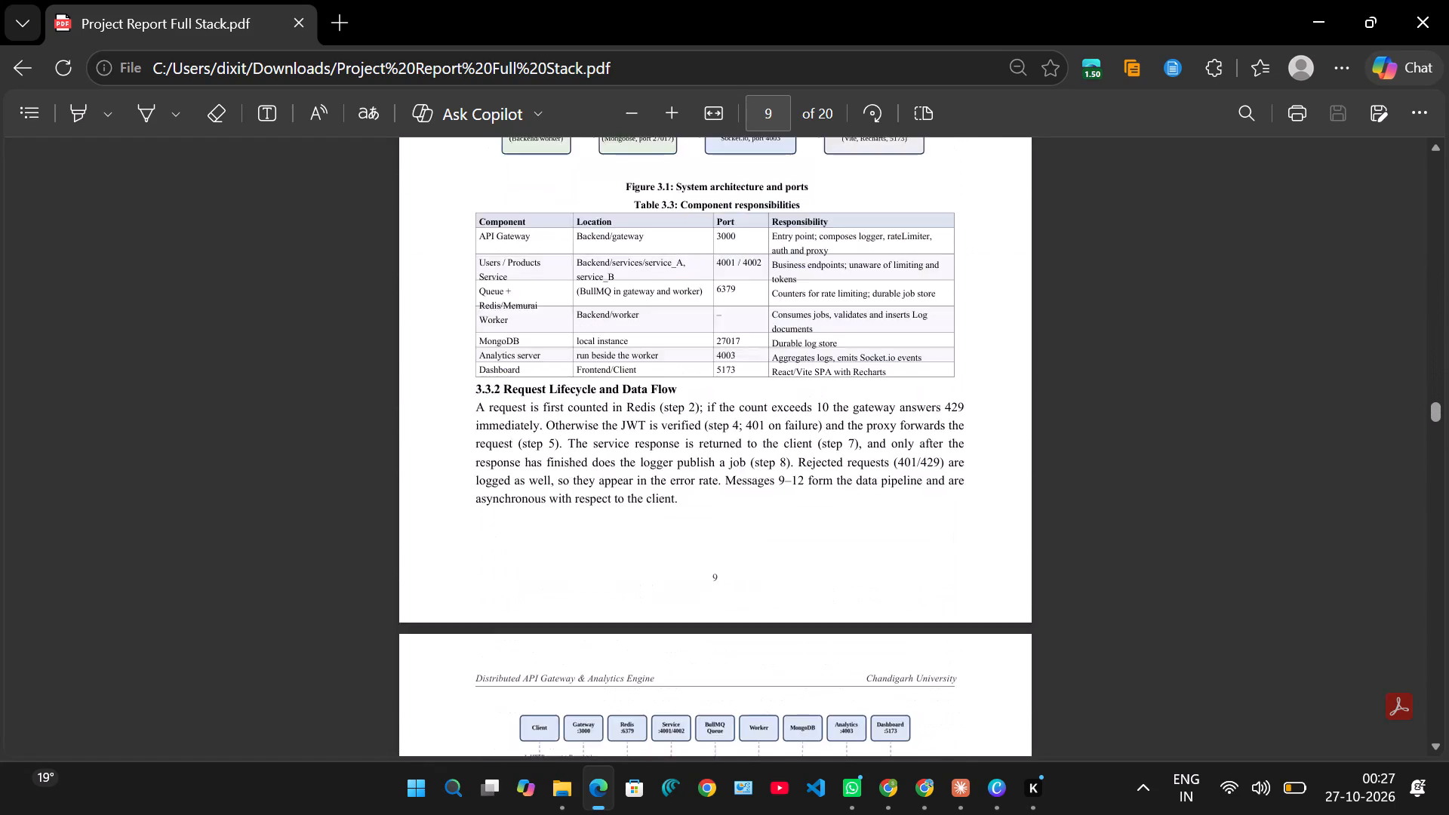
pyautogui.scroll(-20, 912, 297)
pyautogui.scroll(-5, 912, 297)
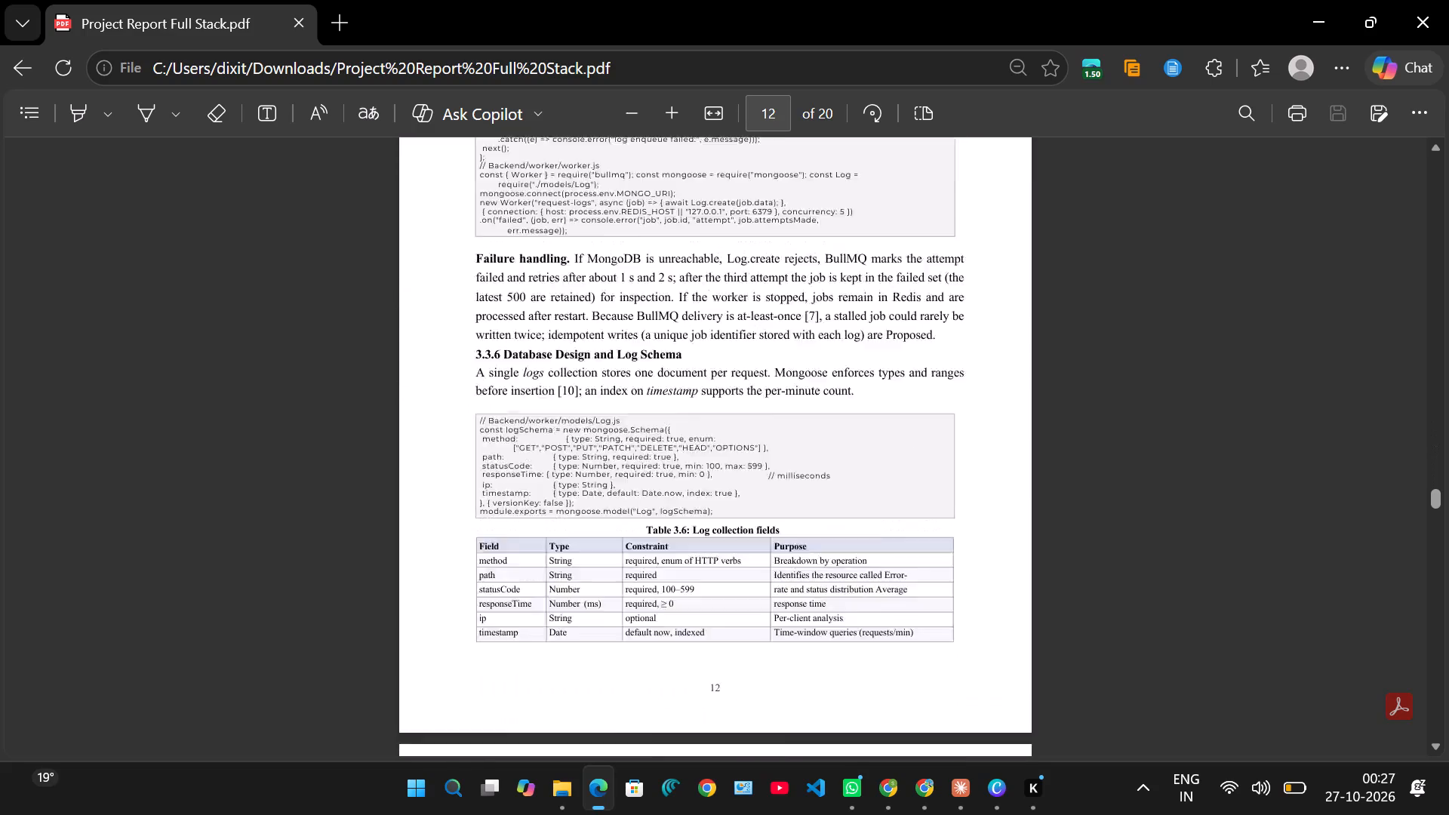
pyautogui.scroll(-19, 912, 297)
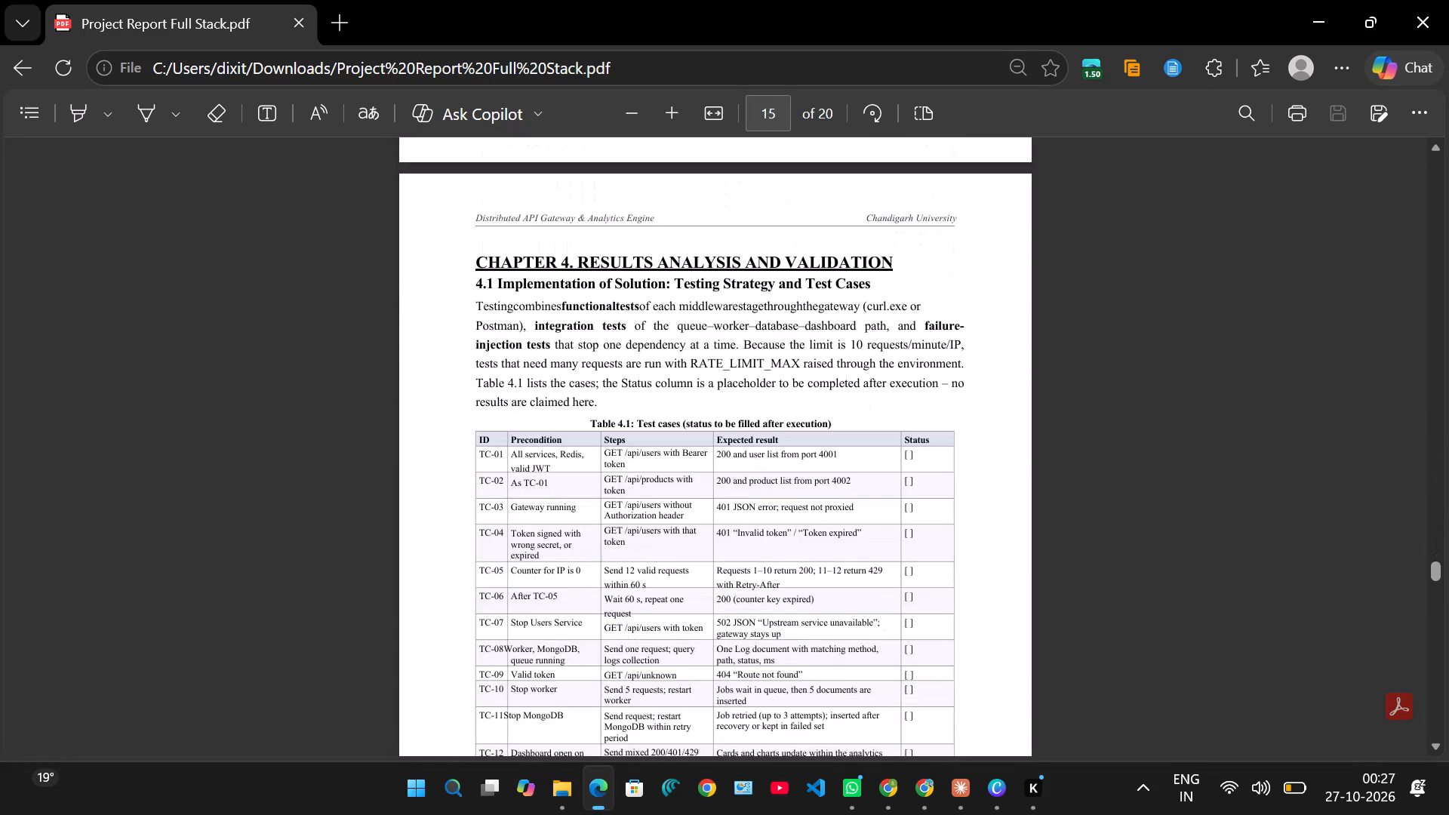
# Check the Chapter 4 results and validation and the Chapter 5 conclusion and future work on pages 15 to 19.
pyautogui.scroll(-11, 912, 297)
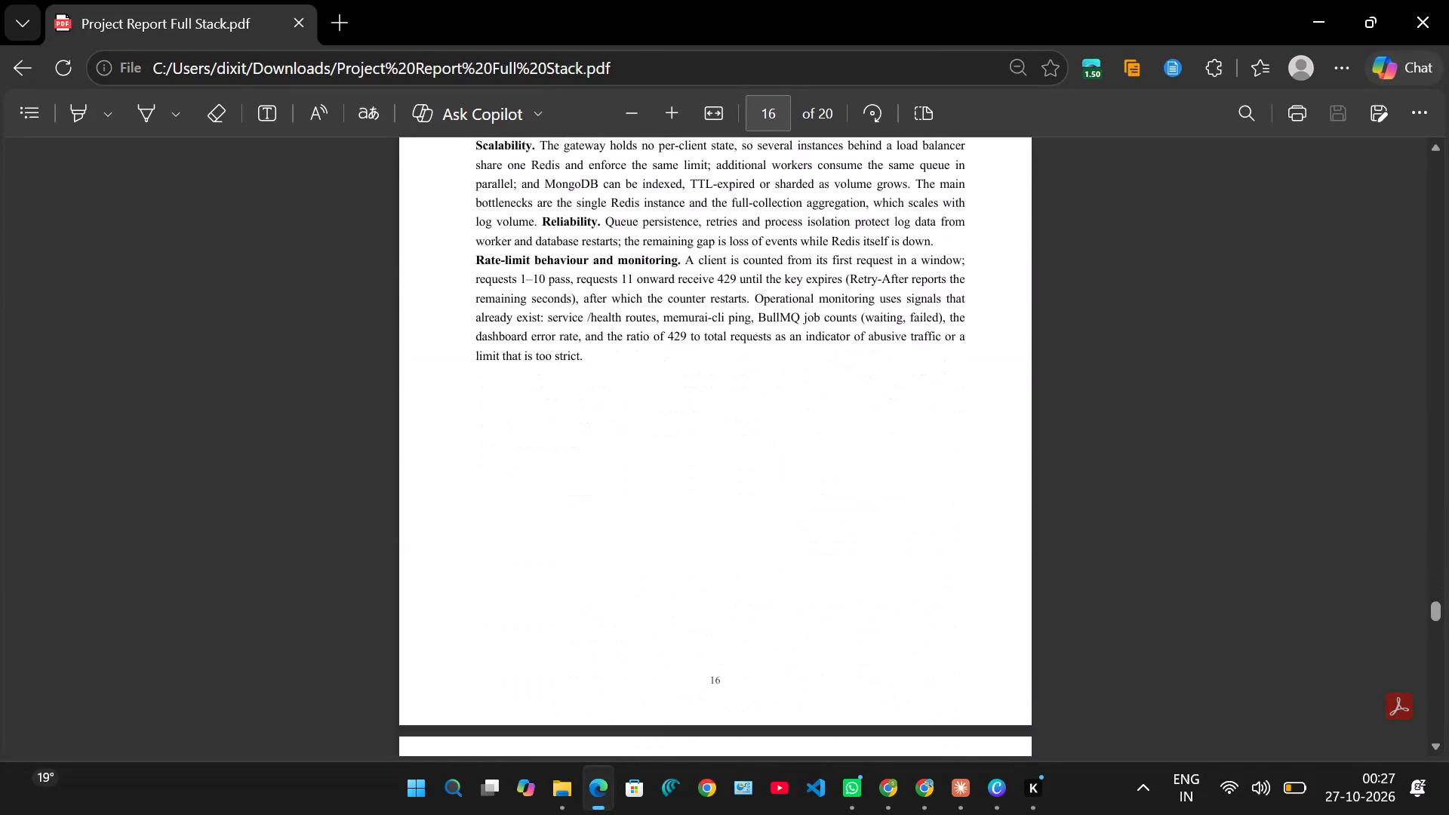
pyautogui.scroll(4, 912, 297)
pyautogui.scroll(-8, 912, 297)
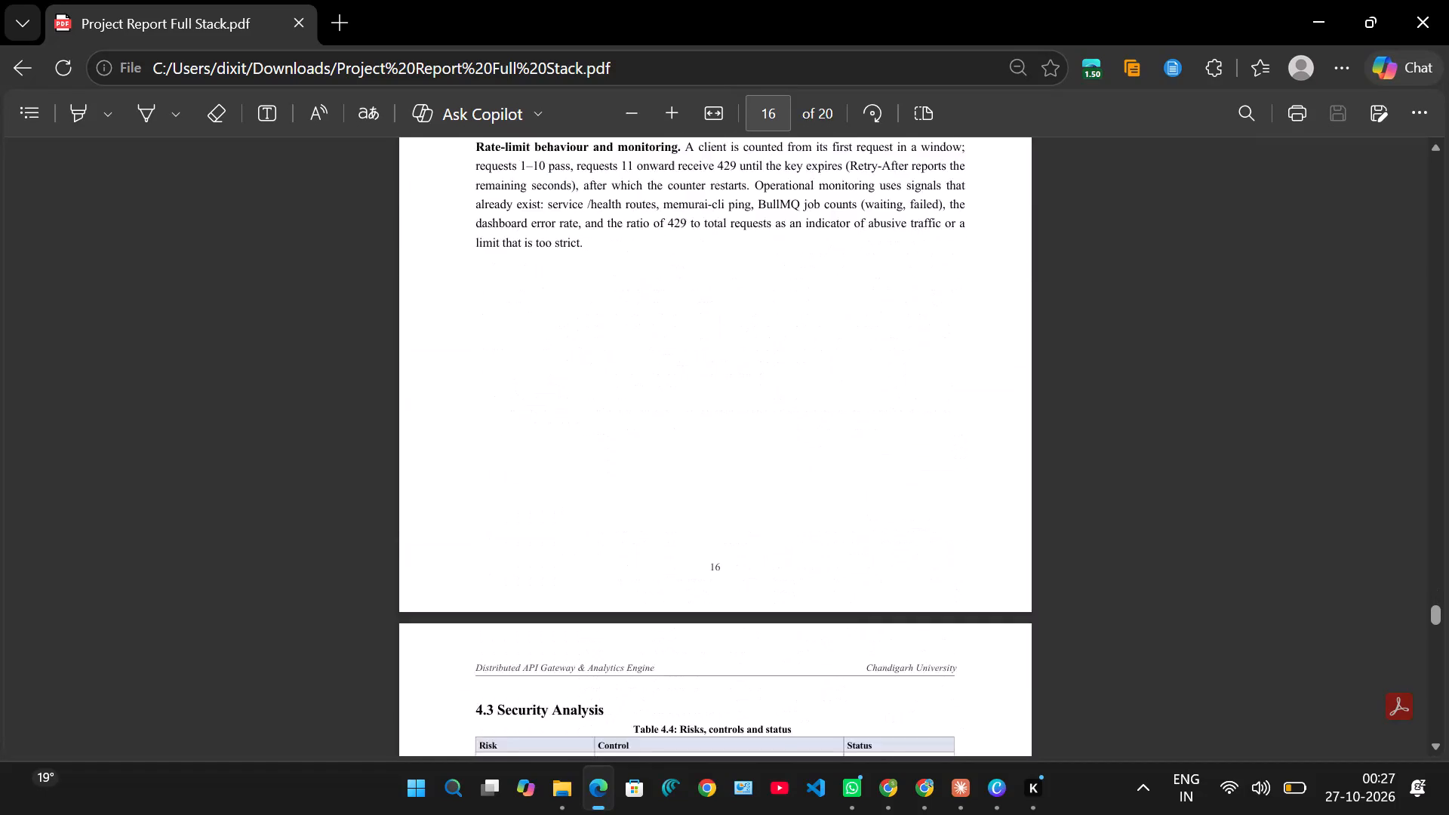
pyautogui.scroll(-12, 912, 297)
pyautogui.scroll(2, 912, 297)
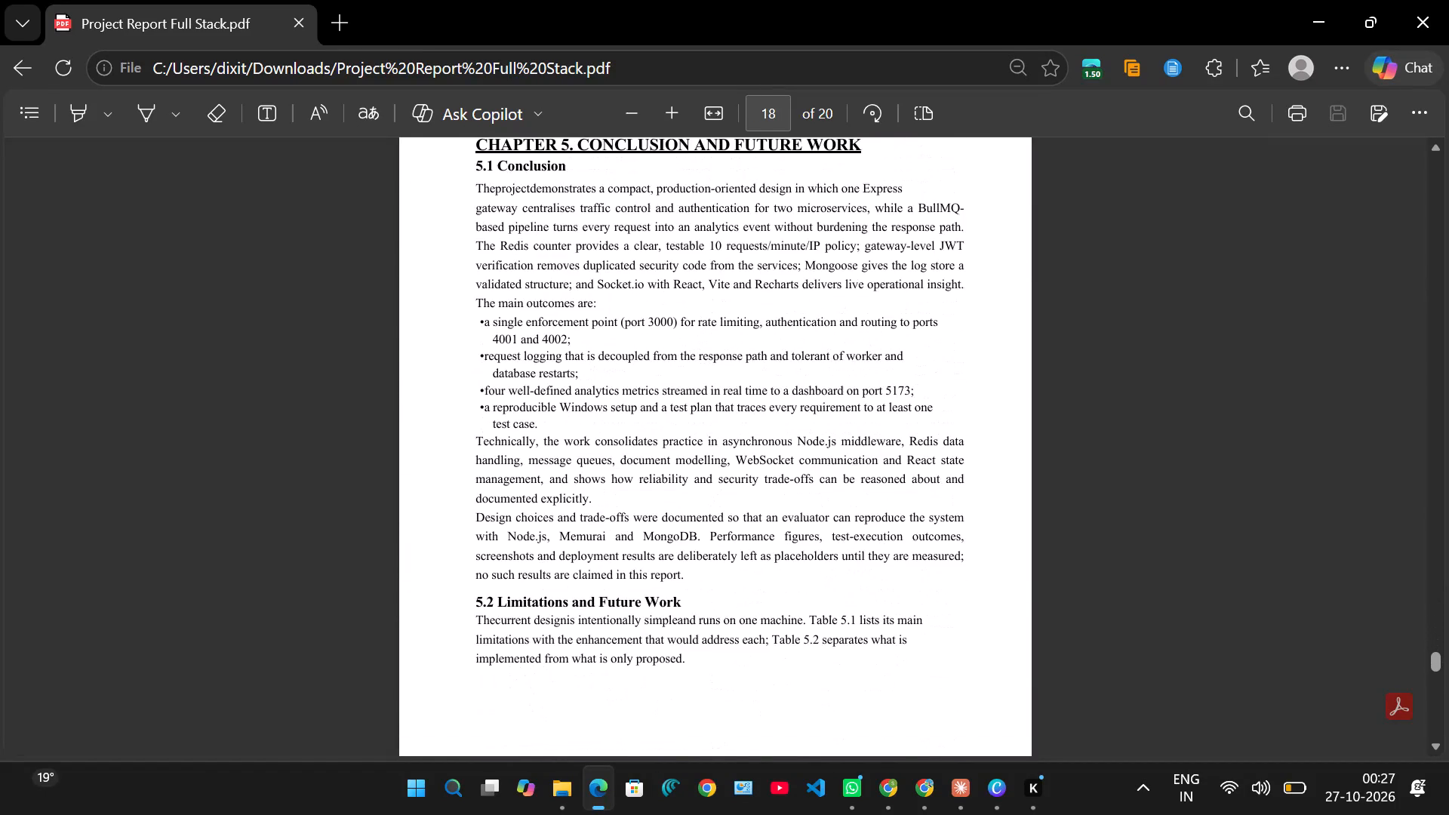
pyautogui.scroll(1, 912, 297)
pyautogui.scroll(-5, 912, 297)
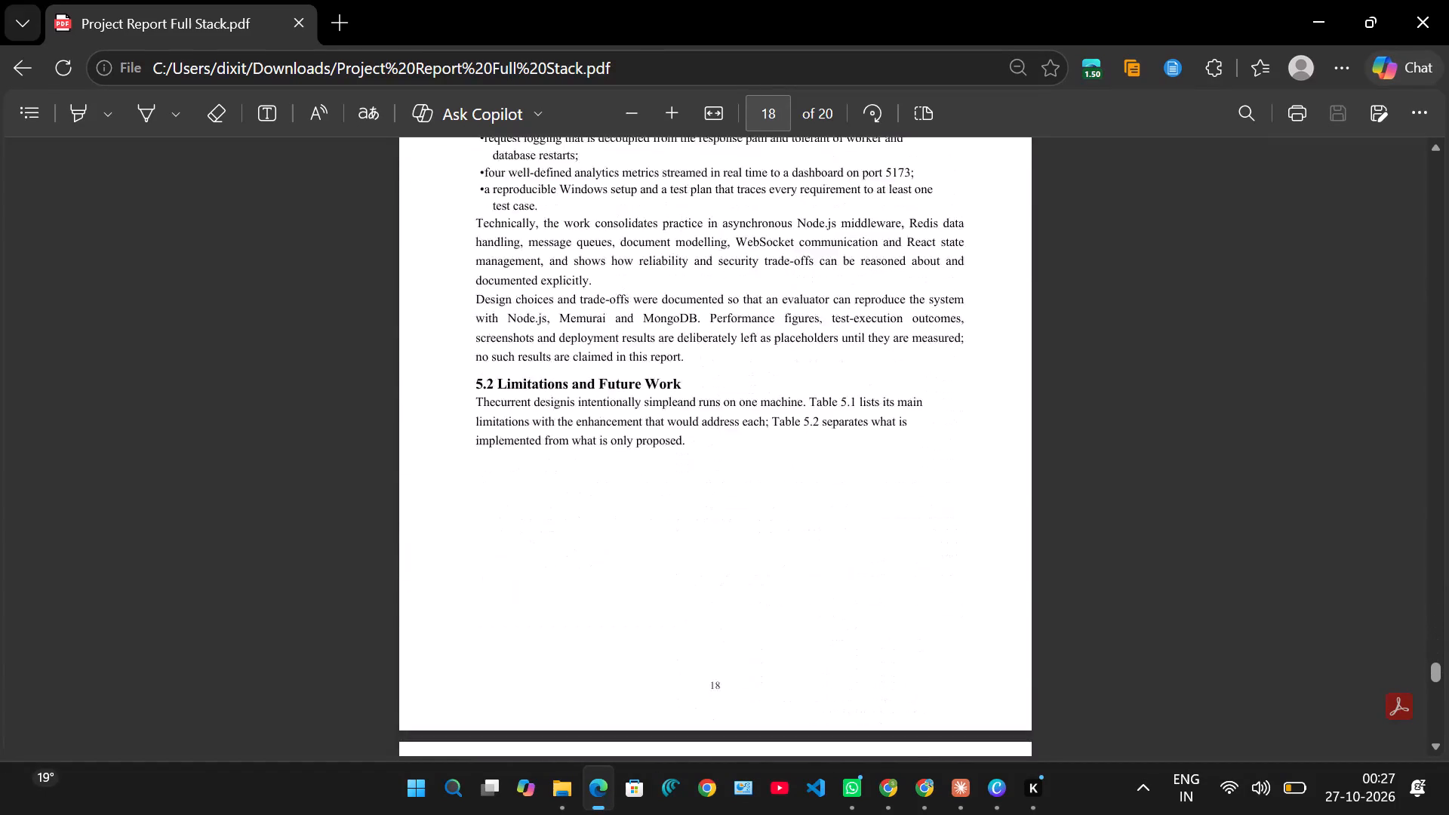
pyautogui.scroll(-4, 912, 297)
pyautogui.scroll(1, 912, 297)
pyautogui.scroll(-4, 912, 297)
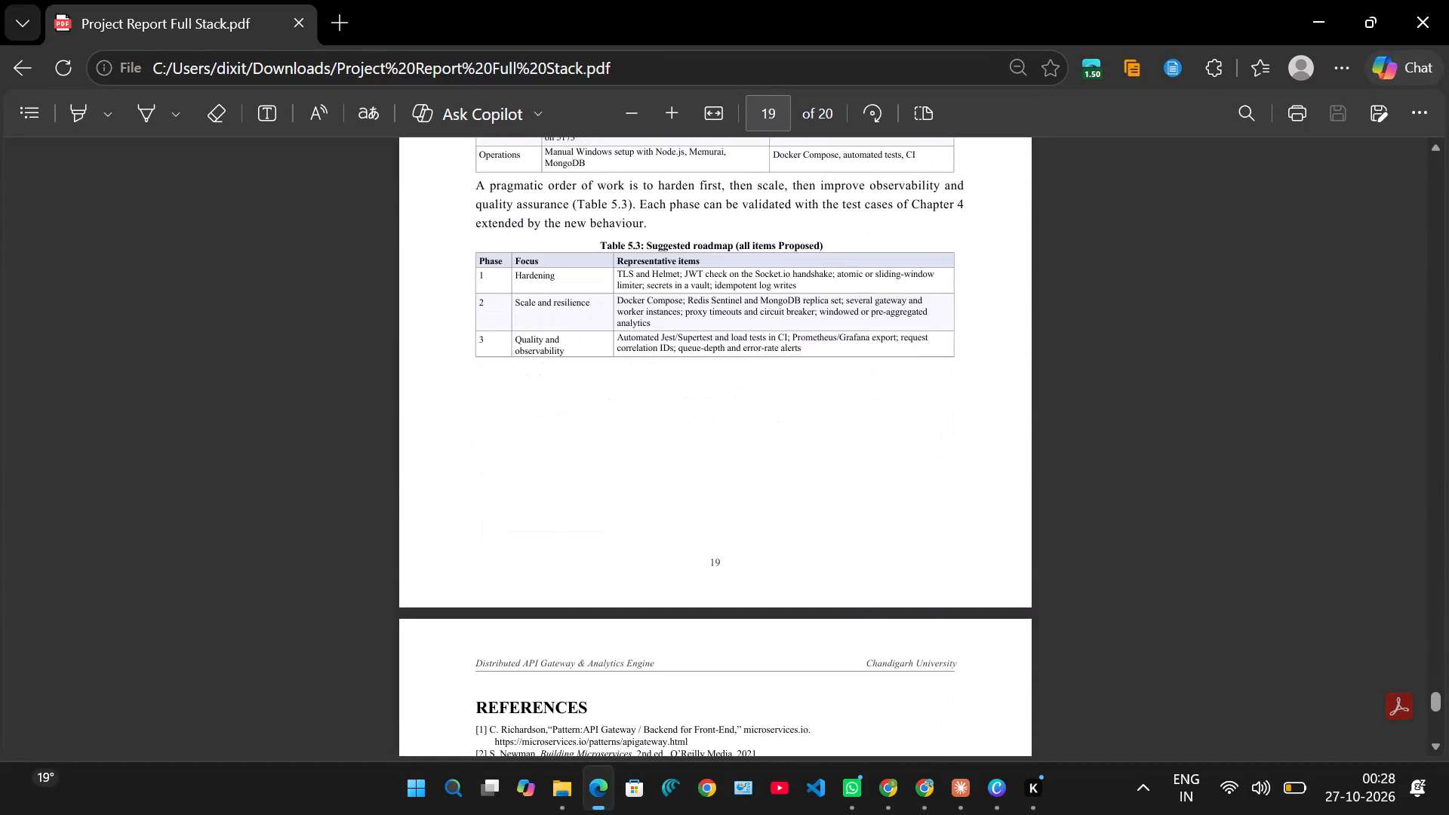
# Examine the references and Appendices A and B on page 20, the last page of the PDF.
pyautogui.scroll(-4, 912, 297)
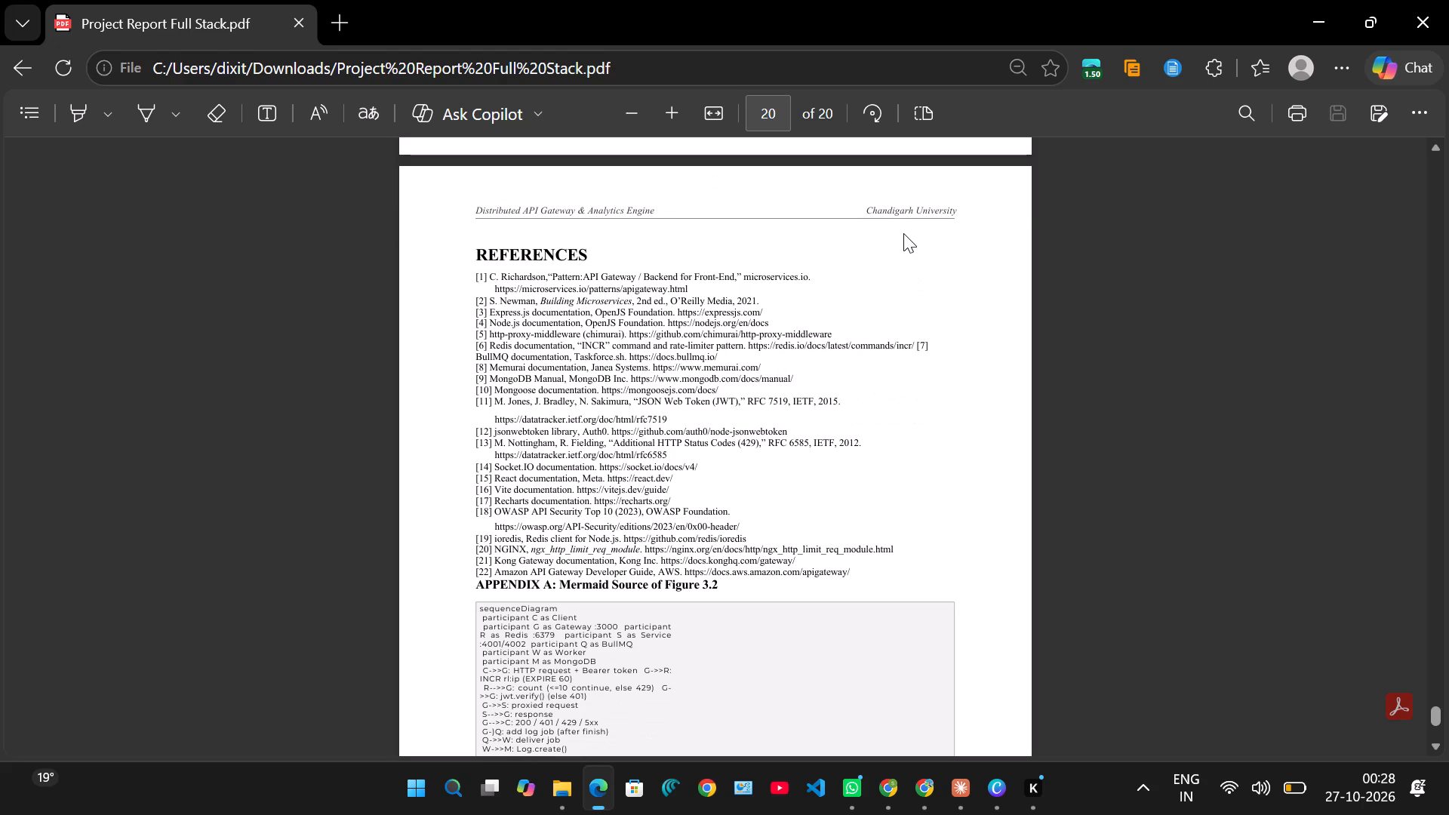
pyautogui.scroll(-1, 916, 272)
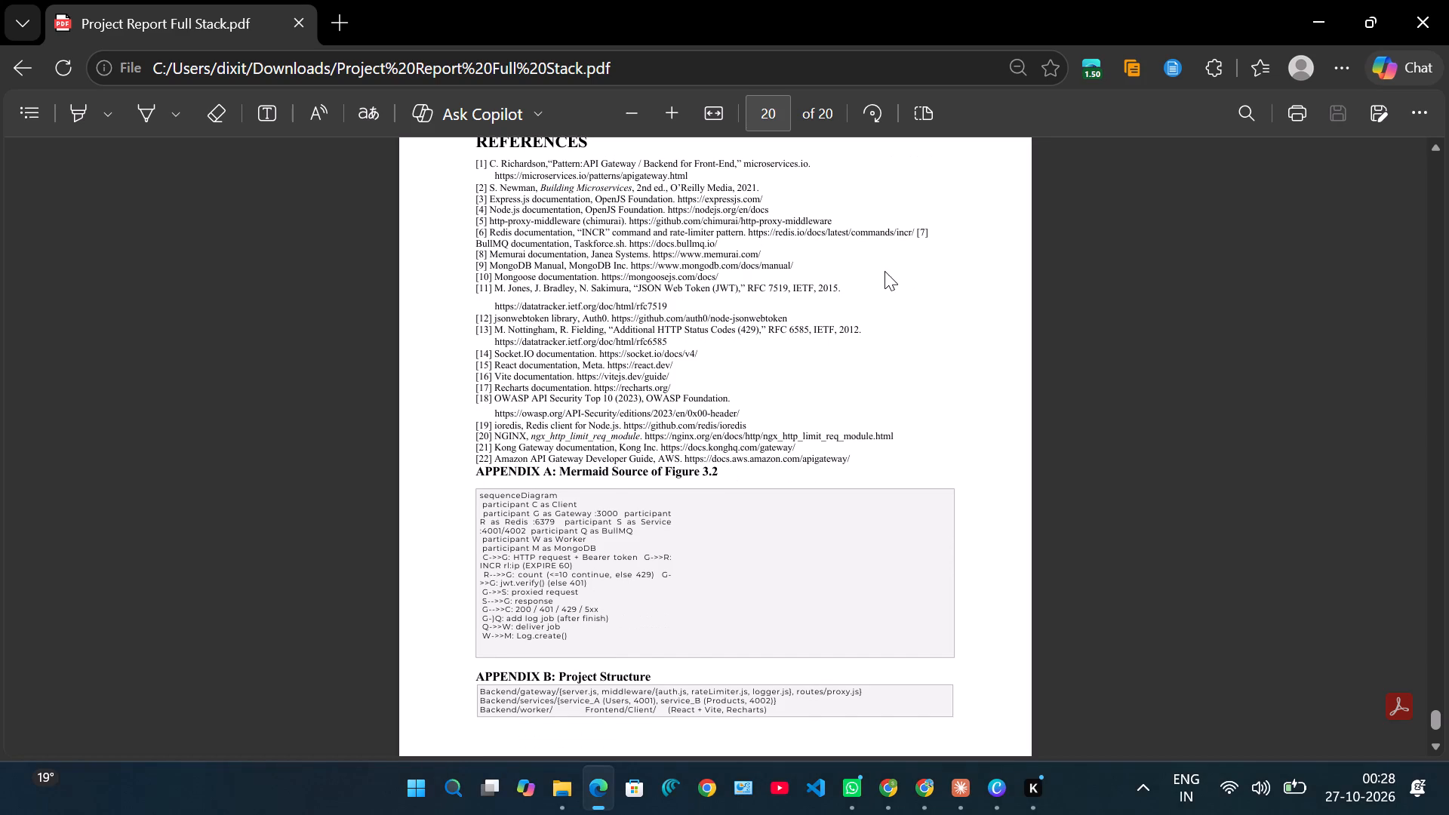
pyautogui.scroll(-2, 884, 271)
pyautogui.scroll(-3, 973, 327)
pyautogui.scroll(4, 973, 327)
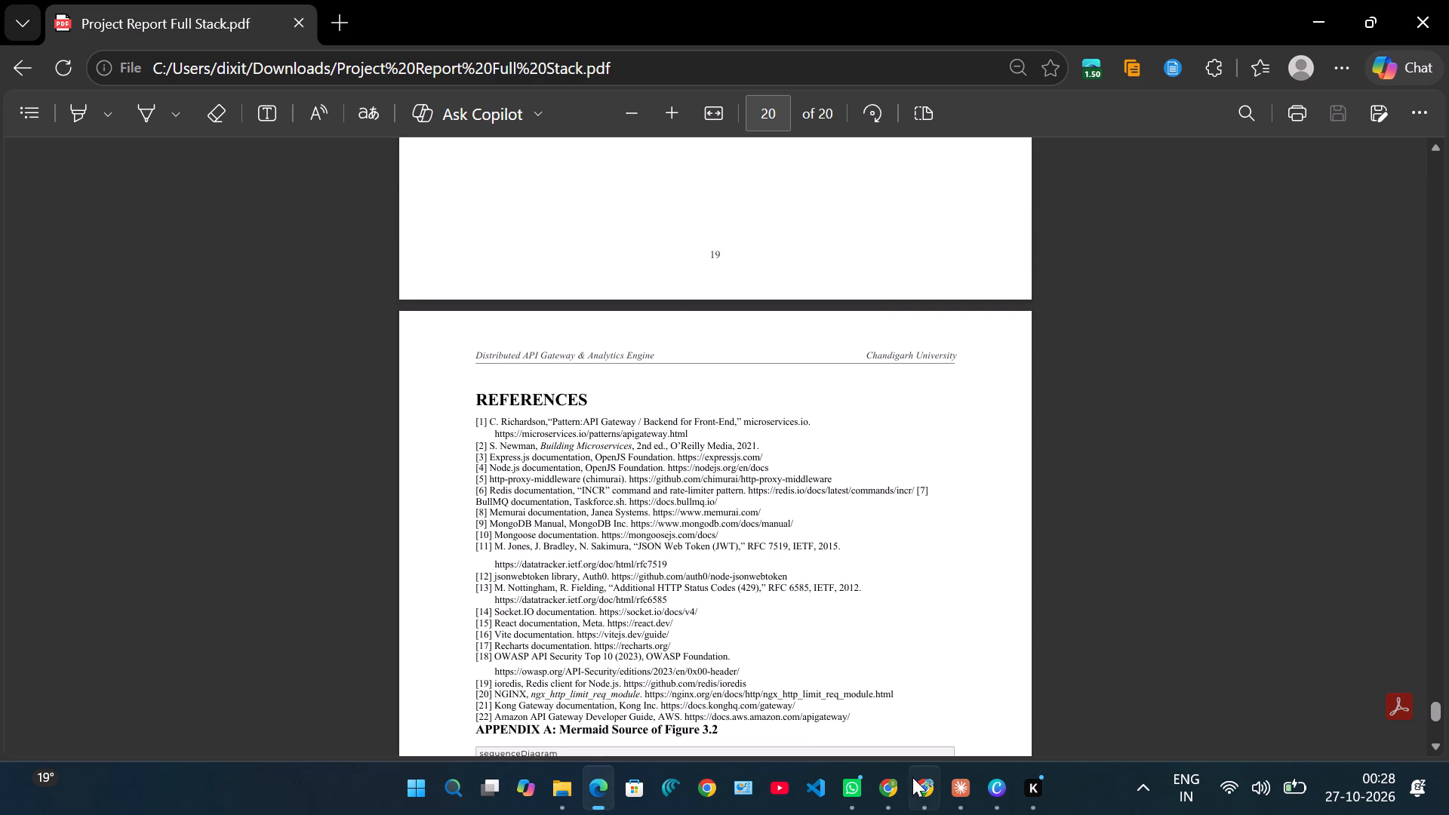
# Switch to Canva and close its window.
pyautogui.click(1001, 790)
pyautogui.click(1448, 0)
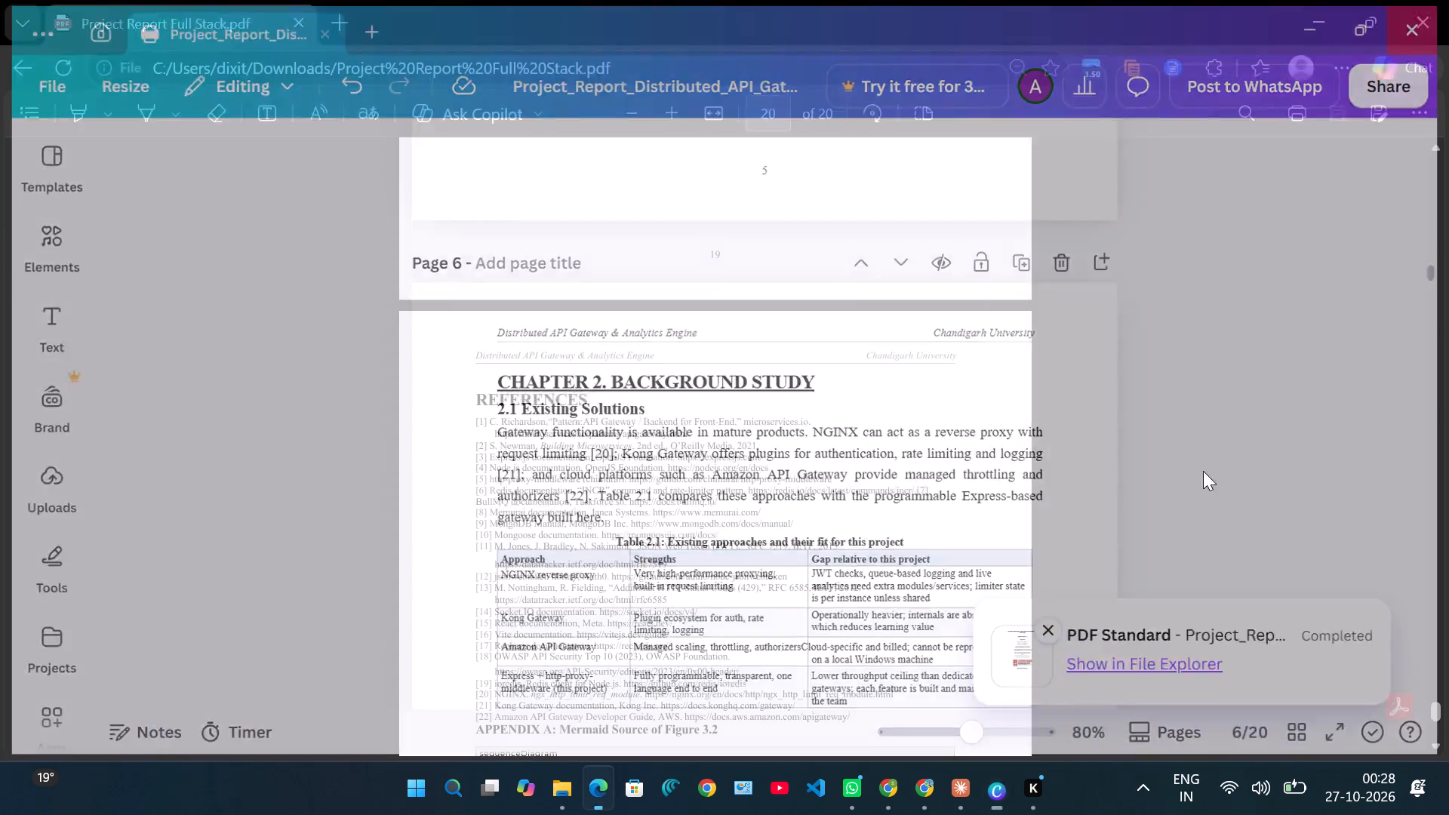